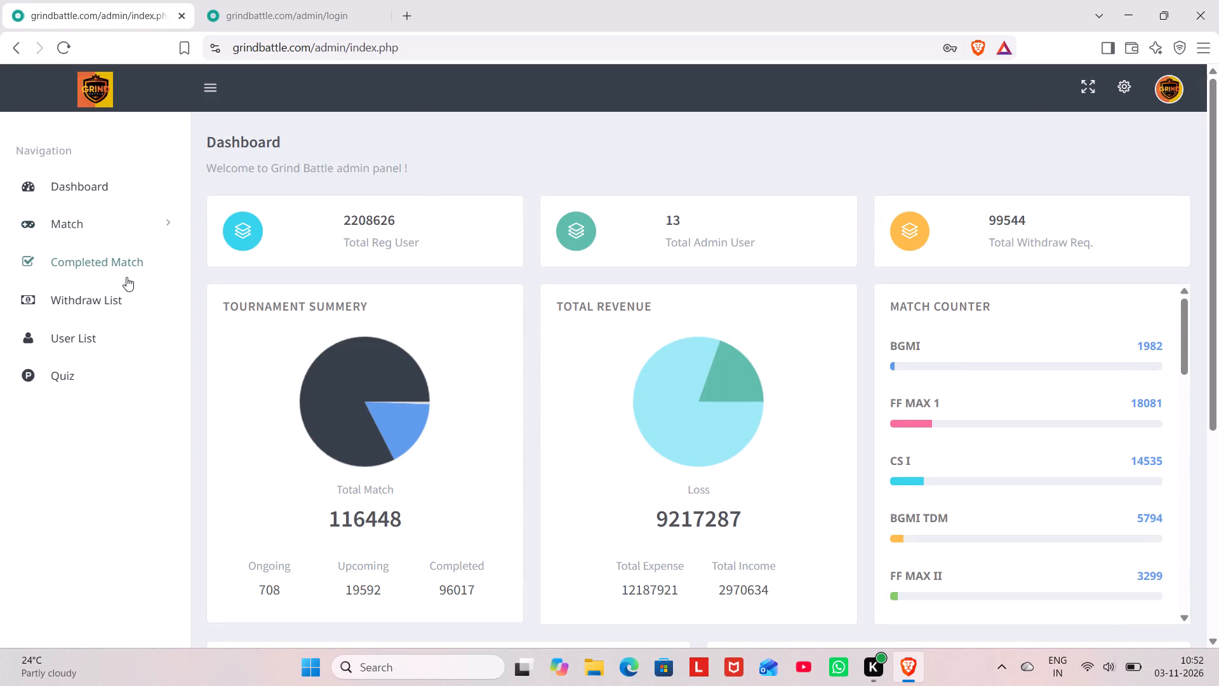
Expand the Match section of the admin navigation to reach its match creation and match list options.
{"action": "left_click", "coordinate": [135, 222]}
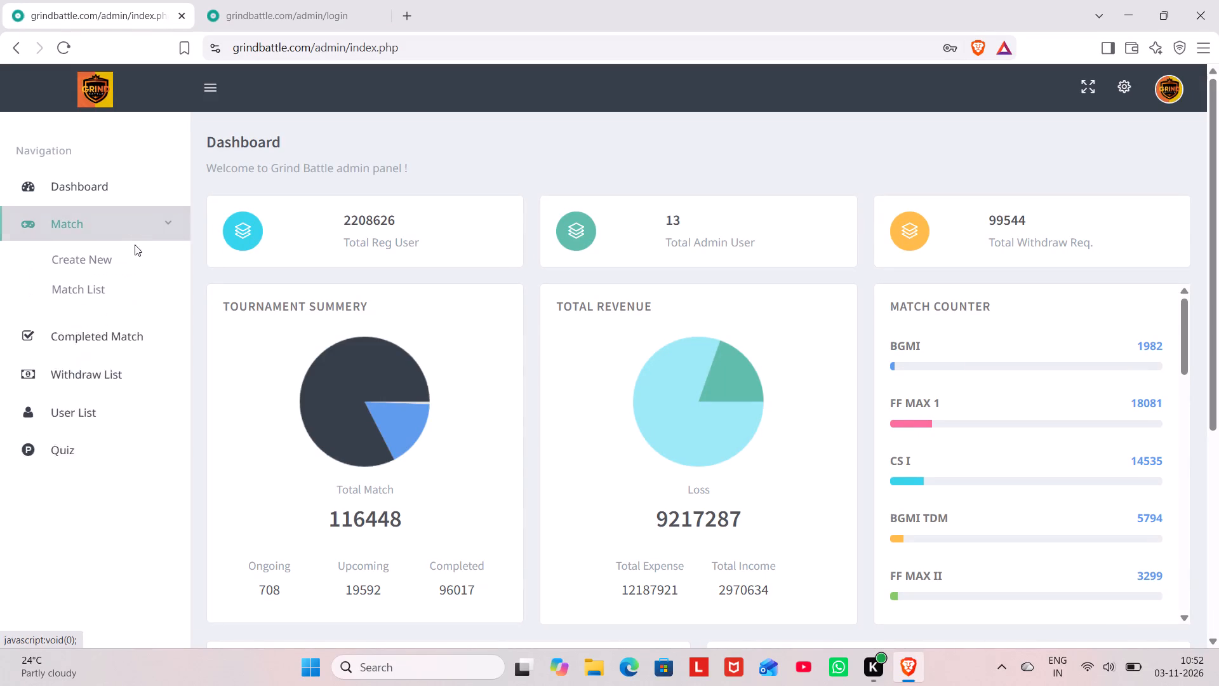
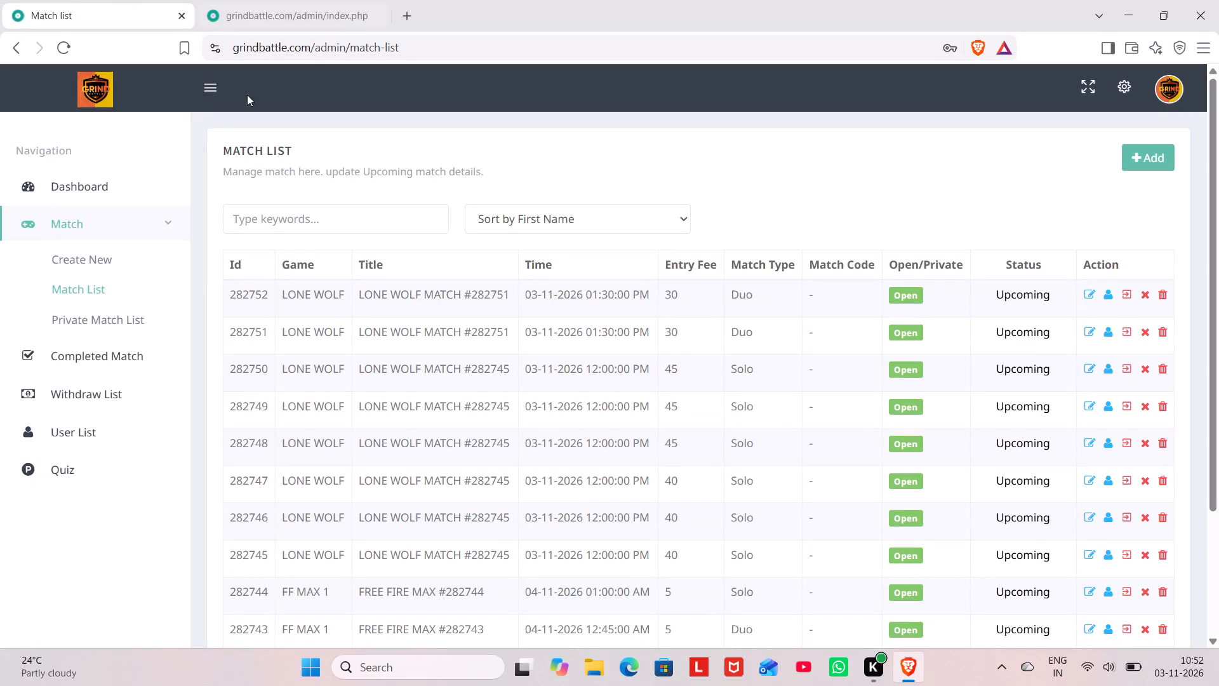
Find match 282408 in the match list and mark it as finished.
{"action": "left_click", "coordinate": [287, 210]}
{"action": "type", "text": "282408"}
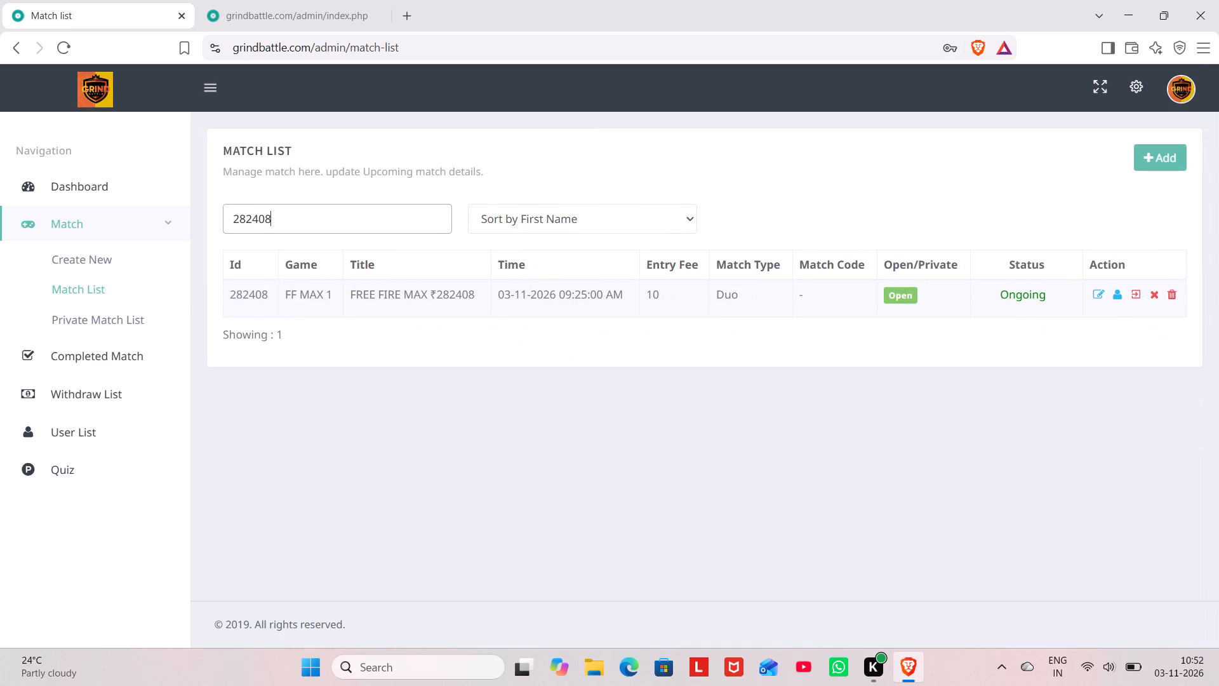
{"action": "left_click", "coordinate": [1034, 304]}
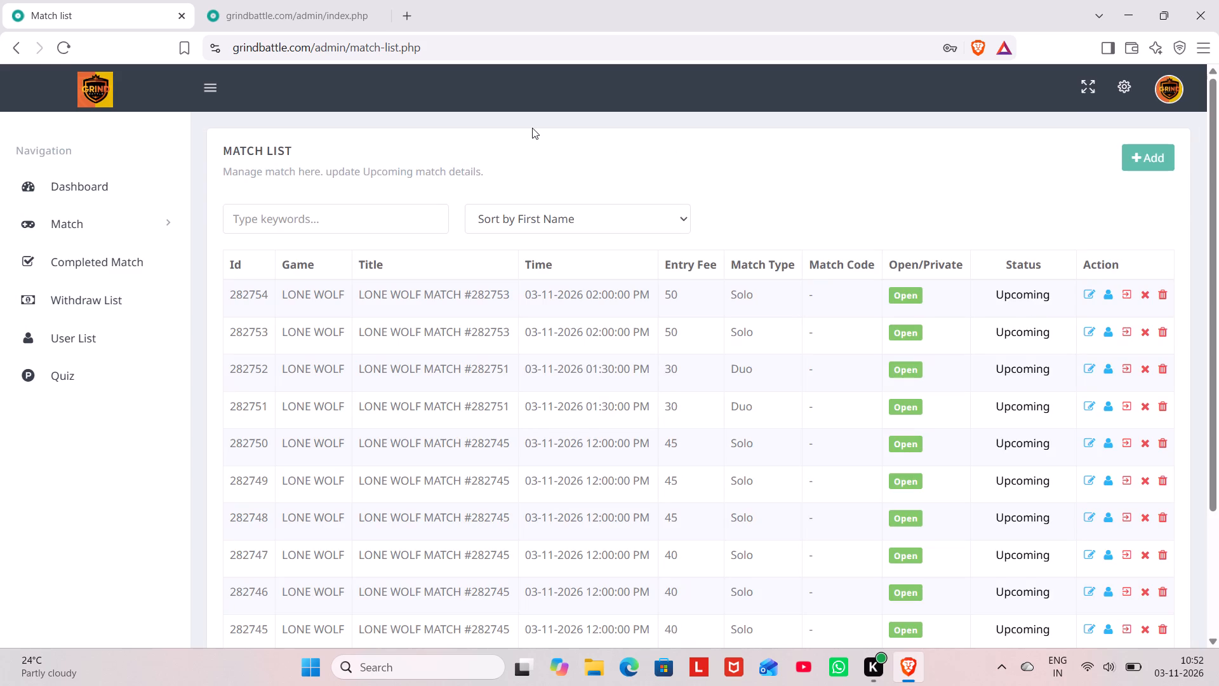
Find match 282409 in the match list and mark it as finished.
{"action": "left_click", "coordinate": [408, 225]}
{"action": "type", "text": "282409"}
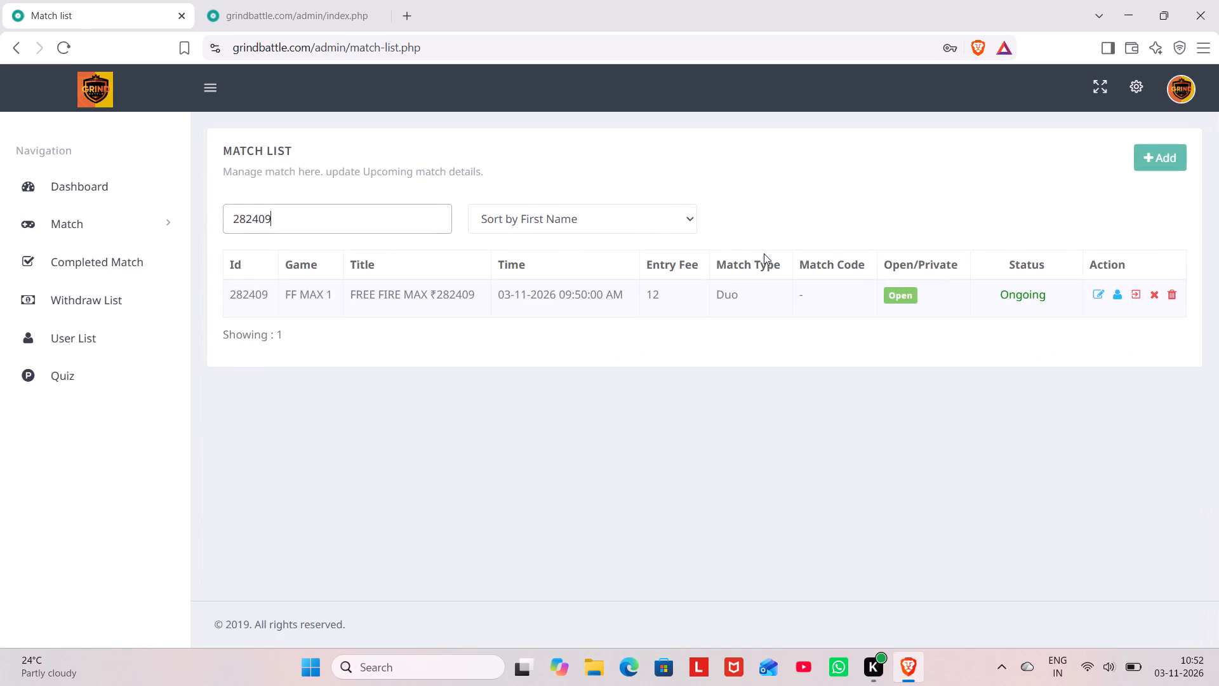
{"action": "left_click", "coordinate": [1036, 304]}
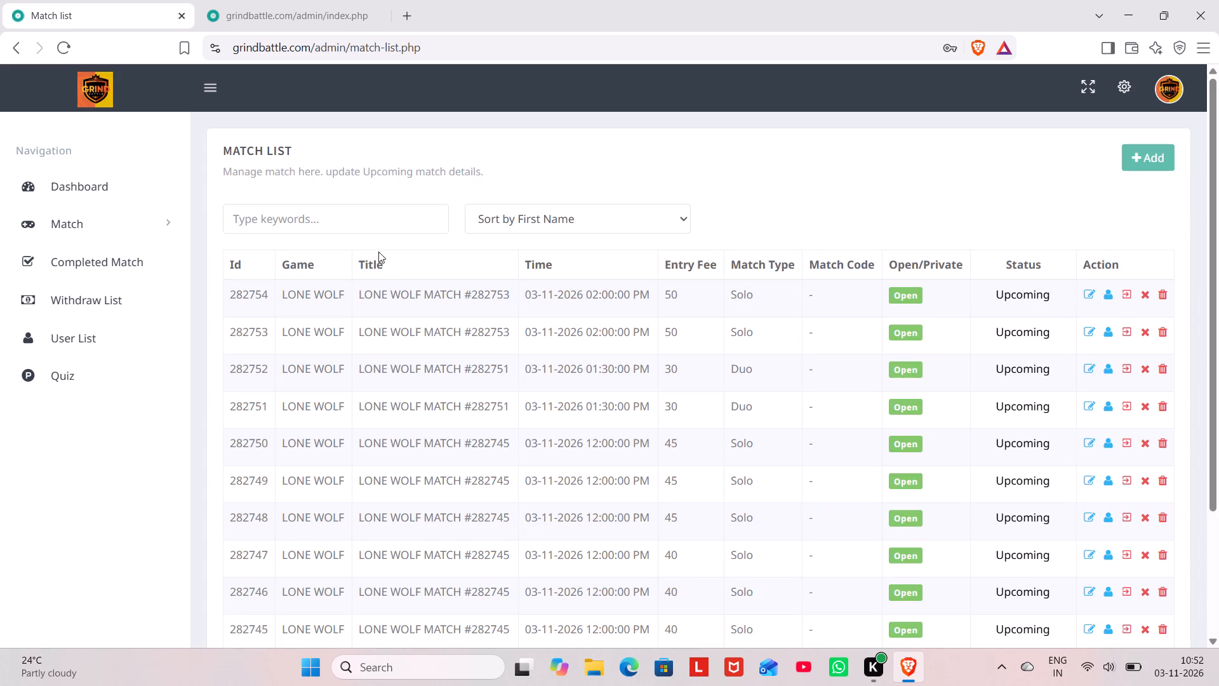
Find match 282257 in the match list and mark it as finished.
{"action": "left_click", "coordinate": [390, 208]}
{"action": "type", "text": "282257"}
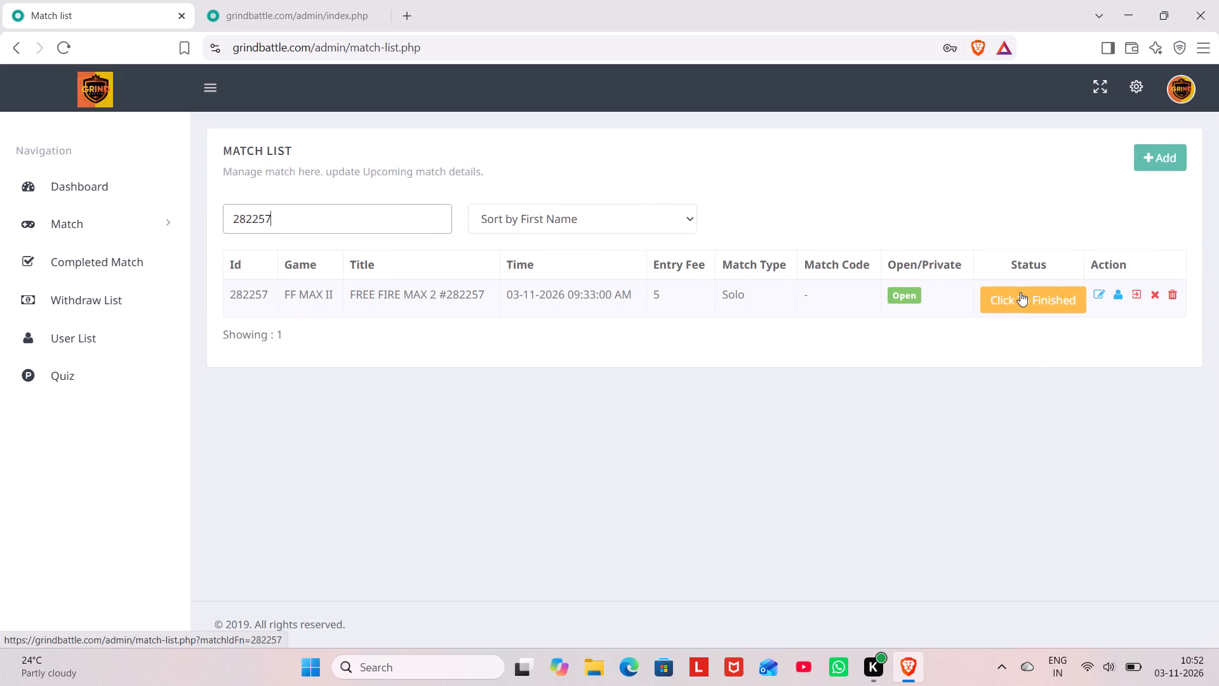
{"action": "left_click", "coordinate": [1020, 292]}
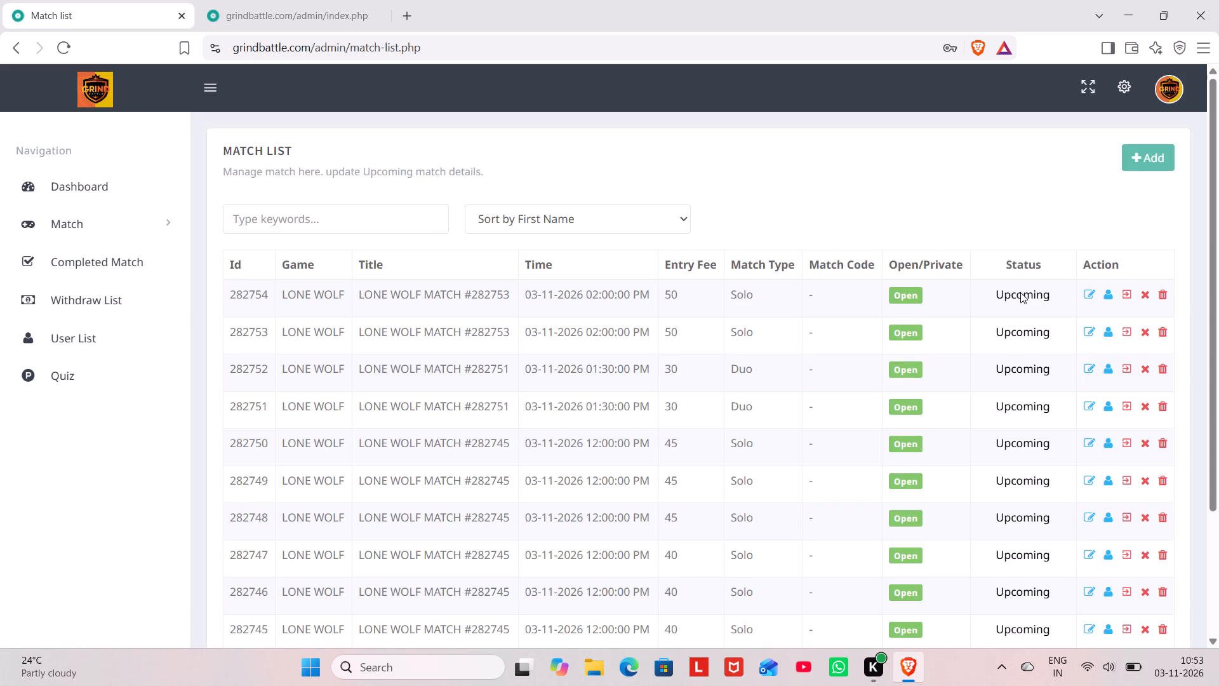
Find match 282258 in the match list and mark it as finished.
{"action": "type", "text": "28"}
{"action": "left_click", "coordinate": [350, 213]}
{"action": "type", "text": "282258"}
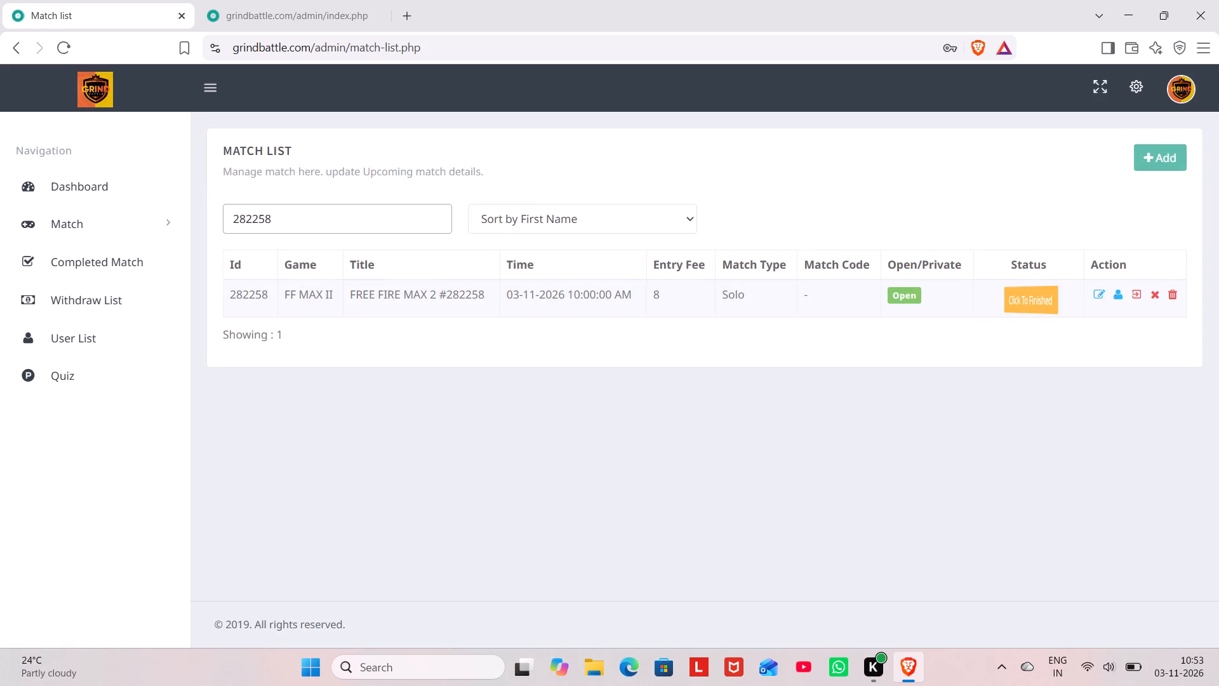
{"action": "left_click", "coordinate": [1041, 294]}
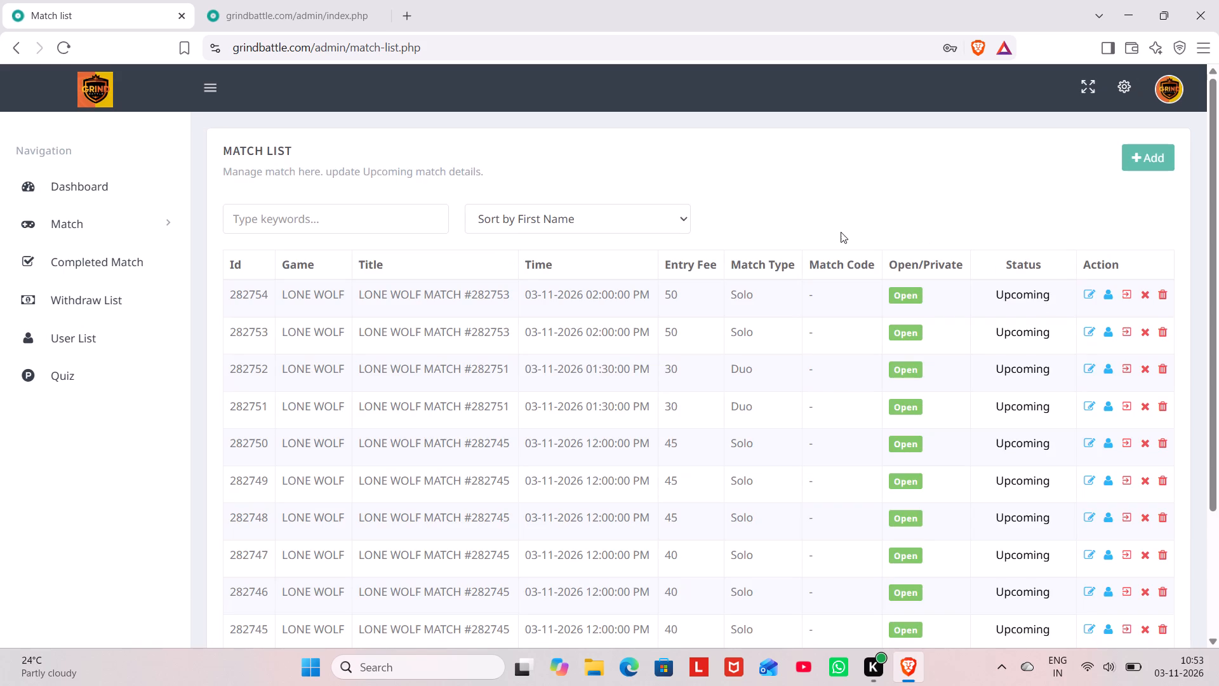
Find match 282411 in the match list and mark it as finished.
{"action": "left_click", "coordinate": [348, 215]}
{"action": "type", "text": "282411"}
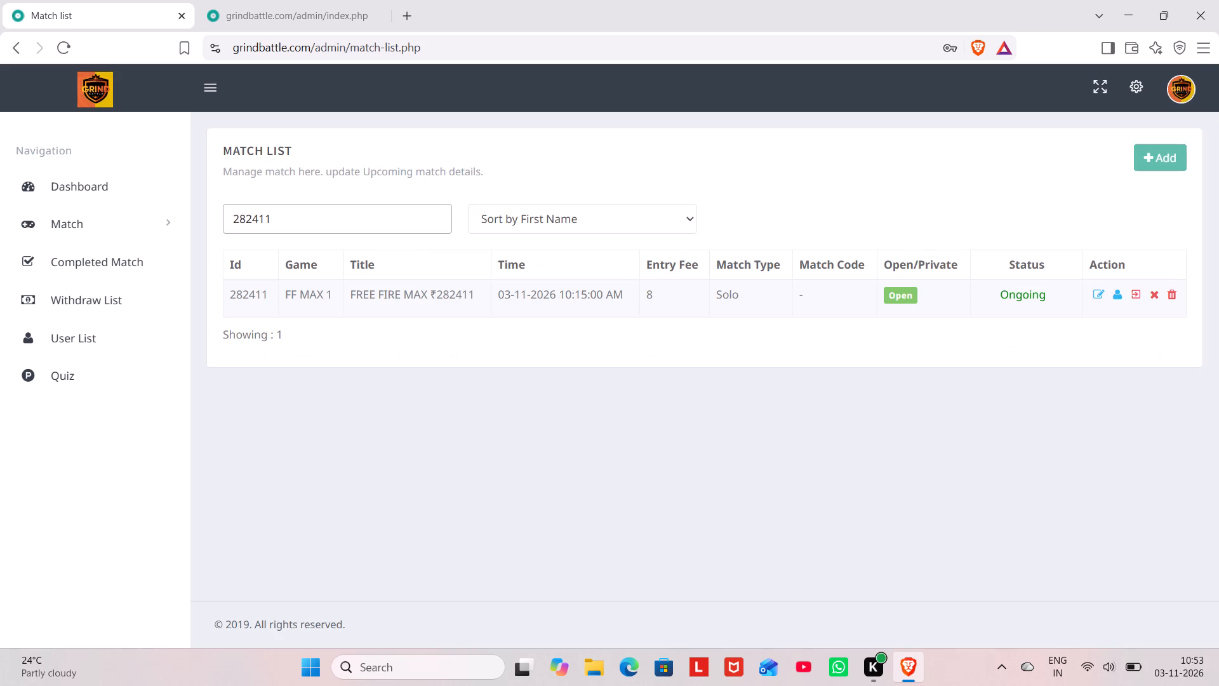
{"action": "left_click", "coordinate": [1043, 300]}
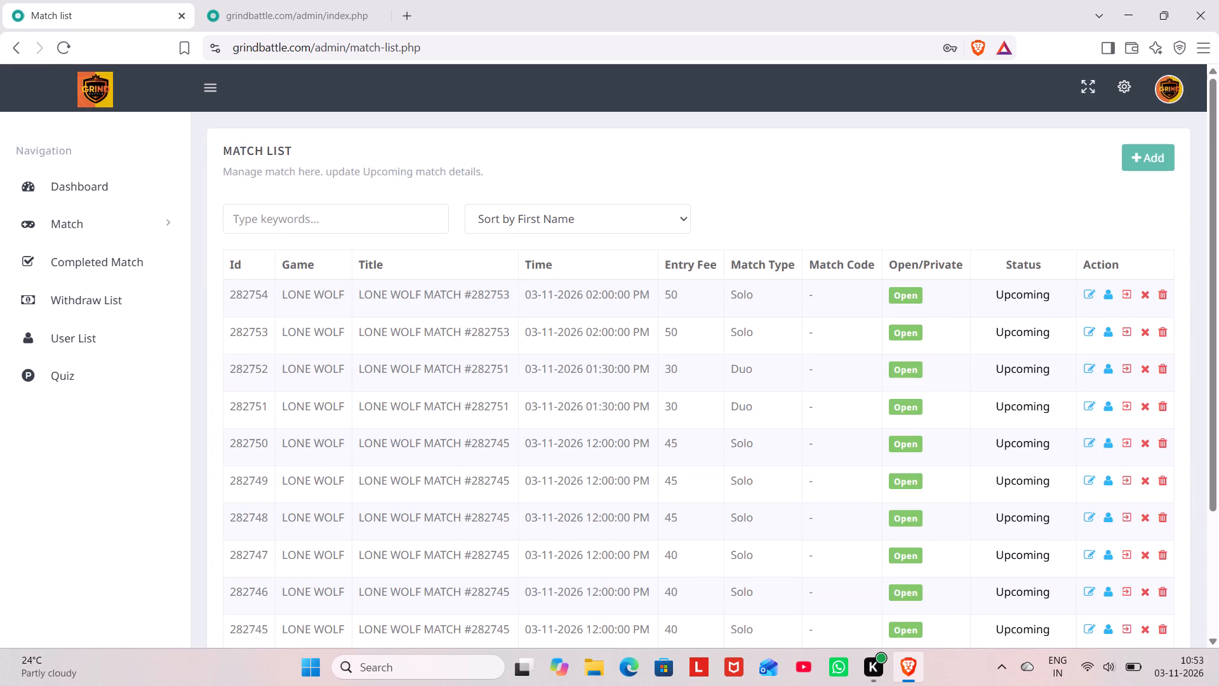
Search the match list for match 282259.
{"action": "left_click", "coordinate": [365, 223]}
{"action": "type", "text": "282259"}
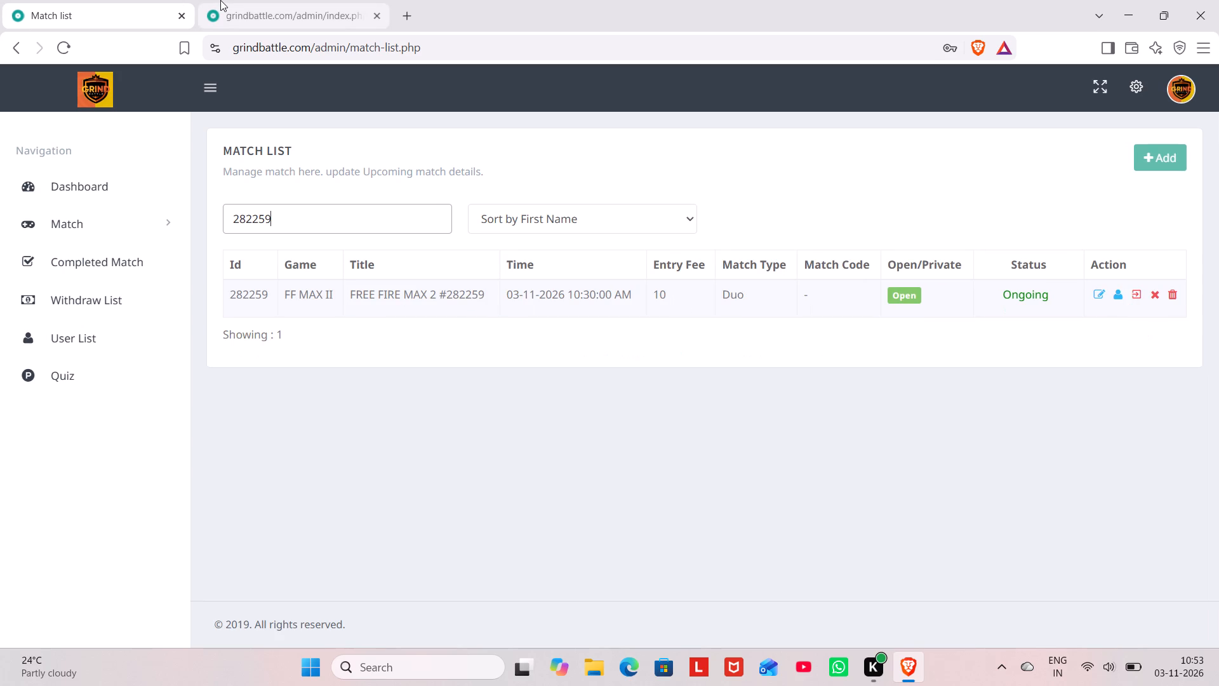
Using the other open admin page, find match 282408 among the completed matches and open its result generation page.
{"action": "left_click", "coordinate": [220, 0]}
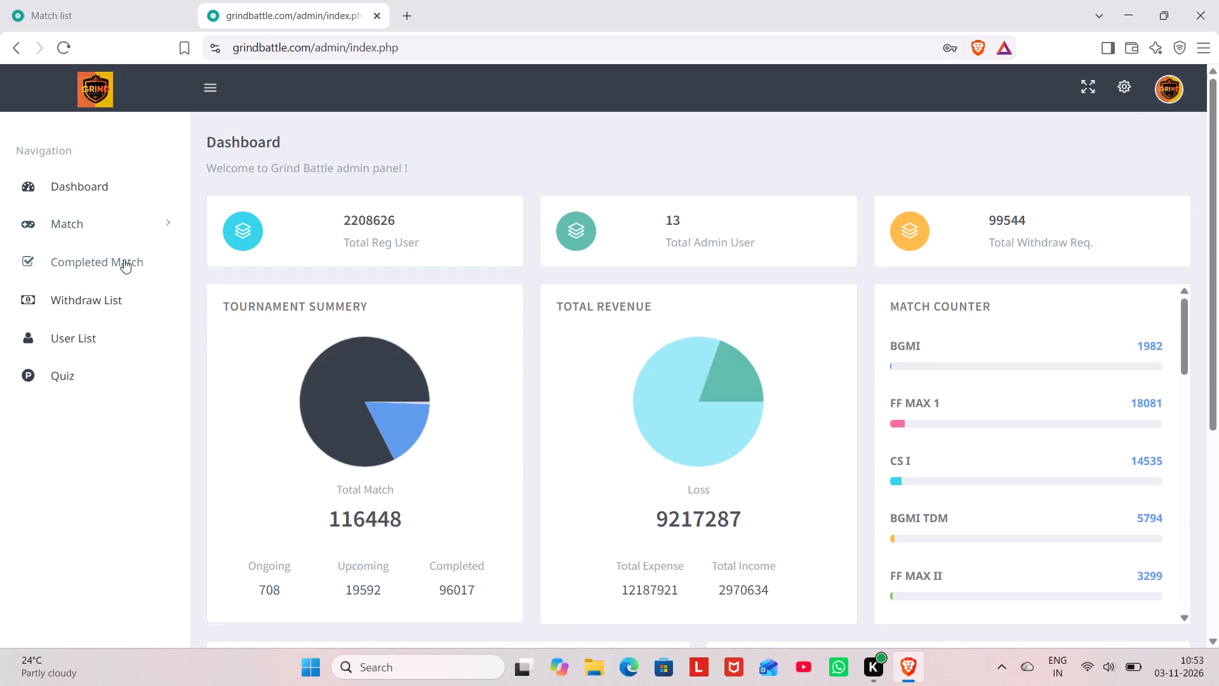
{"action": "left_click", "coordinate": [124, 259]}
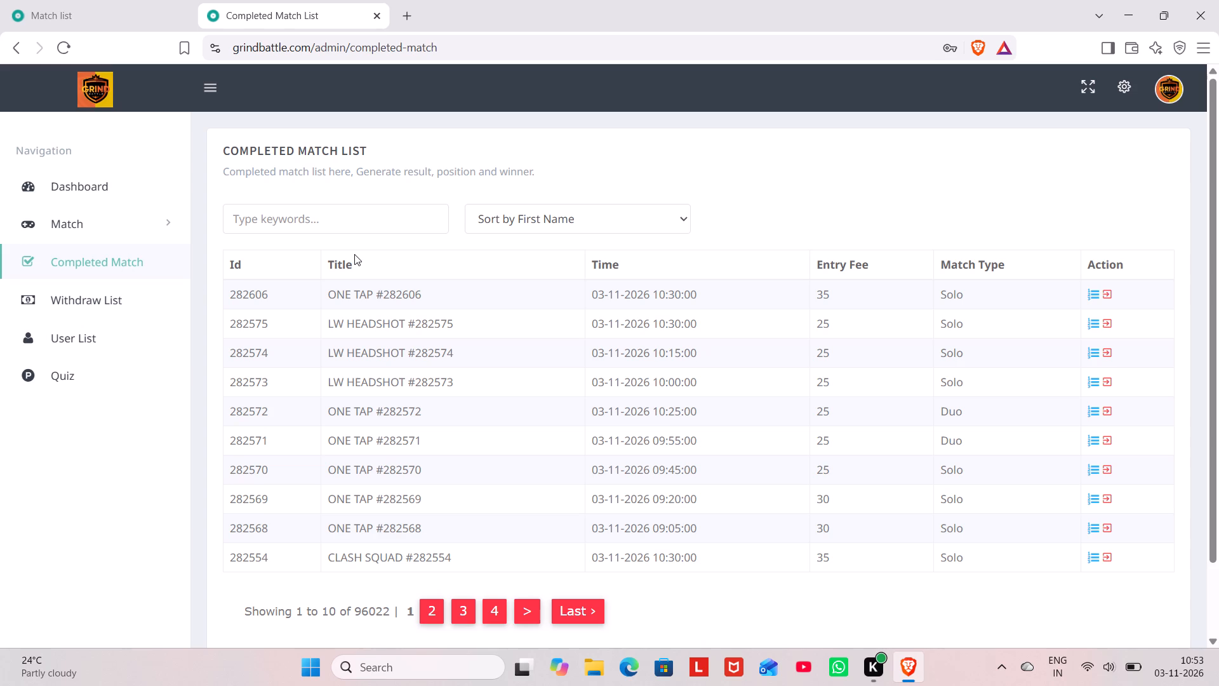
{"action": "left_click", "coordinate": [389, 213]}
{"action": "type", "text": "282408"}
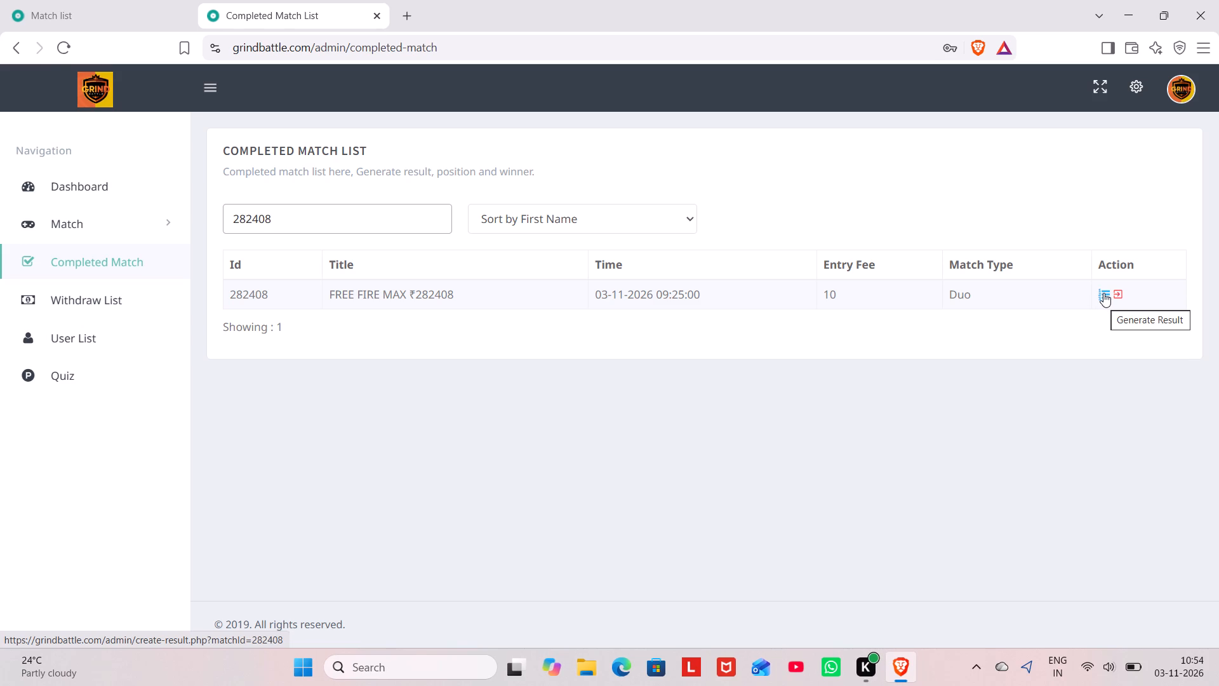
{"action": "left_click", "coordinate": [1103, 293]}
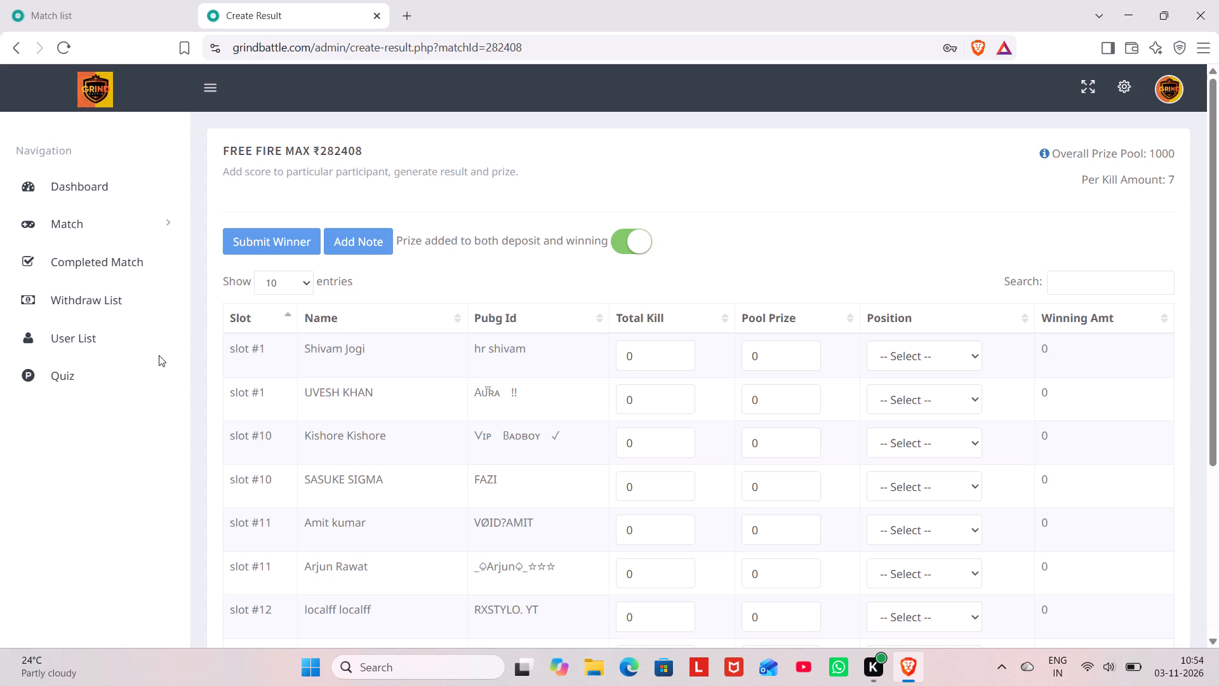
Show 50 entries at once in the participant table of match 282408.
{"action": "left_click", "coordinate": [264, 285]}
{"action": "left_click", "coordinate": [281, 342]}
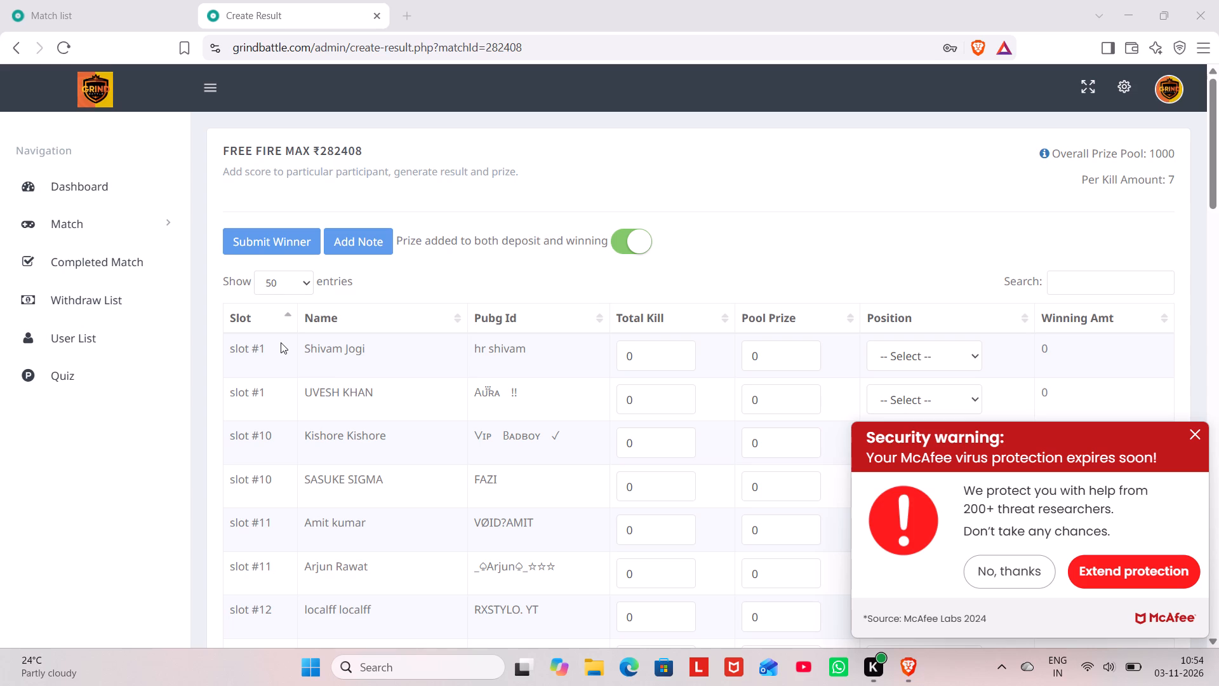
Decline the McAfee offer to extend virus protection.
{"action": "left_click", "coordinate": [1041, 570]}
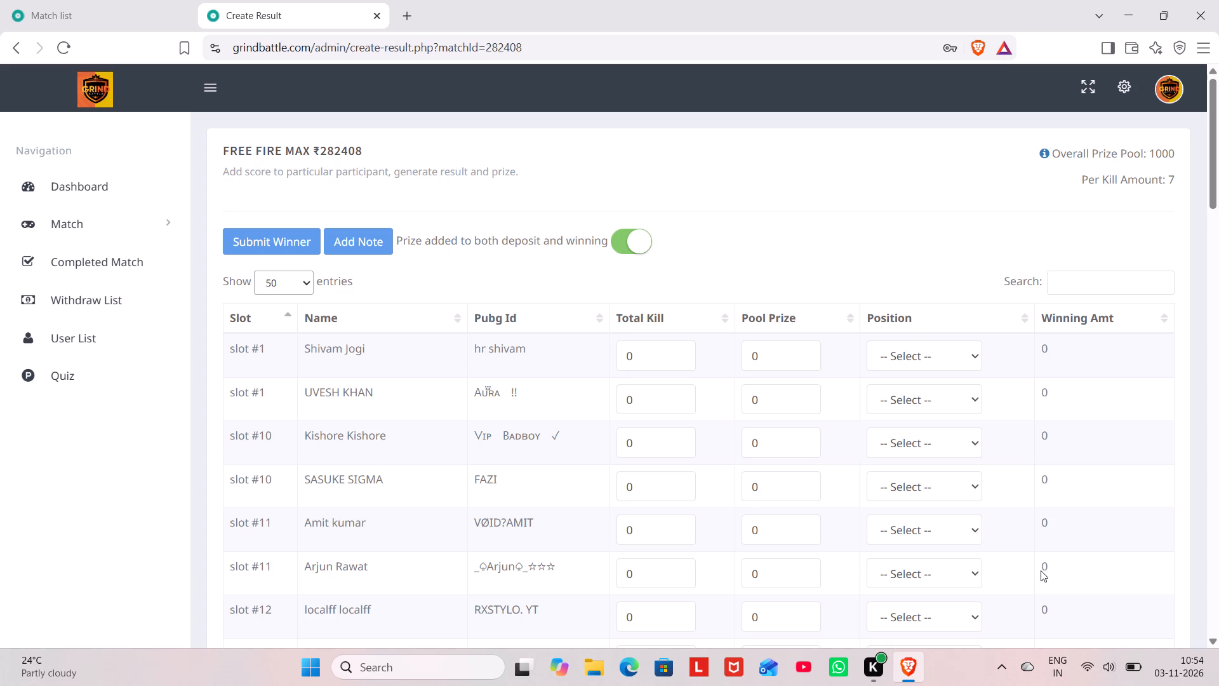
Examine the participants' slots and Pubg Ids in the result table of match 282408.
{"action": "scroll", "coordinate": [1048, 554], "scroll_direction": "down", "scroll_amount": 1}
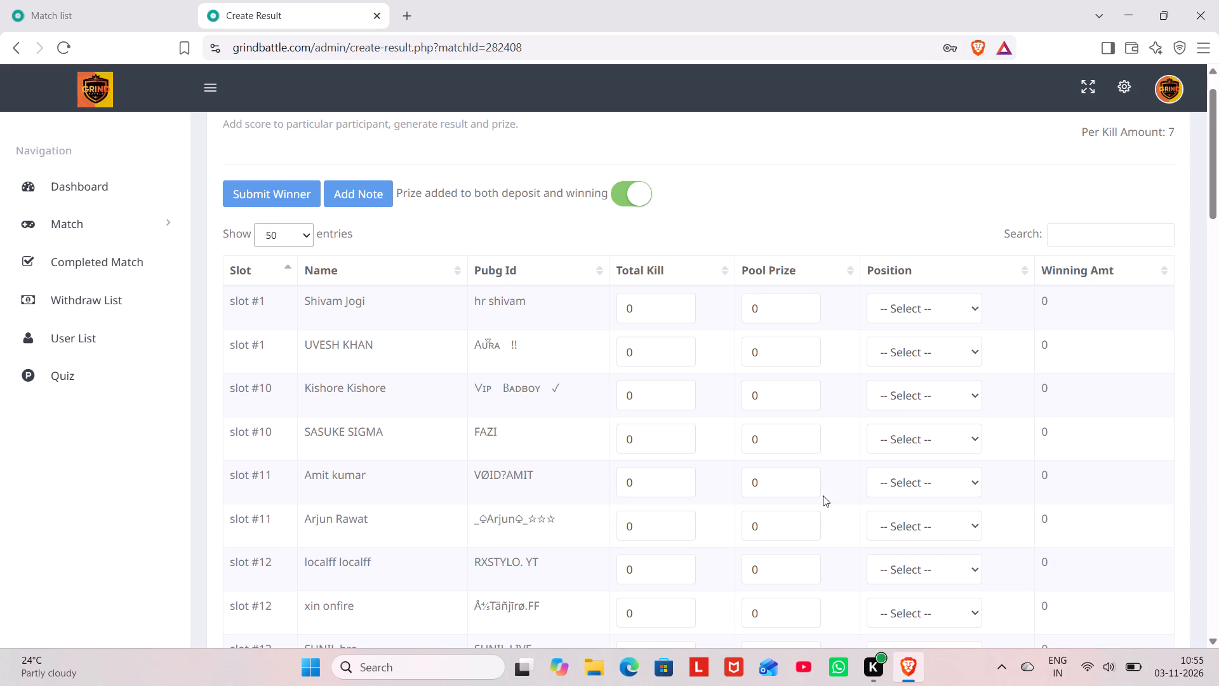
{"action": "scroll", "coordinate": [497, 443], "scroll_direction": "down", "scroll_amount": 1}
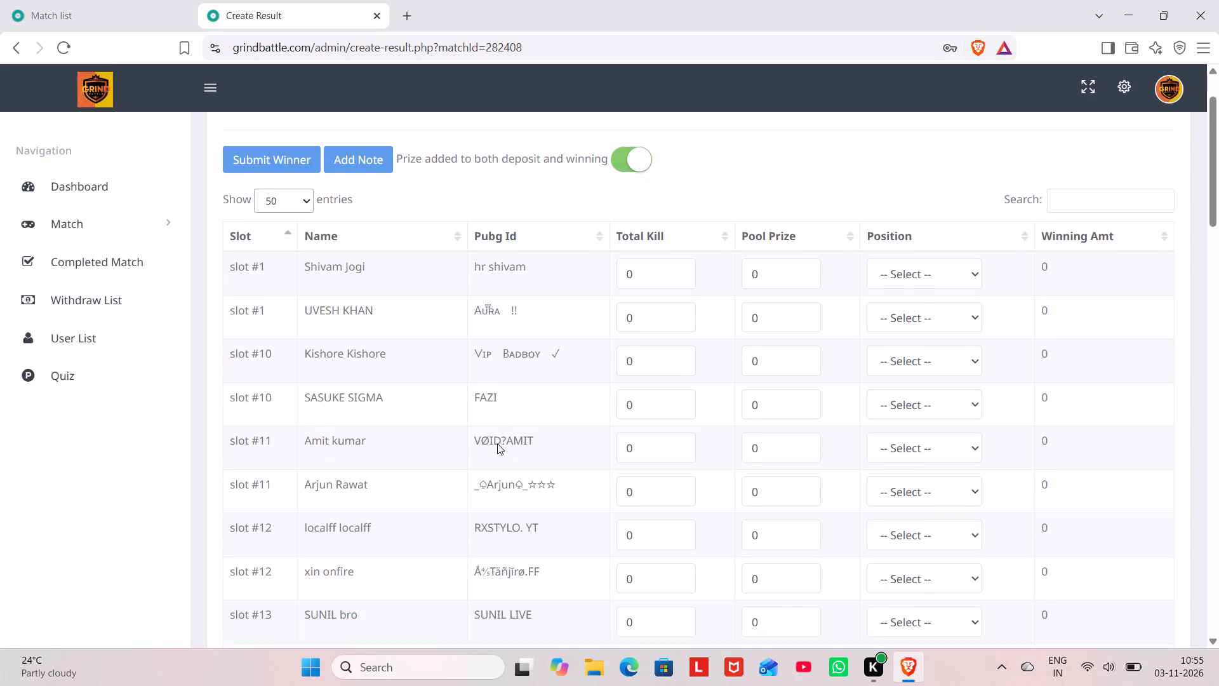
{"action": "scroll", "coordinate": [497, 443], "scroll_direction": "down", "scroll_amount": 1}
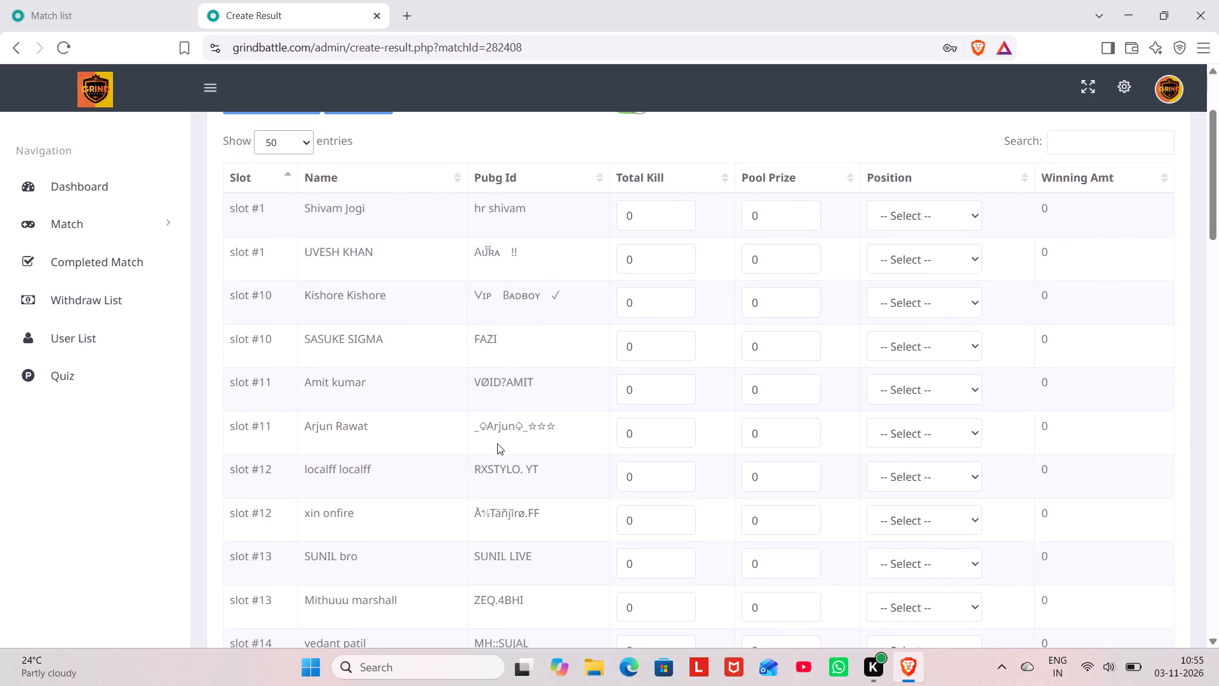
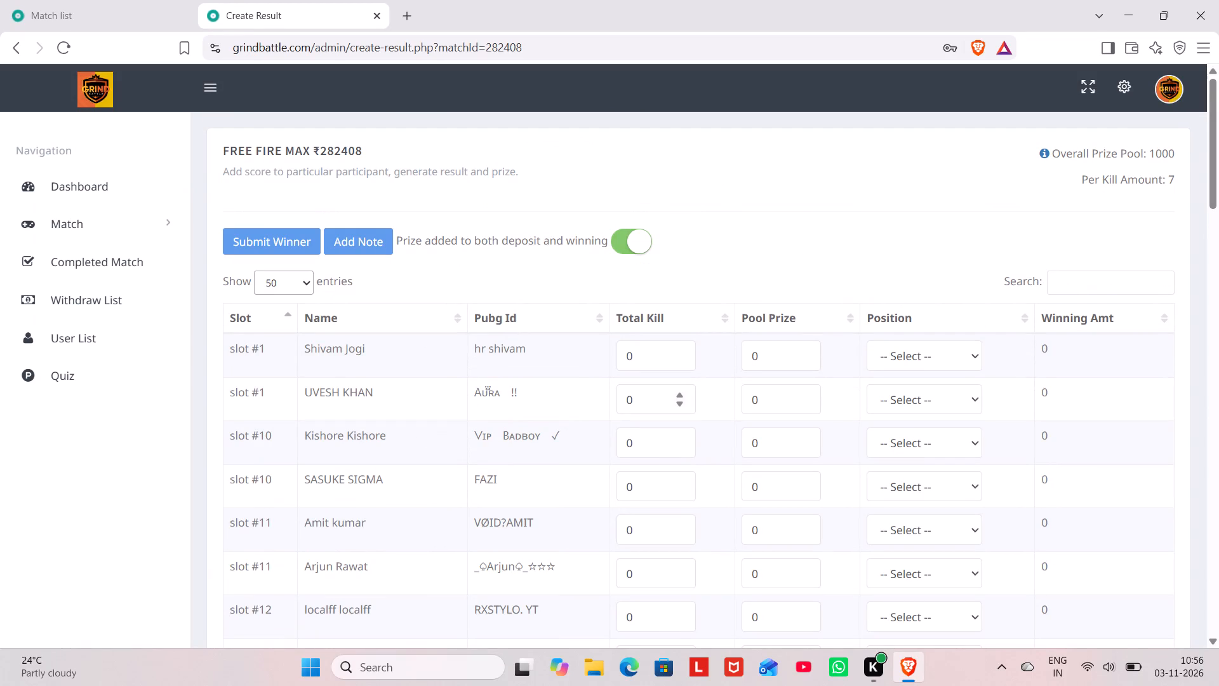
Give slot #10 participant FAZI 4 total kills, a pool prize of 20 and the position Winner.
{"action": "scroll", "coordinate": [590, 426], "scroll_direction": "down", "scroll_amount": 1}
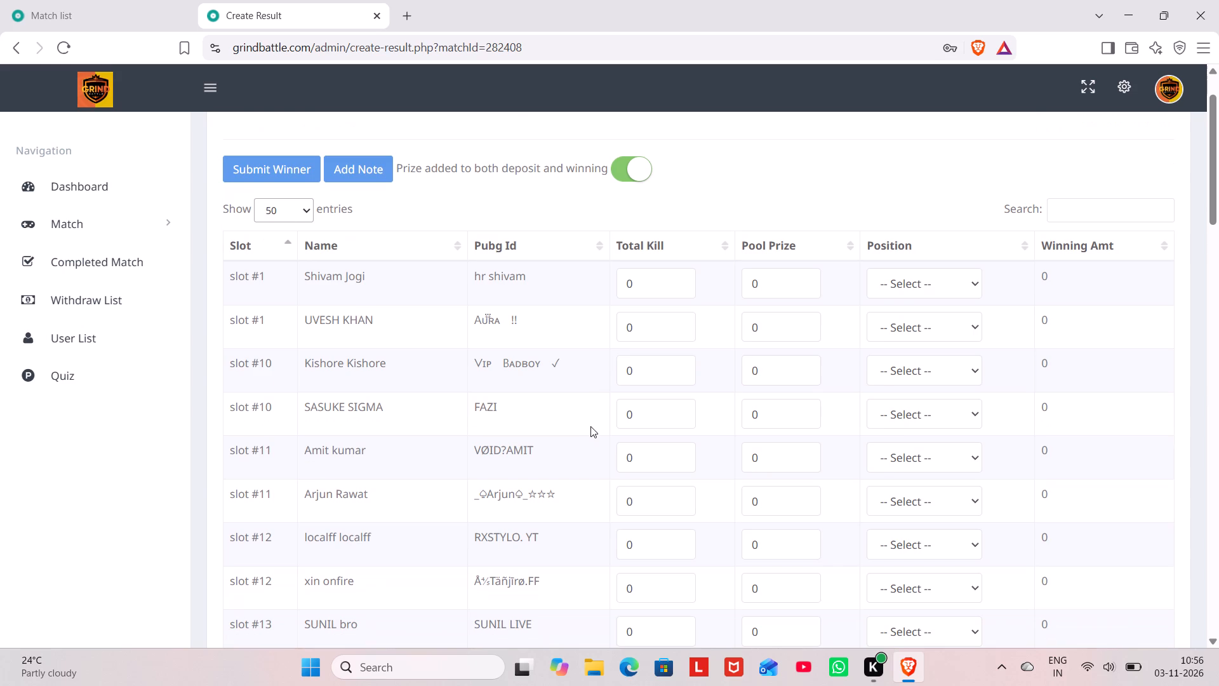
{"action": "left_click", "coordinate": [638, 419]}
{"action": "key", "text": "4"}
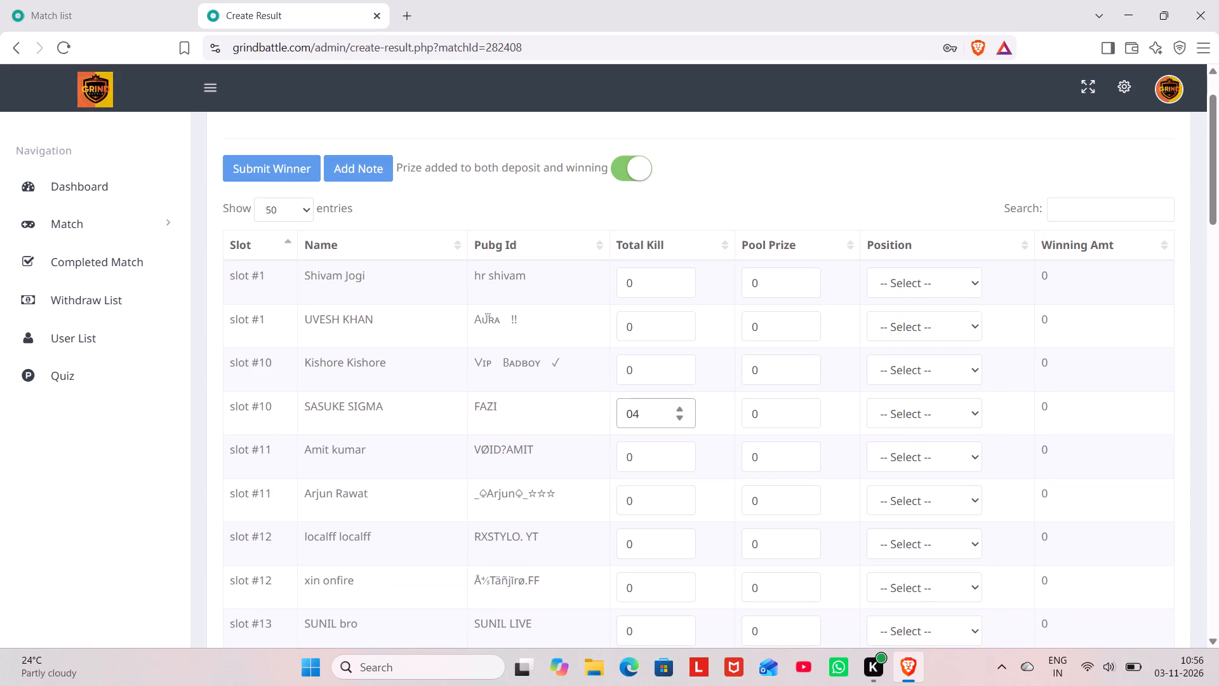
{"action": "key", "text": "Tab"}
{"action": "type", "text": "20"}
{"action": "key", "text": "Tab"}
{"action": "key", "text": "Down"}
{"action": "key", "text": "Tab"}
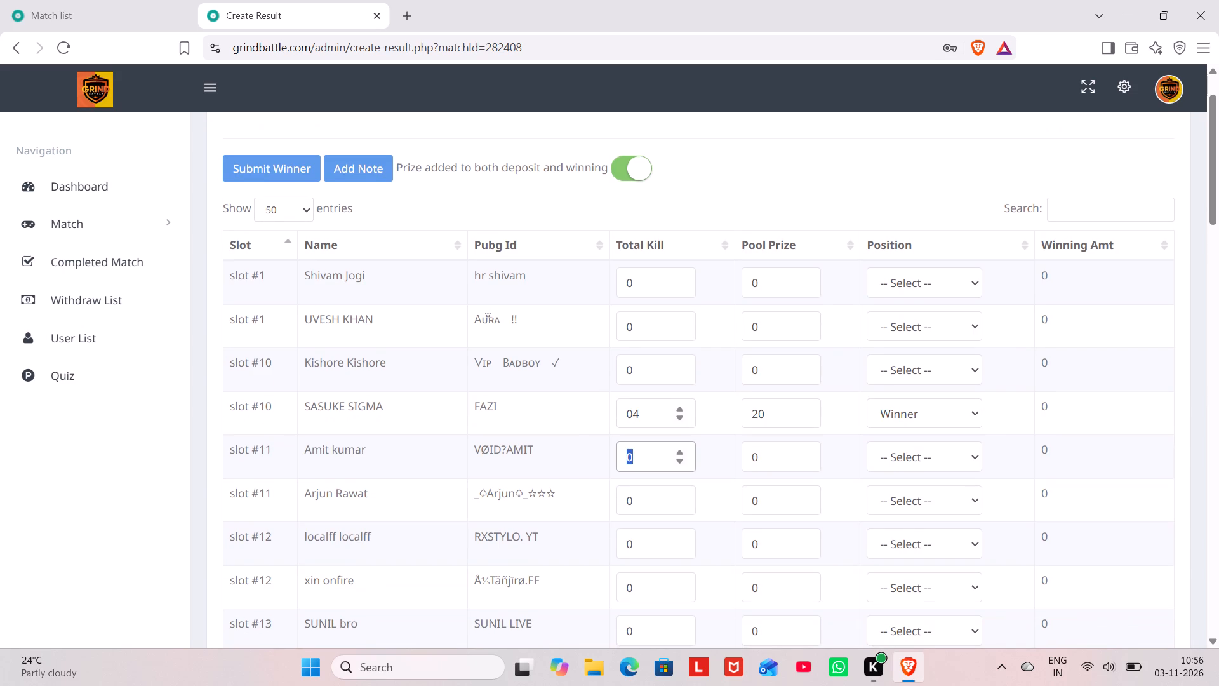
{"action": "left_click", "coordinate": [600, 521]}
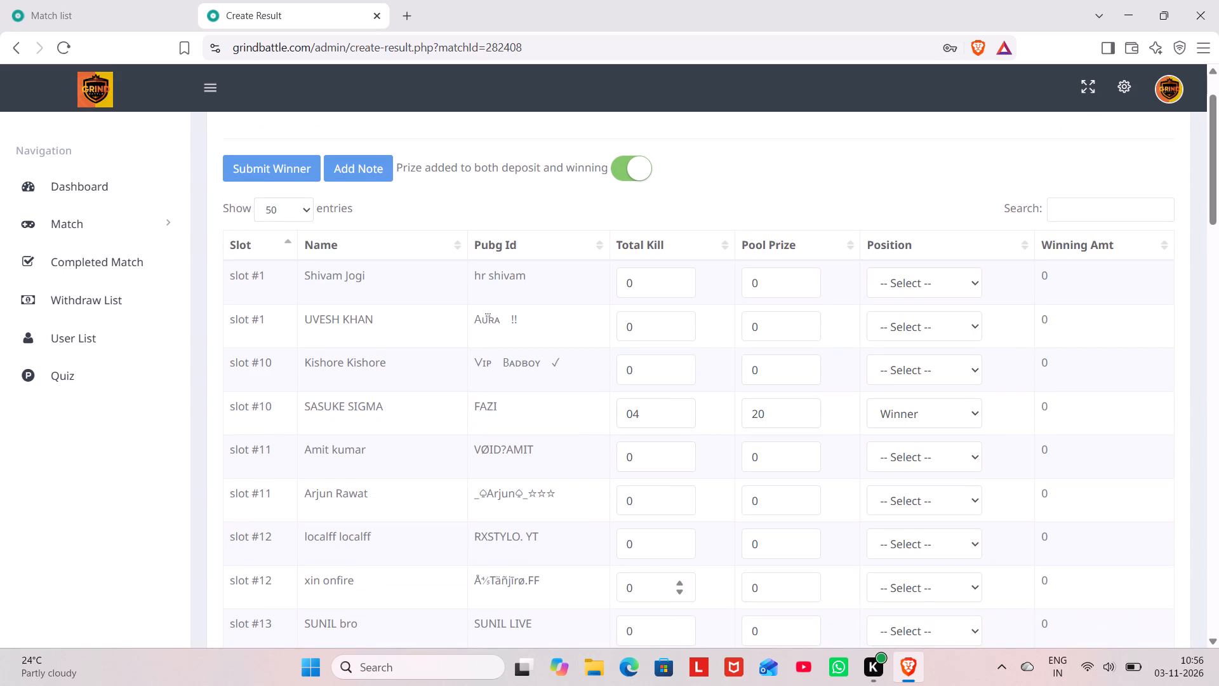
Give the slot #12 participant whose Pubg Id ends in ".FF" 4 total kills, a pool prize of 20 and the position Winner.
{"action": "left_click", "coordinate": [656, 591]}
{"action": "key", "text": "4"}
{"action": "key", "text": "Tab"}
{"action": "type", "text": "20"}
{"action": "key", "text": "Tab"}
{"action": "key", "text": "Down"}
{"action": "key", "text": "Tab"}
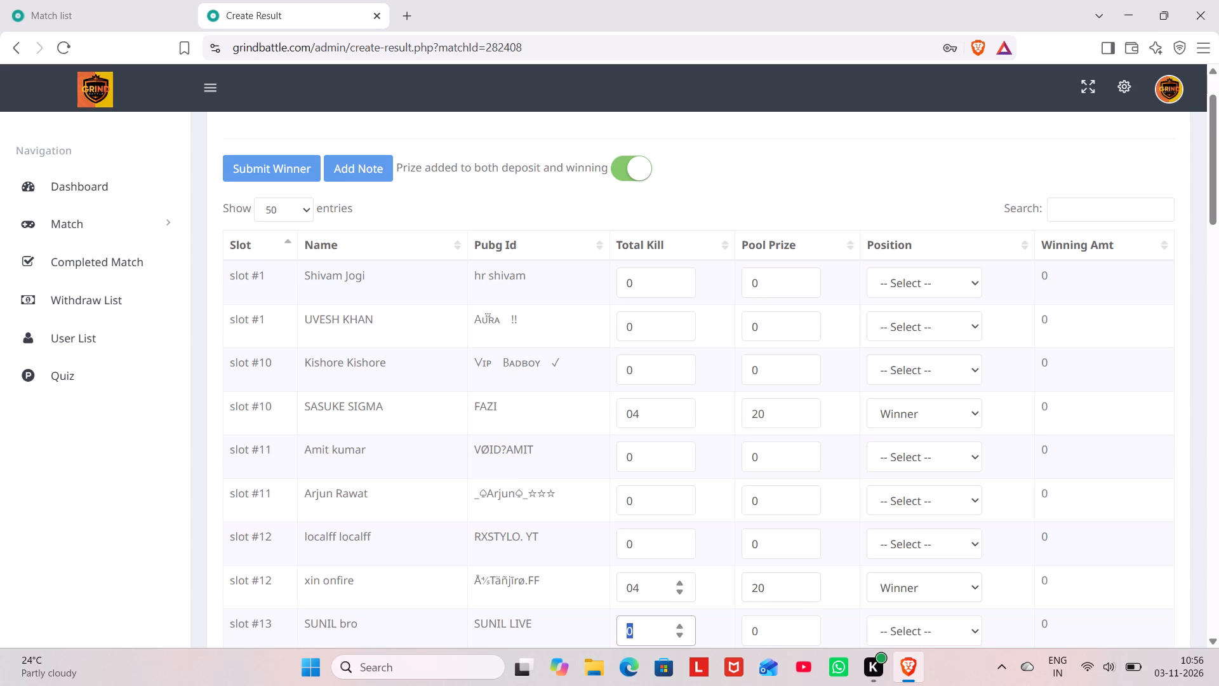
{"action": "left_click", "coordinate": [550, 573]}
Look through the Pubg Ids of the whole participant table to locate the next player to score.
{"action": "scroll", "coordinate": [547, 495], "scroll_direction": "down", "scroll_amount": 5}
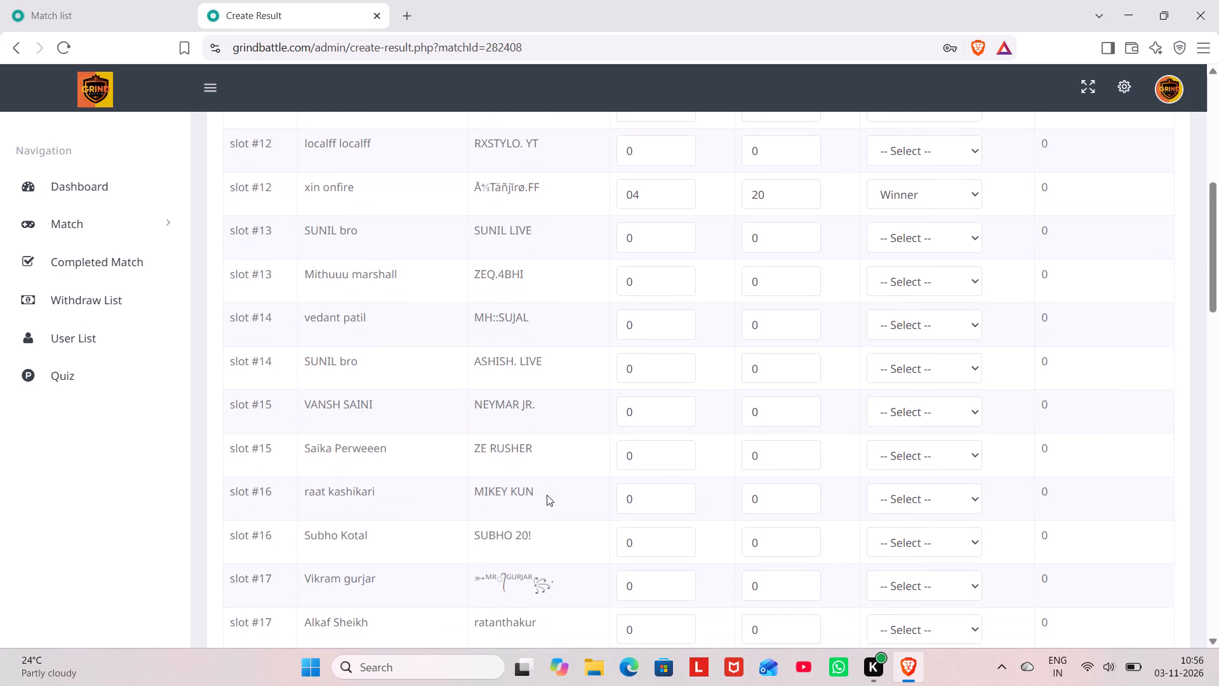
{"action": "scroll", "coordinate": [547, 495], "scroll_direction": "down", "scroll_amount": 4}
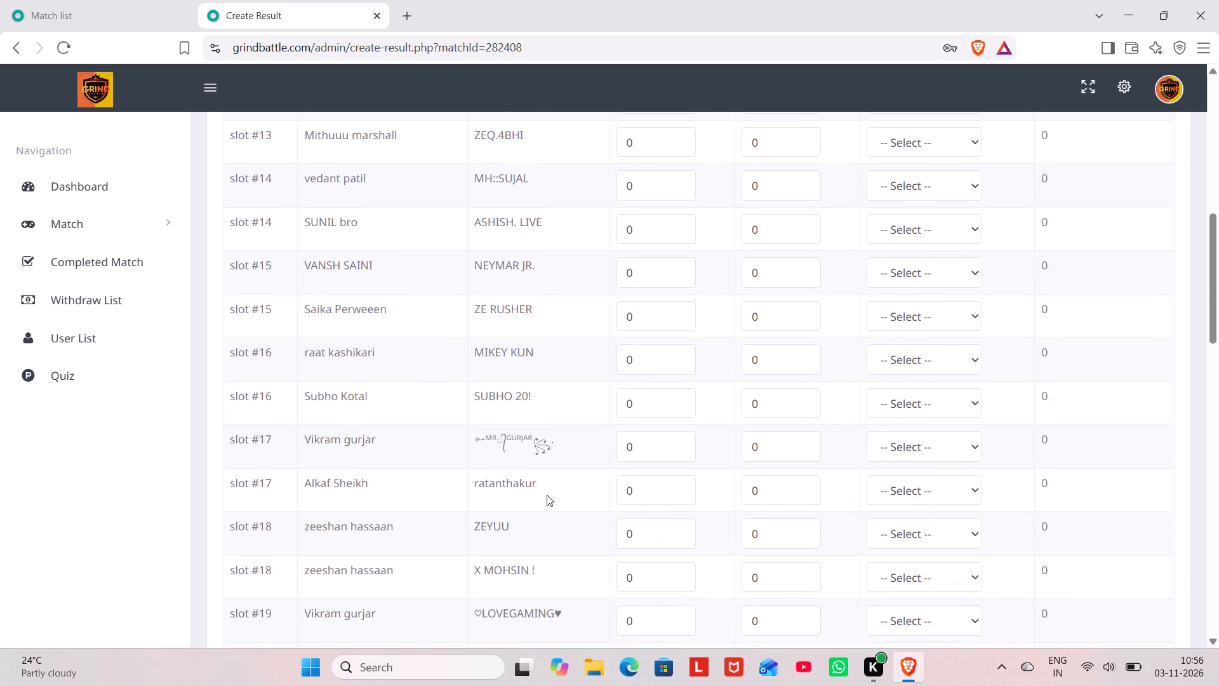
{"action": "scroll", "coordinate": [547, 495], "scroll_direction": "down", "scroll_amount": 1}
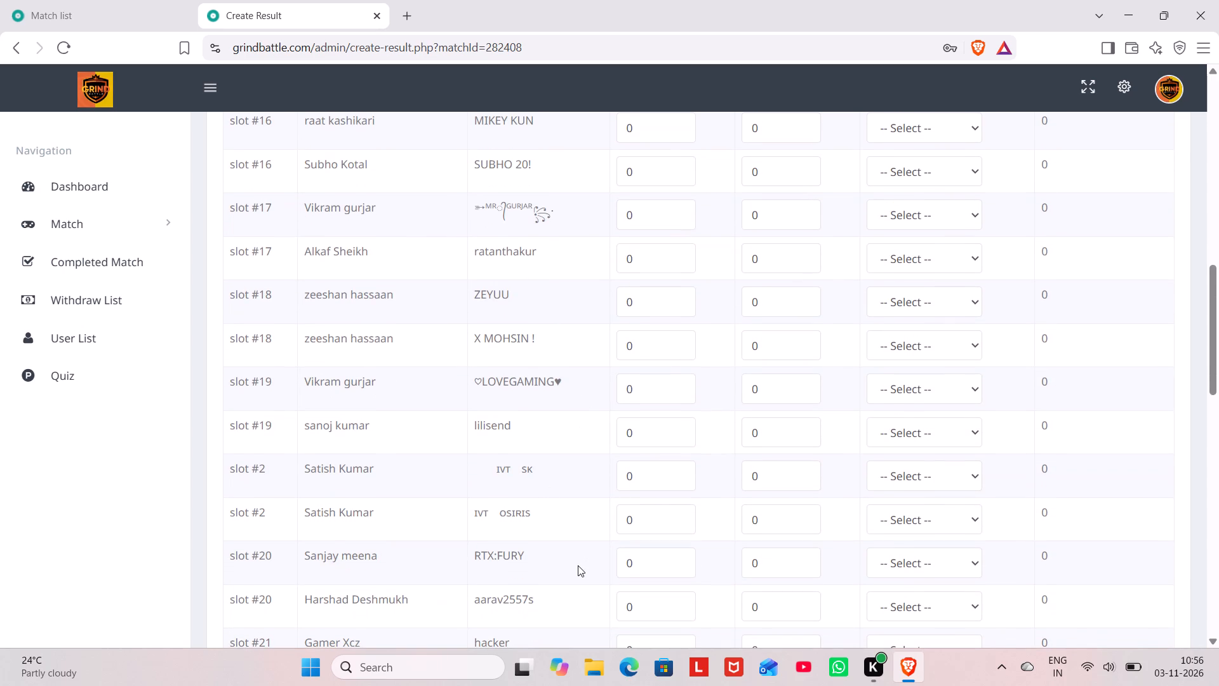
{"action": "scroll", "coordinate": [578, 565], "scroll_direction": "down", "scroll_amount": 9}
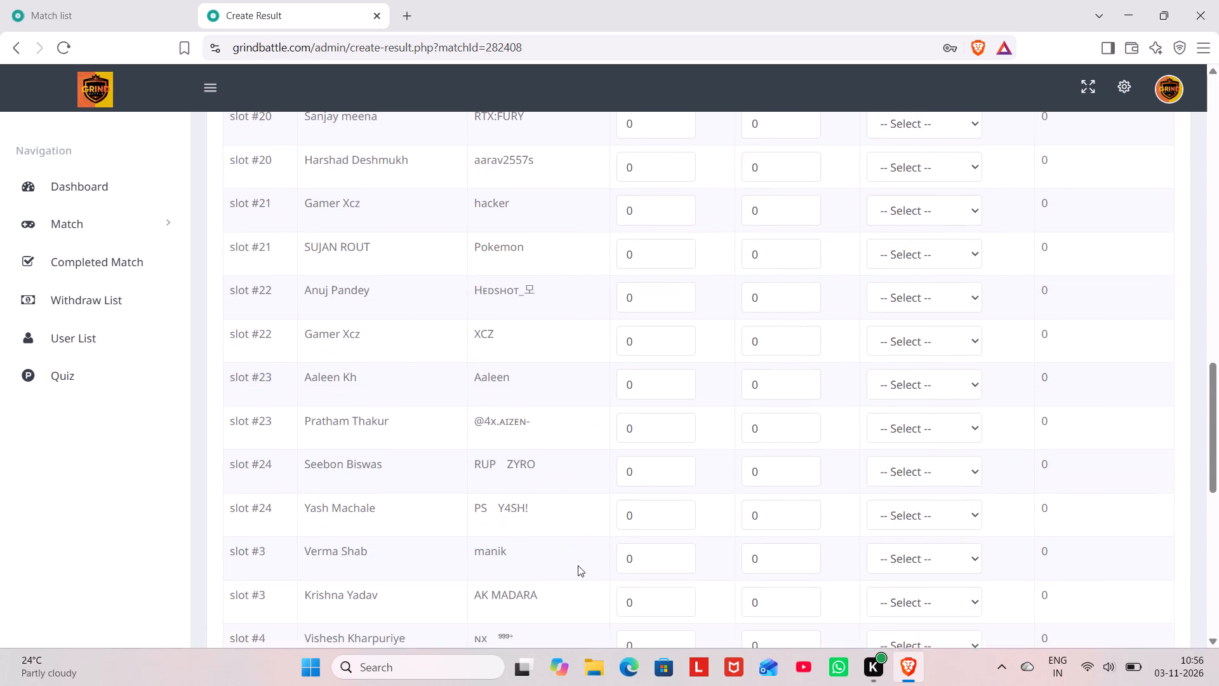
{"action": "scroll", "coordinate": [578, 565], "scroll_direction": "down", "scroll_amount": 3}
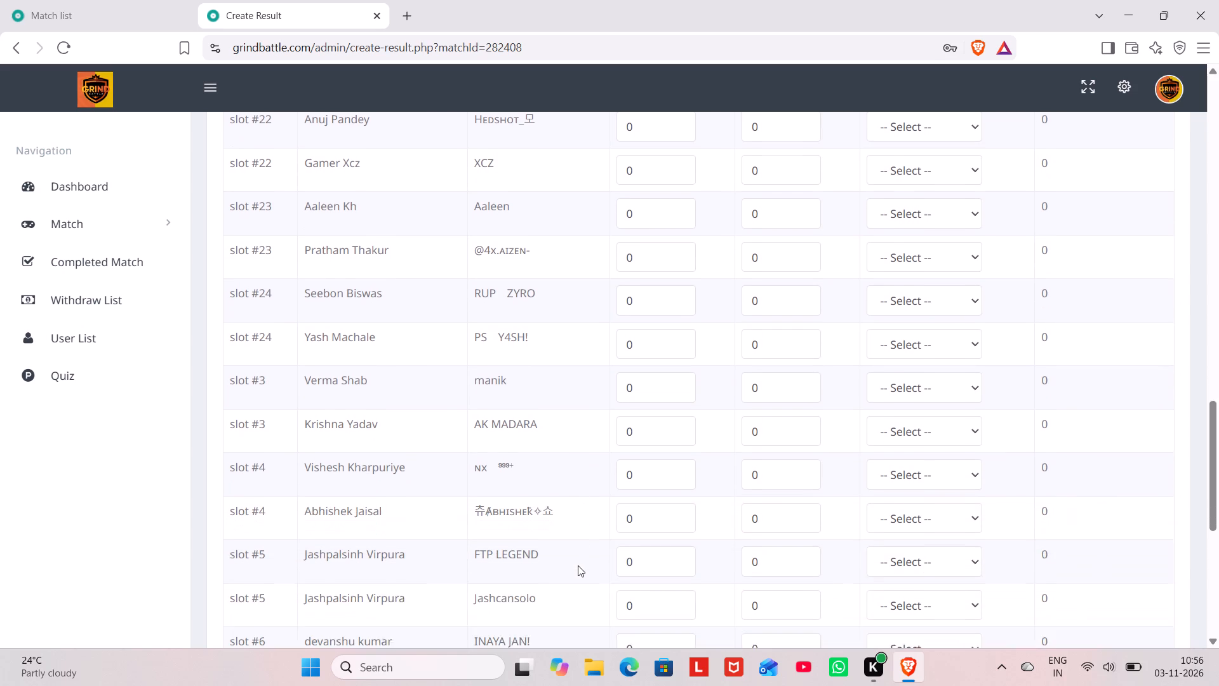
{"action": "scroll", "coordinate": [578, 565], "scroll_direction": "down", "scroll_amount": 4}
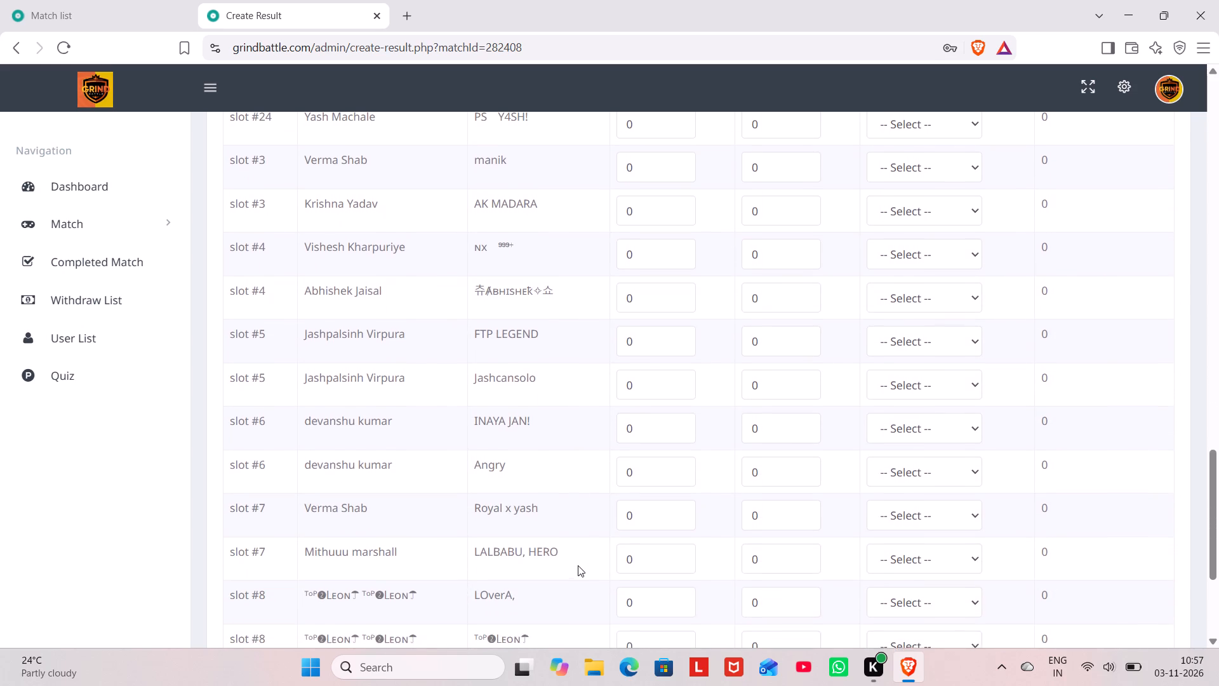
{"action": "scroll", "coordinate": [578, 565], "scroll_direction": "down", "scroll_amount": 1}
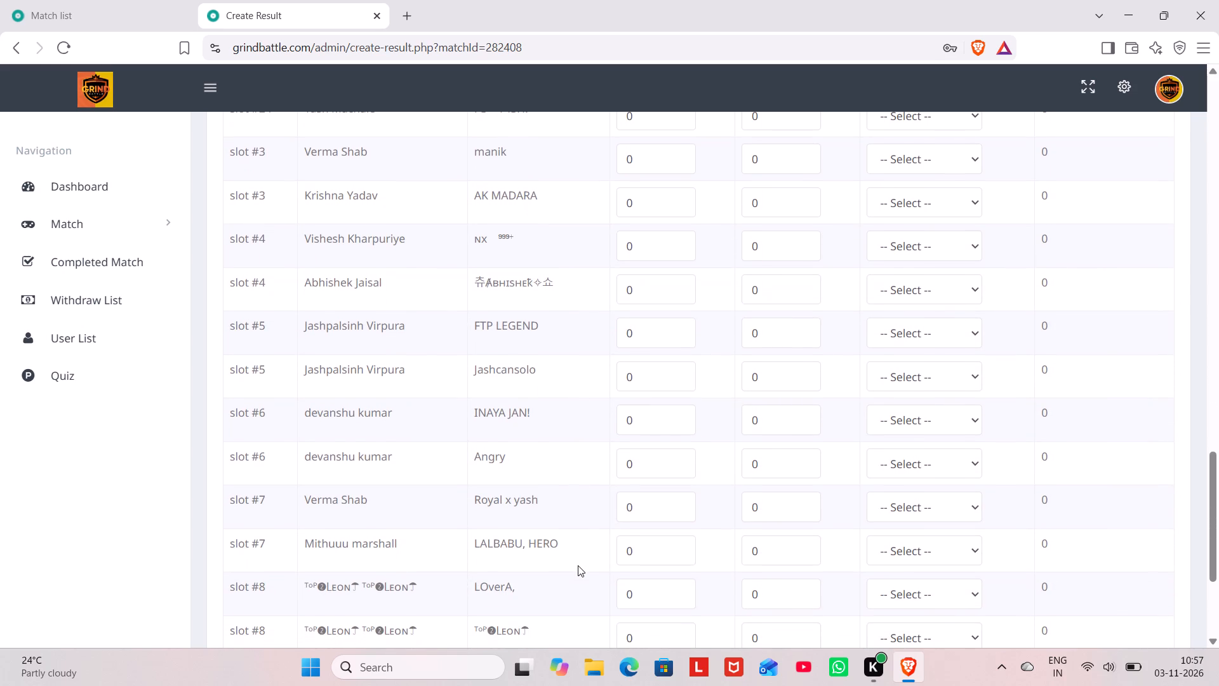
{"action": "scroll", "coordinate": [578, 565], "scroll_direction": "down", "scroll_amount": 3}
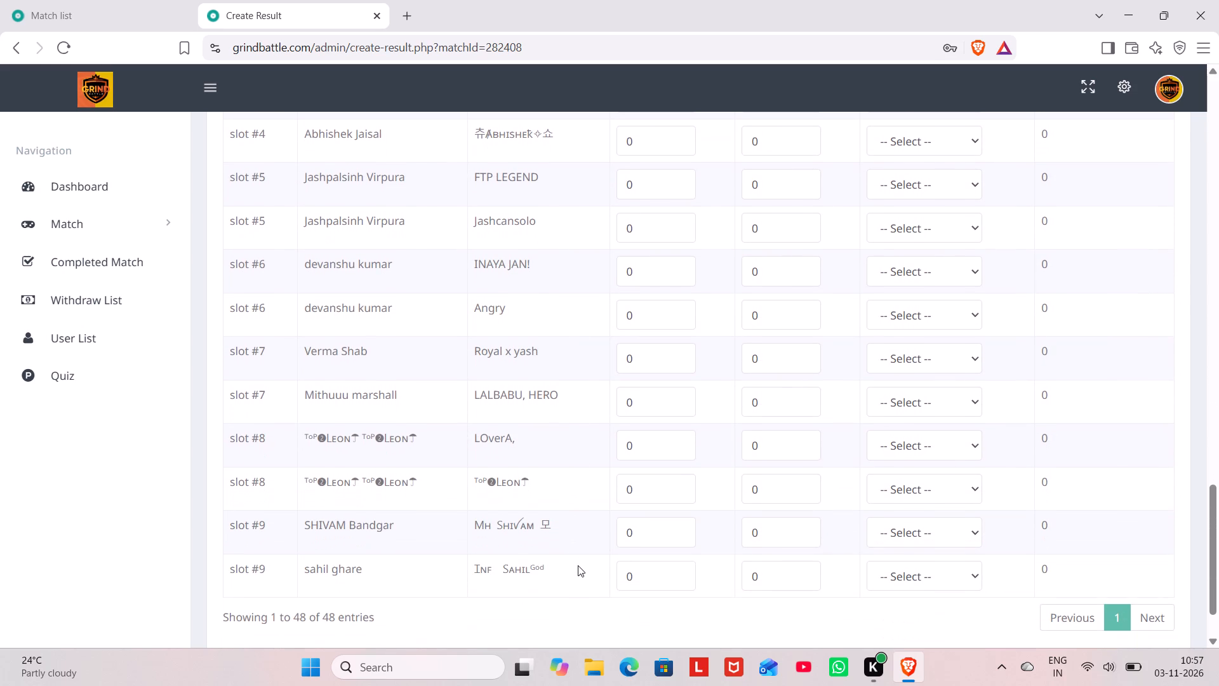
{"action": "scroll", "coordinate": [578, 565], "scroll_direction": "up", "scroll_amount": 3}
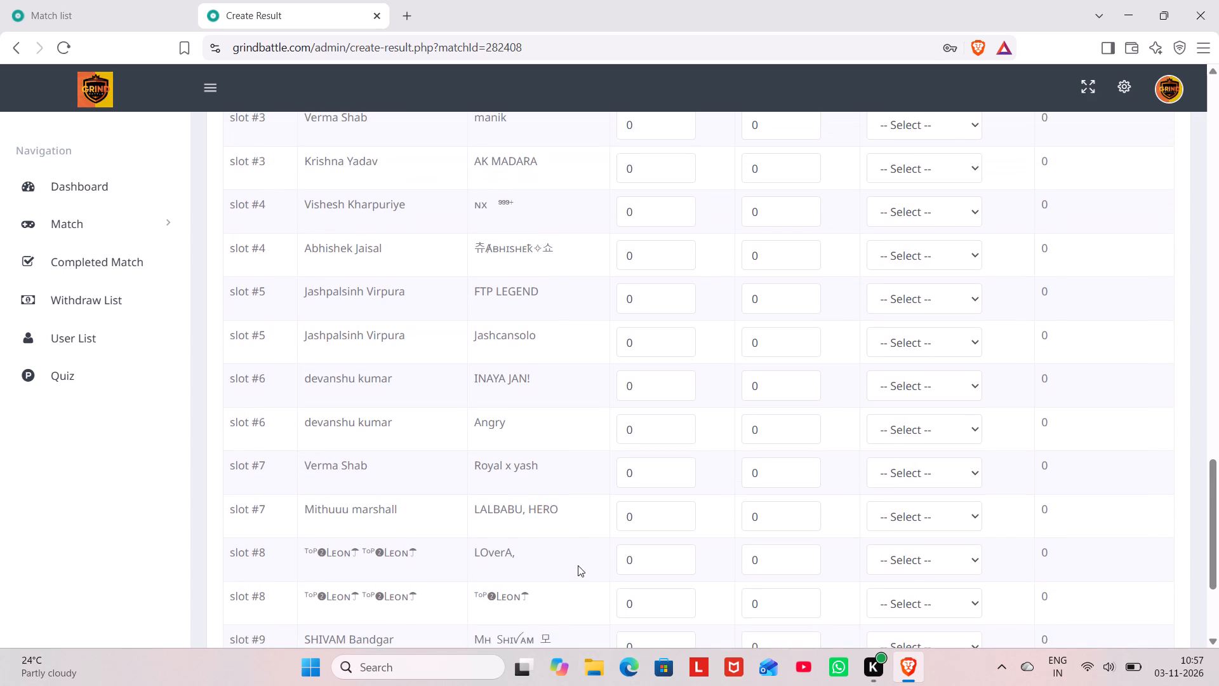
{"action": "scroll", "coordinate": [578, 565], "scroll_direction": "up", "scroll_amount": 6}
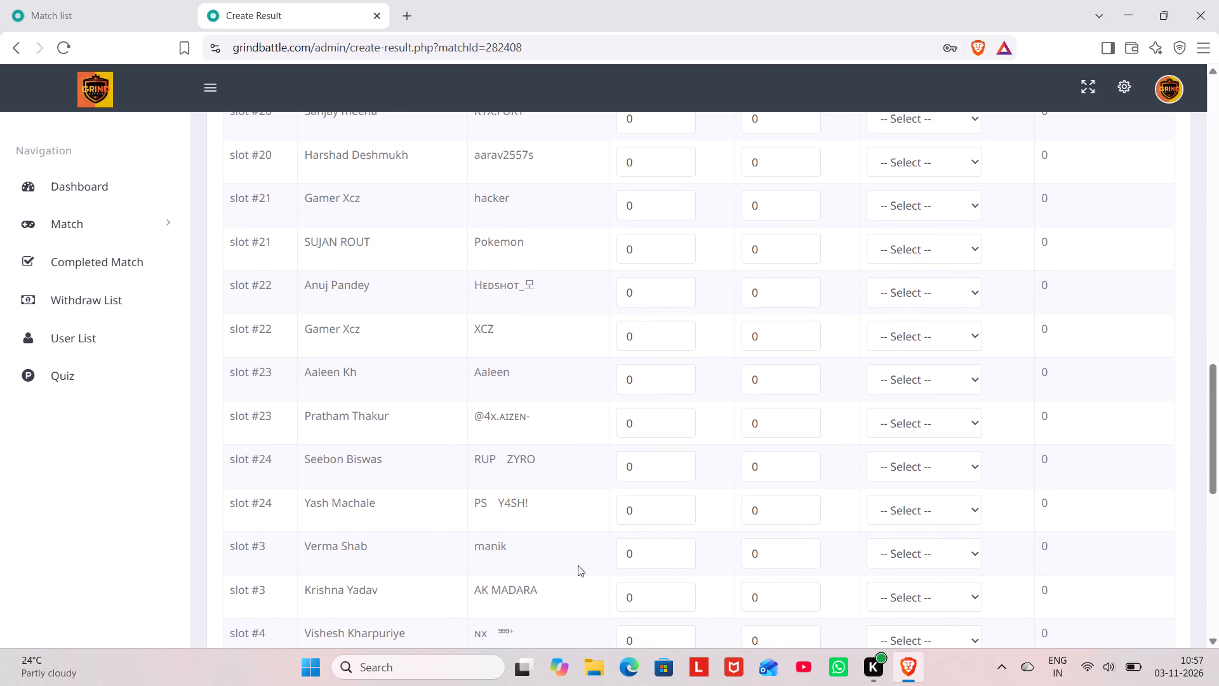
{"action": "scroll", "coordinate": [578, 565], "scroll_direction": "up", "scroll_amount": 7}
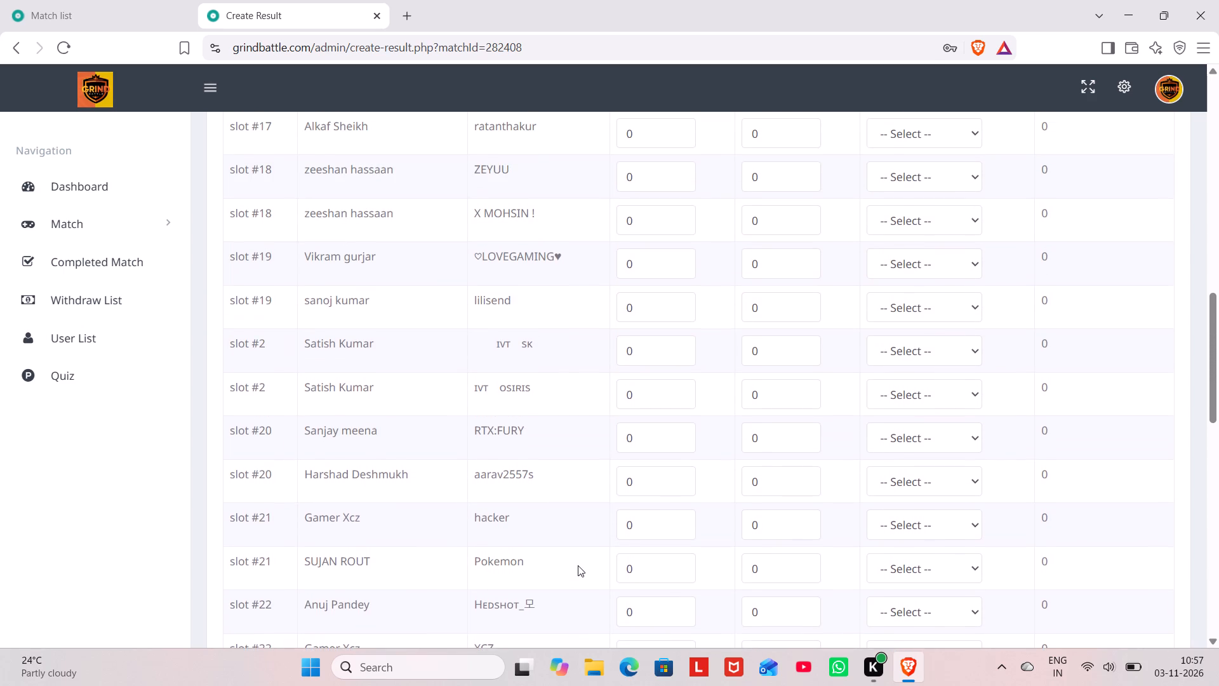
{"action": "scroll", "coordinate": [578, 565], "scroll_direction": "up", "scroll_amount": 5}
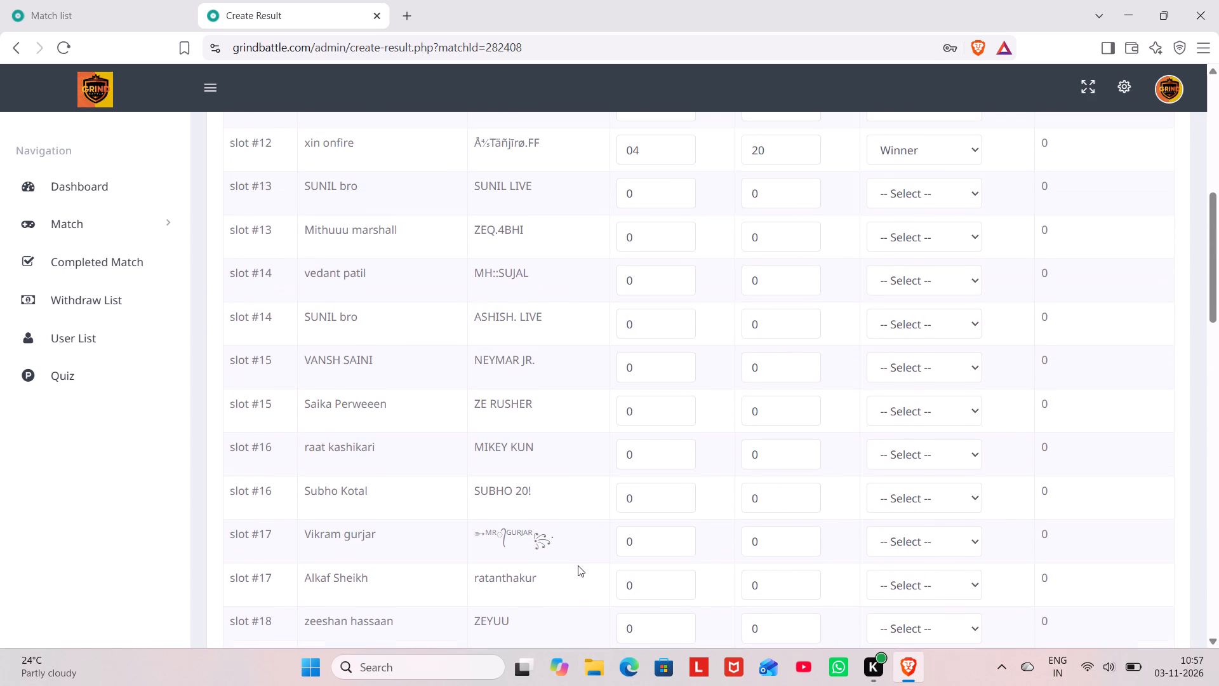
{"action": "scroll", "coordinate": [578, 565], "scroll_direction": "up", "scroll_amount": 5}
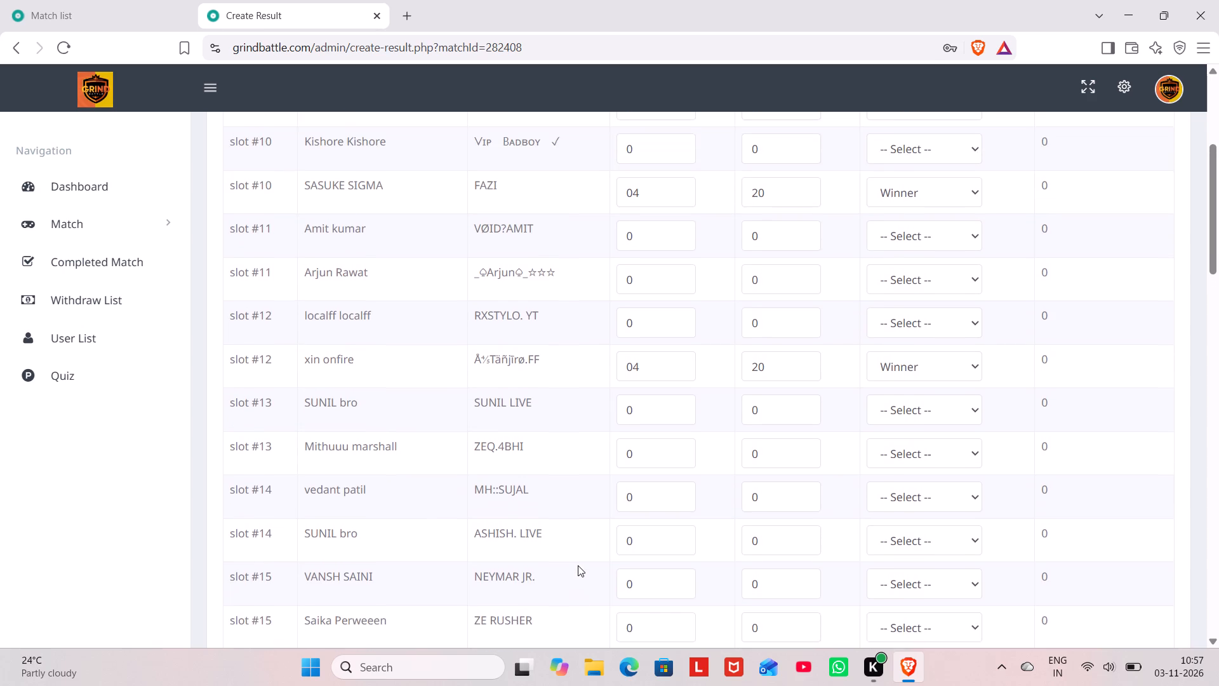
{"action": "scroll", "coordinate": [578, 565], "scroll_direction": "up", "scroll_amount": 3}
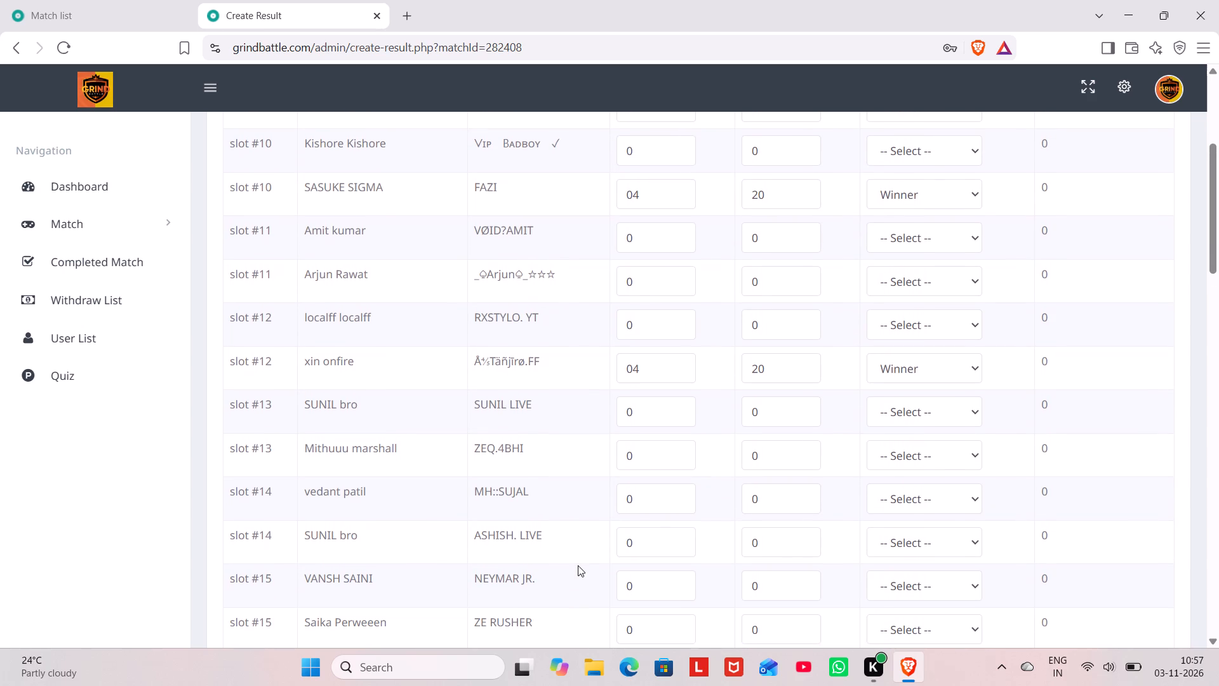
{"action": "scroll", "coordinate": [578, 565], "scroll_direction": "up", "scroll_amount": 1}
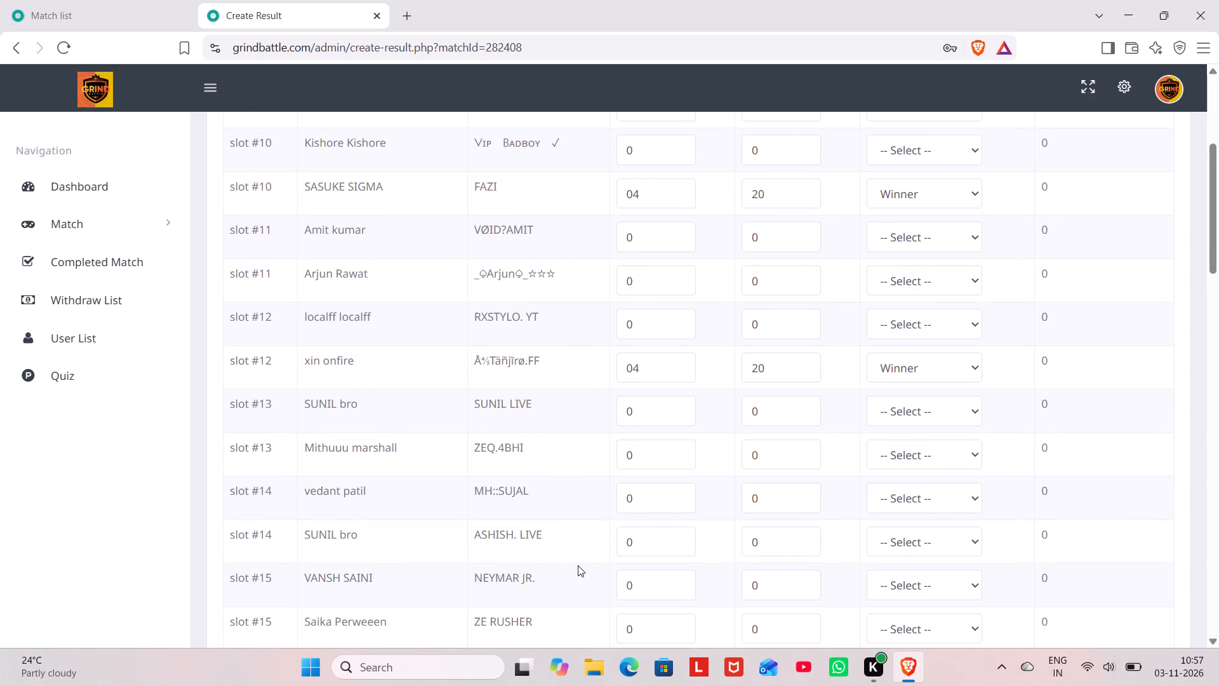
Give slot #15 participant NEYMAR JR. 3 total kills, a pool prize of 5 and the position 1st Runner Up.
{"action": "left_click", "coordinate": [637, 586]}
{"action": "key", "text": "3"}
{"action": "key", "text": "Tab"}
{"action": "key", "text": "5"}
{"action": "key", "text": "Tab"}
{"action": "key", "text": "Down"}
{"action": "key", "text": "Down"}
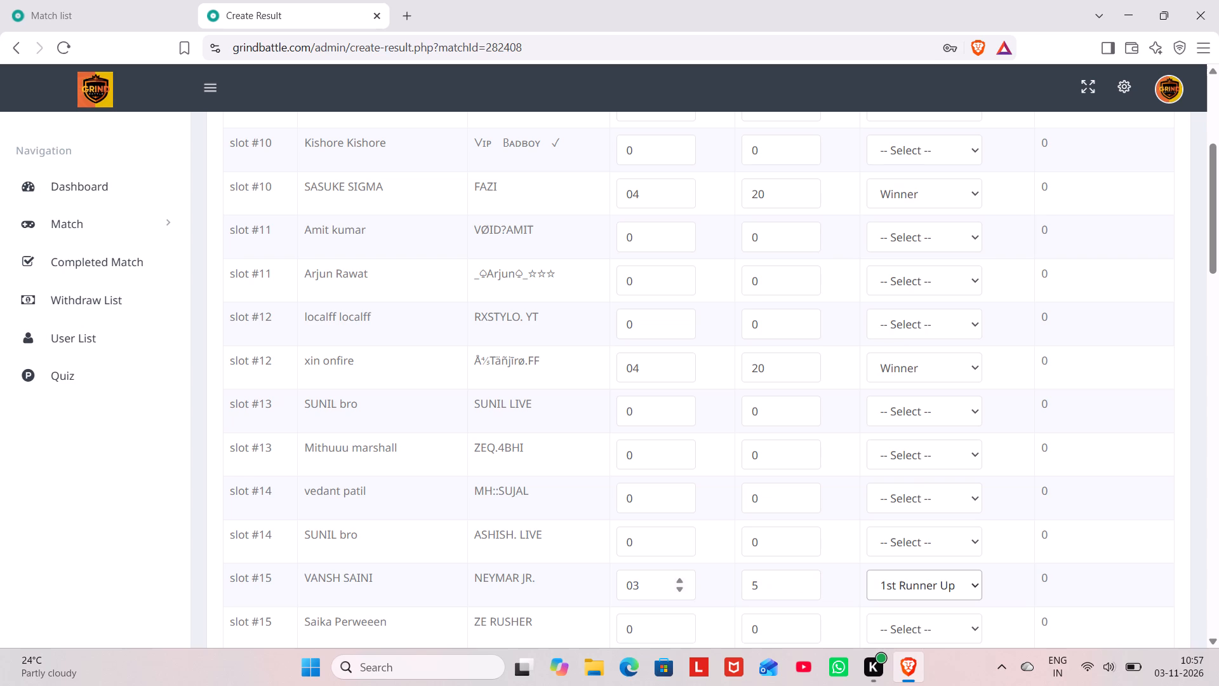
{"action": "key", "text": "Tab"}
{"action": "left_click", "coordinate": [539, 586]}
Examine the Pubg Ids across the participant table again for the next player to score.
{"action": "scroll", "coordinate": [539, 586], "scroll_direction": "up", "scroll_amount": 3}
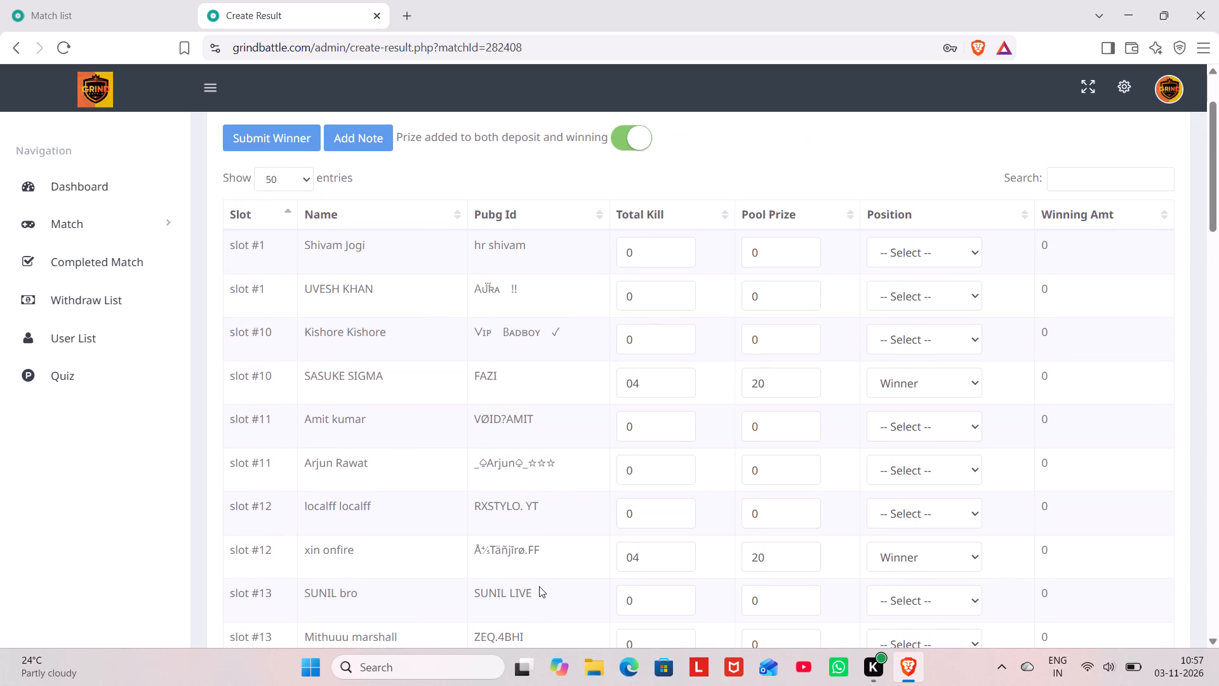
{"action": "scroll", "coordinate": [523, 594], "scroll_direction": "down", "scroll_amount": 4}
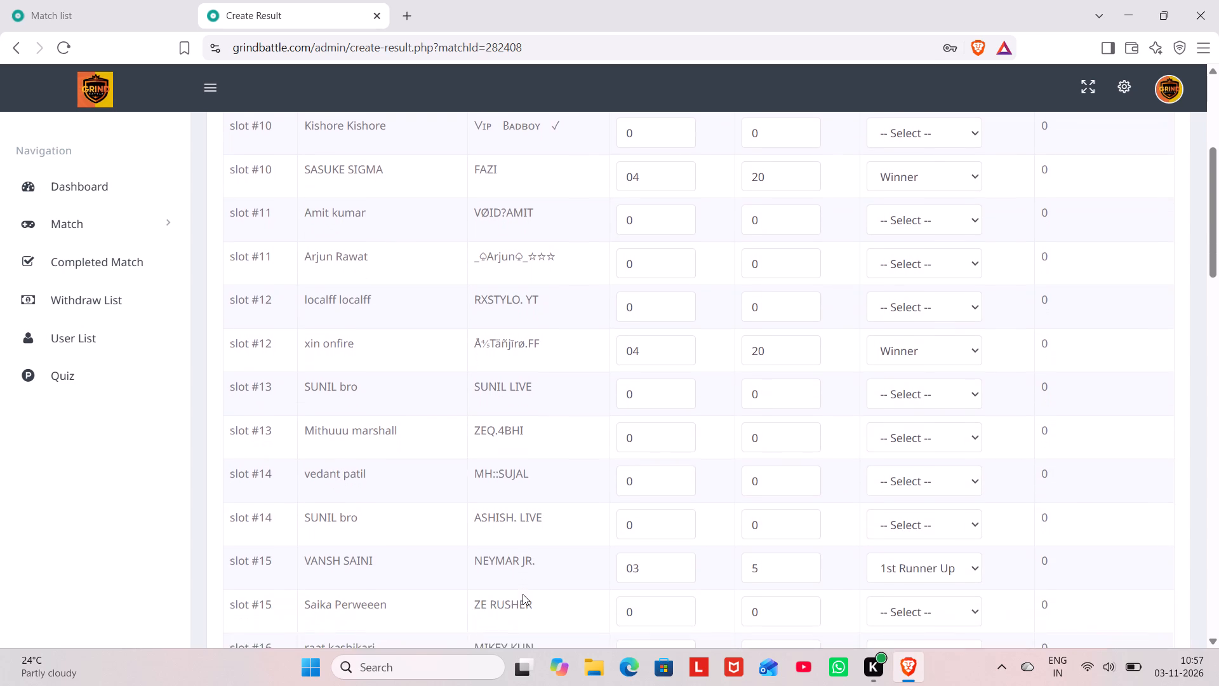
{"action": "scroll", "coordinate": [523, 594], "scroll_direction": "down", "scroll_amount": 6}
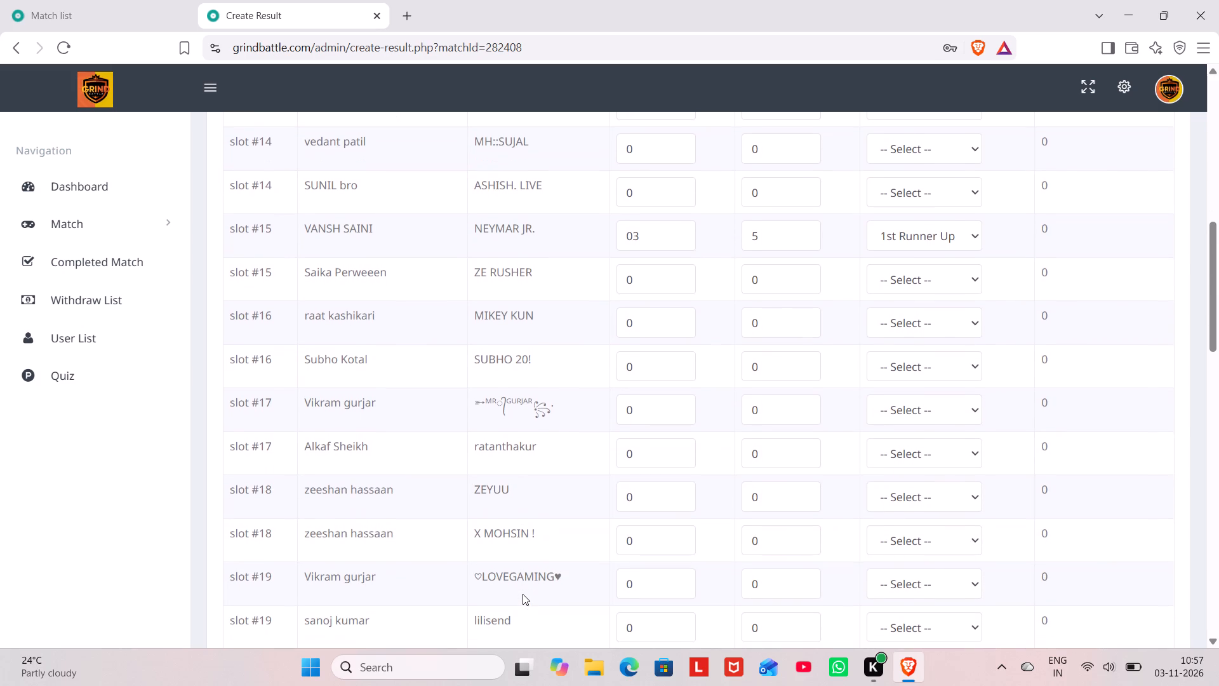
{"action": "scroll", "coordinate": [523, 594], "scroll_direction": "down", "scroll_amount": 4}
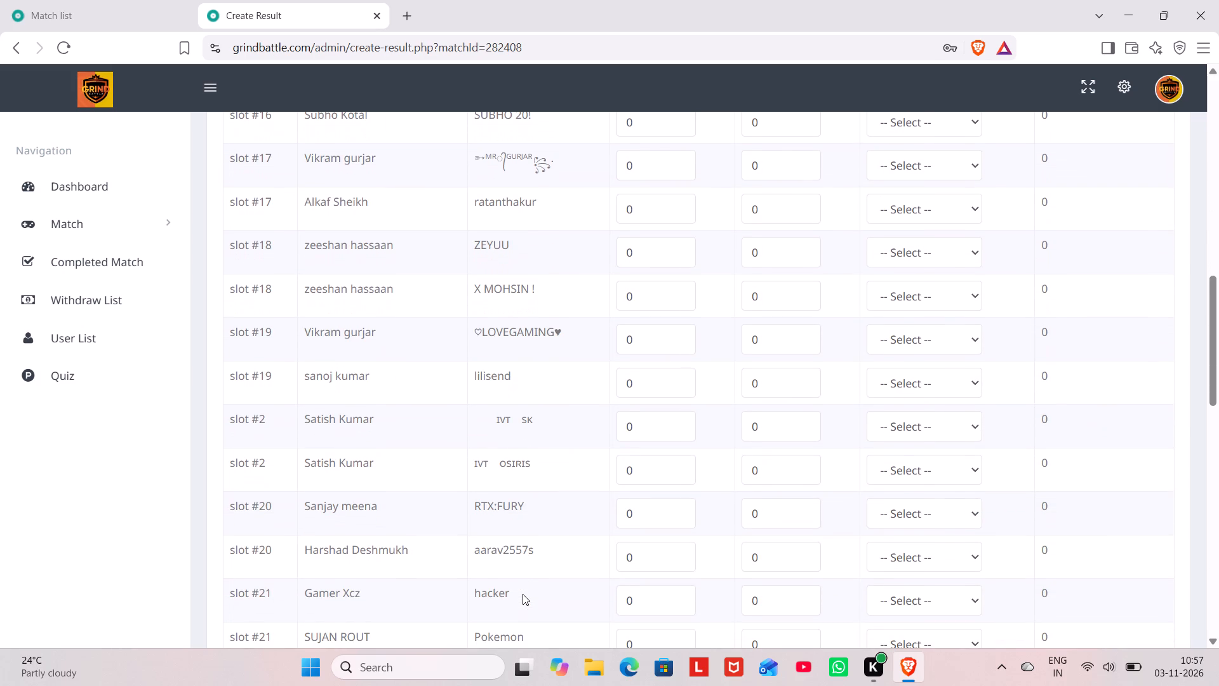
{"action": "scroll", "coordinate": [523, 594], "scroll_direction": "down", "scroll_amount": 7}
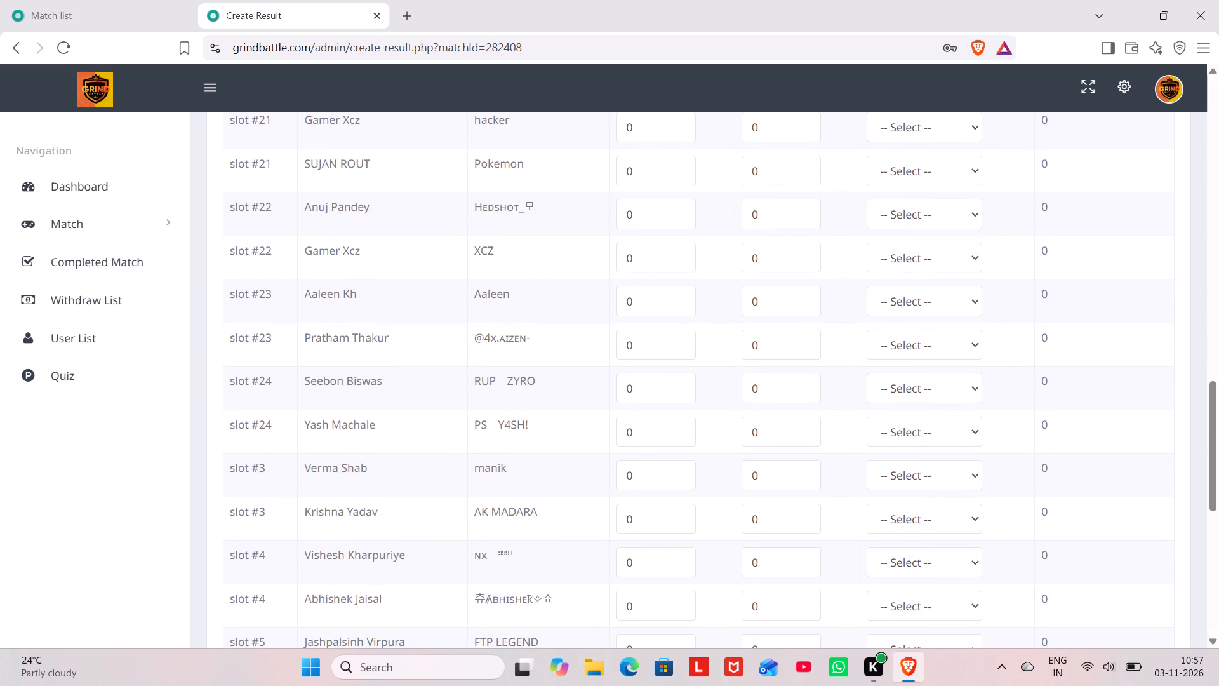
{"action": "scroll", "coordinate": [523, 594], "scroll_direction": "down", "scroll_amount": 4}
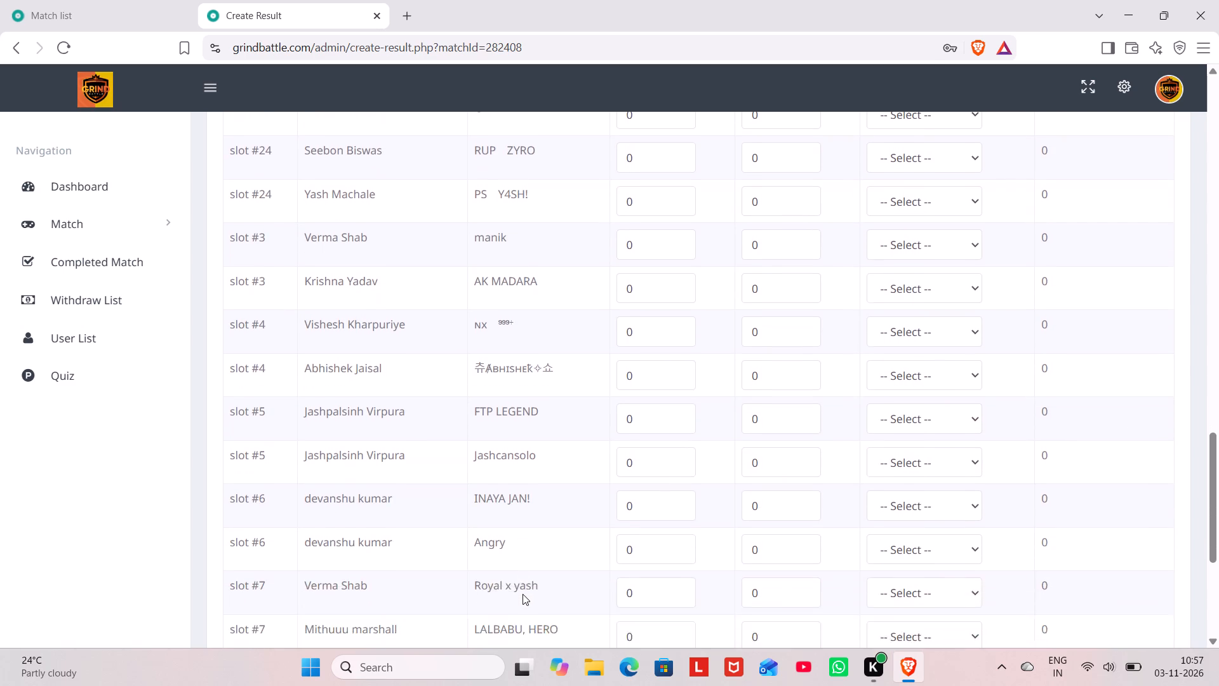
{"action": "scroll", "coordinate": [523, 594], "scroll_direction": "down", "scroll_amount": 4}
{"action": "scroll", "coordinate": [523, 594], "scroll_direction": "up", "scroll_amount": 3}
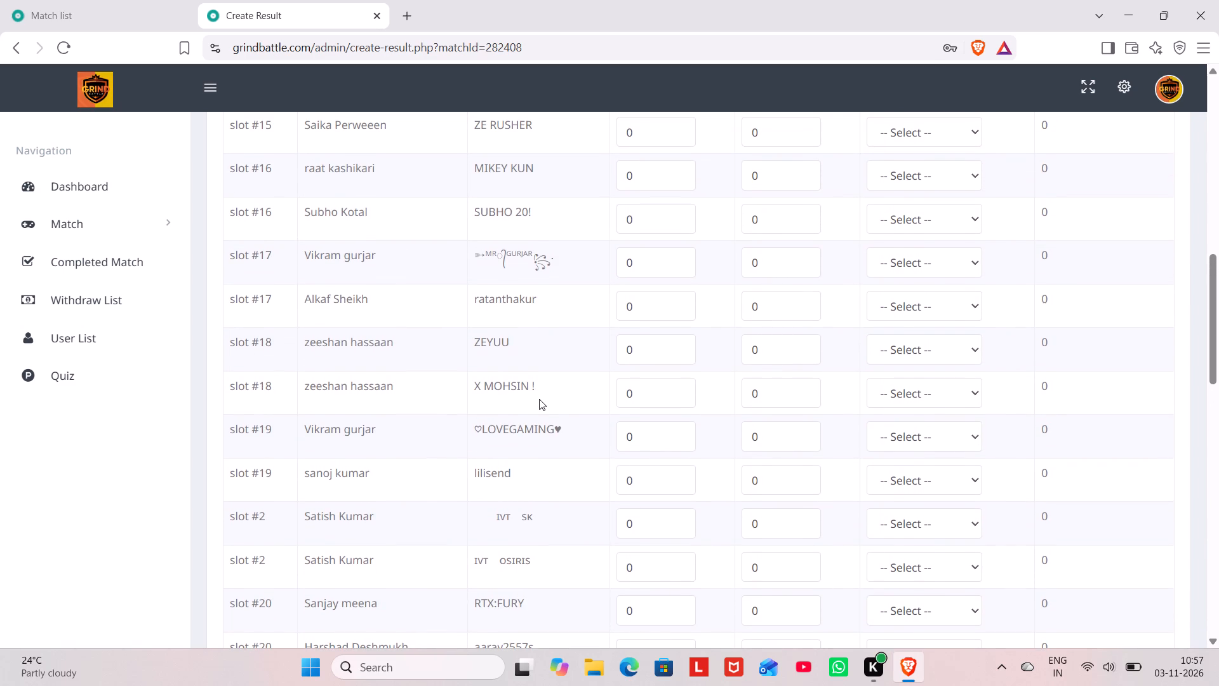
{"action": "scroll", "coordinate": [540, 399], "scroll_direction": "up", "scroll_amount": 3}
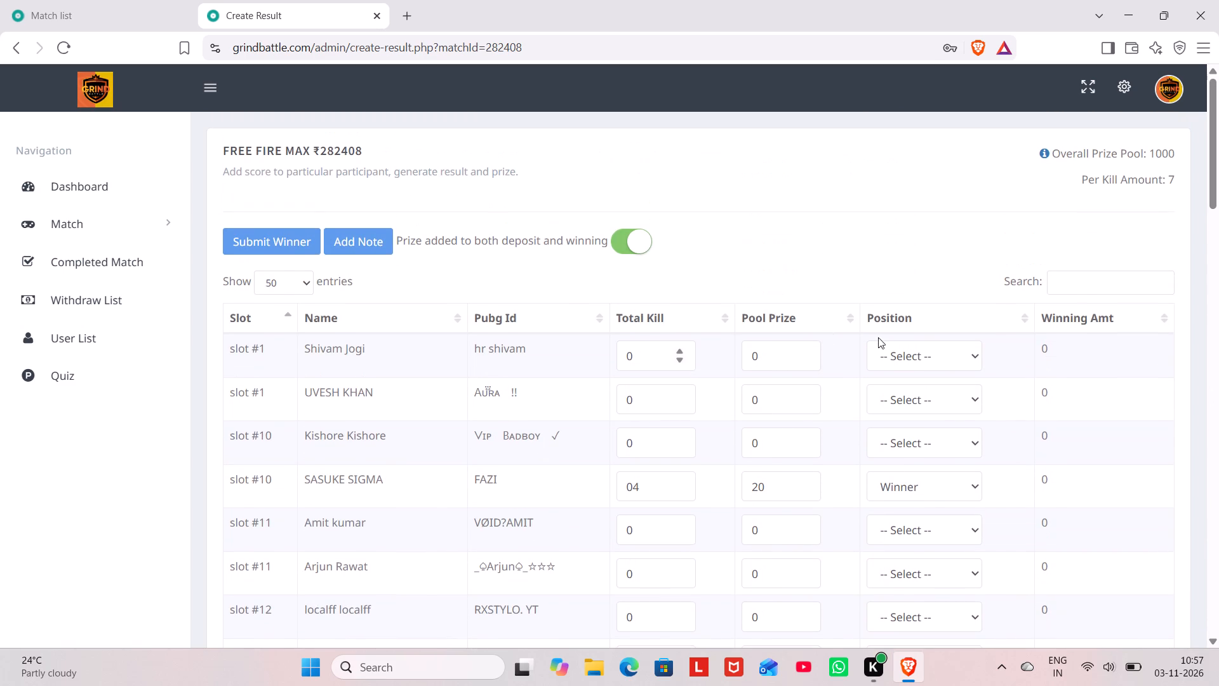
{"action": "left_click", "coordinate": [1062, 274]}
{"action": "type", "text": "rup"}
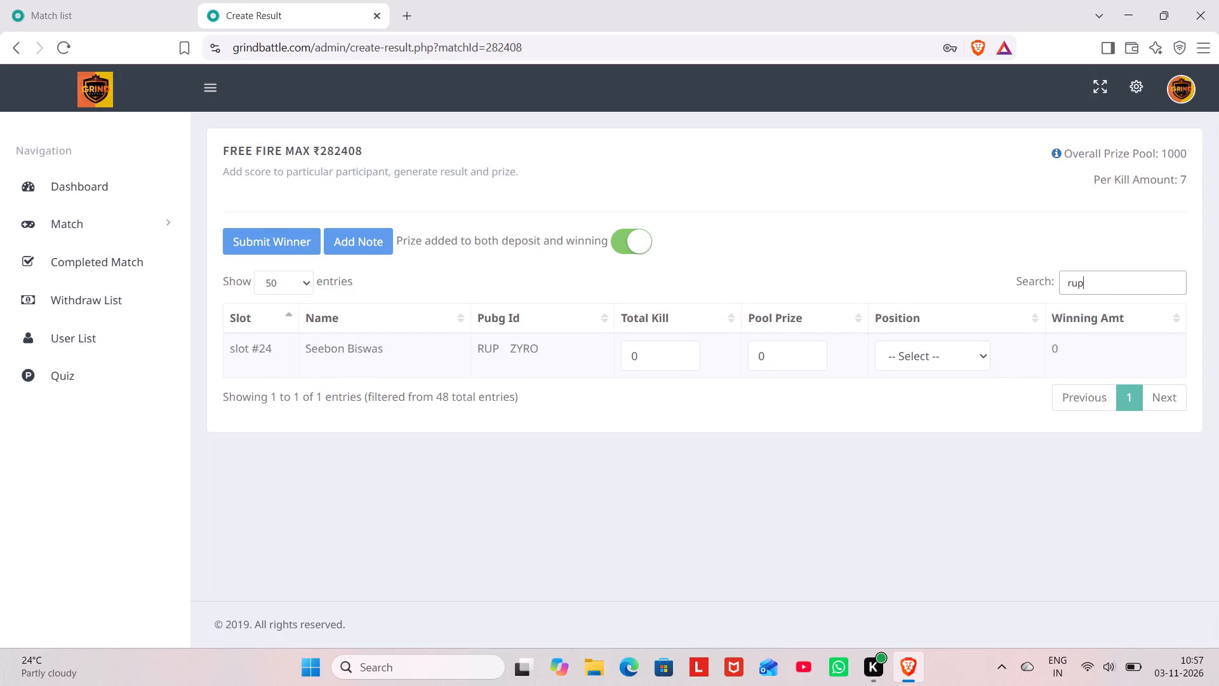
{"action": "left_click", "coordinate": [663, 361]}
{"action": "key", "text": "2"}
{"action": "key", "text": "Tab"}
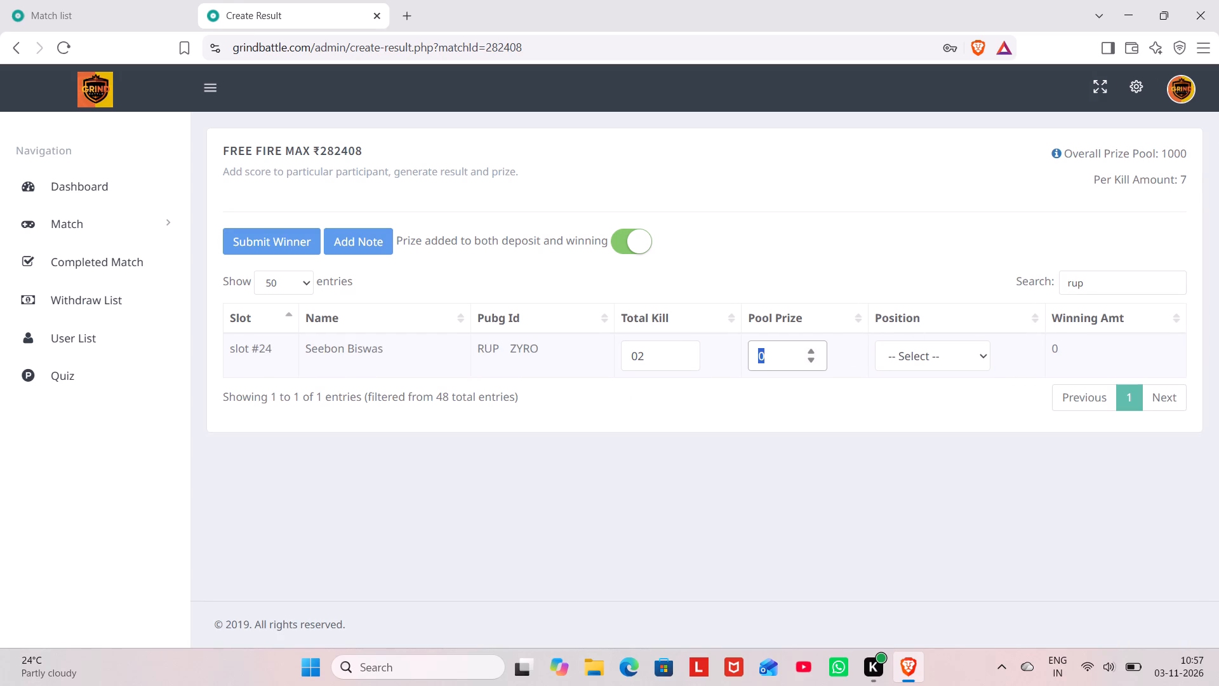
{"action": "left_click", "coordinate": [1098, 290]}
{"action": "key", "text": "BackSpace"}
{"action": "key", "text": "BackSpace"}
{"action": "key", "text": "BackSpace"}
{"action": "key", "text": "BackSpace"}
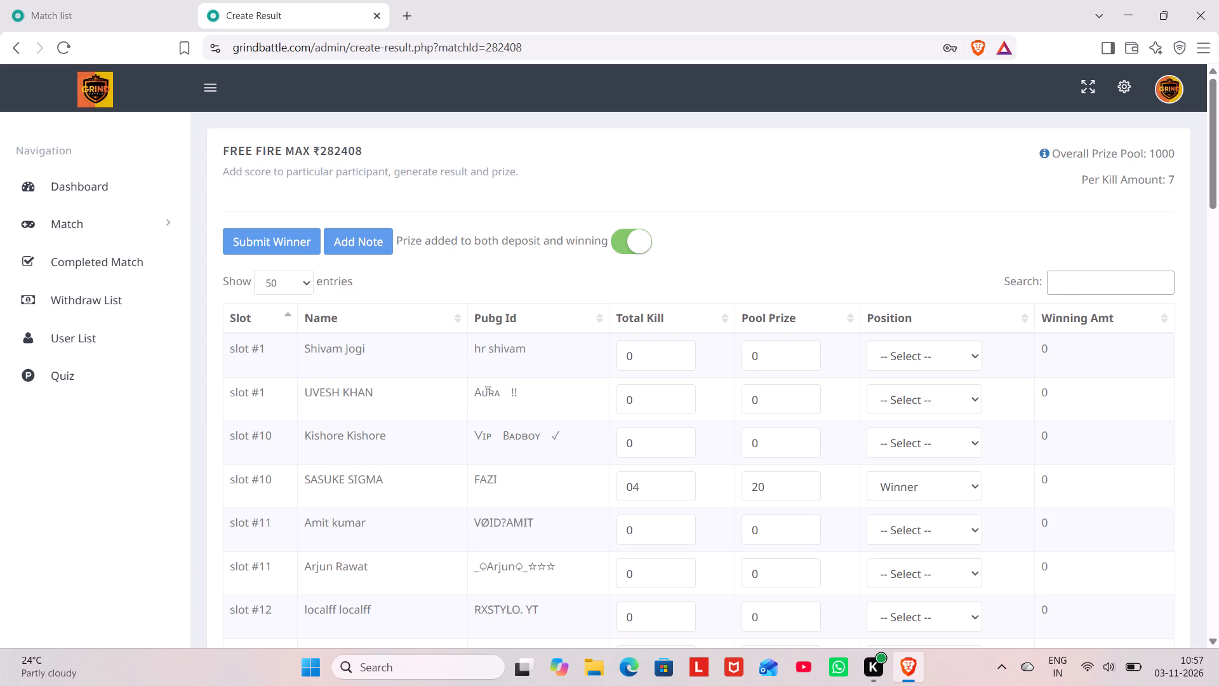
{"action": "type", "text": "ps"}
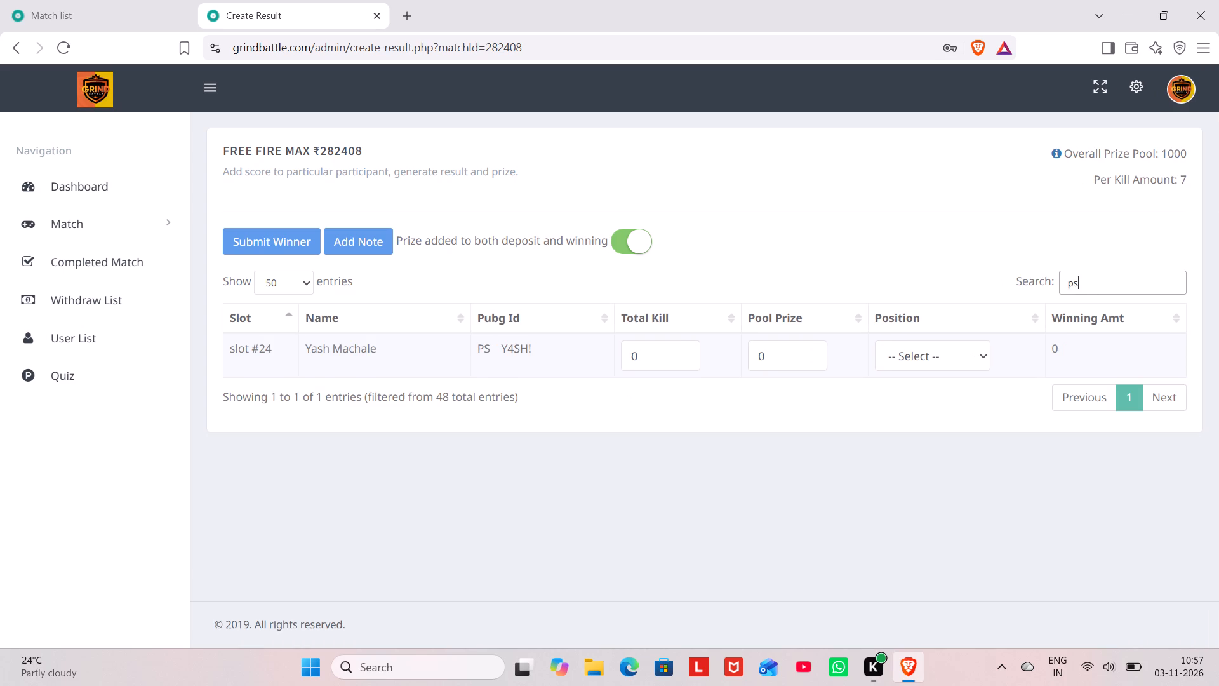
{"action": "left_click", "coordinate": [658, 366]}
{"action": "key", "text": "4"}
{"action": "key", "text": "Tab"}
{"action": "left_click", "coordinate": [1089, 286]}
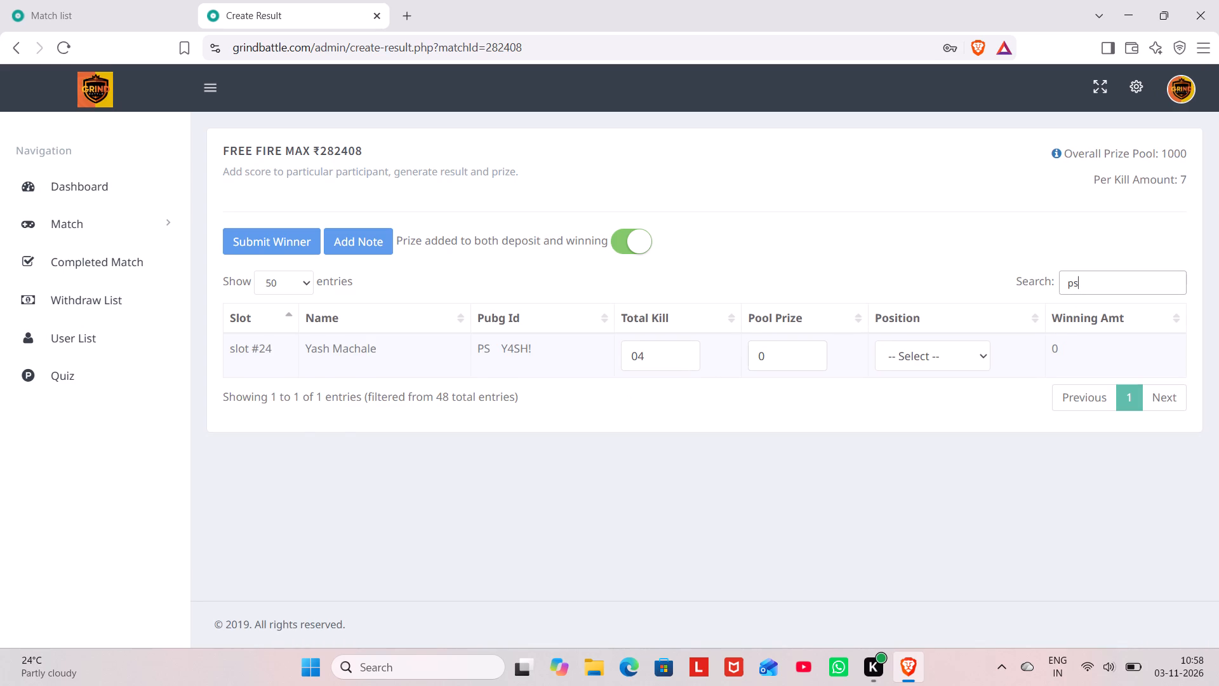
{"action": "key", "text": "BackSpace"}
{"action": "key", "text": "BackSpace"}
{"action": "key", "text": "BackSpace"}
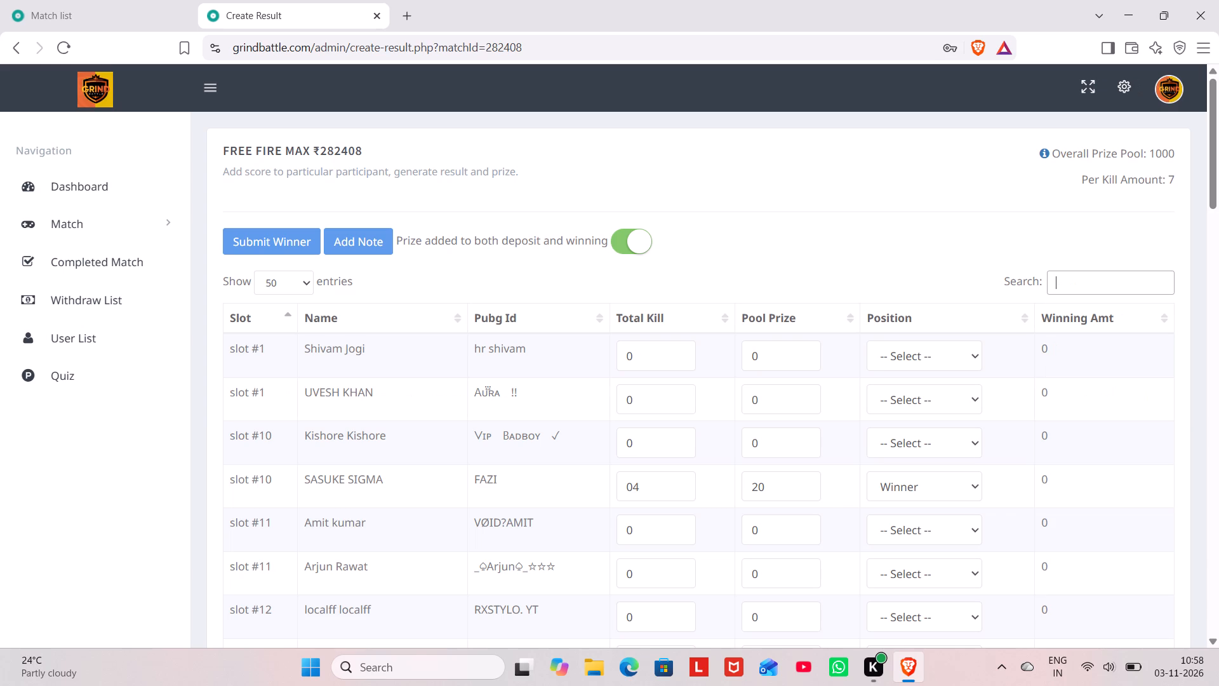
{"action": "type", "text": "sub"}
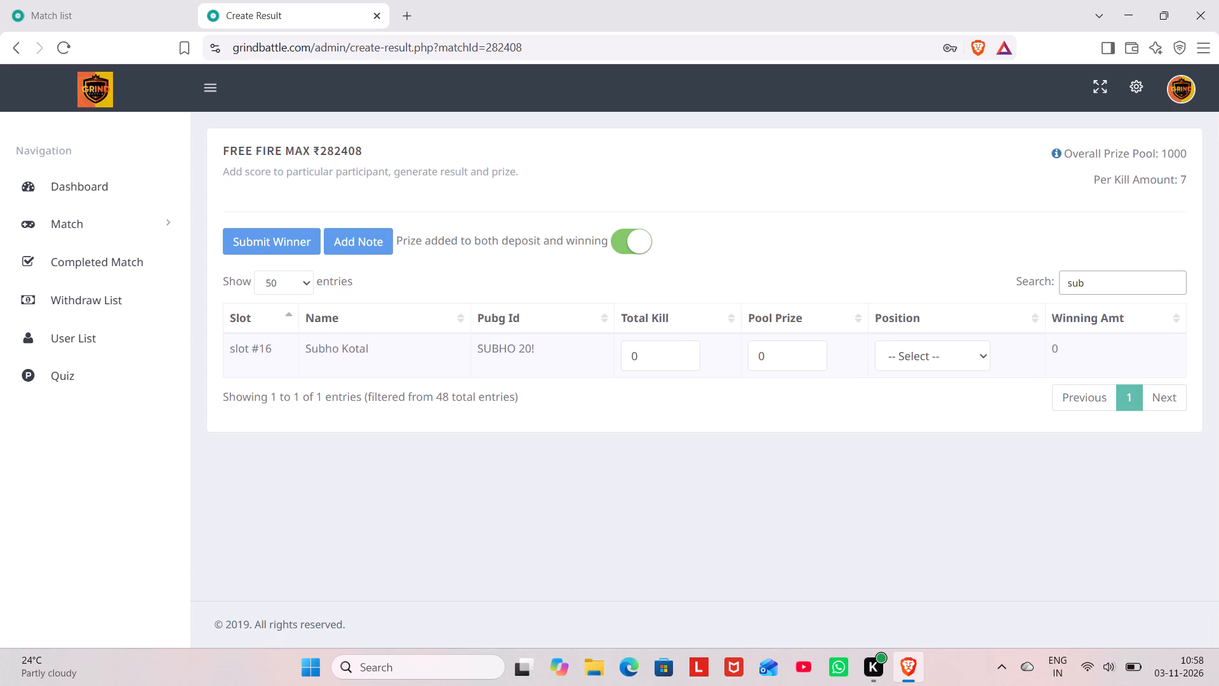
{"action": "left_click", "coordinate": [649, 367]}
{"action": "key", "text": "2"}
{"action": "key", "text": "Tab"}
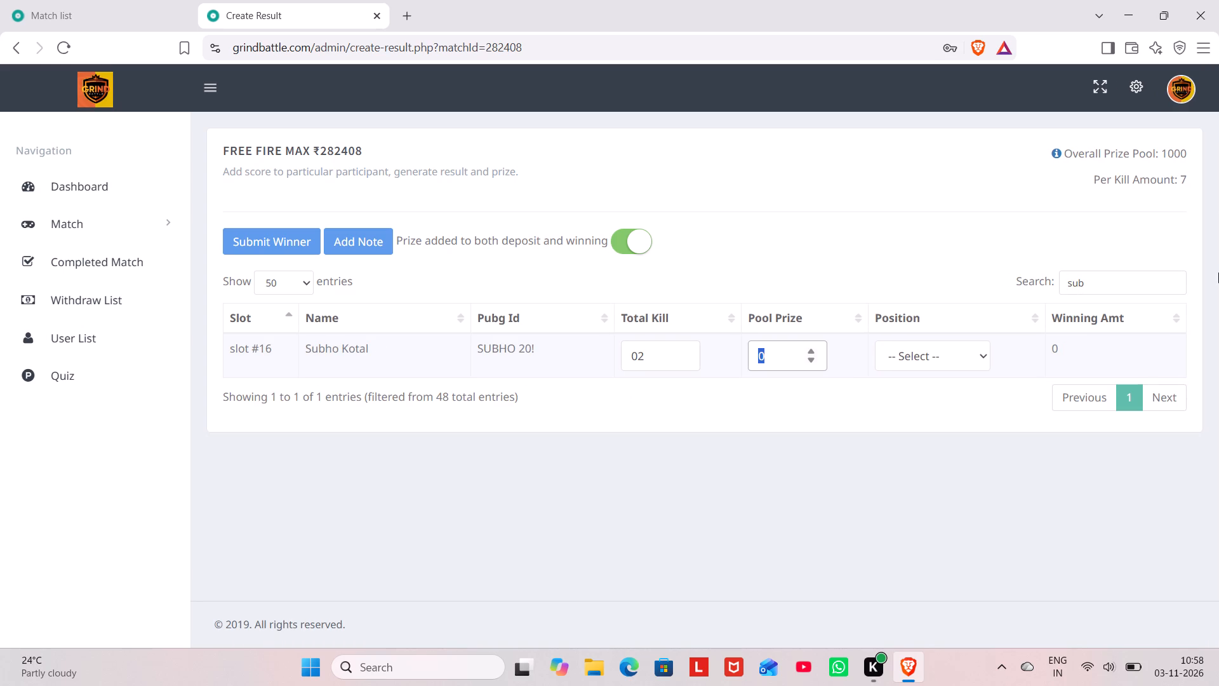
{"action": "left_click", "coordinate": [1135, 291]}
{"action": "key", "text": "BackSpace"}
{"action": "key", "text": "BackSpace"}
{"action": "key", "text": "BackSpace"}
{"action": "key", "text": "BackSpace"}
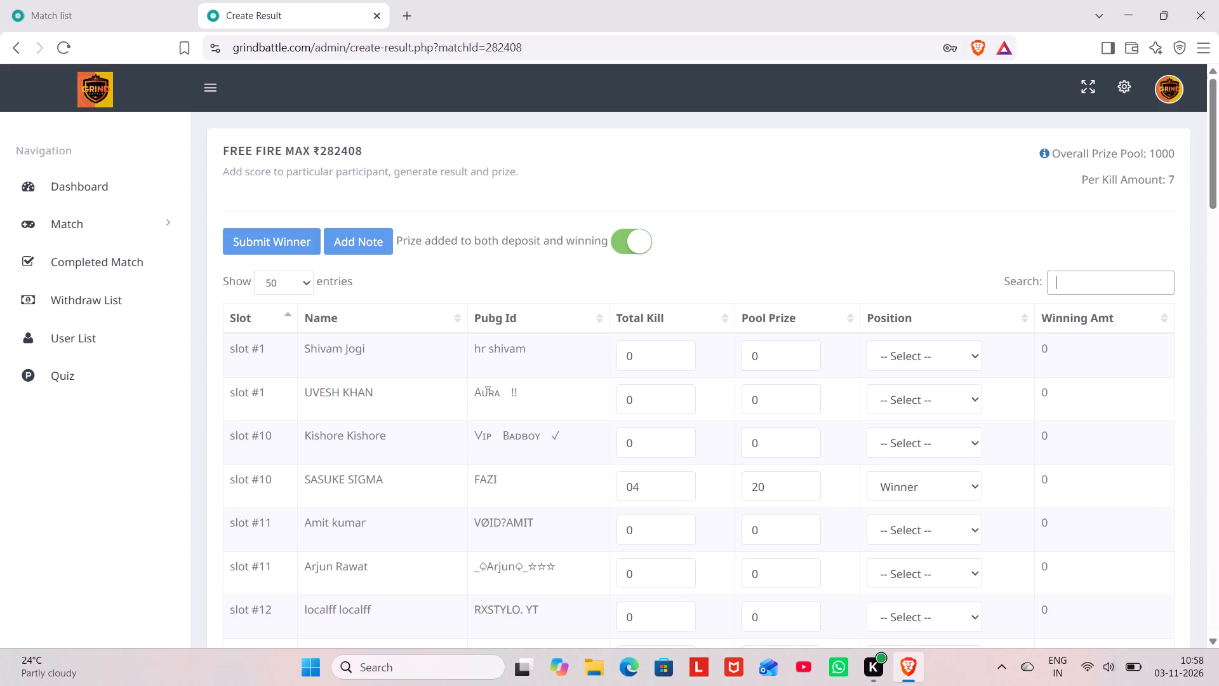
{"action": "type", "text": "rx"}
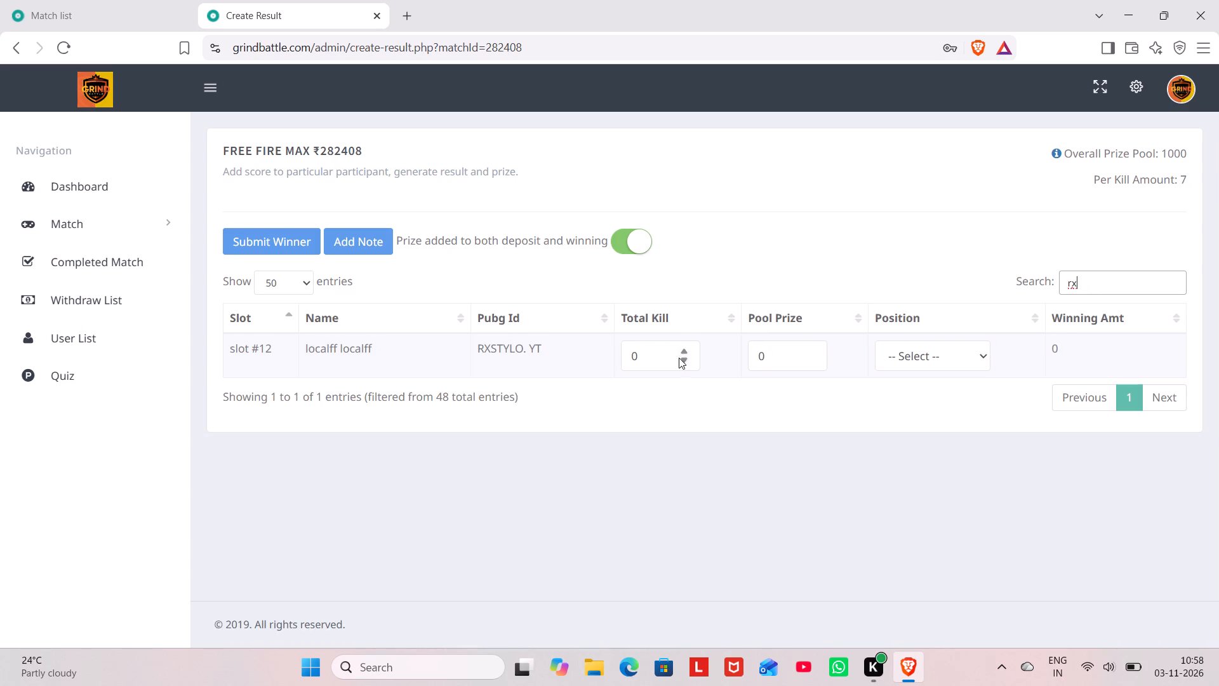
{"action": "left_click", "coordinate": [643, 366]}
{"action": "key", "text": "4"}
{"action": "key", "text": "Tab"}
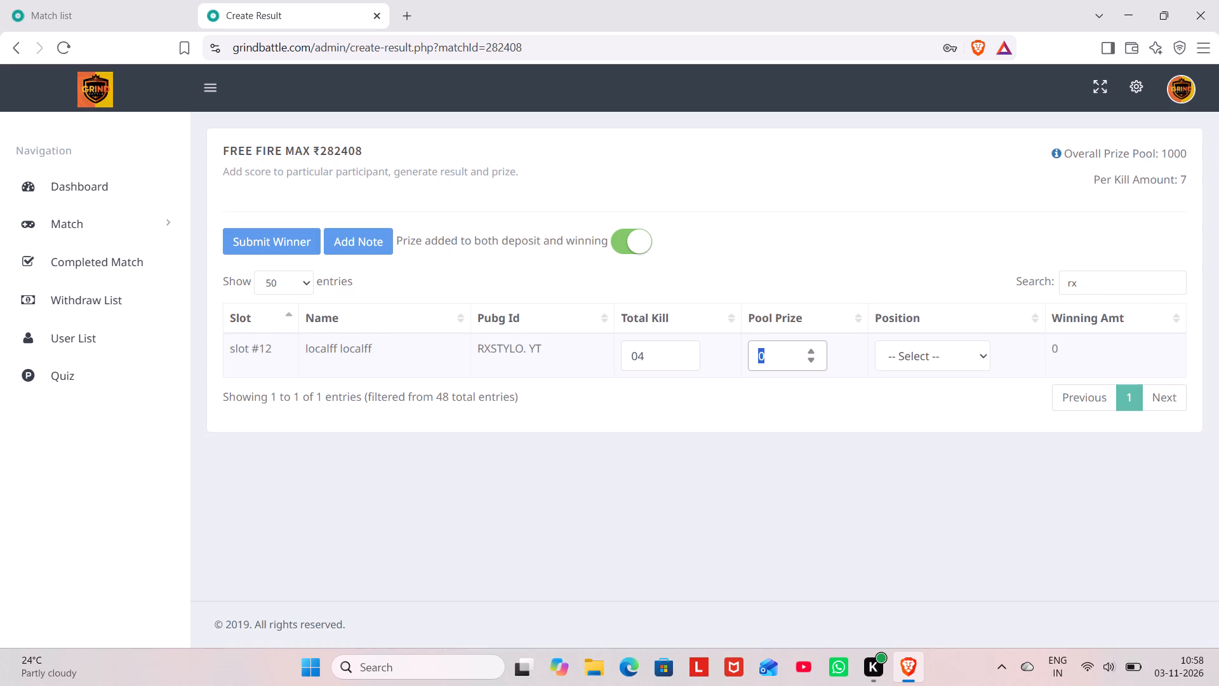
{"action": "left_click", "coordinate": [1131, 286]}
{"action": "key", "text": "BackSpace"}
{"action": "key", "text": "BackSpace"}
{"action": "key", "text": "BackSpace"}
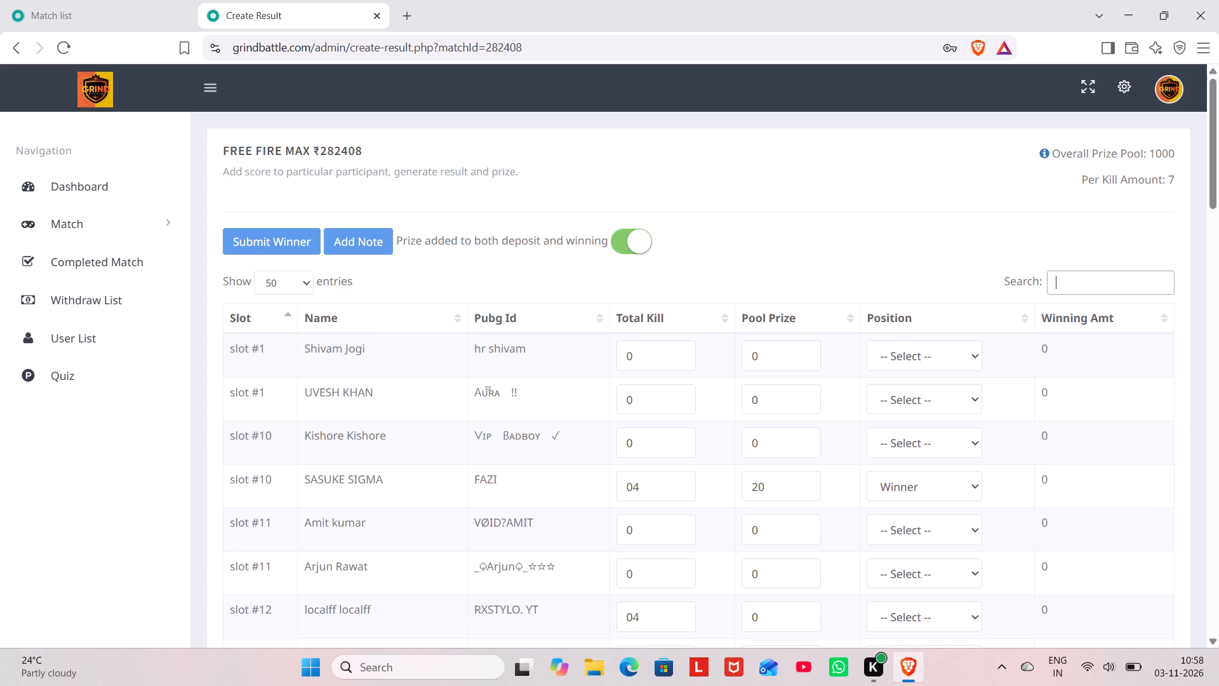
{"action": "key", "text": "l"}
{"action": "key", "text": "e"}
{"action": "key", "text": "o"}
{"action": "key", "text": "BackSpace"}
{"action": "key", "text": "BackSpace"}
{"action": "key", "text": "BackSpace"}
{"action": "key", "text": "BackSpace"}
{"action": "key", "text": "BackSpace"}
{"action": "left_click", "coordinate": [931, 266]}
Find the slot #8 participant whose Pubg Id contains "Leon" in the unfiltered table and enter 2 total kills.
{"action": "scroll", "coordinate": [931, 266], "scroll_direction": "down", "scroll_amount": 7}
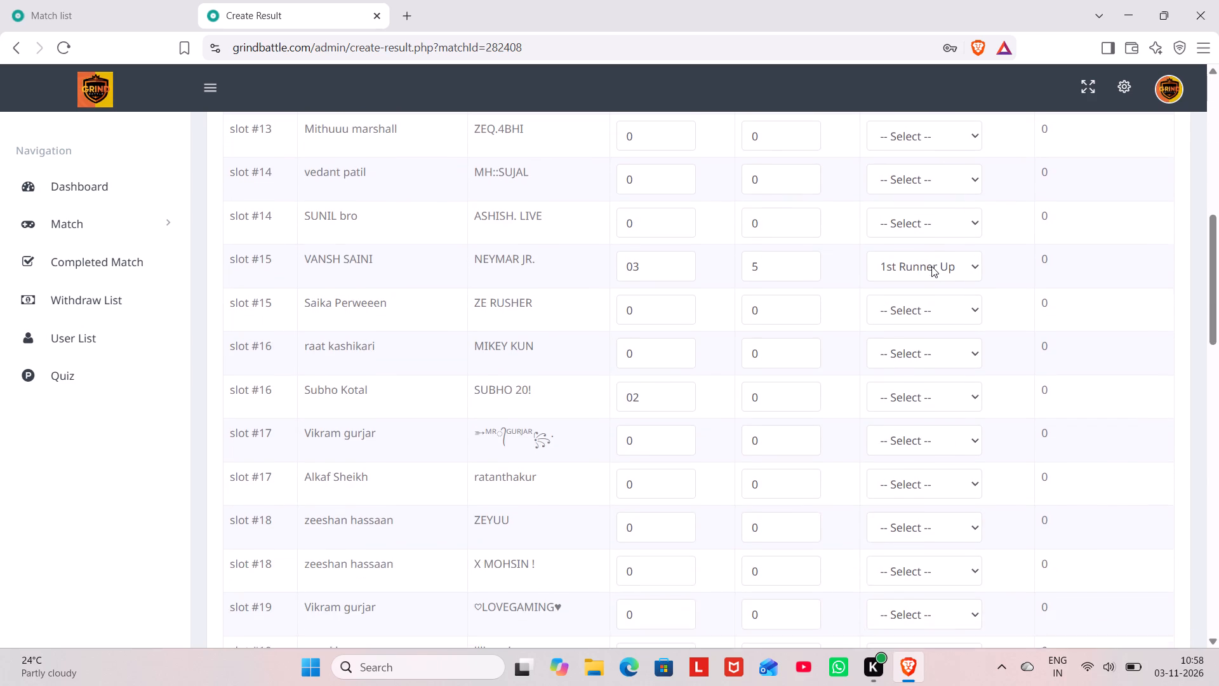
{"action": "scroll", "coordinate": [931, 266], "scroll_direction": "down", "scroll_amount": 3}
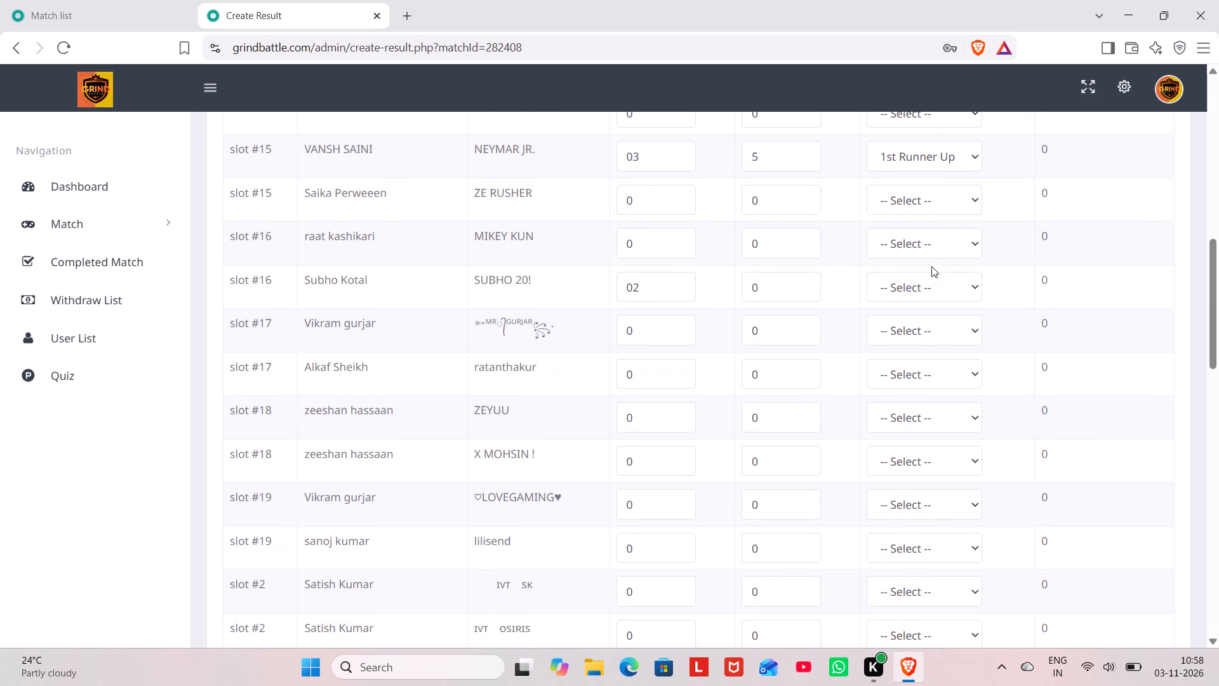
{"action": "scroll", "coordinate": [931, 266], "scroll_direction": "down", "scroll_amount": 11}
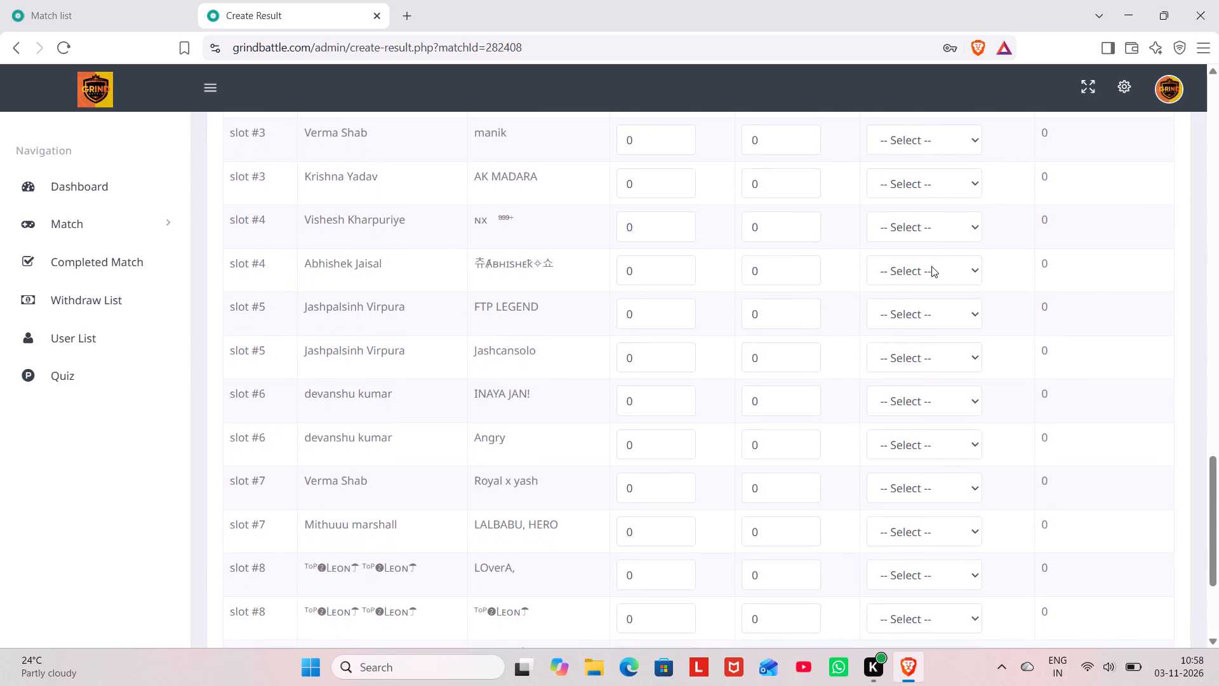
{"action": "scroll", "coordinate": [931, 266], "scroll_direction": "down", "scroll_amount": 1}
{"action": "left_click", "coordinate": [651, 521]}
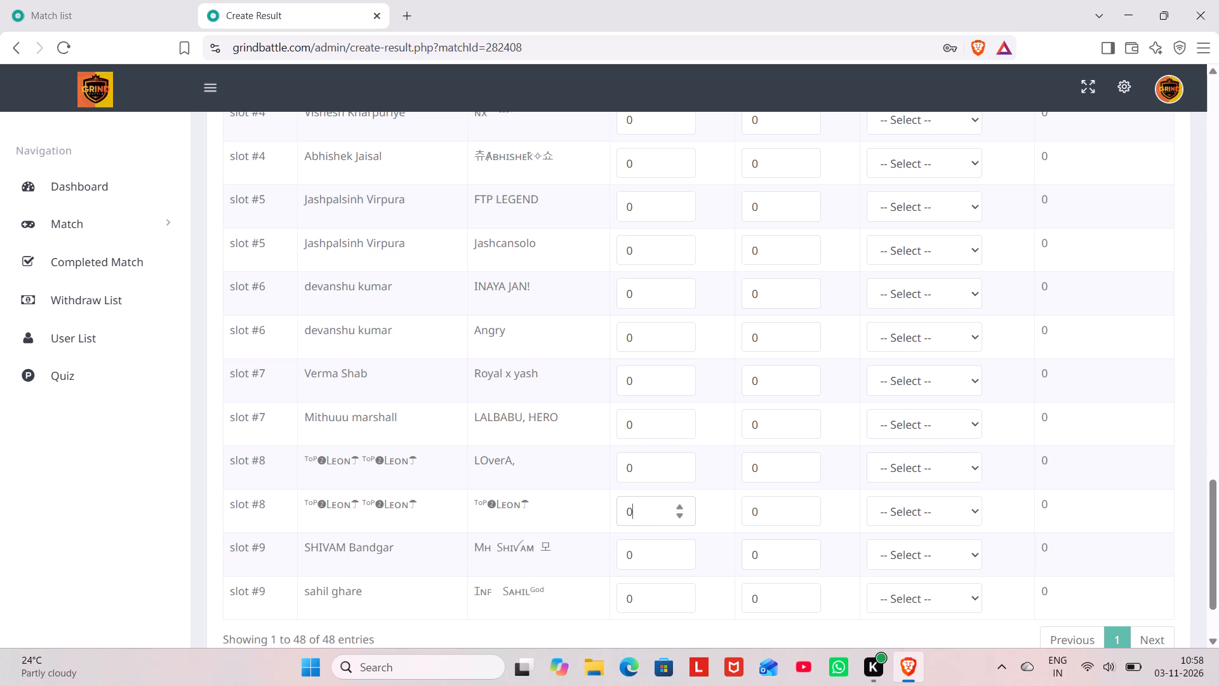
{"action": "key", "text": "2"}
{"action": "key", "text": "Tab"}
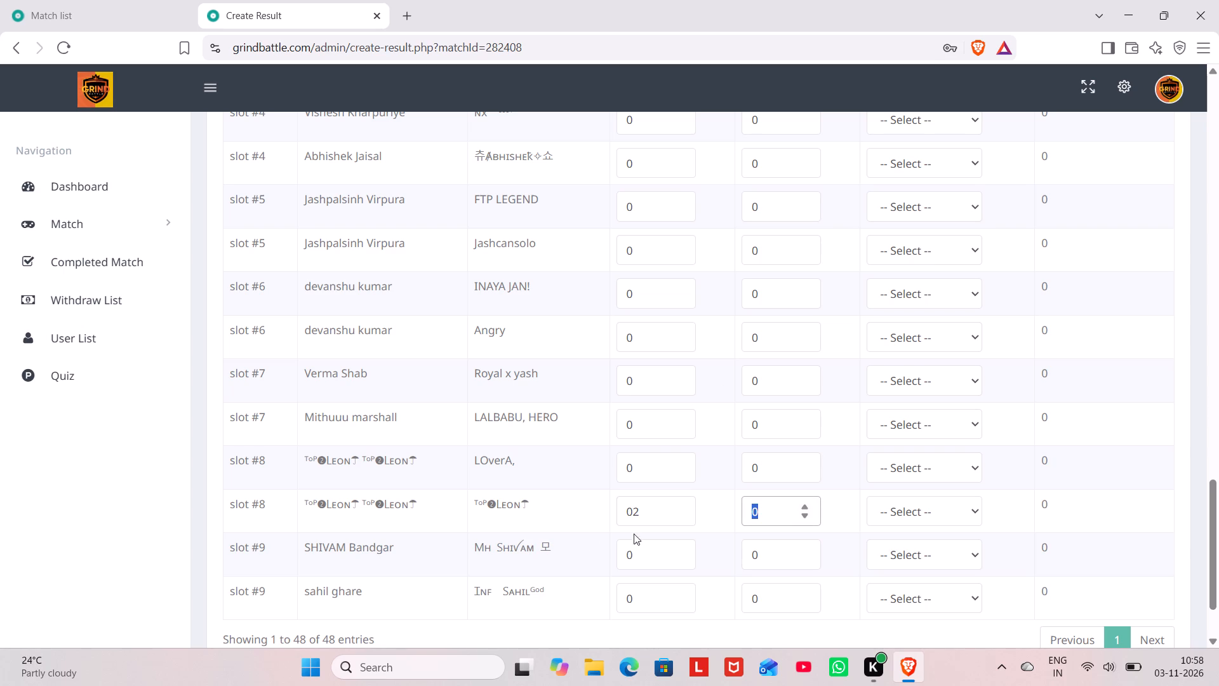
{"action": "left_click", "coordinate": [550, 540]}
Give slot #7 participant LALBABU, HERO 2 total kills.
{"action": "left_click", "coordinate": [648, 423]}
{"action": "key", "text": "2"}
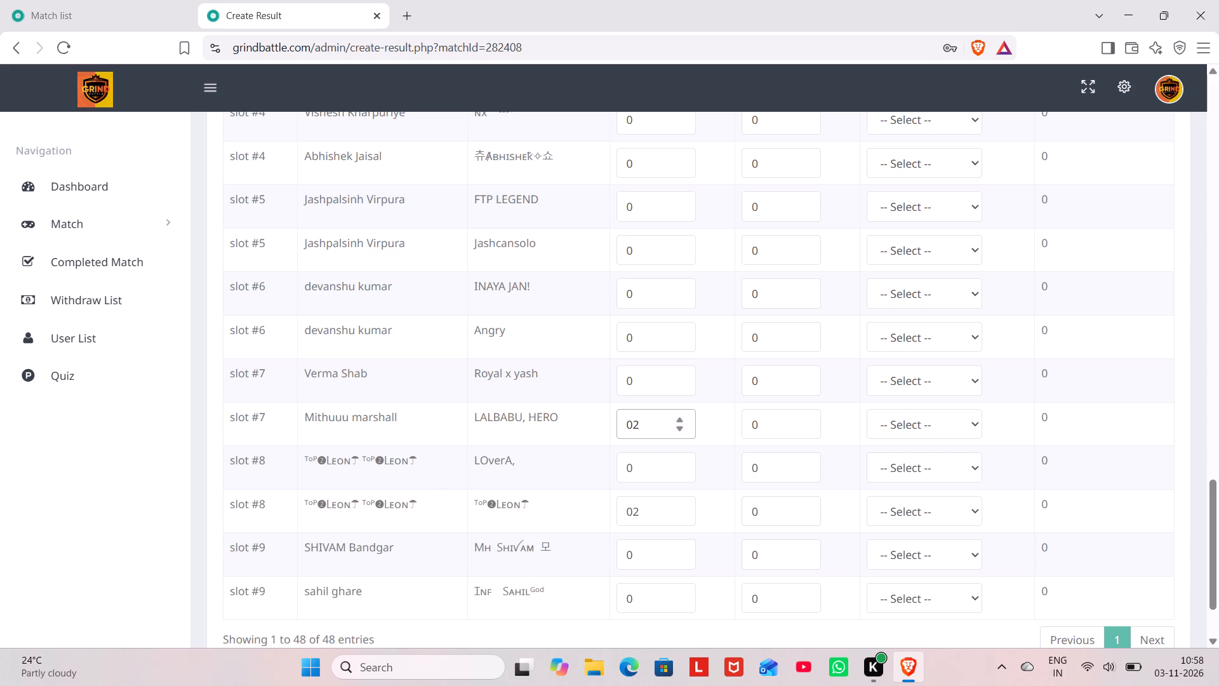
{"action": "key", "text": "Tab"}
{"action": "scroll", "coordinate": [588, 488], "scroll_direction": "up", "scroll_amount": 1}
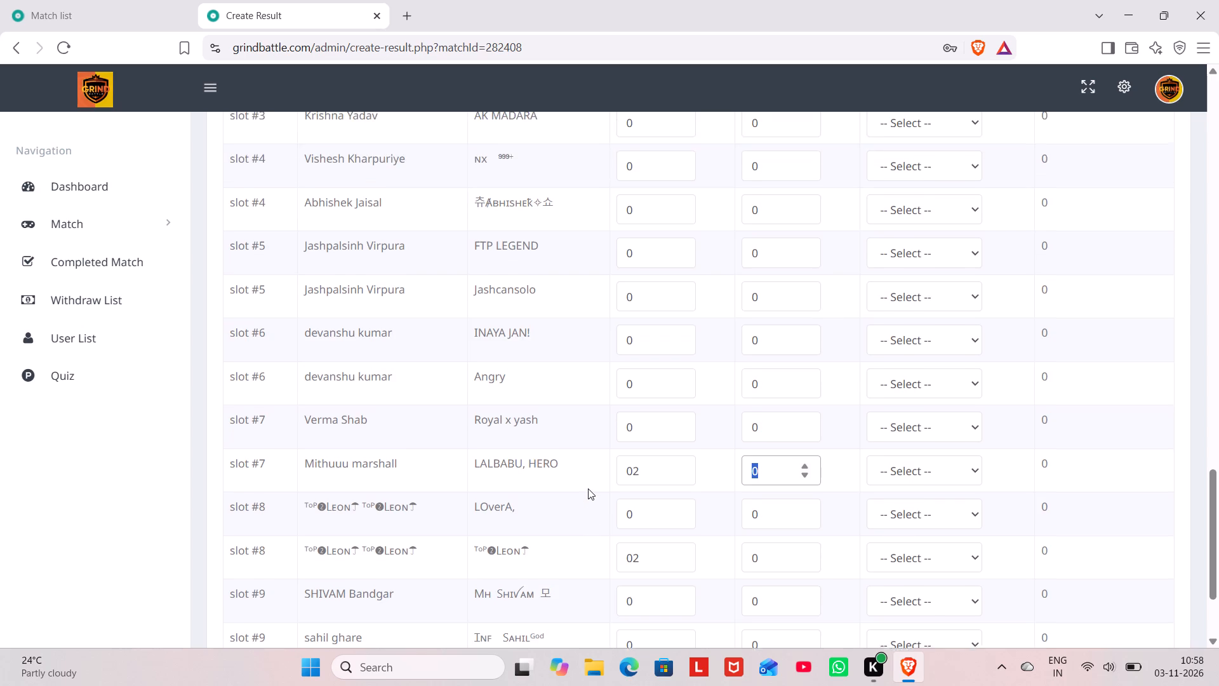
{"action": "scroll", "coordinate": [588, 488], "scroll_direction": "up", "scroll_amount": 5}
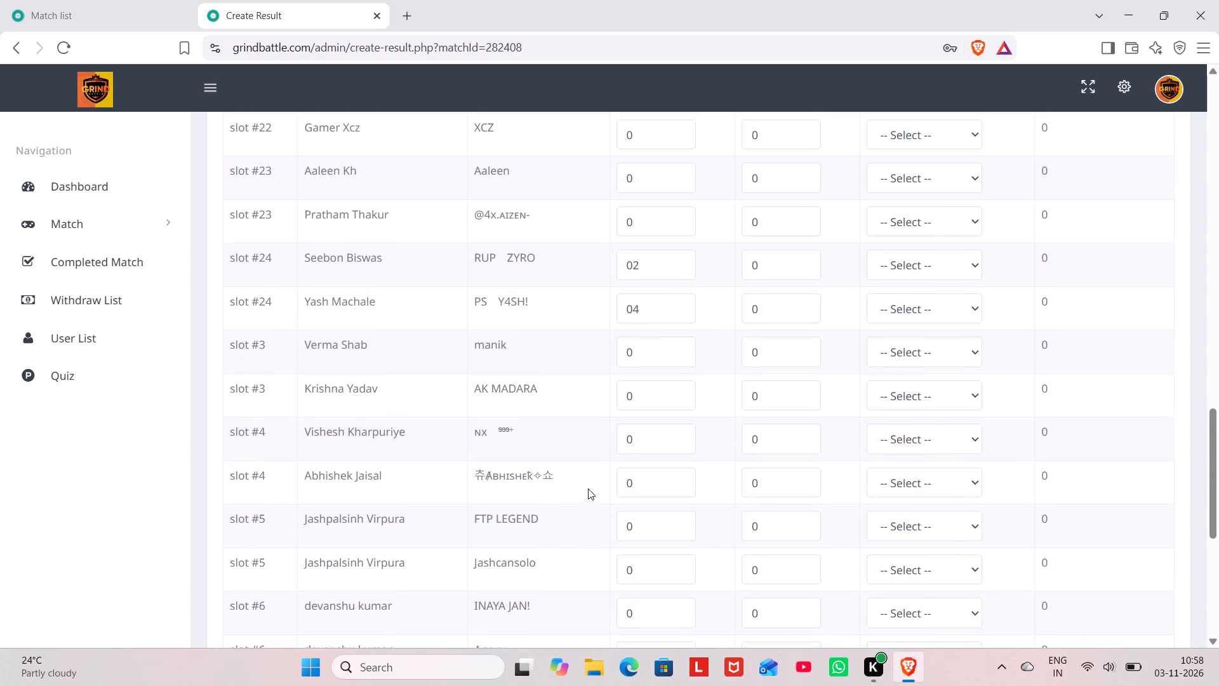
{"action": "scroll", "coordinate": [588, 488], "scroll_direction": "up", "scroll_amount": 1}
{"action": "left_click_drag", "start_coordinate": [588, 488], "coordinate": [649, 386]}
{"action": "left_click", "coordinate": [649, 386]}
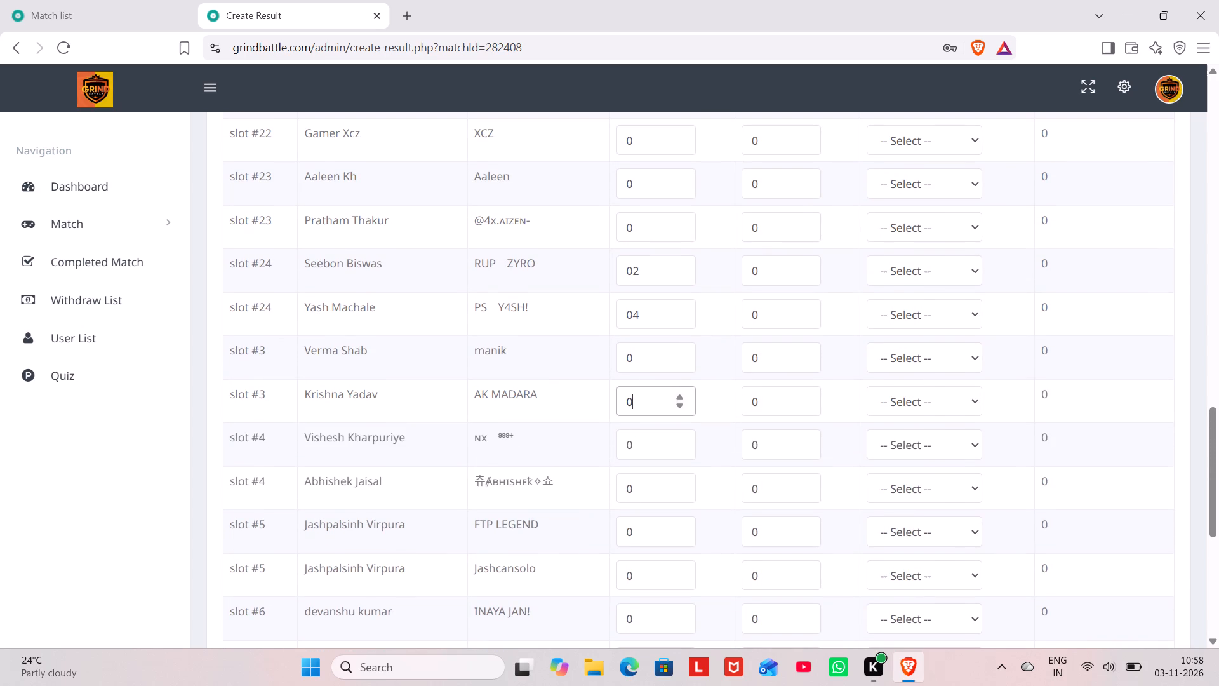
{"action": "key", "text": "2"}
{"action": "key", "text": "Tab"}
{"action": "left_click", "coordinate": [519, 396]}
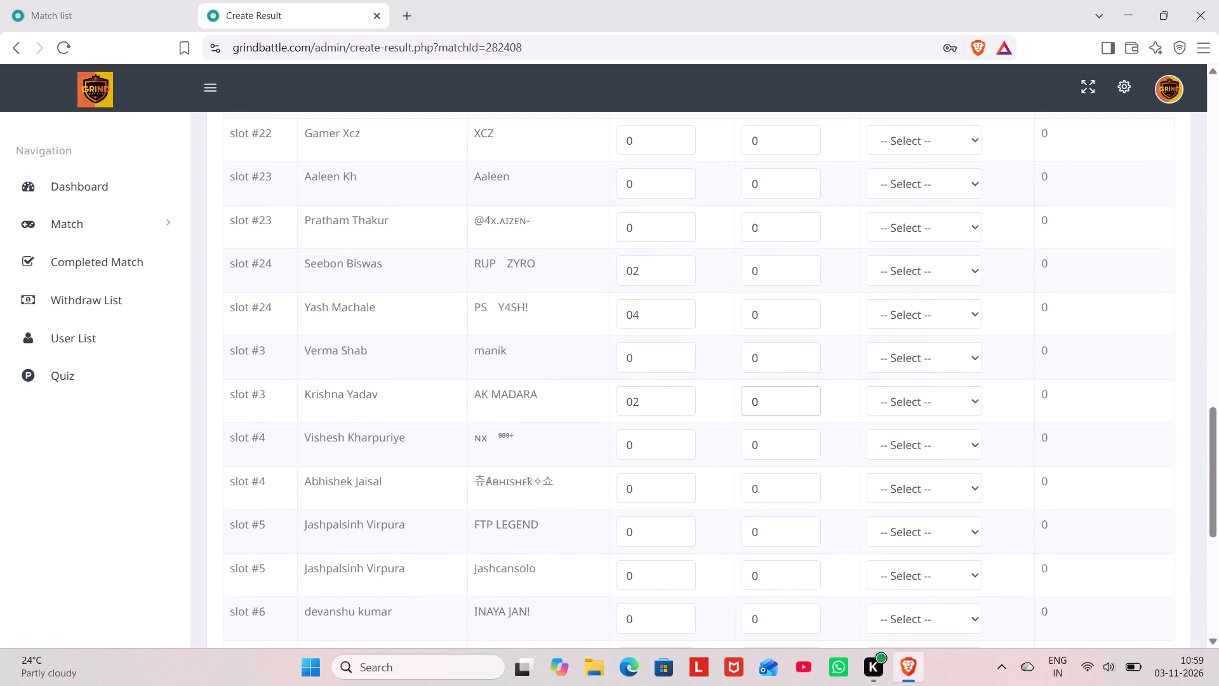
{"action": "scroll", "coordinate": [519, 396], "scroll_direction": "up", "scroll_amount": 3}
{"action": "scroll", "coordinate": [598, 361], "scroll_direction": "up", "scroll_amount": 1}
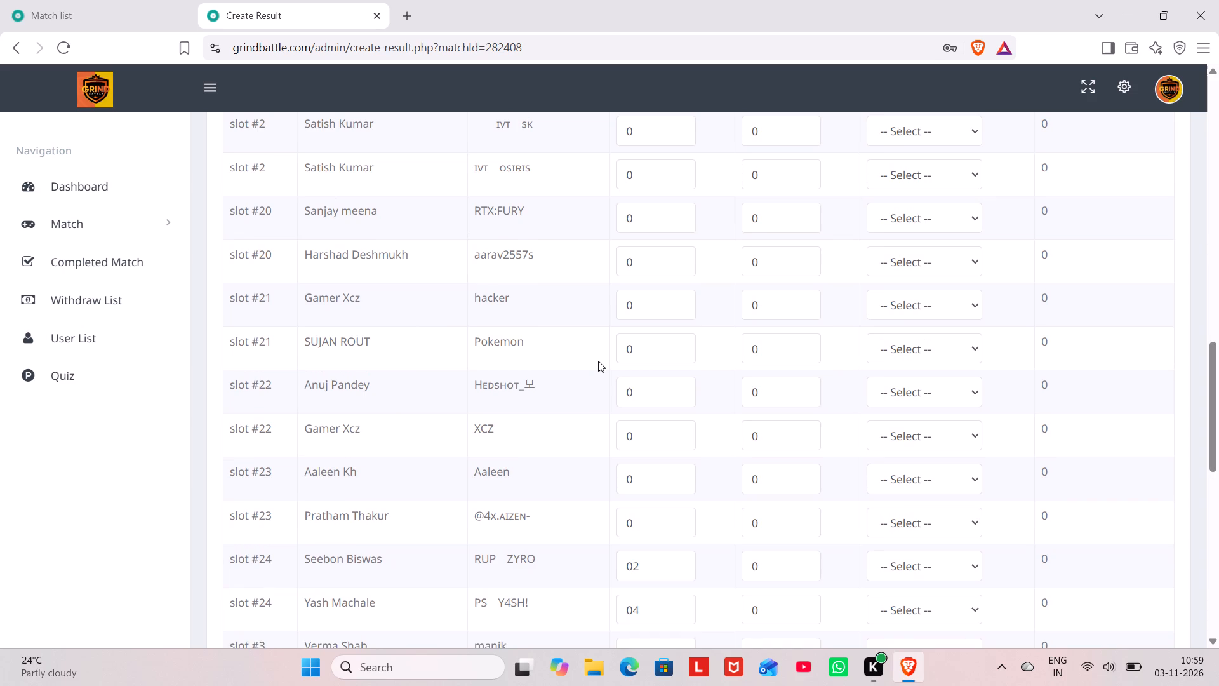
{"action": "scroll", "coordinate": [598, 361], "scroll_direction": "up", "scroll_amount": 2}
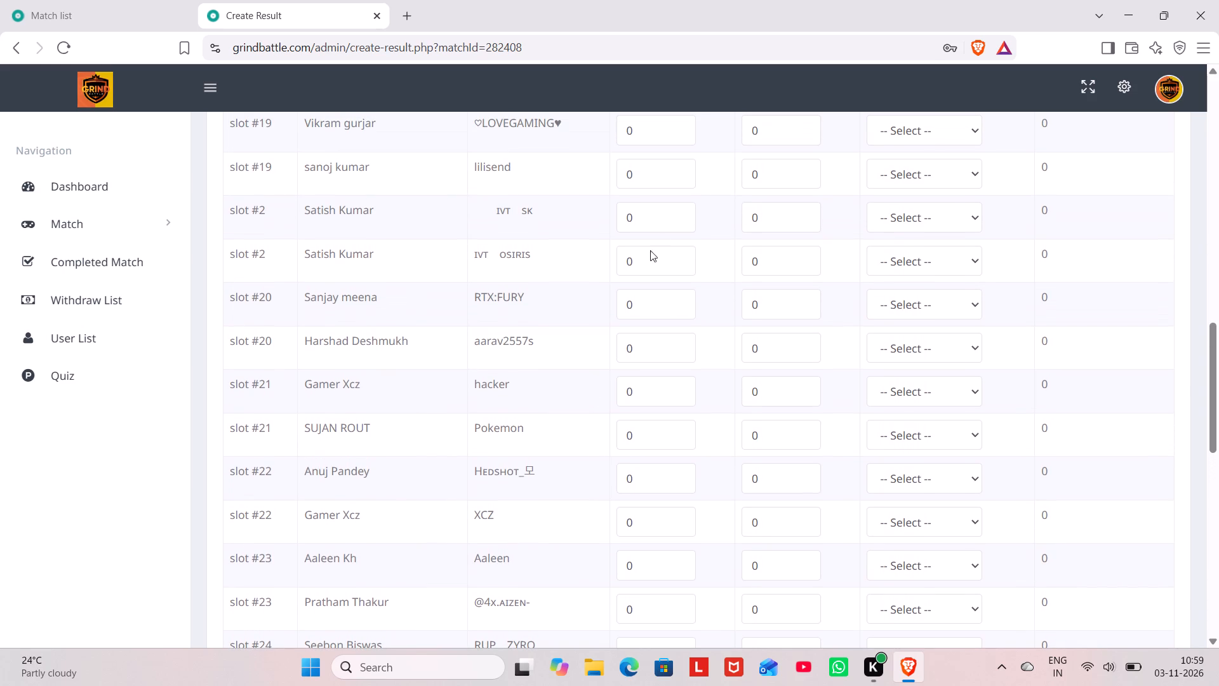
{"action": "left_click", "coordinate": [641, 274]}
{"action": "key", "text": "2"}
{"action": "key", "text": "Tab"}
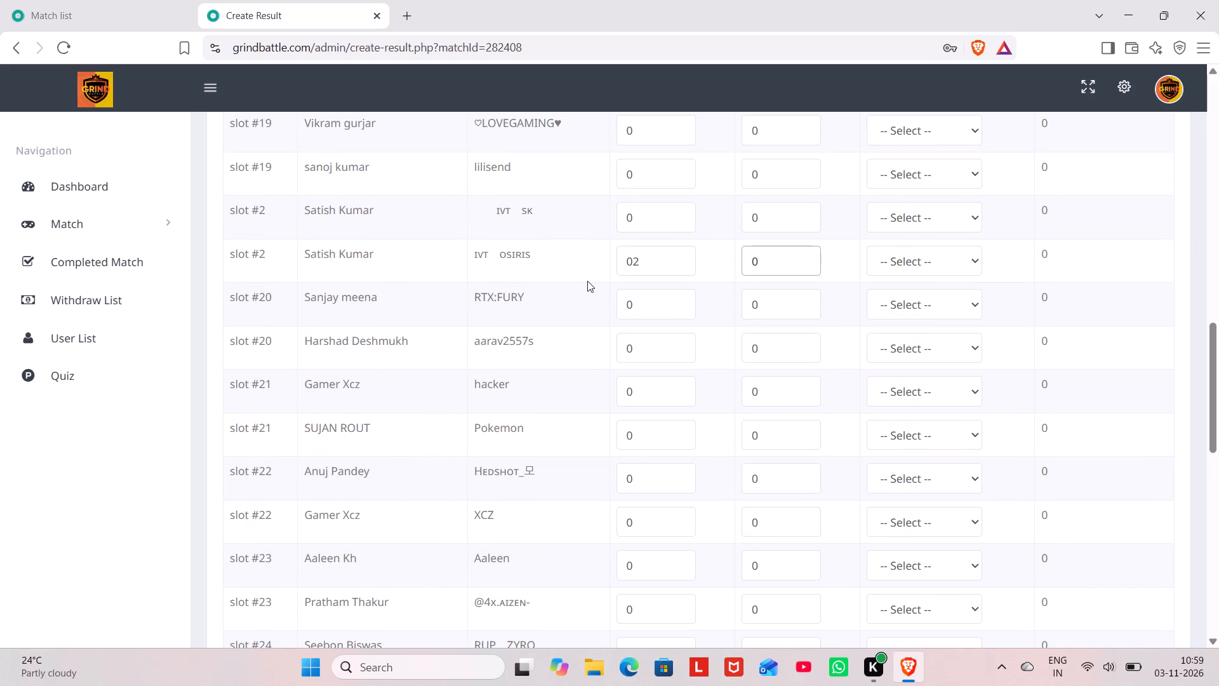
{"action": "left_click", "coordinate": [587, 281]}
{"action": "scroll", "coordinate": [587, 281], "scroll_direction": "up", "scroll_amount": 4}
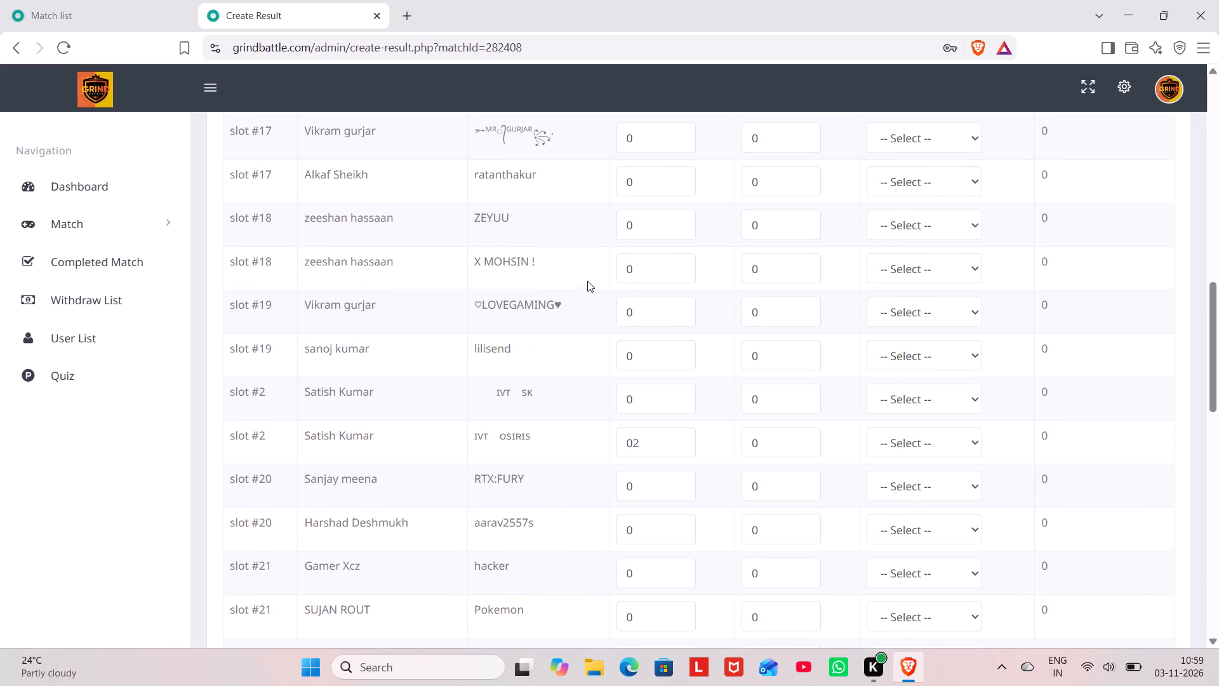
{"action": "scroll", "coordinate": [587, 281], "scroll_direction": "up", "scroll_amount": 6}
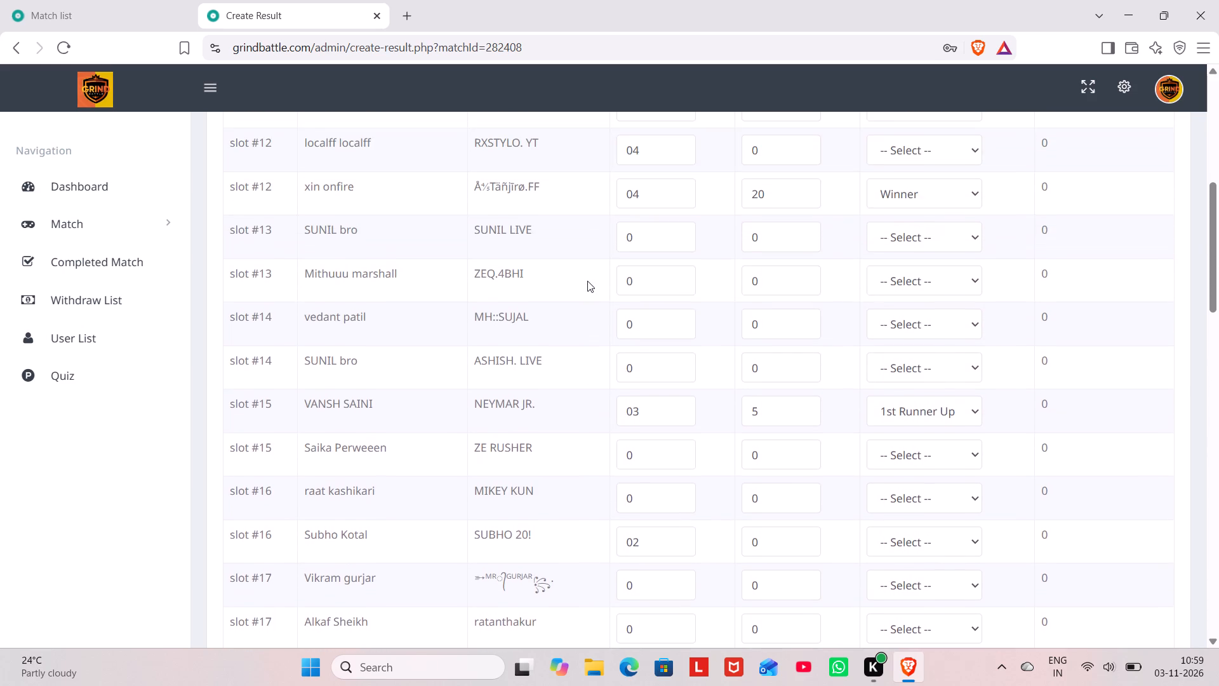
{"action": "scroll", "coordinate": [587, 281], "scroll_direction": "up", "scroll_amount": 6}
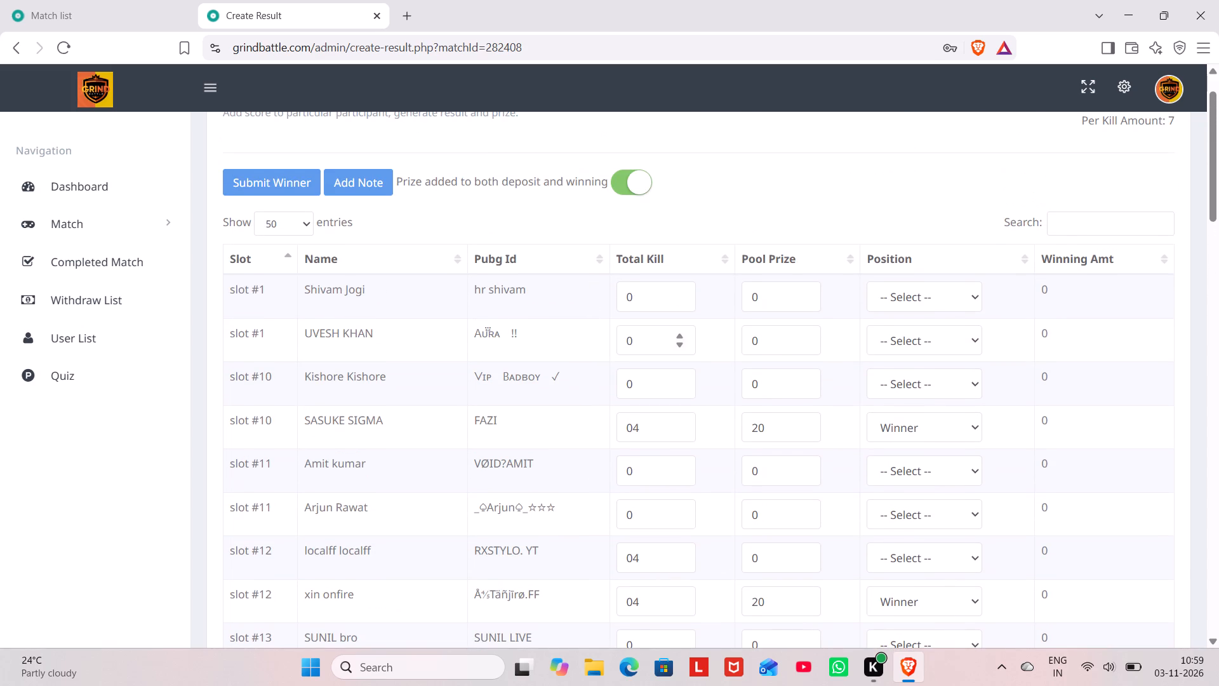
{"action": "left_click", "coordinate": [656, 346]}
{"action": "key", "text": "2"}
{"action": "key", "text": "Tab"}
{"action": "left_click", "coordinate": [587, 342]}
{"action": "scroll", "coordinate": [585, 422], "scroll_direction": "down", "scroll_amount": 3}
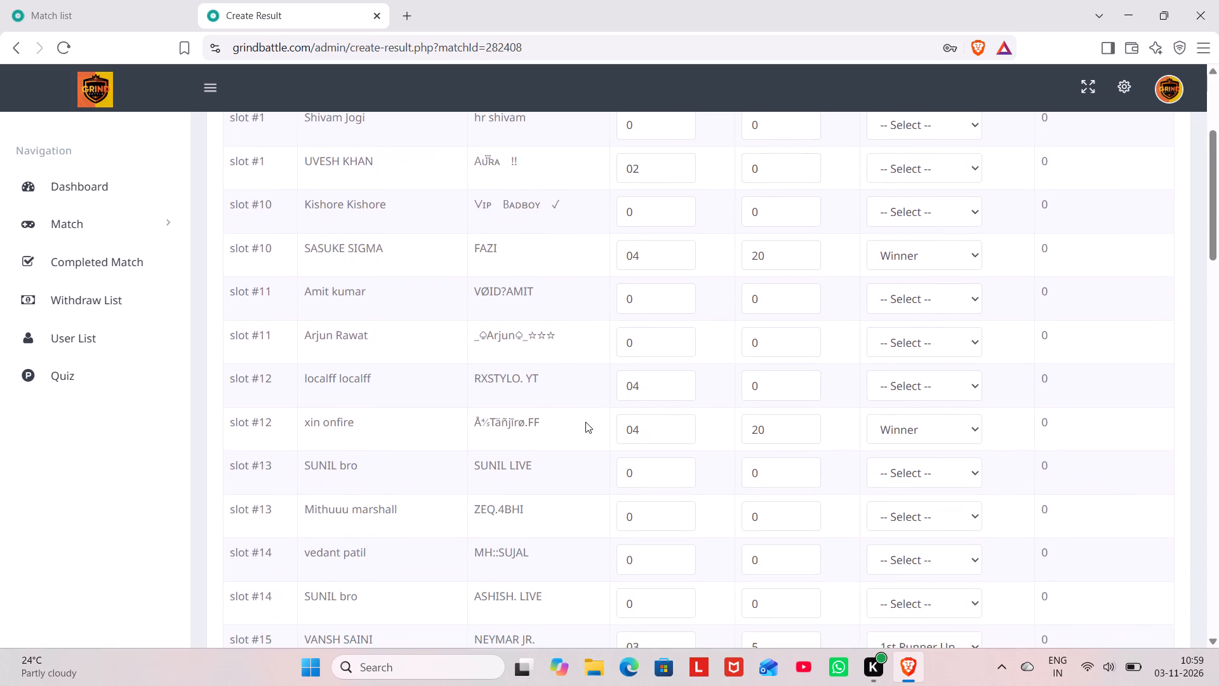
{"action": "scroll", "coordinate": [585, 422], "scroll_direction": "down", "scroll_amount": 1}
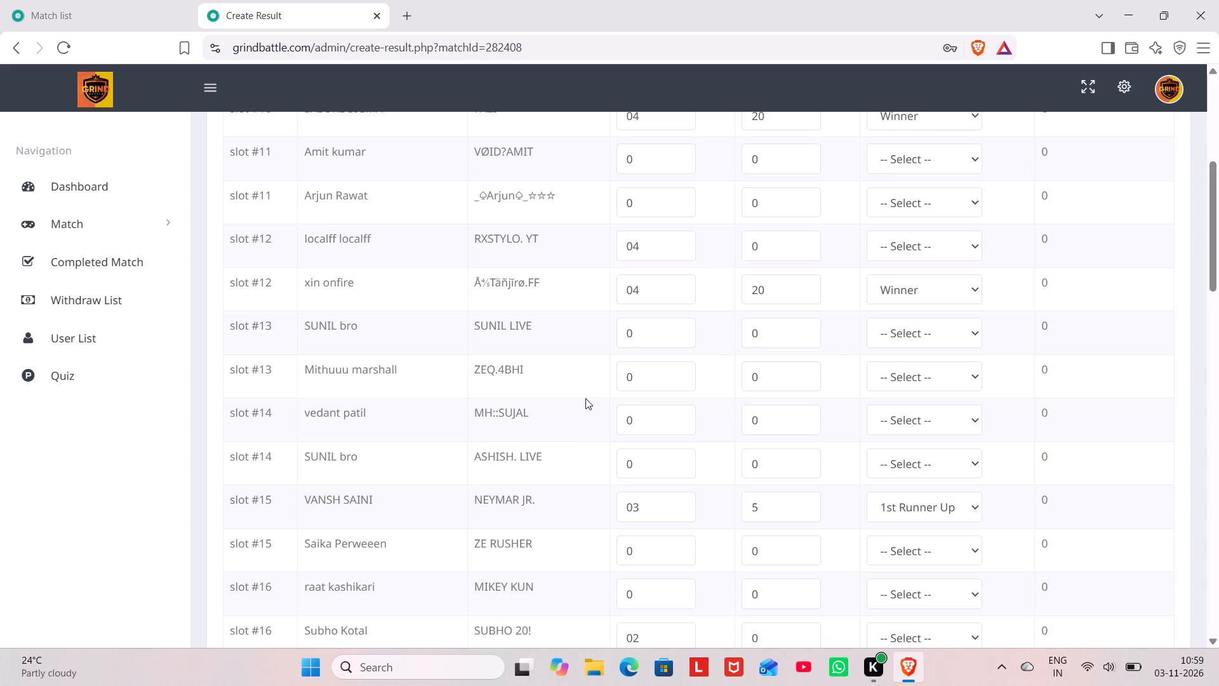
{"action": "scroll", "coordinate": [585, 398], "scroll_direction": "up", "scroll_amount": 4}
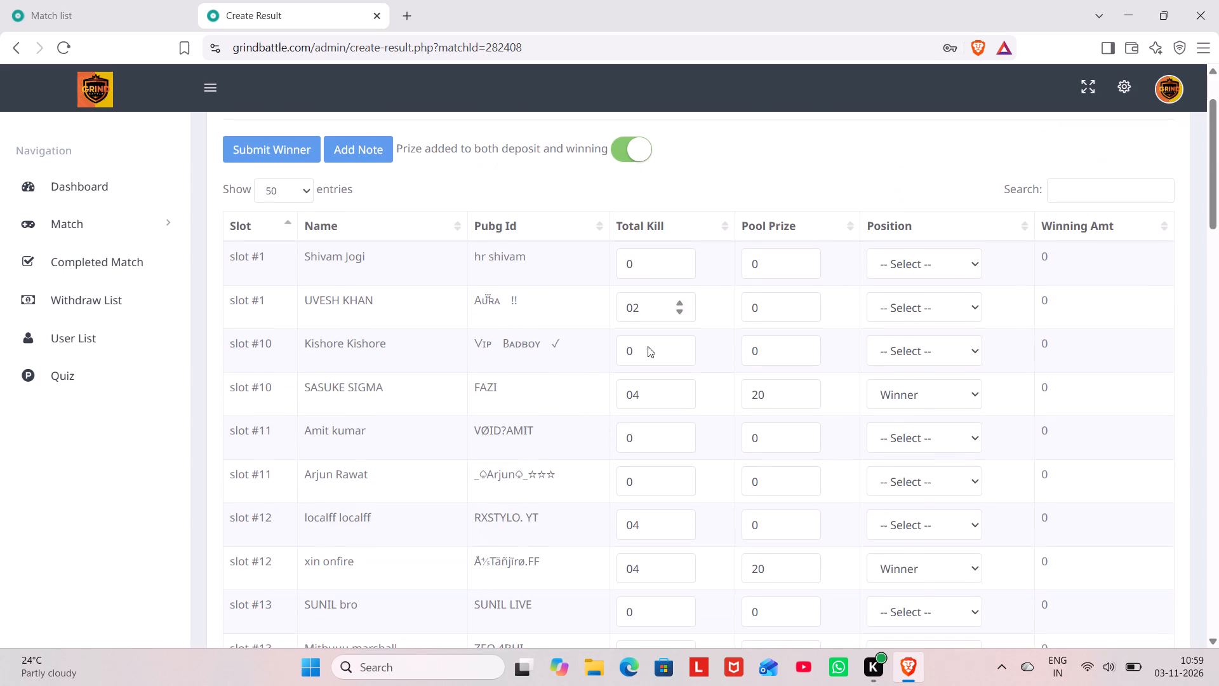
{"action": "scroll", "coordinate": [587, 463], "scroll_direction": "down", "scroll_amount": 5}
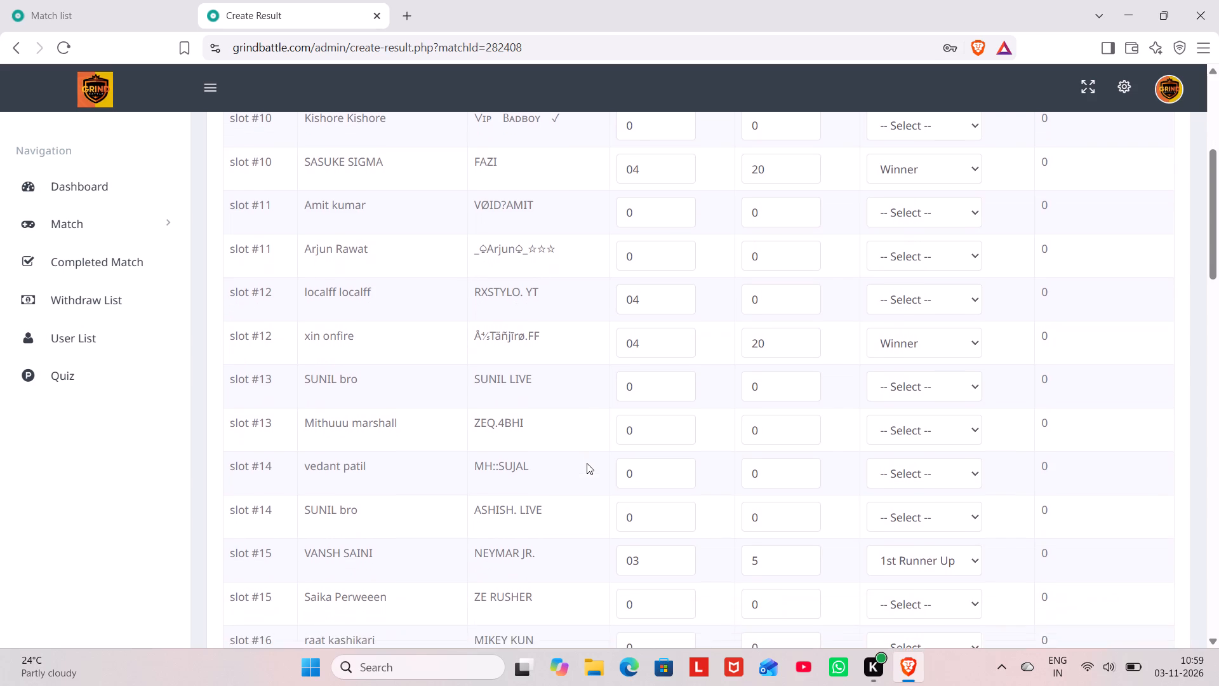
{"action": "scroll", "coordinate": [587, 463], "scroll_direction": "down", "scroll_amount": 3}
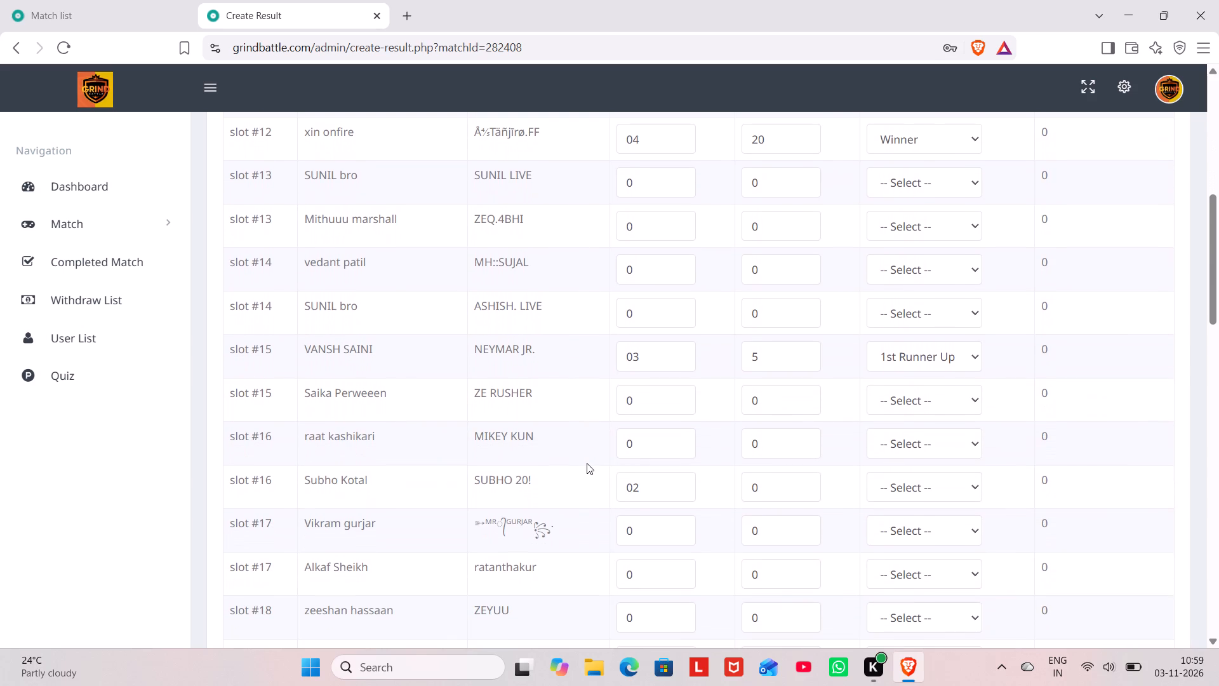
{"action": "scroll", "coordinate": [587, 426], "scroll_direction": "down", "scroll_amount": 2}
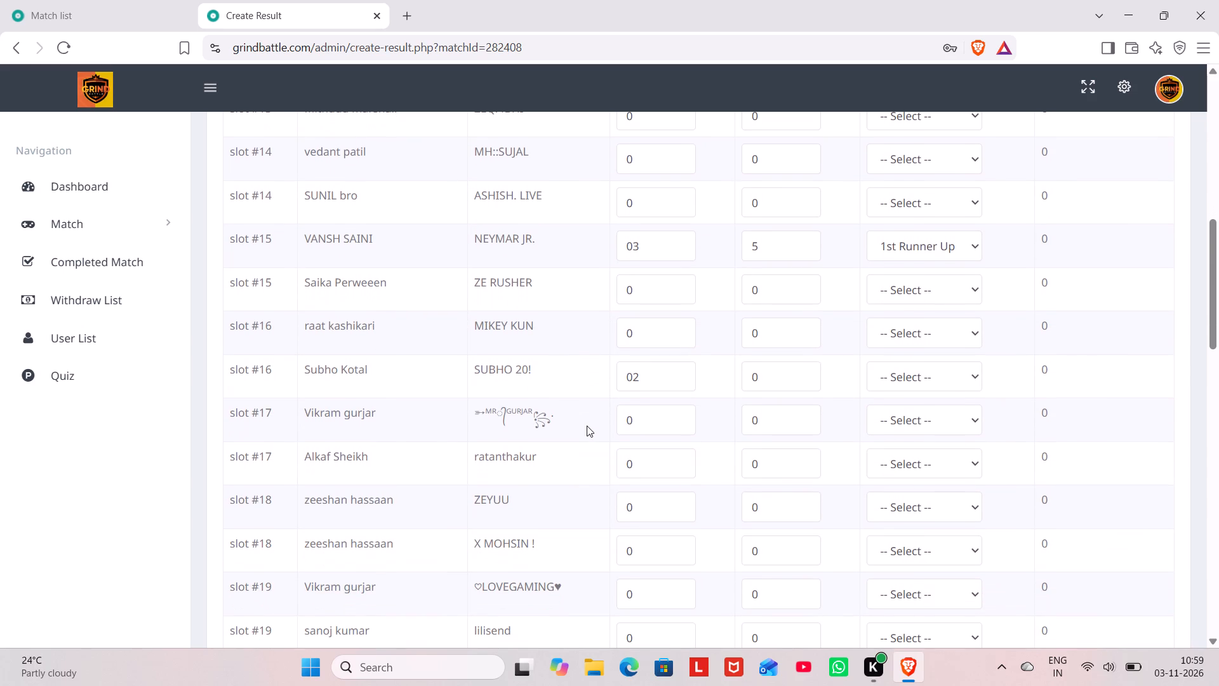
{"action": "scroll", "coordinate": [587, 426], "scroll_direction": "down", "scroll_amount": 1}
{"action": "left_click", "coordinate": [641, 401]}
{"action": "key", "text": "1"}
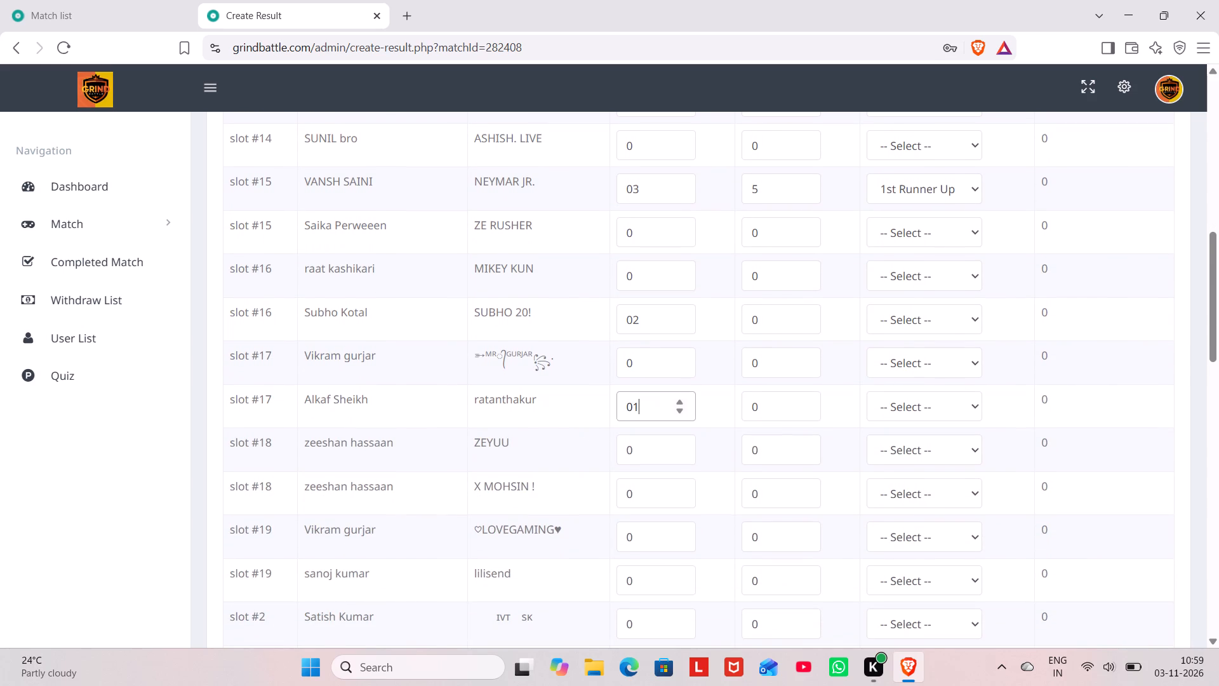
{"action": "key", "text": "Tab"}
{"action": "left_click", "coordinate": [596, 461]}
Give slot #20 participant RTX:FURY 1 total kill.
{"action": "scroll", "coordinate": [596, 461], "scroll_direction": "down", "scroll_amount": 1}
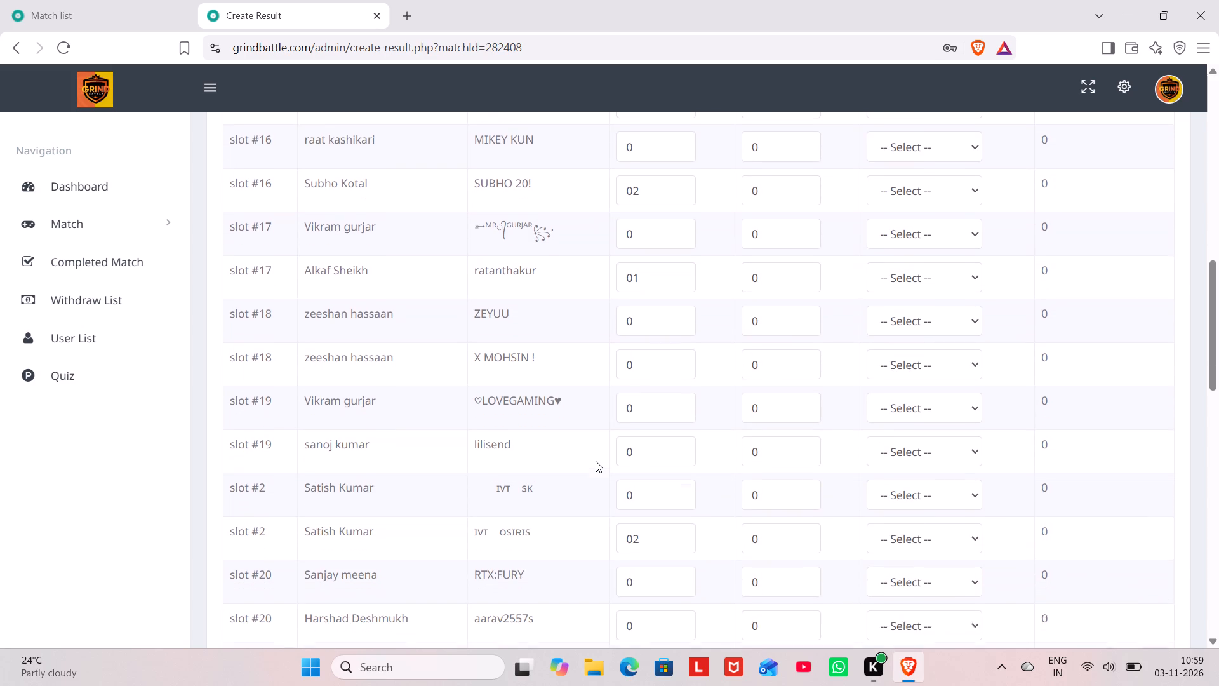
{"action": "scroll", "coordinate": [596, 461], "scroll_direction": "down", "scroll_amount": 2}
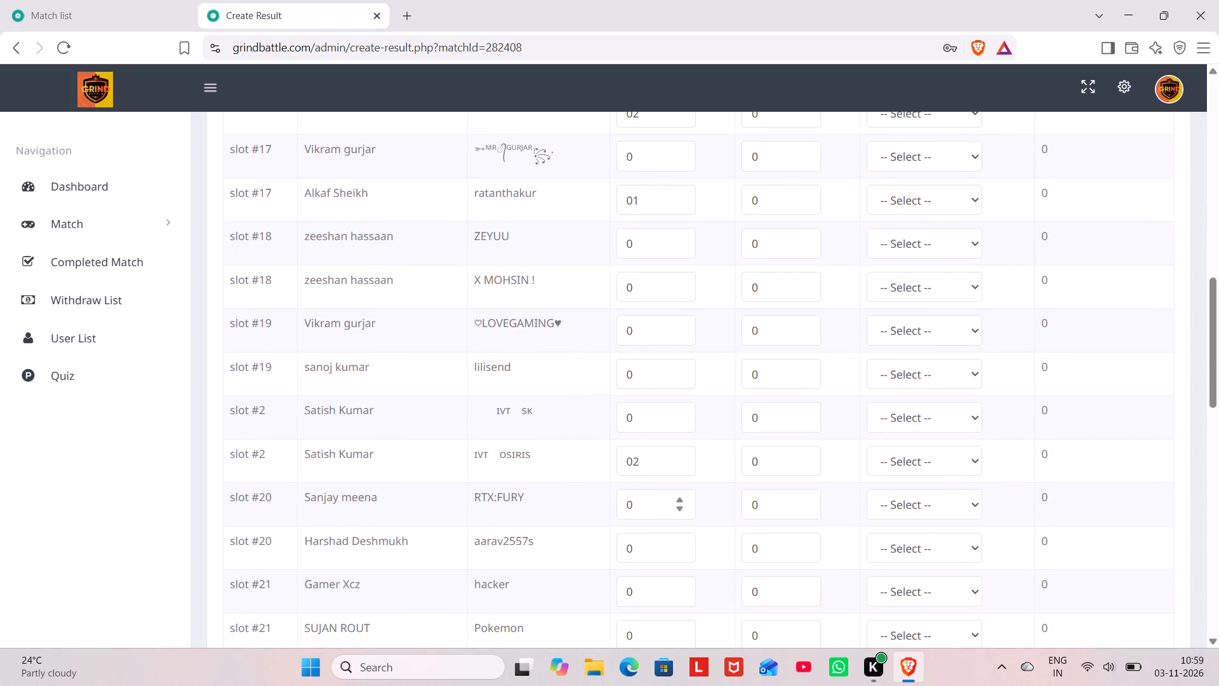
{"action": "left_click", "coordinate": [658, 502]}
{"action": "key", "text": "1"}
{"action": "key", "text": "Tab"}
{"action": "left_click", "coordinate": [559, 518]}
Give the slot #22 participant whose Pubg Id starts with "Hedshot" 1 total kill.
{"action": "scroll", "coordinate": [559, 518], "scroll_direction": "down", "scroll_amount": 4}
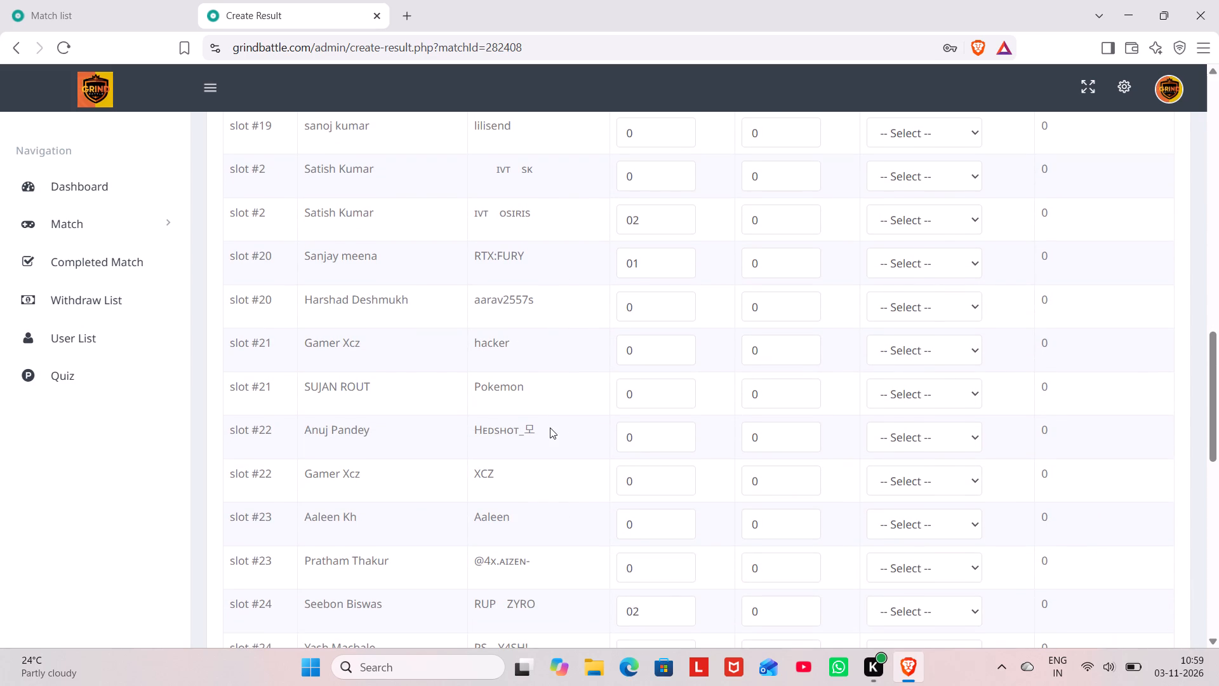
{"action": "left_click", "coordinate": [639, 435]}
{"action": "key", "text": "1"}
{"action": "key", "text": "Tab"}
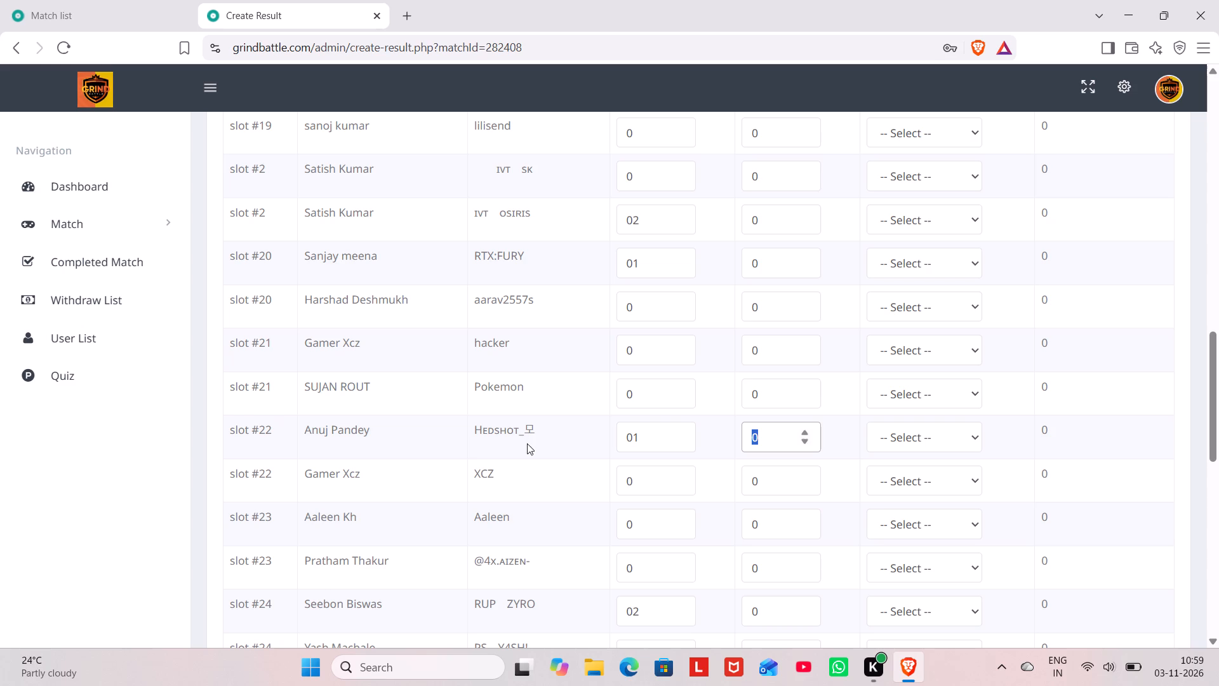
{"action": "left_click", "coordinate": [516, 445]}
{"action": "scroll", "coordinate": [516, 445], "scroll_direction": "down", "scroll_amount": 3}
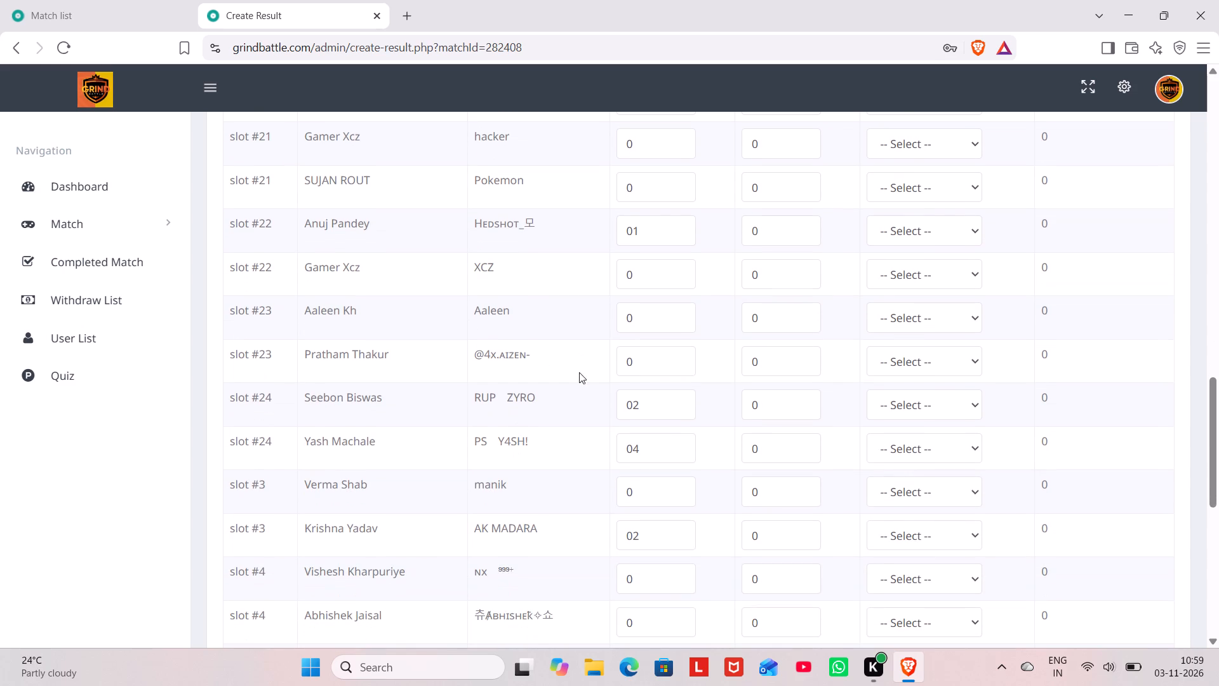
{"action": "scroll", "coordinate": [568, 520], "scroll_direction": "down", "scroll_amount": 2}
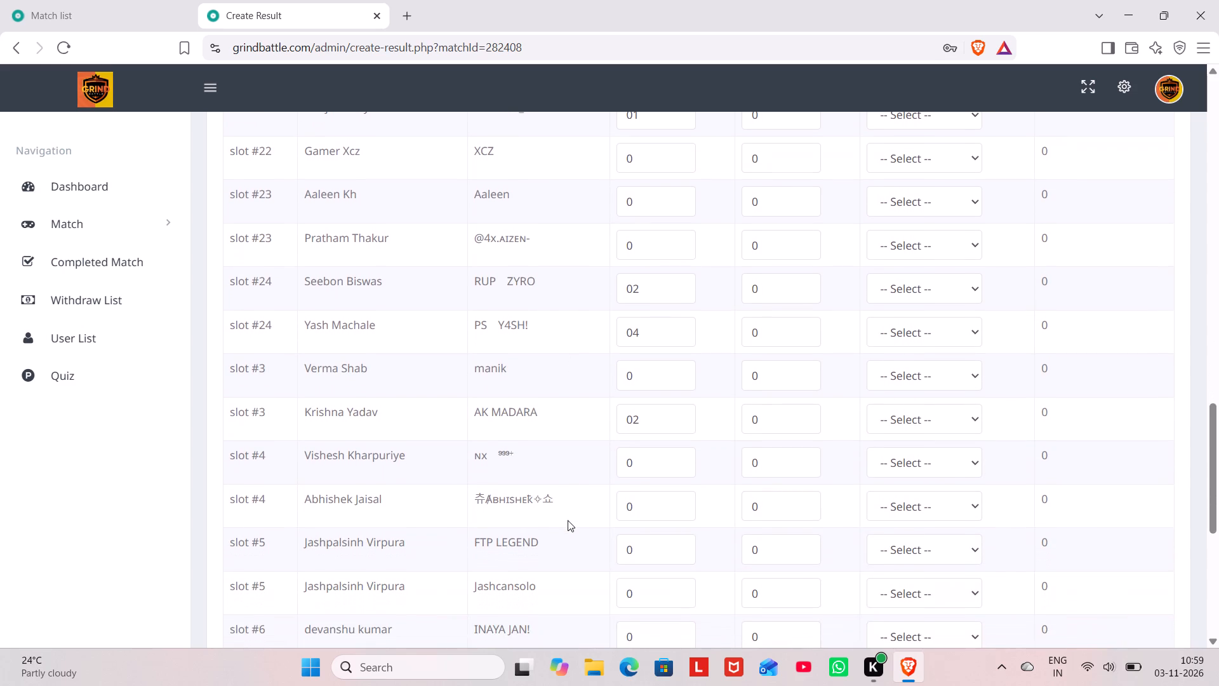
{"action": "scroll", "coordinate": [568, 520], "scroll_direction": "down", "scroll_amount": 3}
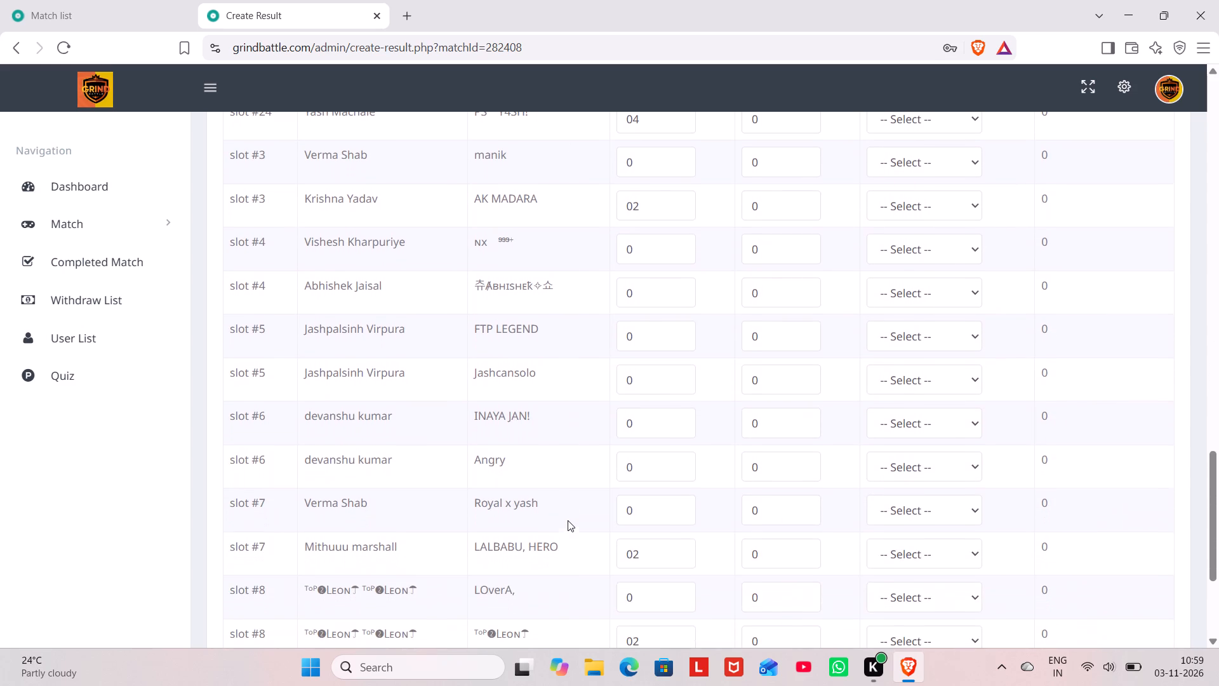
{"action": "scroll", "coordinate": [568, 520], "scroll_direction": "down", "scroll_amount": 3}
{"action": "left_click", "coordinate": [632, 467]}
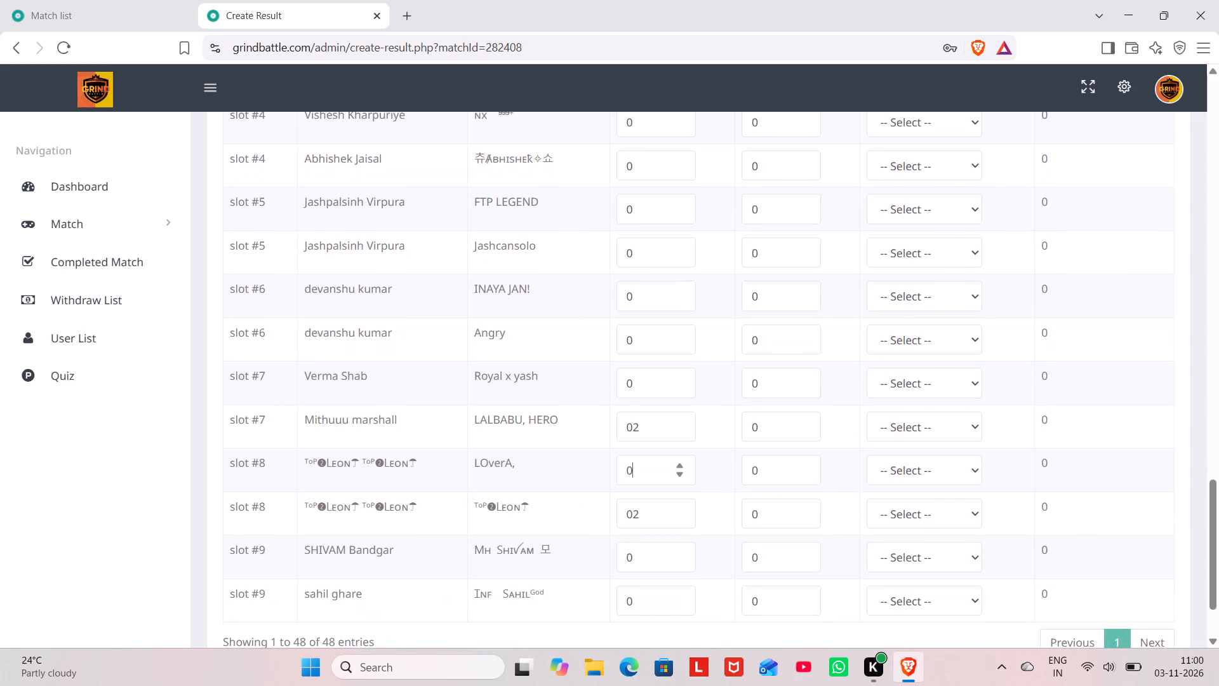
{"action": "key", "text": "1"}
{"action": "key", "text": "Tab"}
{"action": "left_click", "coordinate": [568, 481]}
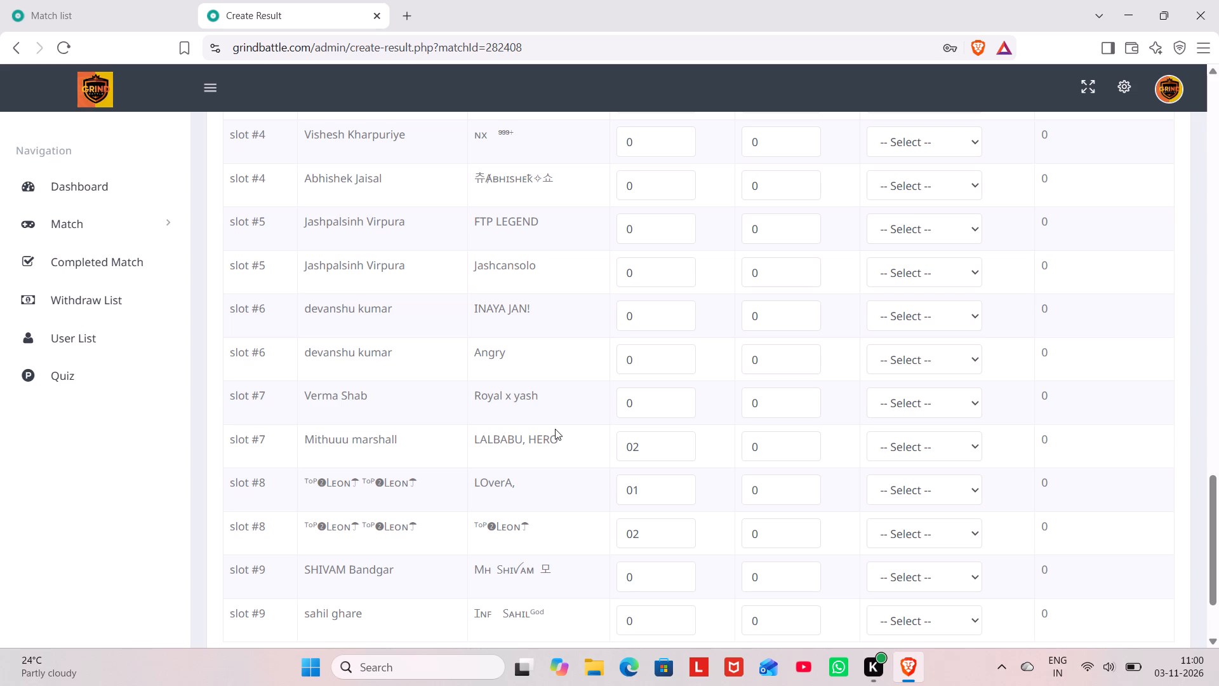
{"action": "left_click", "coordinate": [649, 397]}
{"action": "key", "text": "1"}
{"action": "key", "text": "Tab"}
{"action": "left_click", "coordinate": [558, 424]}
Submit the winners for match 282408 with the entered kills, prizes and positions.
{"action": "scroll", "coordinate": [558, 424], "scroll_direction": "up", "scroll_amount": 2}
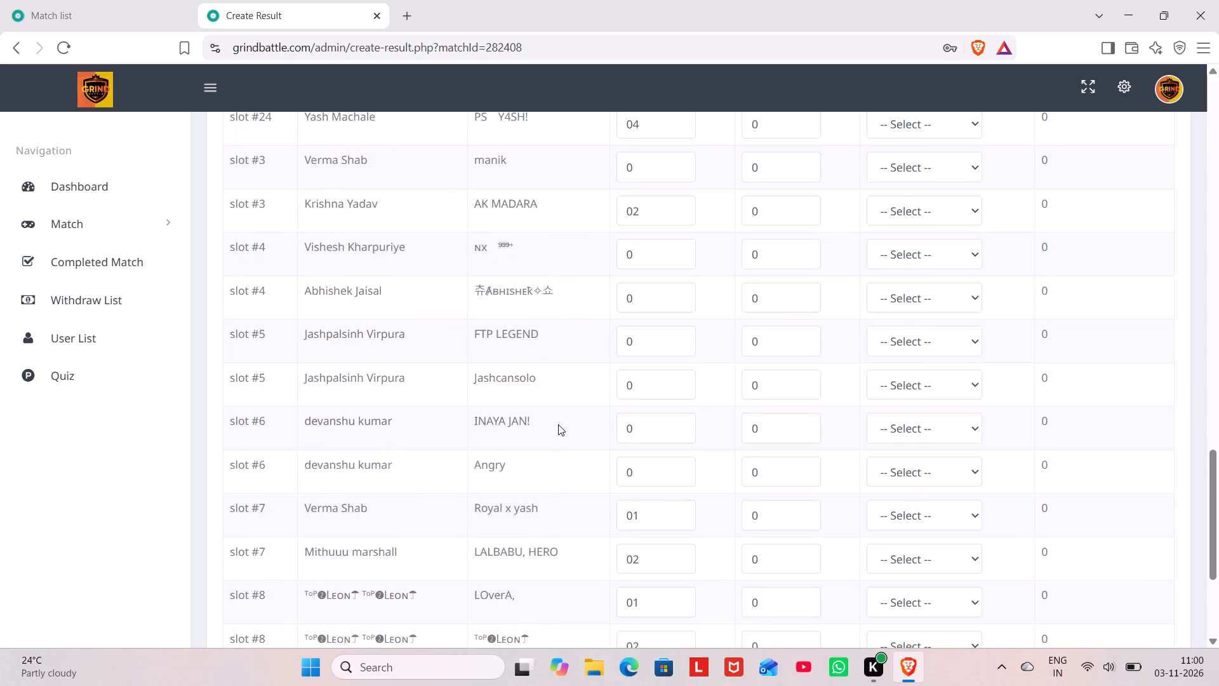
{"action": "scroll", "coordinate": [558, 424], "scroll_direction": "up", "scroll_amount": 6}
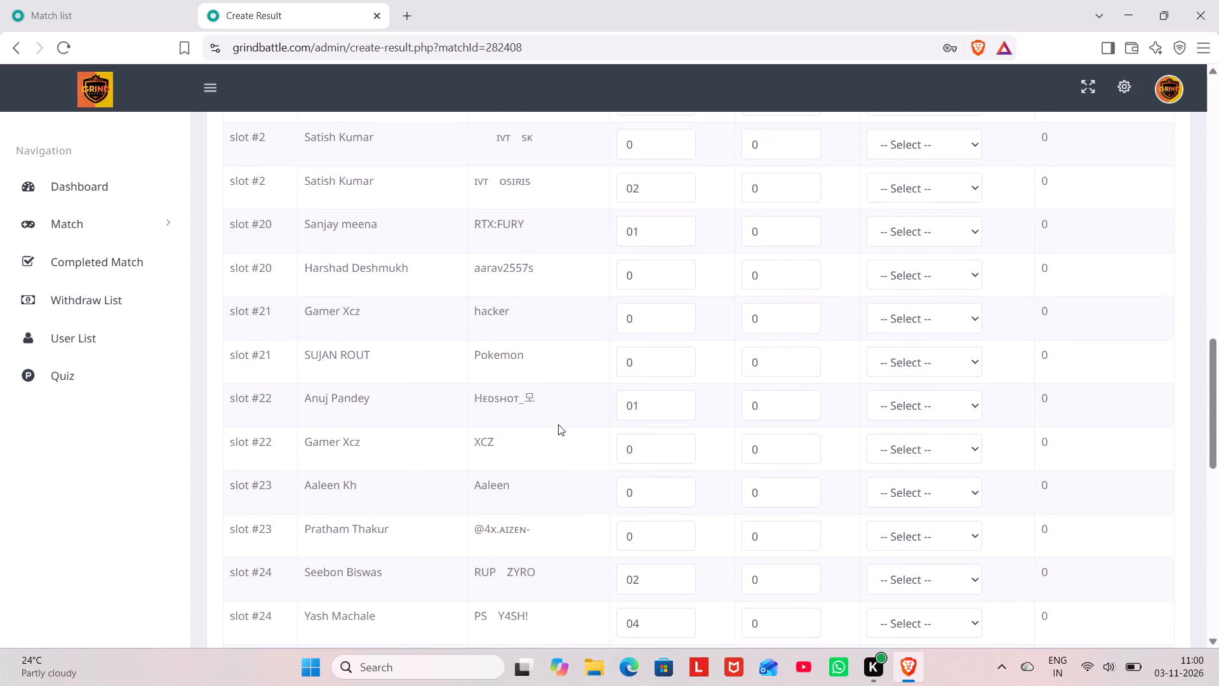
{"action": "scroll", "coordinate": [558, 424], "scroll_direction": "up", "scroll_amount": 8}
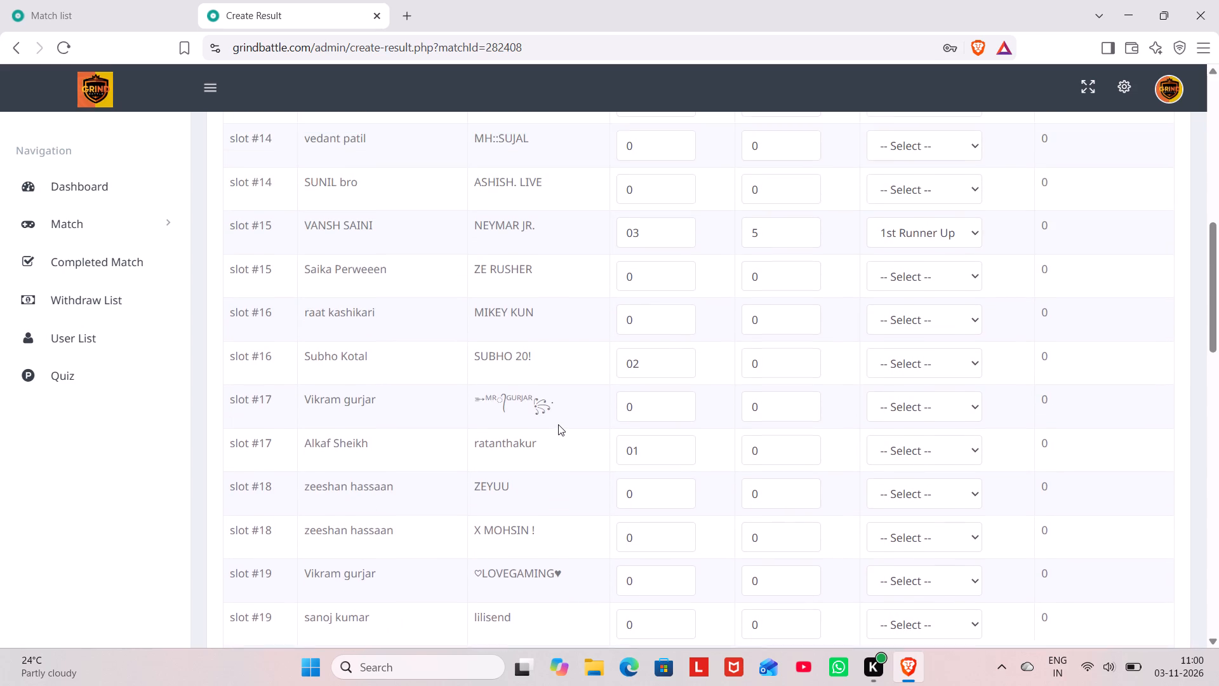
{"action": "scroll", "coordinate": [558, 424], "scroll_direction": "up", "scroll_amount": 7}
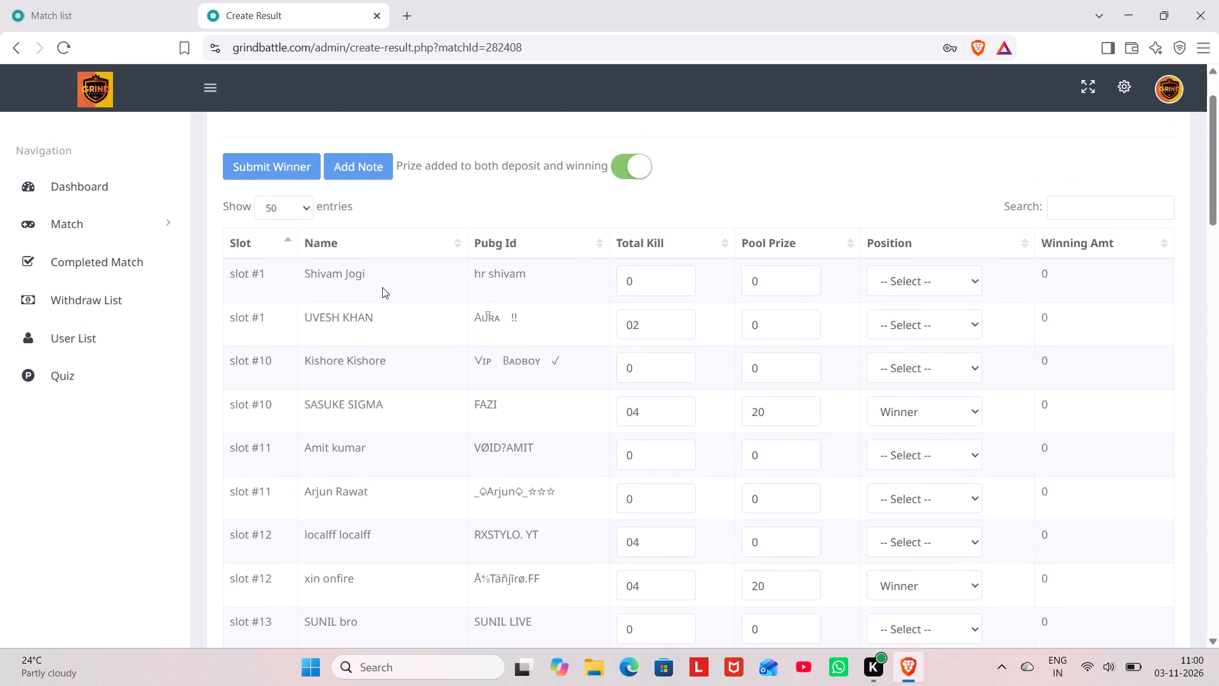
{"action": "left_click", "coordinate": [279, 155]}
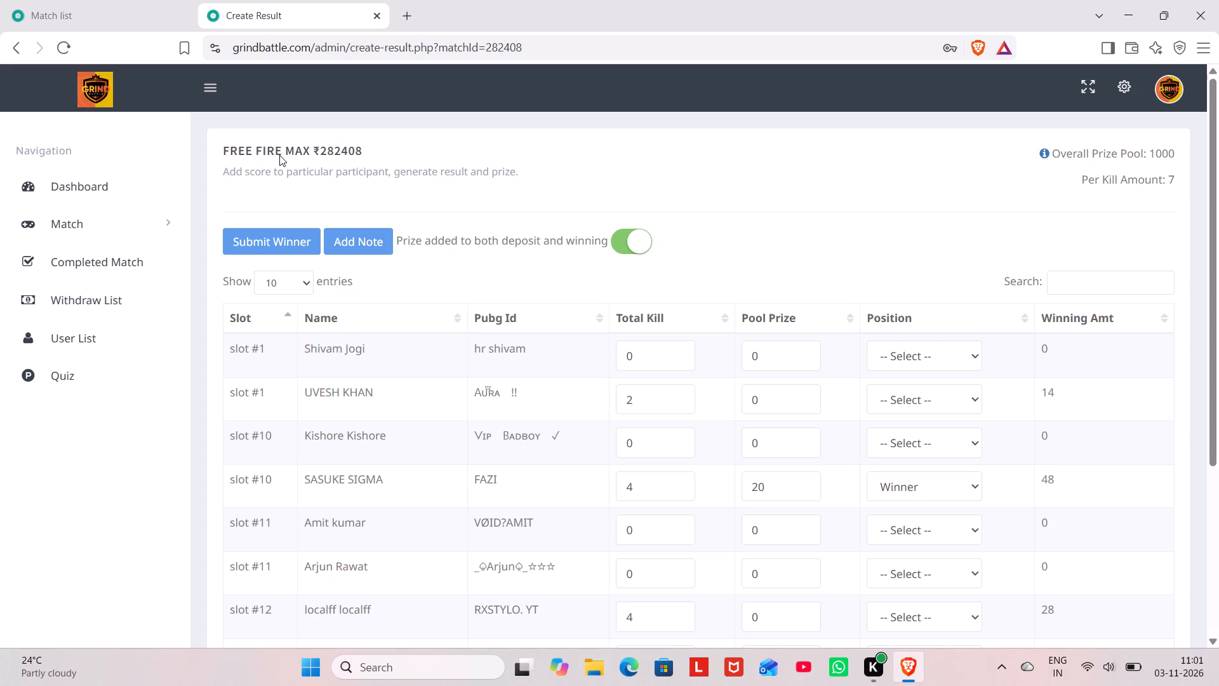
Search the completed matches for 282409 and open its result creation page.
{"action": "left_click", "coordinate": [119, 266]}
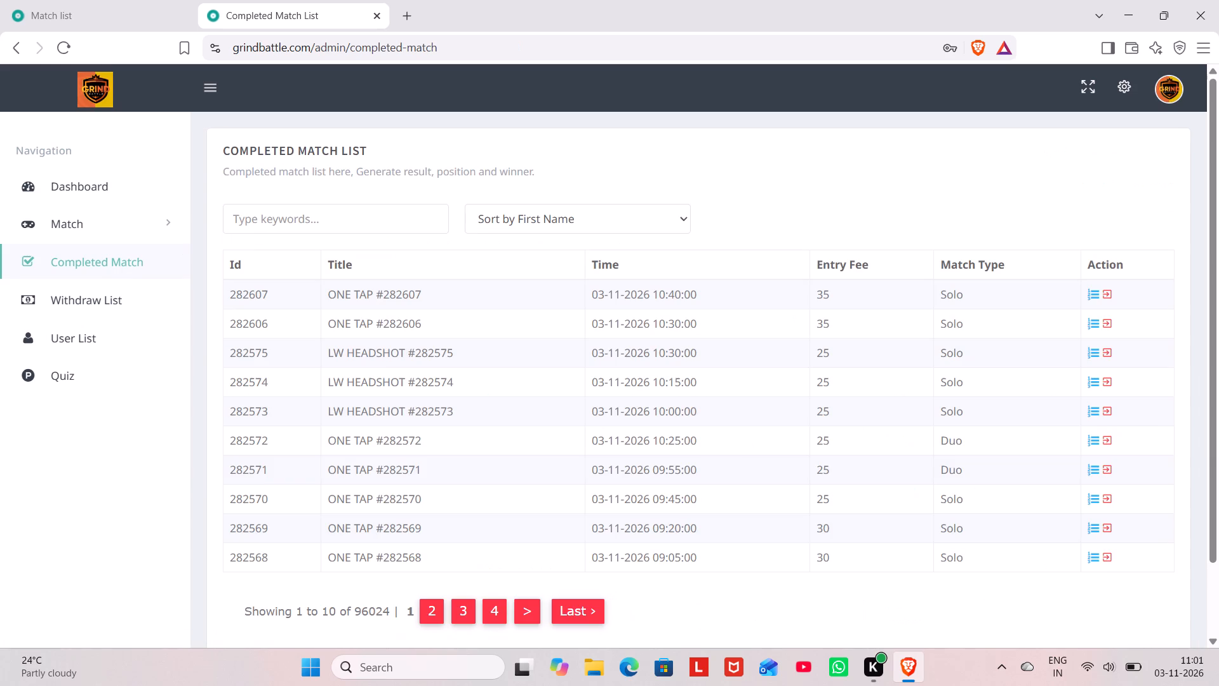
{"action": "left_click", "coordinate": [328, 217]}
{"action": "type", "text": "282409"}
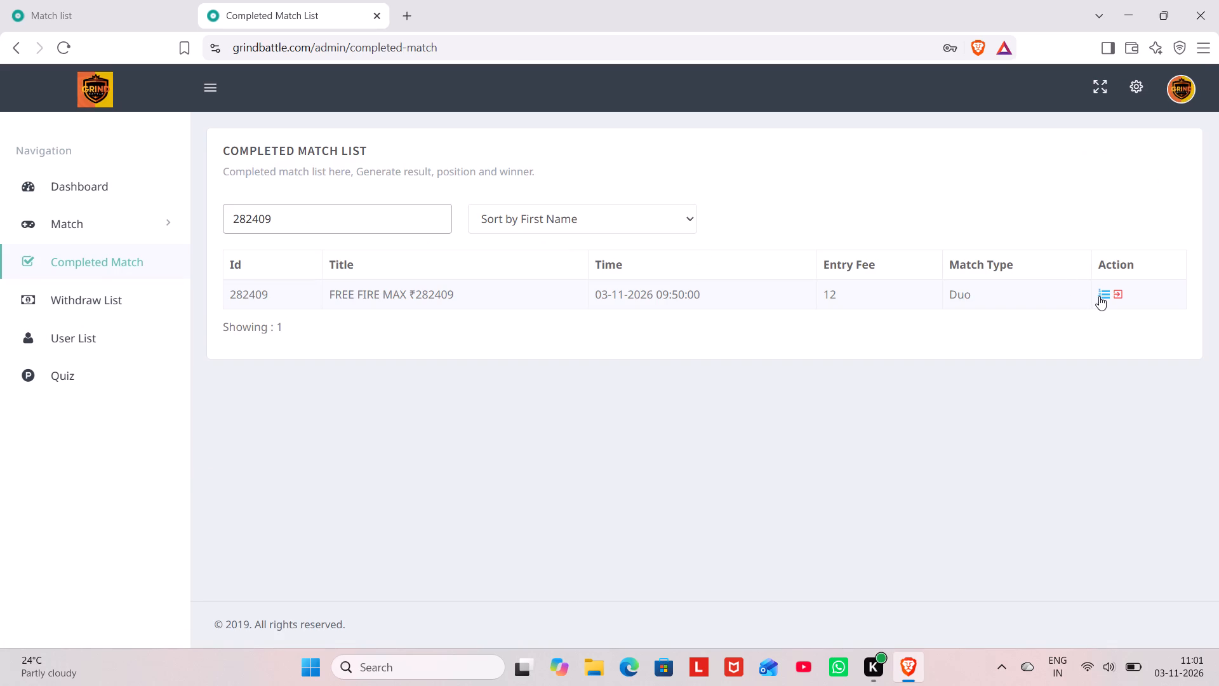
{"action": "left_click", "coordinate": [1100, 296]}
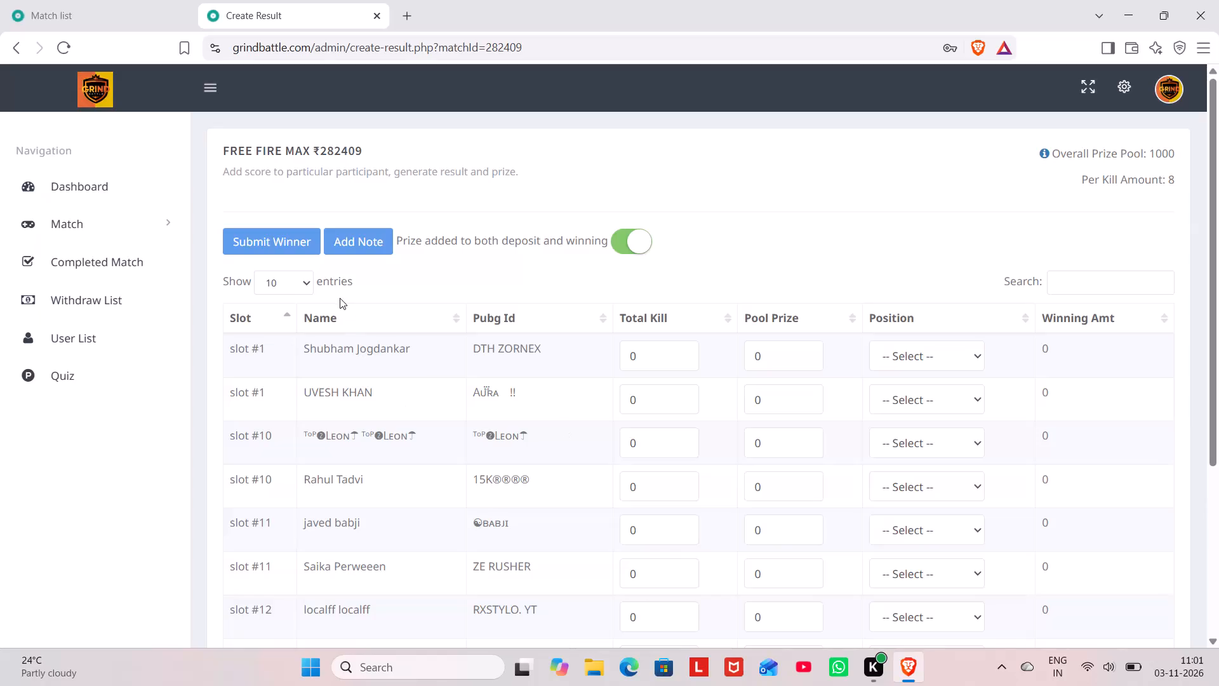
Show 50 entries in the participant table of match 282409.
{"action": "left_click", "coordinate": [281, 274]}
{"action": "left_click", "coordinate": [288, 346]}
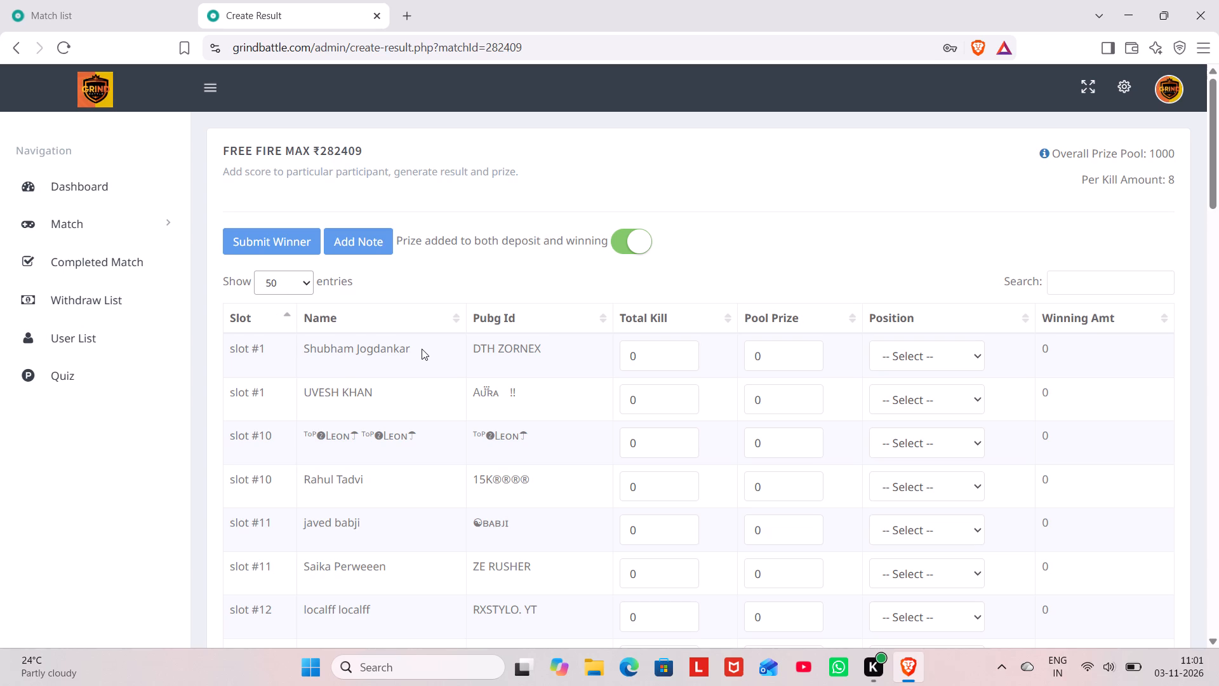
Give slot #16 participant Wb Animesh 3 total kills, a pool prize of 20 and the Winner position.
{"action": "scroll", "coordinate": [542, 424], "scroll_direction": "down", "scroll_amount": 1}
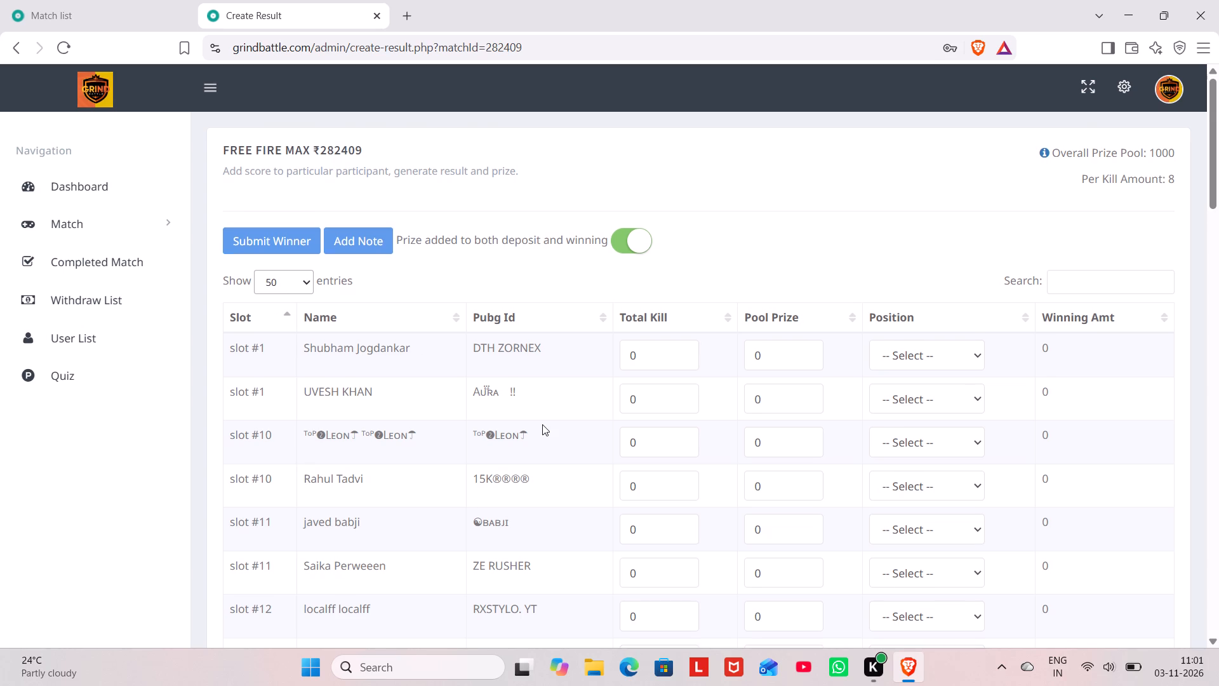
{"action": "scroll", "coordinate": [542, 424], "scroll_direction": "down", "scroll_amount": 3}
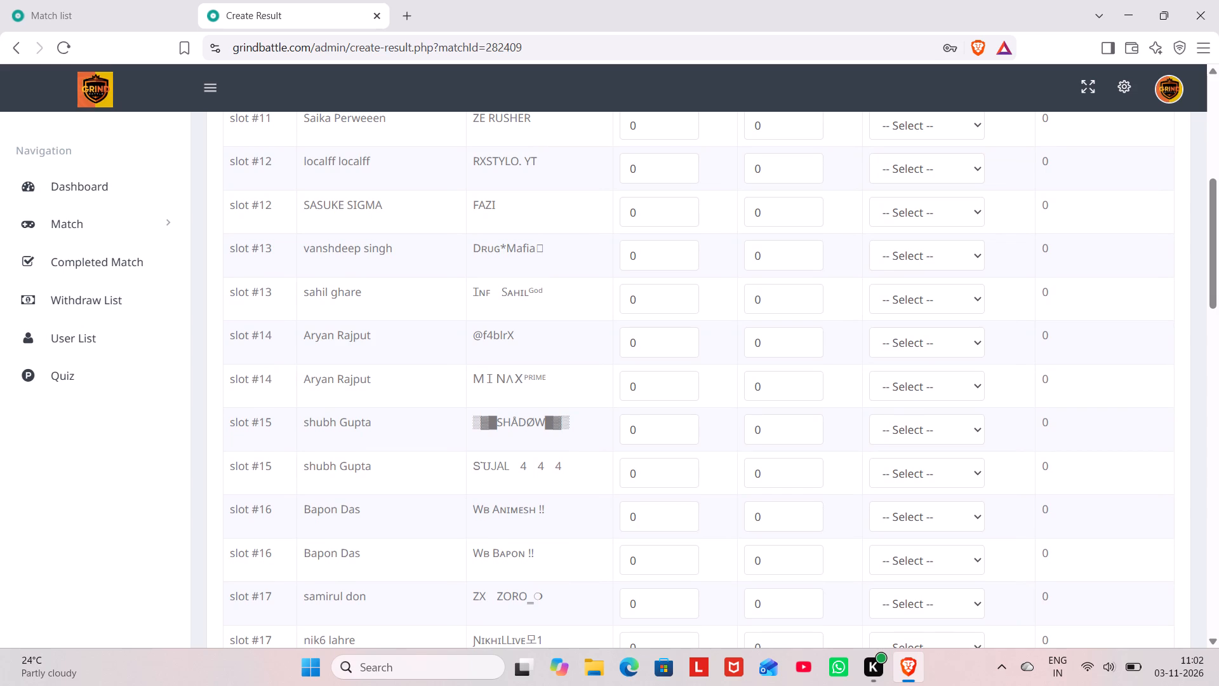
{"action": "scroll", "coordinate": [542, 424], "scroll_direction": "down", "scroll_amount": 2}
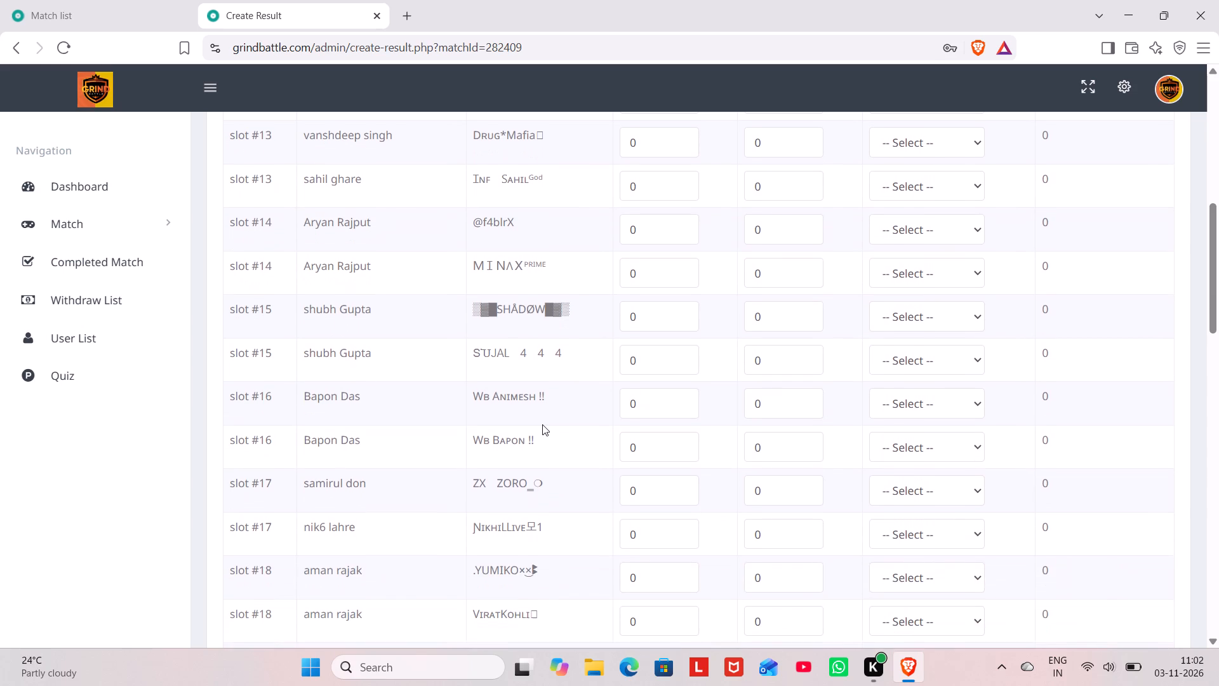
{"action": "left_click", "coordinate": [652, 401]}
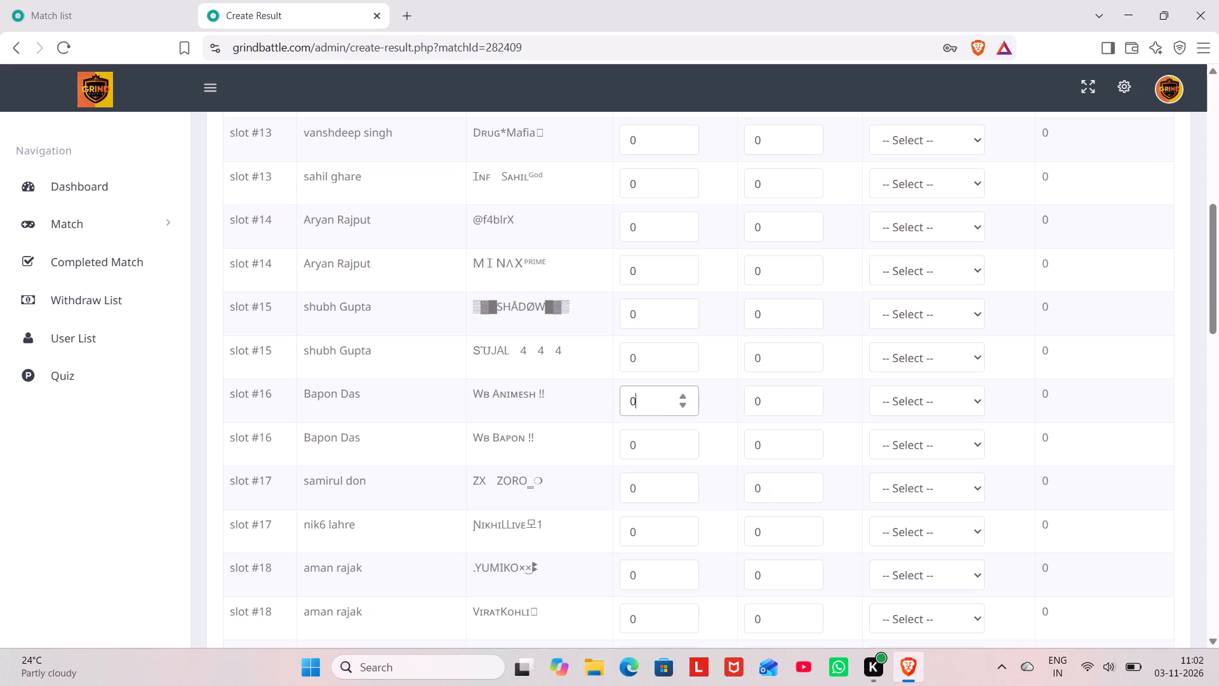
{"action": "key", "text": "3"}
{"action": "key", "text": "Tab"}
{"action": "type", "text": "20"}
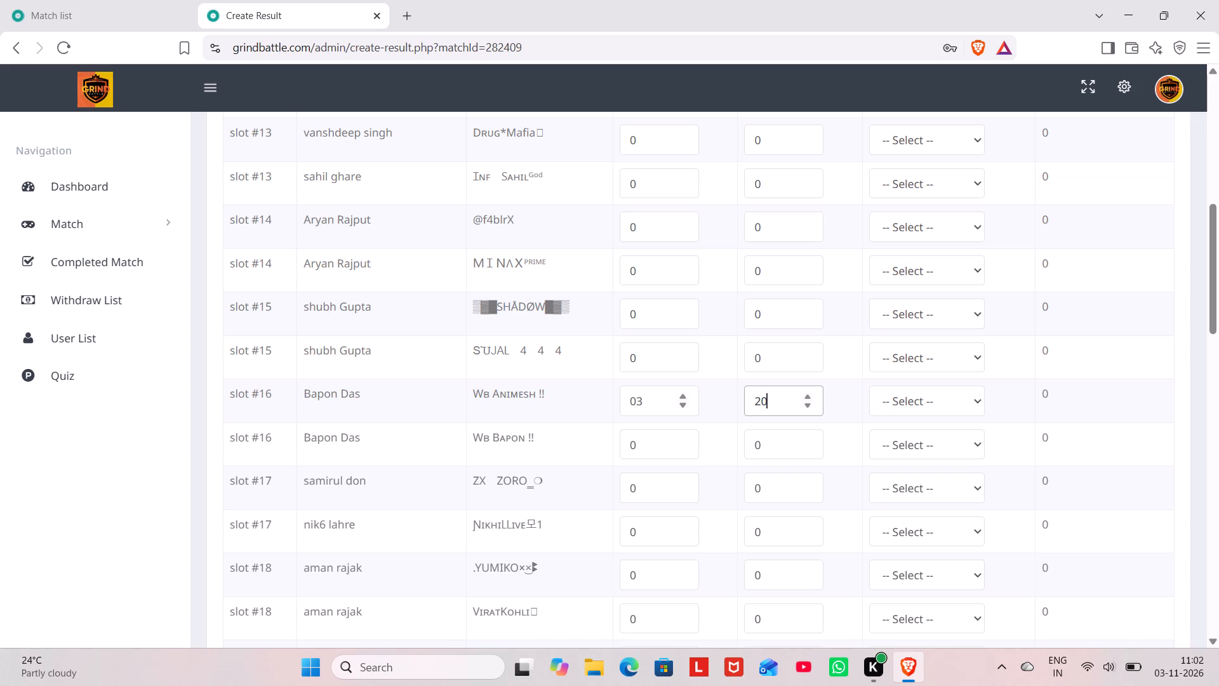
{"action": "key", "text": "Tab"}
{"action": "key", "text": "Down"}
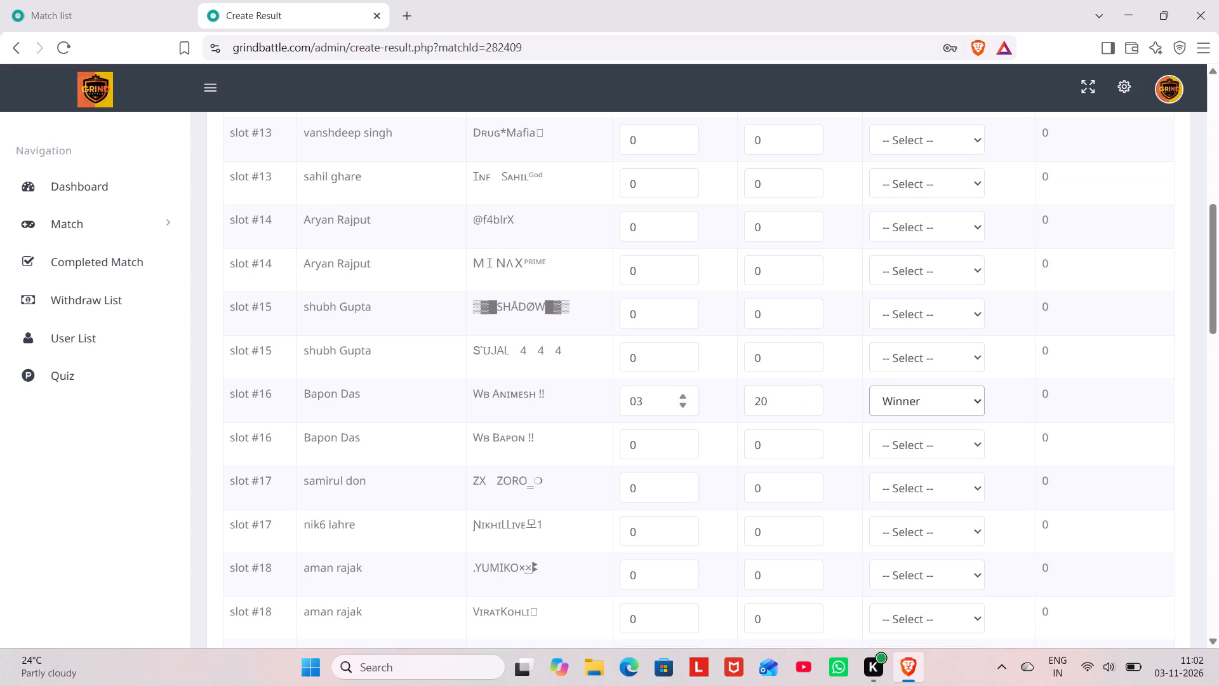
{"action": "key", "text": "Tab"}
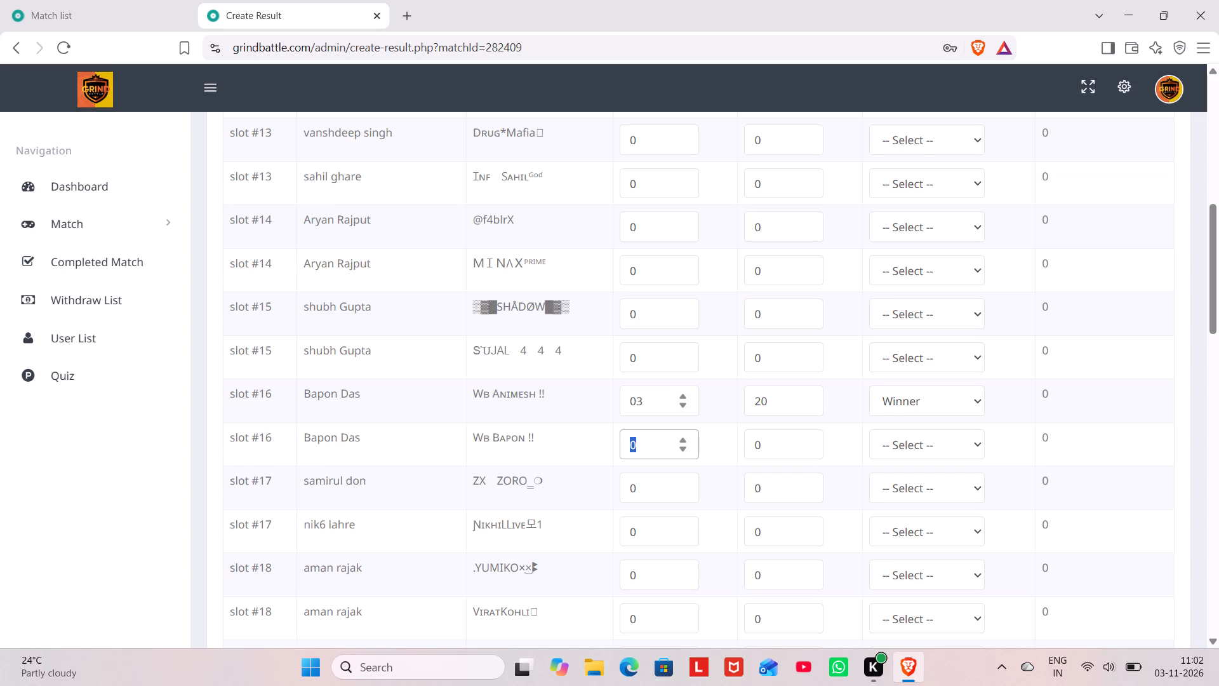
{"action": "type", "text": "05"}
{"action": "key", "text": "Tab"}
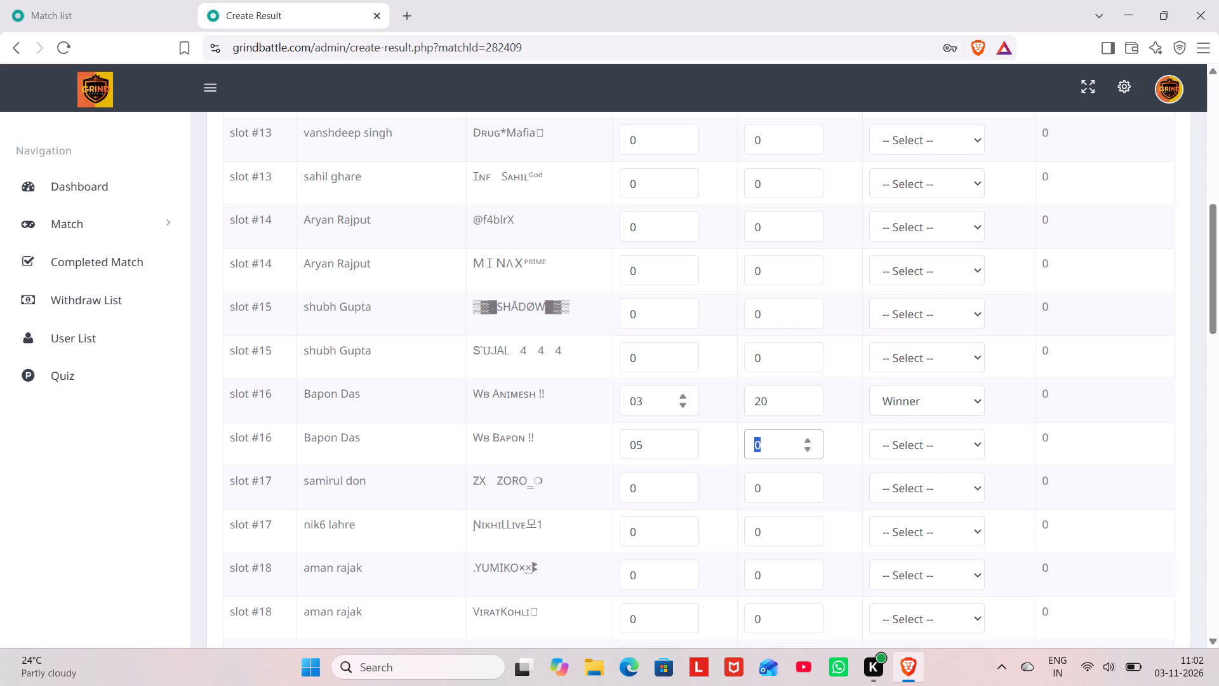
{"action": "type", "text": "20"}
{"action": "key", "text": "Tab"}
{"action": "key", "text": "Down"}
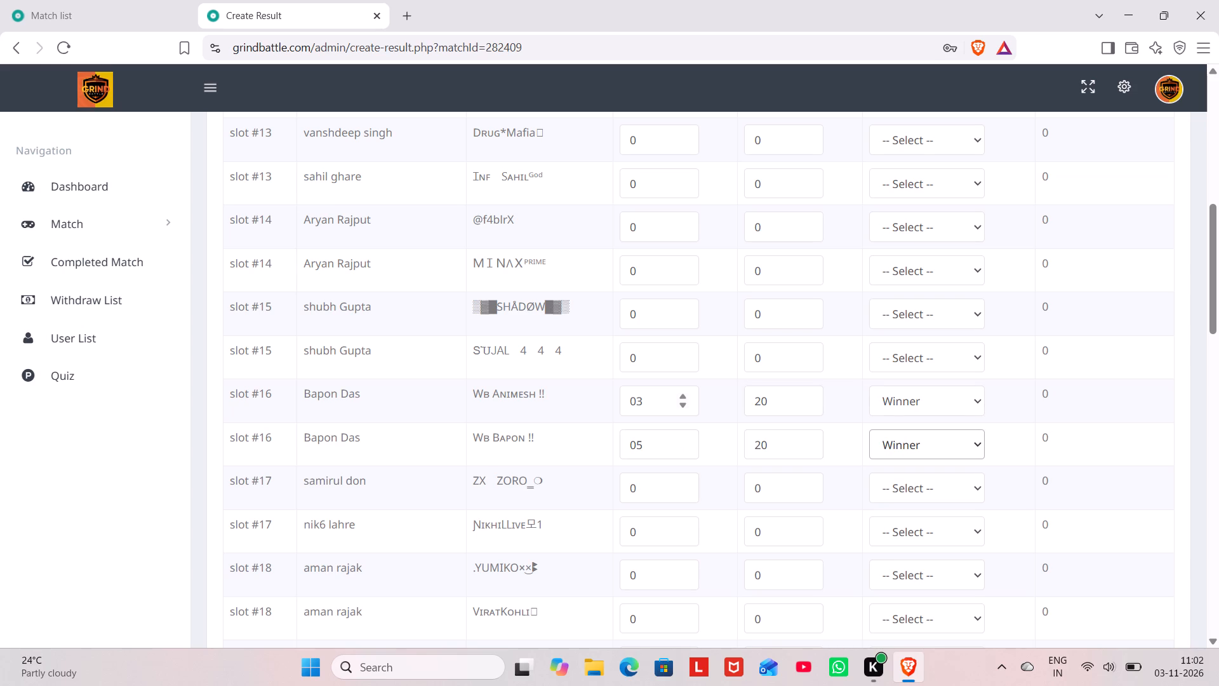
{"action": "key", "text": "Tab"}
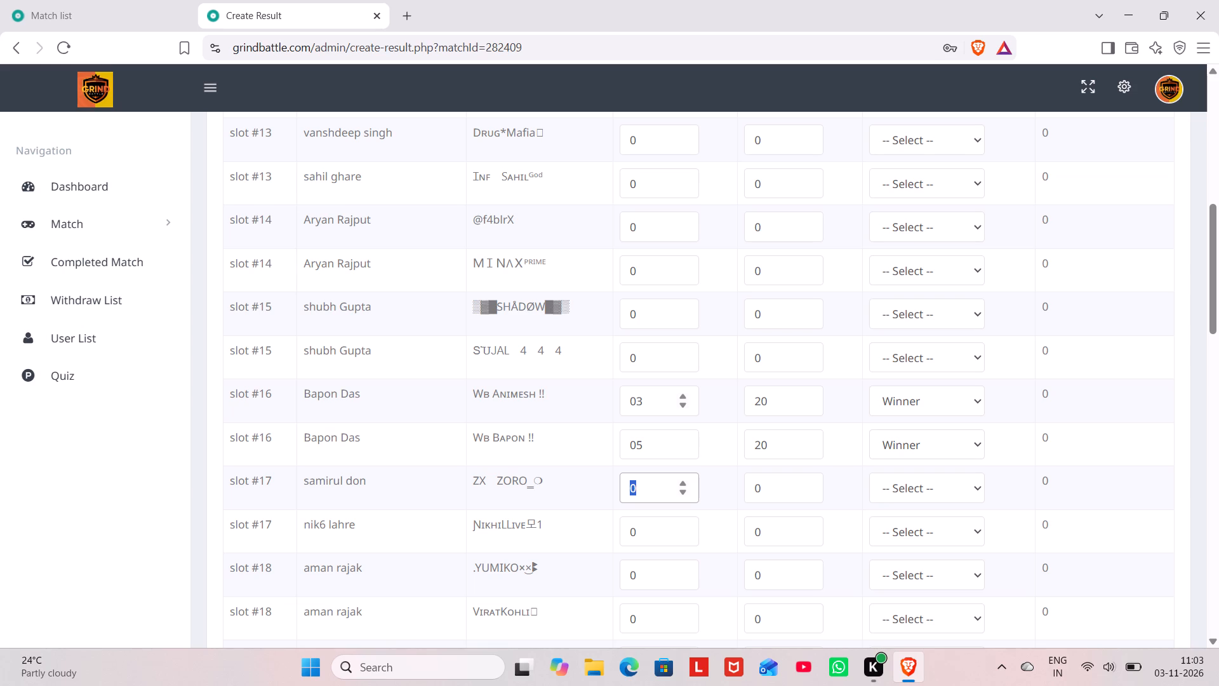
{"action": "left_click", "coordinate": [505, 426]}
{"action": "scroll", "coordinate": [587, 407], "scroll_direction": "down", "scroll_amount": 4}
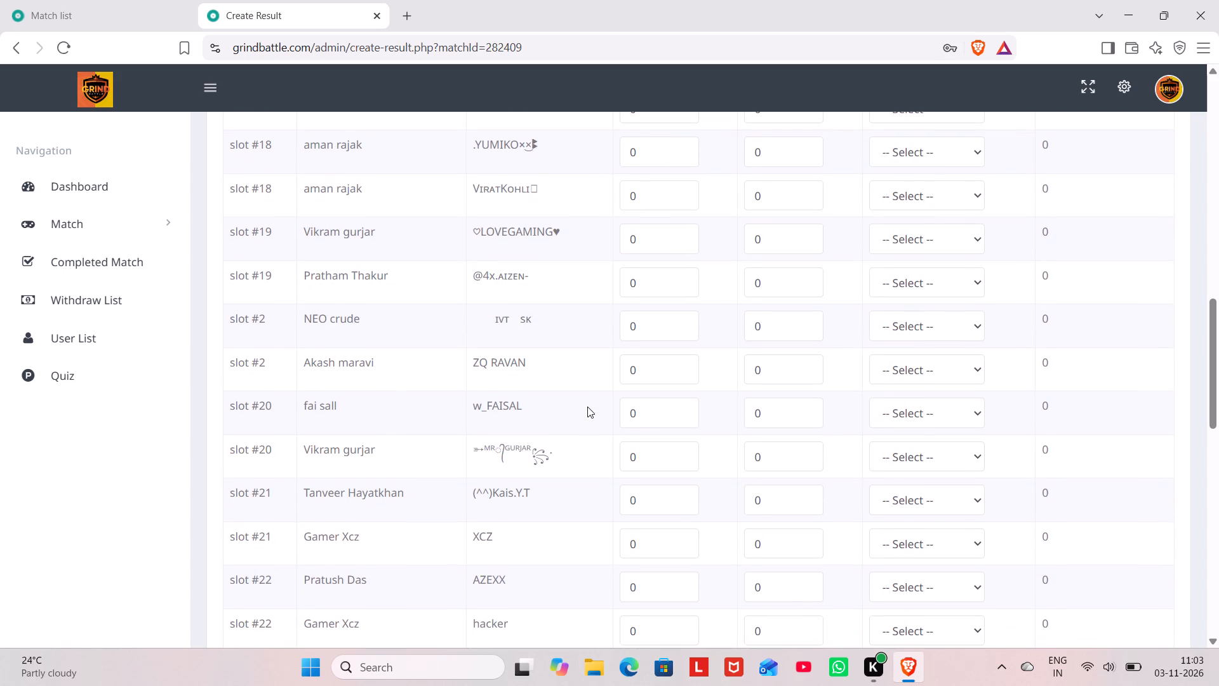
{"action": "scroll", "coordinate": [587, 407], "scroll_direction": "down", "scroll_amount": 4}
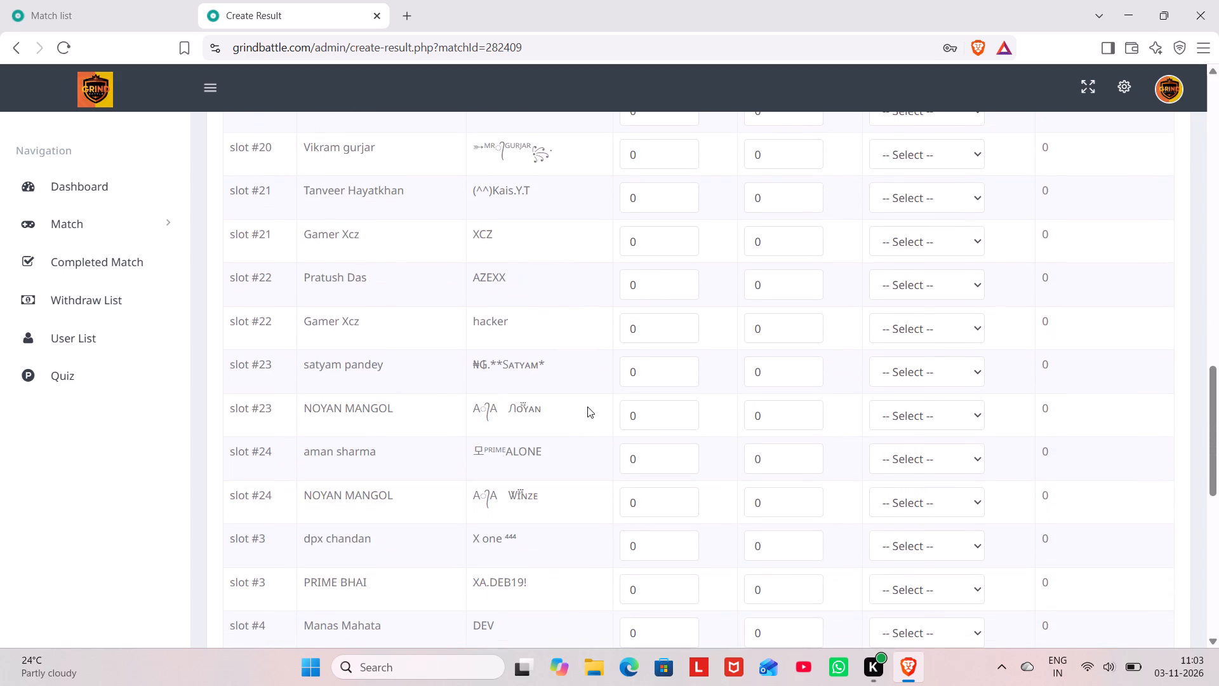
{"action": "scroll", "coordinate": [587, 407], "scroll_direction": "down", "scroll_amount": 7}
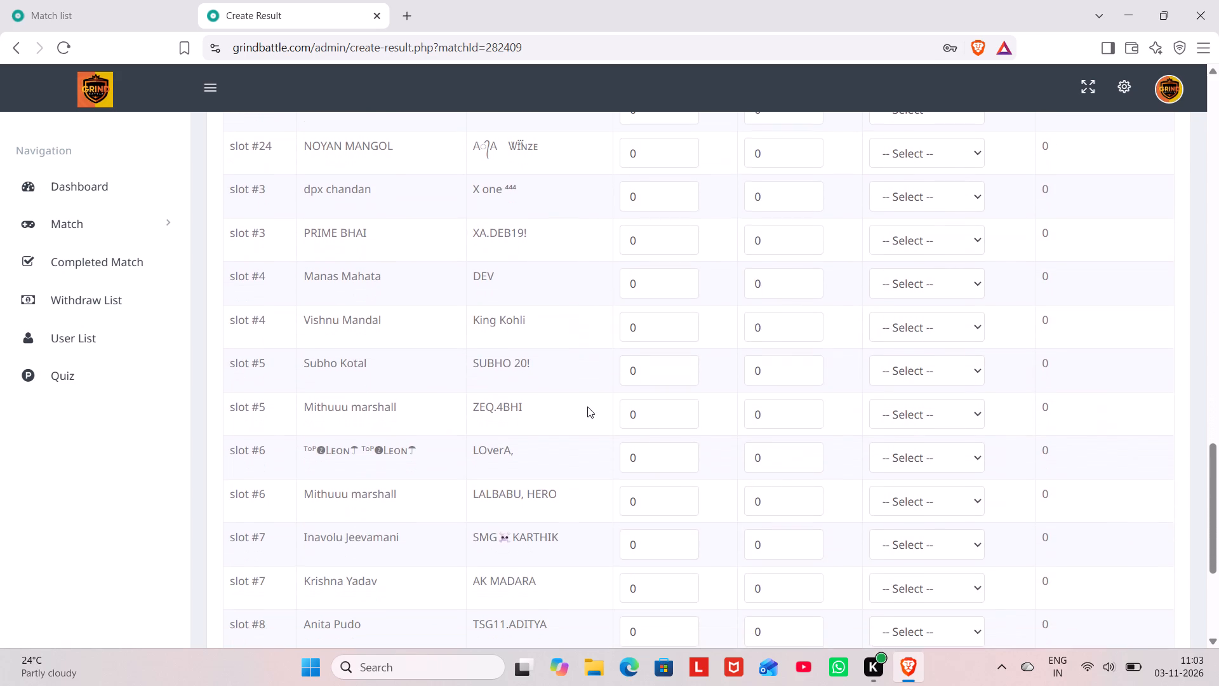
{"action": "scroll", "coordinate": [587, 407], "scroll_direction": "down", "scroll_amount": 3}
{"action": "scroll", "coordinate": [587, 407], "scroll_direction": "up", "scroll_amount": 5}
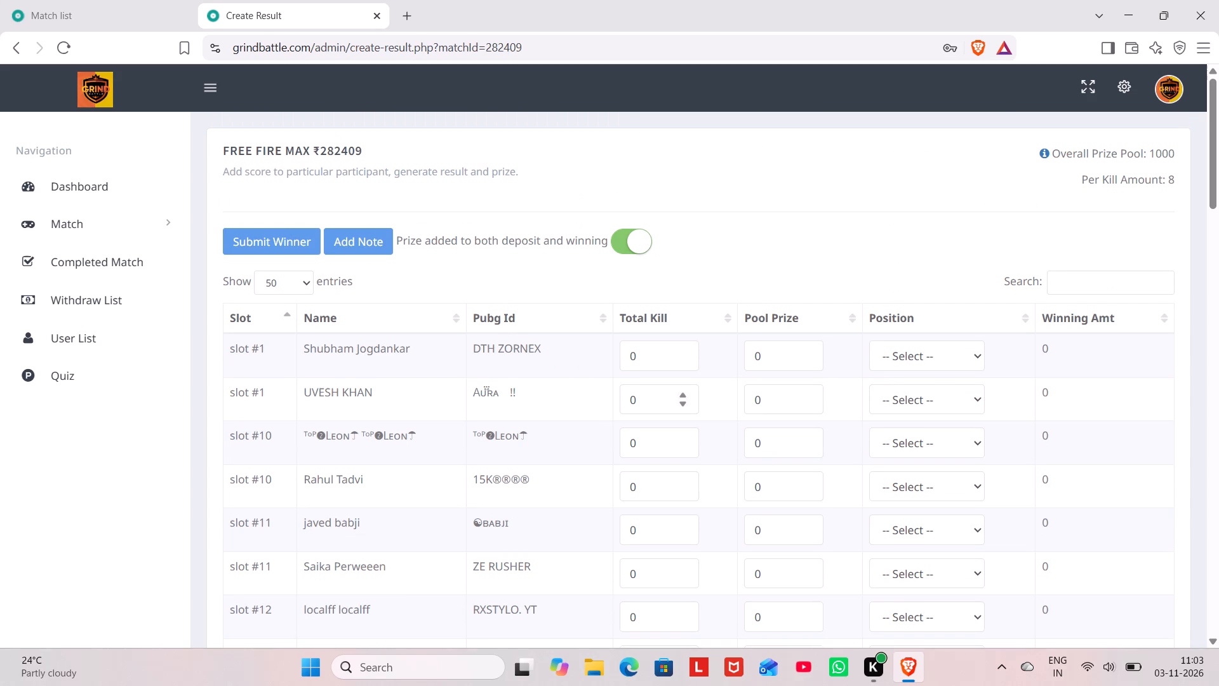
{"action": "left_click", "coordinate": [652, 400]}
{"action": "key", "text": "2"}
{"action": "key", "text": "Tab"}
{"action": "type", "text": "10"}
{"action": "key", "text": "Tab"}
{"action": "key", "text": "Down"}
{"action": "key", "text": "Down"}
{"action": "key", "text": "Tab"}
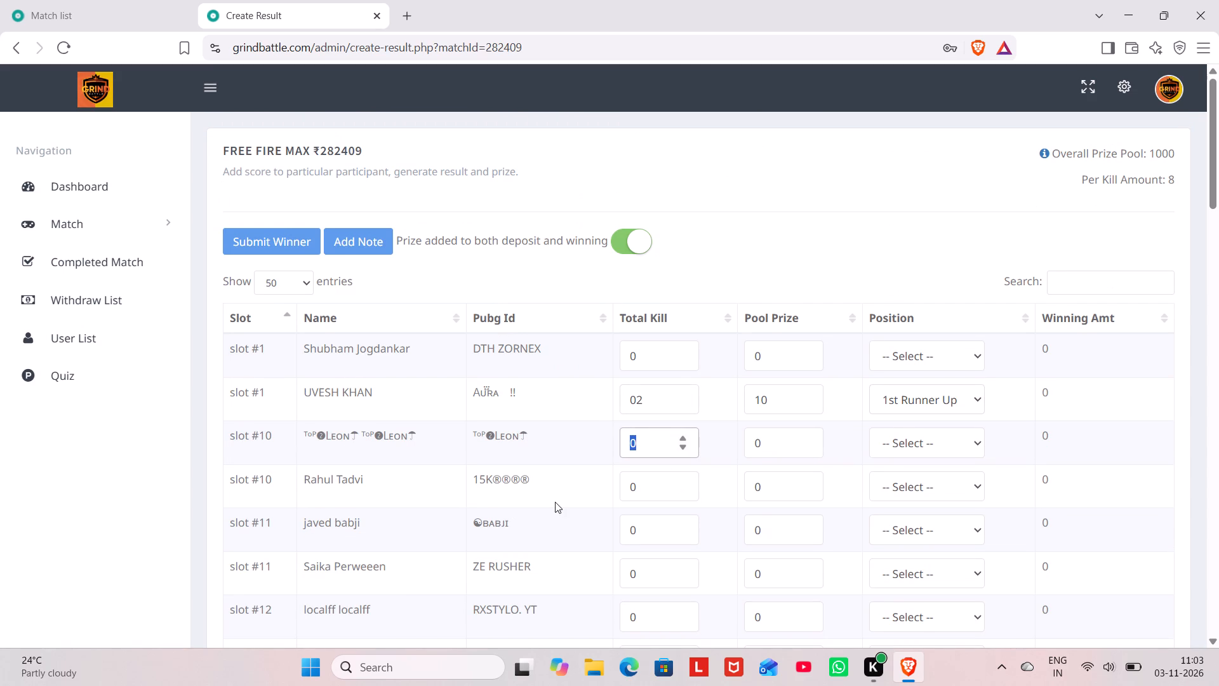
{"action": "left_click", "coordinate": [555, 502]}
{"action": "scroll", "coordinate": [555, 502], "scroll_direction": "down", "scroll_amount": 1}
{"action": "left_click", "coordinate": [648, 539]}
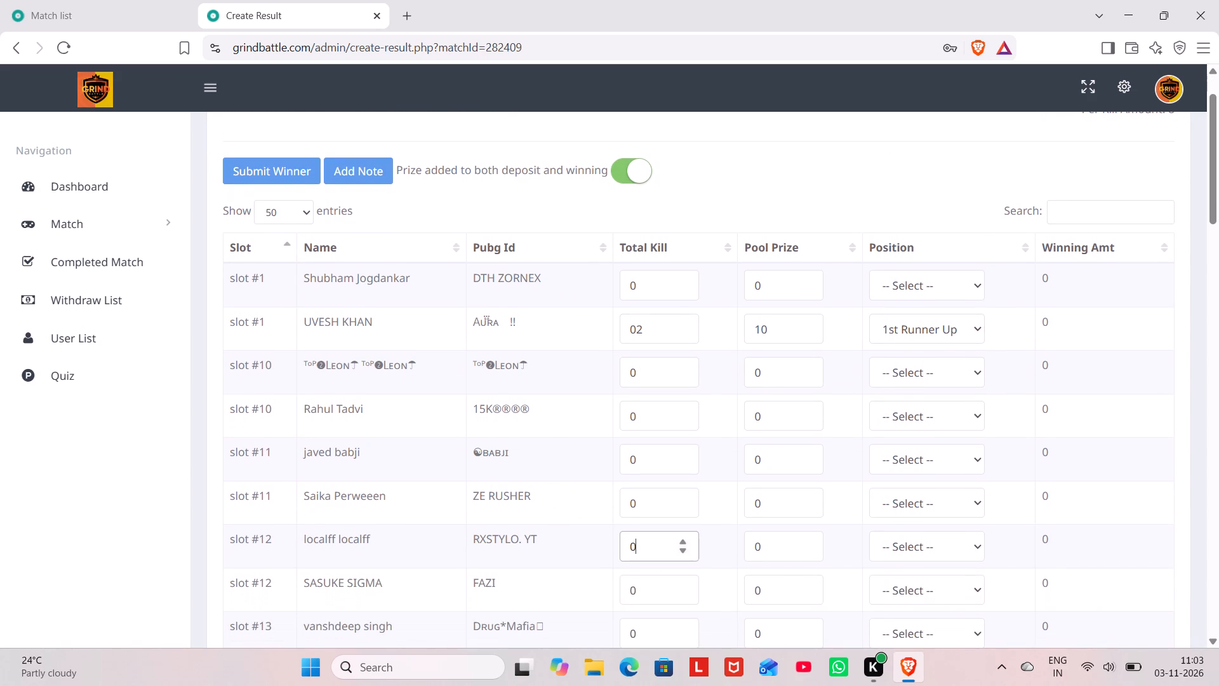
{"action": "key", "text": "5"}
{"action": "key", "text": "Tab"}
{"action": "type", "text": "10"}
{"action": "key", "text": "Tab"}
{"action": "key", "text": "Down"}
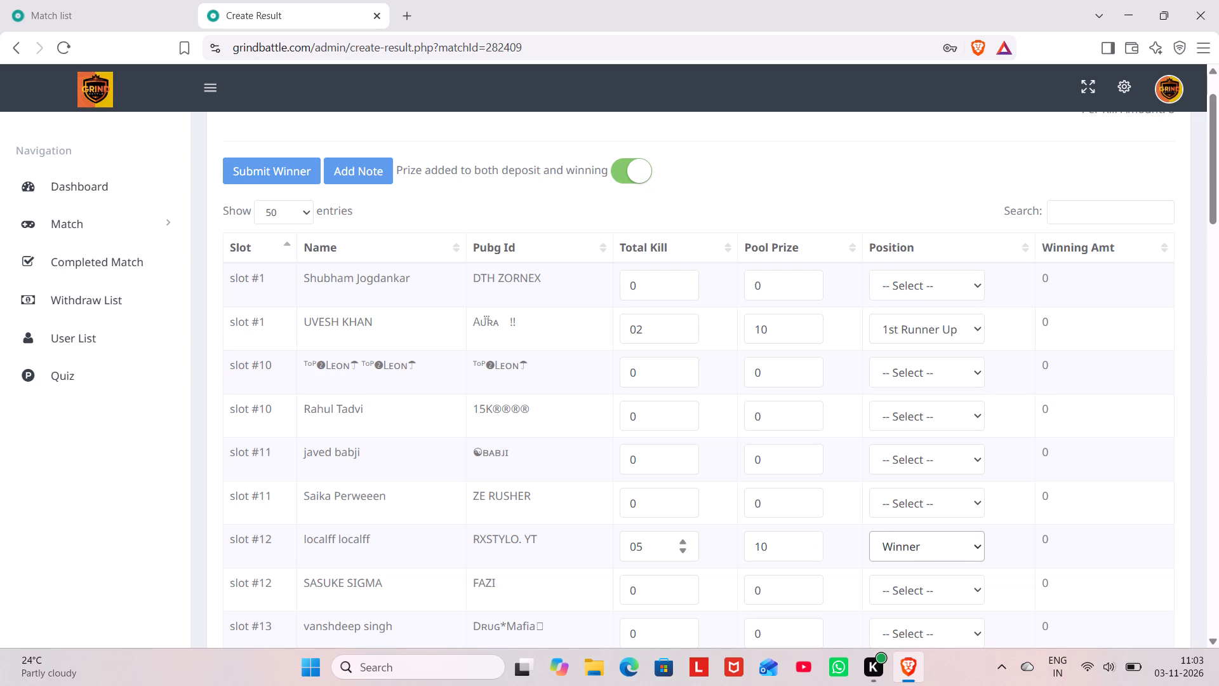
{"action": "key", "text": "Down"}
{"action": "key", "text": "Tab"}
{"action": "left_click", "coordinate": [578, 483]}
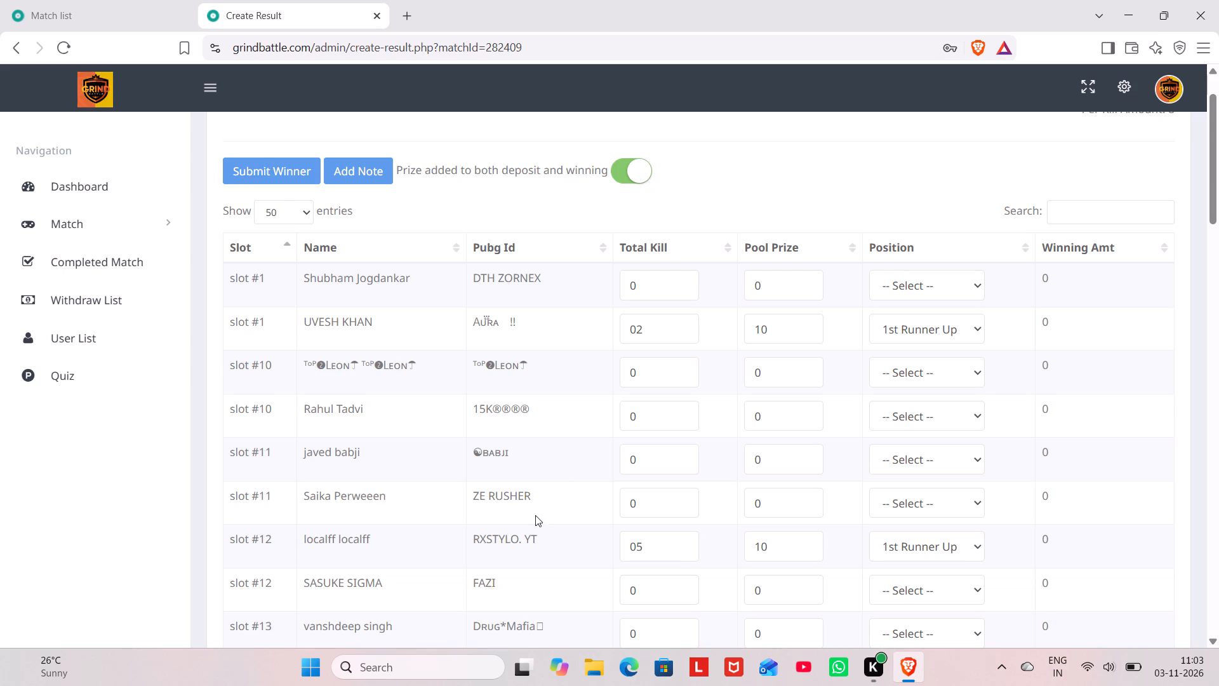
{"action": "left_click", "coordinate": [649, 379]}
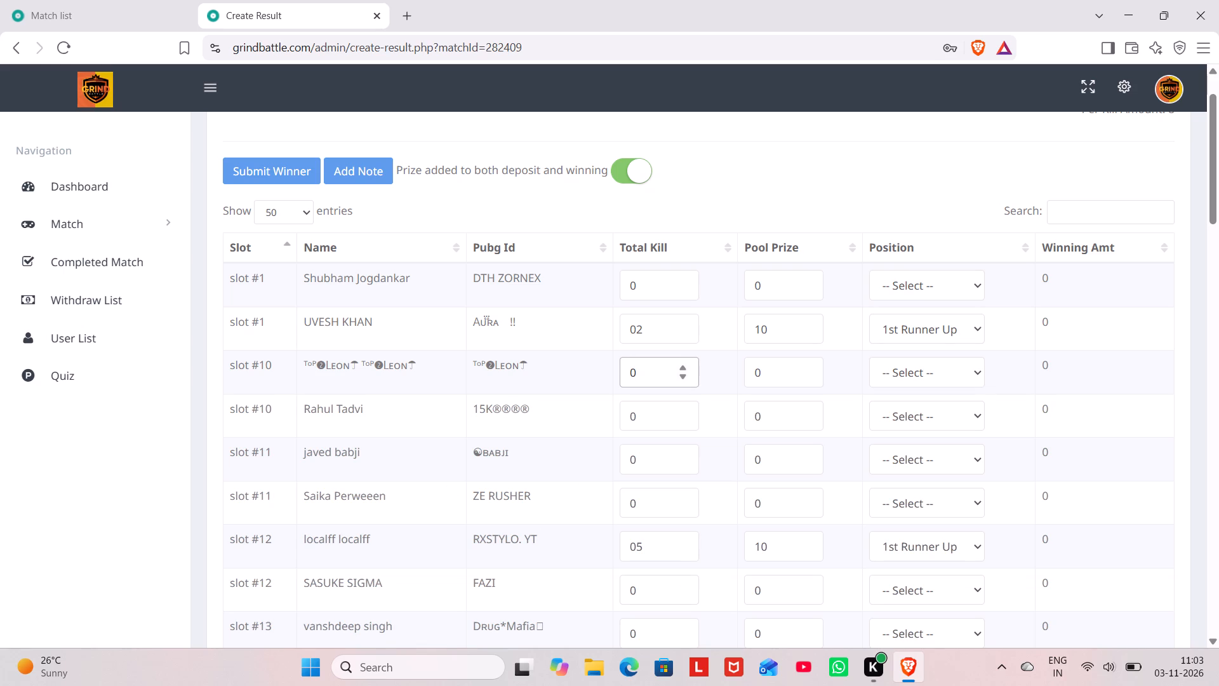
{"action": "key", "text": "2"}
{"action": "key", "text": "Tab"}
{"action": "left_click", "coordinate": [493, 368]}
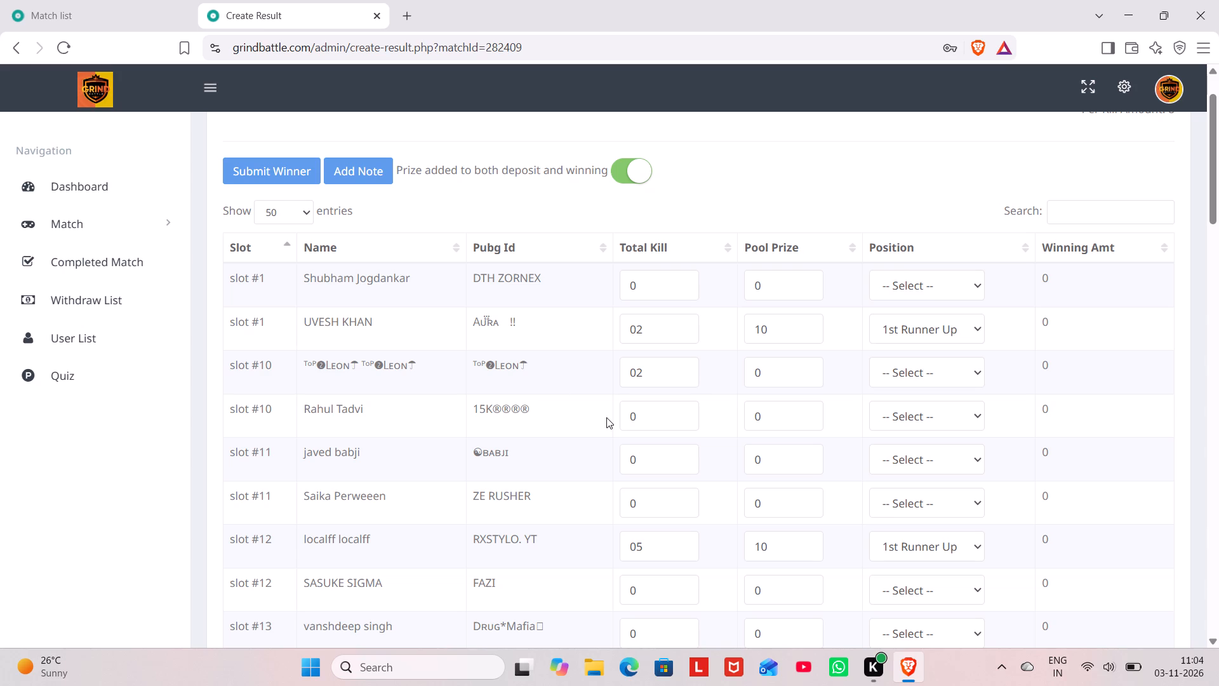
{"action": "left_click", "coordinate": [672, 513]}
{"action": "key", "text": "2"}
{"action": "key", "text": "BackSpace"}
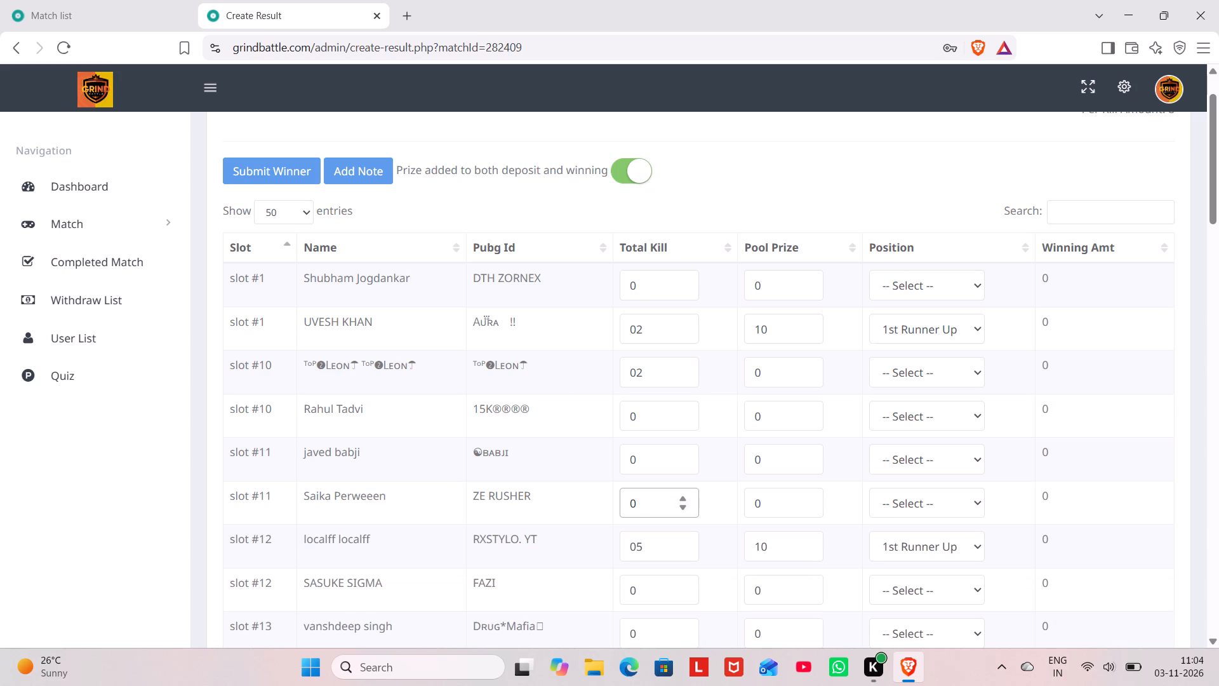
{"action": "key", "text": "3"}
{"action": "key", "text": "Tab"}
{"action": "left_click", "coordinate": [584, 516]}
{"action": "scroll", "coordinate": [599, 499], "scroll_direction": "down", "scroll_amount": 3}
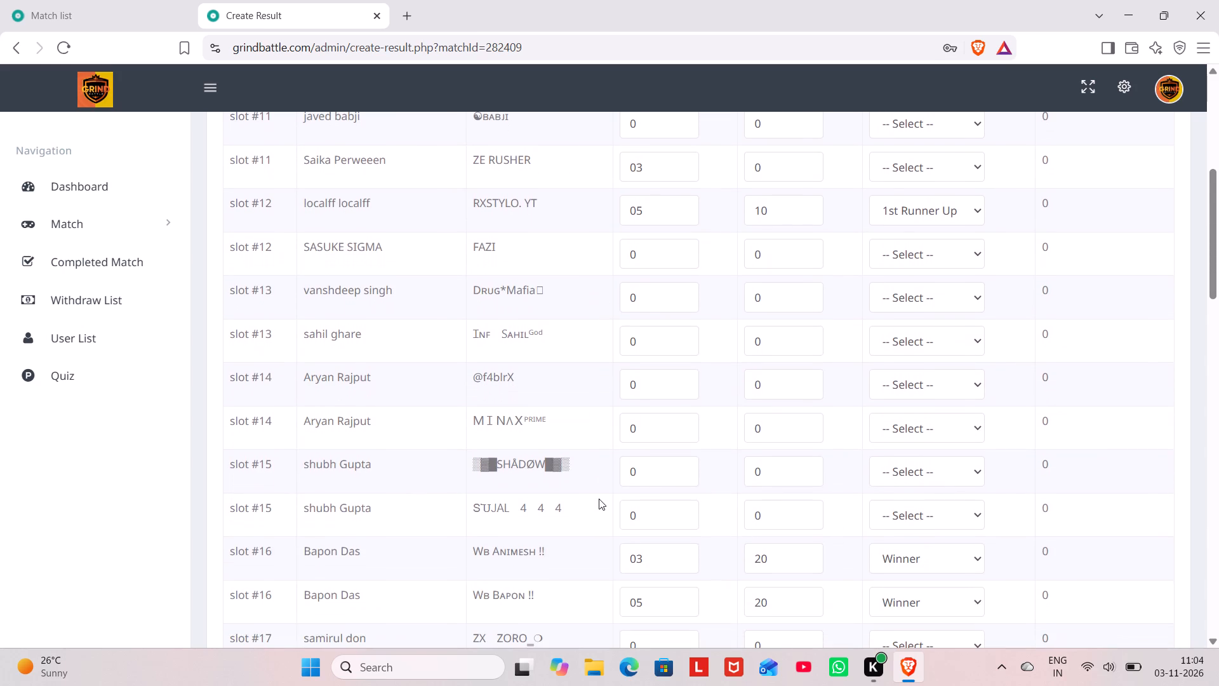
{"action": "scroll", "coordinate": [599, 499], "scroll_direction": "down", "scroll_amount": 4}
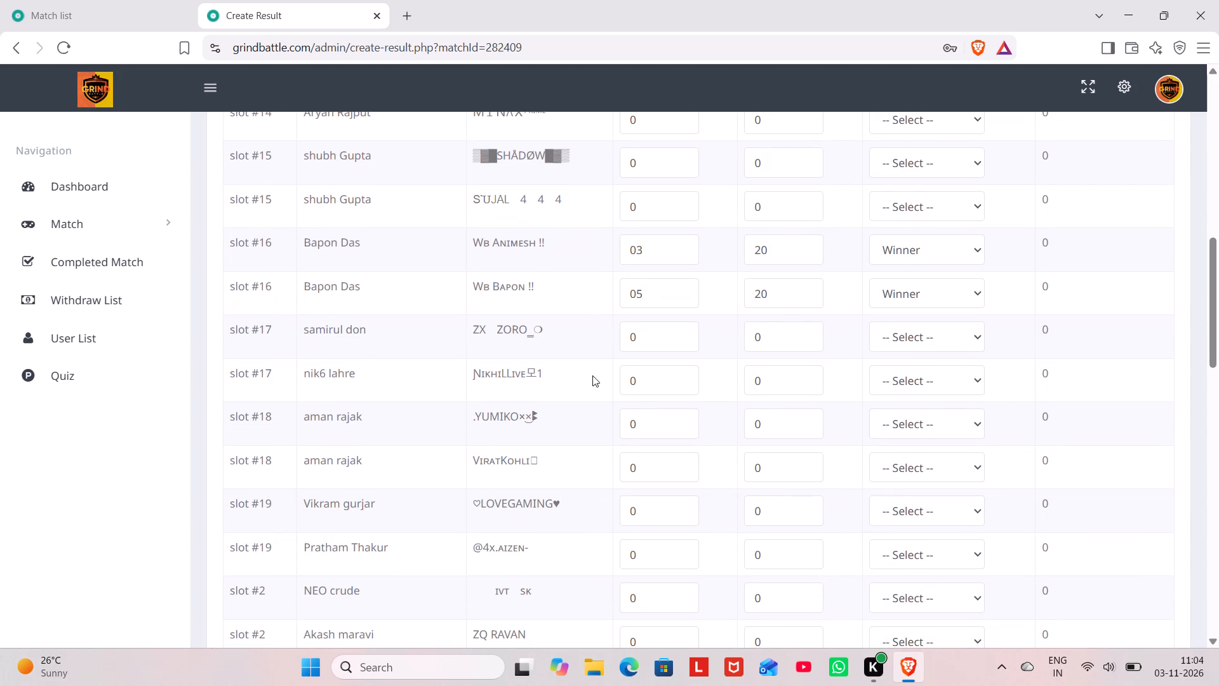
{"action": "scroll", "coordinate": [576, 554], "scroll_direction": "down", "scroll_amount": 2}
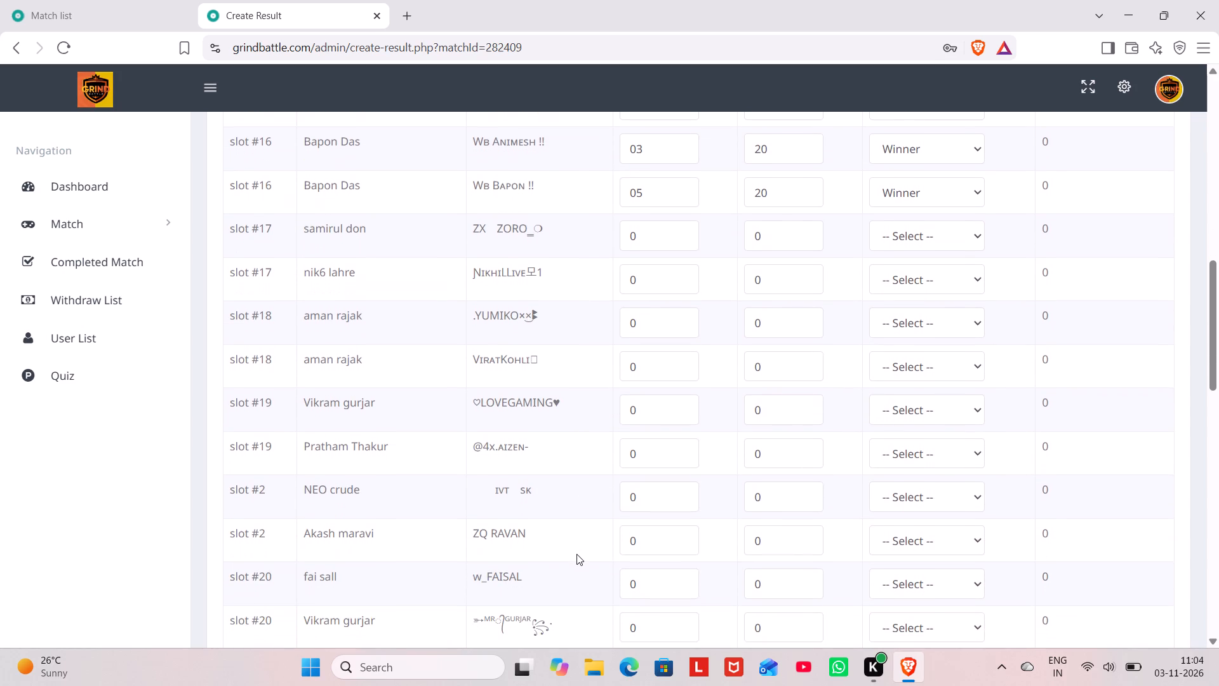
{"action": "scroll", "coordinate": [576, 554], "scroll_direction": "down", "scroll_amount": 4}
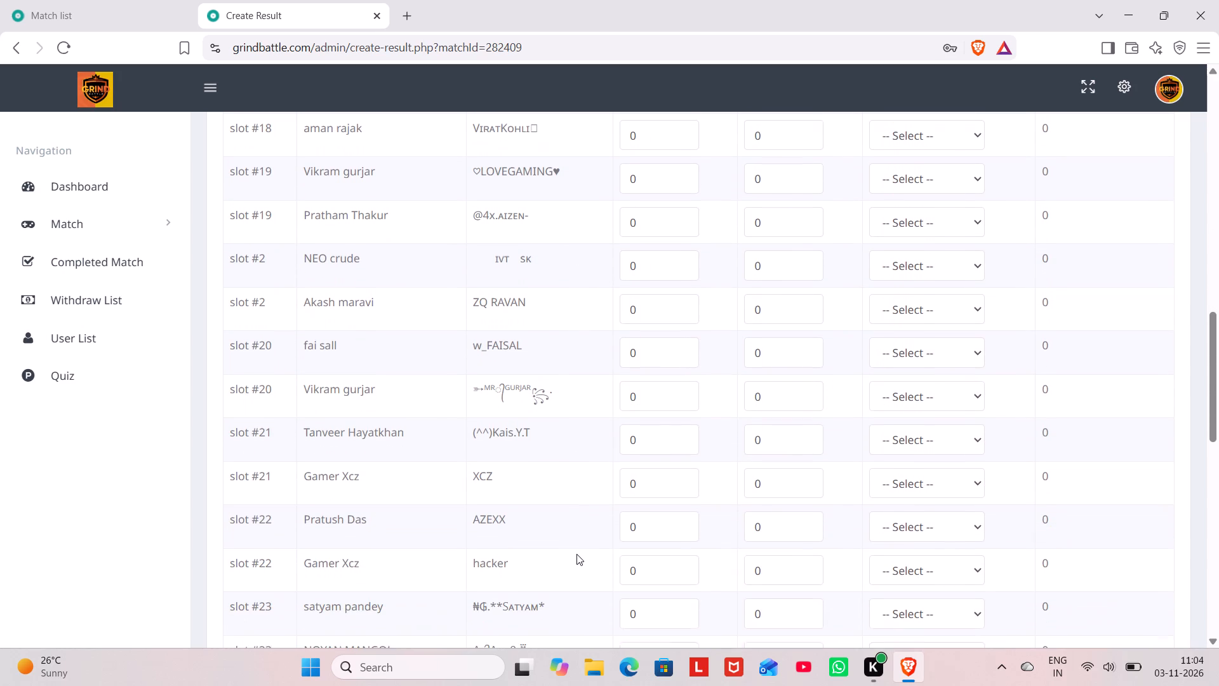
{"action": "scroll", "coordinate": [576, 554], "scroll_direction": "down", "scroll_amount": 1}
{"action": "left_click", "coordinate": [655, 516]}
{"action": "key", "text": "3"}
{"action": "key", "text": "Tab"}
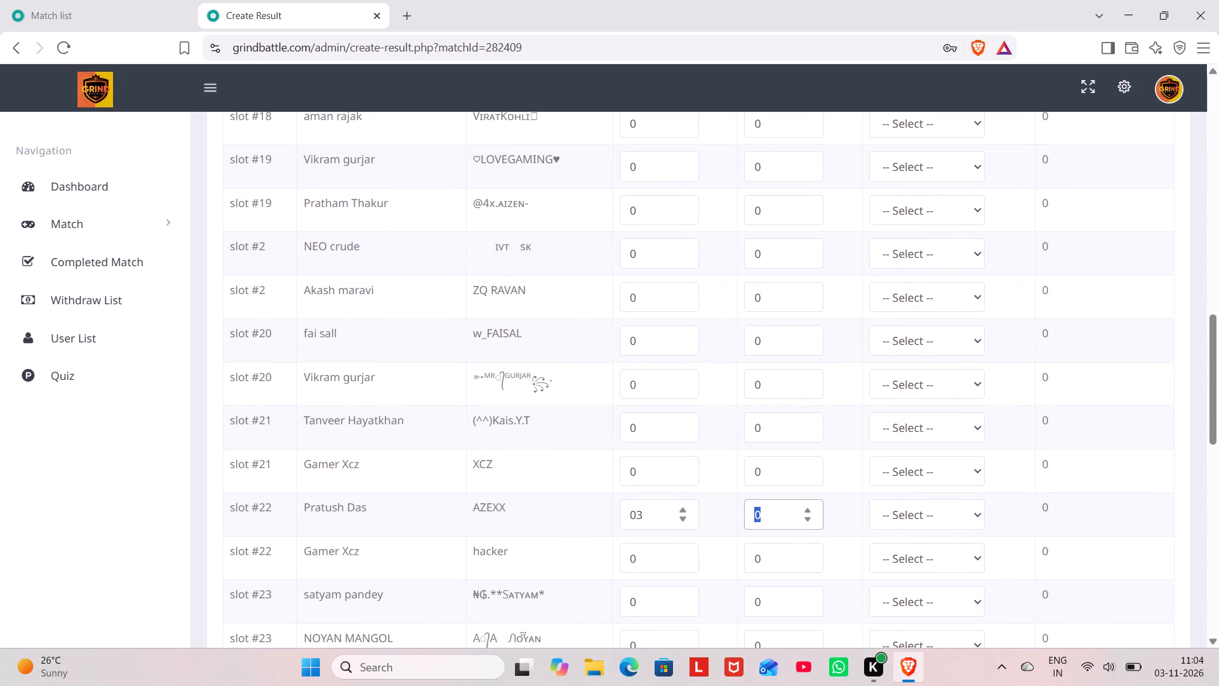
{"action": "left_click", "coordinate": [526, 549]}
{"action": "scroll", "coordinate": [526, 549], "scroll_direction": "down", "scroll_amount": 4}
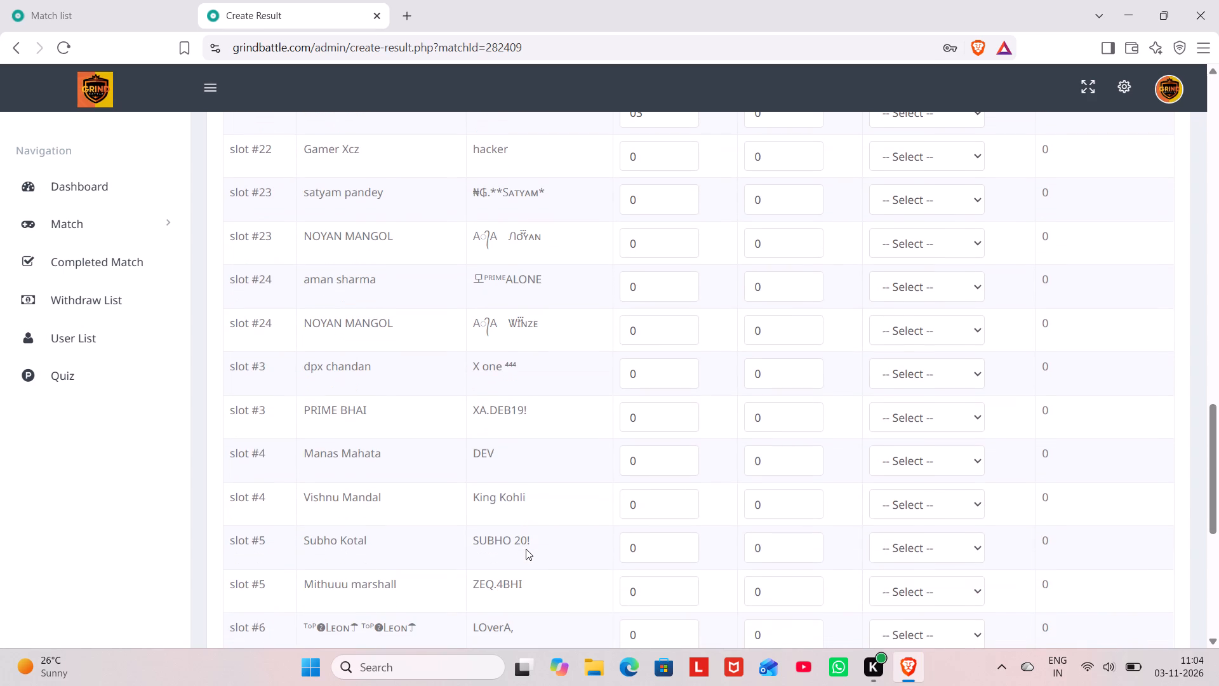
{"action": "left_click", "coordinate": [662, 540]}
{"action": "key", "text": "4"}
{"action": "key", "text": "Tab"}
{"action": "left_click", "coordinate": [511, 485]}
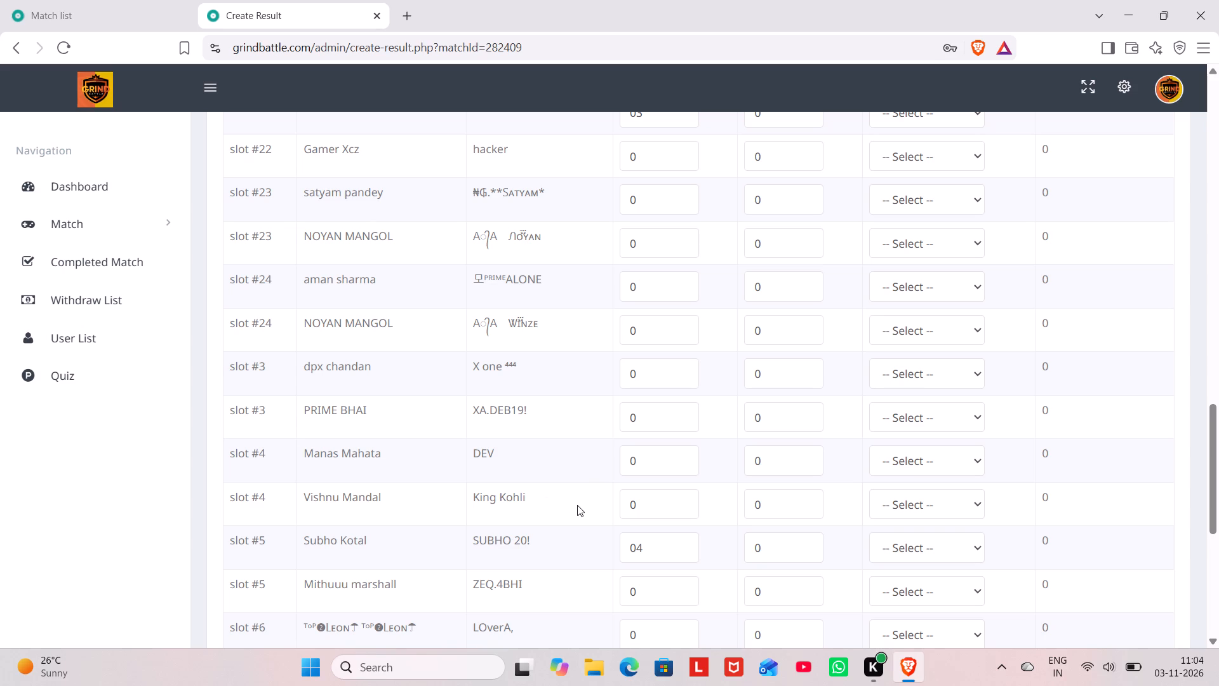
{"action": "left_click", "coordinate": [650, 287]}
{"action": "key", "text": "3"}
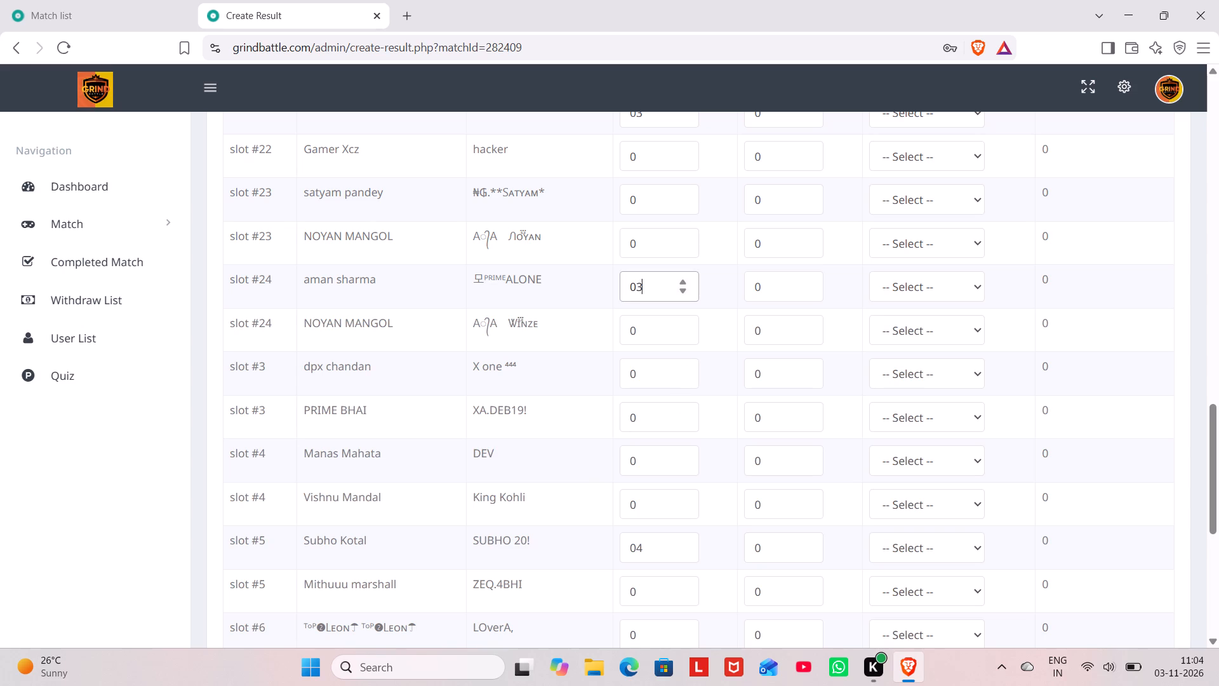
{"action": "key", "text": "Tab"}
{"action": "left_click", "coordinate": [544, 259]}
{"action": "scroll", "coordinate": [544, 259], "scroll_direction": "down", "scroll_amount": 3}
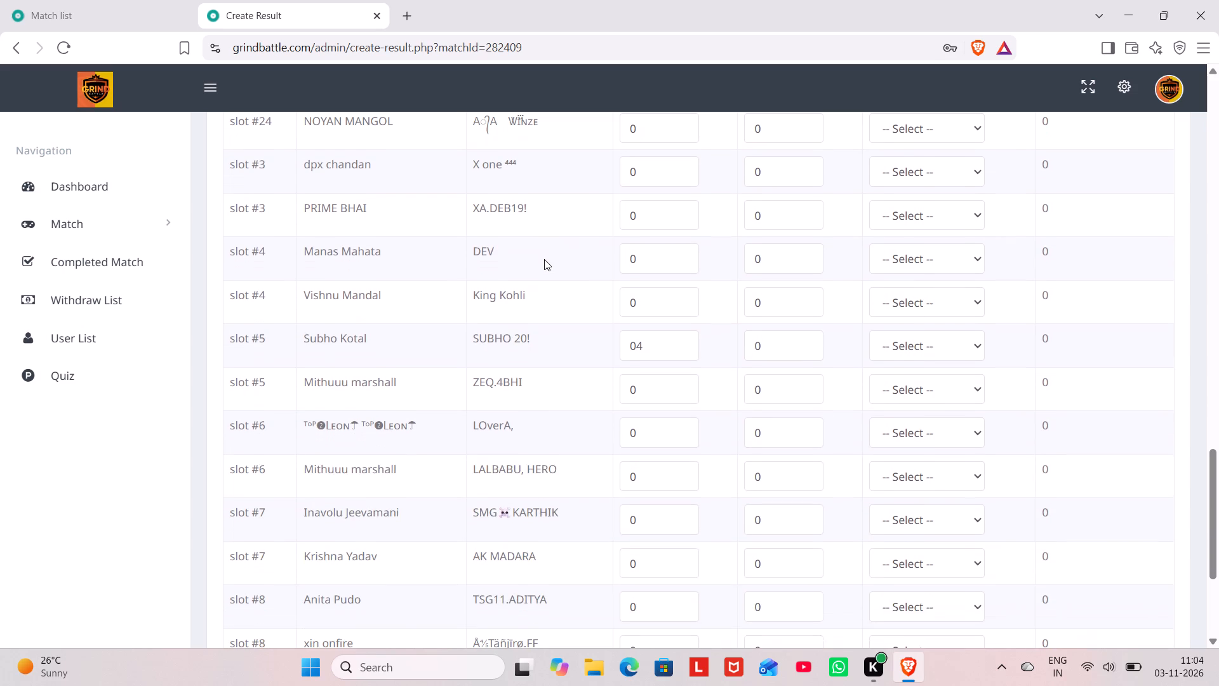
{"action": "scroll", "coordinate": [544, 259], "scroll_direction": "down", "scroll_amount": 2}
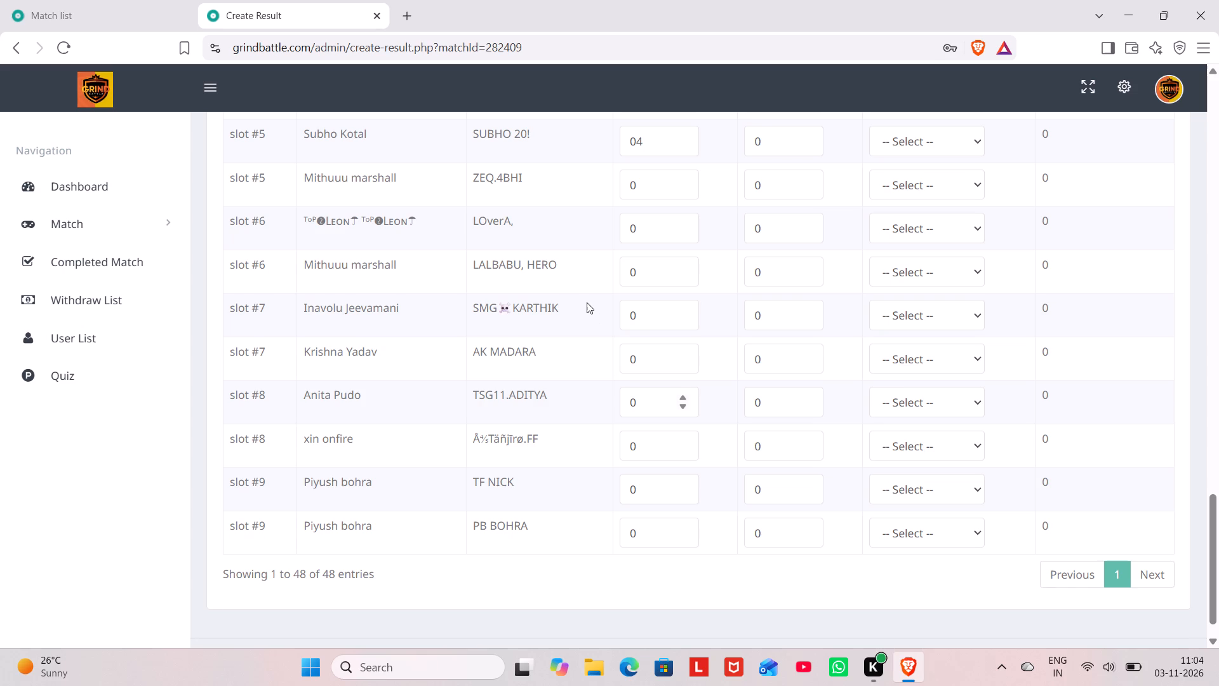
{"action": "scroll", "coordinate": [587, 302], "scroll_direction": "up", "scroll_amount": 7}
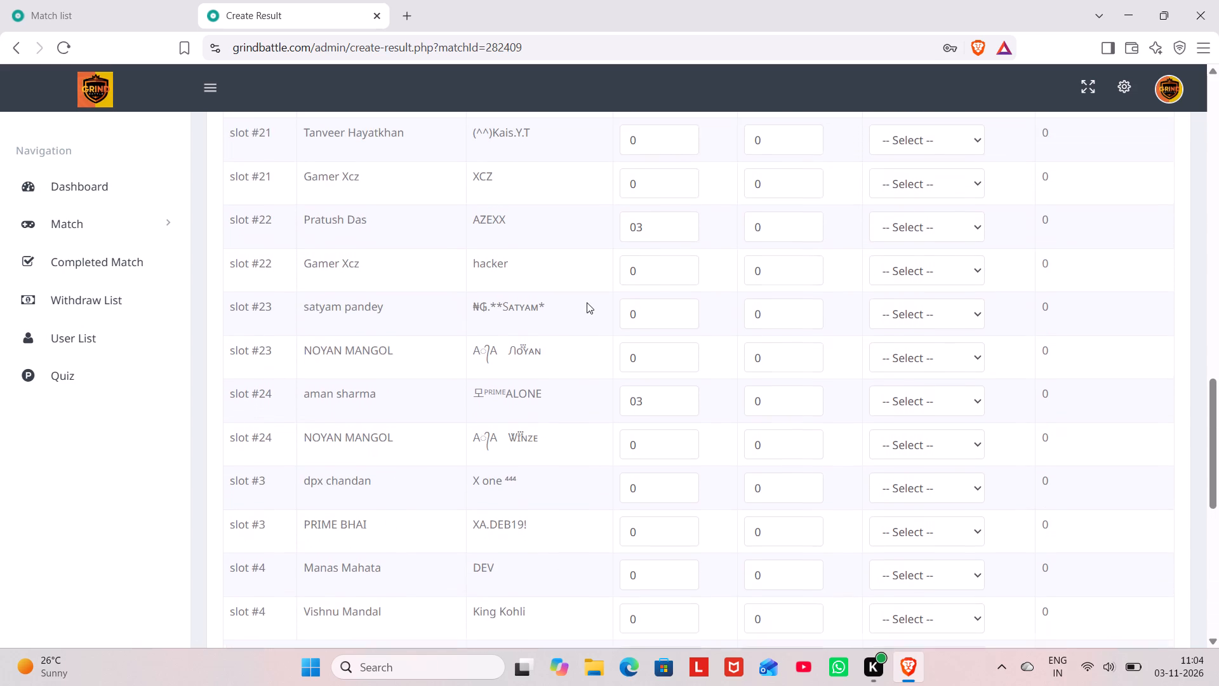
{"action": "scroll", "coordinate": [587, 302], "scroll_direction": "up", "scroll_amount": 4}
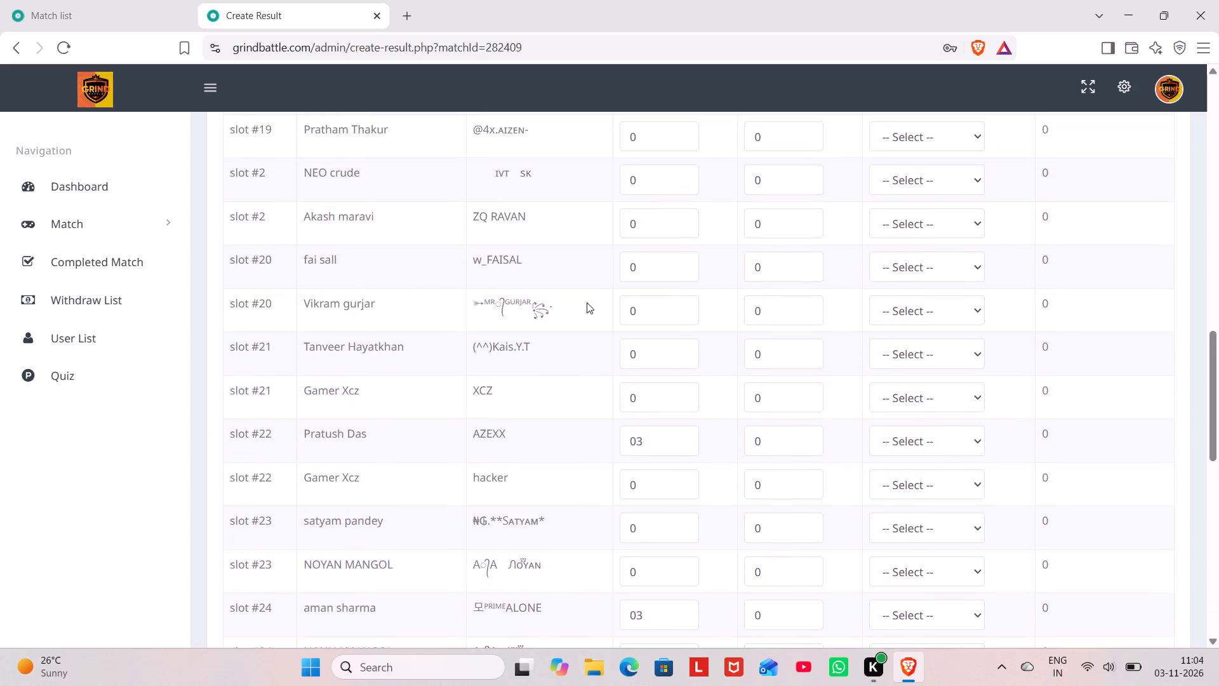
{"action": "scroll", "coordinate": [587, 302], "scroll_direction": "up", "scroll_amount": 4}
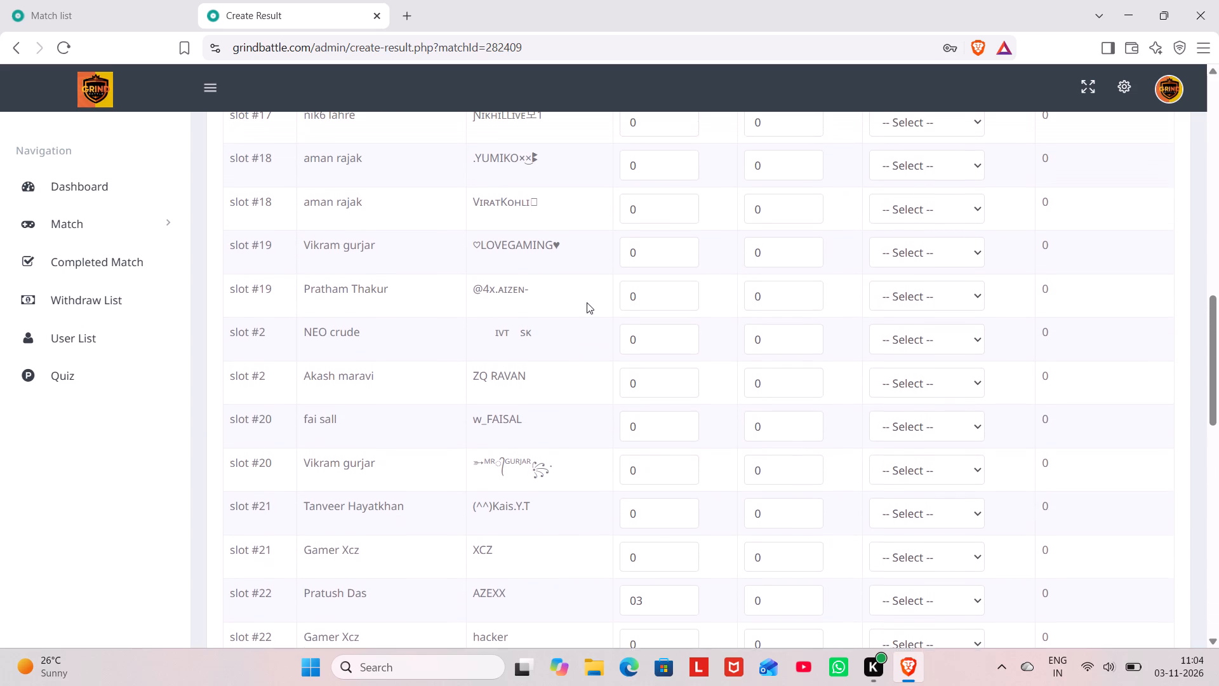
{"action": "scroll", "coordinate": [587, 302], "scroll_direction": "up", "scroll_amount": 5}
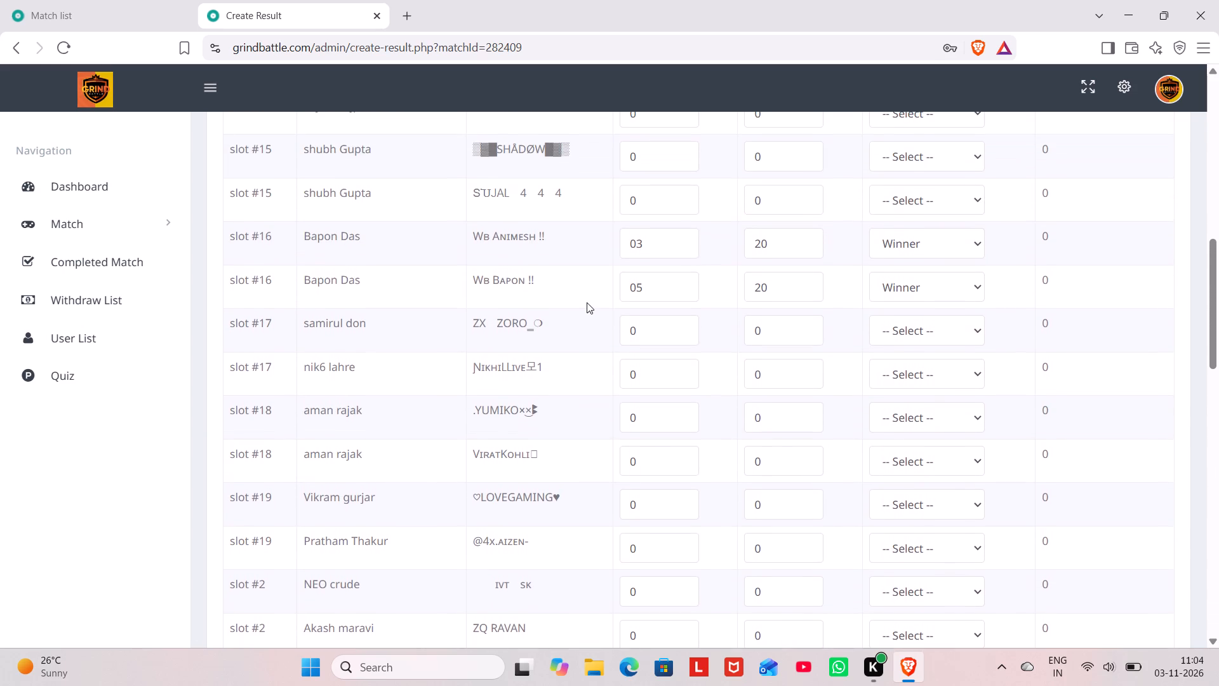
{"action": "scroll", "coordinate": [587, 302], "scroll_direction": "up", "scroll_amount": 4}
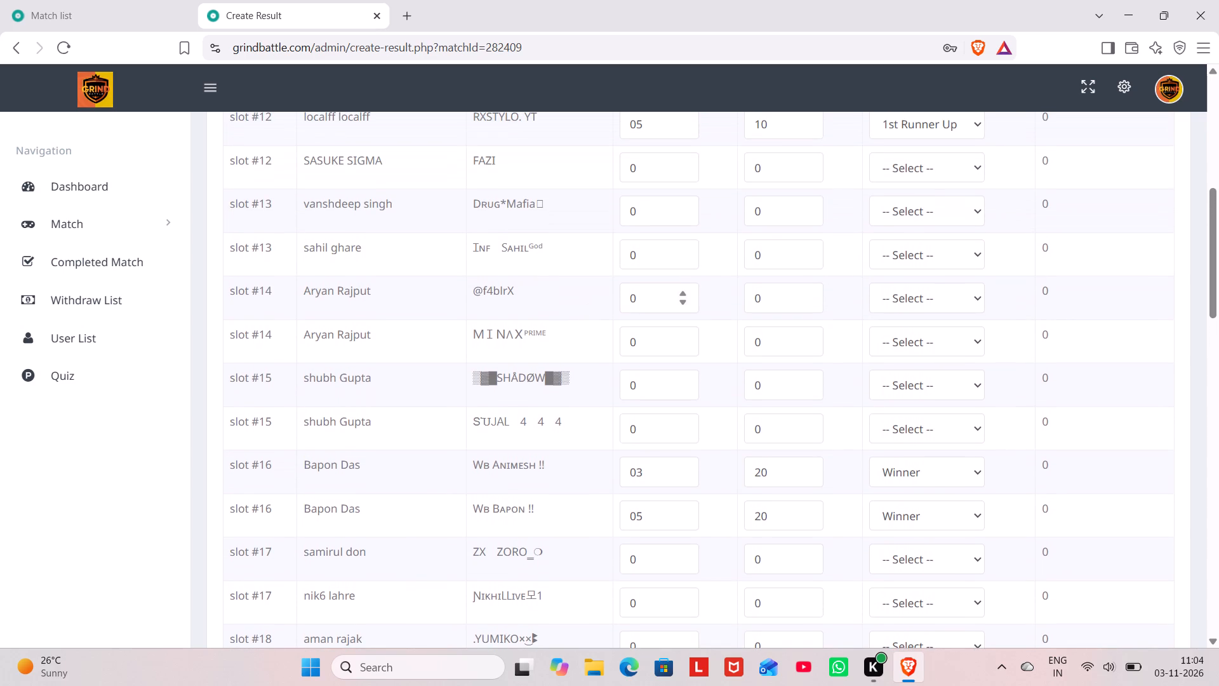
{"action": "left_click", "coordinate": [640, 297]}
{"action": "key", "text": "2"}
{"action": "key", "text": "Tab"}
{"action": "left_click", "coordinate": [550, 290]}
{"action": "scroll", "coordinate": [550, 290], "scroll_direction": "up", "scroll_amount": 1}
{"action": "left_click", "coordinate": [643, 284]}
{"action": "key", "text": "2"}
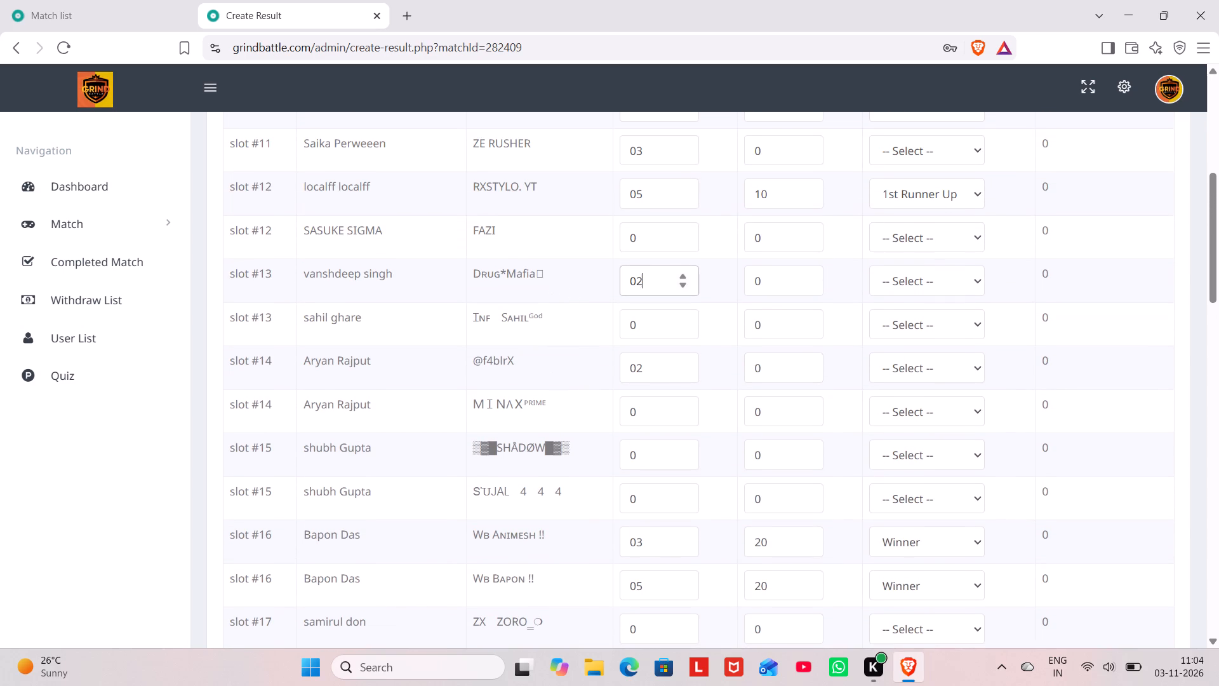
{"action": "key", "text": "Tab"}
{"action": "left_click", "coordinate": [590, 305]}
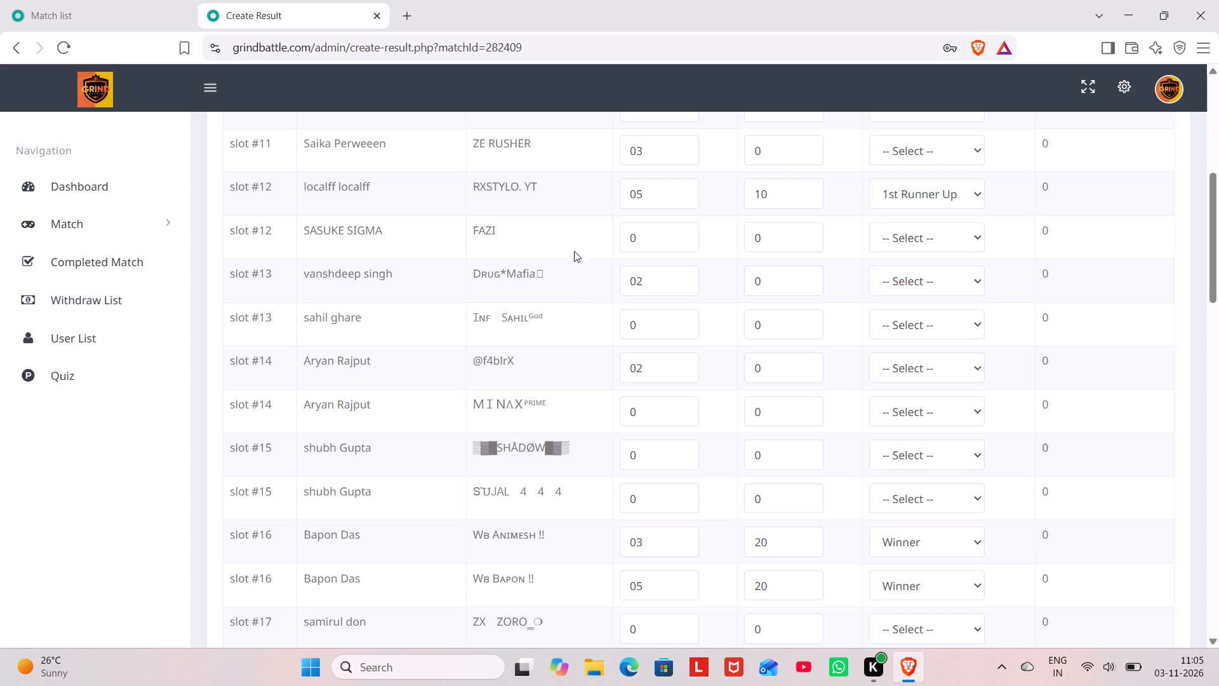
{"action": "scroll", "coordinate": [580, 258], "scroll_direction": "up", "scroll_amount": 4}
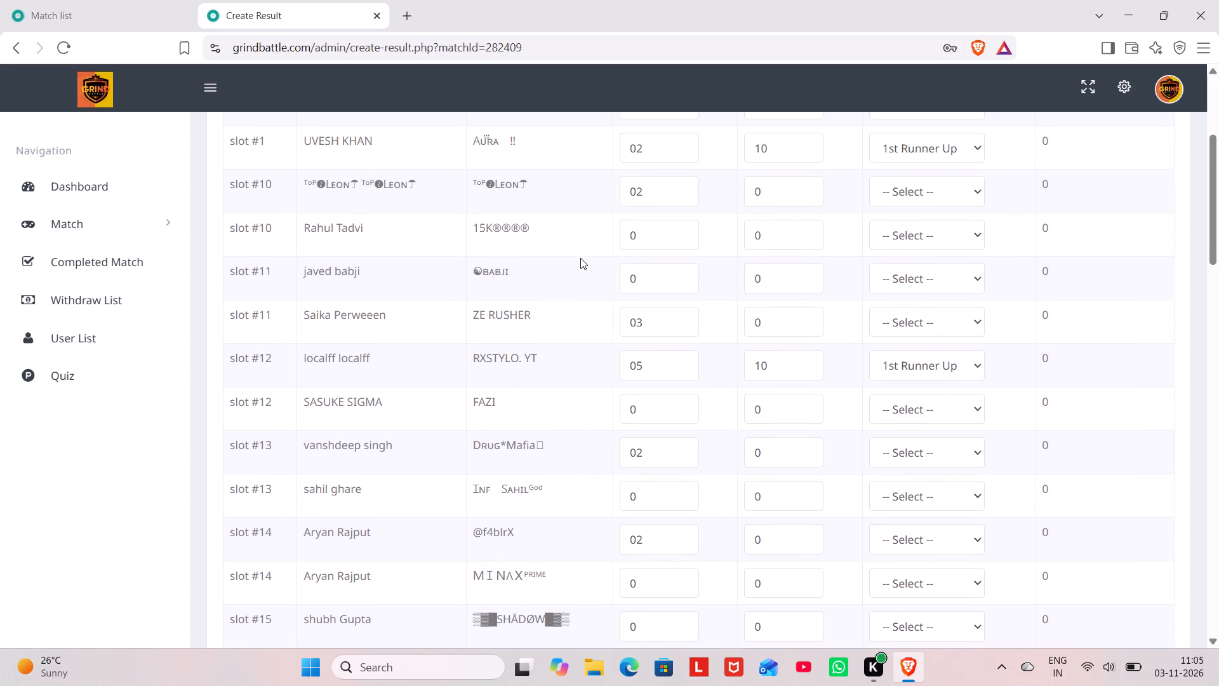
{"action": "scroll", "coordinate": [580, 258], "scroll_direction": "right", "scroll_amount": 1}
{"action": "scroll", "coordinate": [580, 258], "scroll_direction": "down", "scroll_amount": 1}
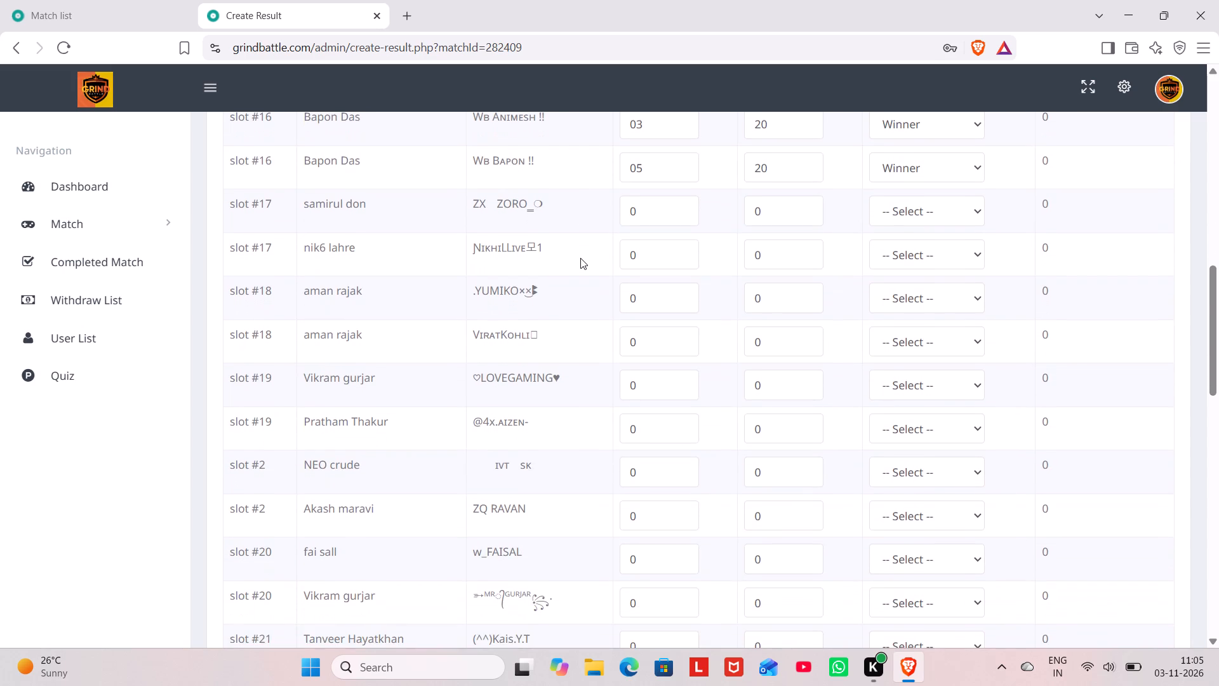
{"action": "scroll", "coordinate": [580, 258], "scroll_direction": "down", "scroll_amount": 6}
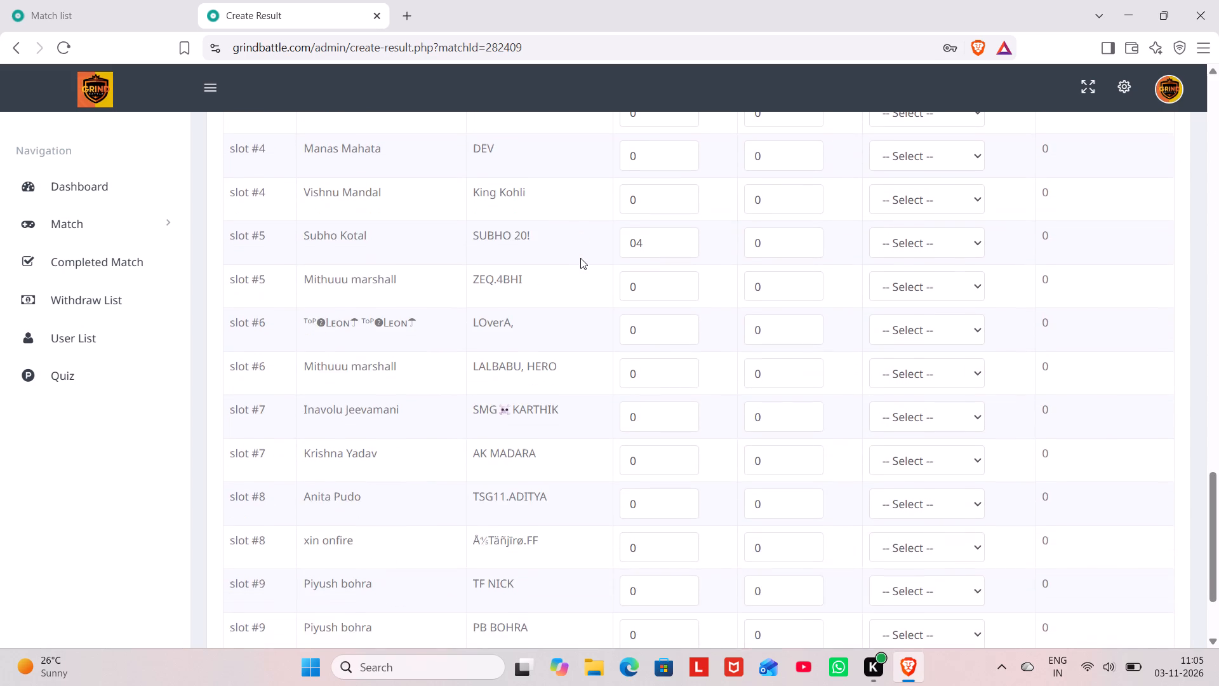
{"action": "scroll", "coordinate": [580, 258], "scroll_direction": "up", "scroll_amount": 2}
{"action": "left_click", "coordinate": [673, 229]}
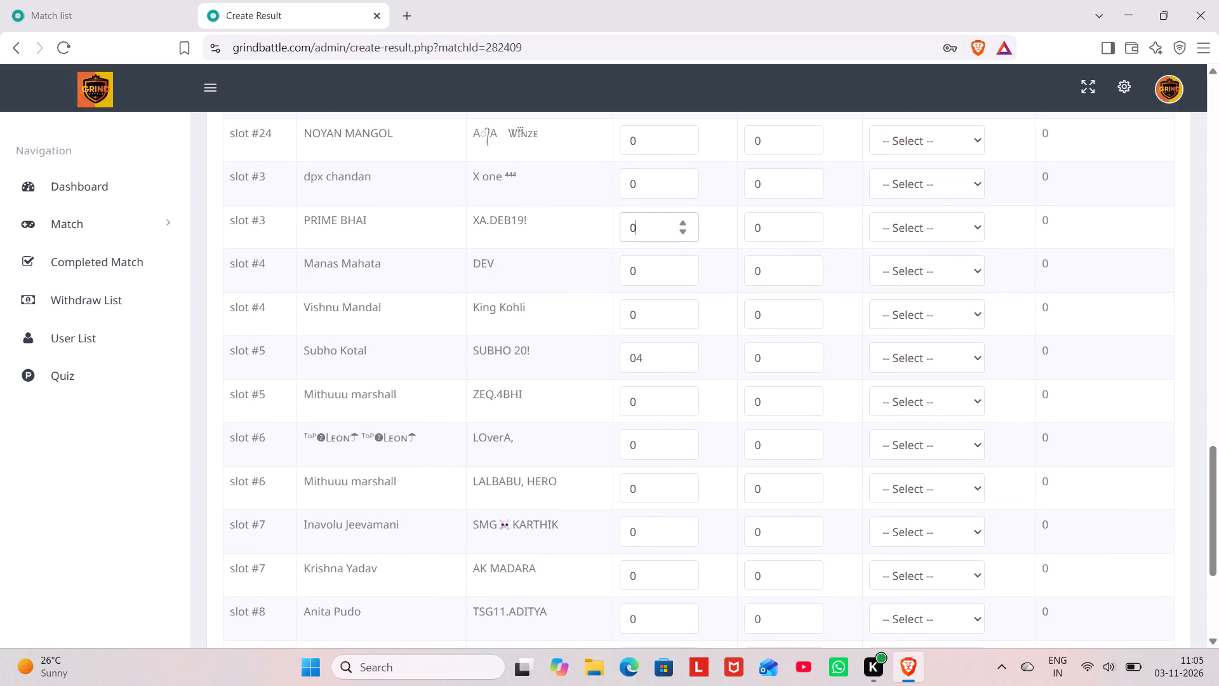
{"action": "key", "text": "1"}
{"action": "key", "text": "Tab"}
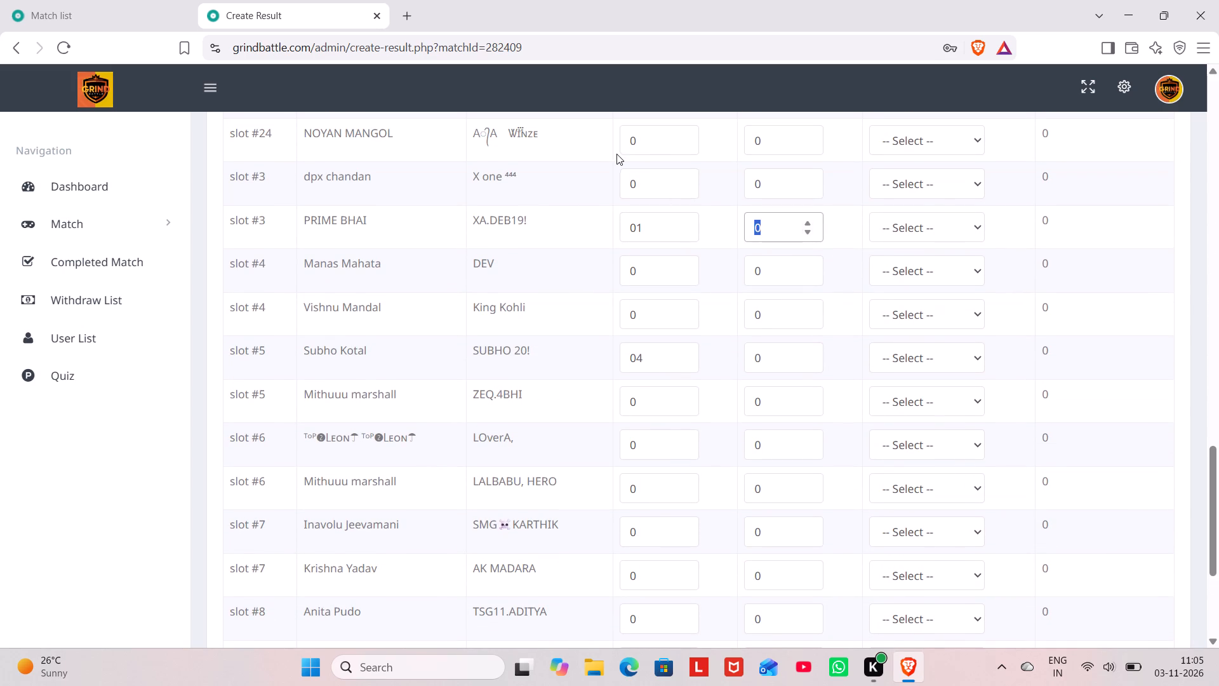
Give the other slot #3 participant, X one, 2 total kills.
{"action": "left_click", "coordinate": [634, 183]}
{"action": "key", "text": "2"}
{"action": "key", "text": "Tab"}
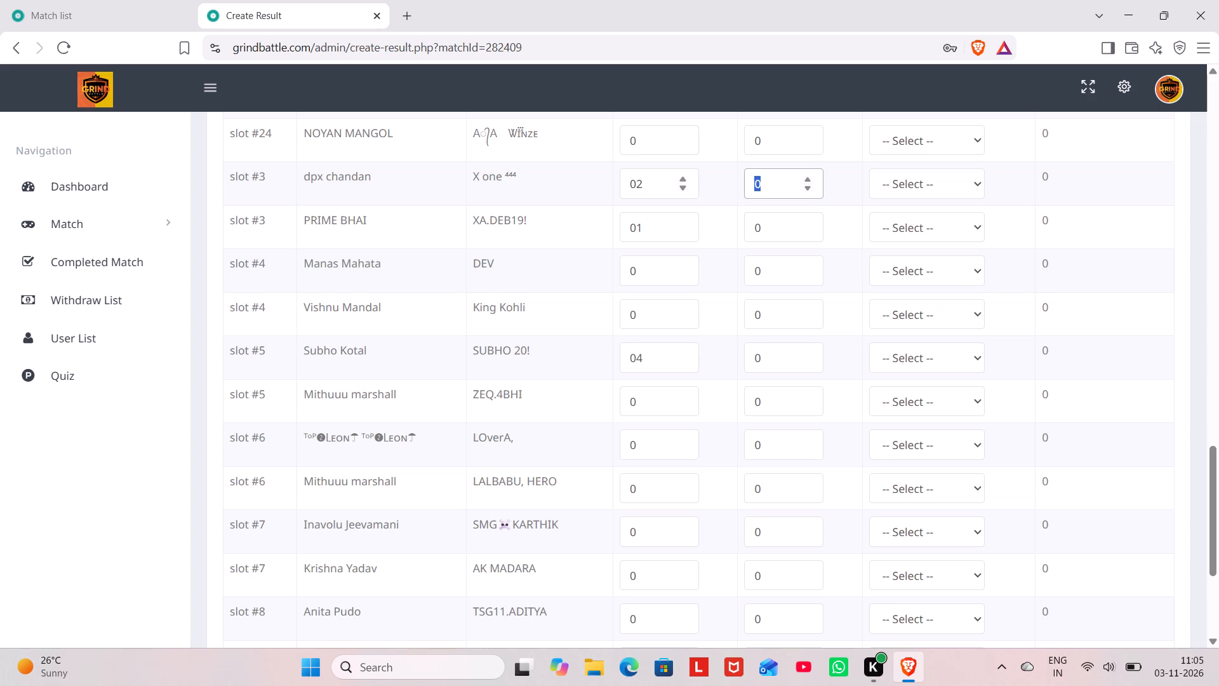
{"action": "left_click", "coordinate": [521, 244]}
{"action": "scroll", "coordinate": [611, 273], "scroll_direction": "up", "scroll_amount": 6}
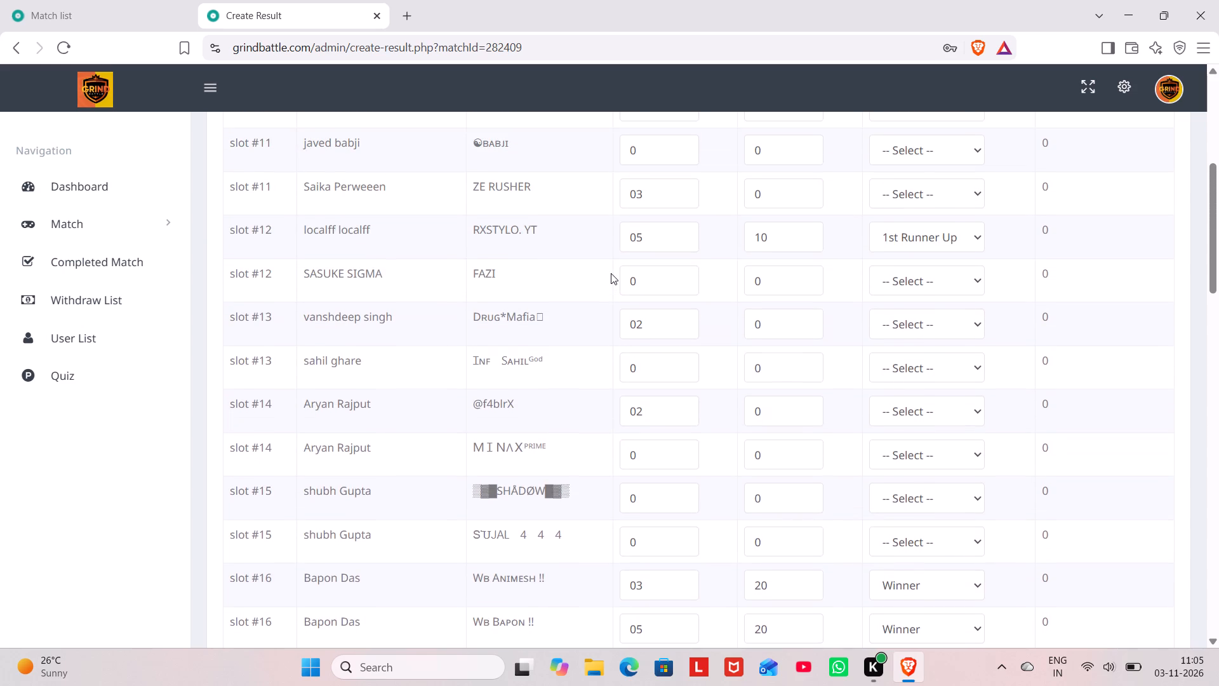
{"action": "scroll", "coordinate": [611, 273], "scroll_direction": "up", "scroll_amount": 1}
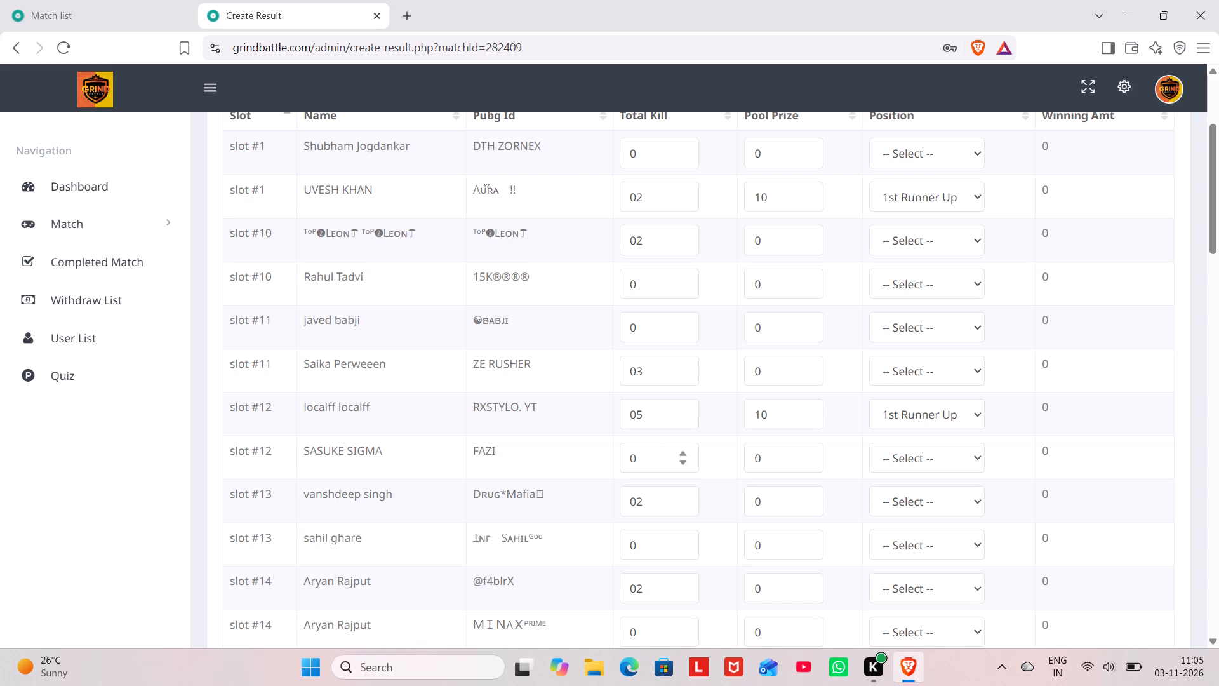
{"action": "scroll", "coordinate": [637, 510], "scroll_direction": "down", "scroll_amount": 5}
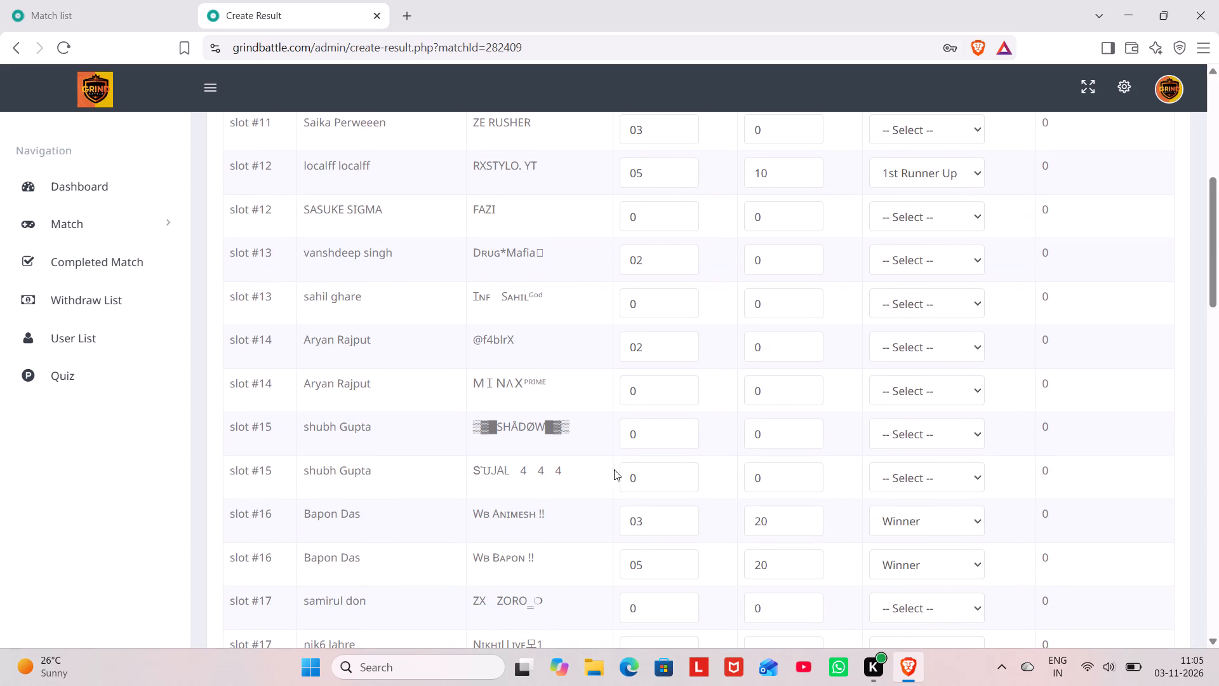
{"action": "scroll", "coordinate": [542, 584], "scroll_direction": "down", "scroll_amount": 3}
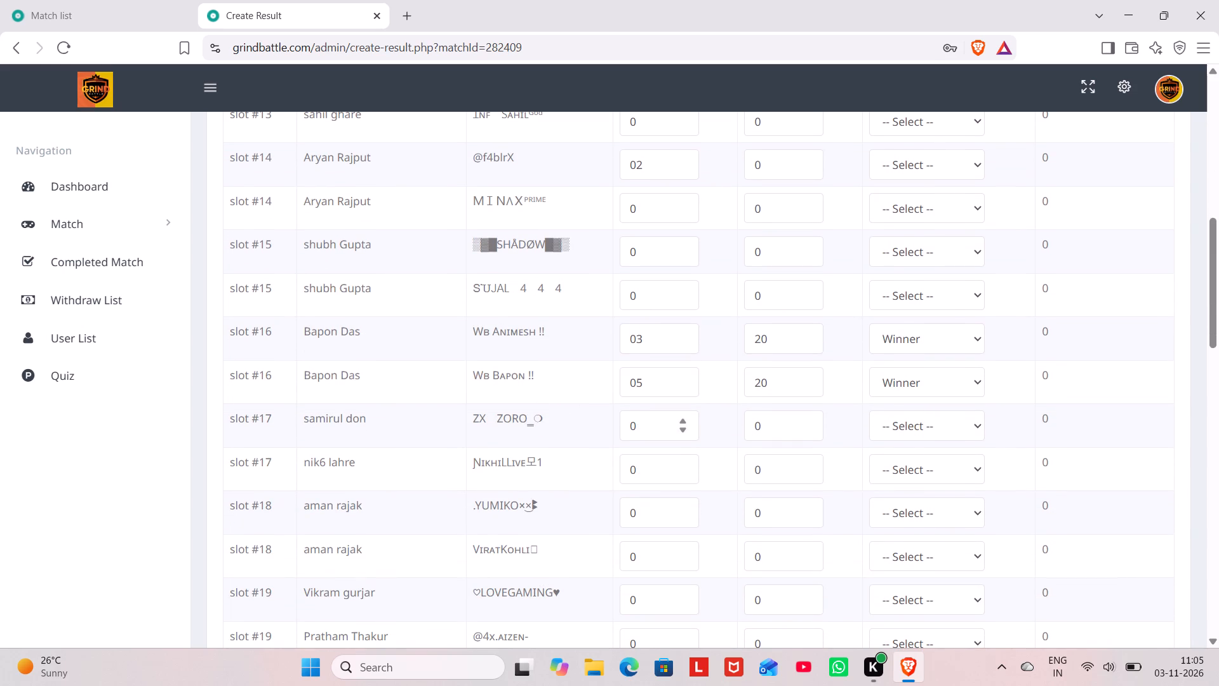
{"action": "left_click", "coordinate": [642, 426]}
{"action": "key", "text": "1"}
{"action": "key", "text": "Tab"}
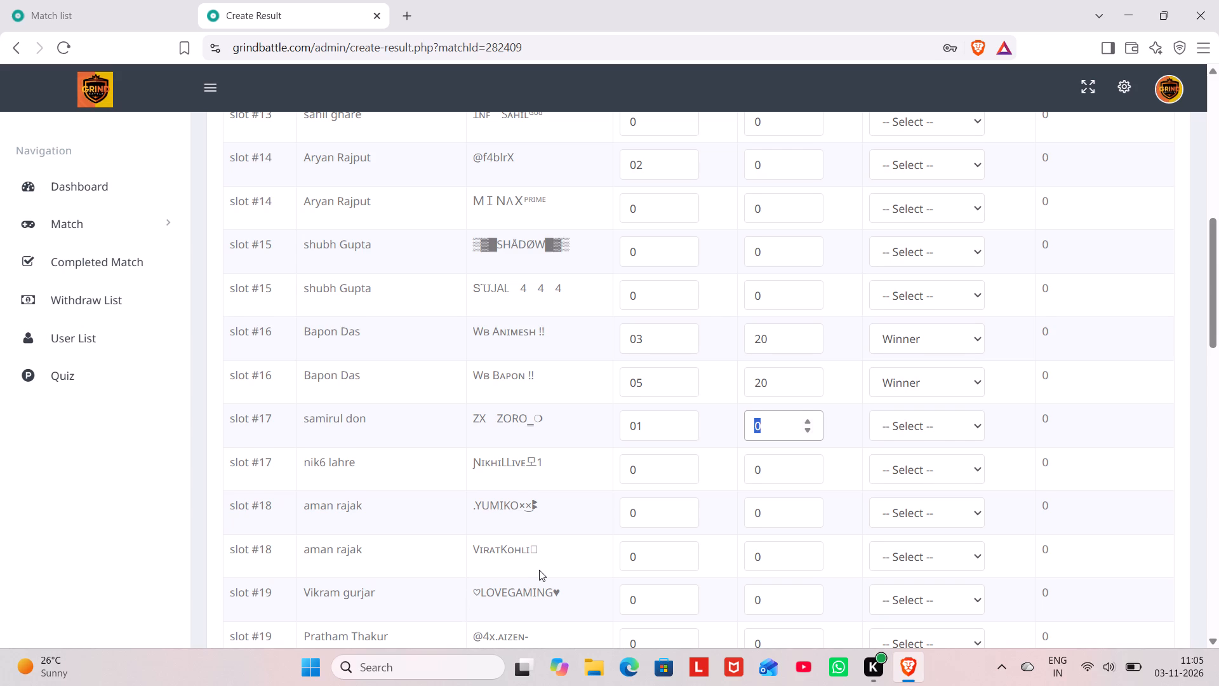
{"action": "scroll", "coordinate": [539, 570], "scroll_direction": "down", "scroll_amount": 3}
{"action": "left_click", "coordinate": [642, 489]}
{"action": "key", "text": "1"}
{"action": "key", "text": "Tab"}
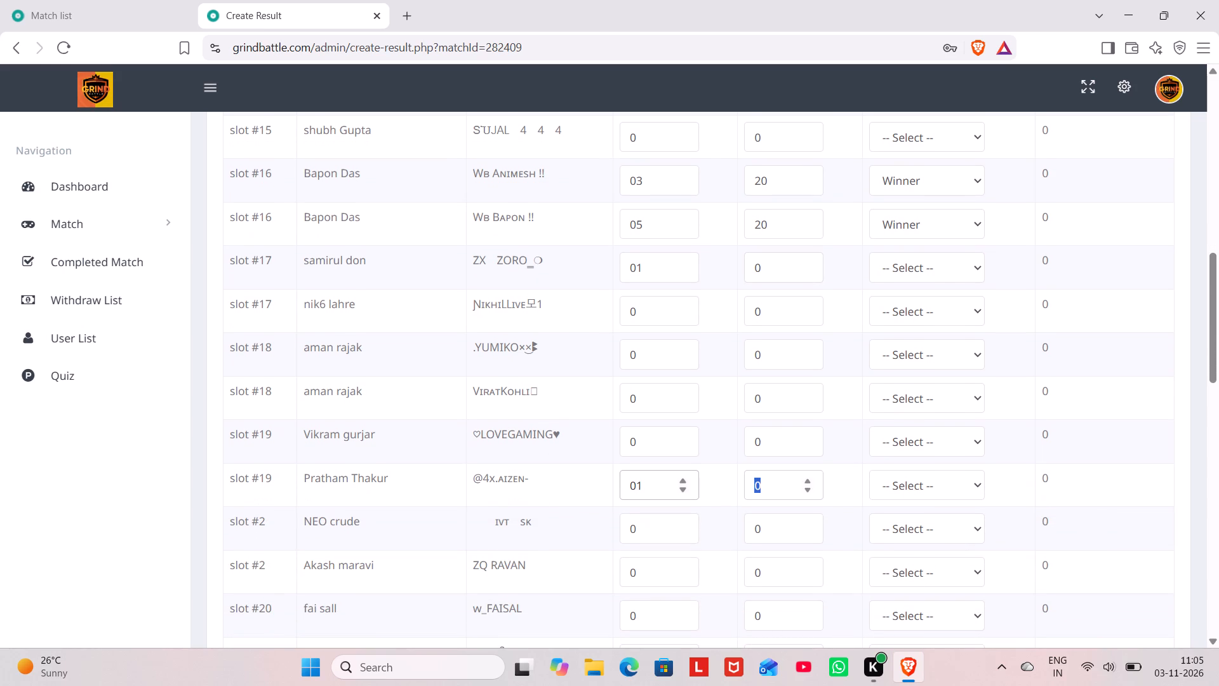
{"action": "left_click", "coordinate": [568, 548]}
{"action": "scroll", "coordinate": [568, 548], "scroll_direction": "down", "scroll_amount": 1}
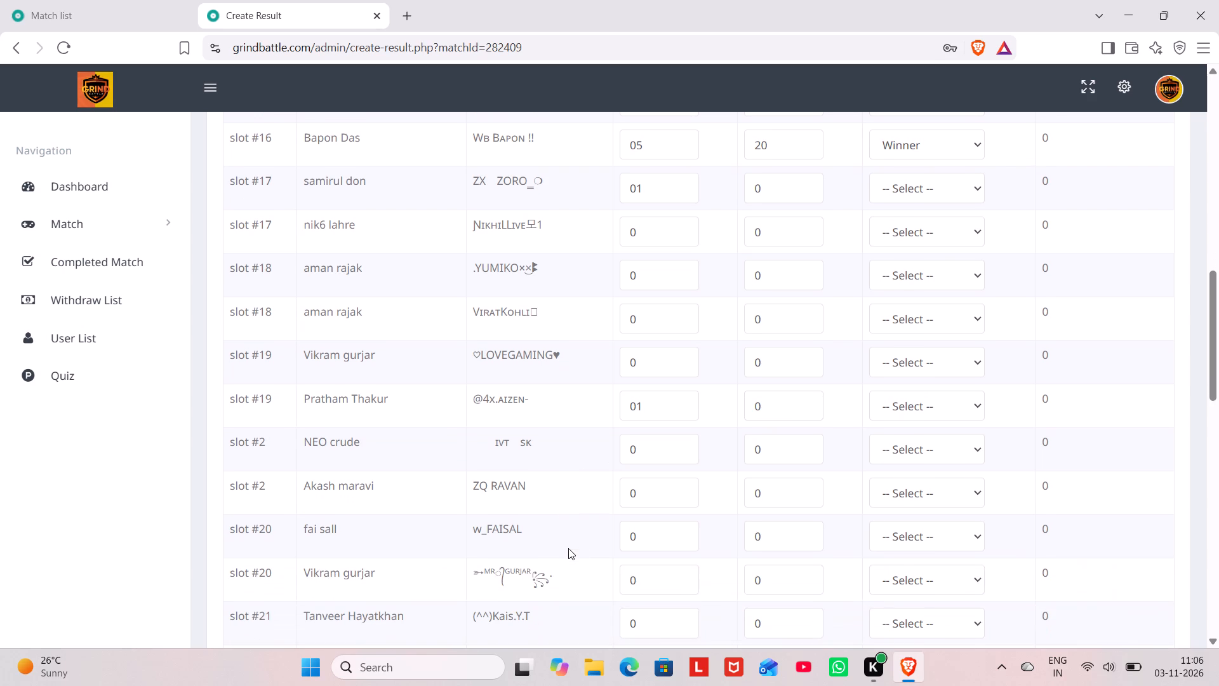
{"action": "left_click", "coordinate": [642, 541]}
{"action": "key", "text": "1"}
{"action": "key", "text": "Tab"}
{"action": "left_click", "coordinate": [567, 527]}
{"action": "scroll", "coordinate": [567, 527], "scroll_direction": "down", "scroll_amount": 4}
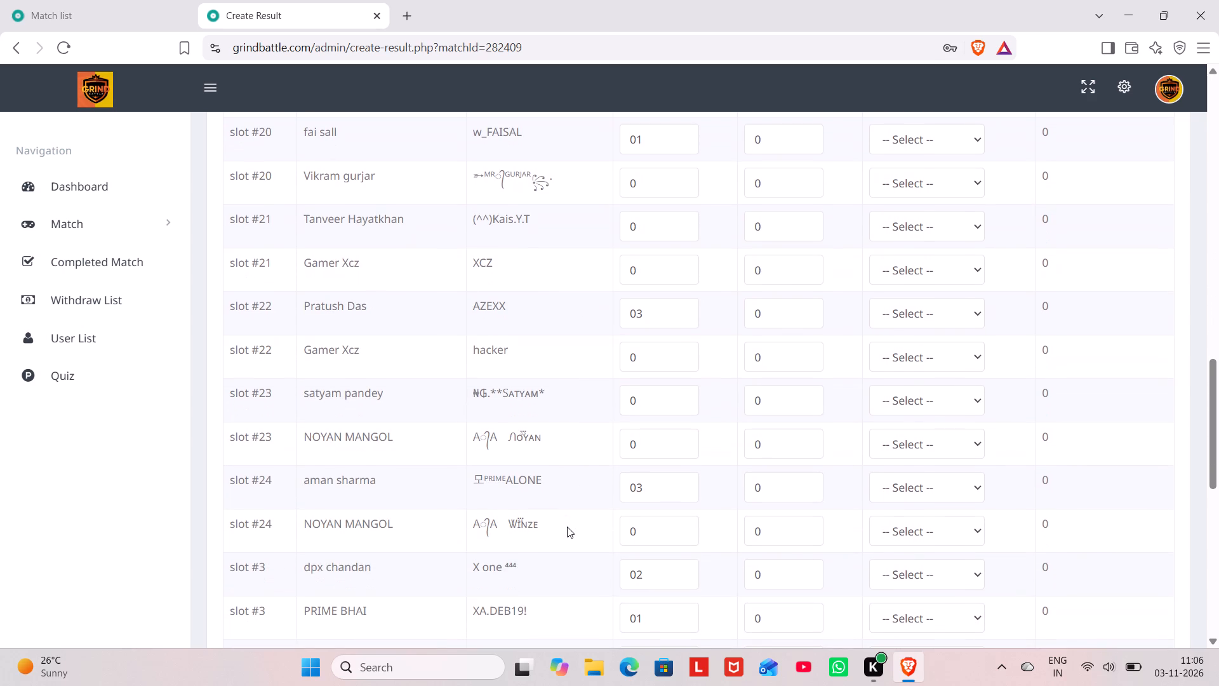
{"action": "scroll", "coordinate": [587, 567], "scroll_direction": "down", "scroll_amount": 1}
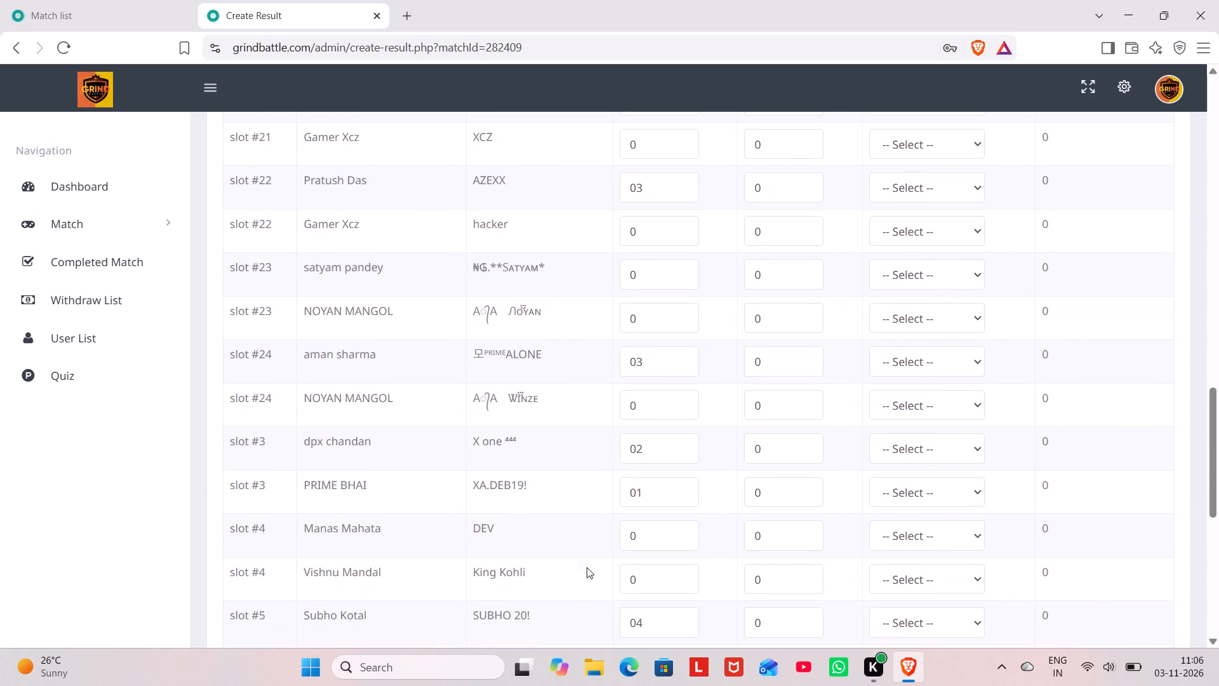
{"action": "scroll", "coordinate": [587, 567], "scroll_direction": "down", "scroll_amount": 3}
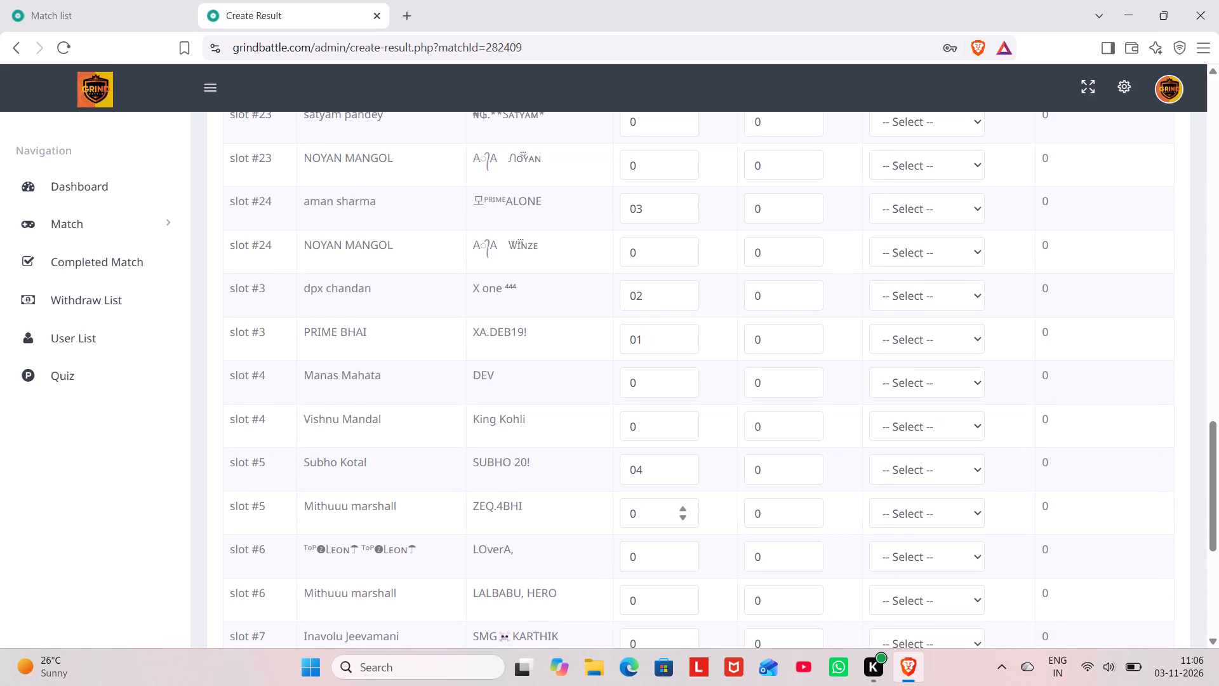
{"action": "left_click", "coordinate": [662, 501]}
{"action": "key", "text": "1"}
{"action": "key", "text": "Tab"}
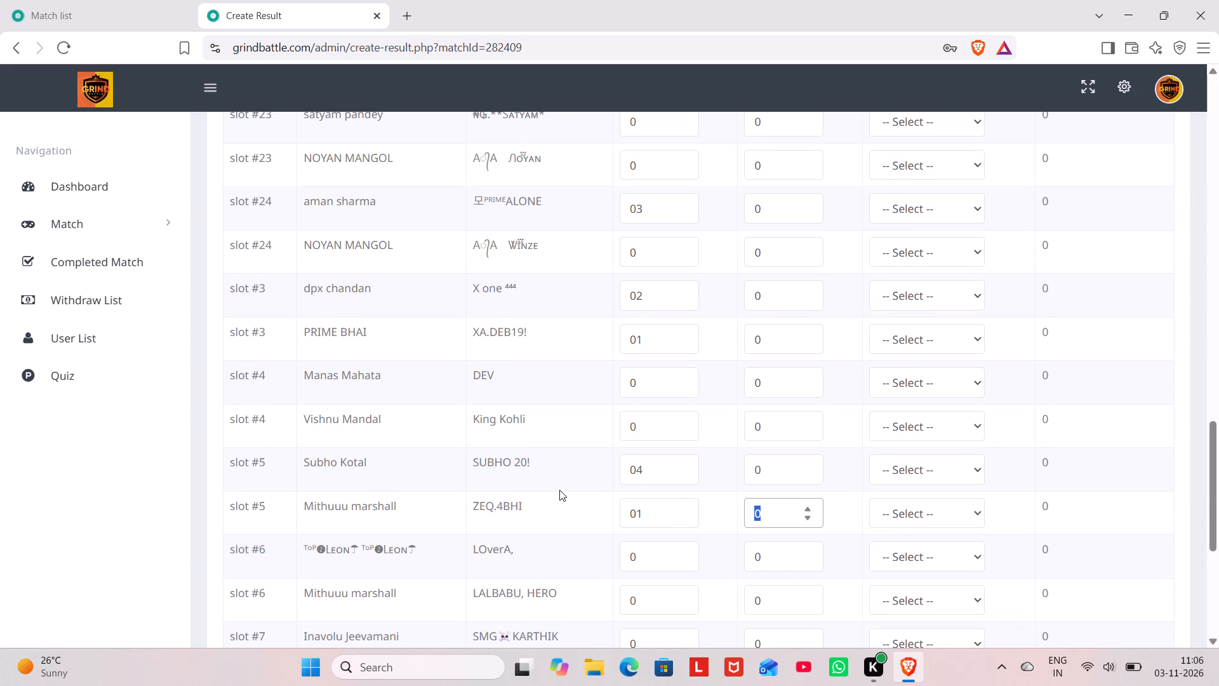
{"action": "left_click", "coordinate": [559, 490]}
Submit the winners for match 282409 with the entered kills, prizes and positions.
{"action": "scroll", "coordinate": [559, 490], "scroll_direction": "down", "scroll_amount": 4}
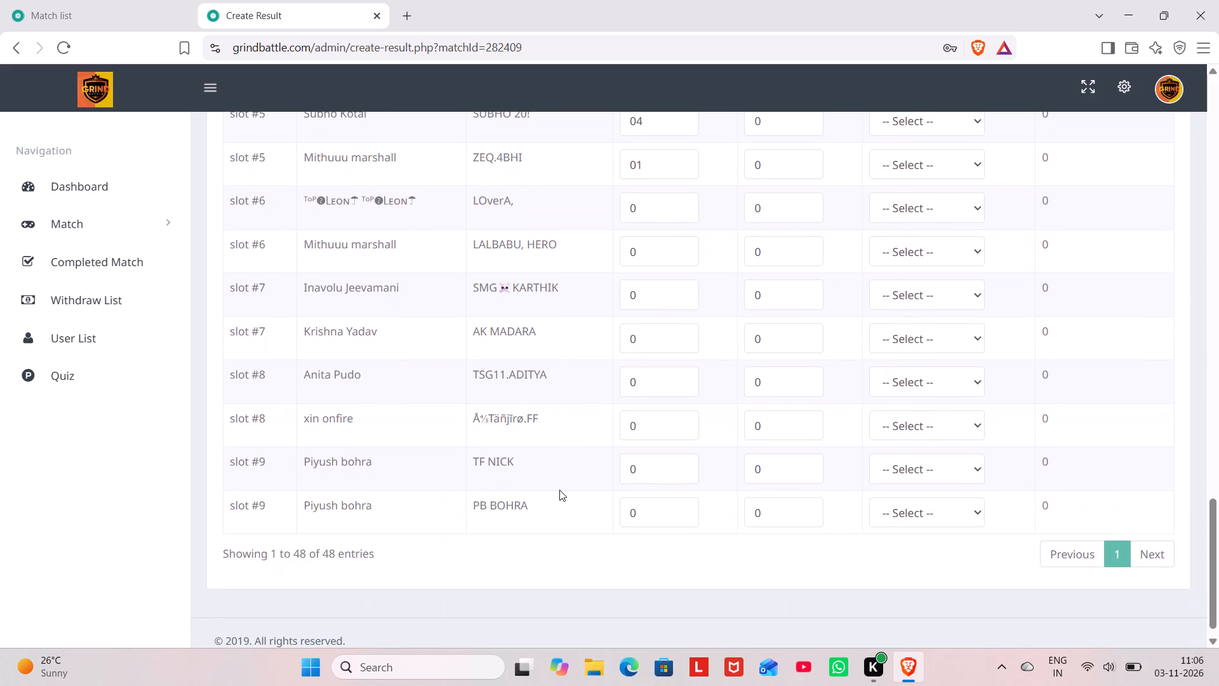
{"action": "scroll", "coordinate": [559, 490], "scroll_direction": "up", "scroll_amount": 8}
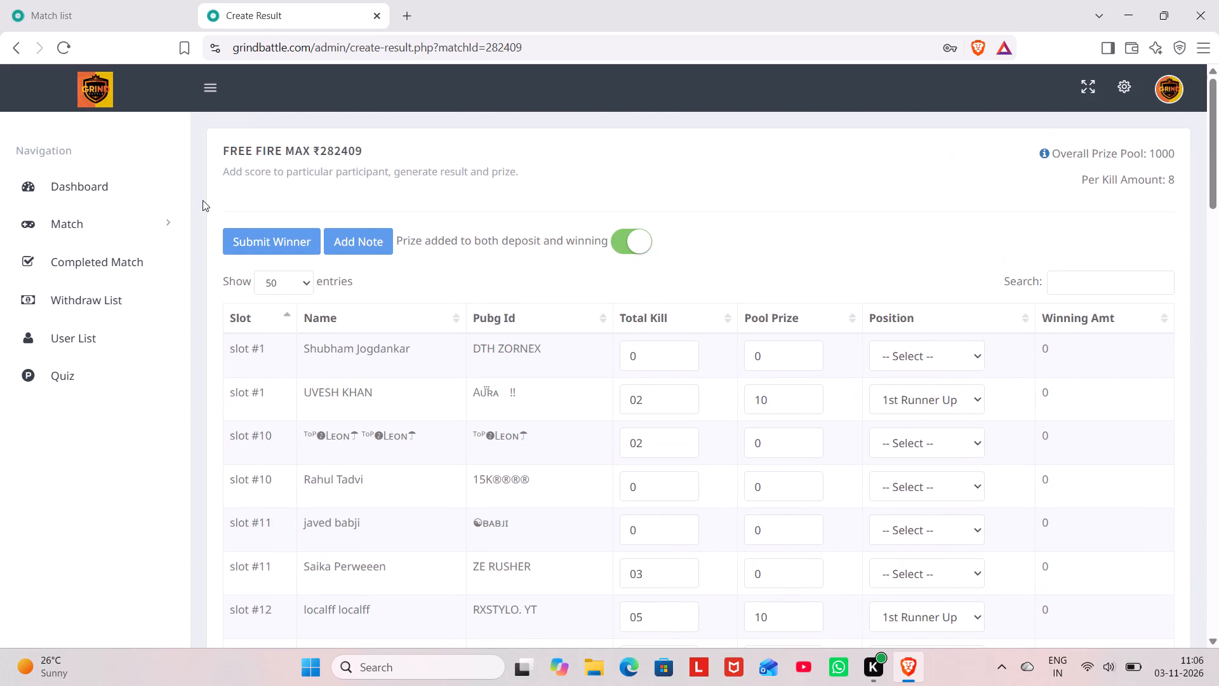
{"action": "left_click", "coordinate": [258, 240]}
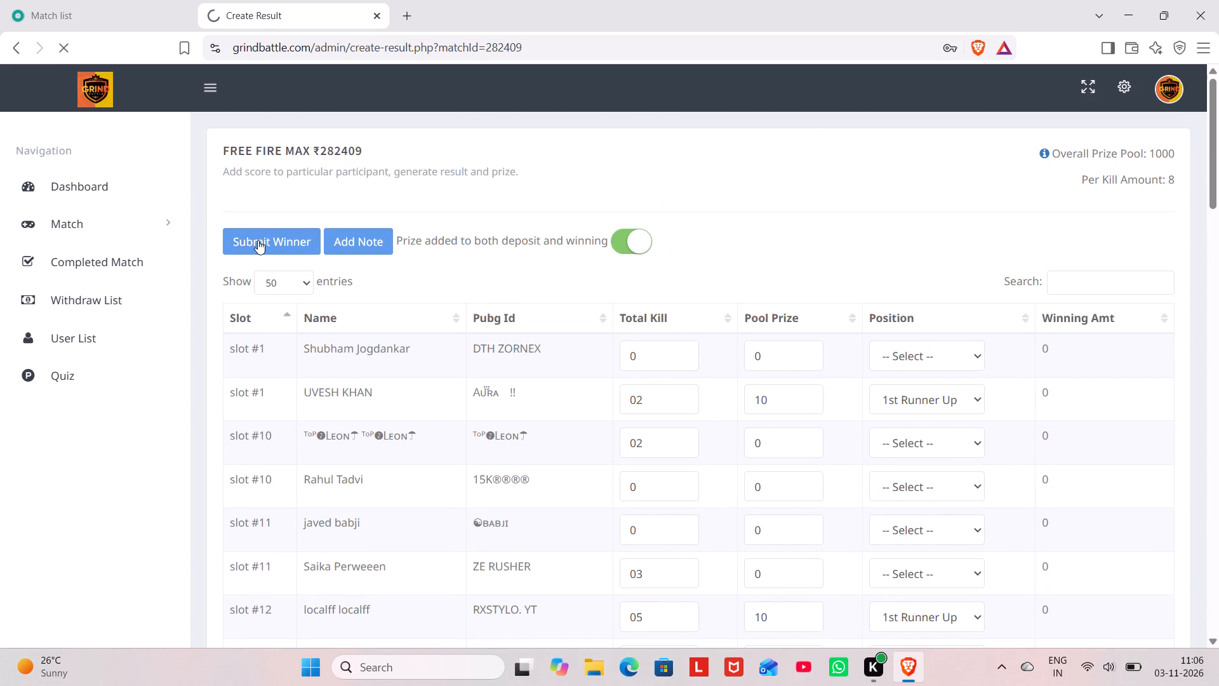
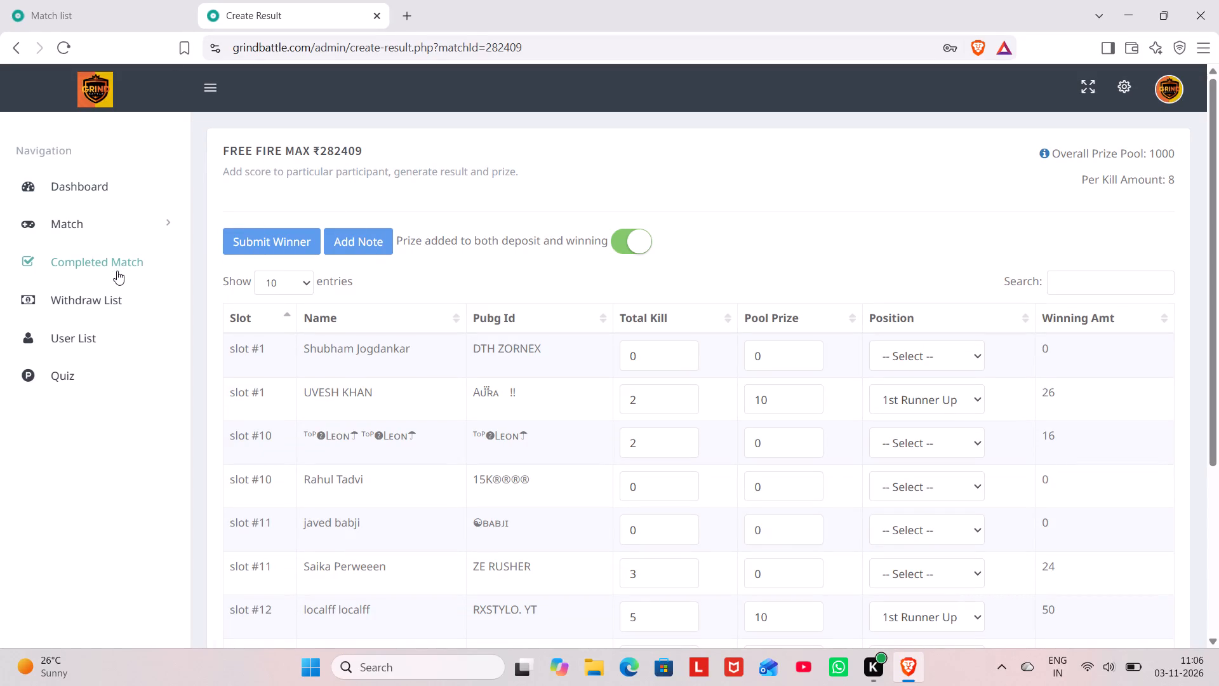
Find match 282257 in the completed match list and open its result creation page.
{"action": "left_click", "coordinate": [133, 258]}
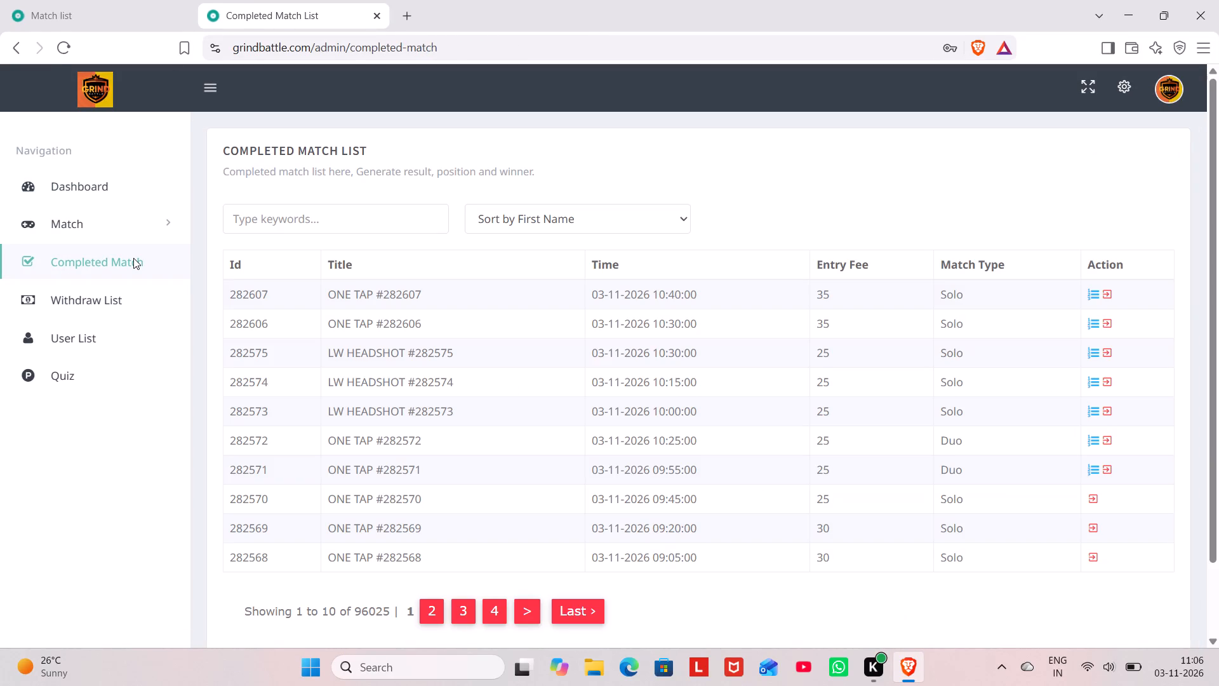
{"action": "left_click", "coordinate": [289, 220]}
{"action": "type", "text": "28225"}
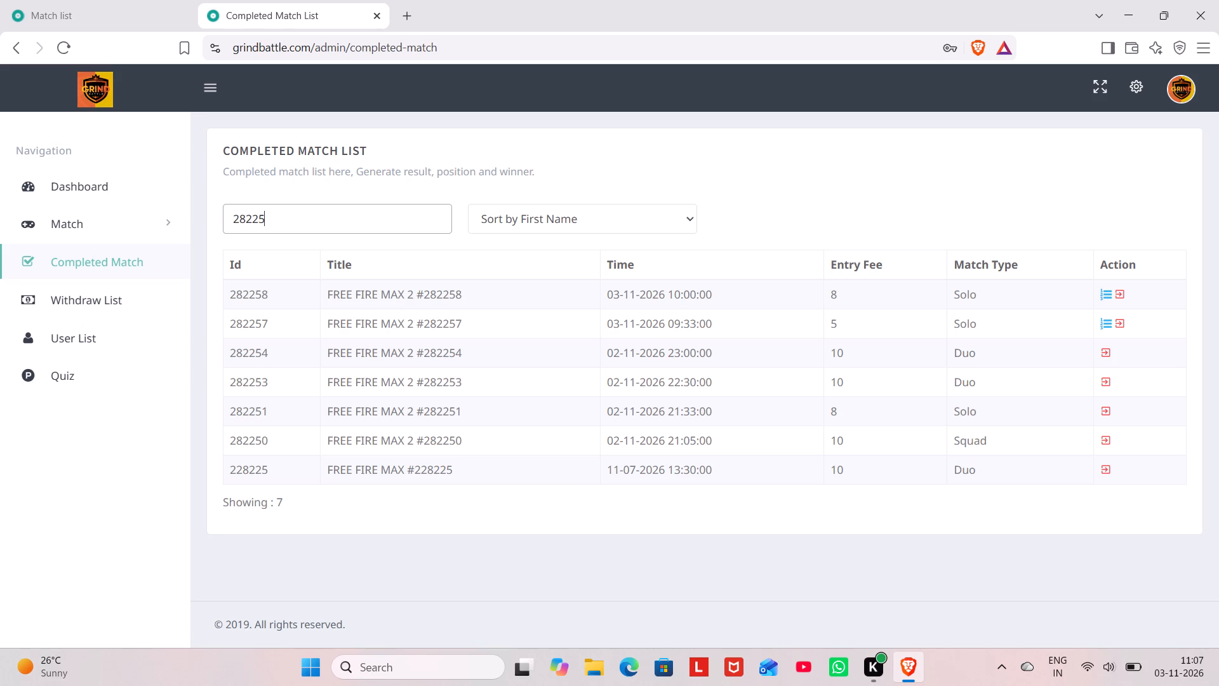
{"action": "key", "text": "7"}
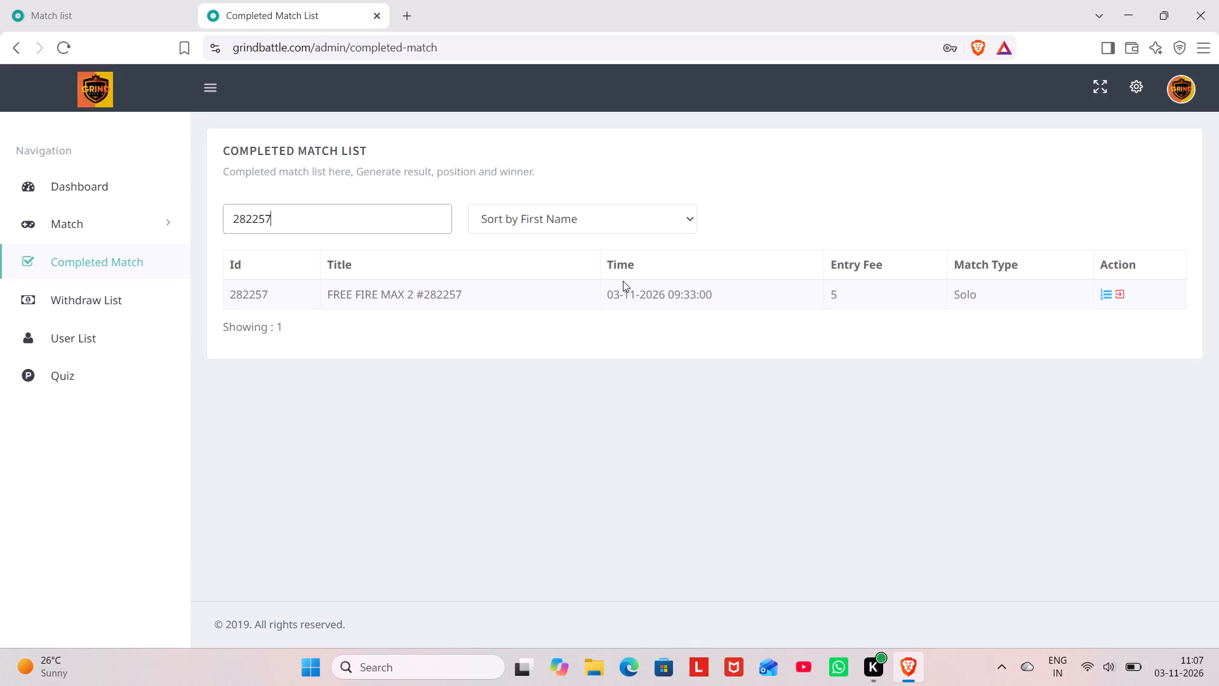
{"action": "left_click", "coordinate": [1107, 294]}
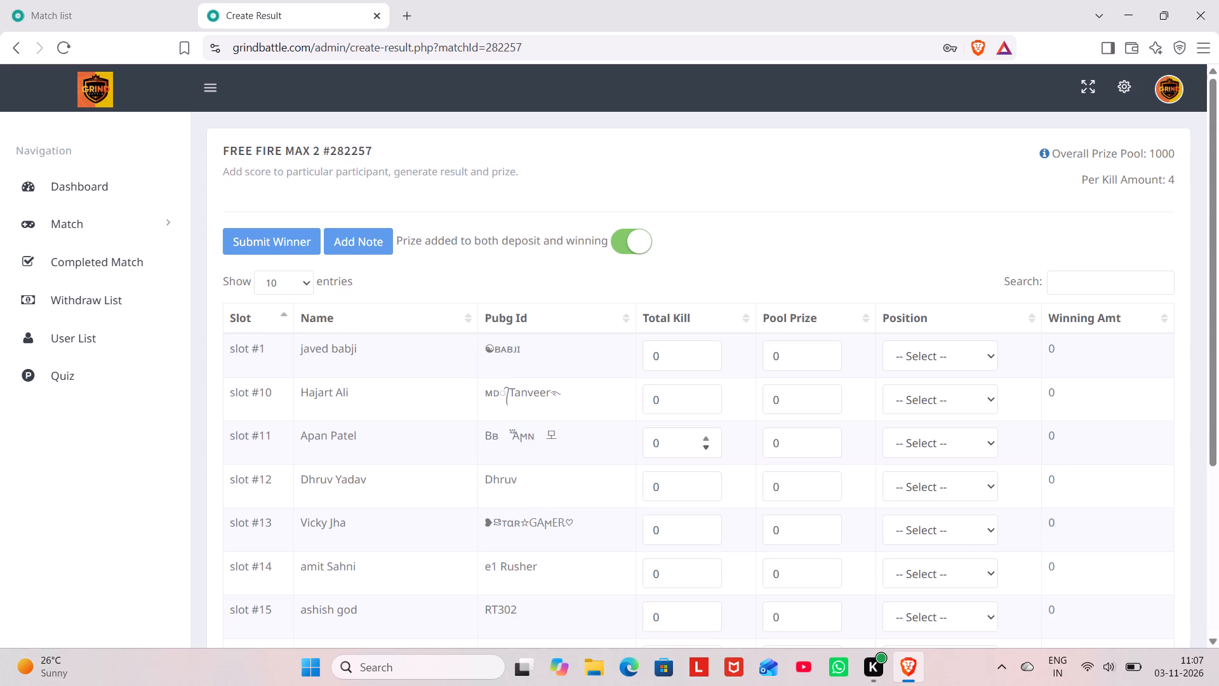
Show 50 entries per page in the participant table of match 282257.
{"action": "scroll", "coordinate": [485, 523], "scroll_direction": "down", "scroll_amount": 4}
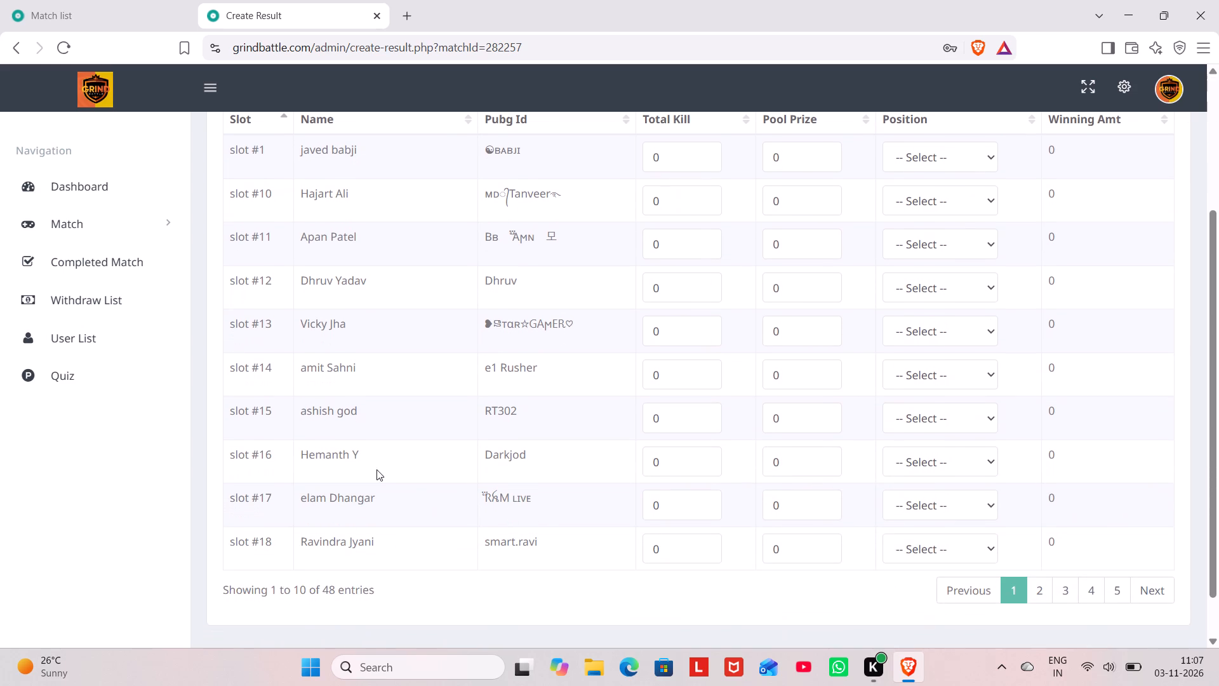
{"action": "scroll", "coordinate": [376, 469], "scroll_direction": "up", "scroll_amount": 2}
{"action": "left_click", "coordinate": [297, 279]}
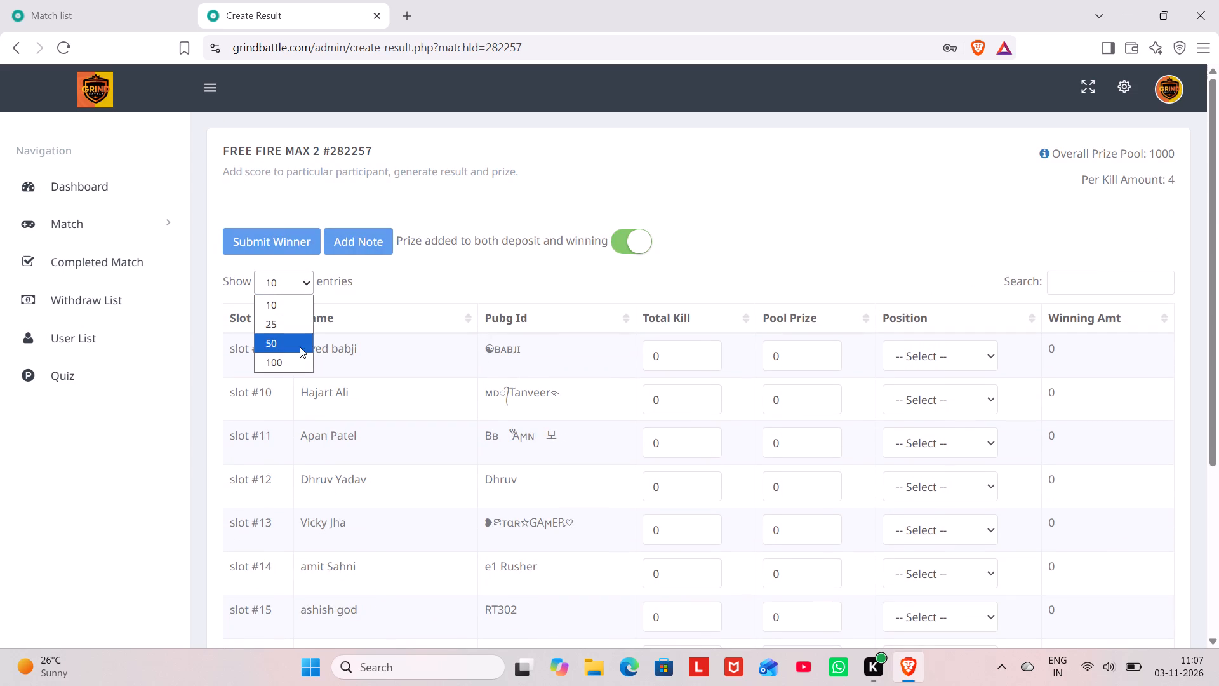
{"action": "left_click", "coordinate": [300, 352]}
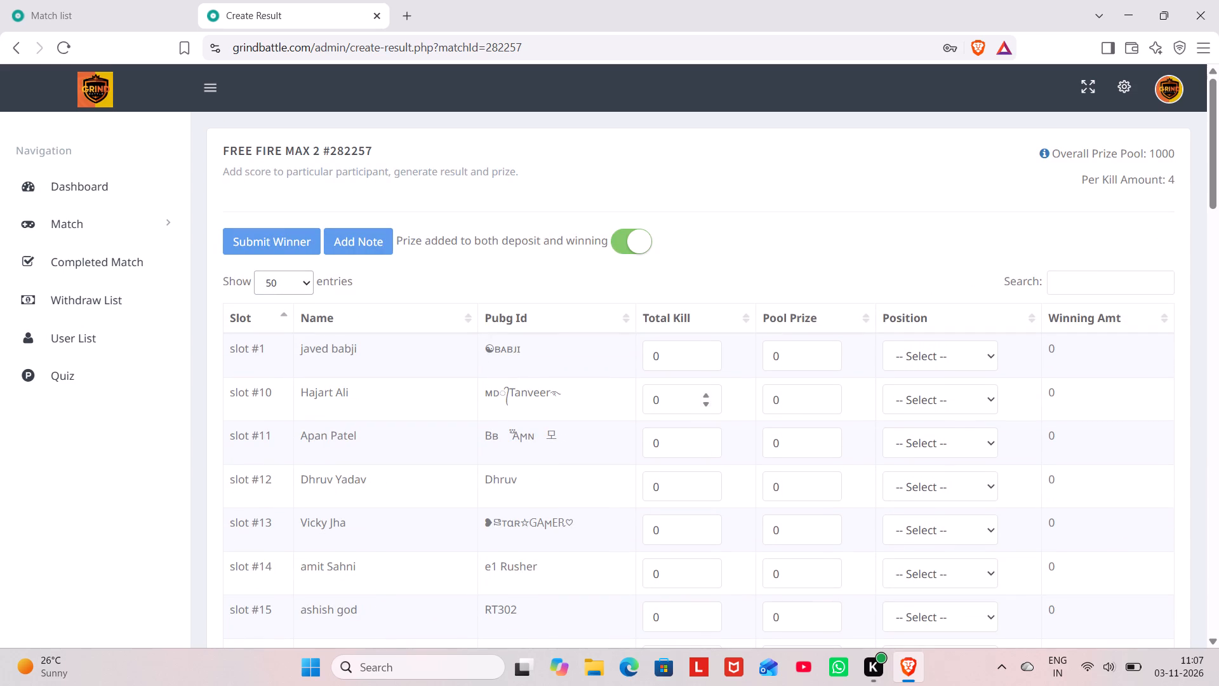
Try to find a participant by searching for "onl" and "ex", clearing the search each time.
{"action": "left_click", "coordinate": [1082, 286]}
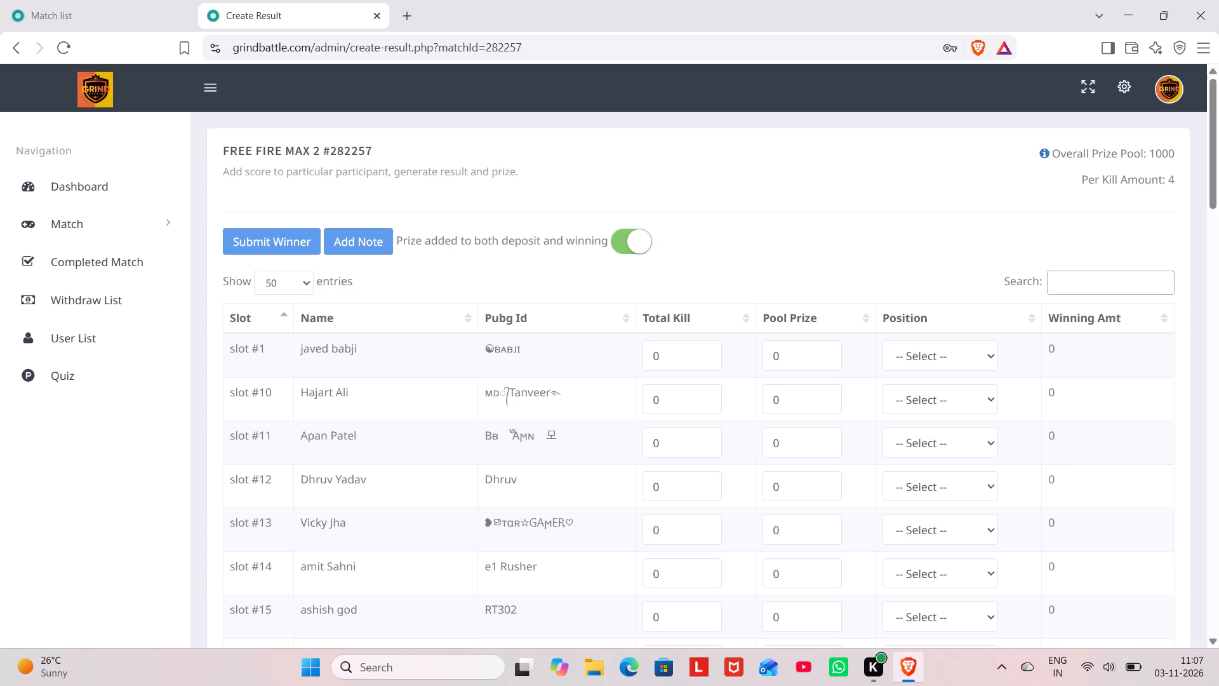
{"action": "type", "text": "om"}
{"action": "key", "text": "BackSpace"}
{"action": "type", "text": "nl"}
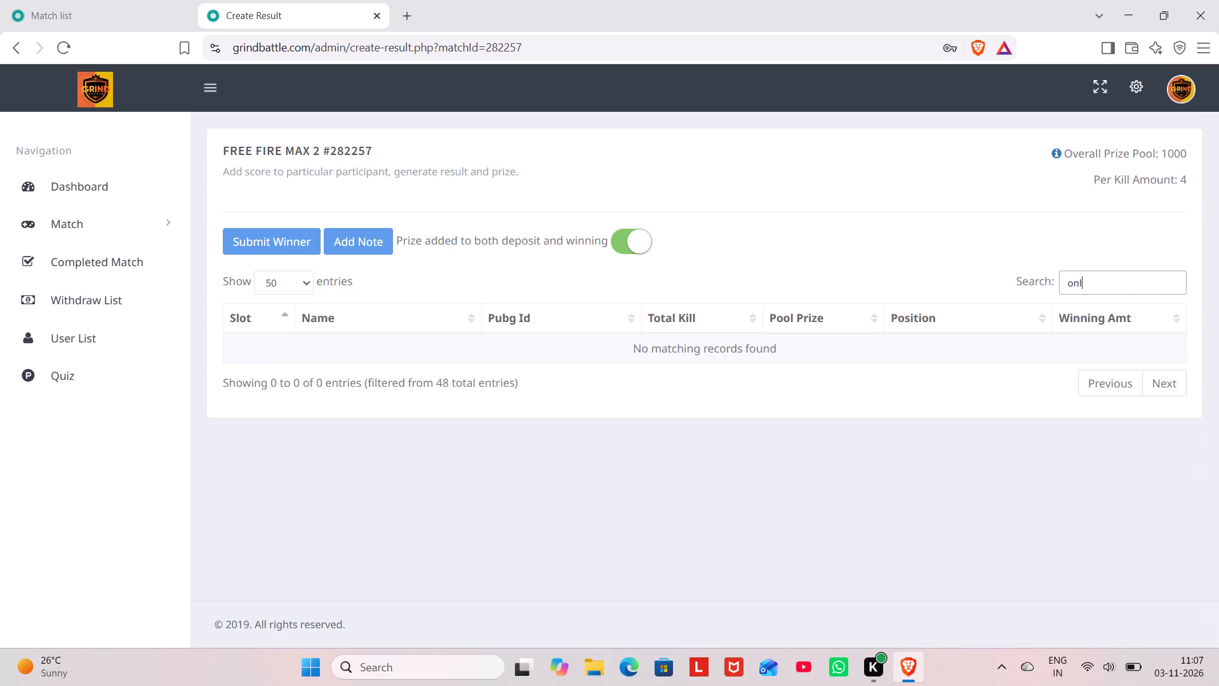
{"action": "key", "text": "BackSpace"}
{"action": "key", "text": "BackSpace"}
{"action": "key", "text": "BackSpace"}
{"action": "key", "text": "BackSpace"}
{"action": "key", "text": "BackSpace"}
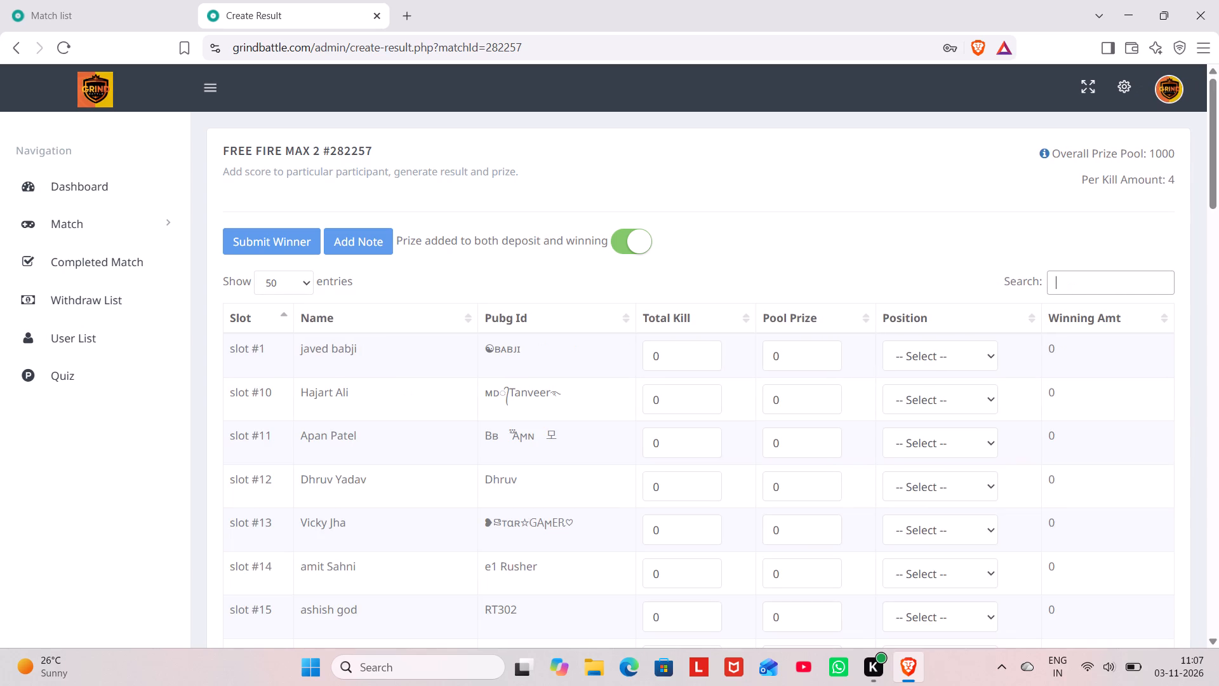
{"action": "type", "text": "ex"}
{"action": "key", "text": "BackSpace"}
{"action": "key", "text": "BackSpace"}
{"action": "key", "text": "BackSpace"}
{"action": "scroll", "coordinate": [596, 497], "scroll_direction": "down", "scroll_amount": 2}
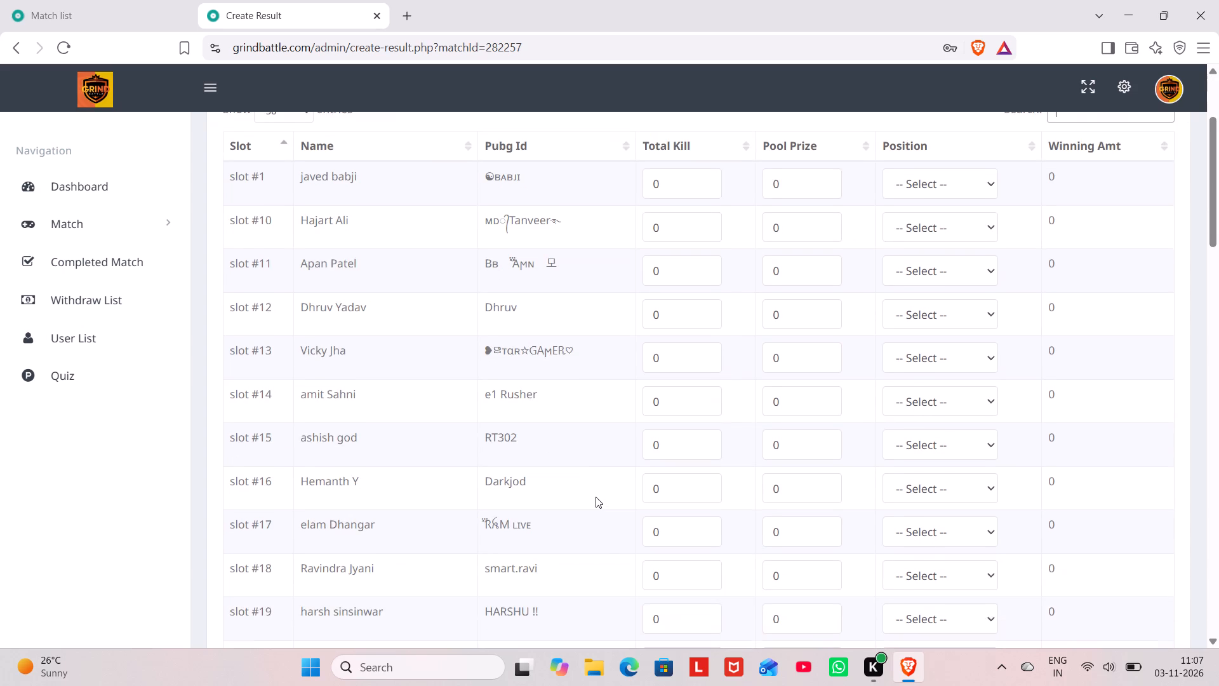
{"action": "scroll", "coordinate": [596, 497], "scroll_direction": "down", "scroll_amount": 5}
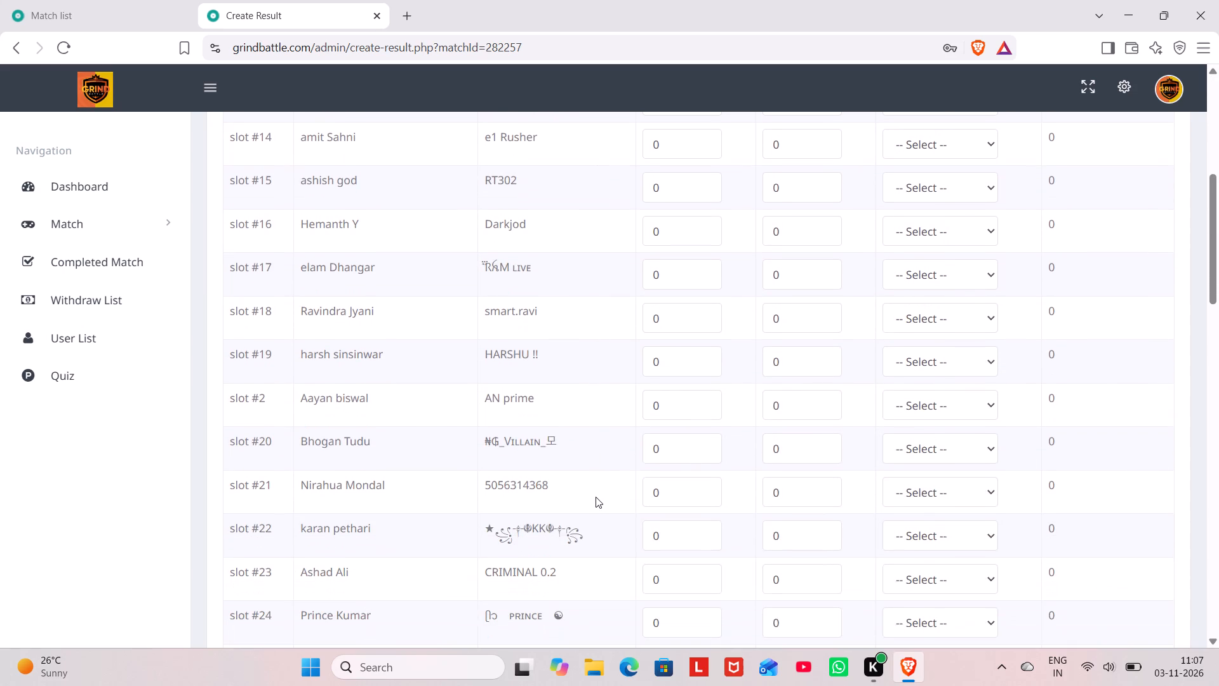
{"action": "scroll", "coordinate": [596, 497], "scroll_direction": "down", "scroll_amount": 3}
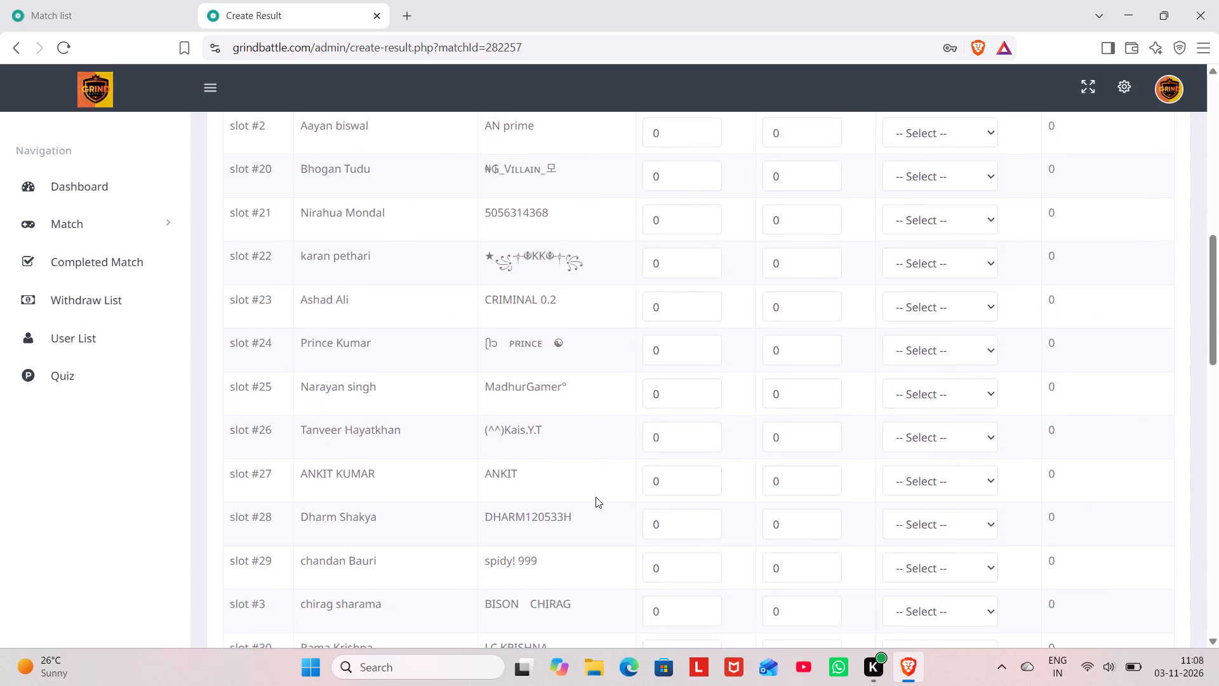
{"action": "scroll", "coordinate": [596, 497], "scroll_direction": "down", "scroll_amount": 1}
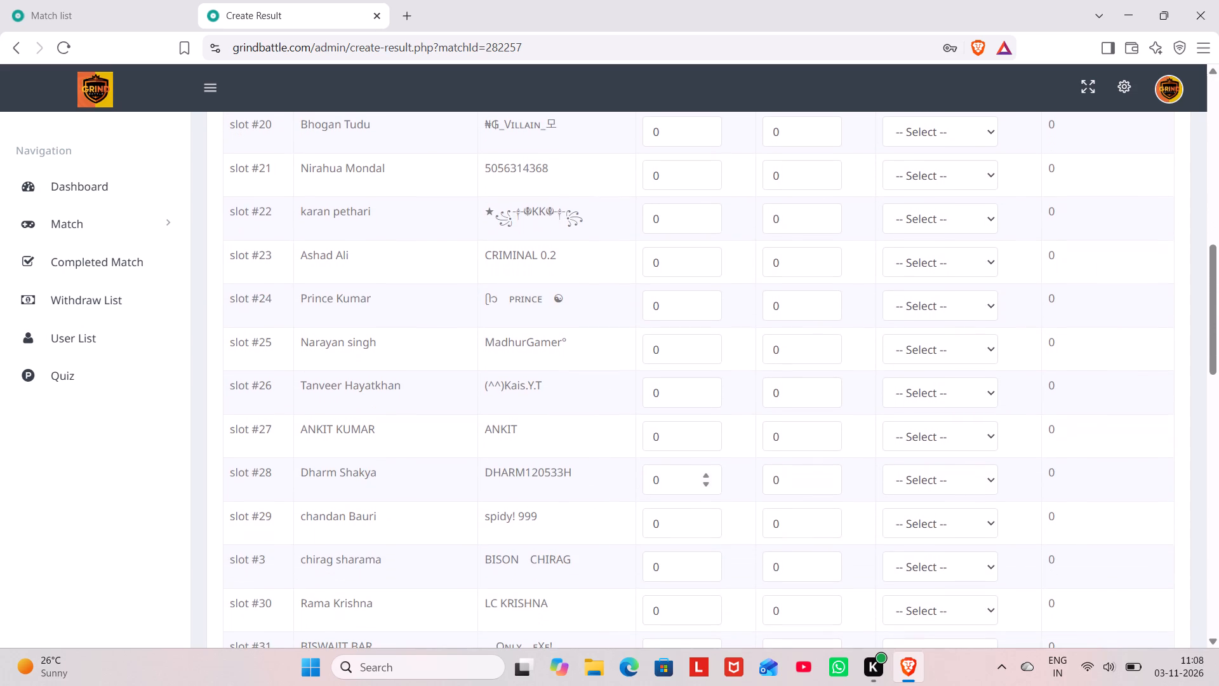
{"action": "left_click", "coordinate": [672, 481]}
{"action": "key", "text": "3"}
{"action": "key", "text": "Tab"}
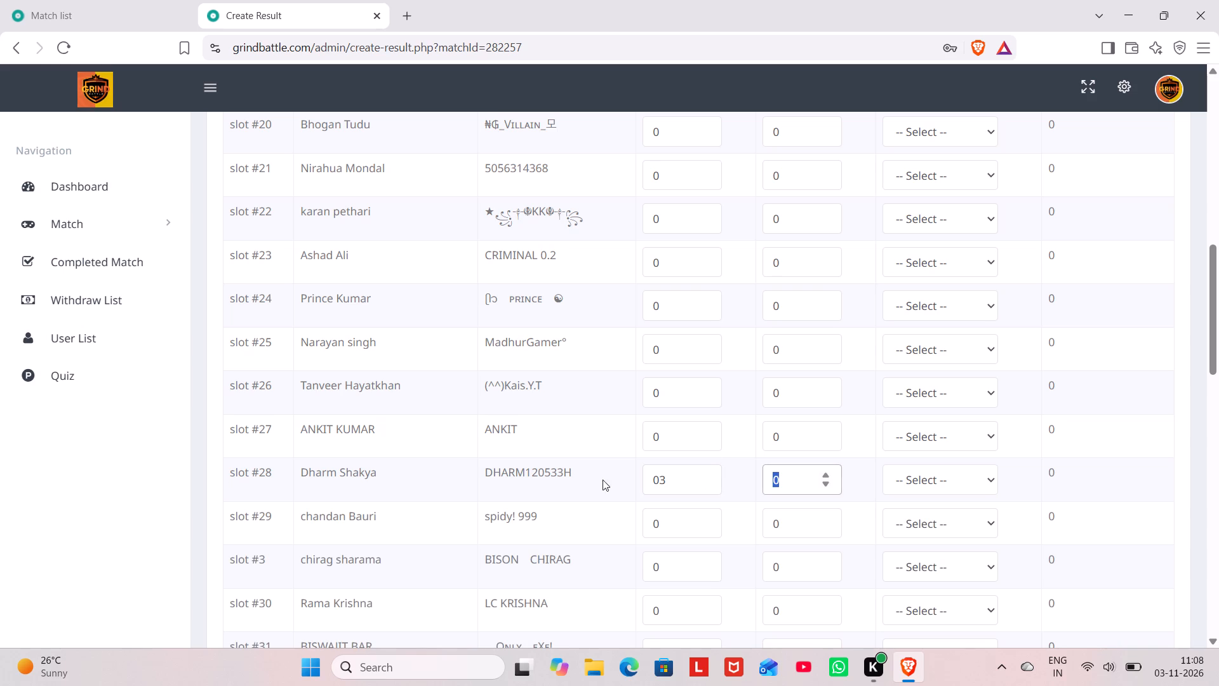
{"action": "left_click", "coordinate": [572, 508]}
{"action": "scroll", "coordinate": [572, 508], "scroll_direction": "down", "scroll_amount": 4}
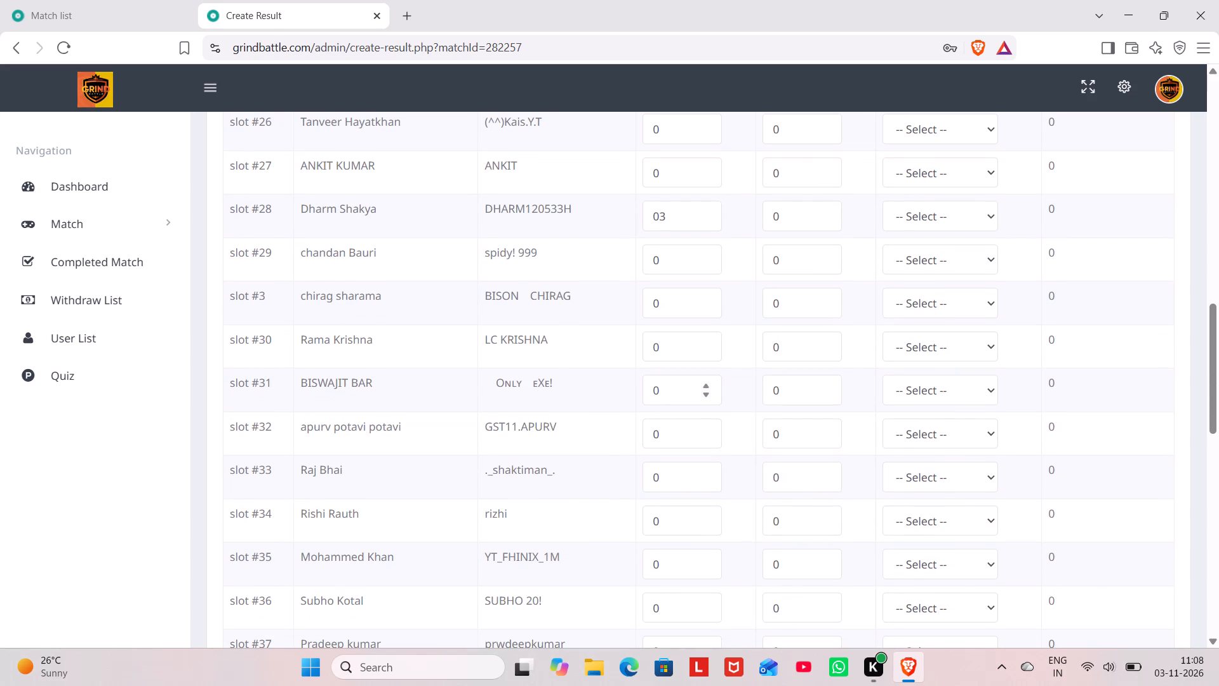
{"action": "left_click", "coordinate": [673, 395]}
{"action": "key", "text": "6"}
{"action": "key", "text": "Tab"}
{"action": "left_click", "coordinate": [598, 452]}
{"action": "scroll", "coordinate": [598, 452], "scroll_direction": "down", "scroll_amount": 4}
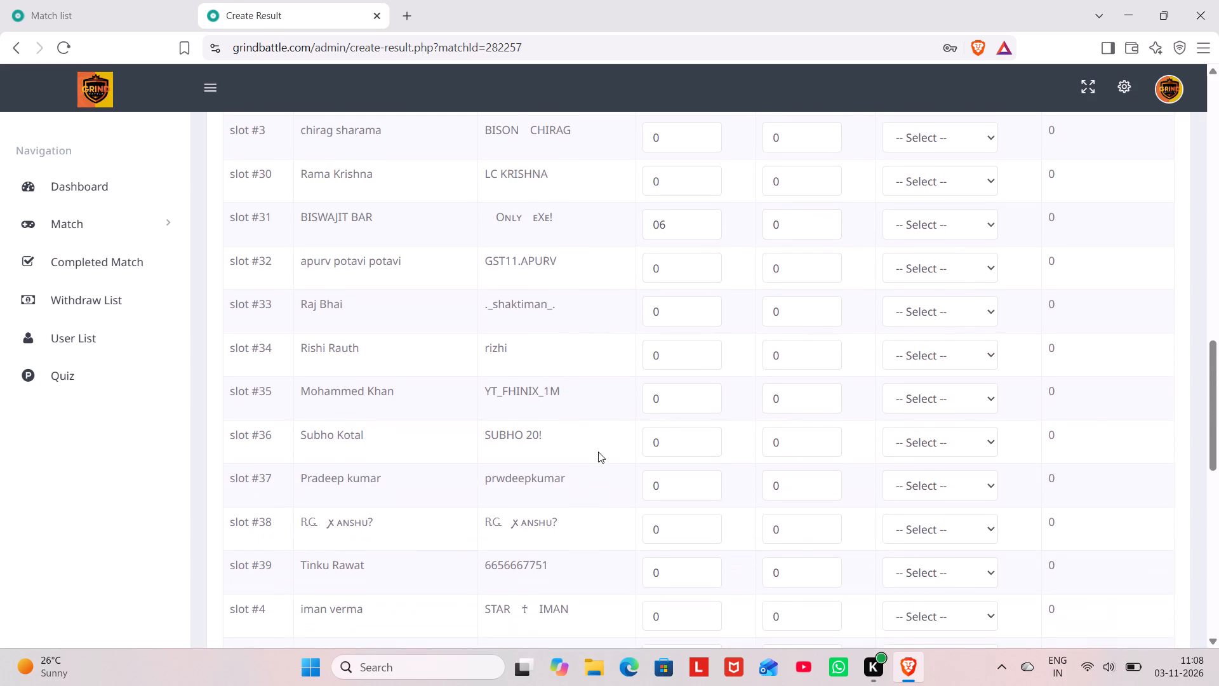
{"action": "scroll", "coordinate": [598, 452], "scroll_direction": "down", "scroll_amount": 3}
{"action": "left_click", "coordinate": [689, 405]}
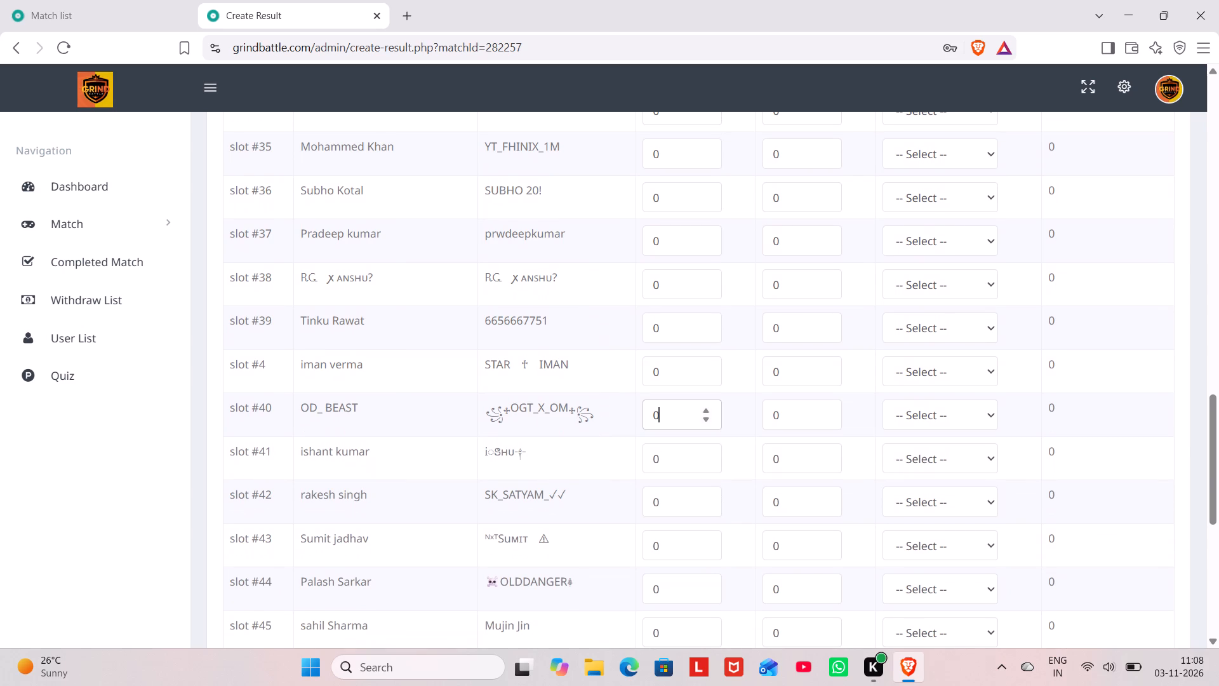
{"action": "key", "text": "6"}
{"action": "key", "text": "Tab"}
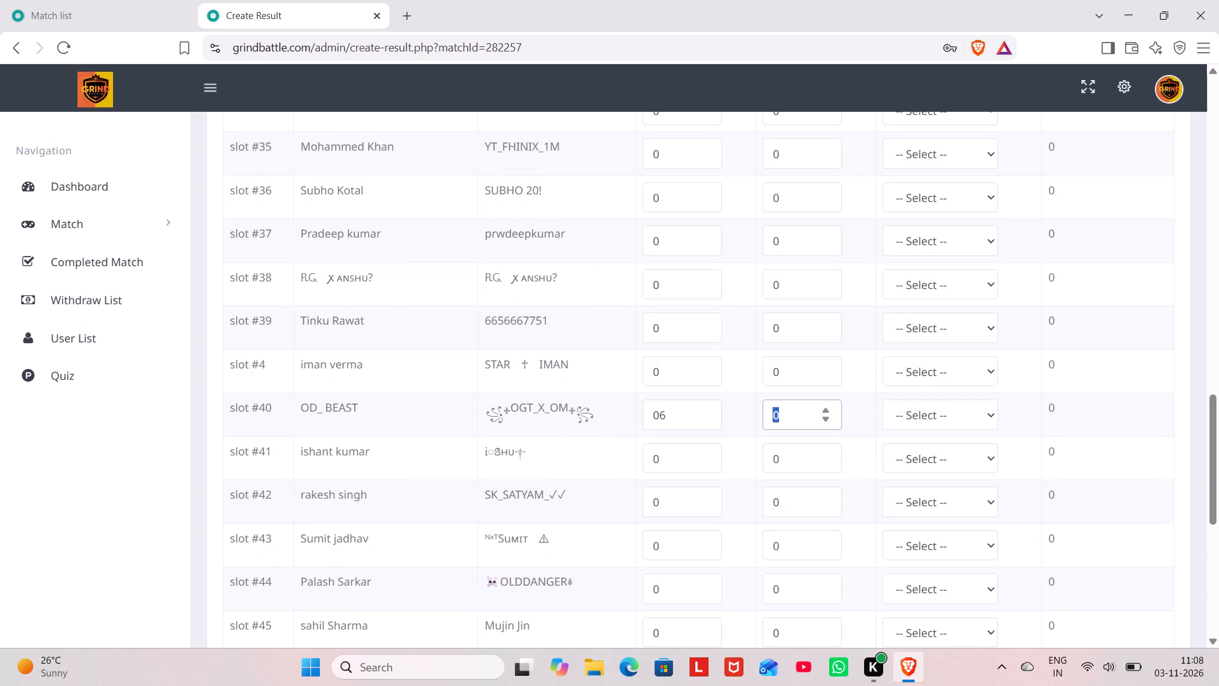
{"action": "left_click", "coordinate": [517, 452]}
{"action": "scroll", "coordinate": [602, 549], "scroll_direction": "down", "scroll_amount": 4}
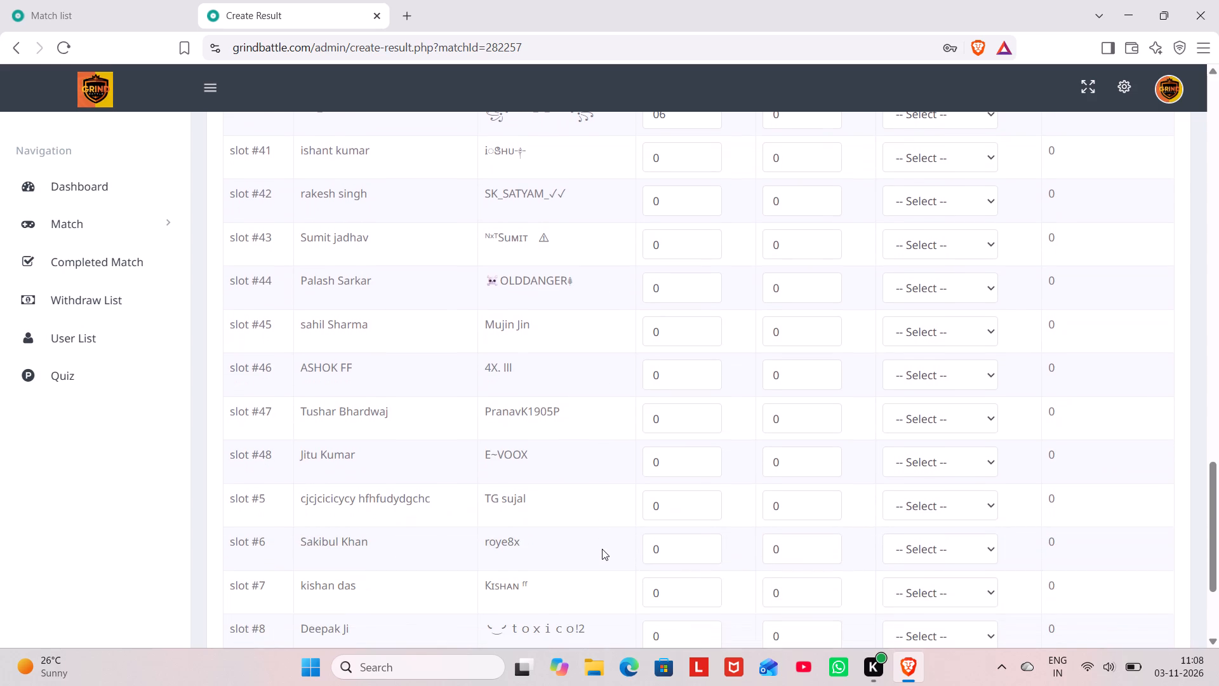
{"action": "scroll", "coordinate": [602, 549], "scroll_direction": "down", "scroll_amount": 1}
{"action": "scroll", "coordinate": [602, 549], "scroll_direction": "up", "scroll_amount": 1}
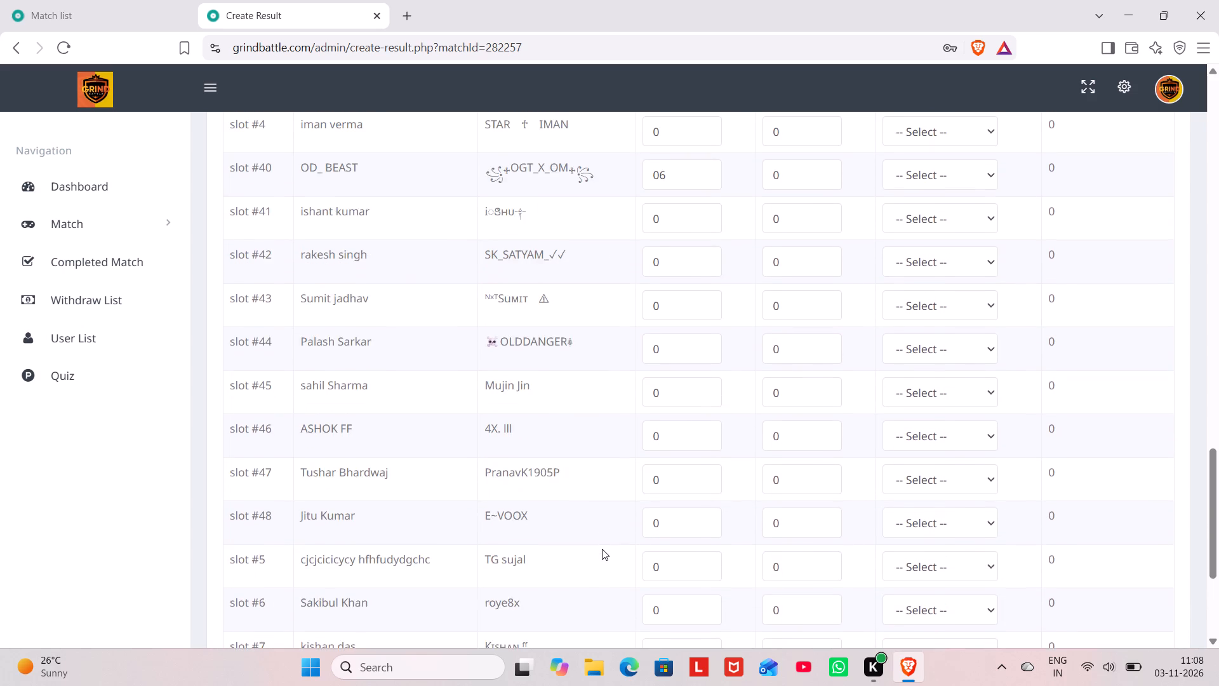
{"action": "scroll", "coordinate": [602, 549], "scroll_direction": "up", "scroll_amount": 3}
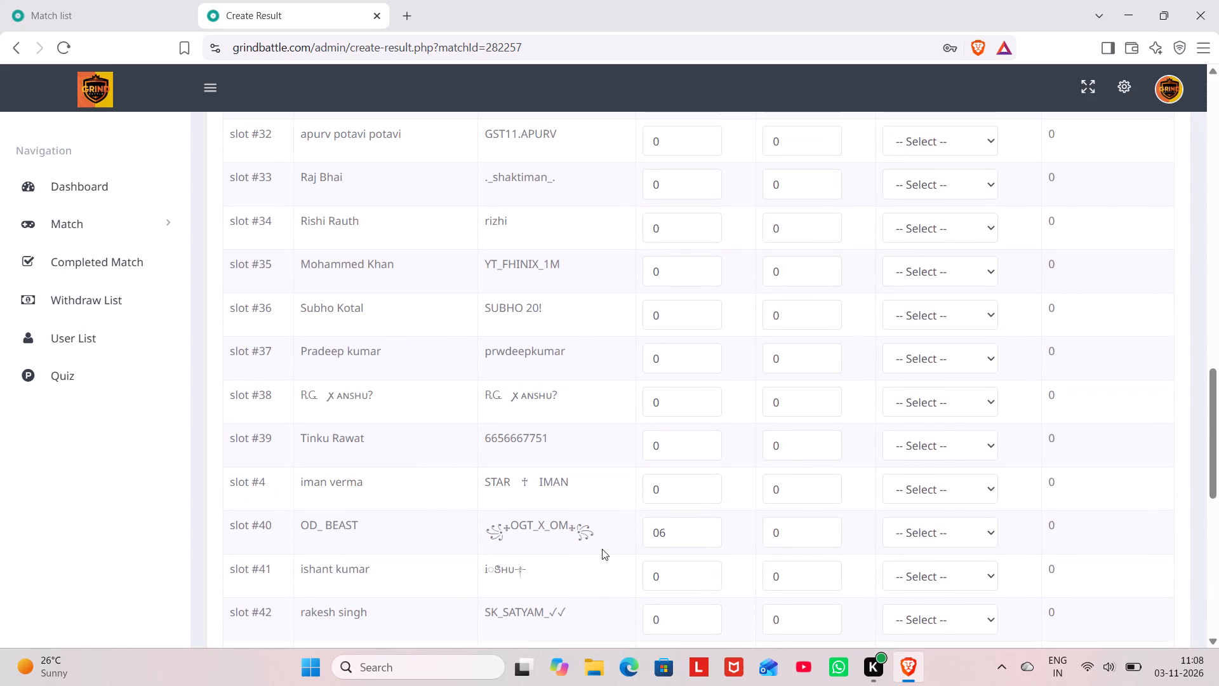
{"action": "left_click", "coordinate": [696, 481]}
{"action": "key", "text": "4"}
{"action": "key", "text": "Tab"}
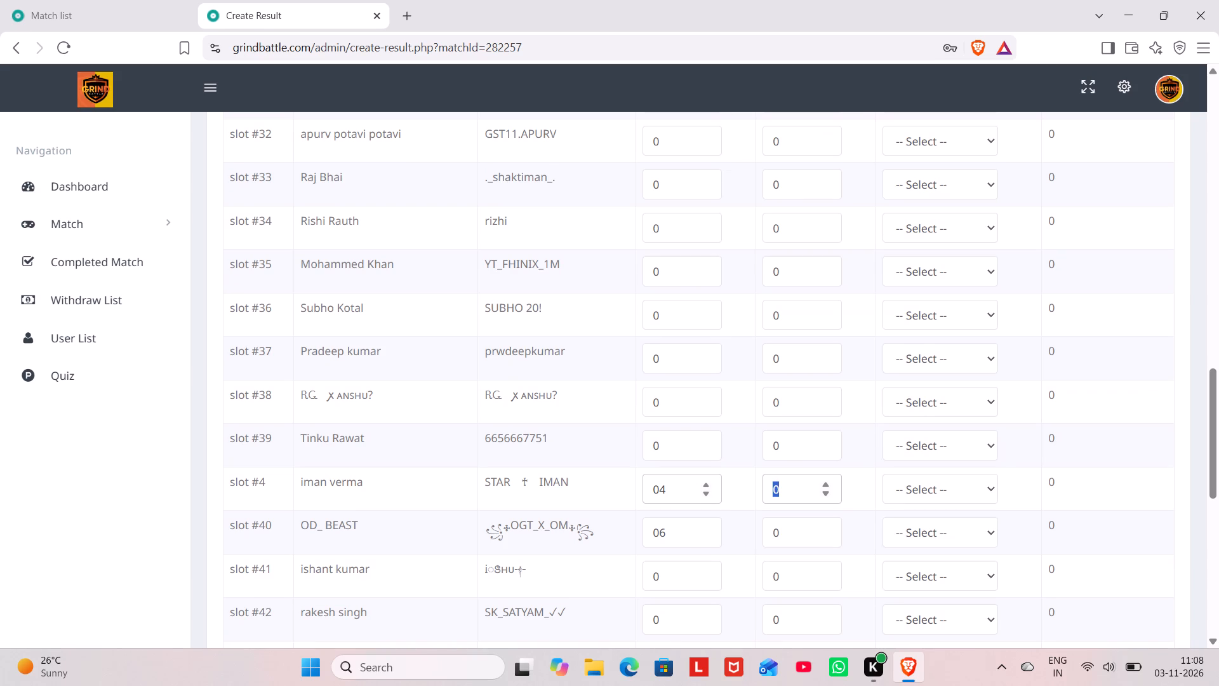
{"action": "left_click", "coordinate": [565, 471]}
{"action": "scroll", "coordinate": [565, 471], "scroll_direction": "up", "scroll_amount": 3}
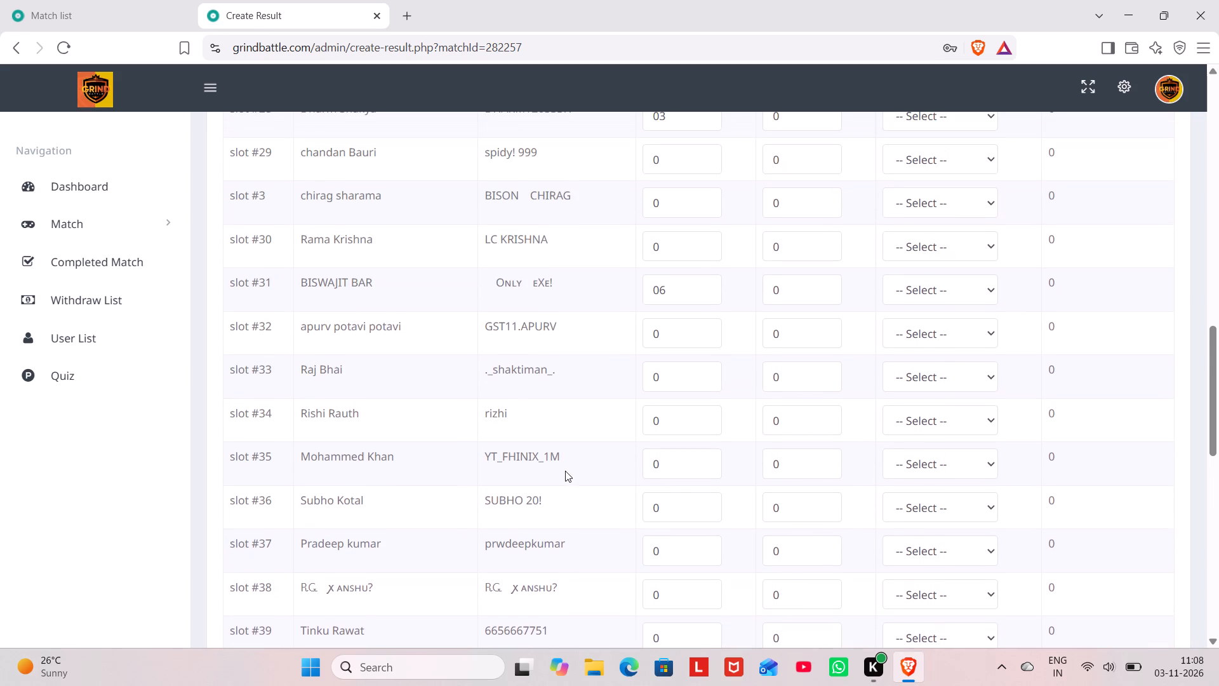
{"action": "scroll", "coordinate": [565, 471], "scroll_direction": "up", "scroll_amount": 4}
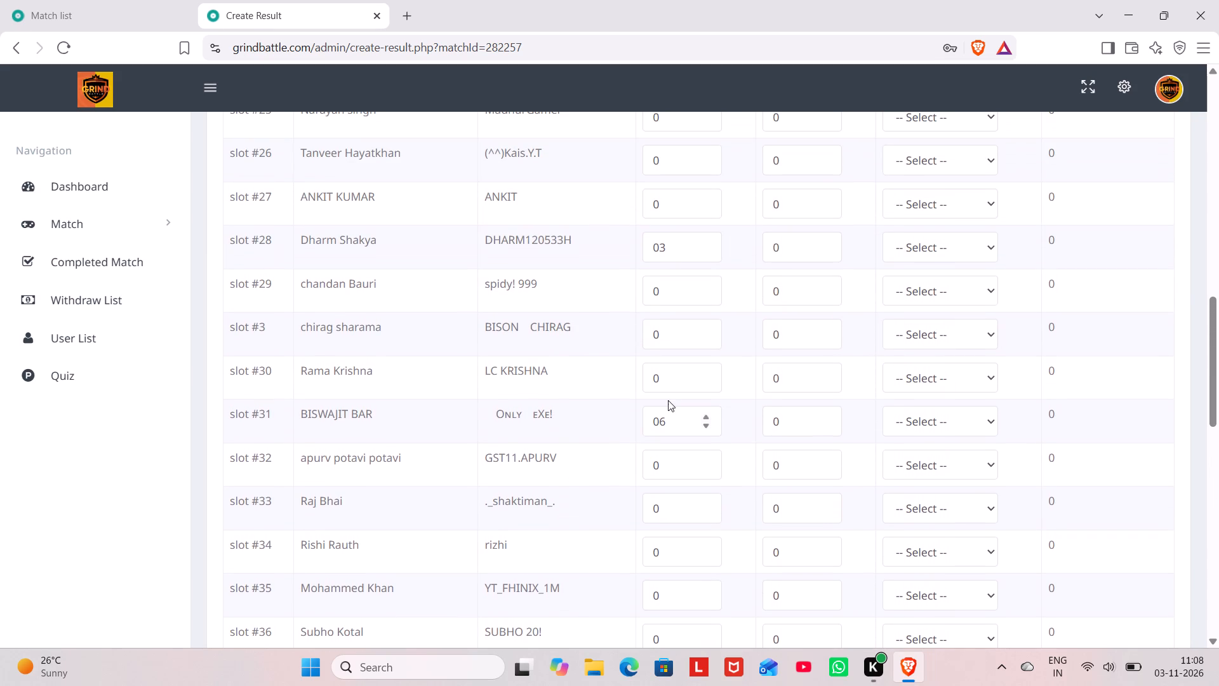
{"action": "left_click", "coordinate": [674, 379]}
{"action": "key", "text": "1"}
{"action": "key", "text": "Tab"}
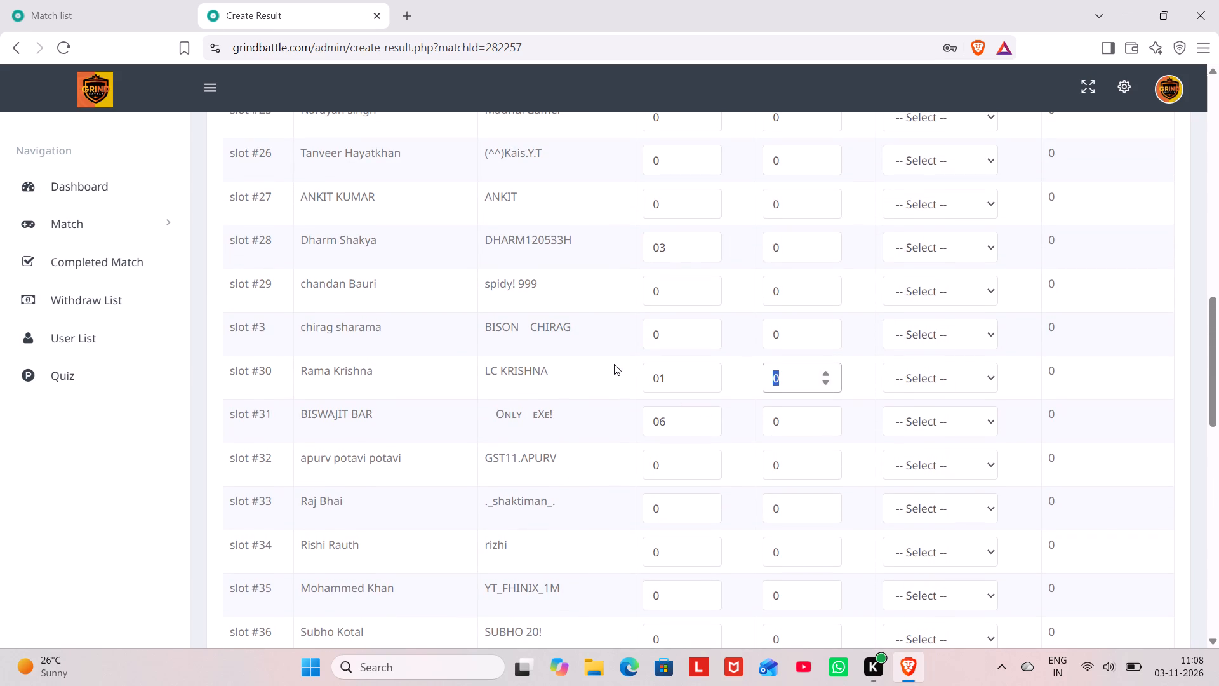
{"action": "left_click", "coordinate": [614, 364]}
Give the slot #13 participant 2 total kills.
{"action": "scroll", "coordinate": [614, 364], "scroll_direction": "up", "scroll_amount": 7}
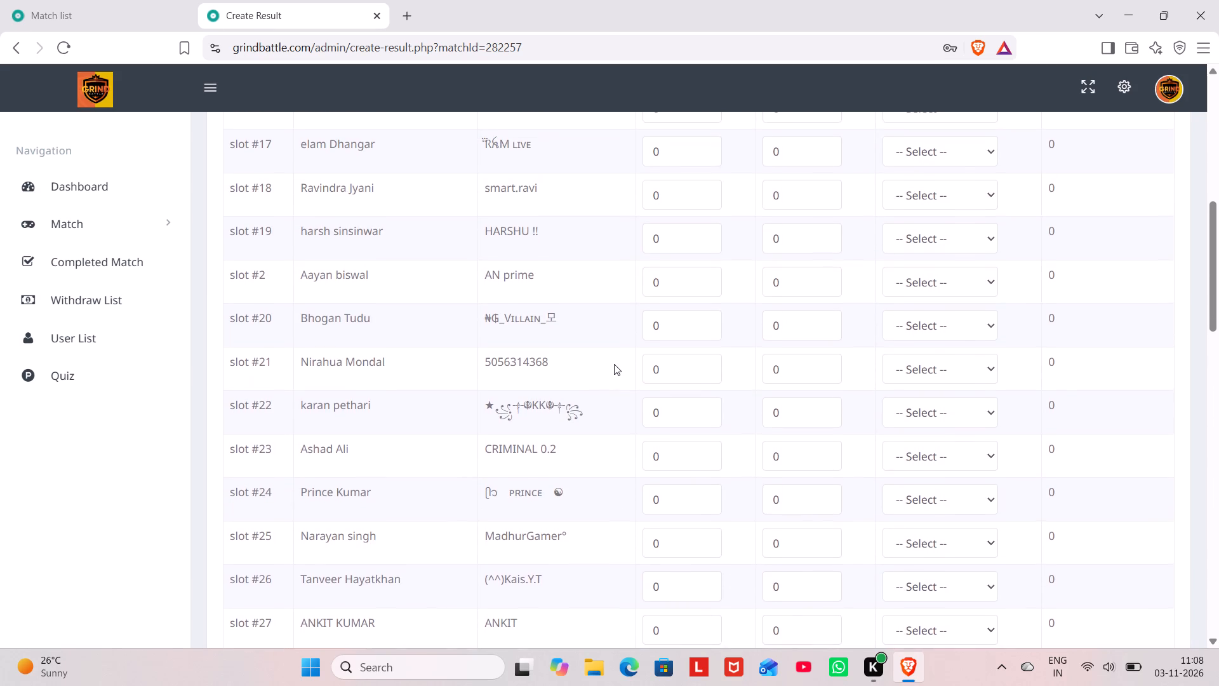
{"action": "scroll", "coordinate": [614, 364], "scroll_direction": "up", "scroll_amount": 6}
{"action": "left_click", "coordinate": [692, 354]}
{"action": "key", "text": "2"}
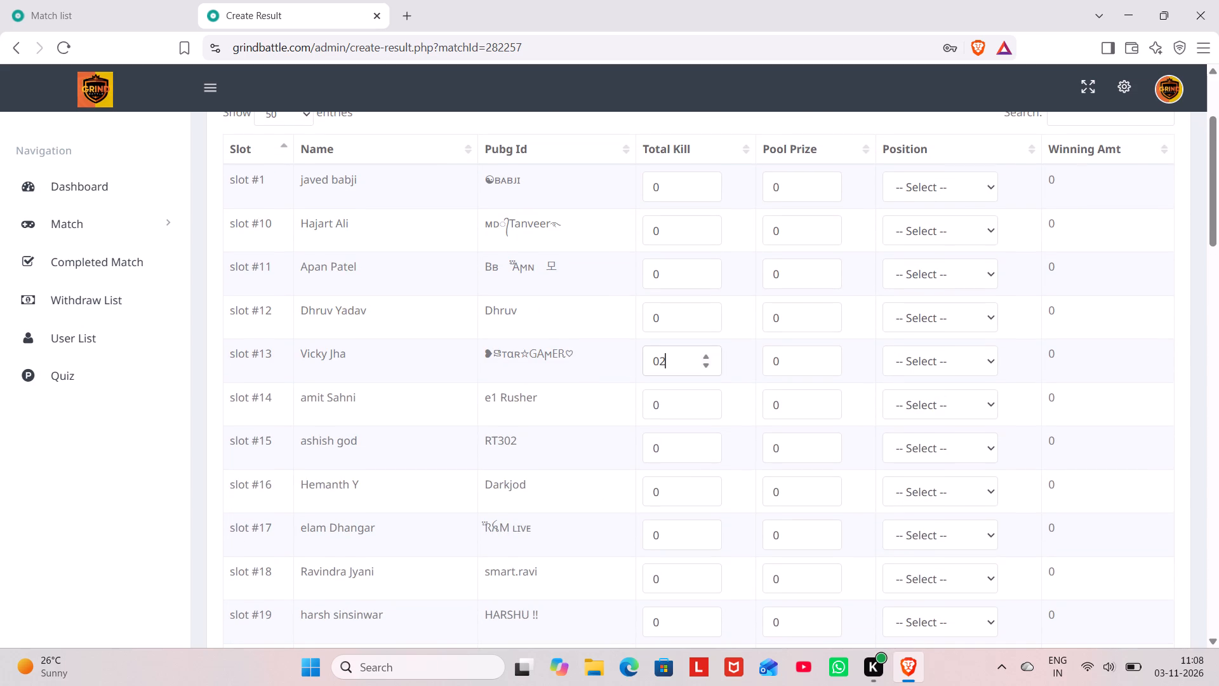
{"action": "key", "text": "Tab"}
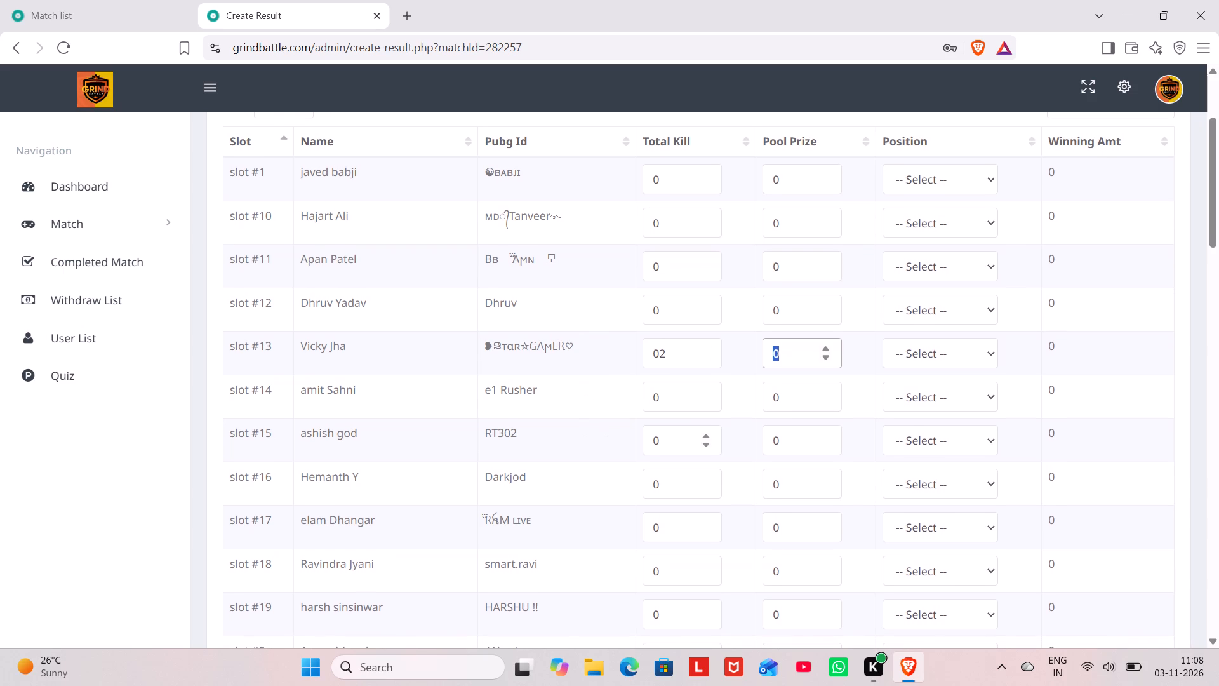
Give slot #15 participant RT302 1 total kill.
{"action": "left_click", "coordinate": [665, 438]}
{"action": "key", "text": "1"}
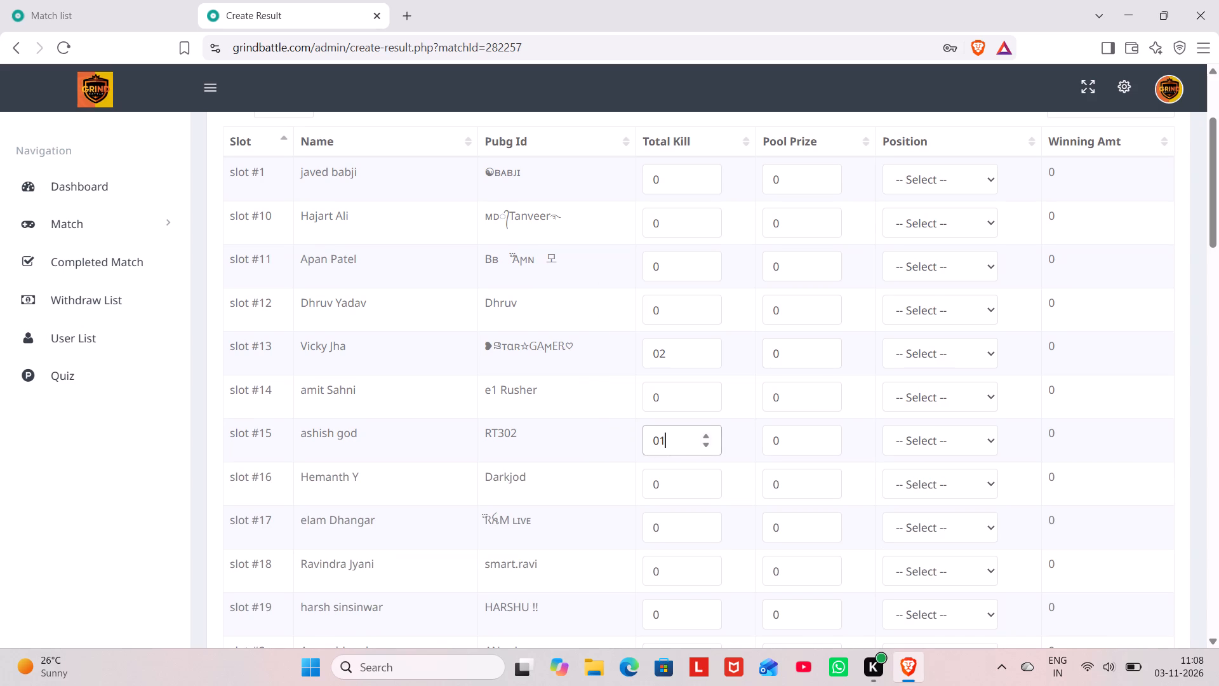
{"action": "key", "text": "Tab"}
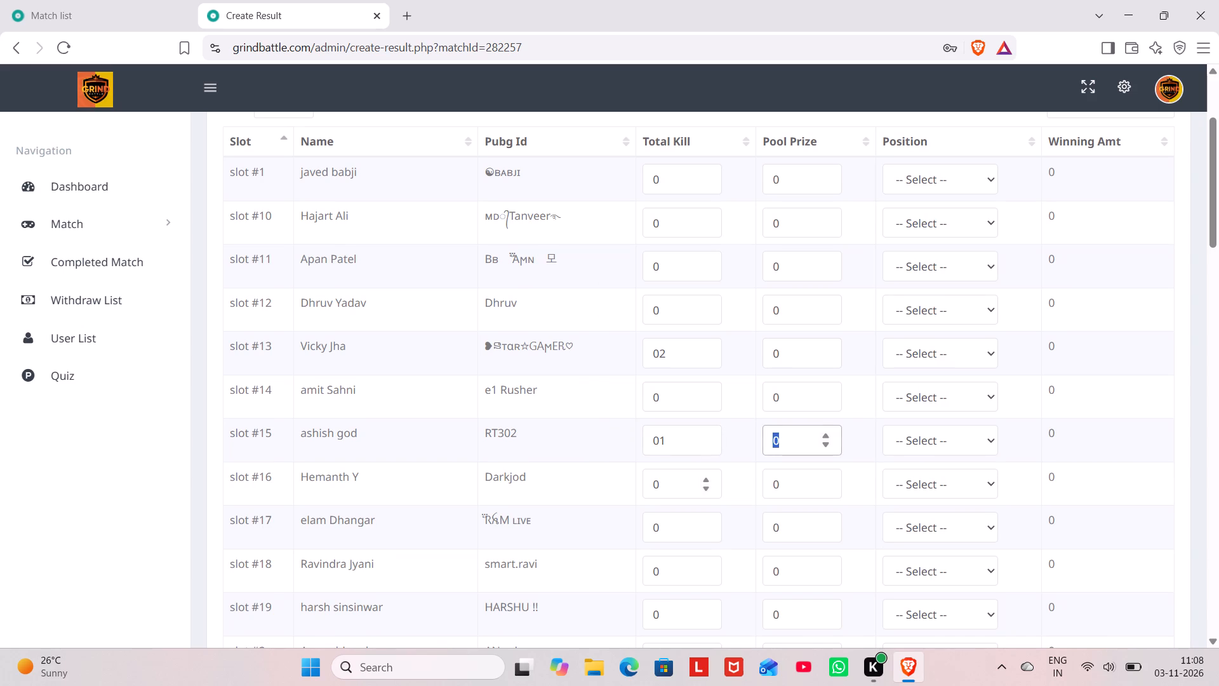
{"action": "scroll", "coordinate": [601, 532], "scroll_direction": "down", "scroll_amount": 3}
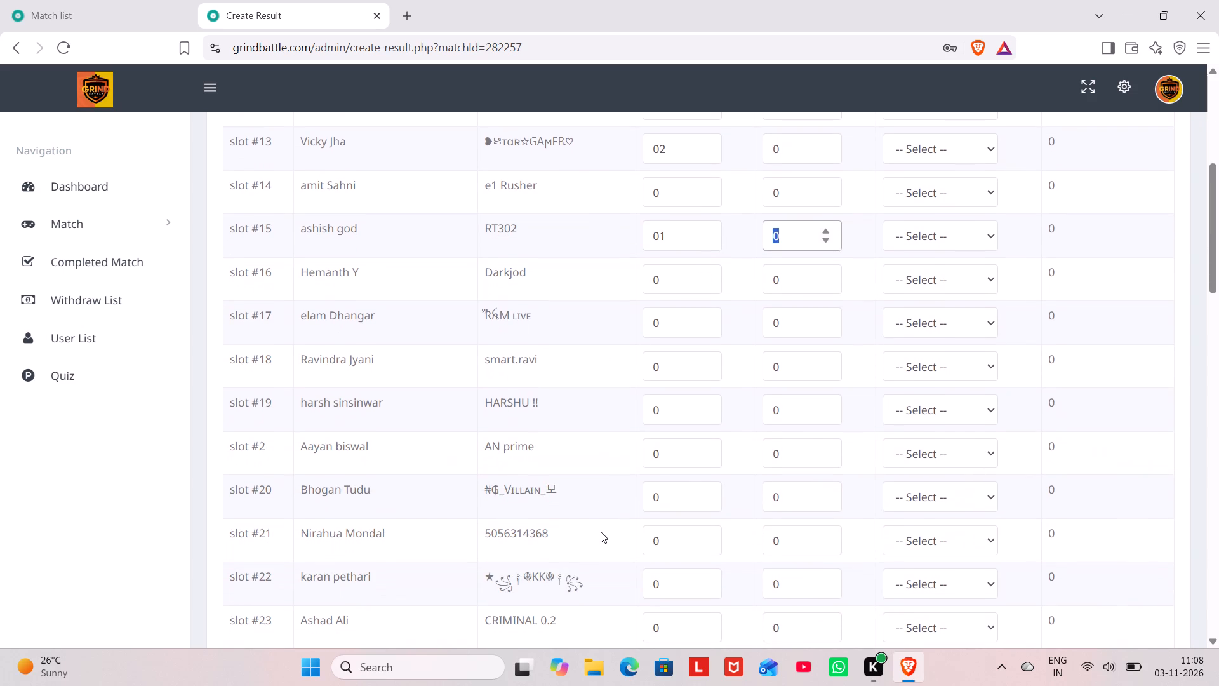
{"action": "scroll", "coordinate": [601, 532], "scroll_direction": "down", "scroll_amount": 4}
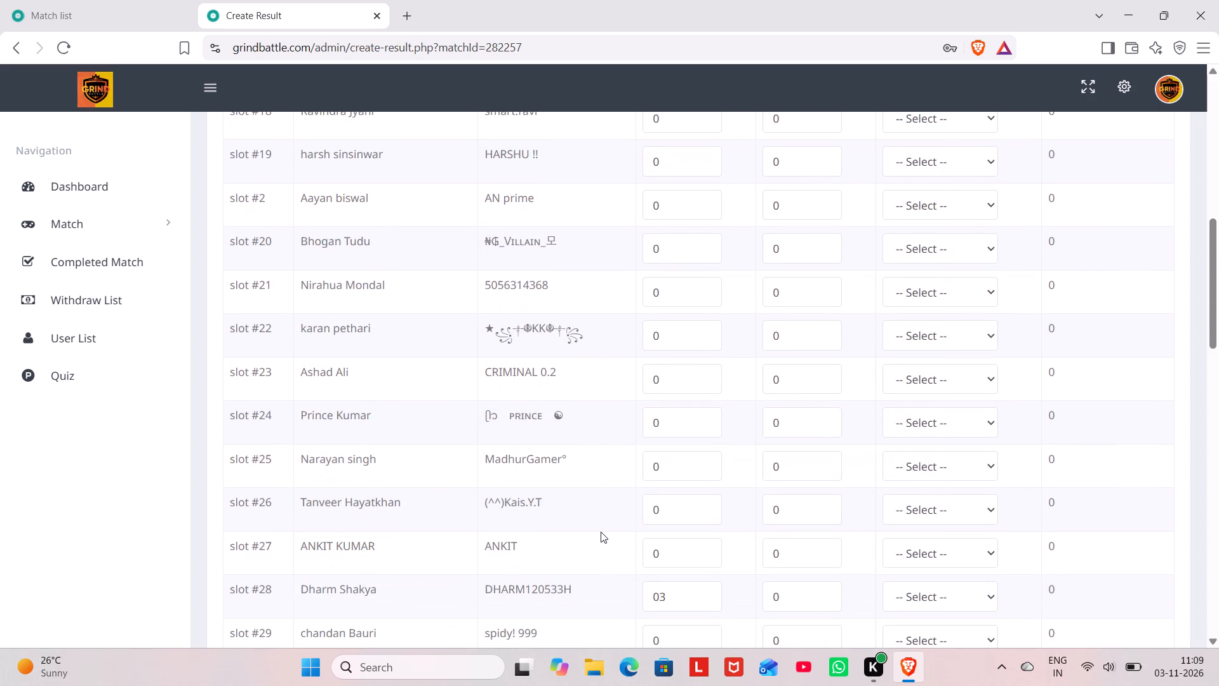
{"action": "scroll", "coordinate": [601, 532], "scroll_direction": "down", "scroll_amount": 2}
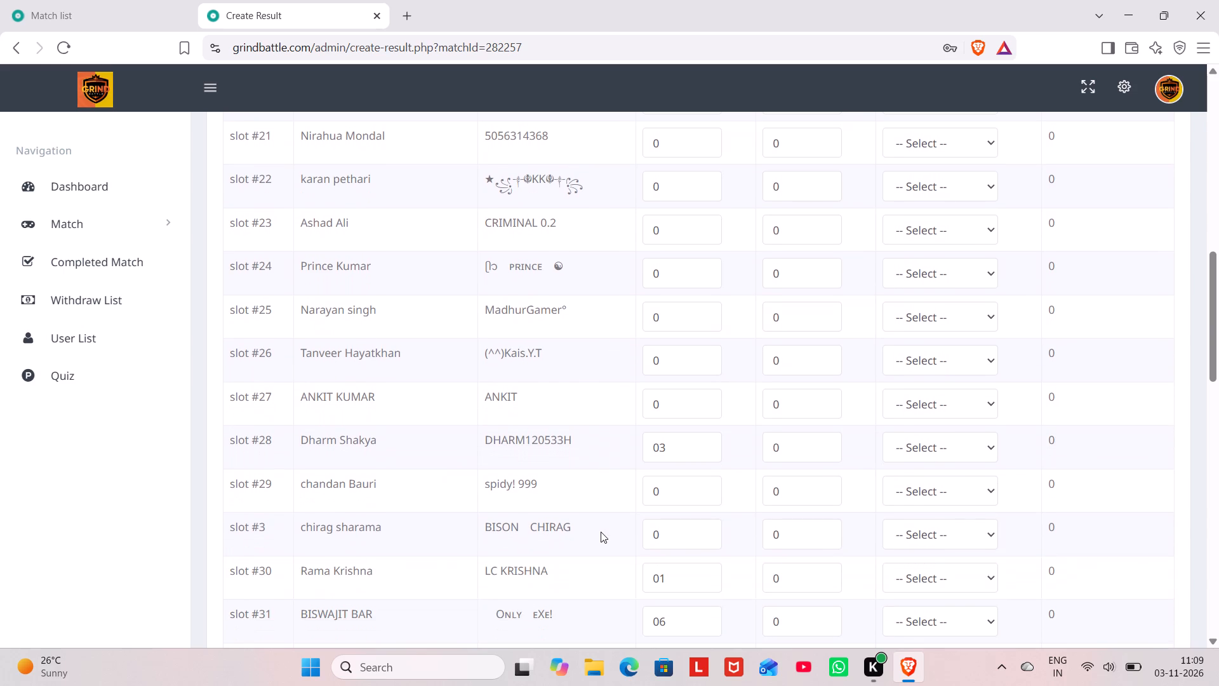
{"action": "scroll", "coordinate": [601, 532], "scroll_direction": "down", "scroll_amount": 3}
{"action": "left_click", "coordinate": [703, 507]}
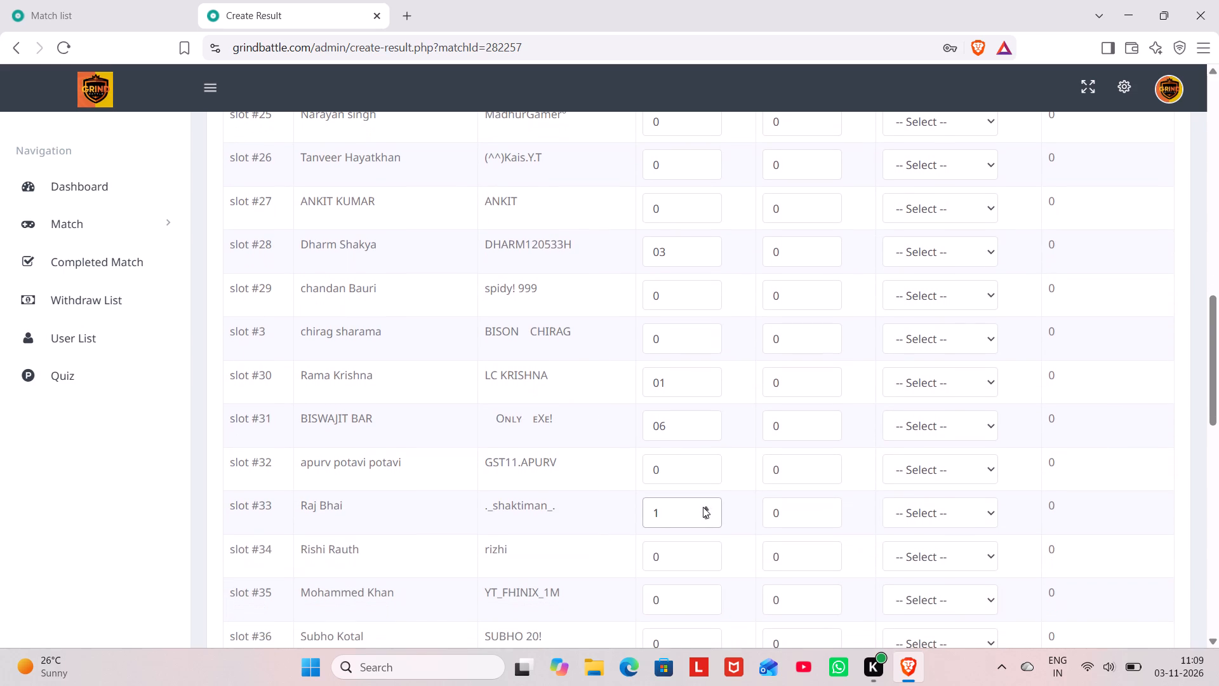
{"action": "left_click", "coordinate": [703, 507]}
{"action": "key", "text": "Tab"}
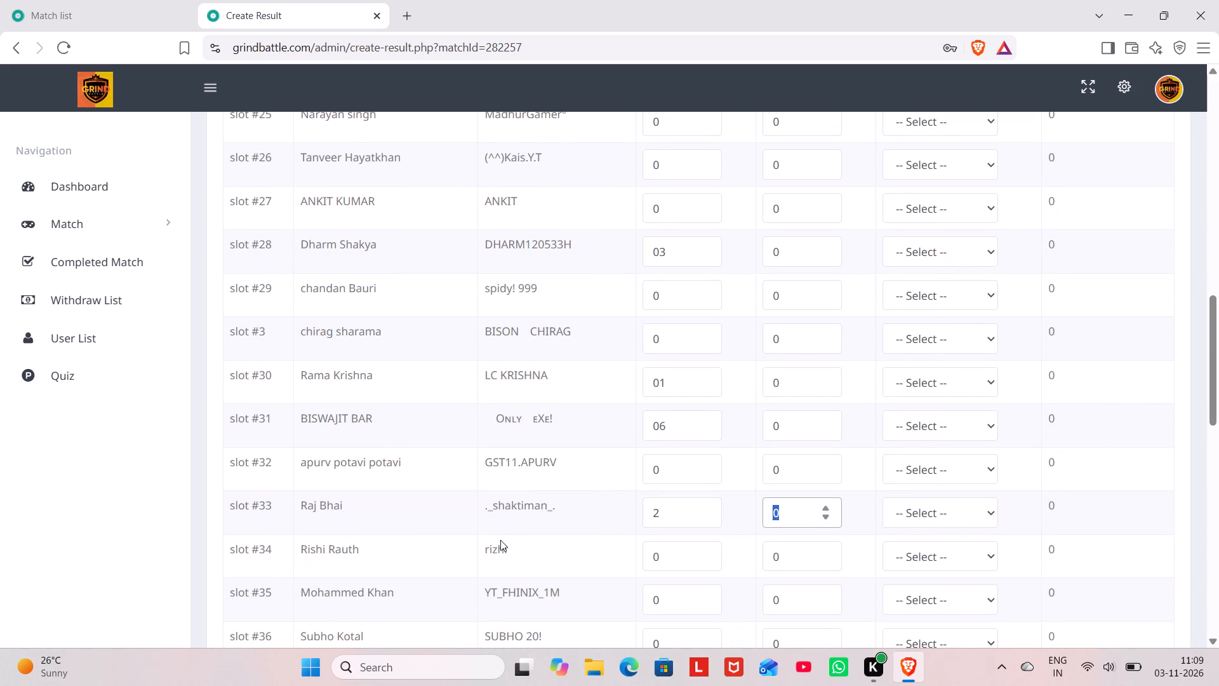
{"action": "scroll", "coordinate": [500, 540], "scroll_direction": "down", "scroll_amount": 3}
{"action": "scroll", "coordinate": [596, 533], "scroll_direction": "down", "scroll_amount": 1}
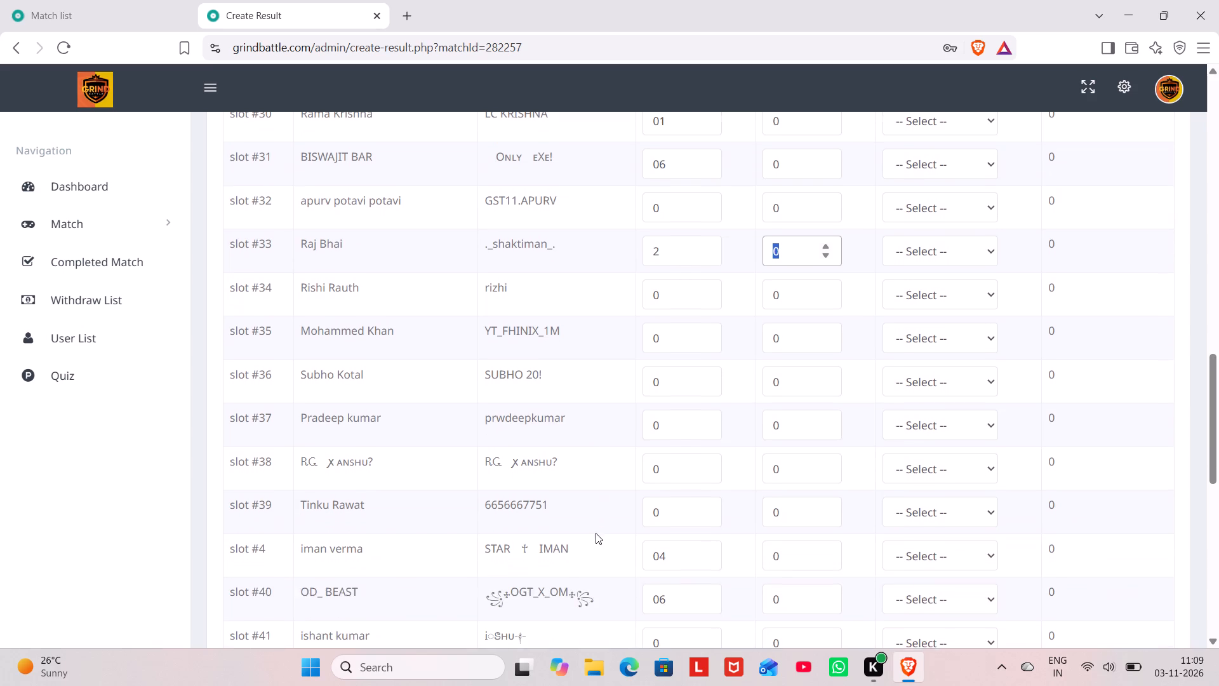
{"action": "scroll", "coordinate": [596, 533], "scroll_direction": "down", "scroll_amount": 2}
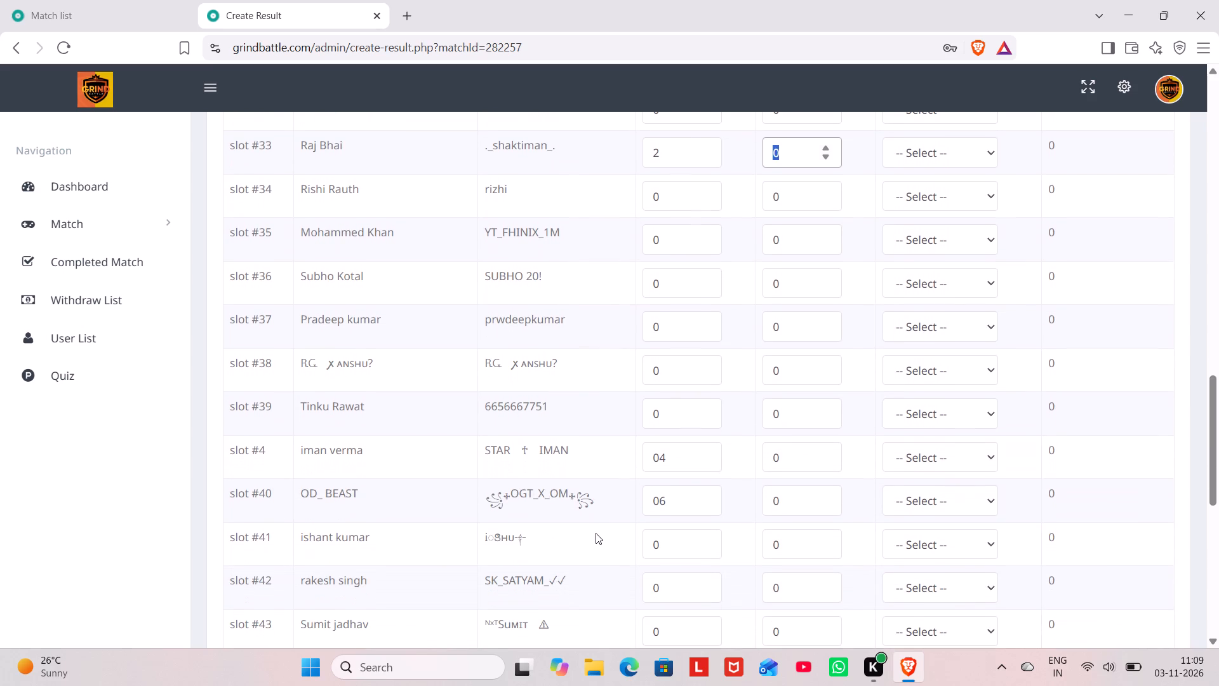
{"action": "left_click", "coordinate": [676, 584]}
{"action": "key", "text": "1"}
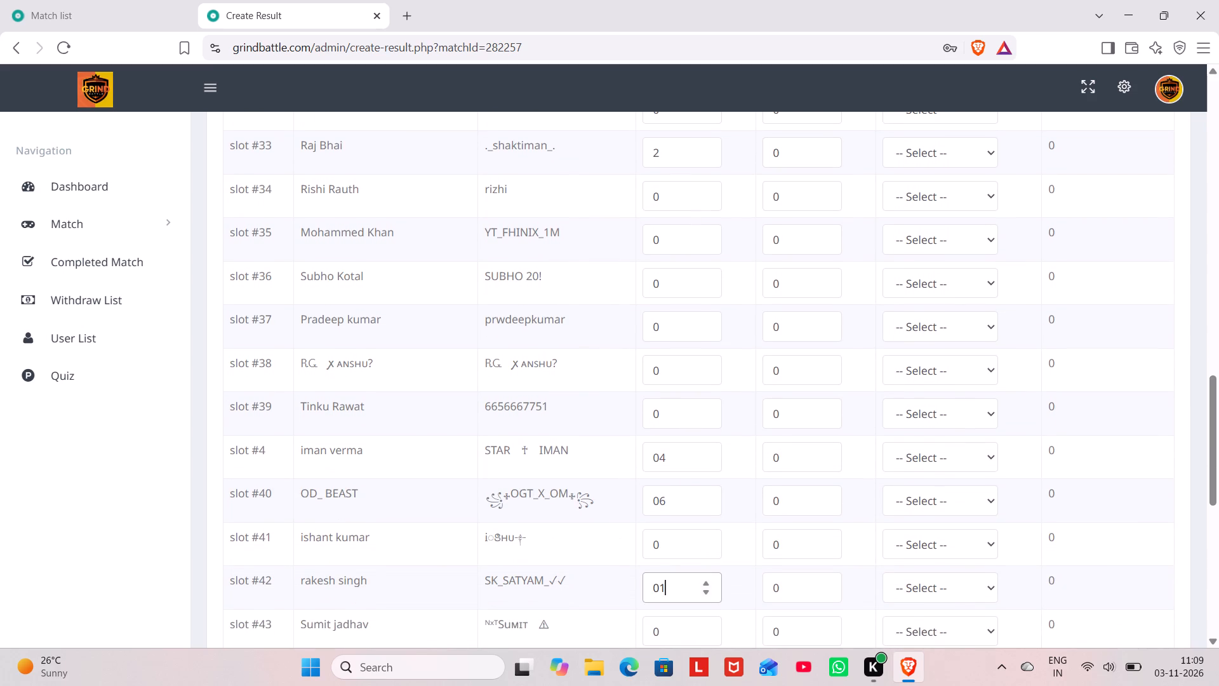
{"action": "key", "text": "BackSpace"}
{"action": "key", "text": "3"}
{"action": "key", "text": "Tab"}
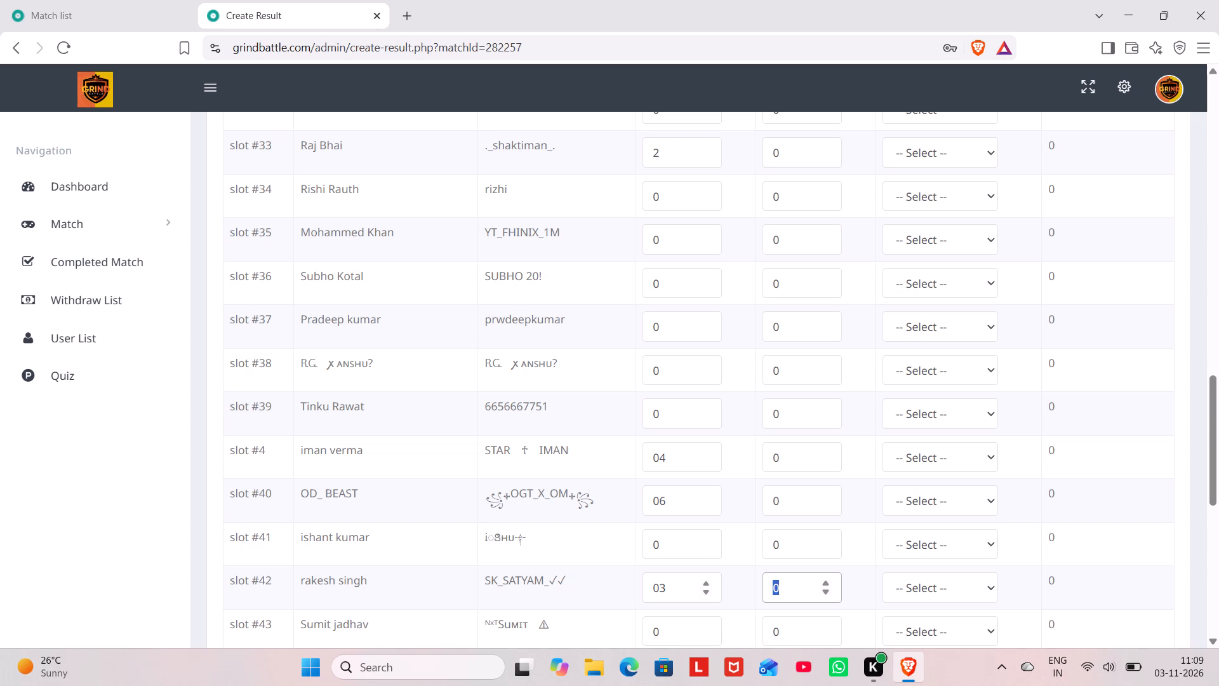
{"action": "left_click", "coordinate": [608, 596]}
Give the slot #43 participant 1 total kill.
{"action": "scroll", "coordinate": [608, 596], "scroll_direction": "down", "scroll_amount": 1}
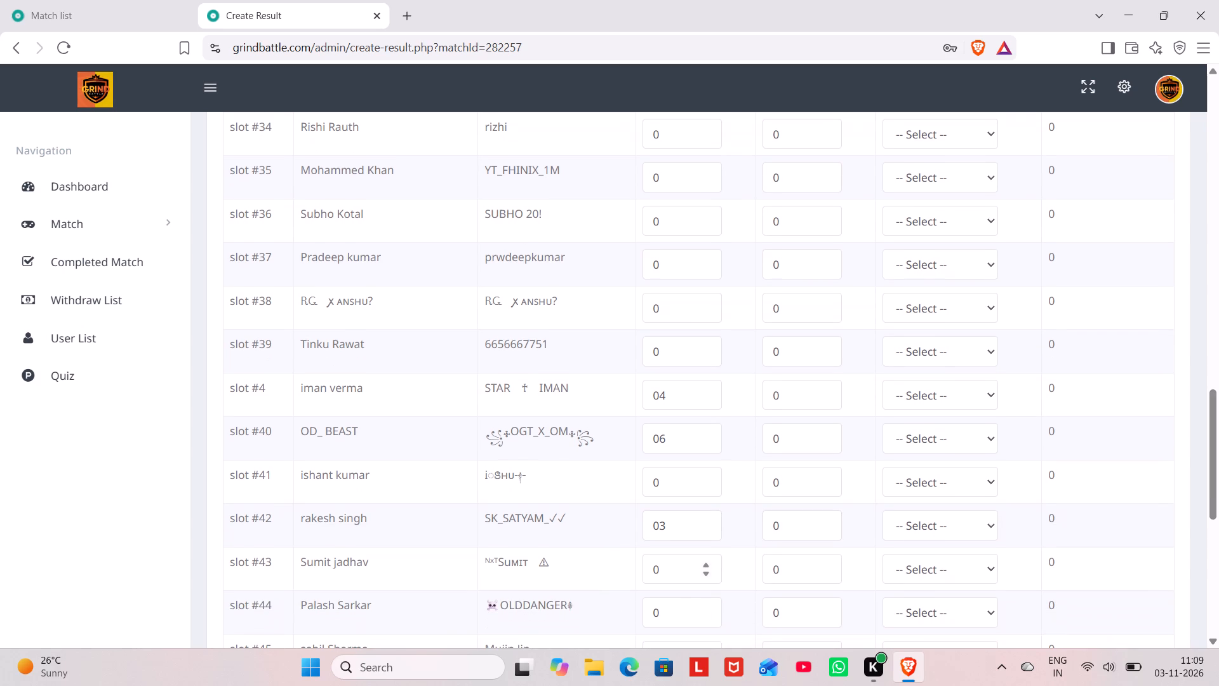
{"action": "left_click", "coordinate": [673, 564]}
{"action": "key", "text": "1"}
{"action": "key", "text": "Tab"}
{"action": "left_click", "coordinate": [543, 548]}
{"action": "scroll", "coordinate": [582, 553], "scroll_direction": "down", "scroll_amount": 1}
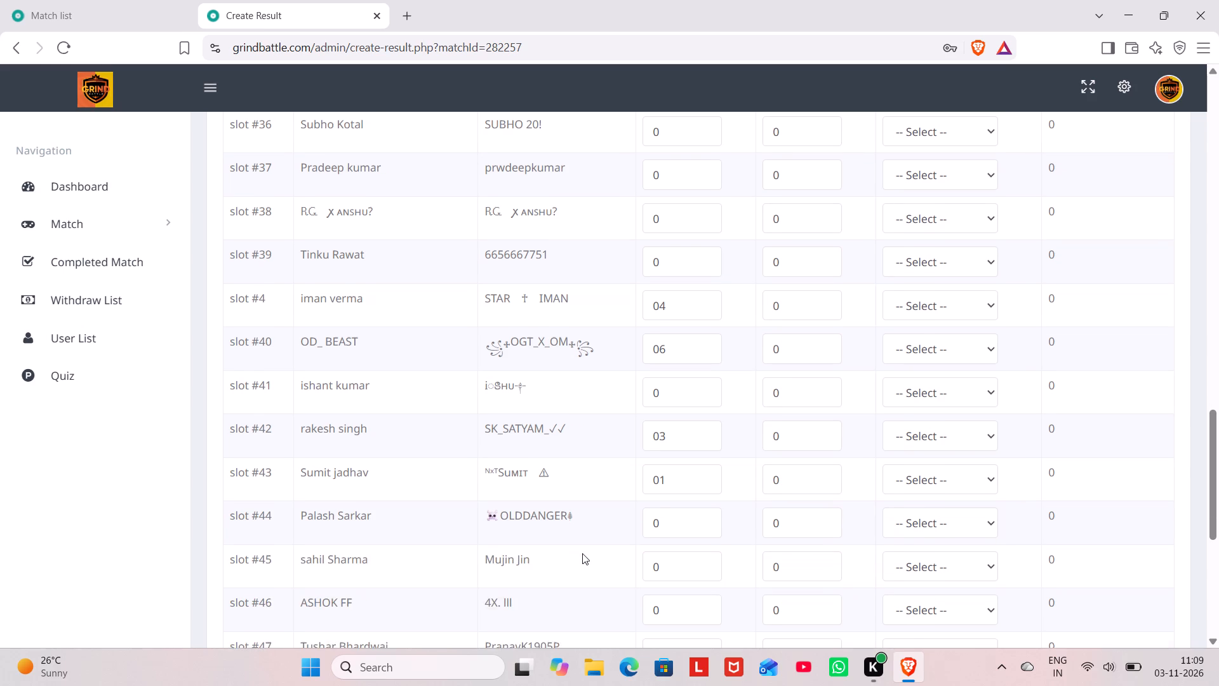
{"action": "scroll", "coordinate": [582, 553], "scroll_direction": "down", "scroll_amount": 4}
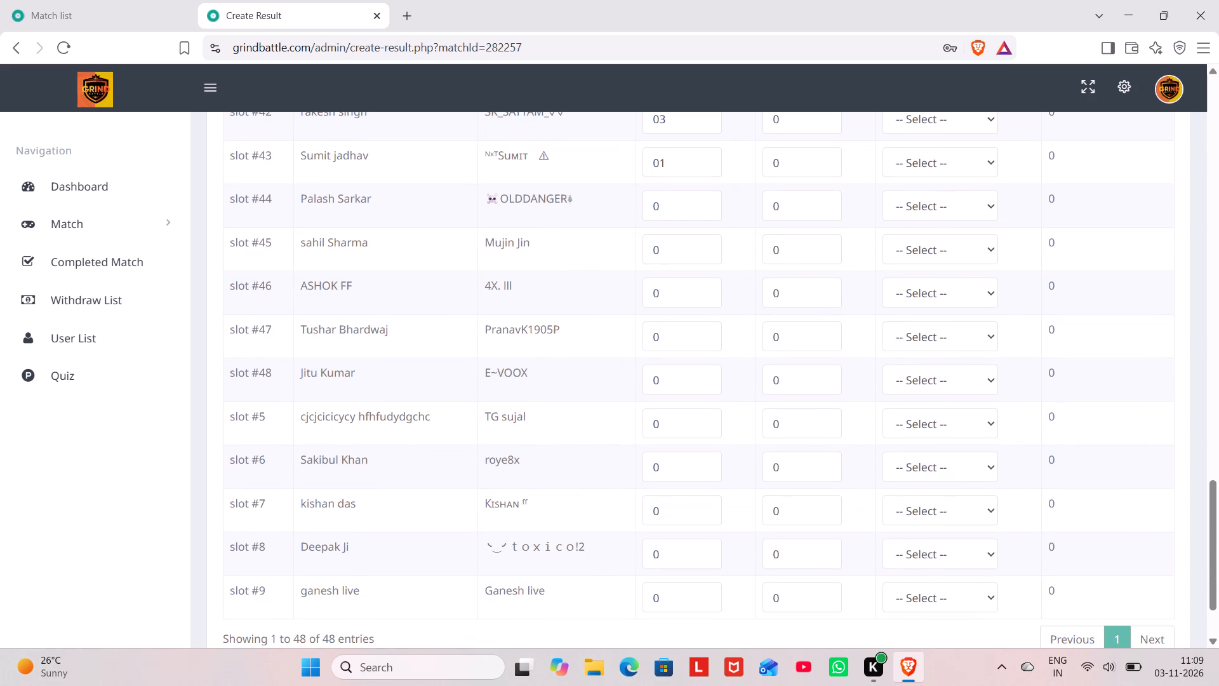
{"action": "left_click", "coordinate": [676, 454]}
{"action": "key", "text": "1"}
{"action": "key", "text": "Tab"}
{"action": "left_click", "coordinate": [630, 461]}
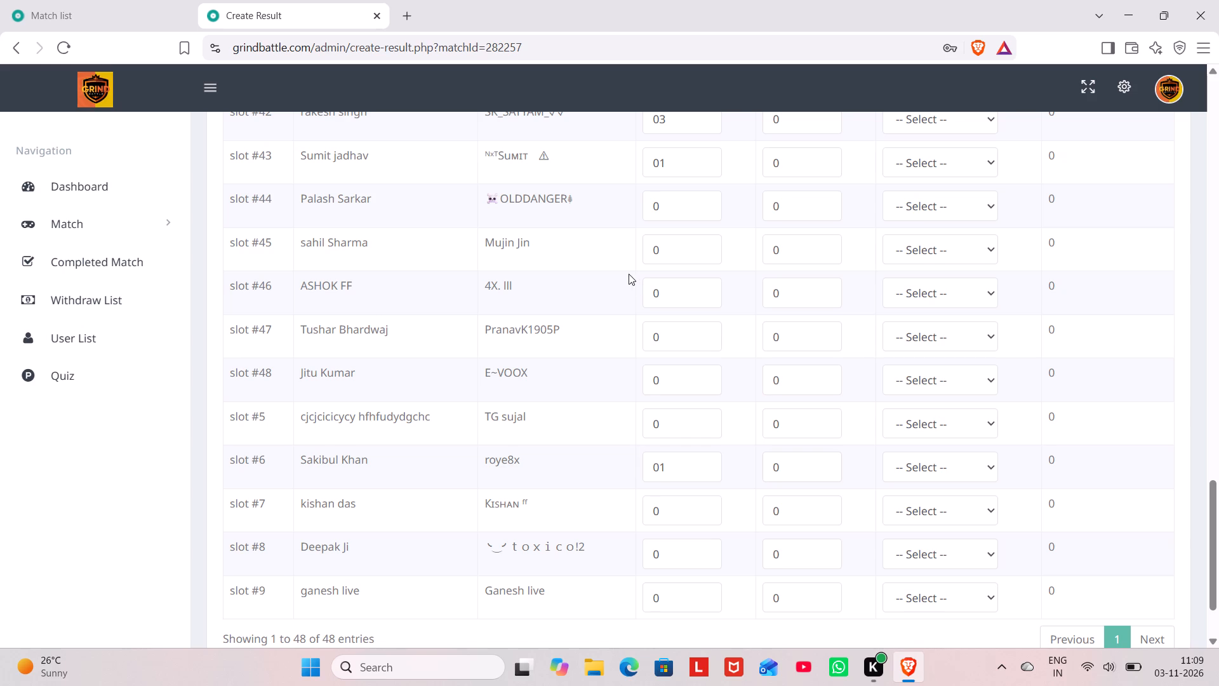
{"action": "scroll", "coordinate": [629, 274], "scroll_direction": "up", "scroll_amount": 6}
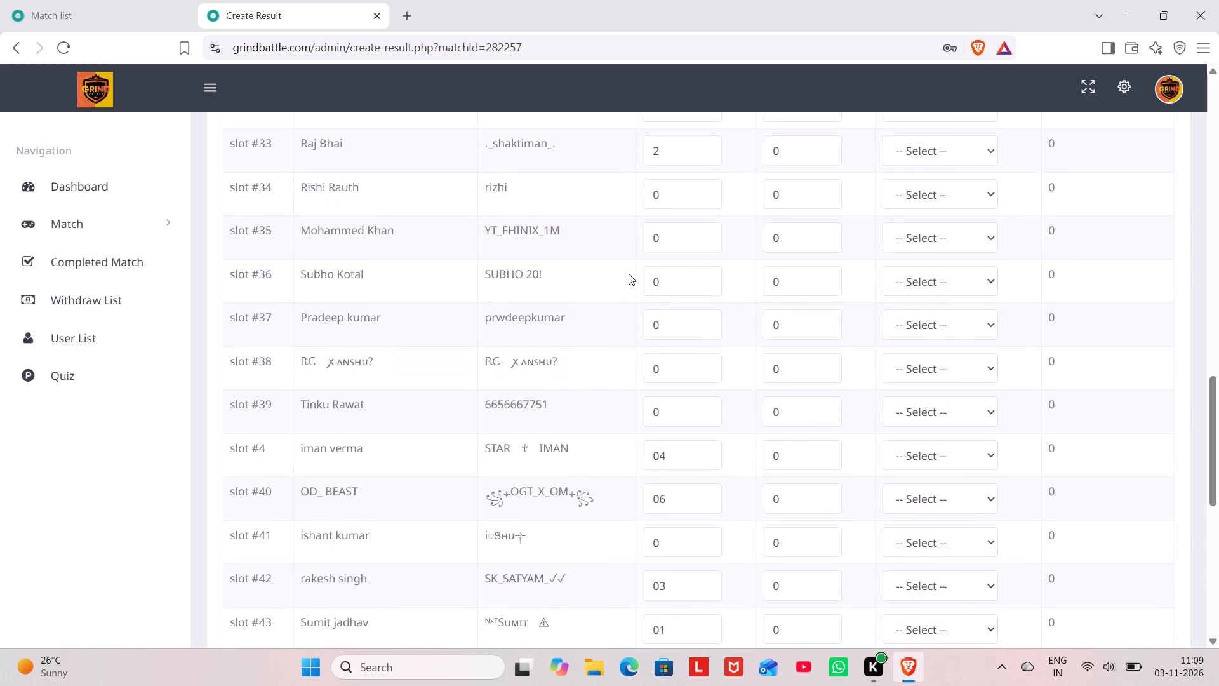
{"action": "scroll", "coordinate": [629, 274], "scroll_direction": "up", "scroll_amount": 7}
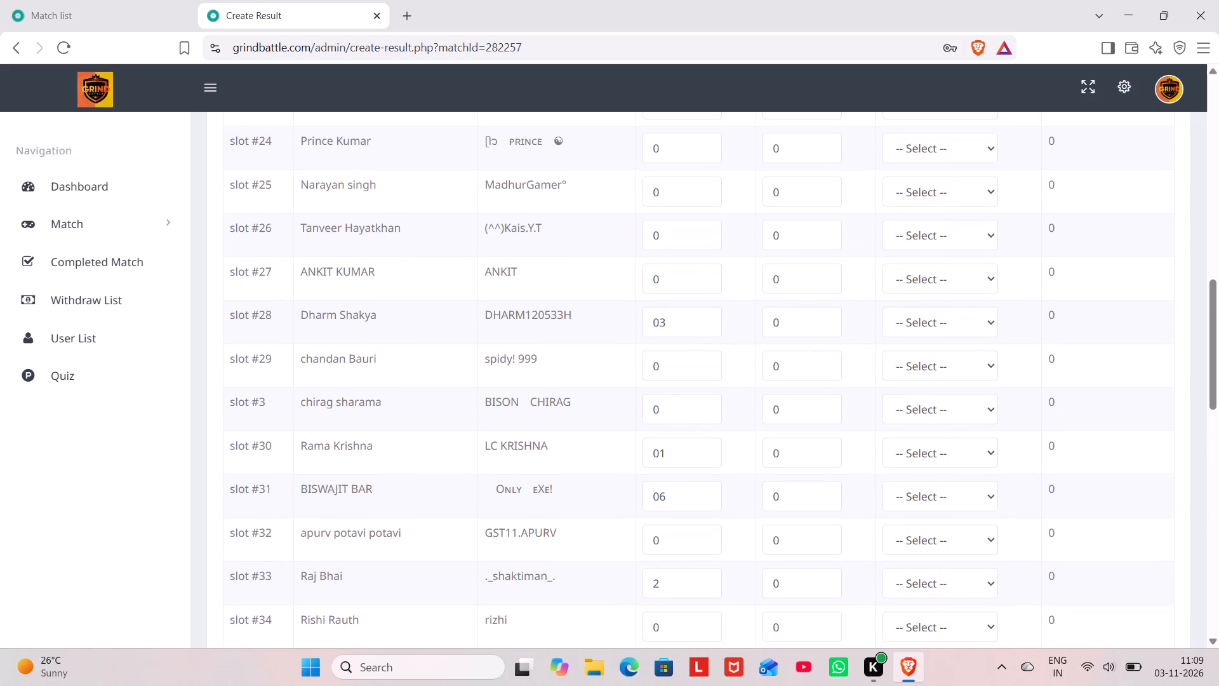
{"action": "left_click", "coordinate": [691, 363]}
{"action": "key", "text": "1"}
{"action": "key", "text": "Tab"}
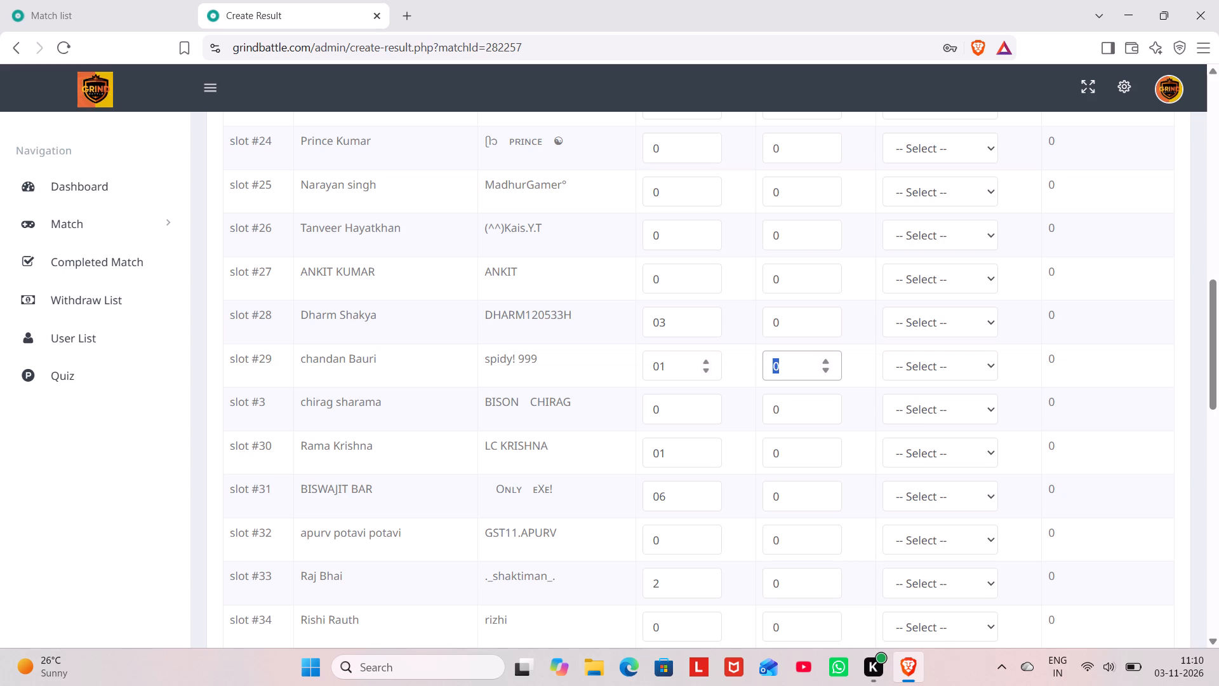
{"action": "left_click", "coordinate": [571, 292]}
Give the slot #1 participant 1 total kill.
{"action": "scroll", "coordinate": [571, 292], "scroll_direction": "up", "scroll_amount": 4}
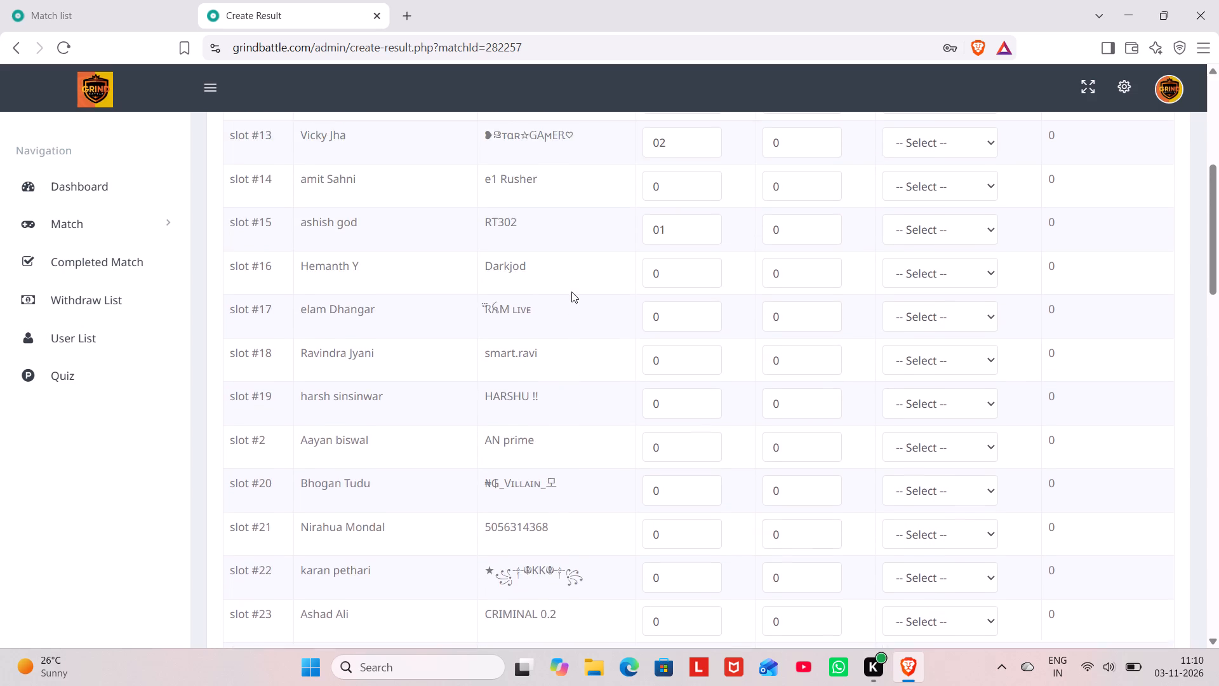
{"action": "scroll", "coordinate": [571, 292], "scroll_direction": "up", "scroll_amount": 5}
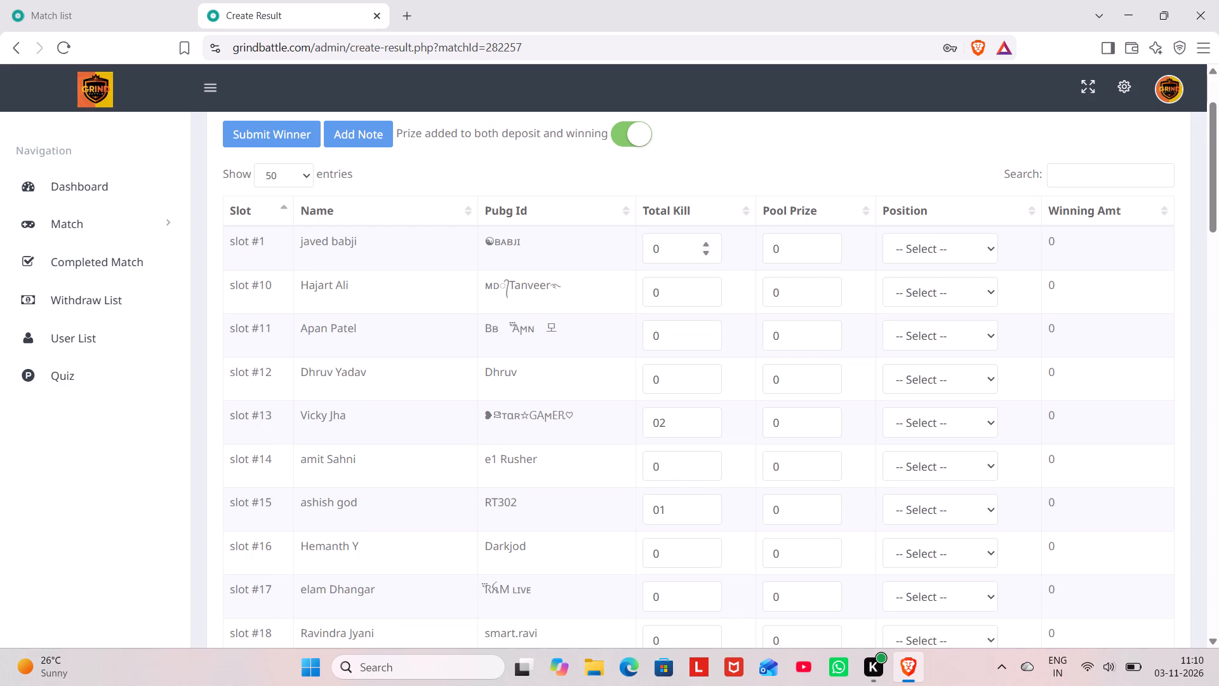
{"action": "left_click", "coordinate": [663, 237]}
{"action": "key", "text": "1"}
{"action": "key", "text": "Tab"}
{"action": "left_click", "coordinate": [672, 563]}
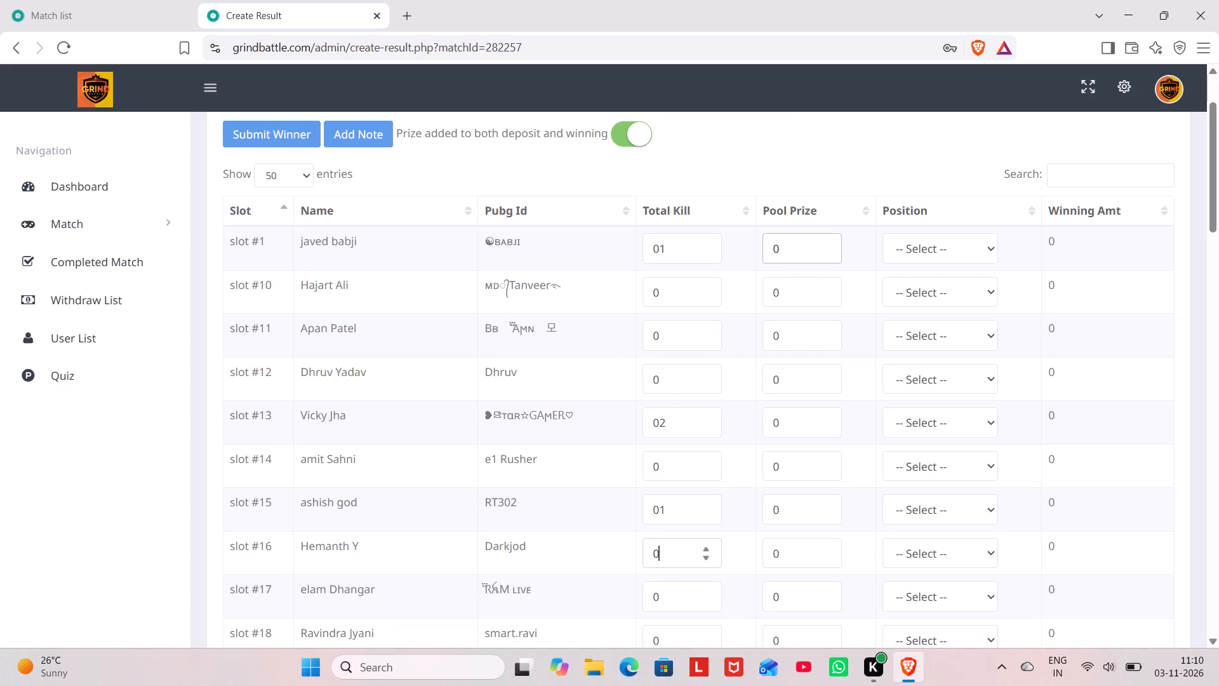
{"action": "key", "text": "1"}
{"action": "key", "text": "Tab"}
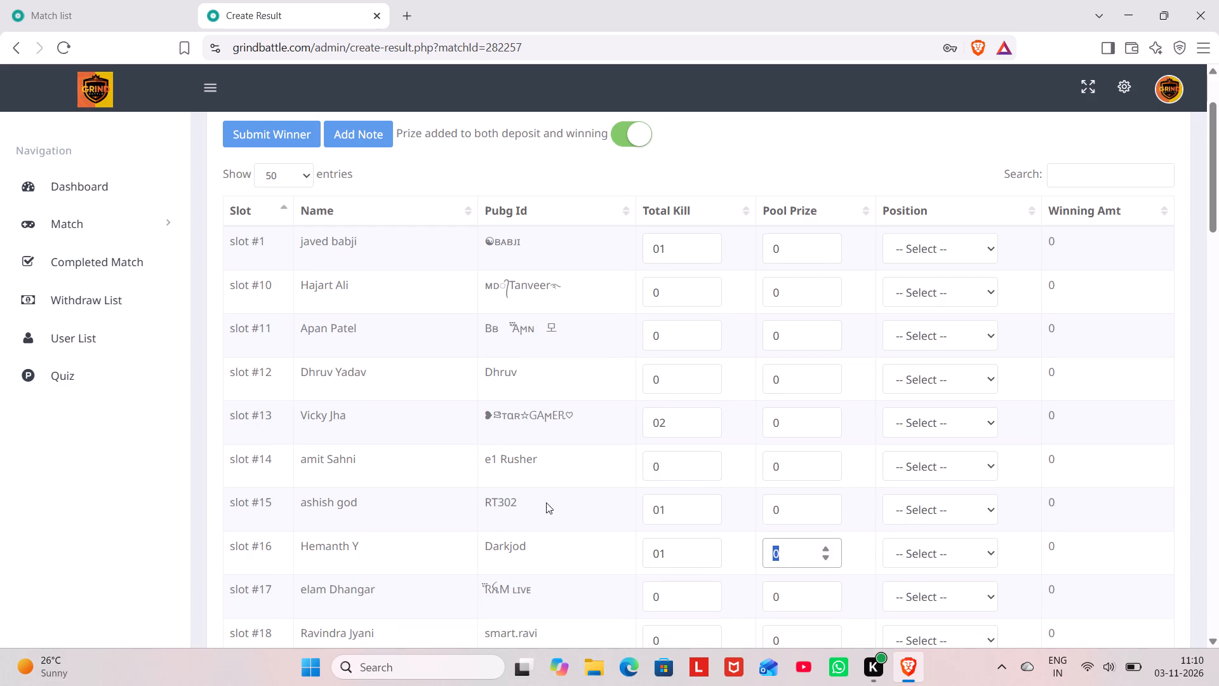
{"action": "left_click", "coordinate": [546, 502]}
Give the slot #17 participant 1 total kill.
{"action": "scroll", "coordinate": [546, 502], "scroll_direction": "down", "scroll_amount": 2}
{"action": "left_click", "coordinate": [665, 452]}
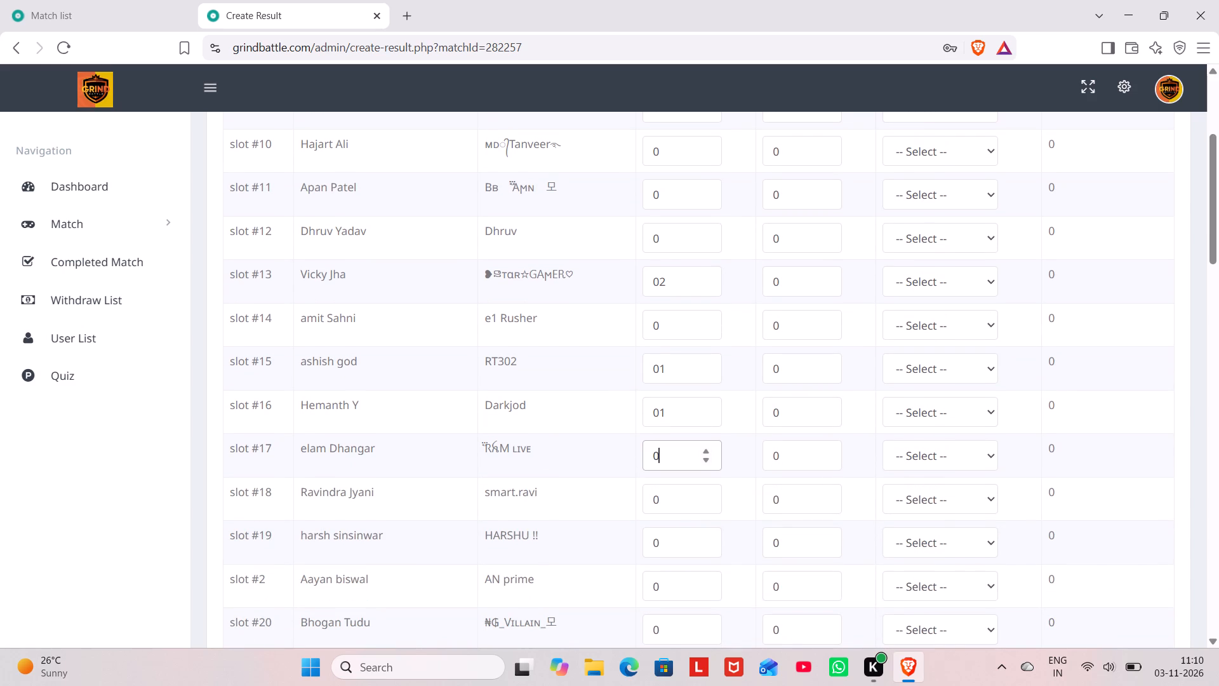
{"action": "key", "text": "1"}
{"action": "key", "text": "Tab"}
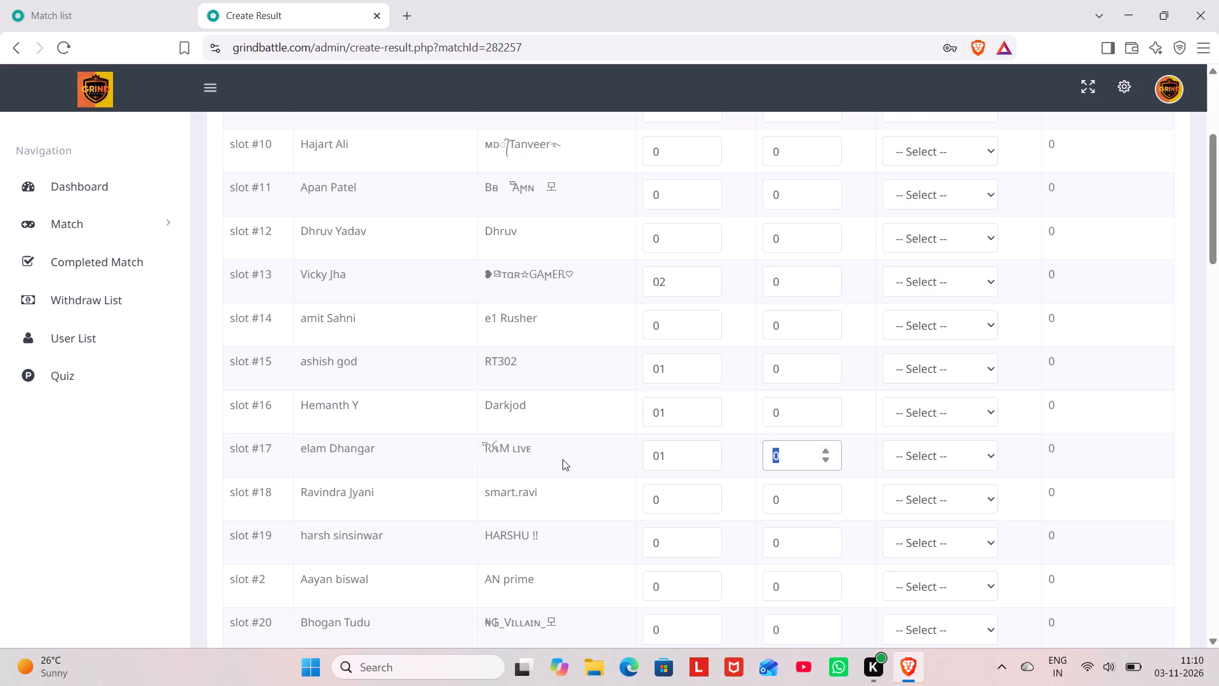
{"action": "left_click", "coordinate": [563, 459]}
{"action": "scroll", "coordinate": [608, 499], "scroll_direction": "down", "scroll_amount": 1}
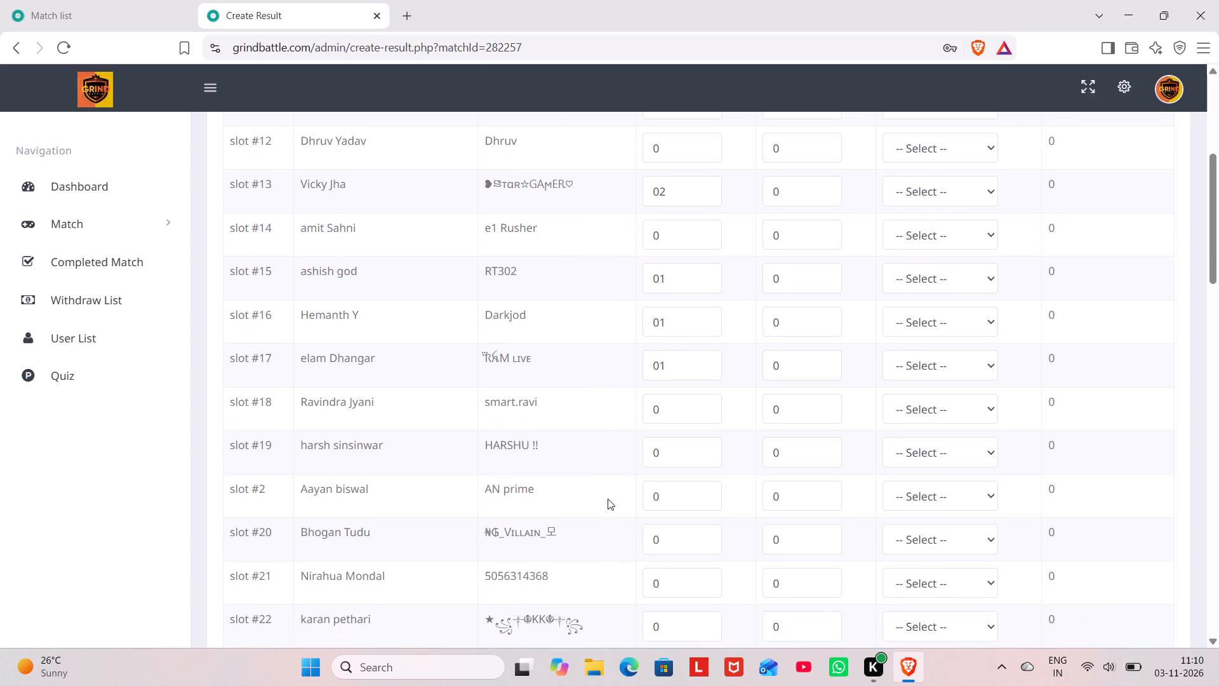
{"action": "scroll", "coordinate": [608, 499], "scroll_direction": "down", "scroll_amount": 3}
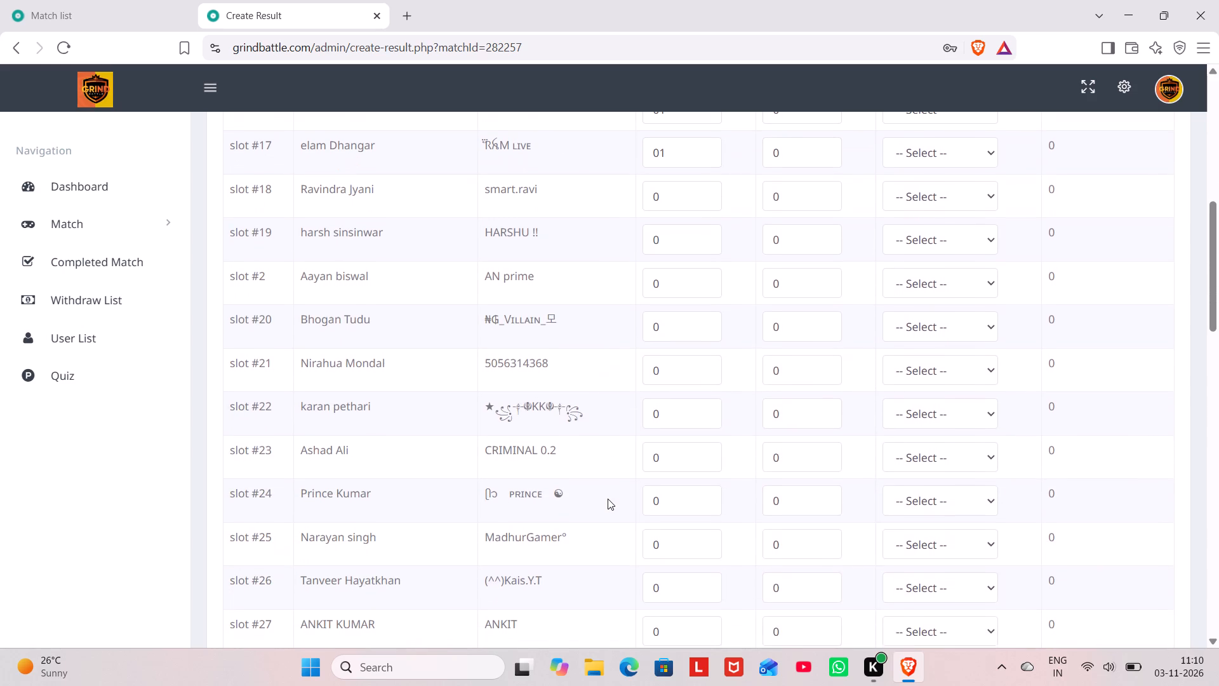
{"action": "scroll", "coordinate": [608, 499], "scroll_direction": "down", "scroll_amount": 4}
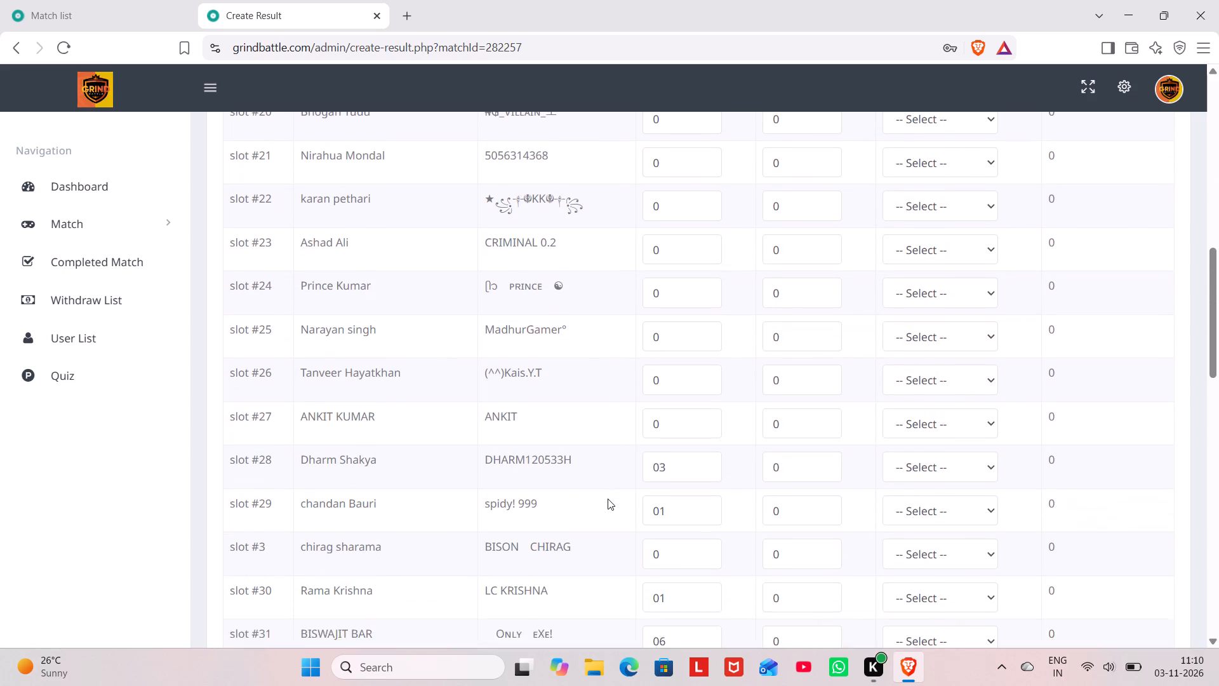
{"action": "scroll", "coordinate": [608, 499], "scroll_direction": "down", "scroll_amount": 4}
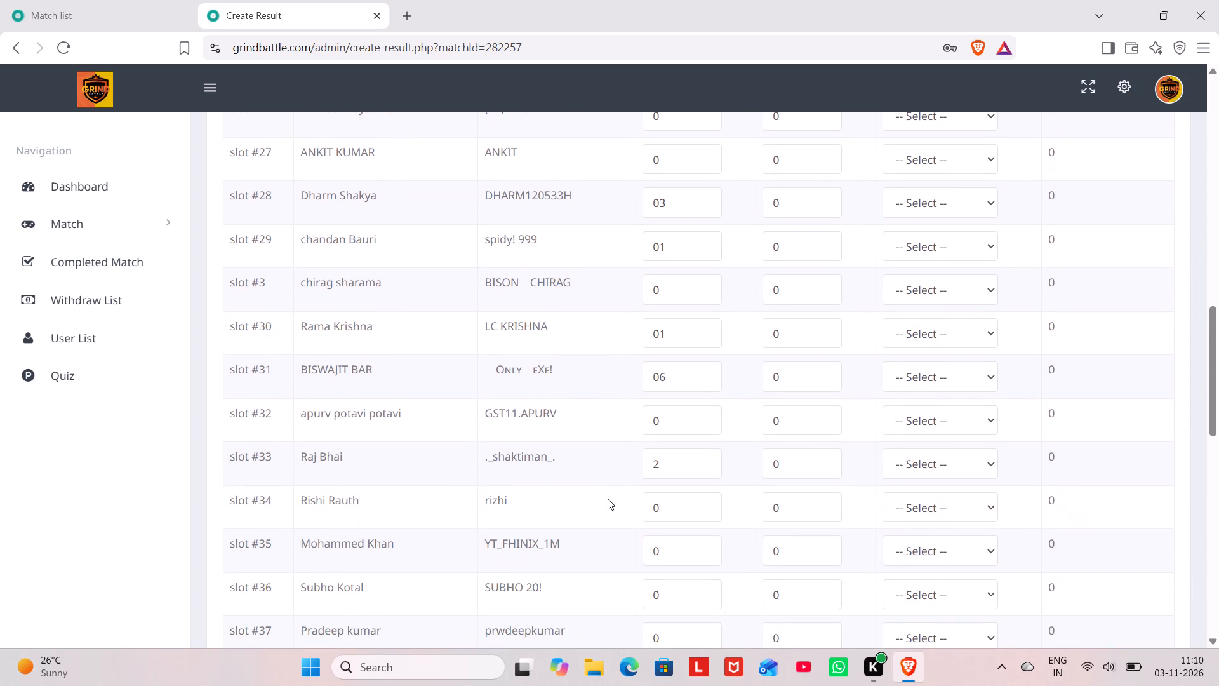
{"action": "scroll", "coordinate": [608, 499], "scroll_direction": "down", "scroll_amount": 5}
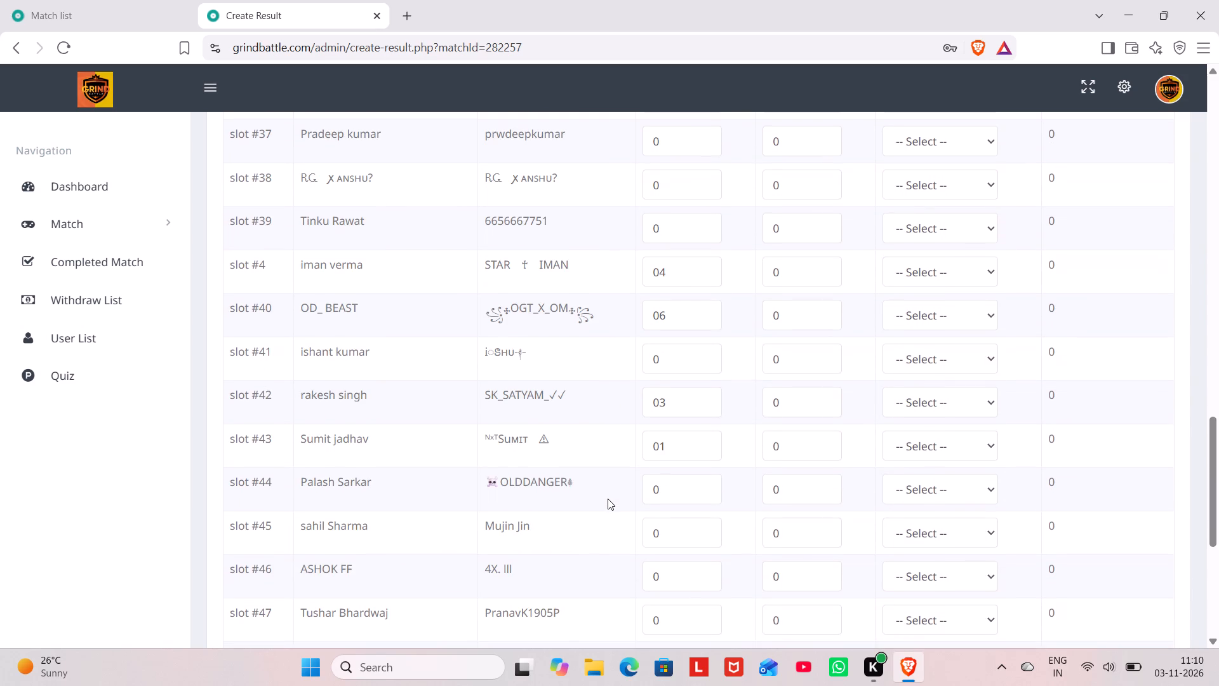
{"action": "scroll", "coordinate": [608, 499], "scroll_direction": "down", "scroll_amount": 1}
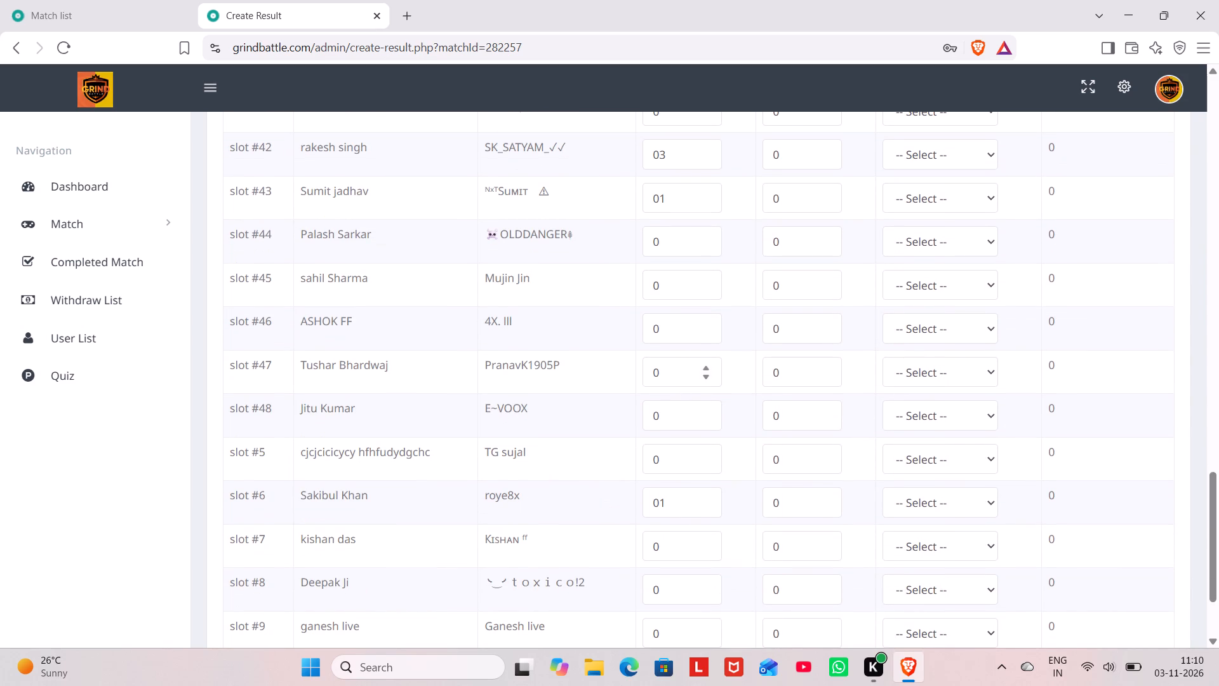
{"action": "left_click", "coordinate": [684, 377]}
{"action": "key", "text": "1"}
{"action": "key", "text": "Tab"}
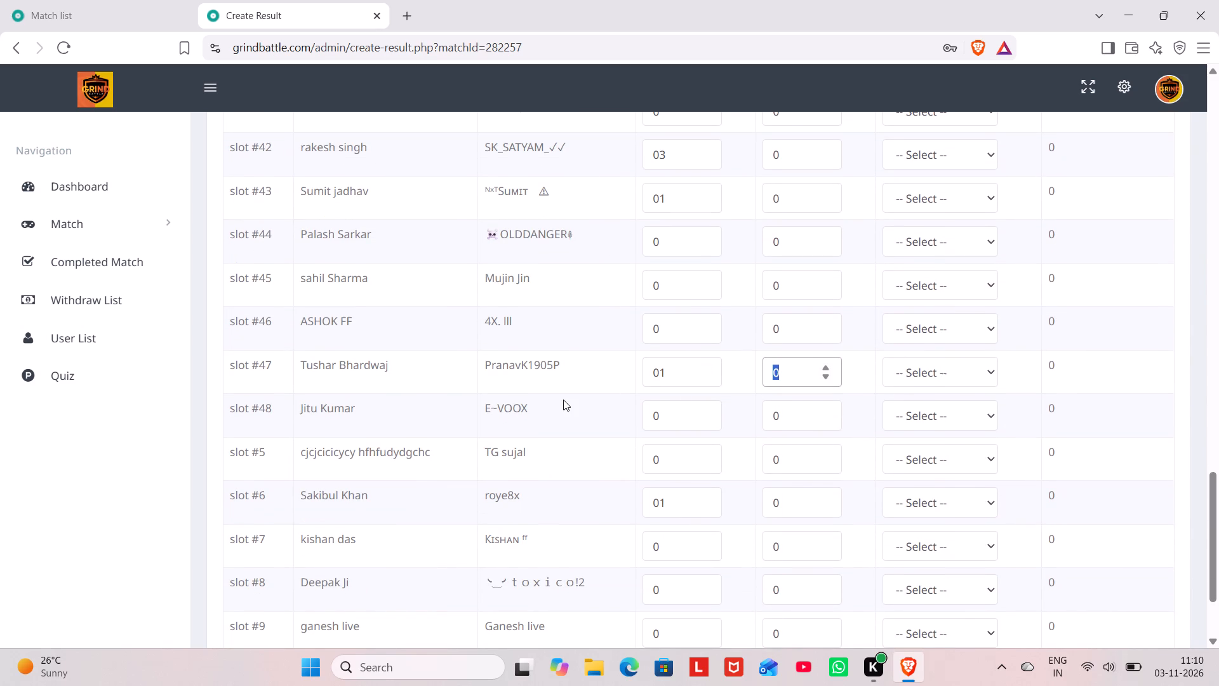
{"action": "left_click", "coordinate": [562, 400]}
Submit the winner results for match 282257.
{"action": "scroll", "coordinate": [562, 400], "scroll_direction": "up", "scroll_amount": 5}
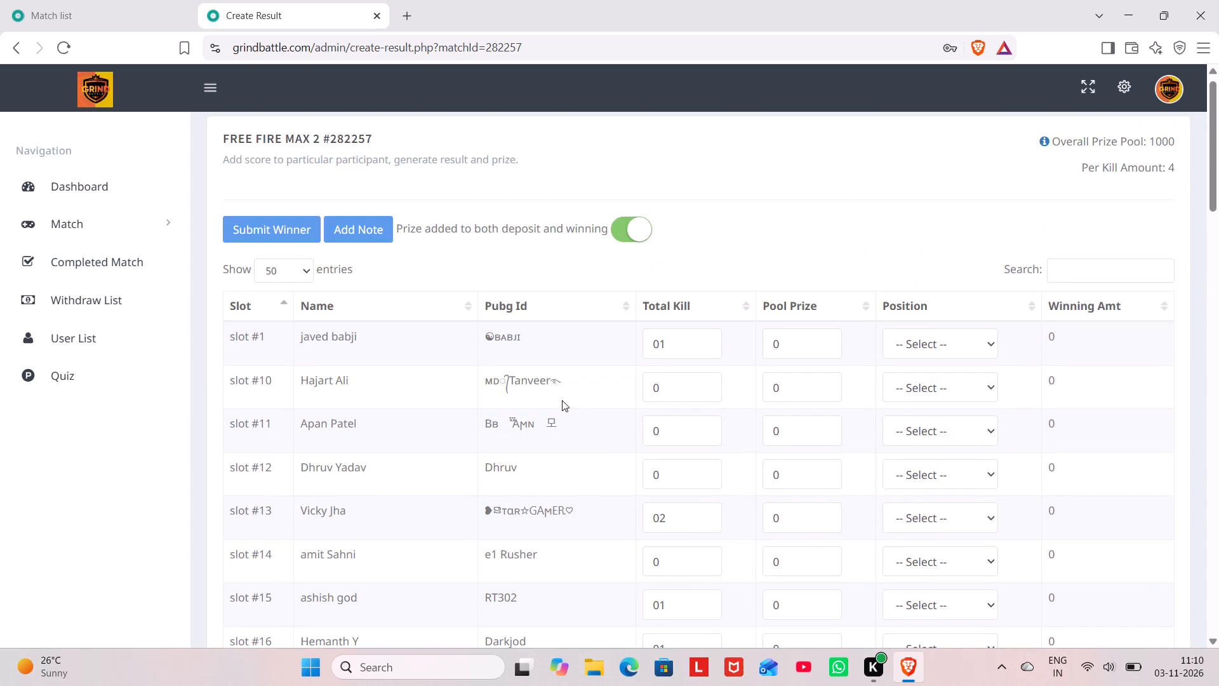
{"action": "left_click", "coordinate": [279, 245]}
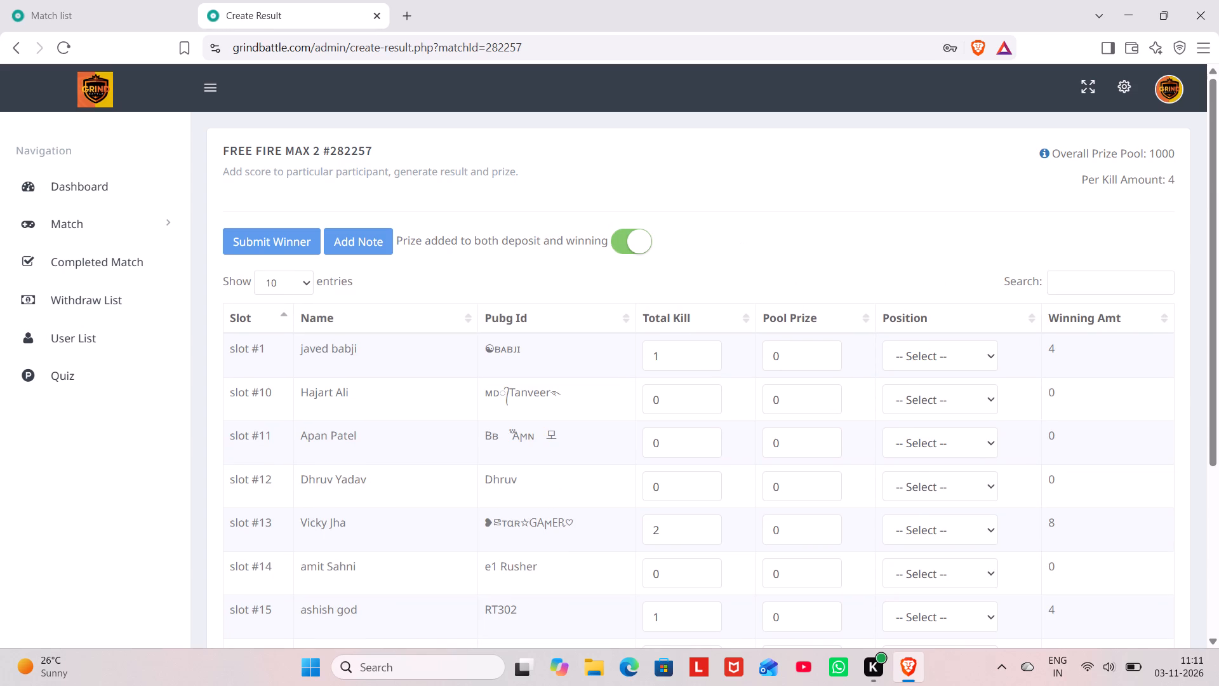
Find completed match 282258, open its result entry page, and show 50 participants per page.
{"action": "left_click", "coordinate": [135, 266]}
{"action": "left_click", "coordinate": [289, 208]}
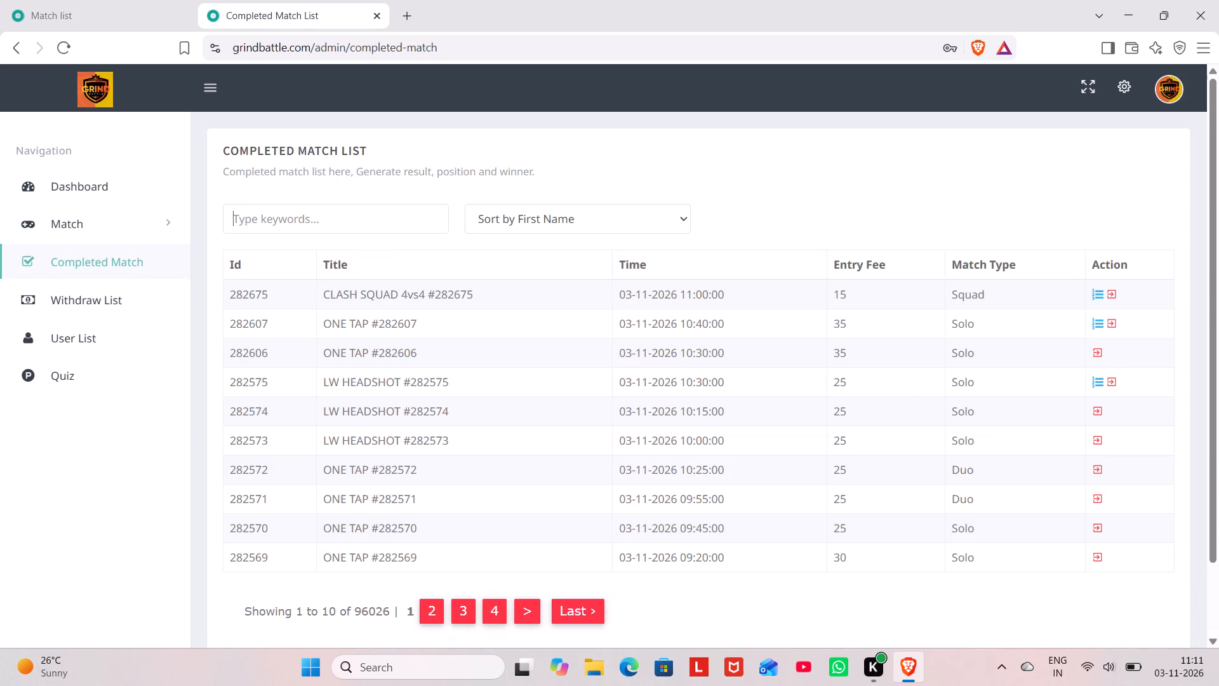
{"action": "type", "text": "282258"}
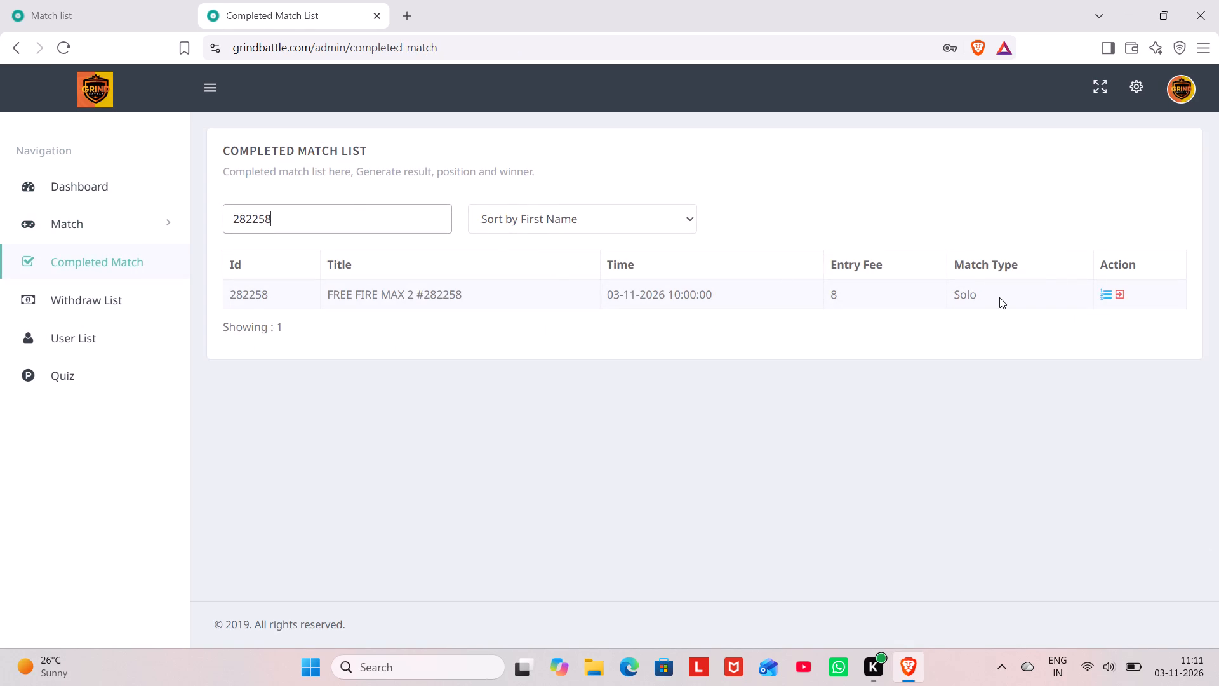
{"action": "left_click", "coordinate": [1102, 292]}
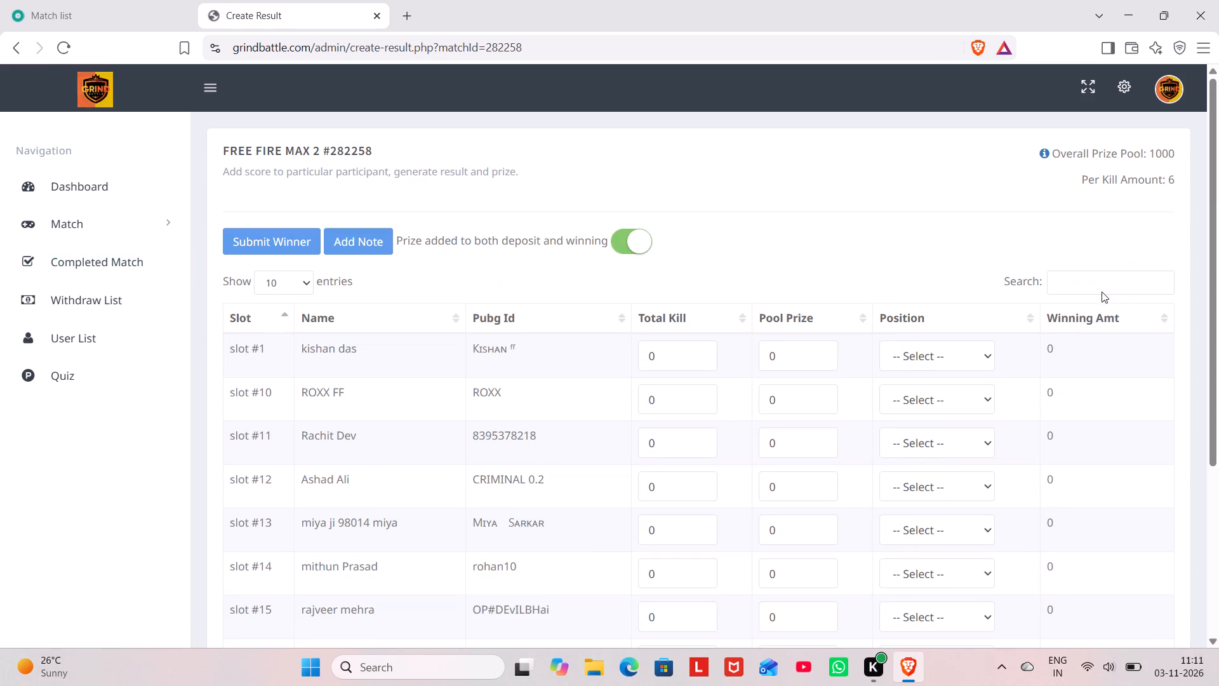
{"action": "left_click", "coordinate": [296, 277]}
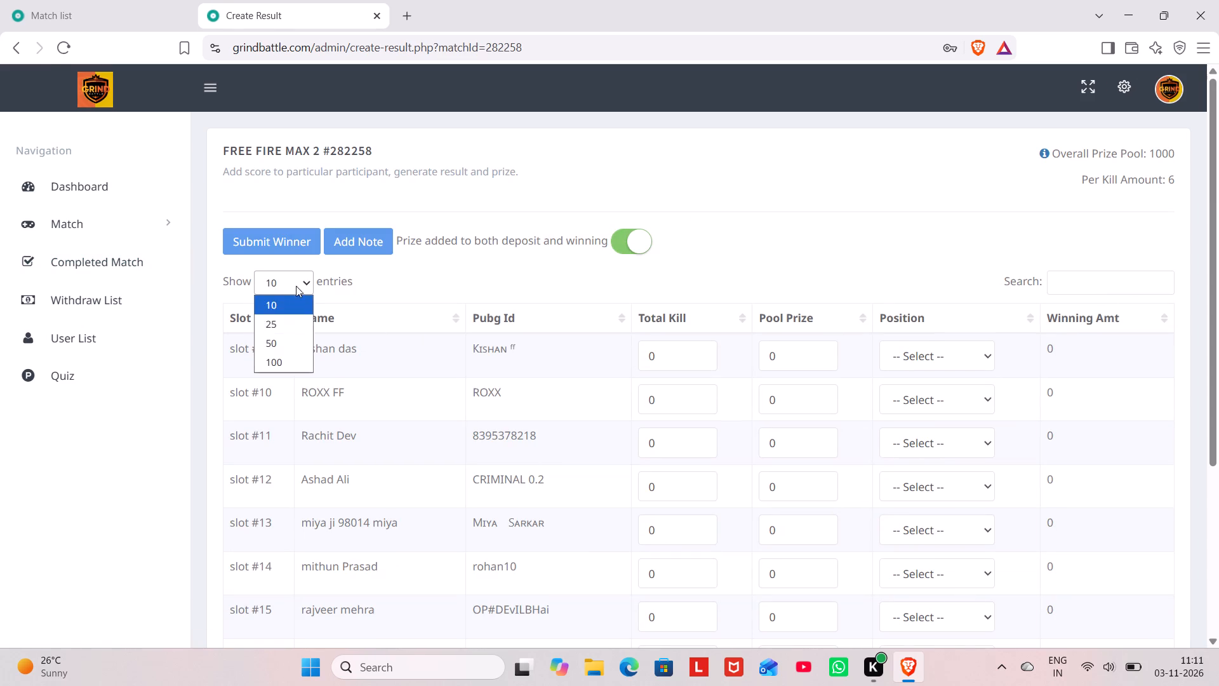
{"action": "left_click", "coordinate": [298, 342]}
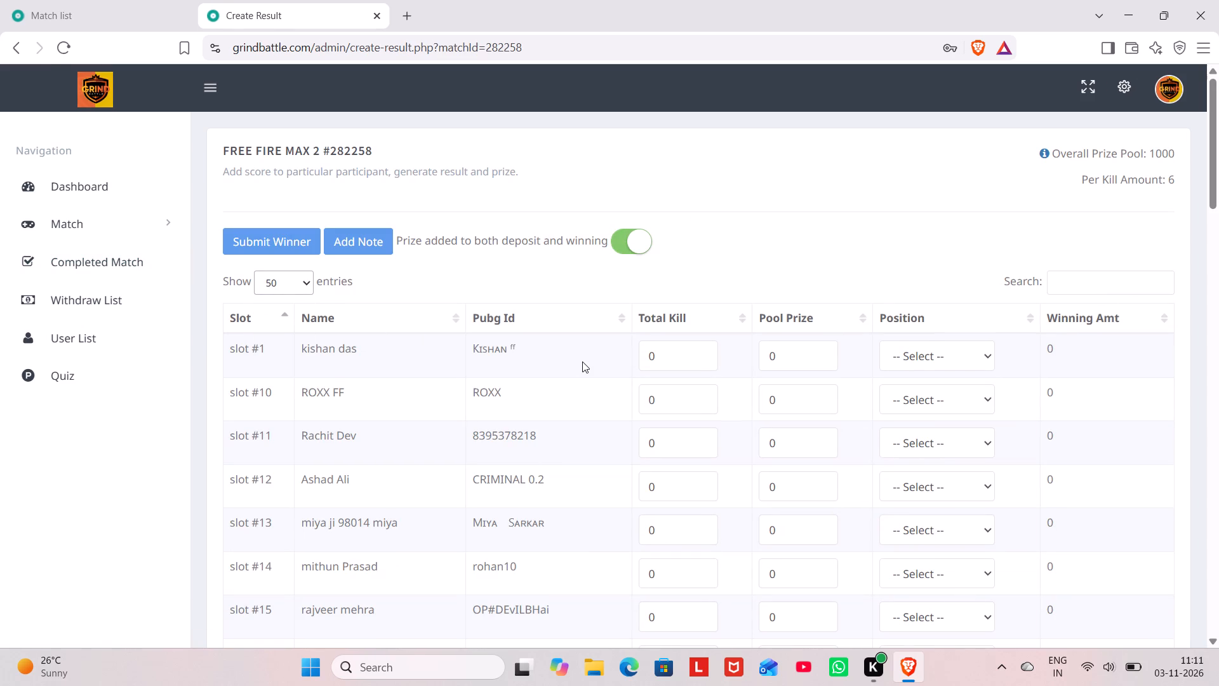
Give slot #24 participant LUCIUSMALFOY 5 total kills, a pool prize of 20 and the Winner position.
{"action": "left_click", "coordinate": [1075, 288]}
{"action": "type", "text": "lu"}
{"action": "left_click", "coordinate": [682, 357]}
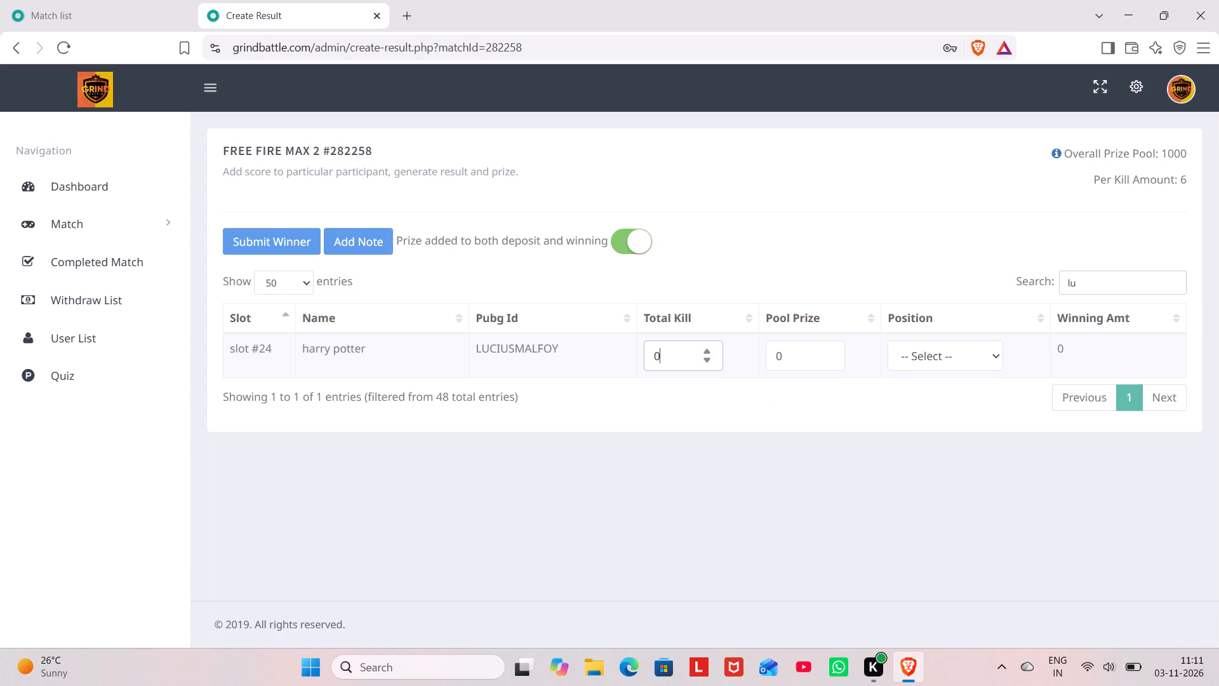
{"action": "key", "text": "5"}
{"action": "key", "text": "Tab"}
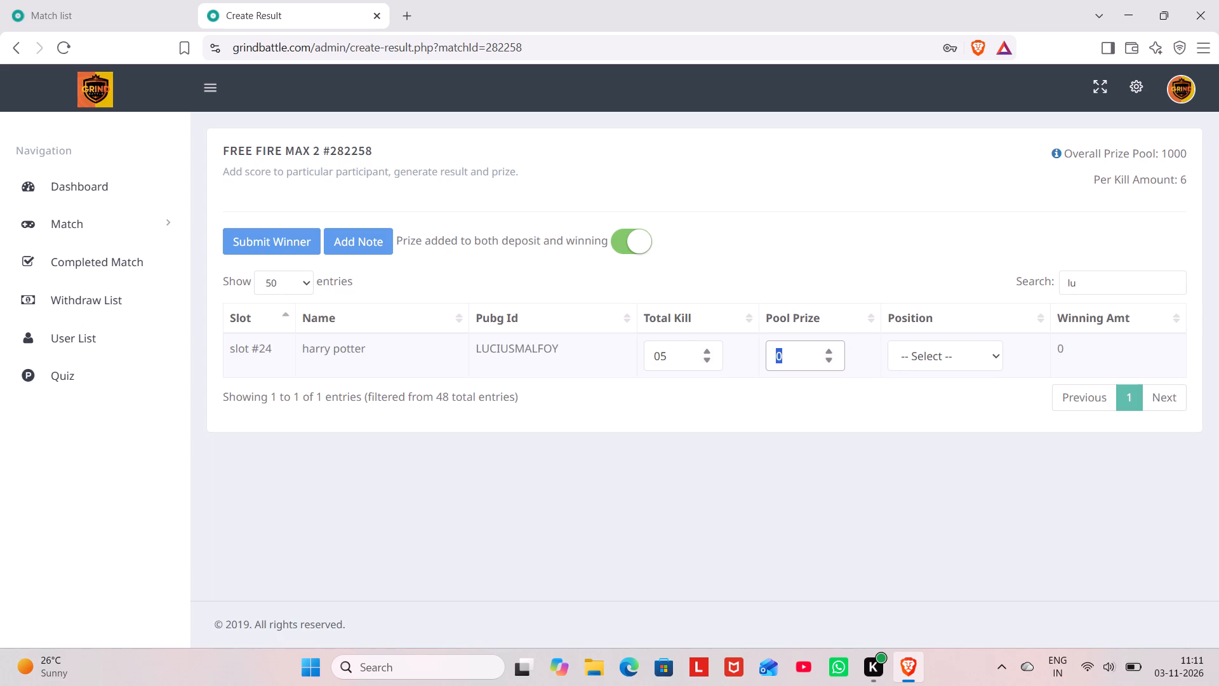
{"action": "type", "text": "20"}
{"action": "key", "text": "Tab"}
{"action": "key", "text": "Down"}
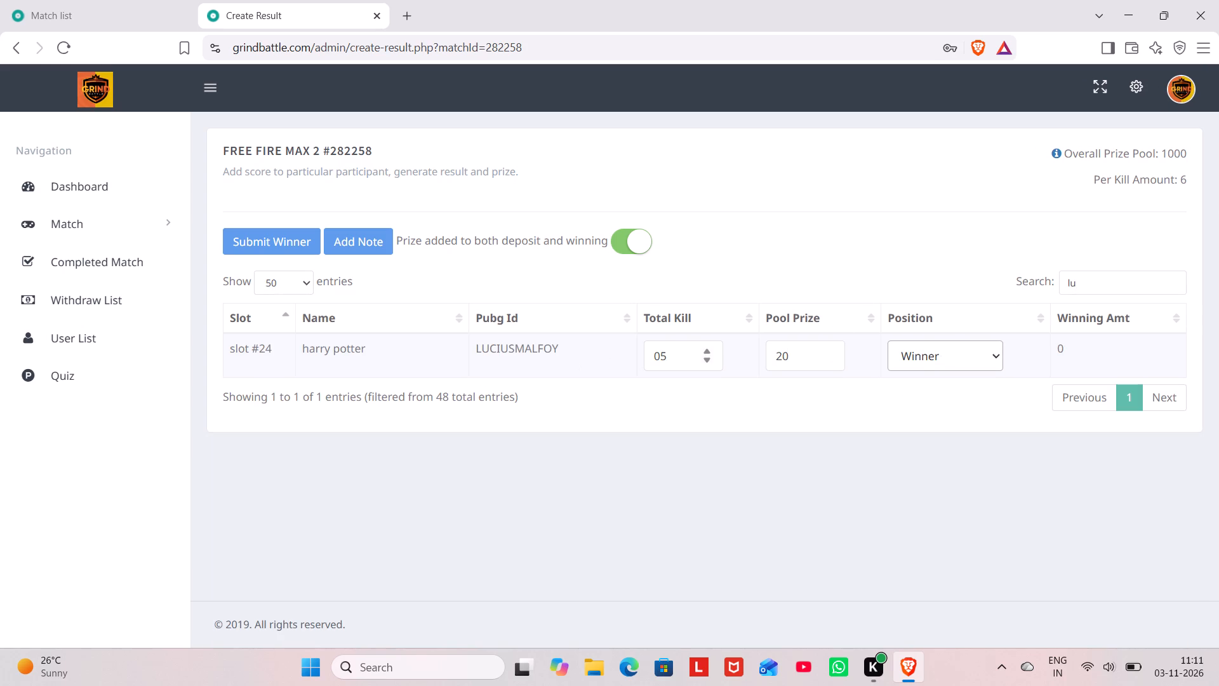
{"action": "key", "text": "Tab"}
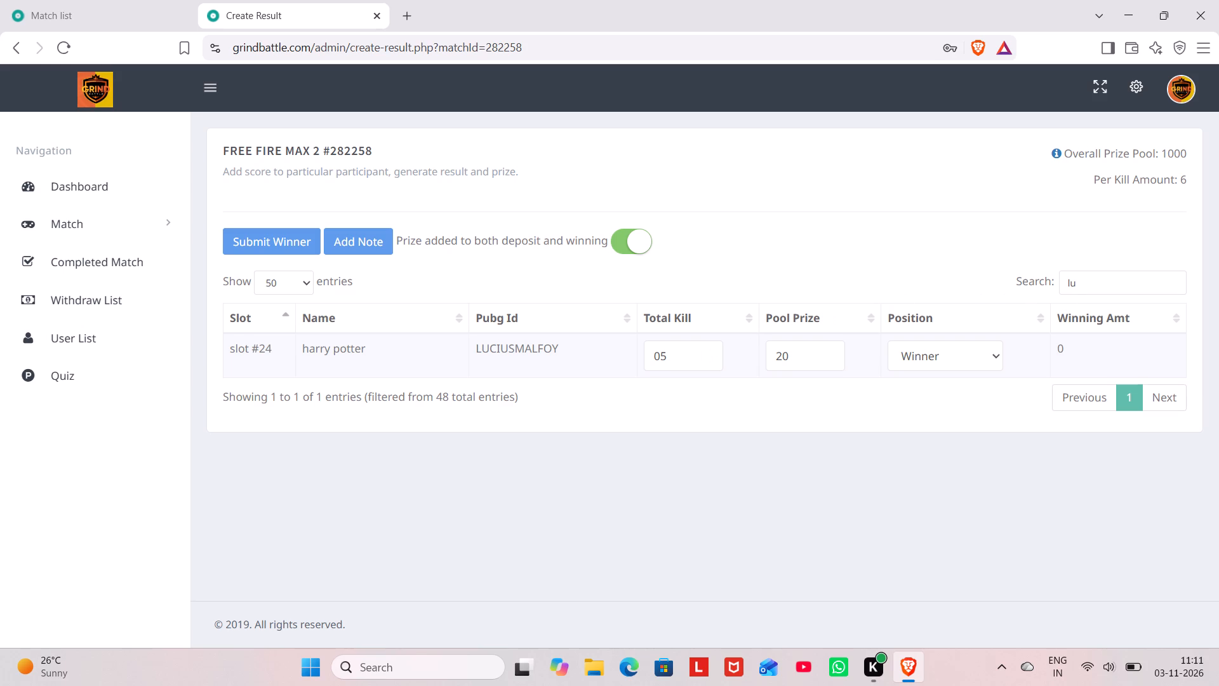
Give slot #28 participant FAZI 6 total kills, a pool prize of 10 and the 1st Runner Up position.
{"action": "left_click", "coordinate": [1098, 282]}
{"action": "key", "text": "BackSpace"}
{"action": "key", "text": "BackSpace"}
{"action": "key", "text": "BackSpace"}
{"action": "type", "text": "fa"}
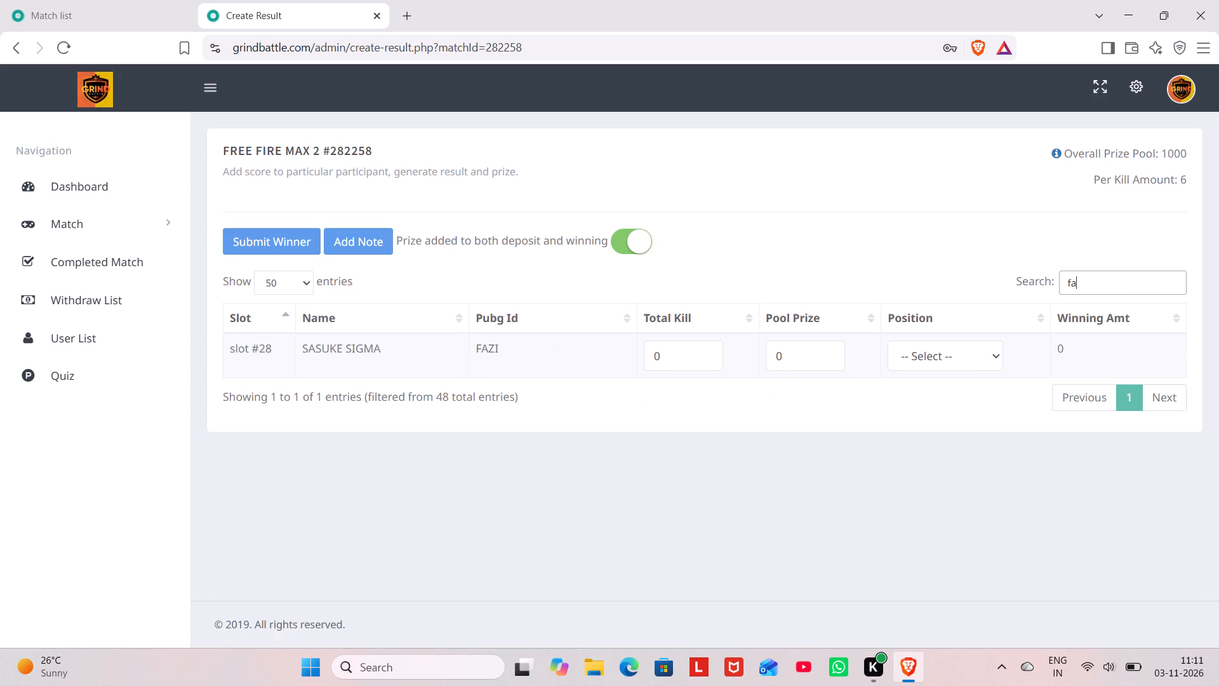
{"action": "left_click", "coordinate": [665, 352]}
{"action": "key", "text": "6"}
{"action": "key", "text": "Tab"}
{"action": "type", "text": "10"}
{"action": "key", "text": "Tab"}
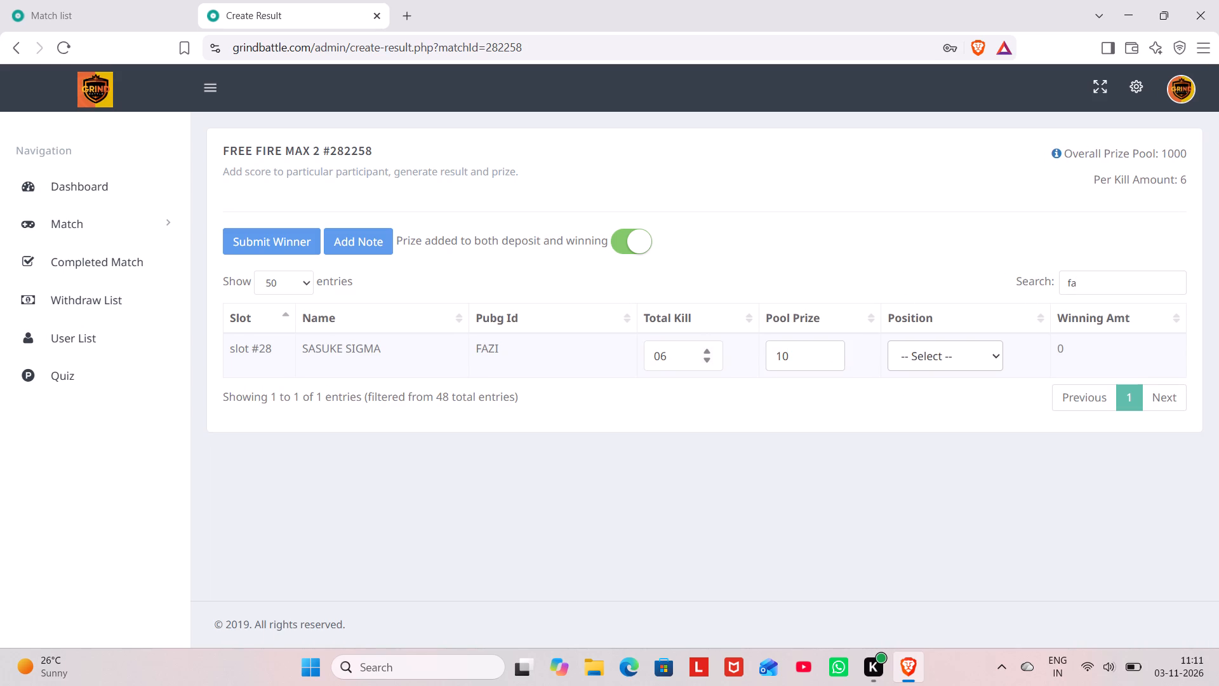
{"action": "key", "text": "Down"}
{"action": "key", "text": "Down"}
{"action": "key", "text": "Tab"}
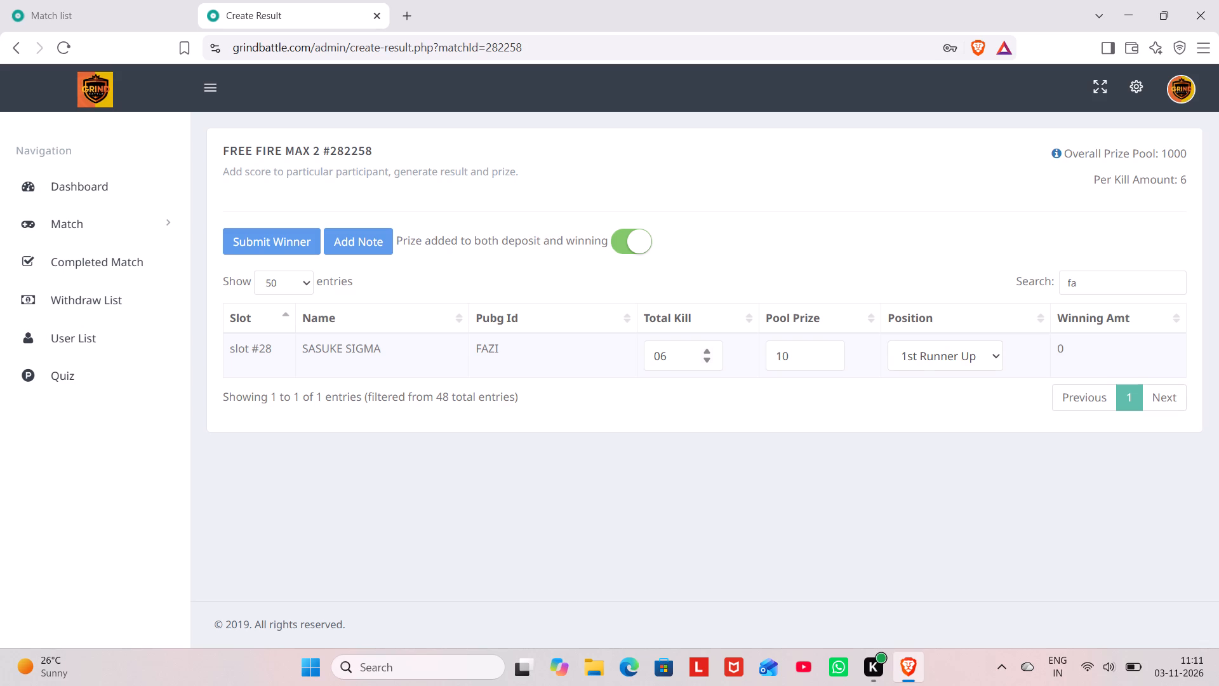
{"action": "left_click", "coordinate": [1093, 290]}
{"action": "key", "text": "BackSpace"}
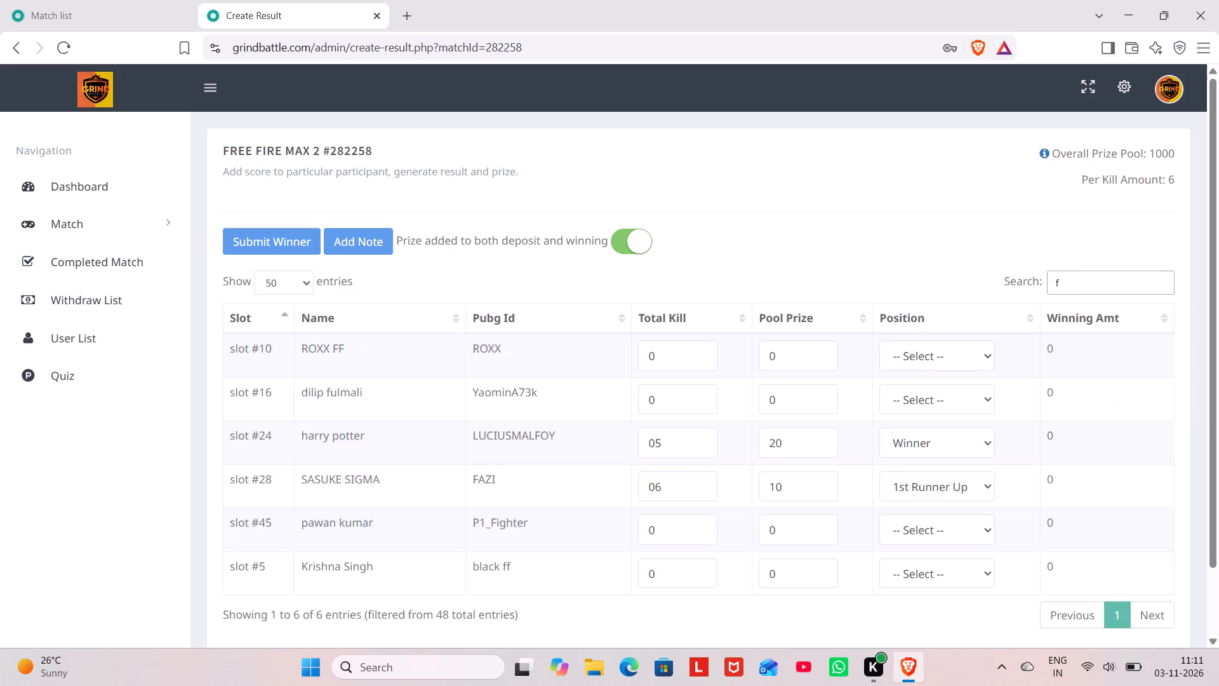
{"action": "key", "text": "BackSpace"}
{"action": "key", "text": "BackSpace"}
{"action": "key", "text": "BackSpace"}
{"action": "key", "text": "BackSpace"}
{"action": "type", "text": "gy"}
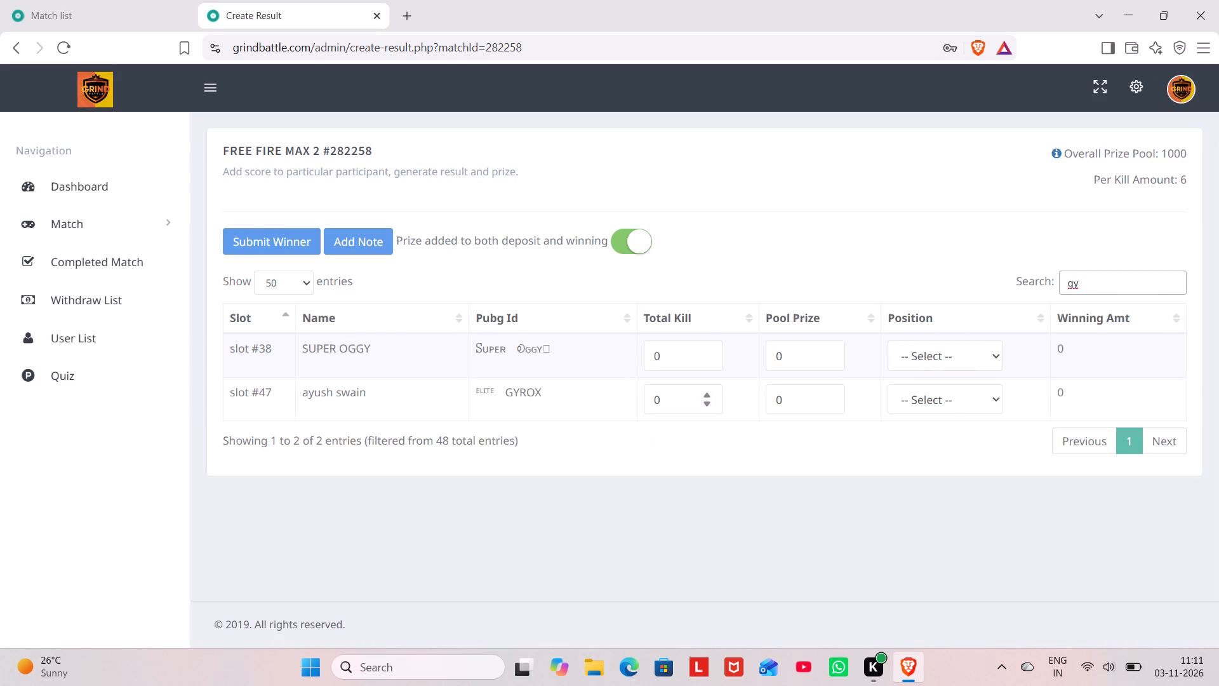
{"action": "left_click", "coordinate": [689, 401]}
{"action": "key", "text": "2"}
{"action": "key", "text": "Tab"}
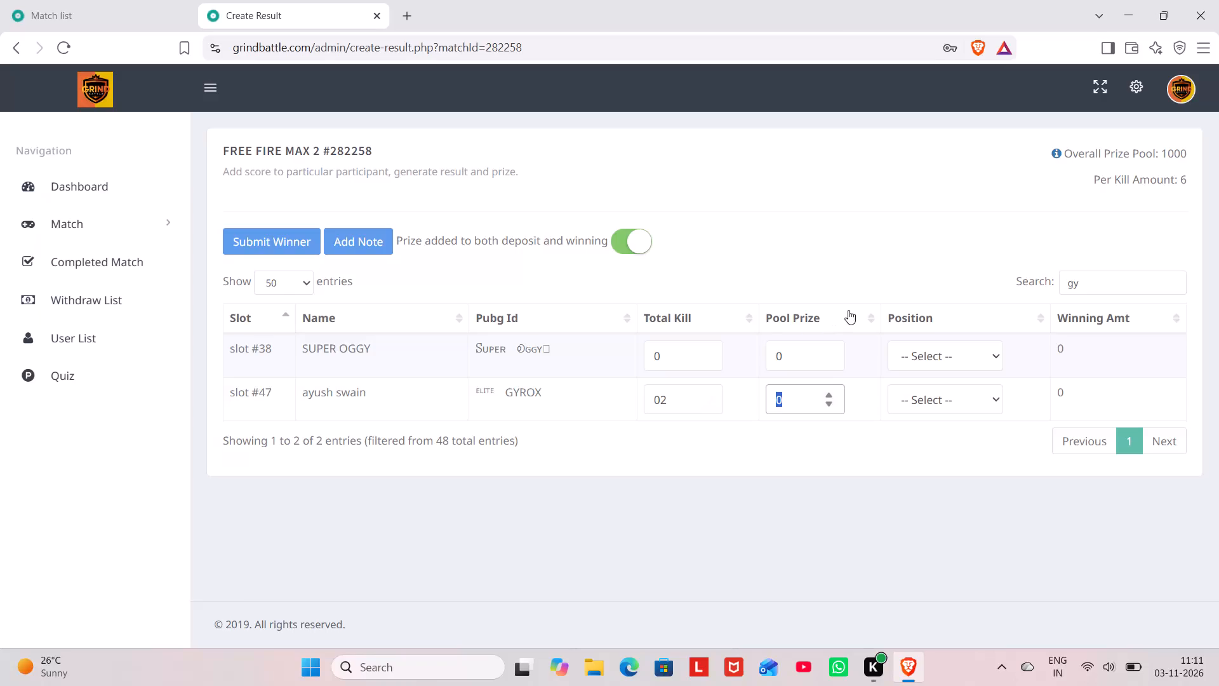
Search the match's participants for "kar" and clear the search.
{"action": "left_click", "coordinate": [1098, 277]}
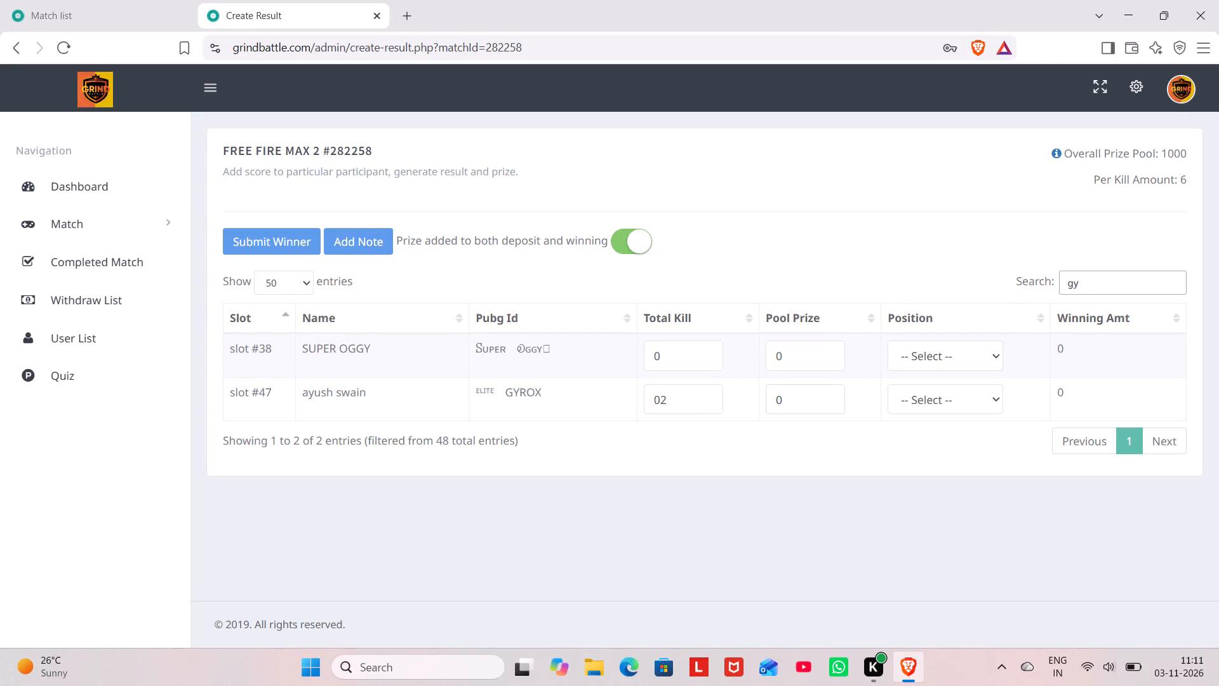
{"action": "key", "text": "BackSpace"}
{"action": "key", "text": "BackSpace"}
{"action": "key", "text": "BackSpace"}
{"action": "key", "text": "BackSpace"}
{"action": "key", "text": "BackSpace"}
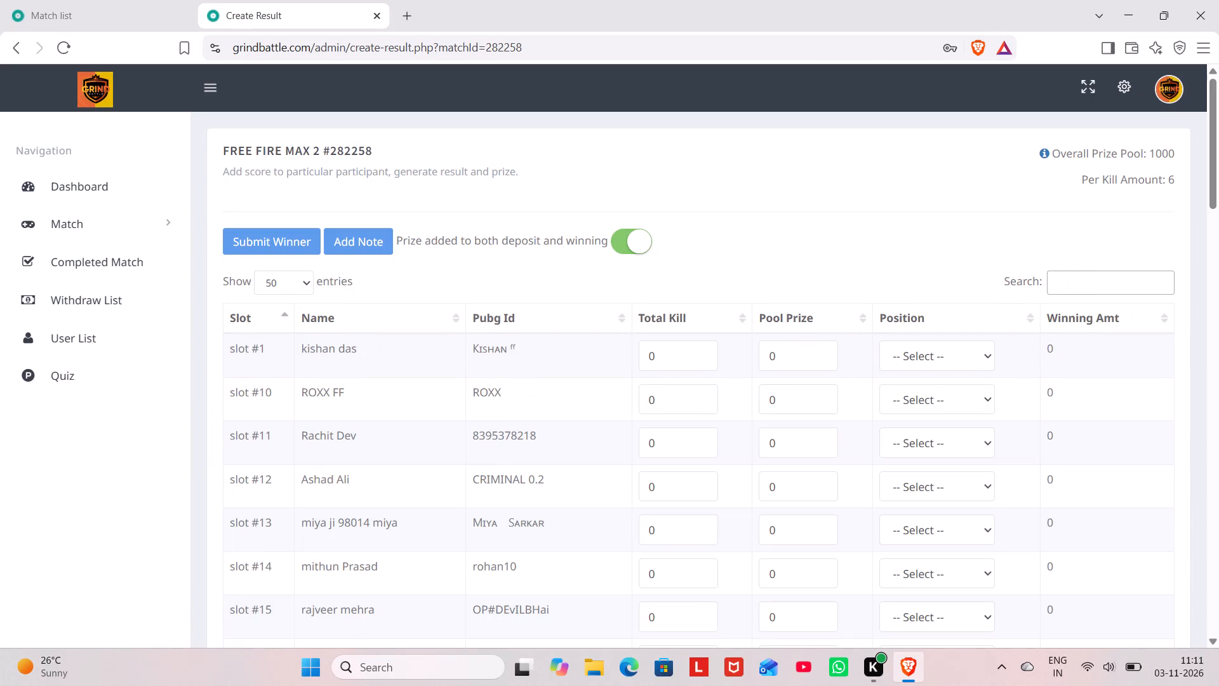
{"action": "type", "text": "kar"}
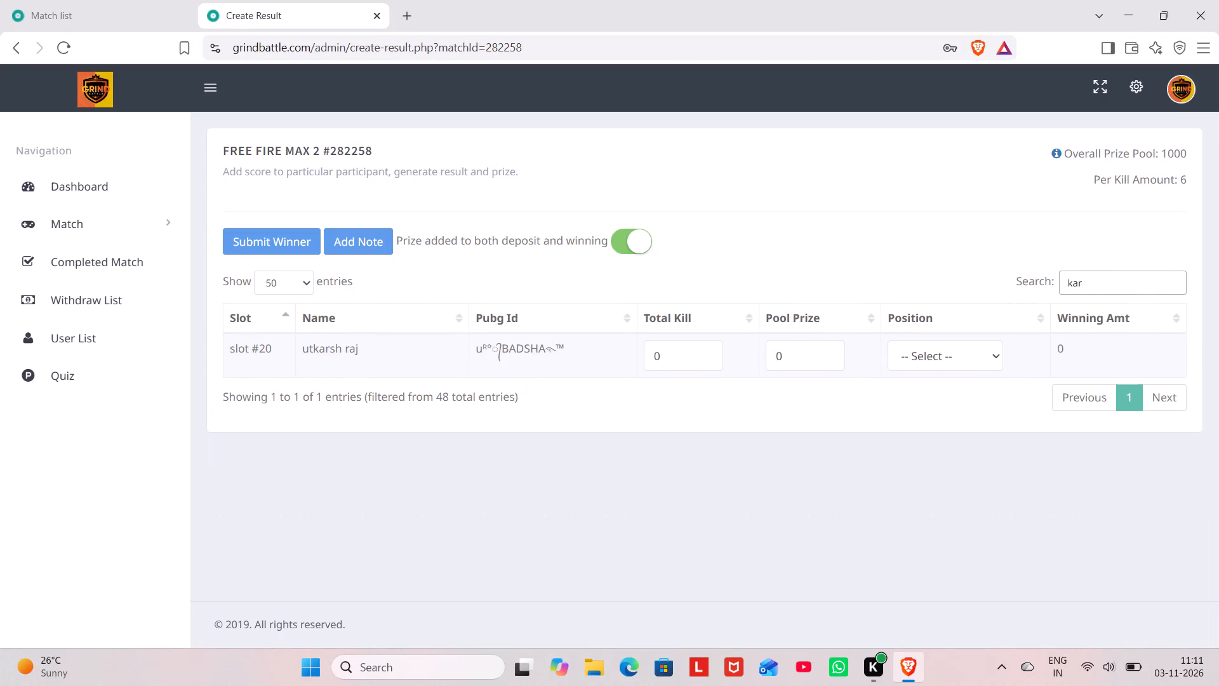
{"action": "key", "text": "BackSpace"}
{"action": "key", "text": "BackSpace"}
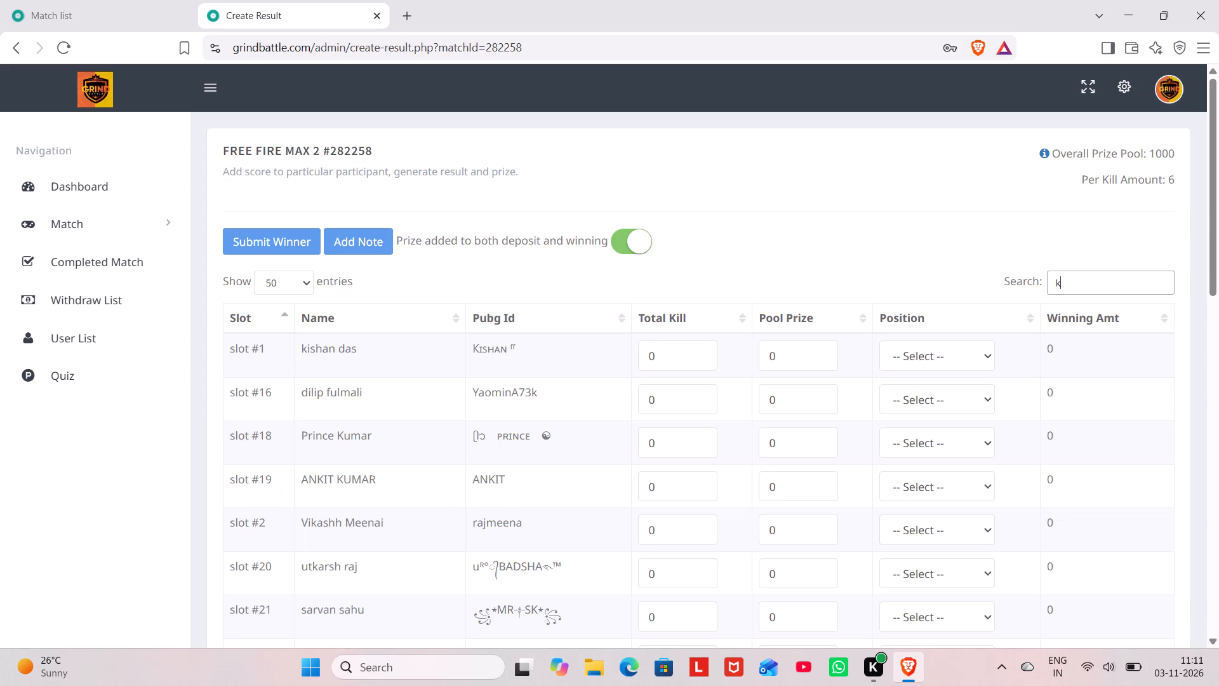
{"action": "key", "text": "BackSpace"}
{"action": "key", "text": "BackSpace"}
{"action": "key", "text": "BackSpace"}
{"action": "type", "text": "za"}
{"action": "left_click", "coordinate": [696, 359]}
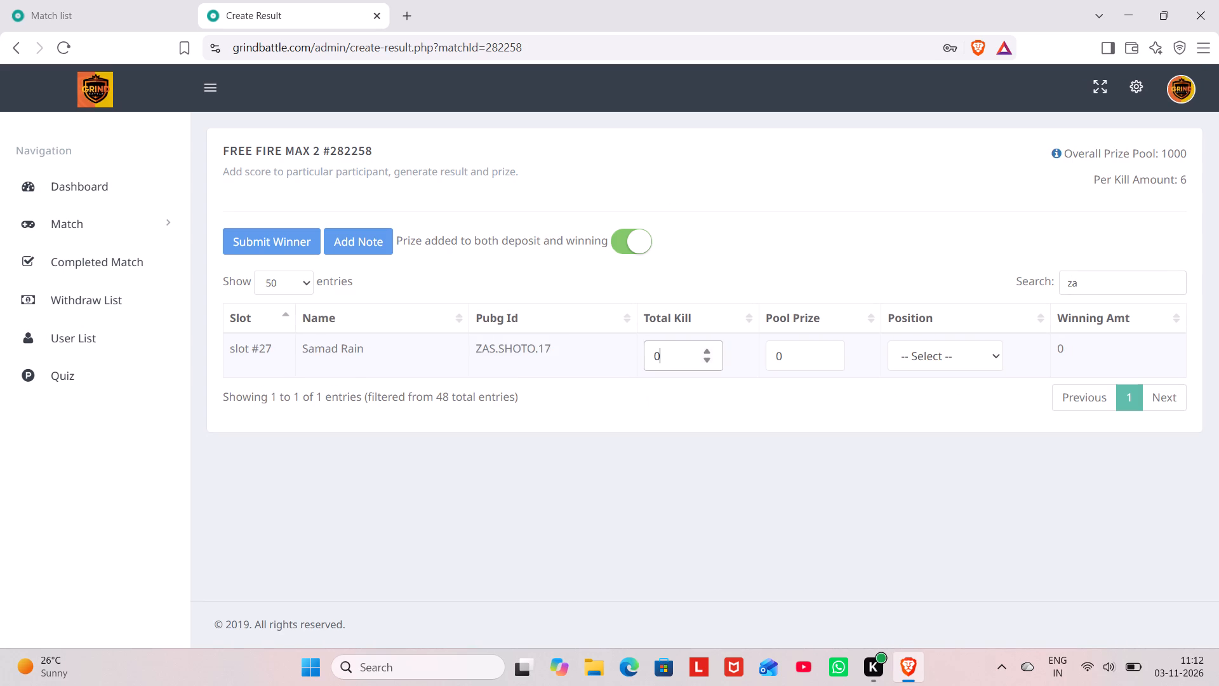
{"action": "key", "text": "6"}
{"action": "key", "text": "Tab"}
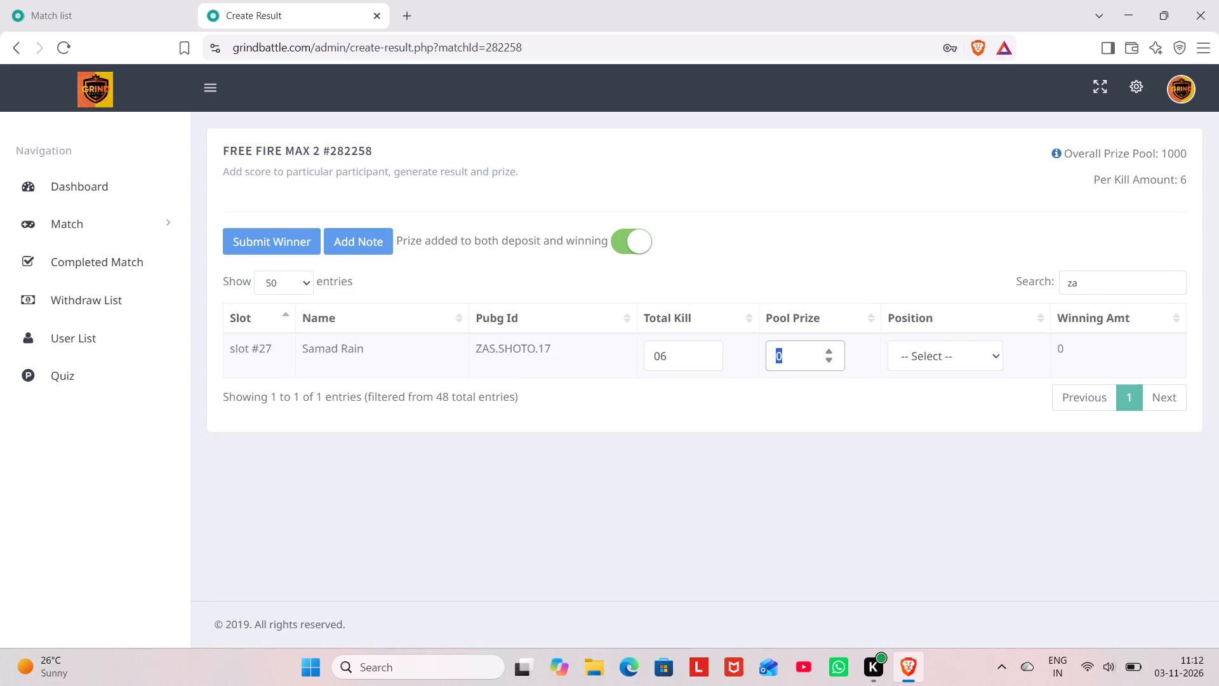
Give slot #43 participant BANTY 3 total kills.
{"action": "left_click", "coordinate": [1105, 281]}
{"action": "key", "text": "BackSpace"}
{"action": "key", "text": "BackSpace"}
{"action": "key", "text": "BackSpace"}
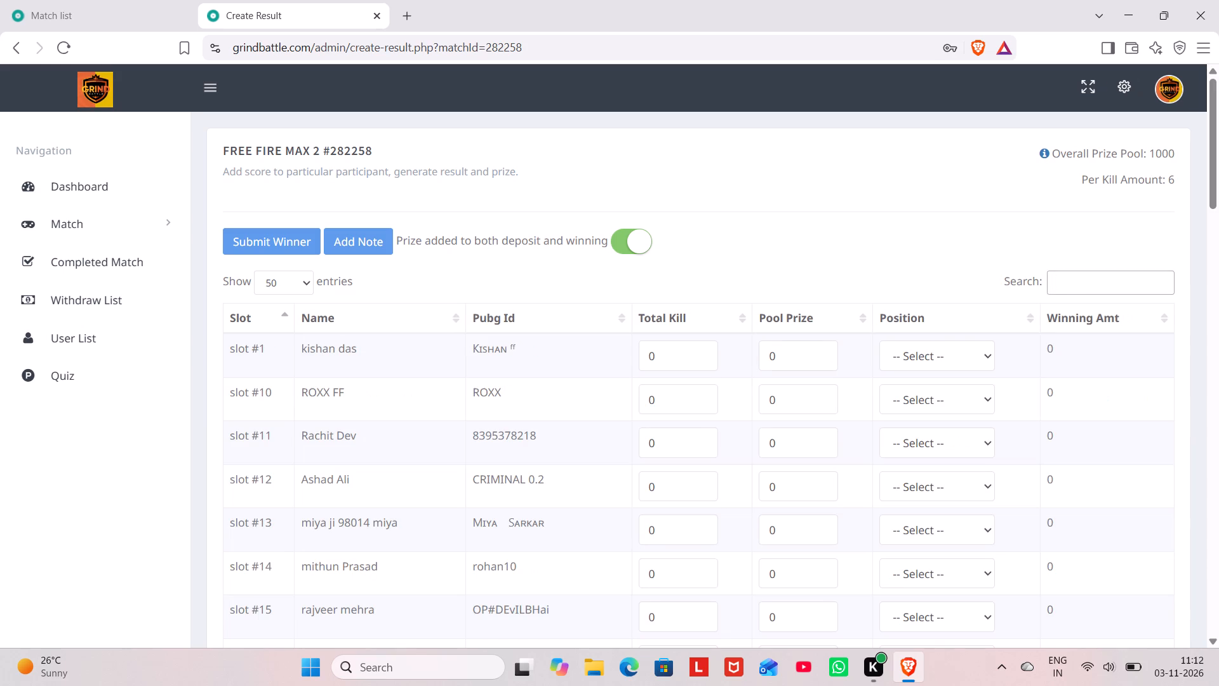
{"action": "type", "text": "ba"}
{"action": "left_click", "coordinate": [677, 381]}
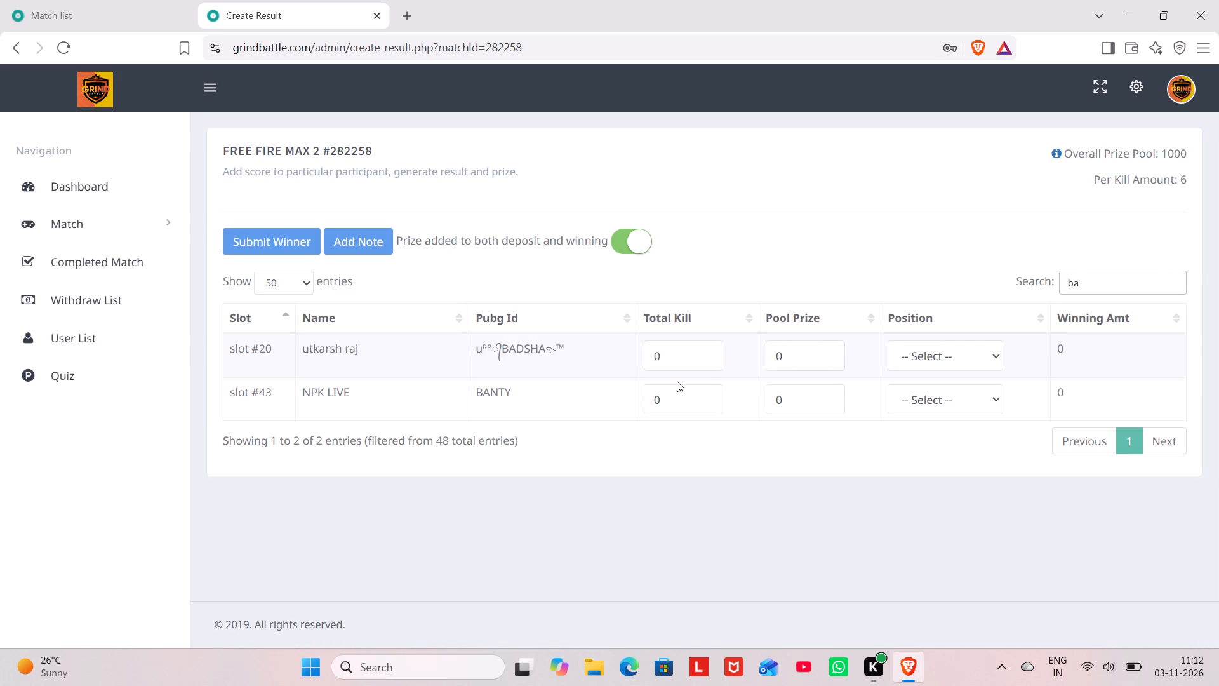
{"action": "left_click", "coordinate": [681, 405]}
{"action": "key", "text": "3"}
{"action": "key", "text": "Tab"}
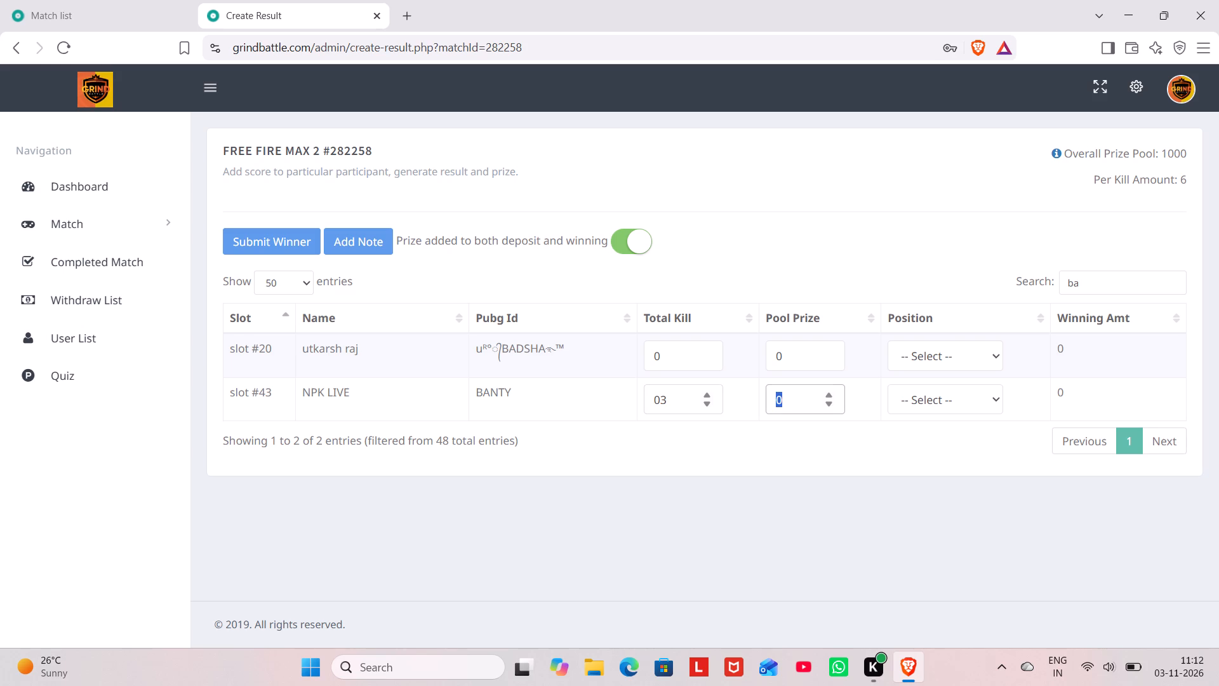
{"action": "left_click", "coordinate": [1128, 285]}
{"action": "key", "text": "BackSpace"}
{"action": "key", "text": "BackSpace"}
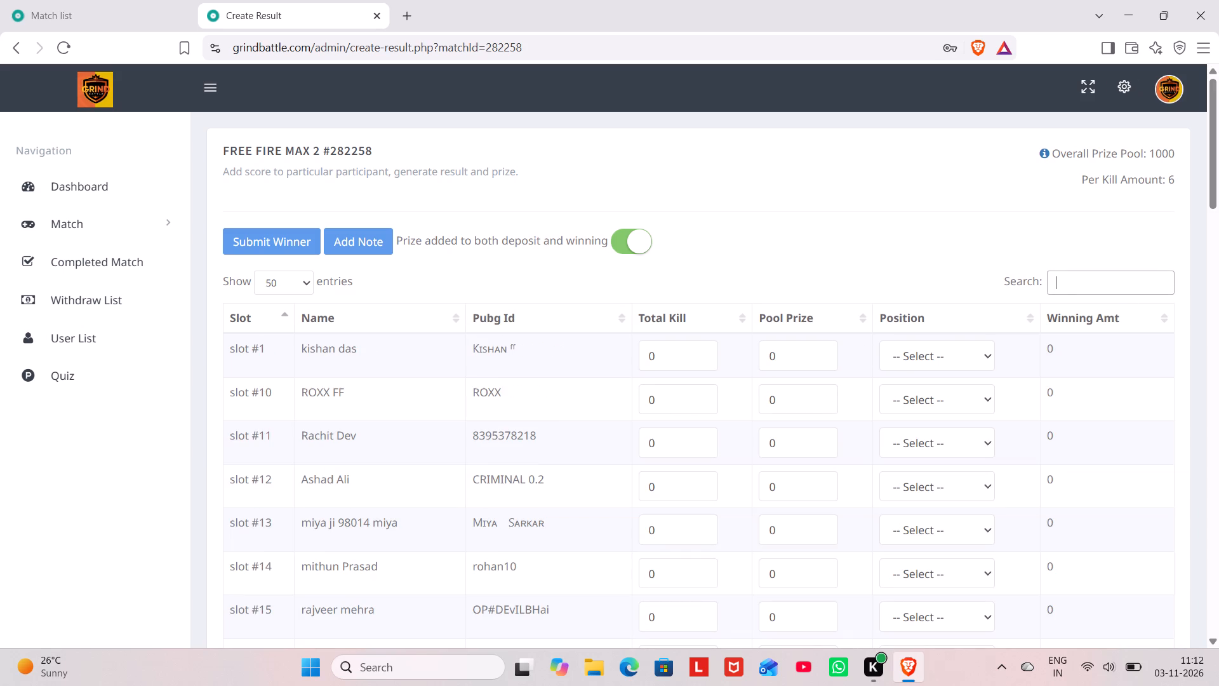
{"action": "type", "text": "op"}
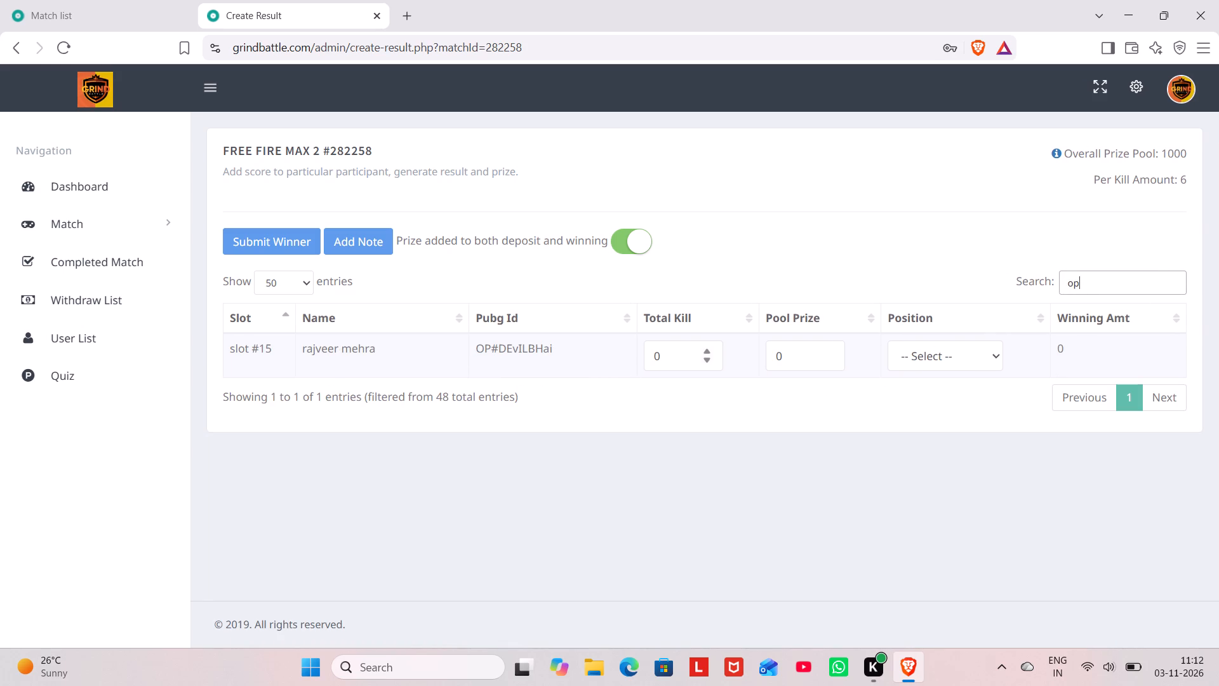
{"action": "left_click", "coordinate": [677, 347]}
{"action": "key", "text": "1"}
{"action": "key", "text": "Tab"}
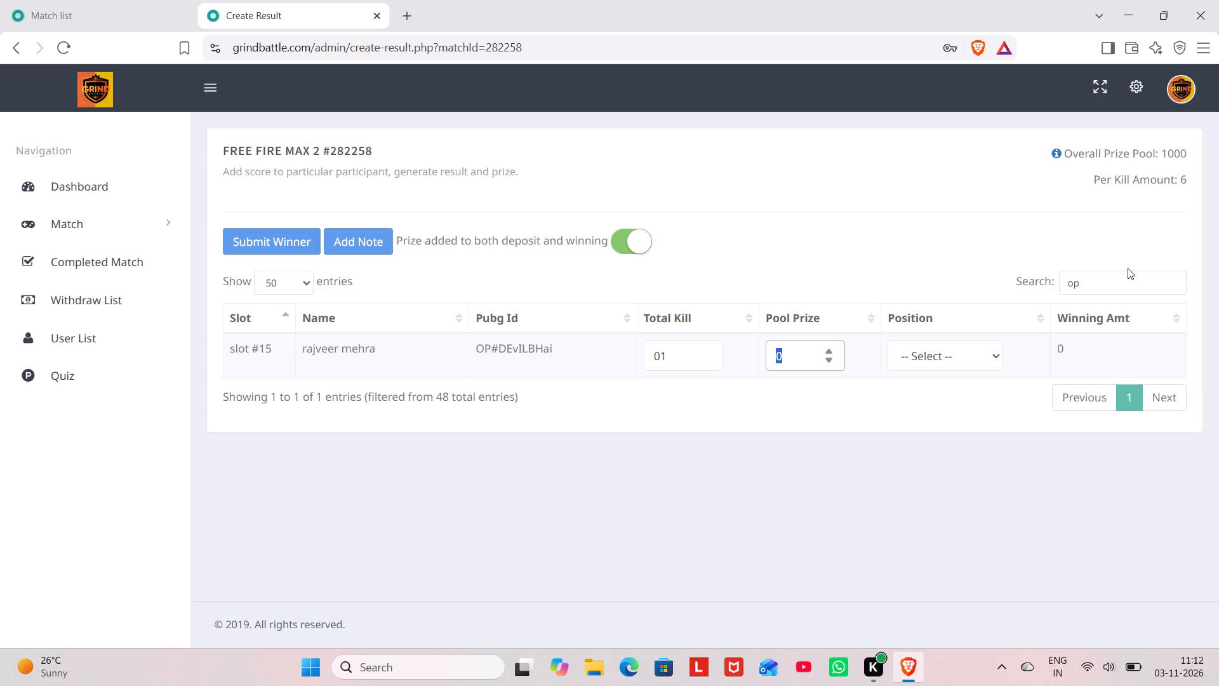
Search the match's participants for "lx" and clear the search.
{"action": "left_click", "coordinate": [1111, 292]}
{"action": "key", "text": "BackSpace"}
{"action": "key", "text": "BackSpace"}
{"action": "key", "text": "BackSpace"}
{"action": "key", "text": "BackSpace"}
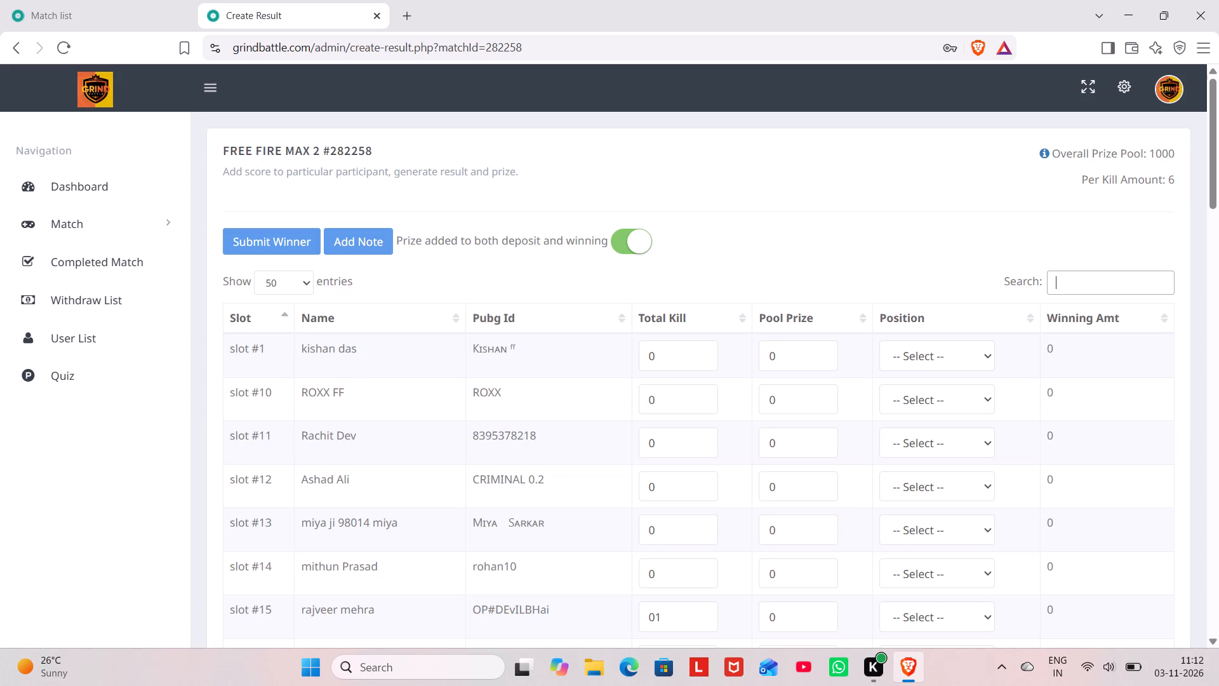
{"action": "key", "text": "l"}
{"action": "key", "text": "x"}
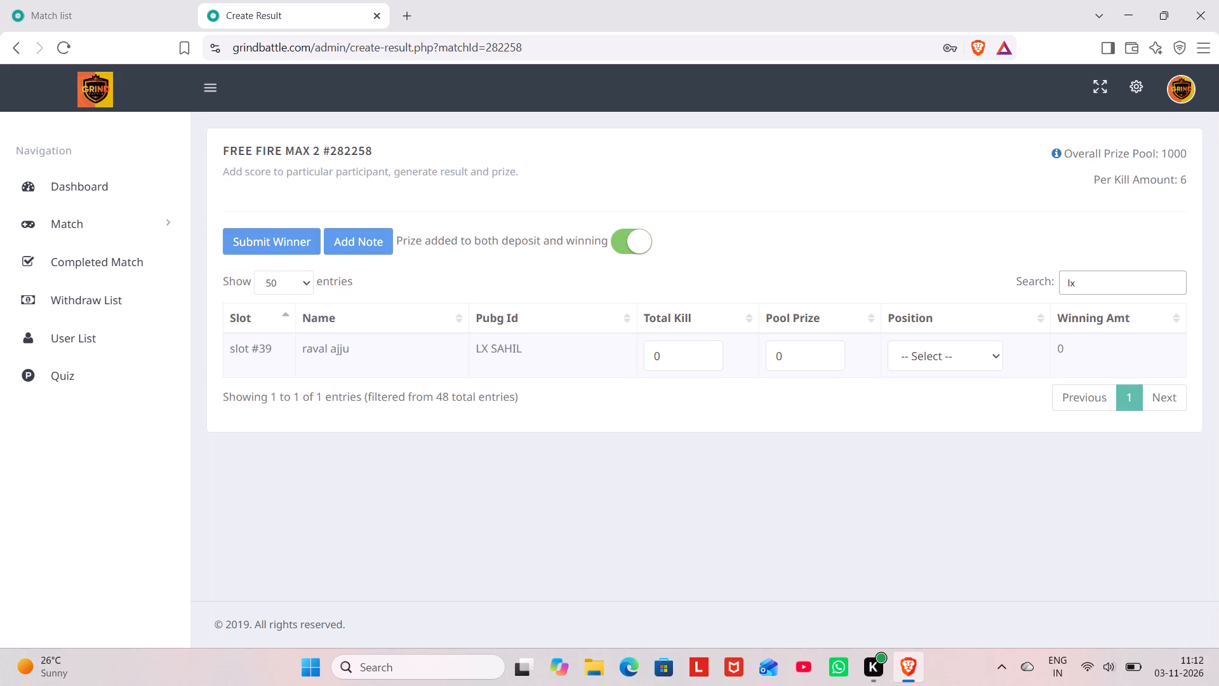
{"action": "key", "text": "BackSpace"}
{"action": "key", "text": "BackSpace"}
{"action": "key", "text": "BackSpace"}
{"action": "key", "text": "BackSpace"}
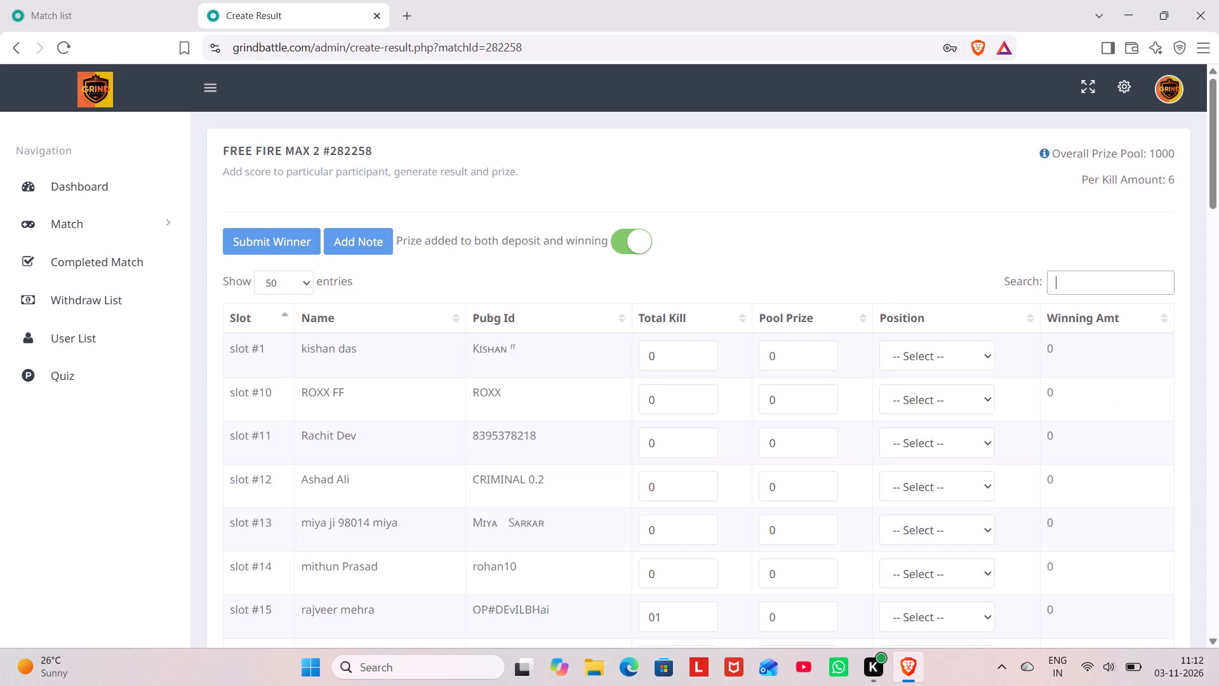
{"action": "type", "text": "ro"}
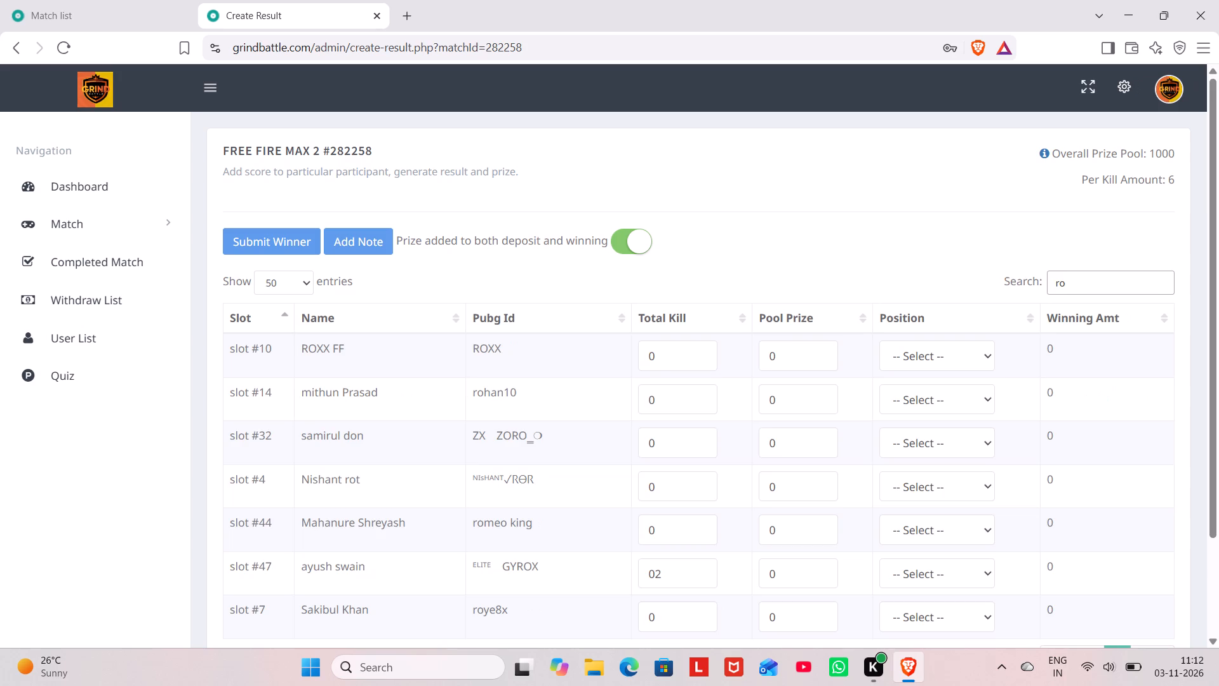
{"action": "key", "text": "m"}
{"action": "left_click", "coordinate": [681, 360]}
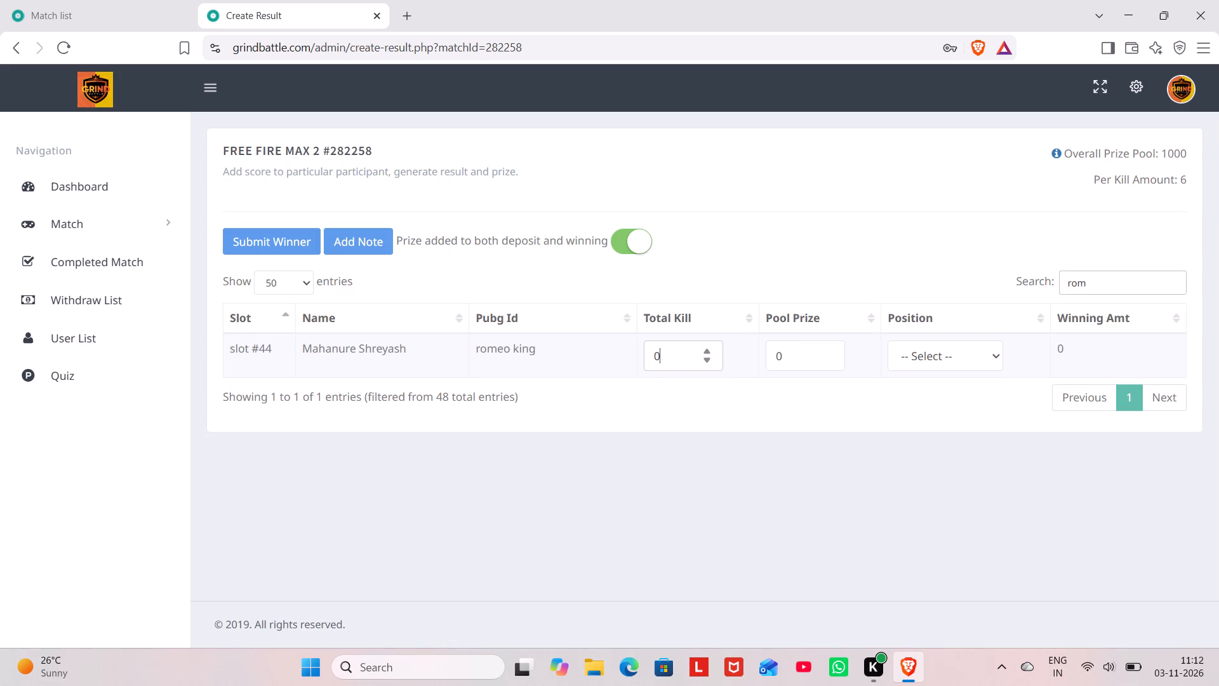
{"action": "key", "text": "2"}
{"action": "key", "text": "Tab"}
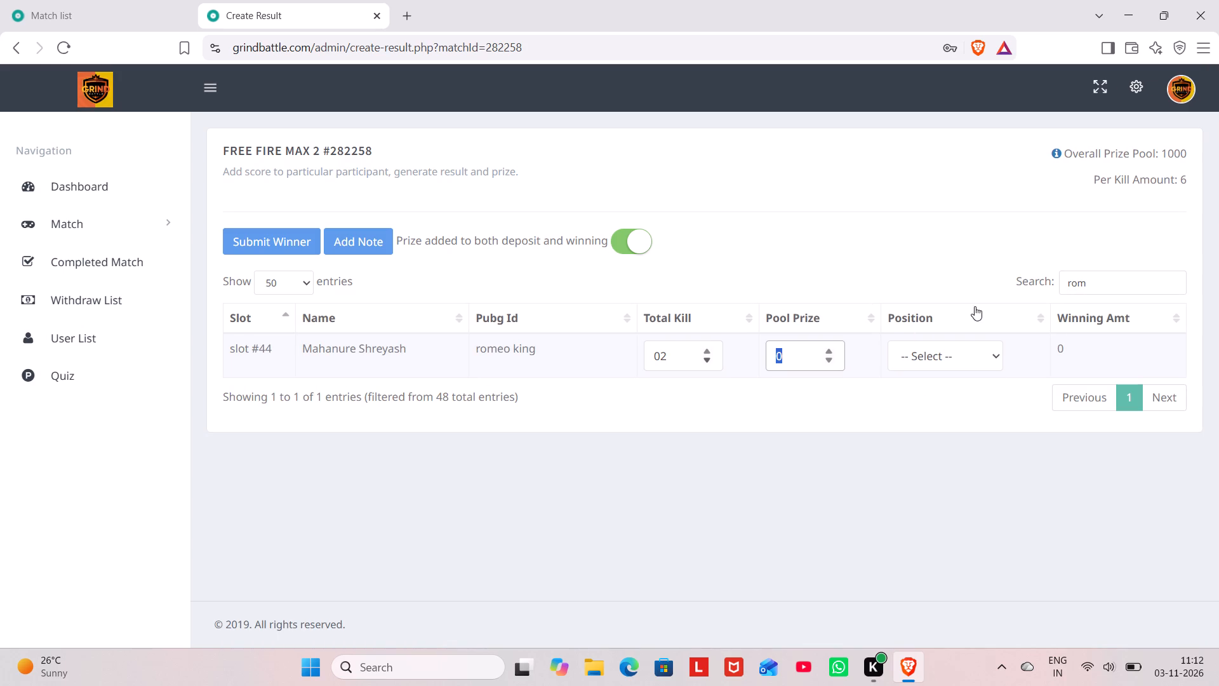
{"action": "left_click", "coordinate": [1126, 289]}
{"action": "key", "text": "BackSpace"}
{"action": "key", "text": "BackSpace"}
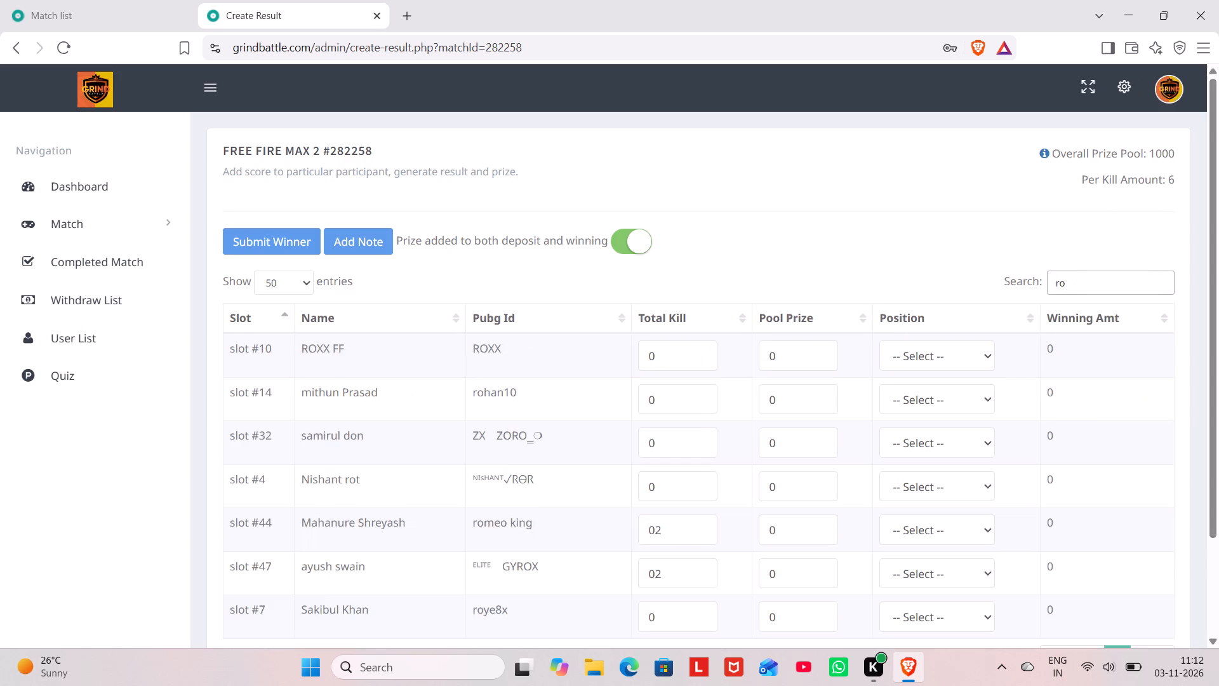
{"action": "type", "text": "ex"}
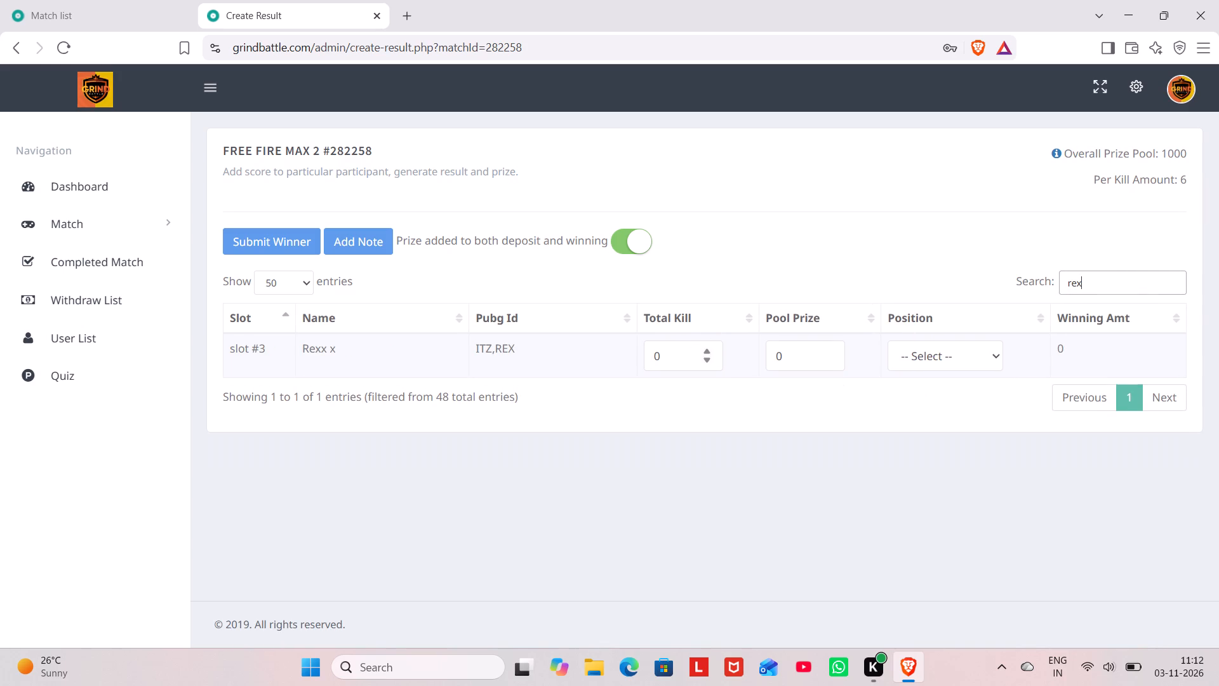
{"action": "left_click", "coordinate": [673, 358]}
{"action": "key", "text": "1"}
{"action": "key", "text": "Tab"}
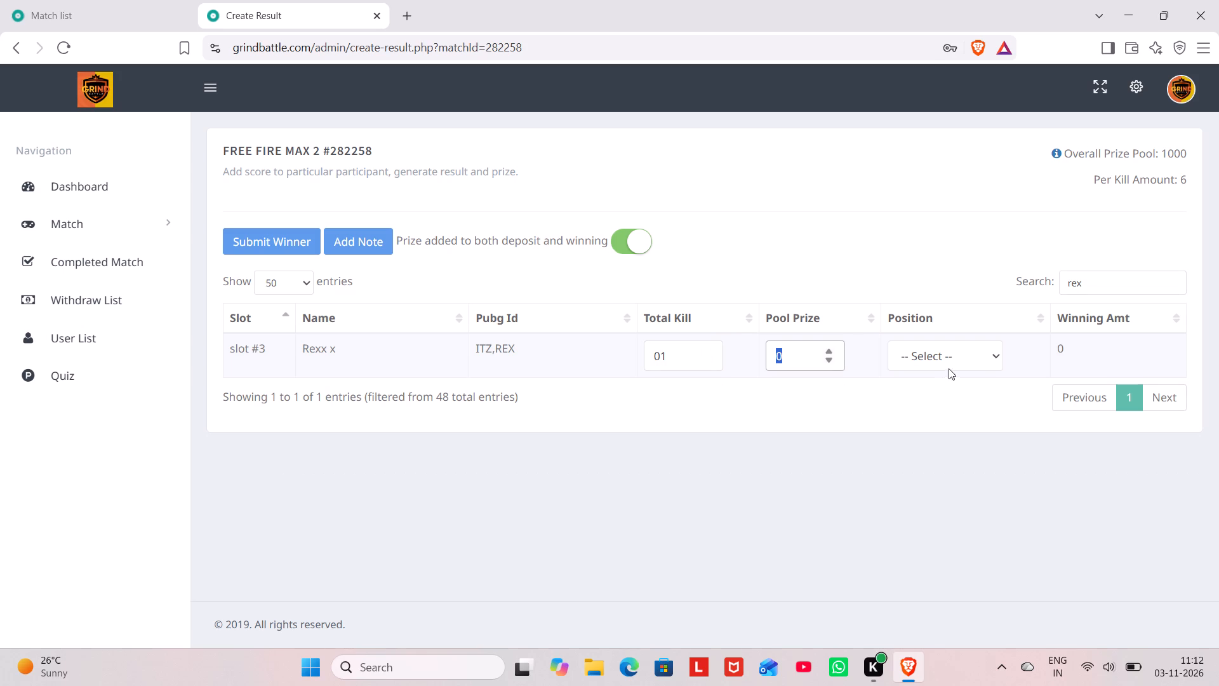
Give slot #45 participant P1_Fighter 1 total kill.
{"action": "left_click", "coordinate": [1094, 288]}
{"action": "key", "text": "BackSpace"}
{"action": "key", "text": "BackSpace"}
{"action": "key", "text": "BackSpace"}
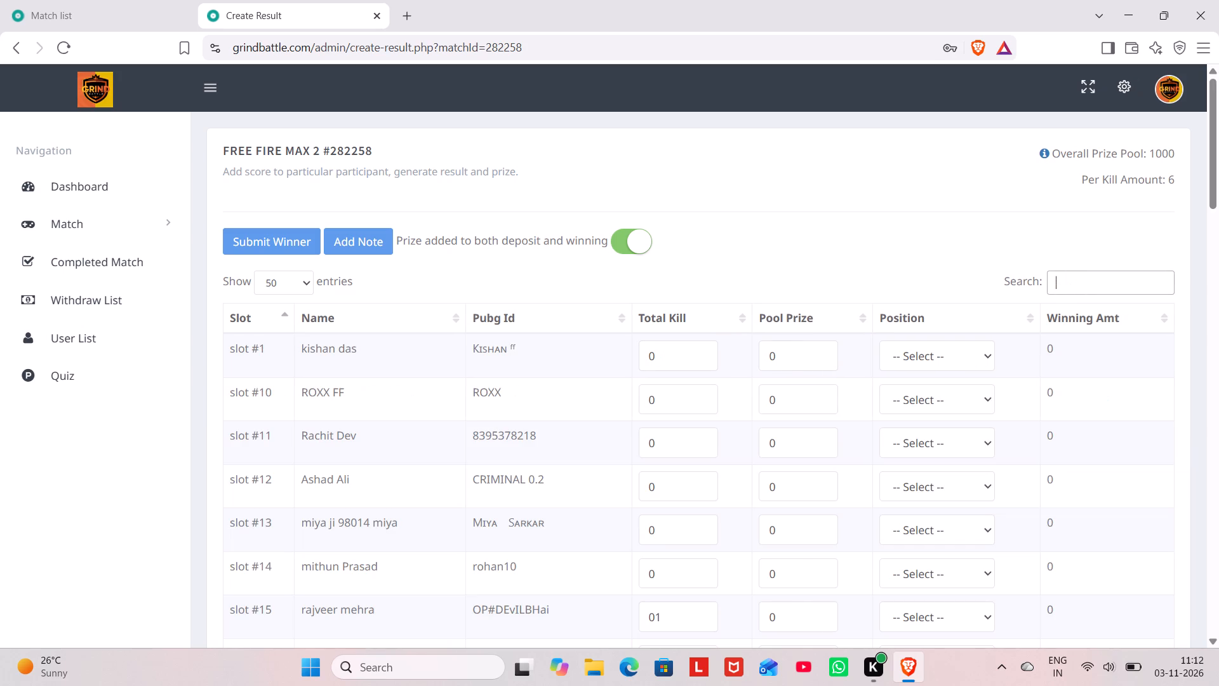
{"action": "key", "text": "BackSpace"}
{"action": "type", "text": "p1"}
{"action": "left_click", "coordinate": [672, 366]}
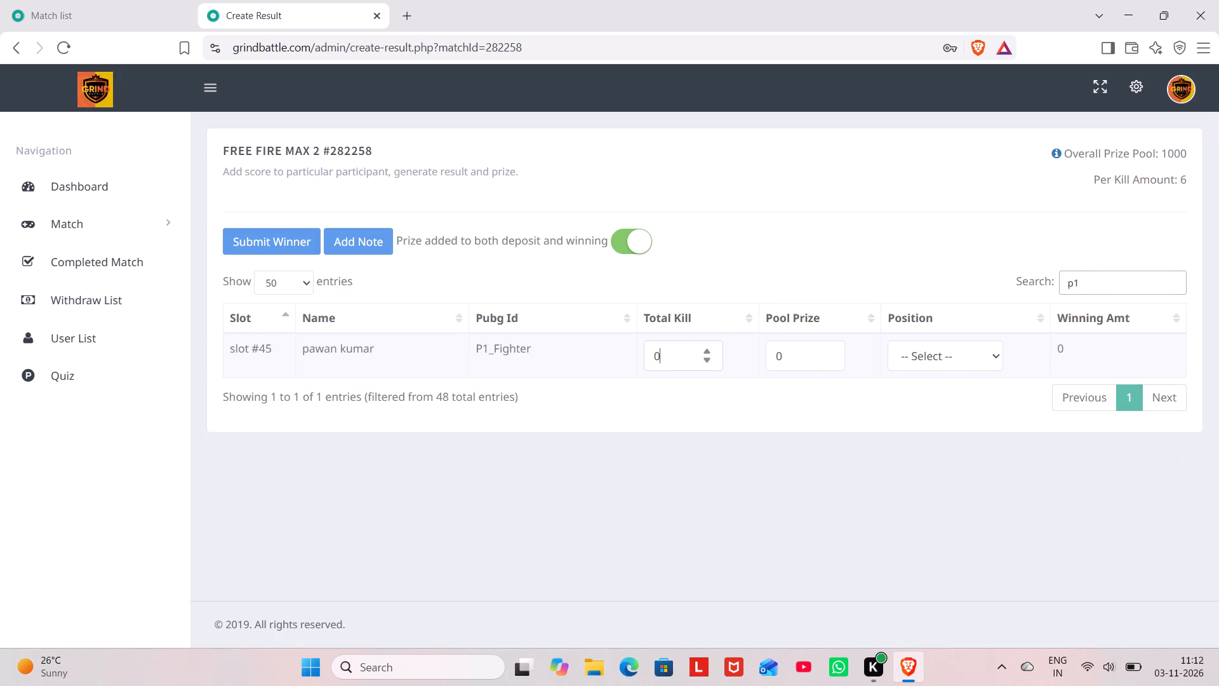
{"action": "key", "text": "1"}
{"action": "key", "text": "Tab"}
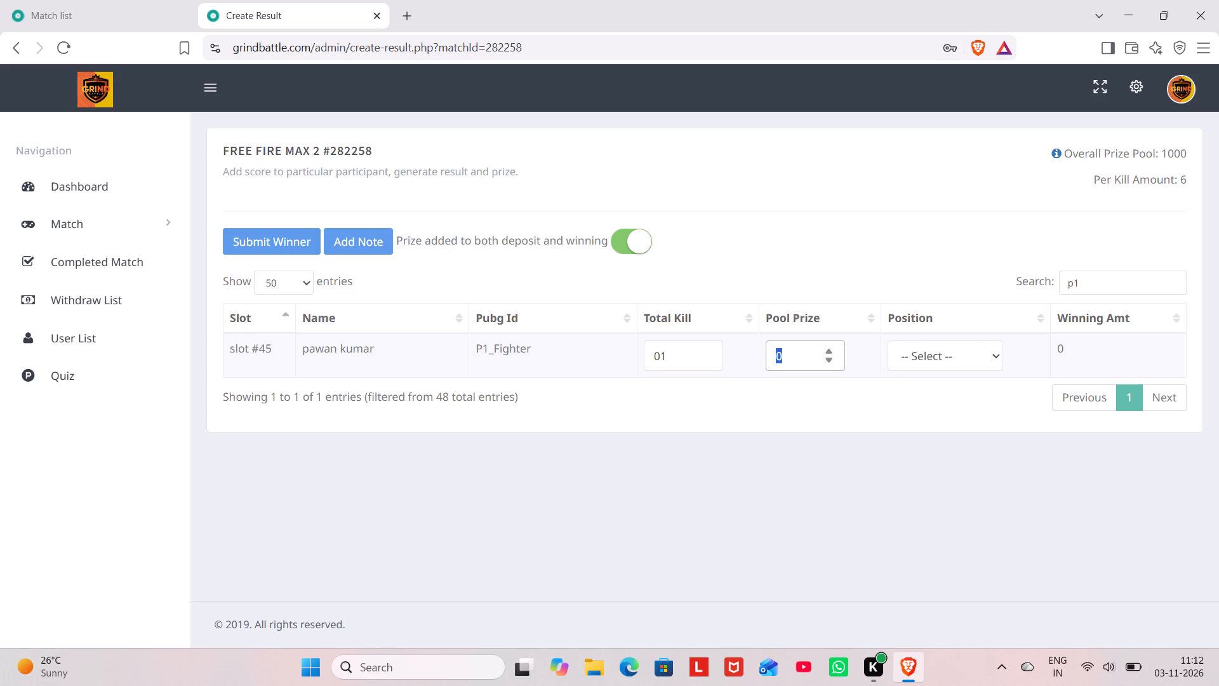
{"action": "left_click", "coordinate": [1089, 284]}
{"action": "key", "text": "BackSpace"}
{"action": "key", "text": "BackSpace"}
{"action": "key", "text": "BackSpace"}
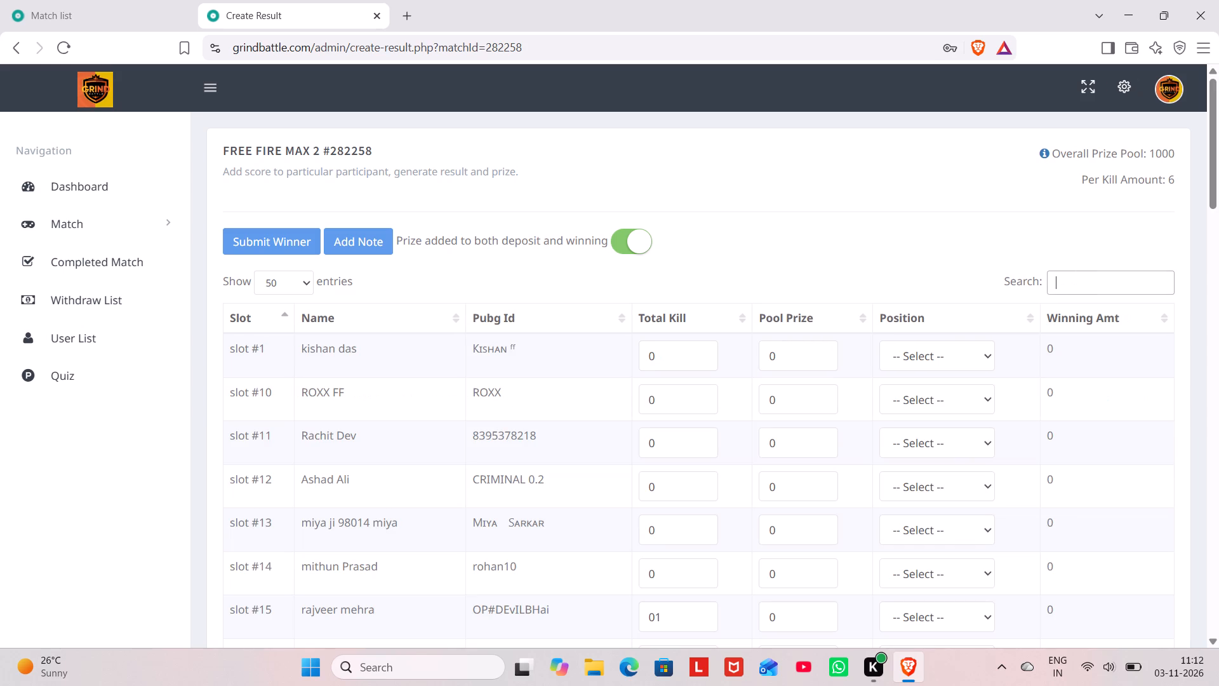
{"action": "key", "text": "r"}
{"action": "type", "text": "oh"}
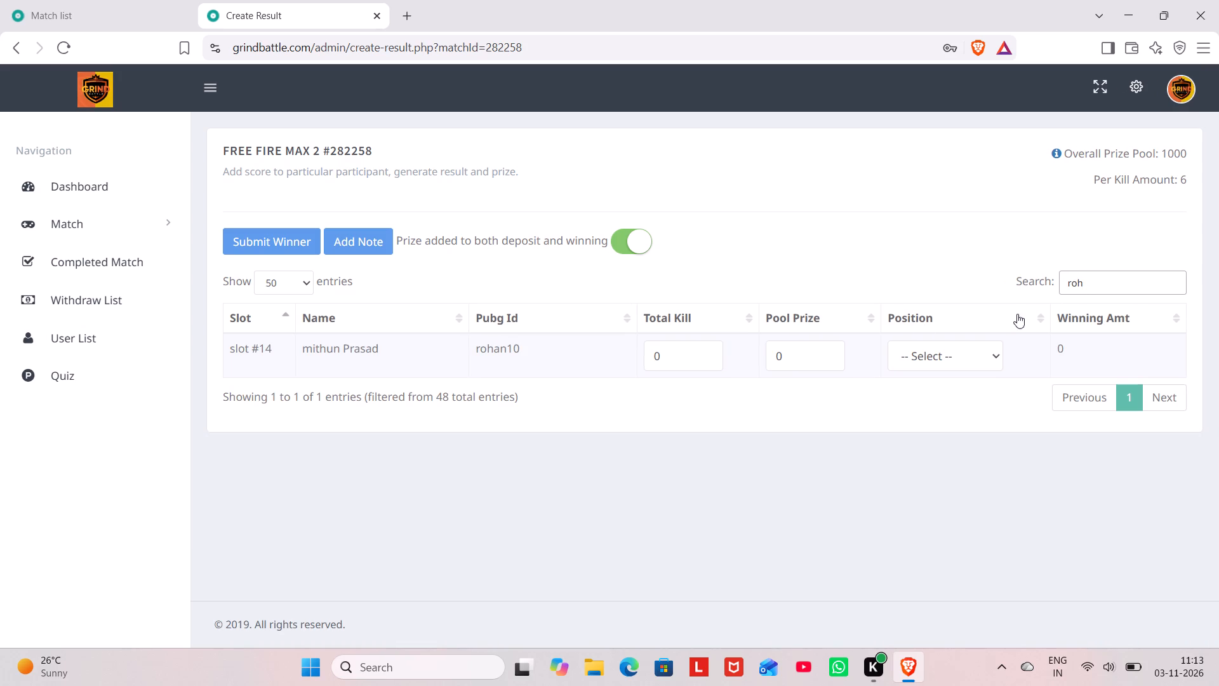
{"action": "left_click", "coordinate": [683, 343]}
{"action": "key", "text": "3"}
{"action": "key", "text": "Tab"}
{"action": "left_click", "coordinate": [1132, 286]}
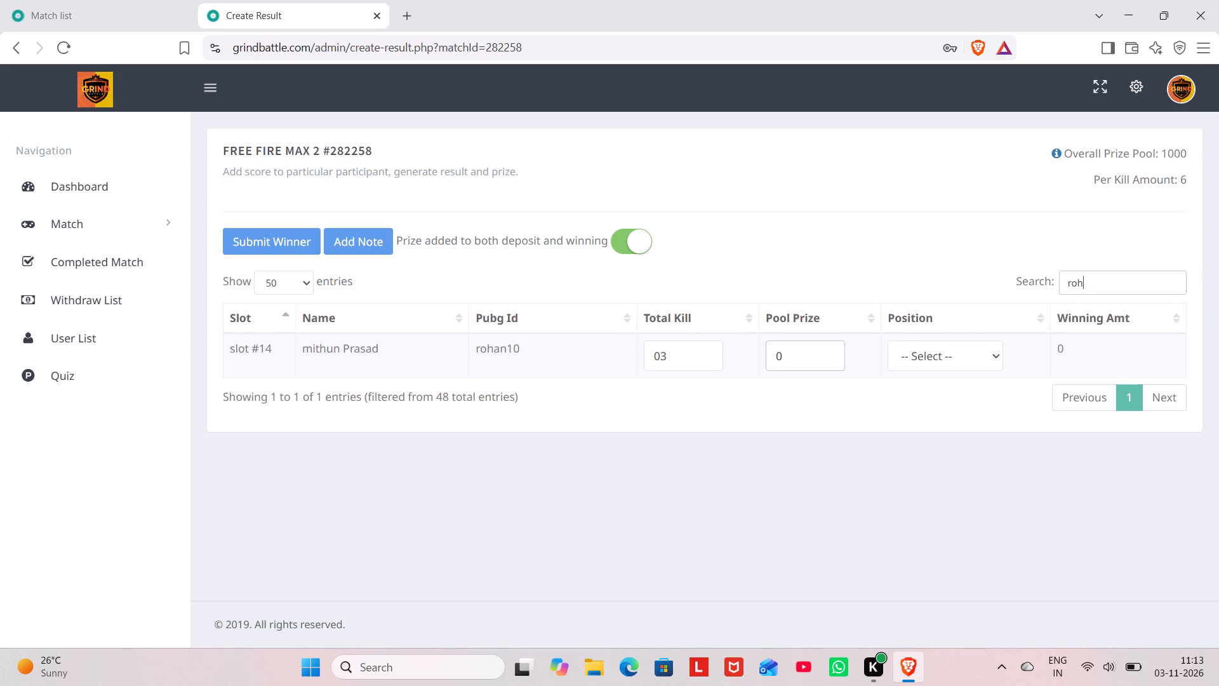
{"action": "key", "text": "BackSpace"}
{"action": "key", "text": "BackSpace"}
{"action": "key", "text": "BackSpace"}
{"action": "key", "text": "BackSpace"}
{"action": "key", "text": "BackSpace"}
{"action": "key", "text": "BackSpace"}
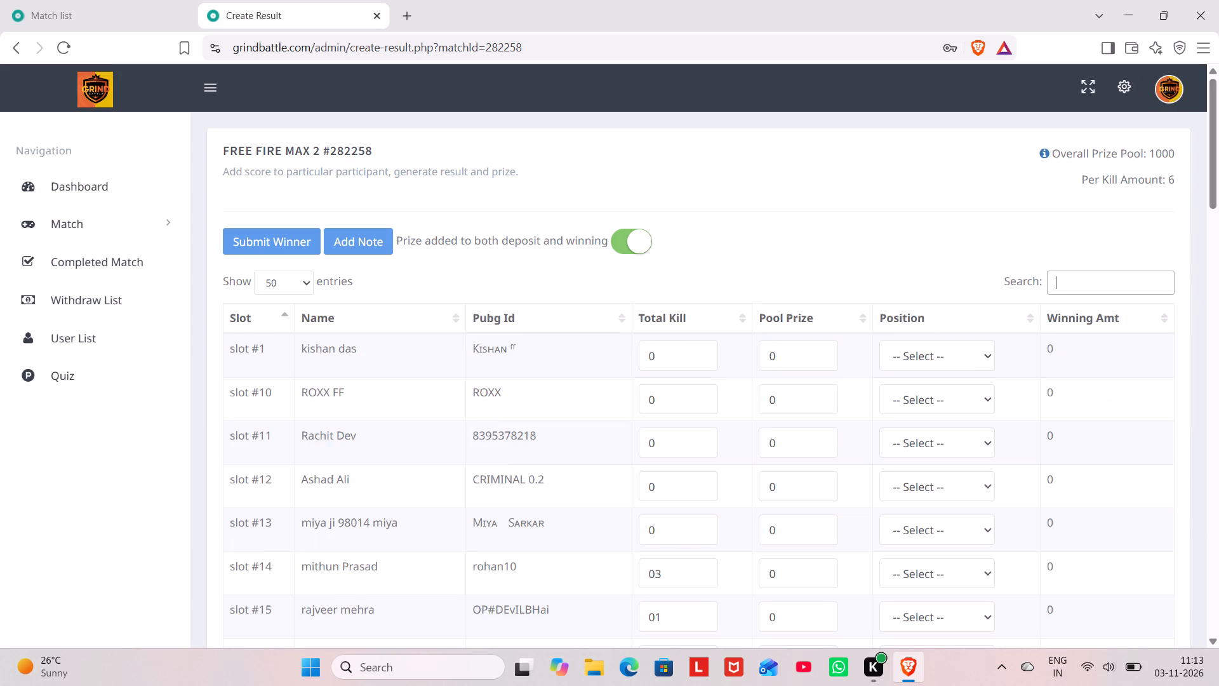
{"action": "type", "text": "rt"}
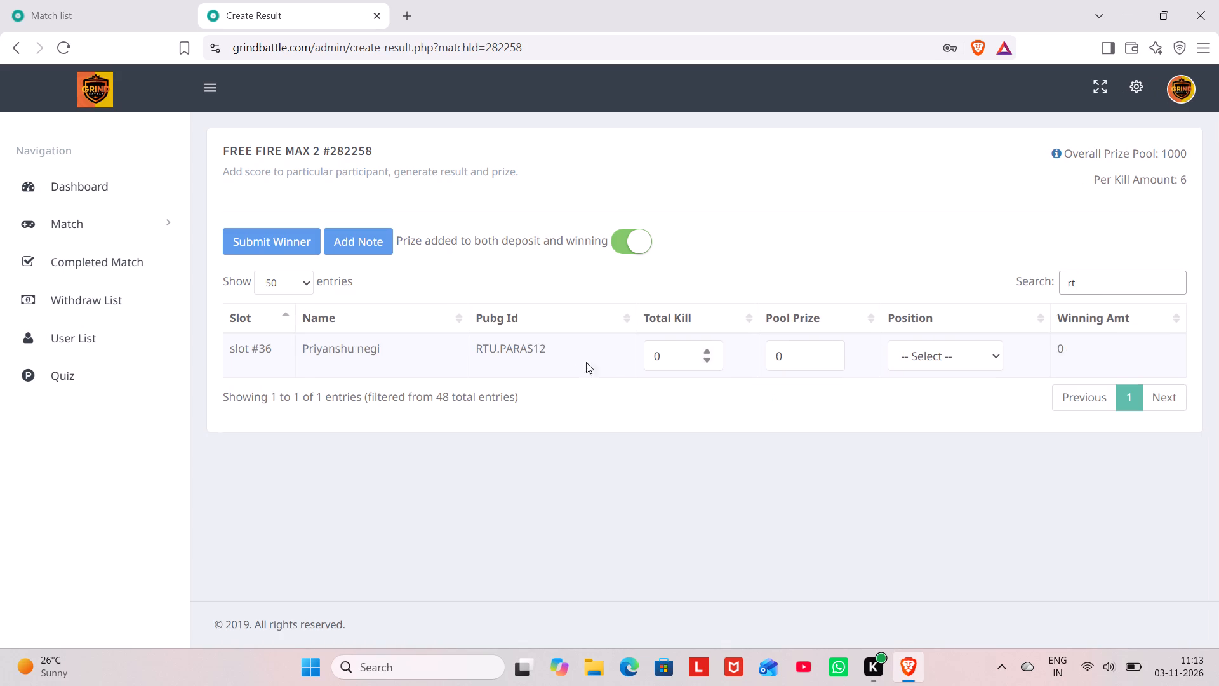
{"action": "left_click", "coordinate": [686, 352]}
{"action": "key", "text": "1"}
{"action": "key", "text": "Tab"}
Give slot #31 participant Abhinav !! 1 total kill.
{"action": "left_click", "coordinate": [1107, 279]}
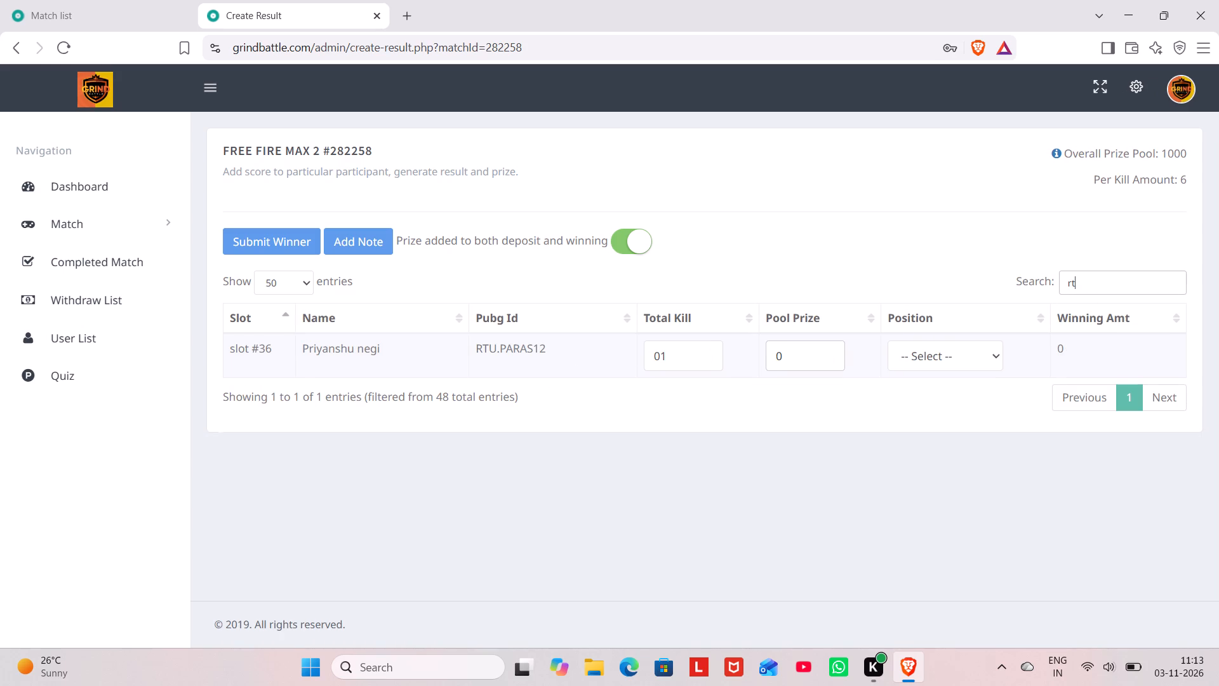
{"action": "key", "text": "BackSpace"}
{"action": "key", "text": "BackSpace"}
{"action": "key", "text": "BackSpace"}
{"action": "key", "text": "BackSpace"}
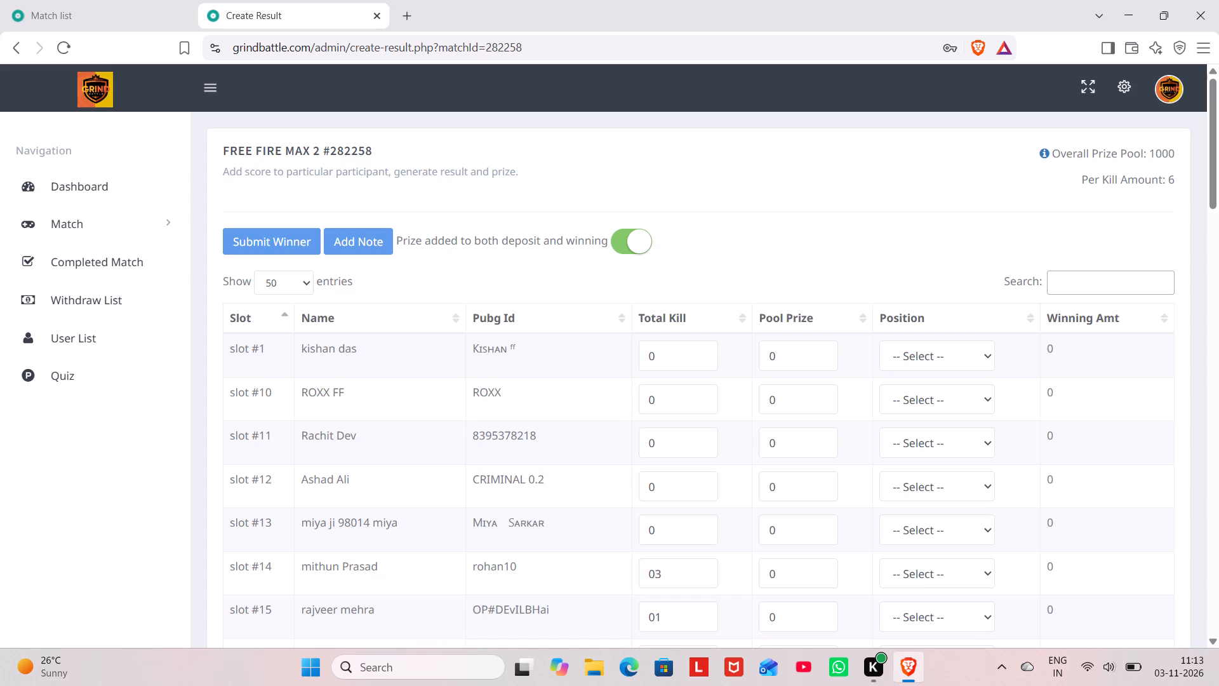
{"action": "type", "text": "ab"}
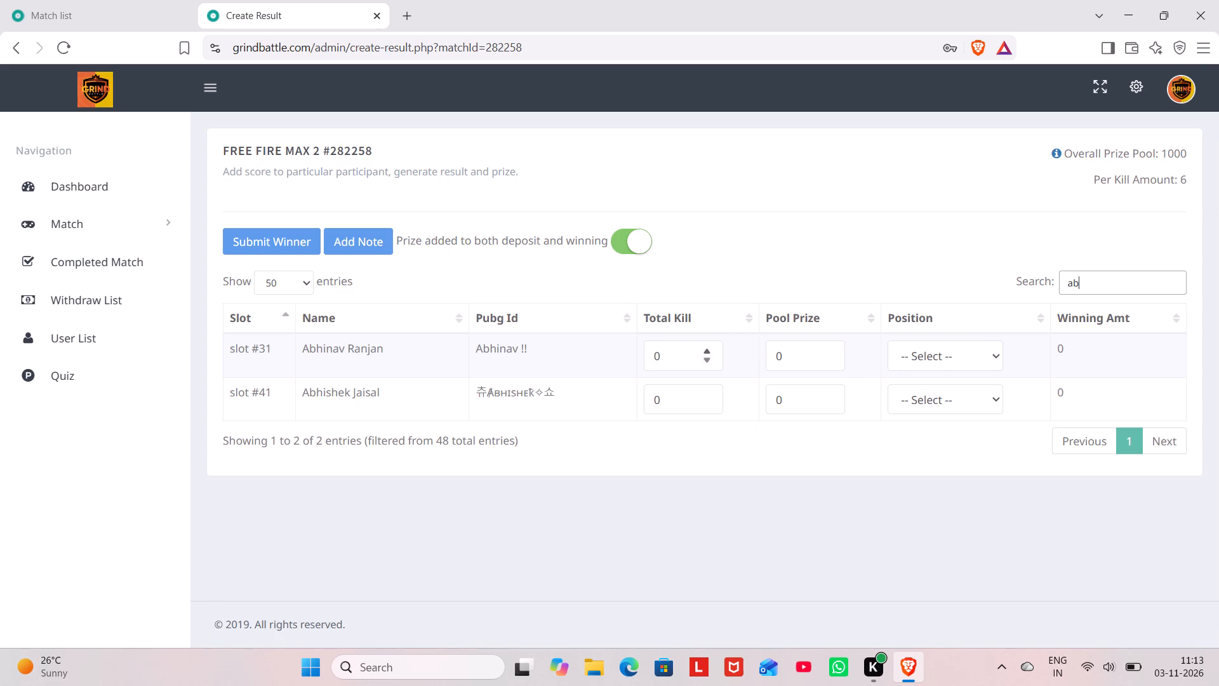
{"action": "left_click", "coordinate": [683, 353]}
{"action": "key", "text": "1"}
{"action": "key", "text": "Tab"}
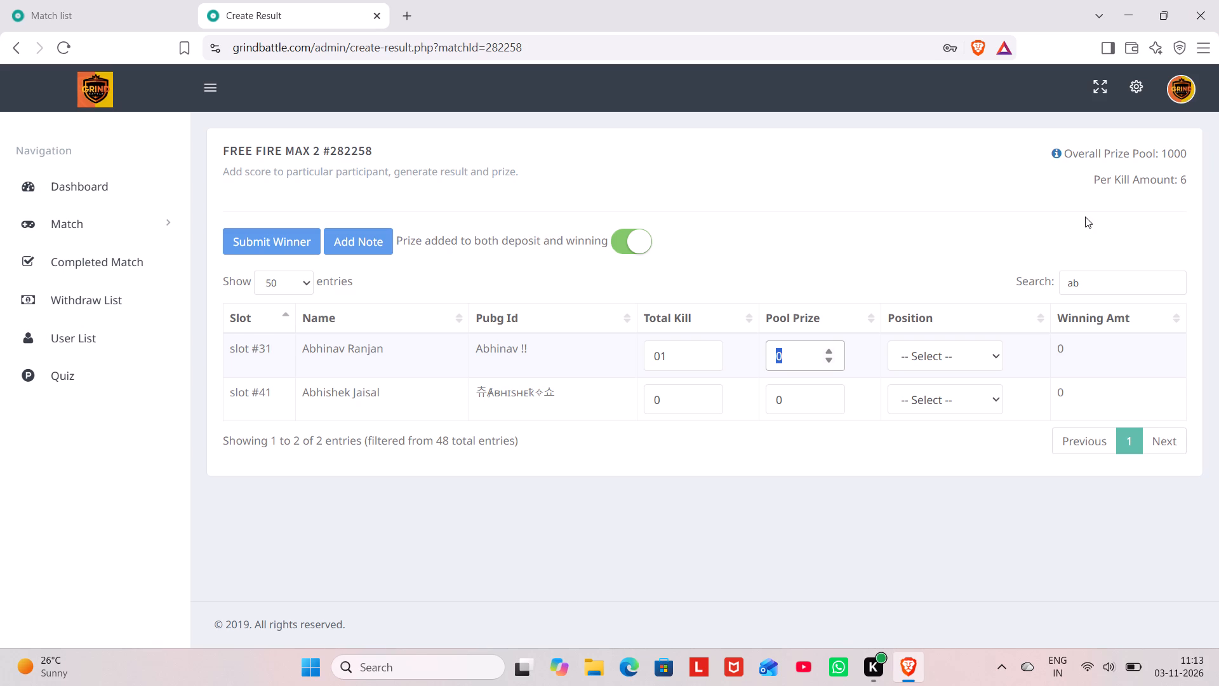
Give slot #12 participant CRIMINAL 0.2 1 total kill.
{"action": "left_click", "coordinate": [1098, 285]}
{"action": "key", "text": "BackSpace"}
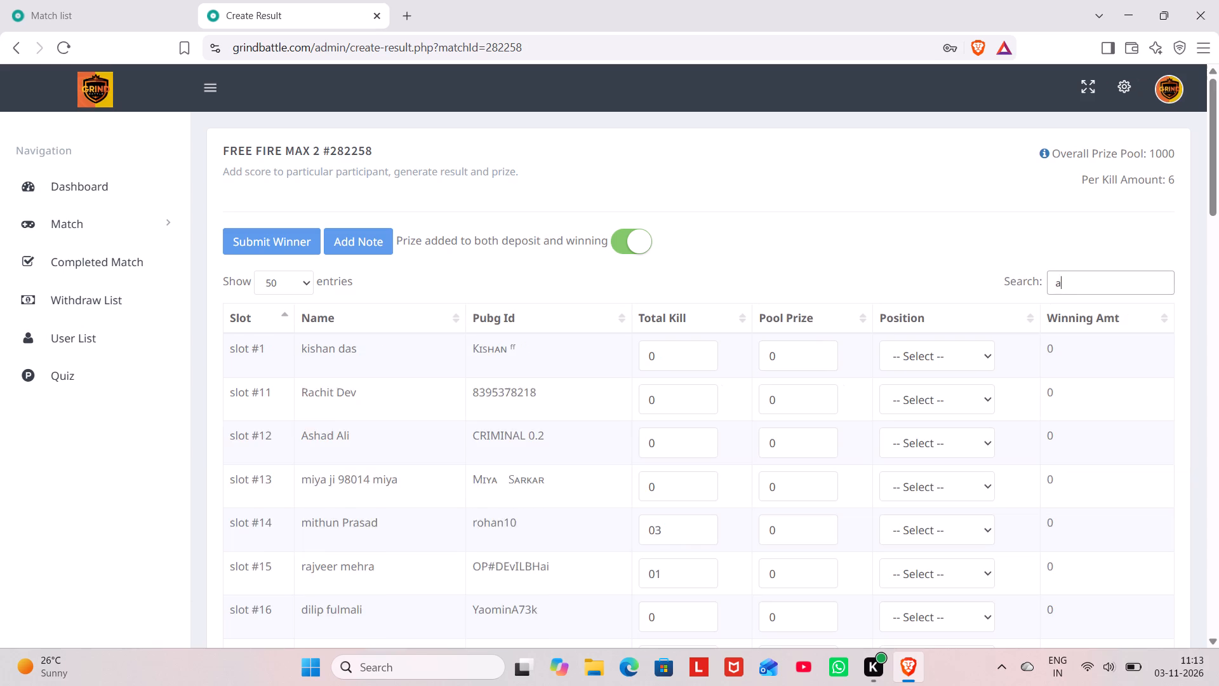
{"action": "key", "text": "BackSpace"}
{"action": "key", "text": "BackSpace"}
{"action": "key", "text": "BackSpace"}
{"action": "type", "text": "cr"}
{"action": "left_click", "coordinate": [681, 353]}
{"action": "key", "text": "1"}
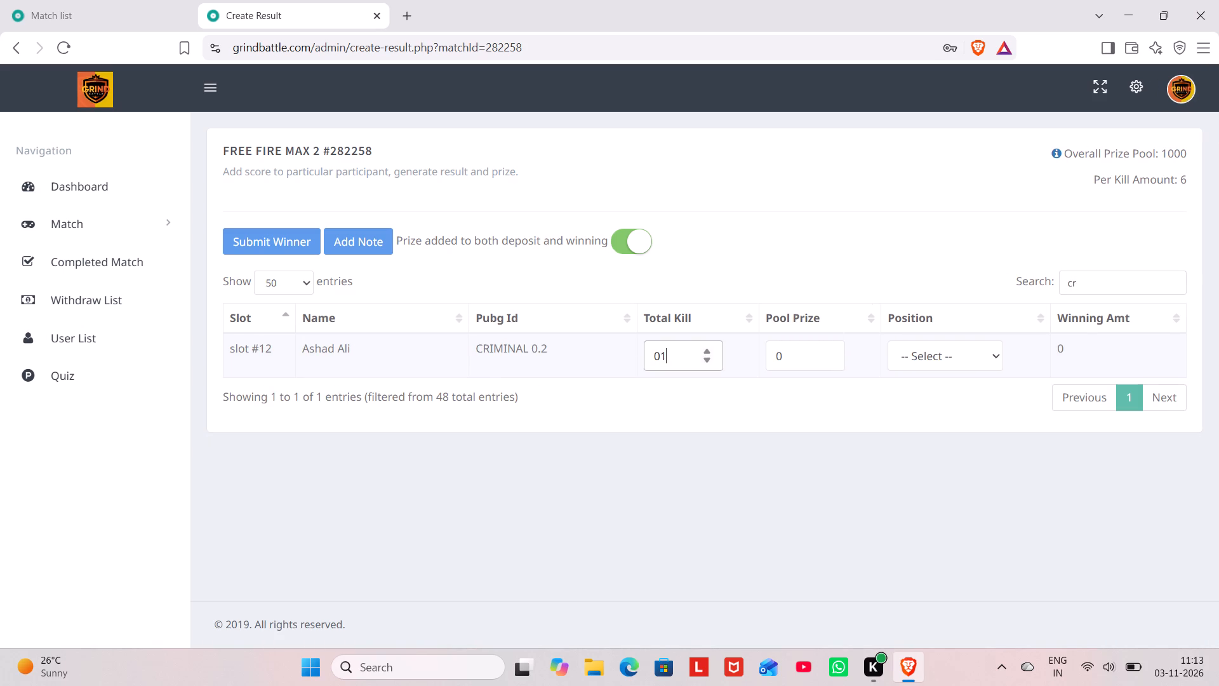
{"action": "key", "text": "Tab"}
Search the match's participants for "pr", "rs" and "rus" in turn, and clear the search.
{"action": "left_click", "coordinate": [1090, 283]}
{"action": "key", "text": "BackSpace"}
{"action": "key", "text": "BackSpace"}
{"action": "key", "text": "BackSpace"}
{"action": "key", "text": "BackSpace"}
{"action": "key", "text": "BackSpace"}
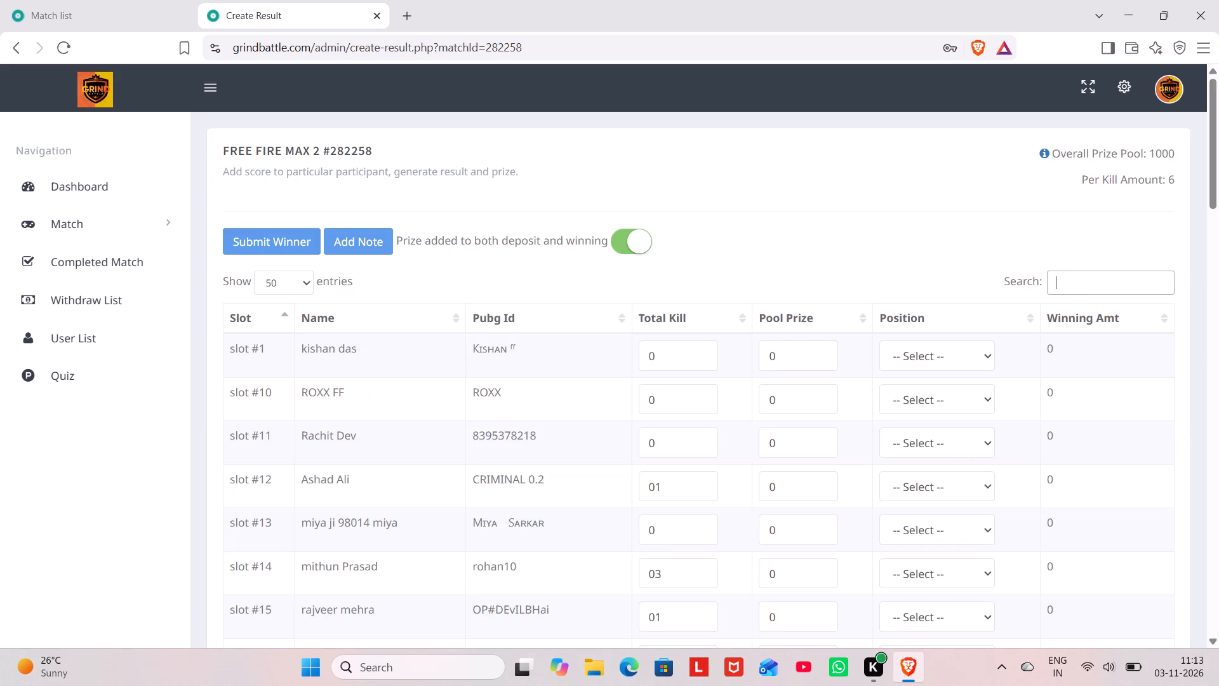
{"action": "type", "text": "pr"}
{"action": "key", "text": "BackSpace"}
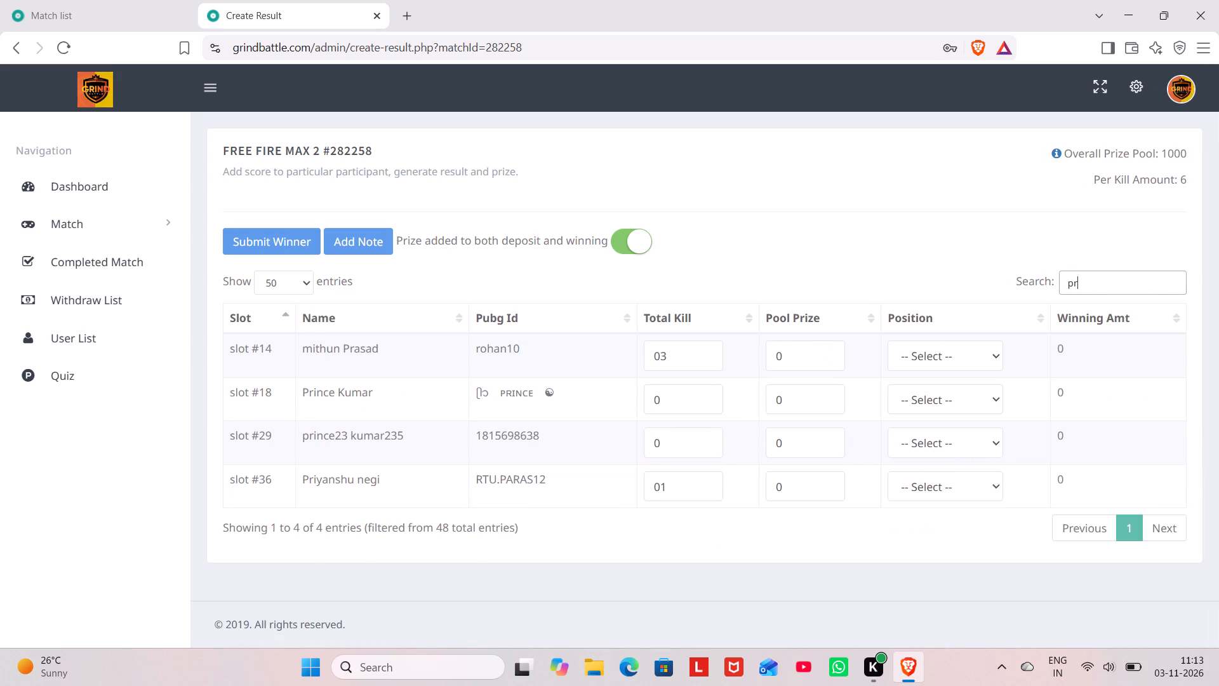
{"action": "key", "text": "BackSpace"}
{"action": "key", "text": "BackSpace"}
{"action": "type", "text": "rs"}
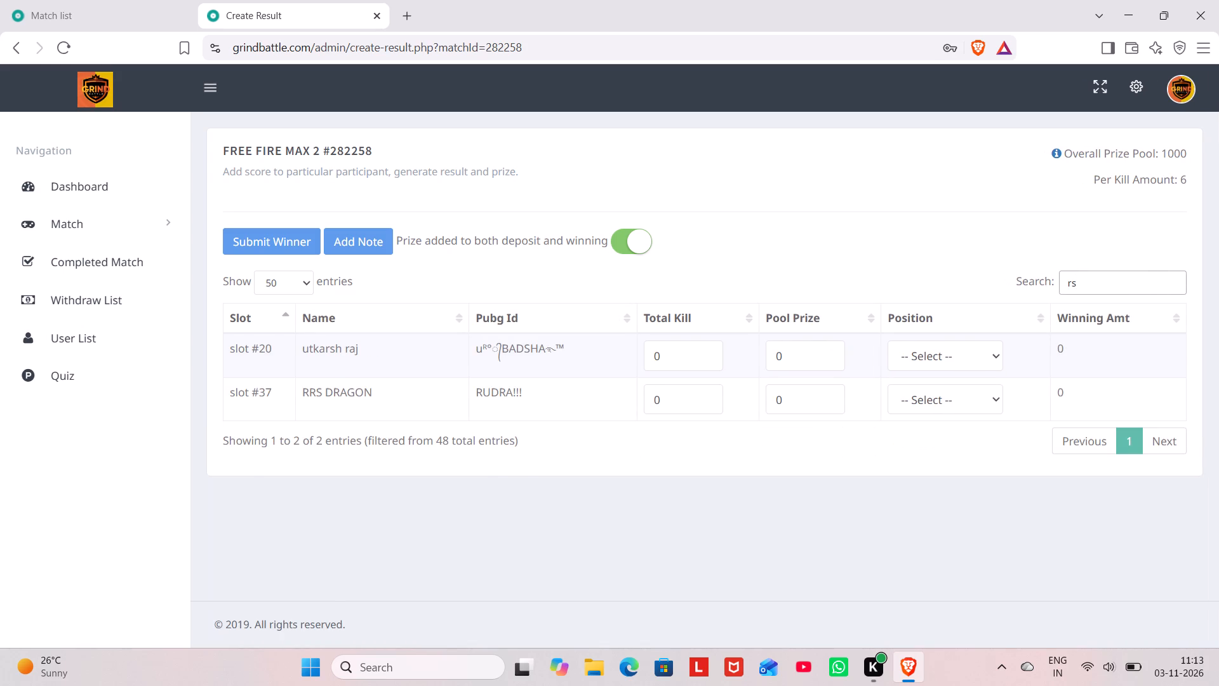
{"action": "key", "text": "BackSpace"}
{"action": "key", "text": "u"}
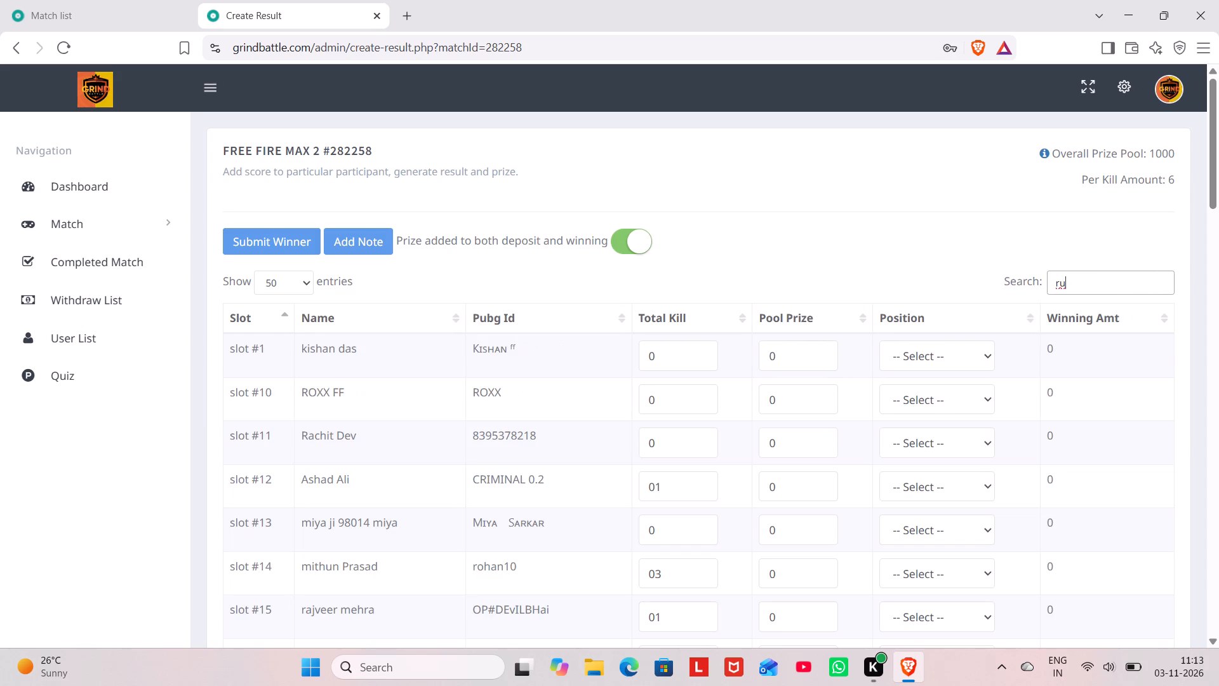
{"action": "key", "text": "s"}
{"action": "key", "text": "BackSpace"}
{"action": "key", "text": "BackSpace"}
{"action": "key", "text": "BackSpace"}
{"action": "key", "text": "BackSpace"}
{"action": "key", "text": "BackSpace"}
Give slot #5 participant black ff 1 total kill.
{"action": "type", "text": "bl"}
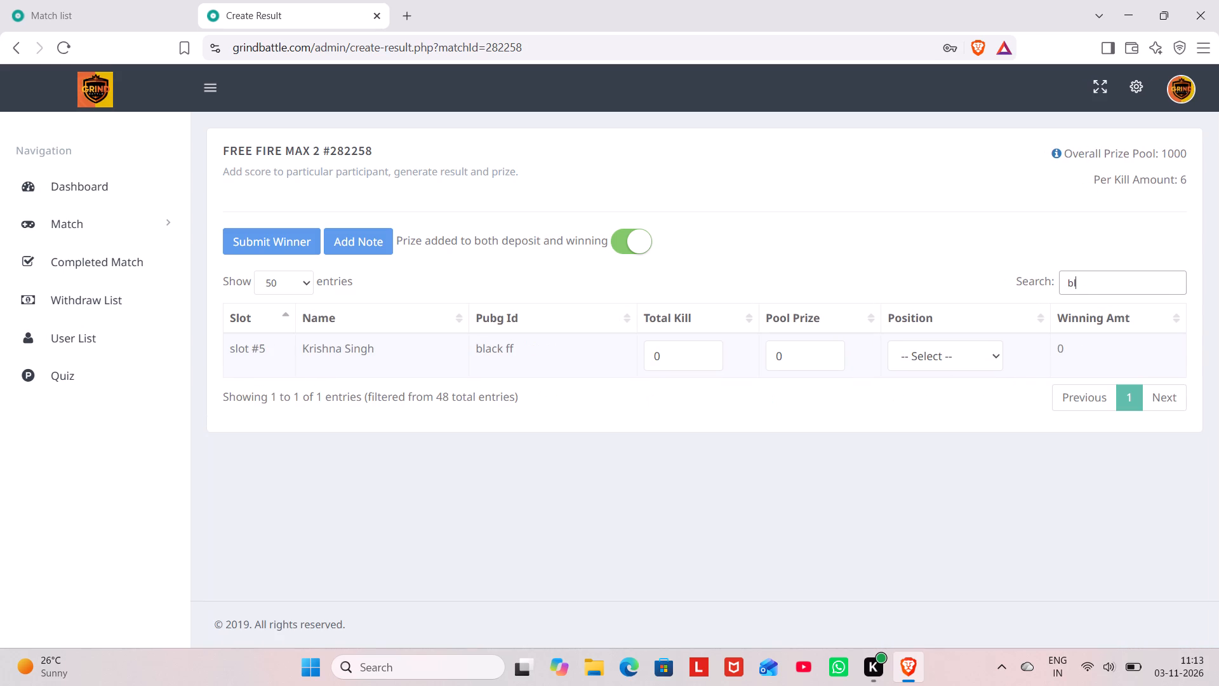
{"action": "left_click", "coordinate": [660, 351]}
{"action": "key", "text": "1"}
{"action": "key", "text": "Tab"}
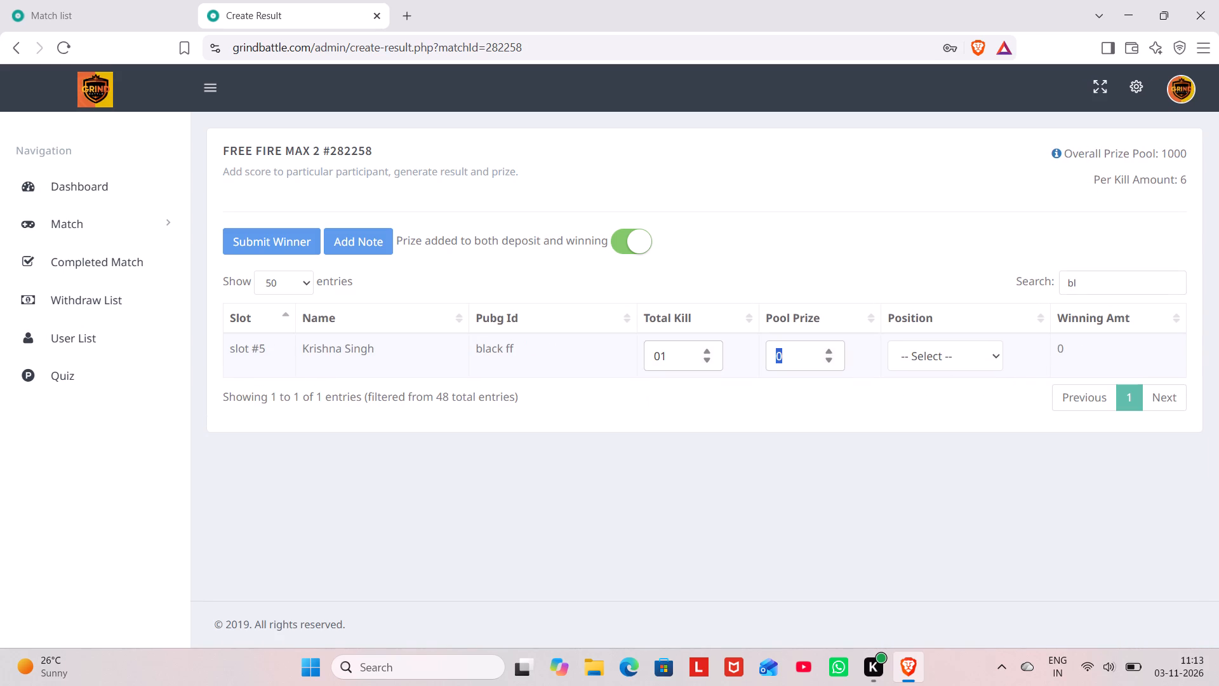
{"action": "left_click", "coordinate": [1125, 289]}
{"action": "key", "text": "BackSpace"}
{"action": "key", "text": "BackSpace"}
{"action": "key", "text": "BackSpace"}
{"action": "key", "text": "BackSpace"}
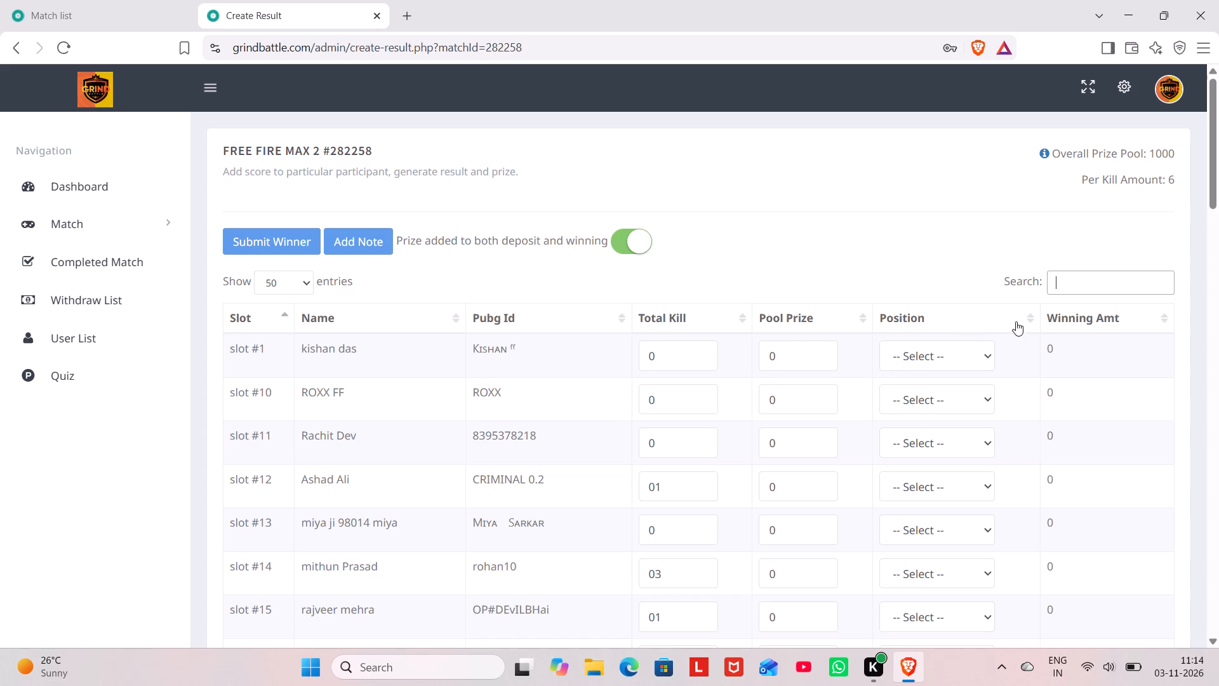
{"action": "scroll", "coordinate": [586, 521], "scroll_direction": "down", "scroll_amount": 1}
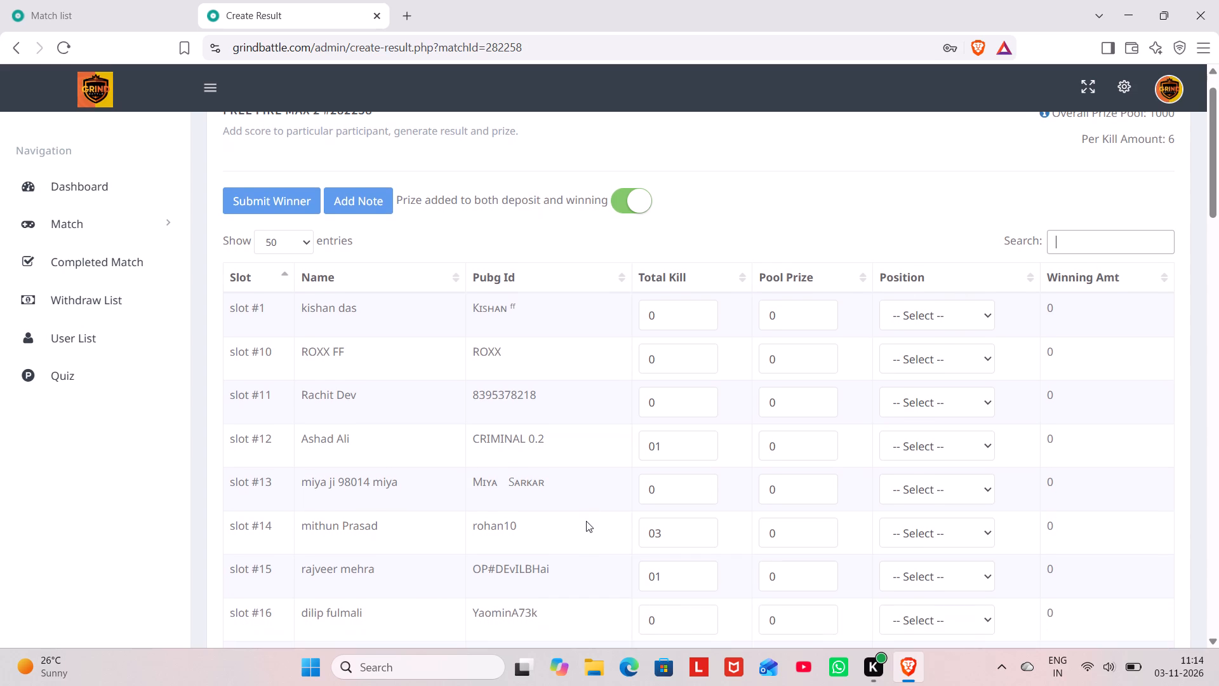
{"action": "scroll", "coordinate": [586, 521], "scroll_direction": "down", "scroll_amount": 7}
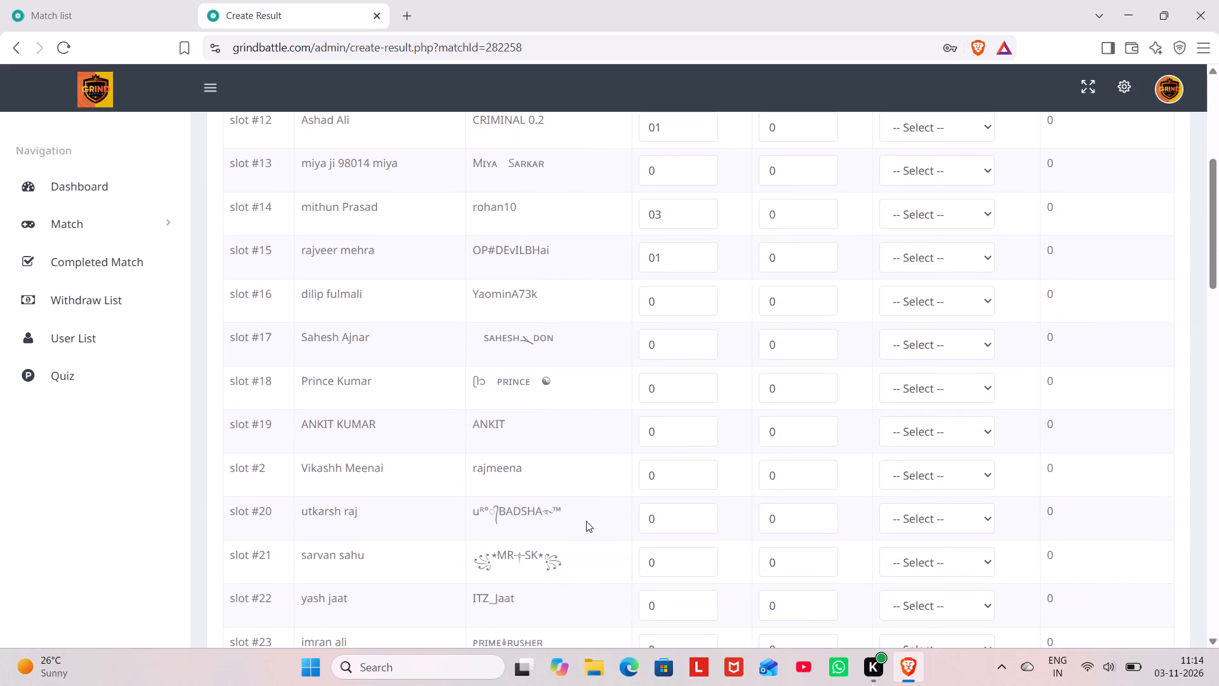
{"action": "scroll", "coordinate": [586, 521], "scroll_direction": "down", "scroll_amount": 5}
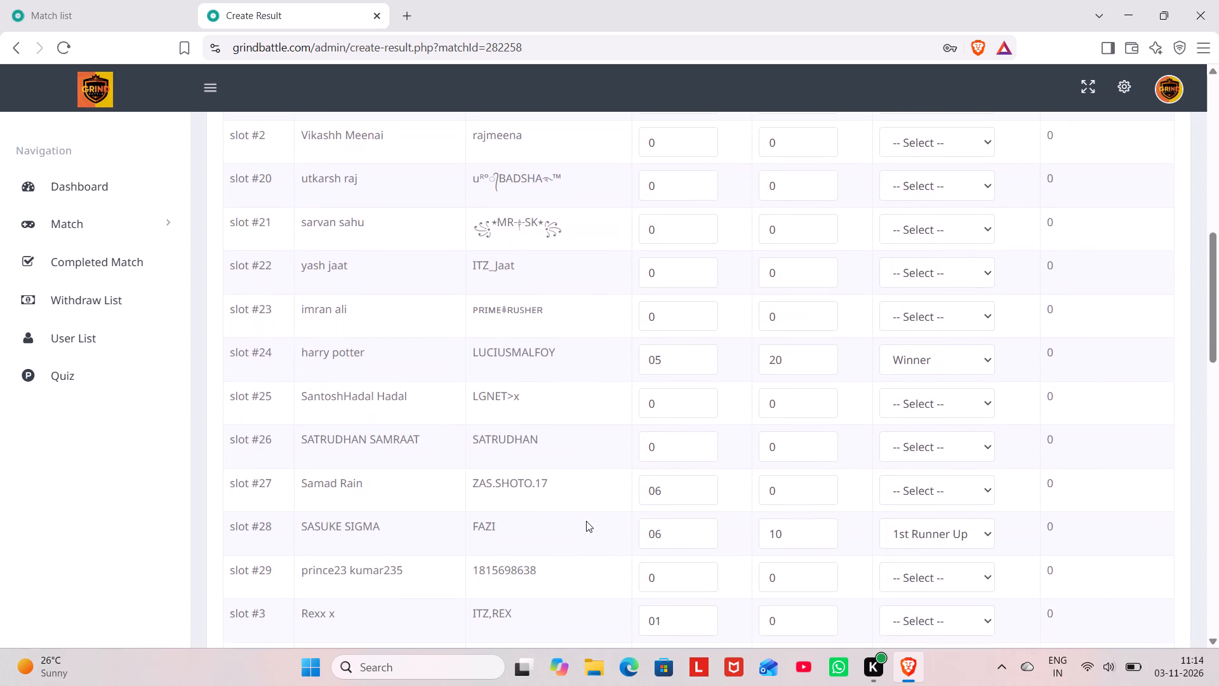
{"action": "left_click", "coordinate": [656, 319]}
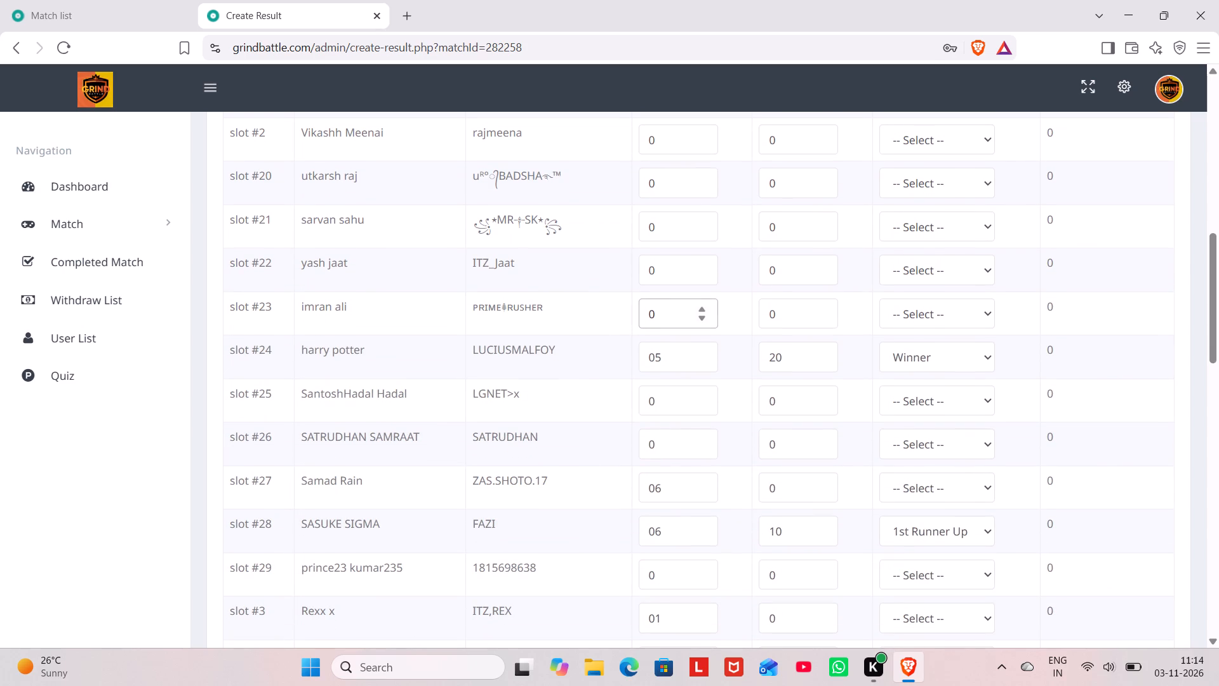
{"action": "key", "text": "1"}
{"action": "key", "text": "Tab"}
{"action": "left_click", "coordinate": [586, 372]}
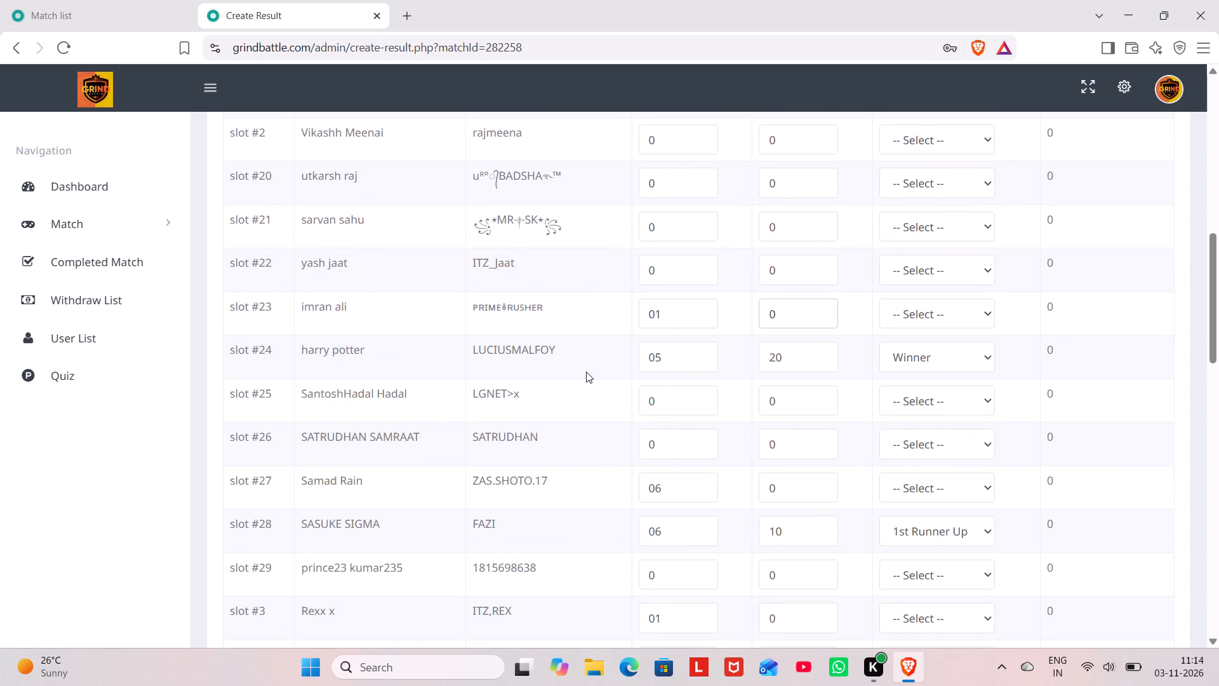
Give slot #35 participant KARTIK 2 total kills.
{"action": "scroll", "coordinate": [586, 372], "scroll_direction": "down", "scroll_amount": 2}
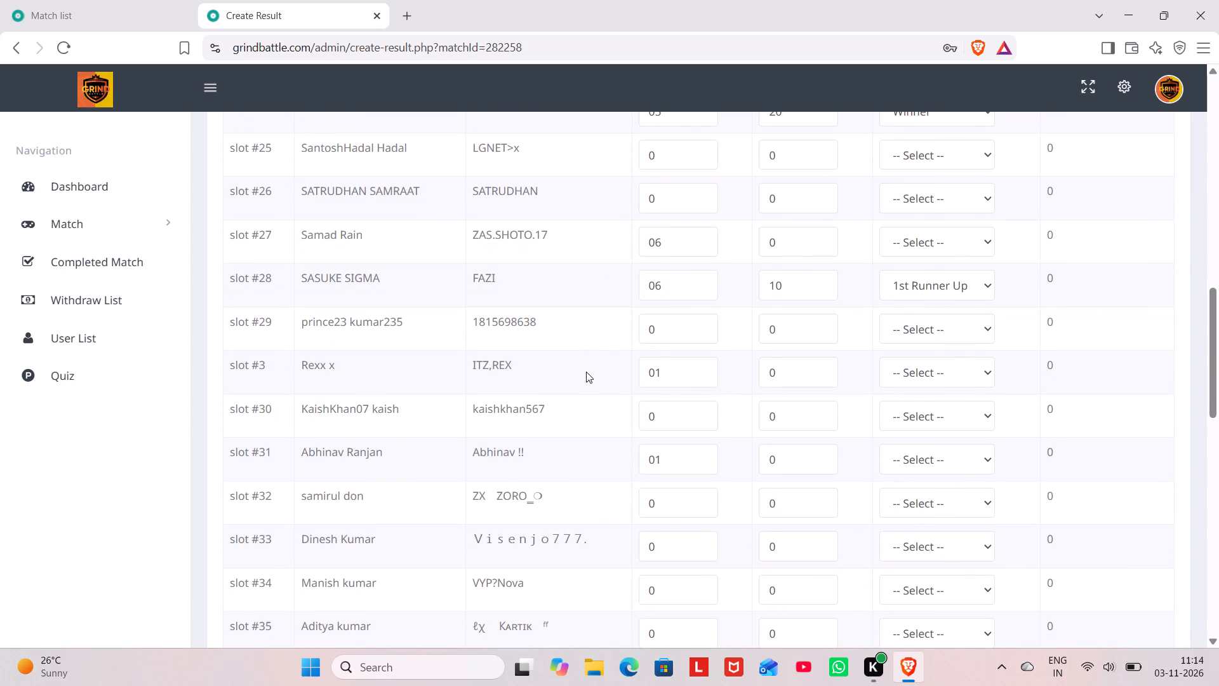
{"action": "scroll", "coordinate": [586, 372], "scroll_direction": "down", "scroll_amount": 2}
{"action": "left_click", "coordinate": [673, 506]}
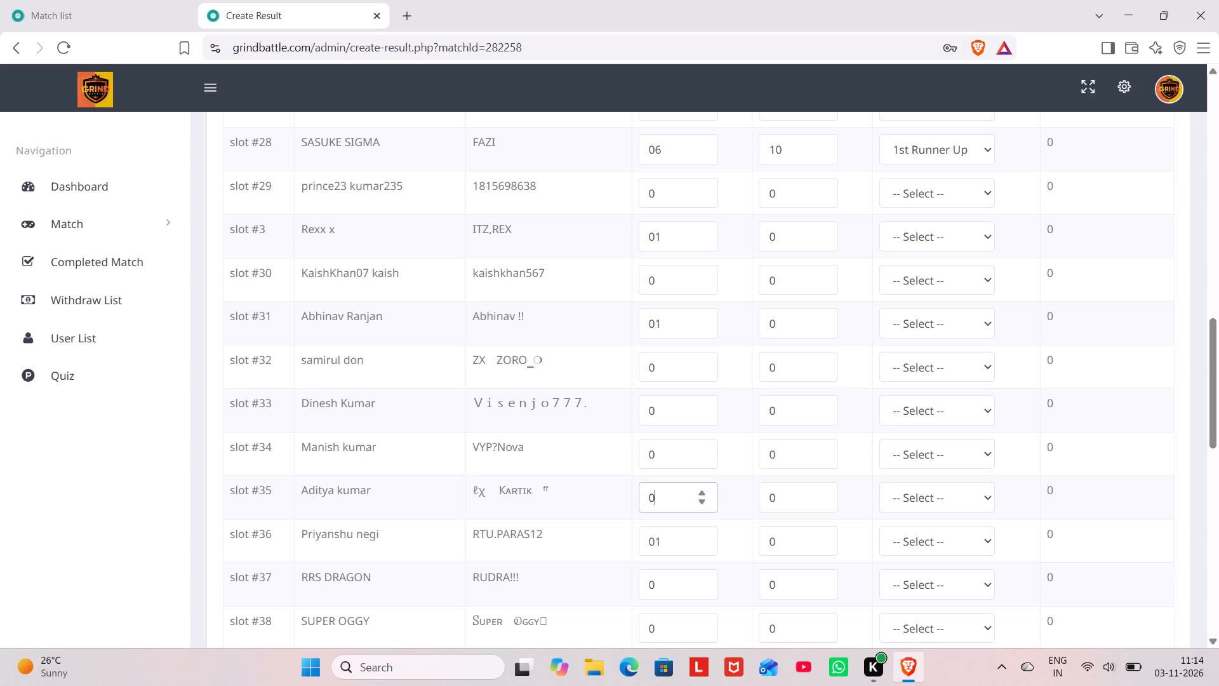
{"action": "key", "text": "2"}
{"action": "key", "text": "Tab"}
{"action": "left_click", "coordinate": [575, 513]}
Submit the winner results for match 282258.
{"action": "scroll", "coordinate": [575, 513], "scroll_direction": "up", "scroll_amount": 7}
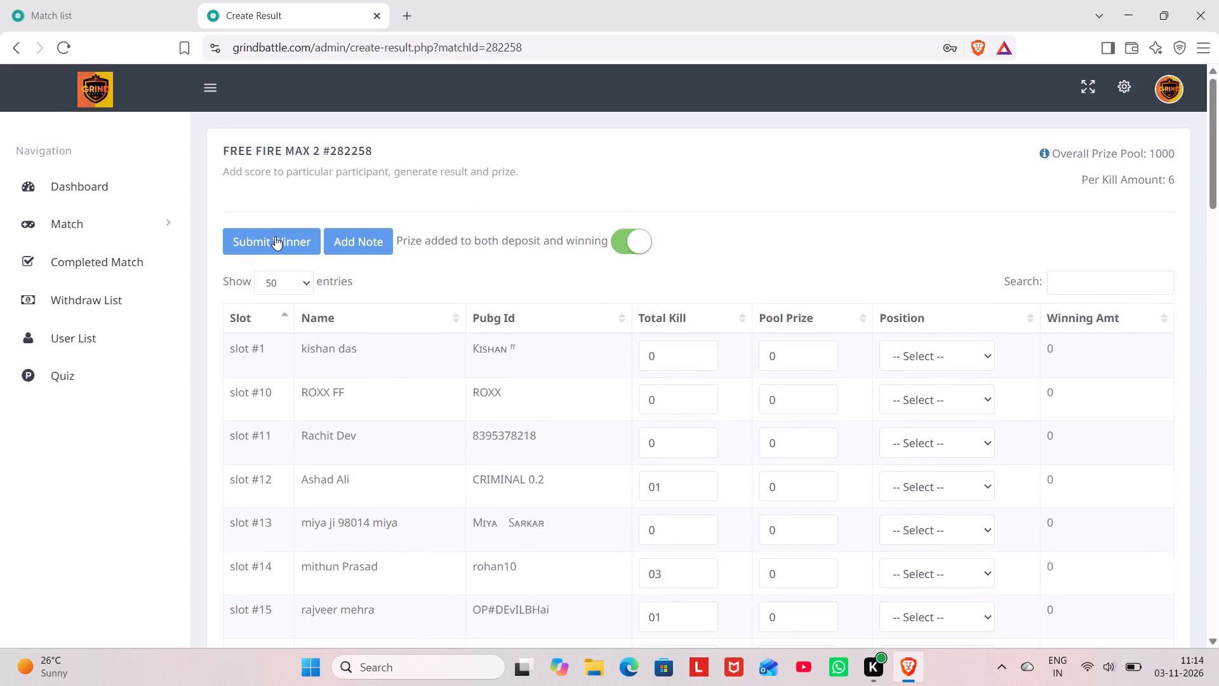
{"action": "left_click", "coordinate": [275, 236]}
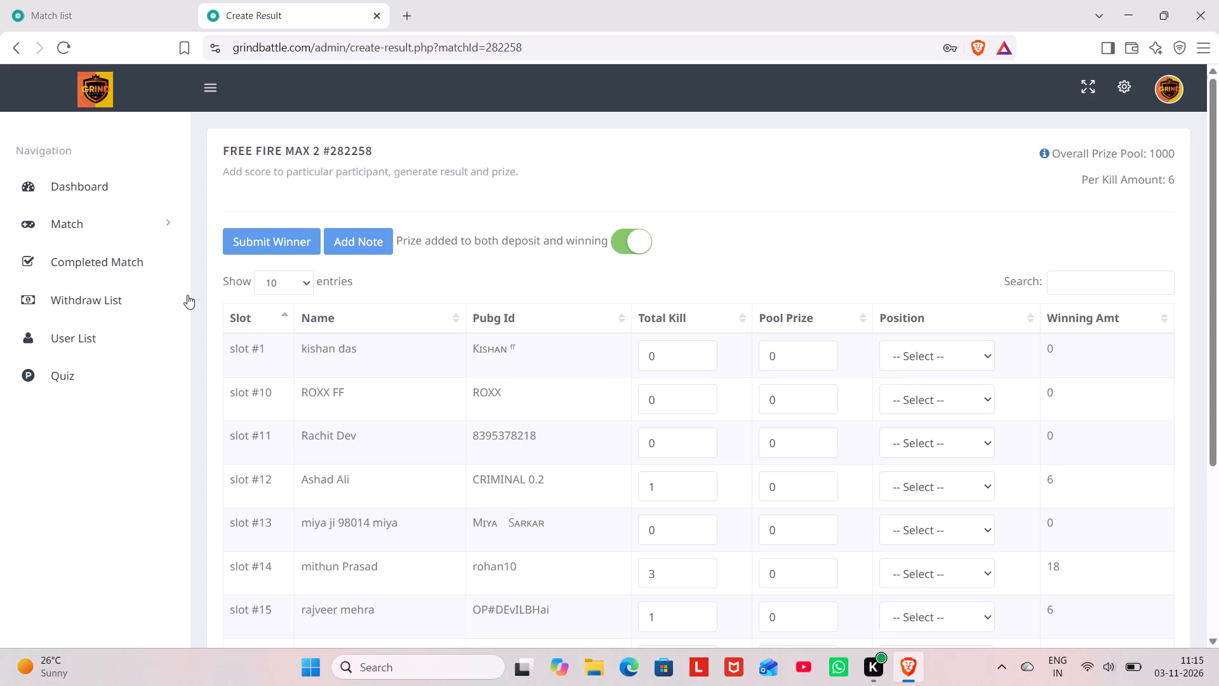
{"action": "left_click", "coordinate": [286, 285]}
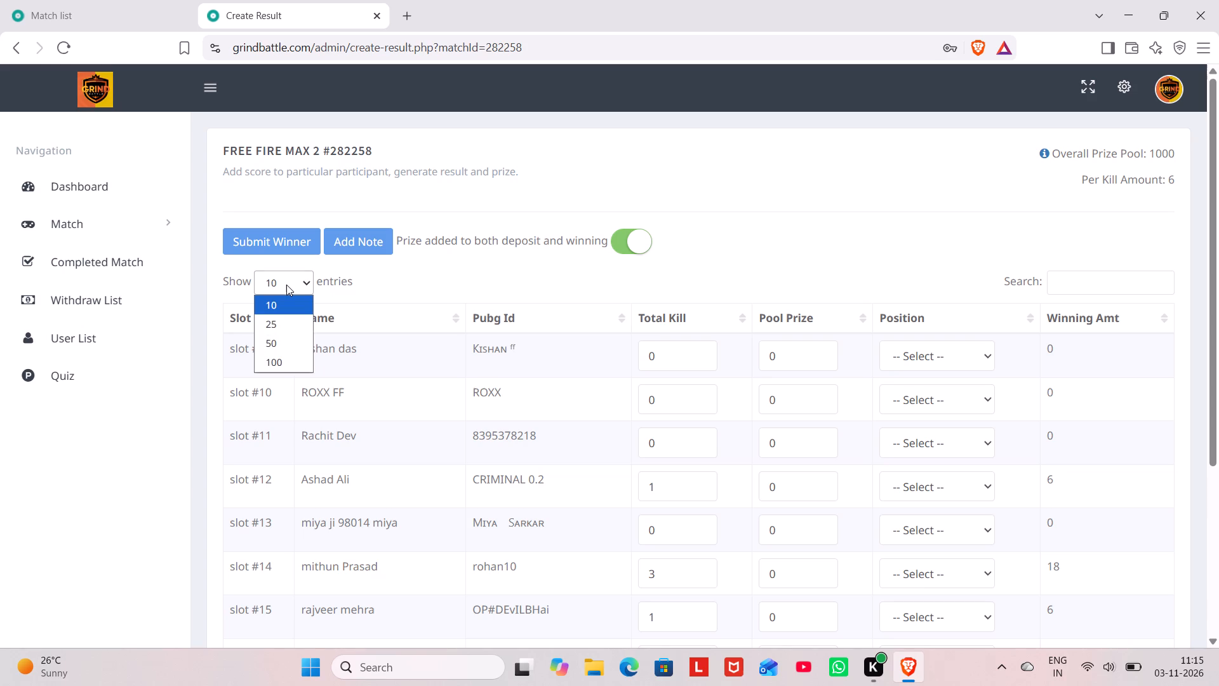
{"action": "left_click", "coordinate": [518, 144]}
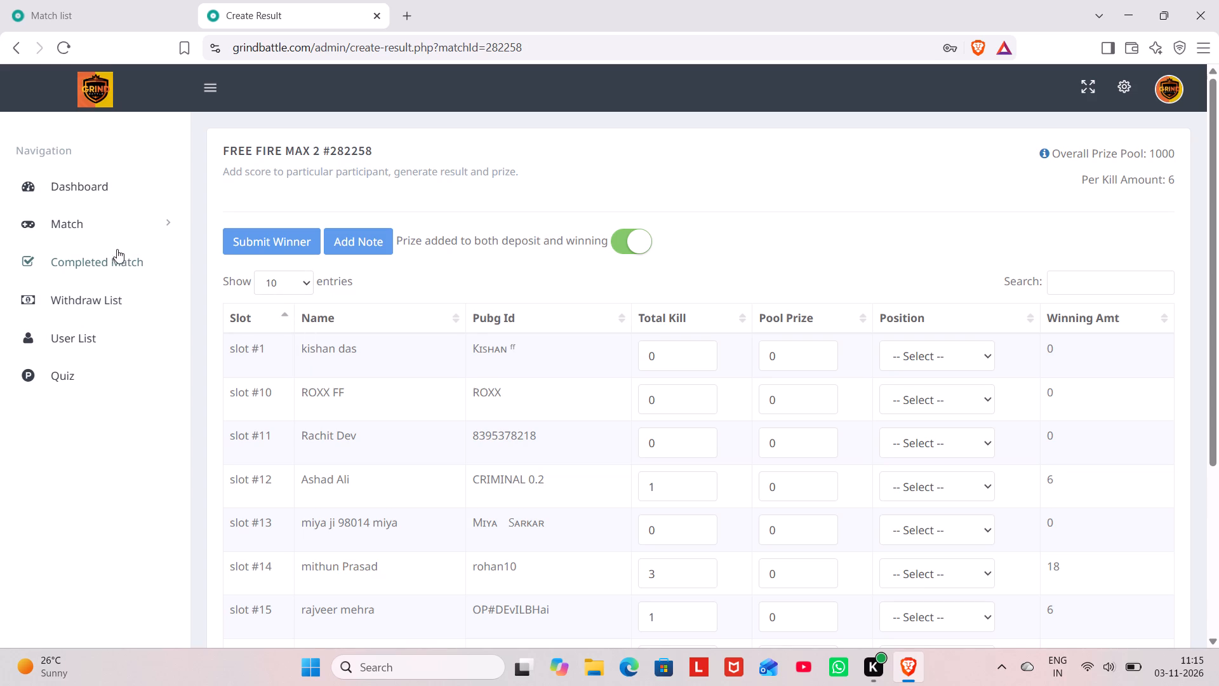
Find match 282411 among the completed matches, open its result entry page and show 50 entries.
{"action": "left_click", "coordinate": [116, 267]}
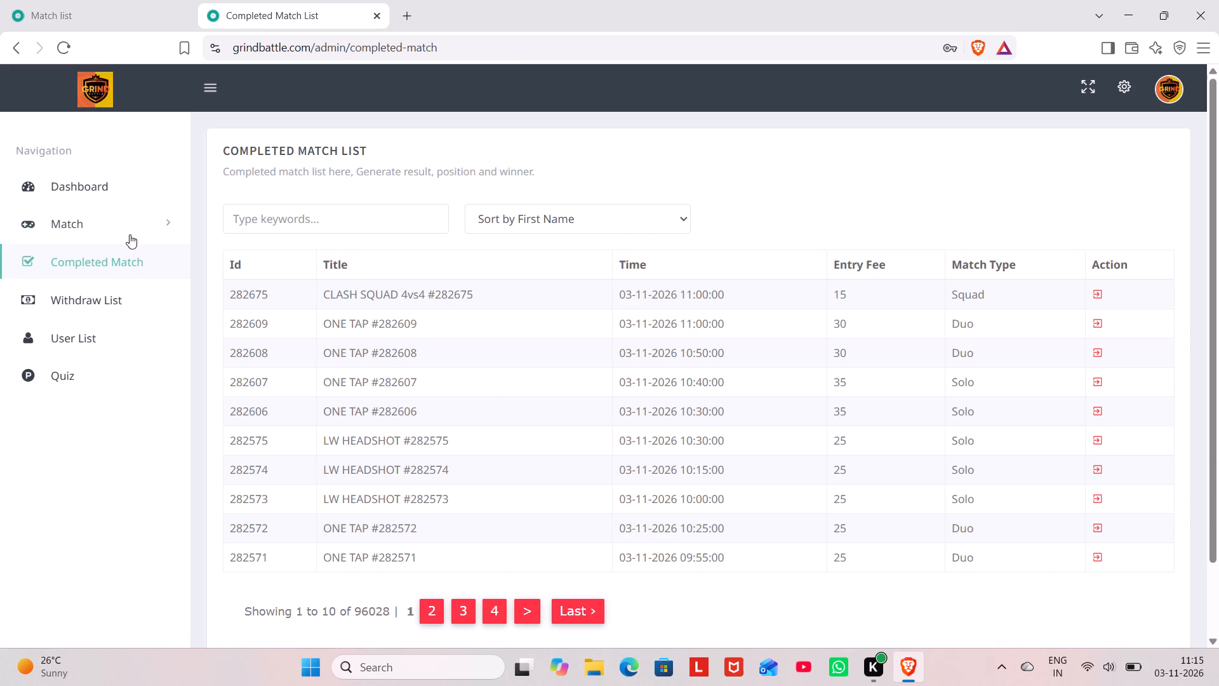
{"action": "left_click", "coordinate": [270, 215]}
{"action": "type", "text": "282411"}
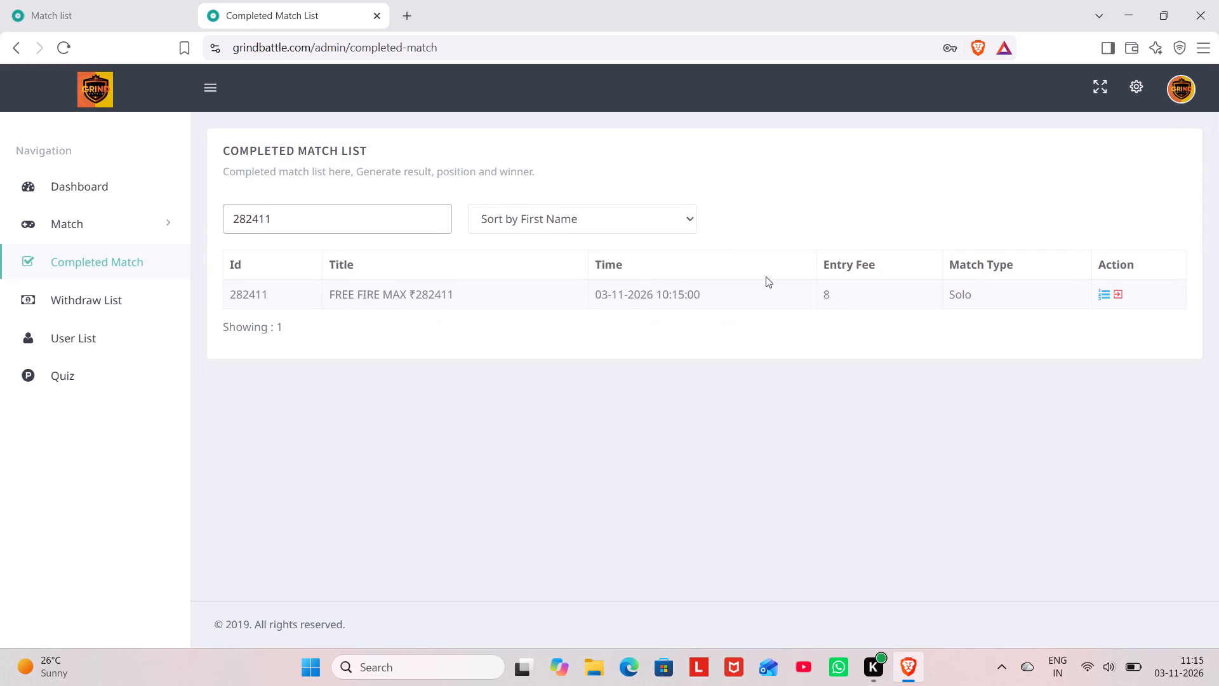
{"action": "left_click", "coordinate": [1103, 293]}
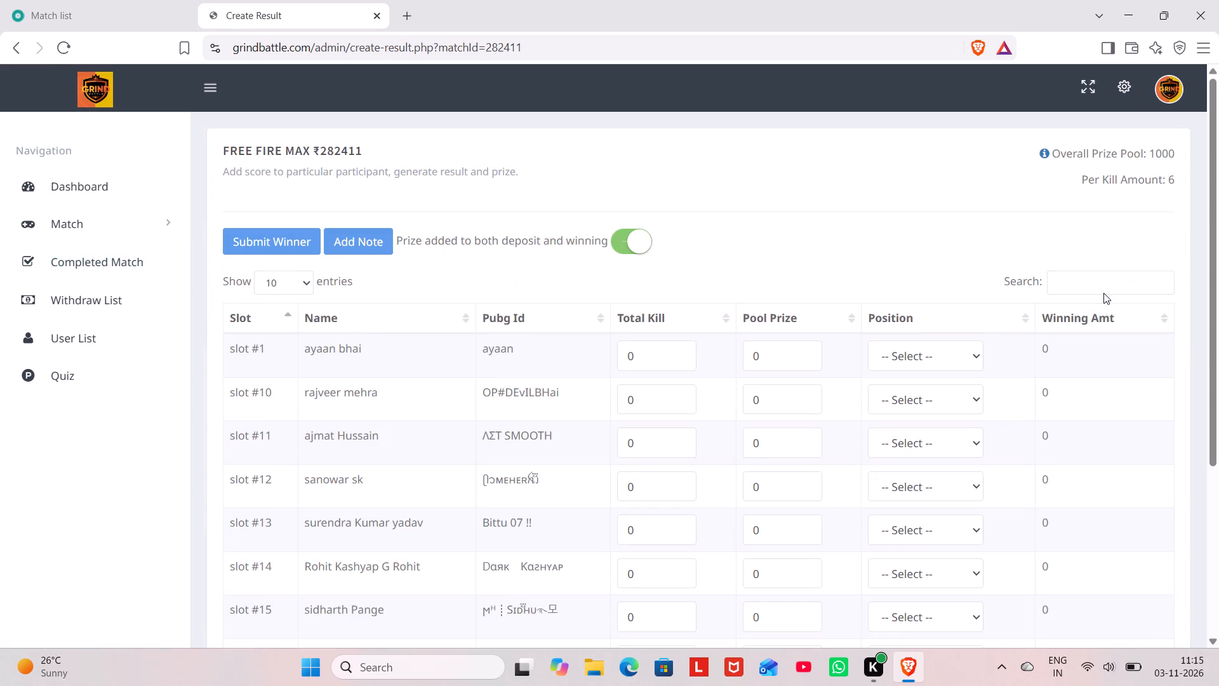
{"action": "left_click", "coordinate": [295, 282]}
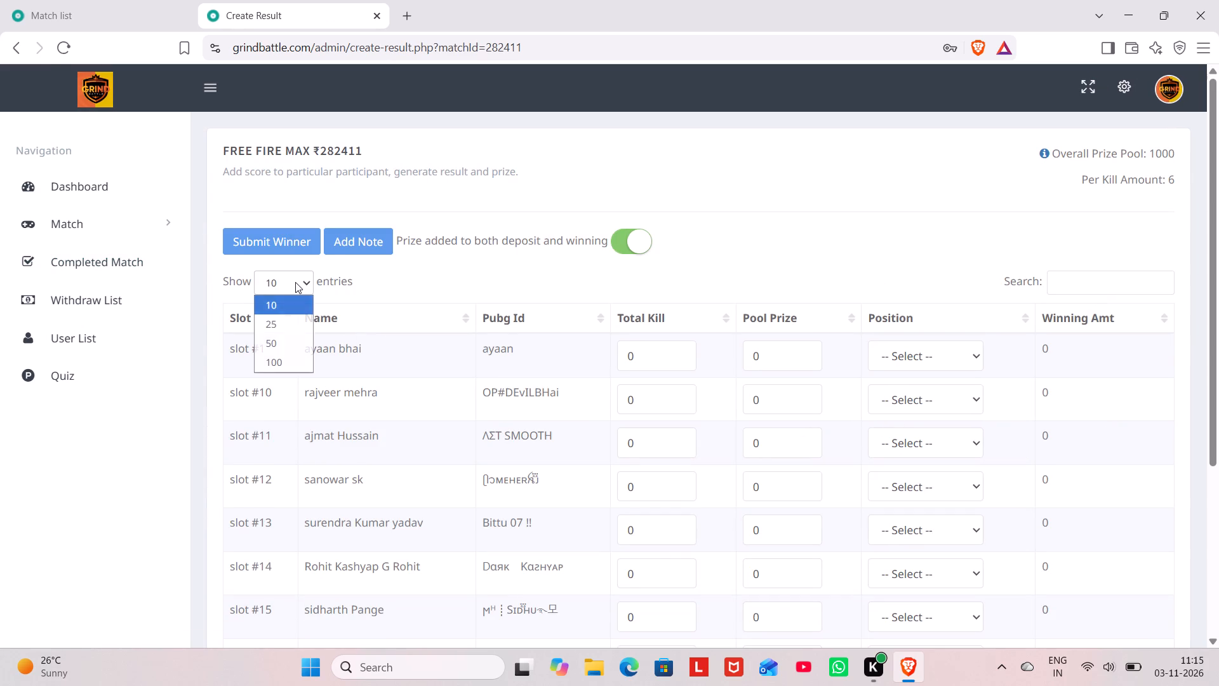
{"action": "left_click", "coordinate": [288, 342]}
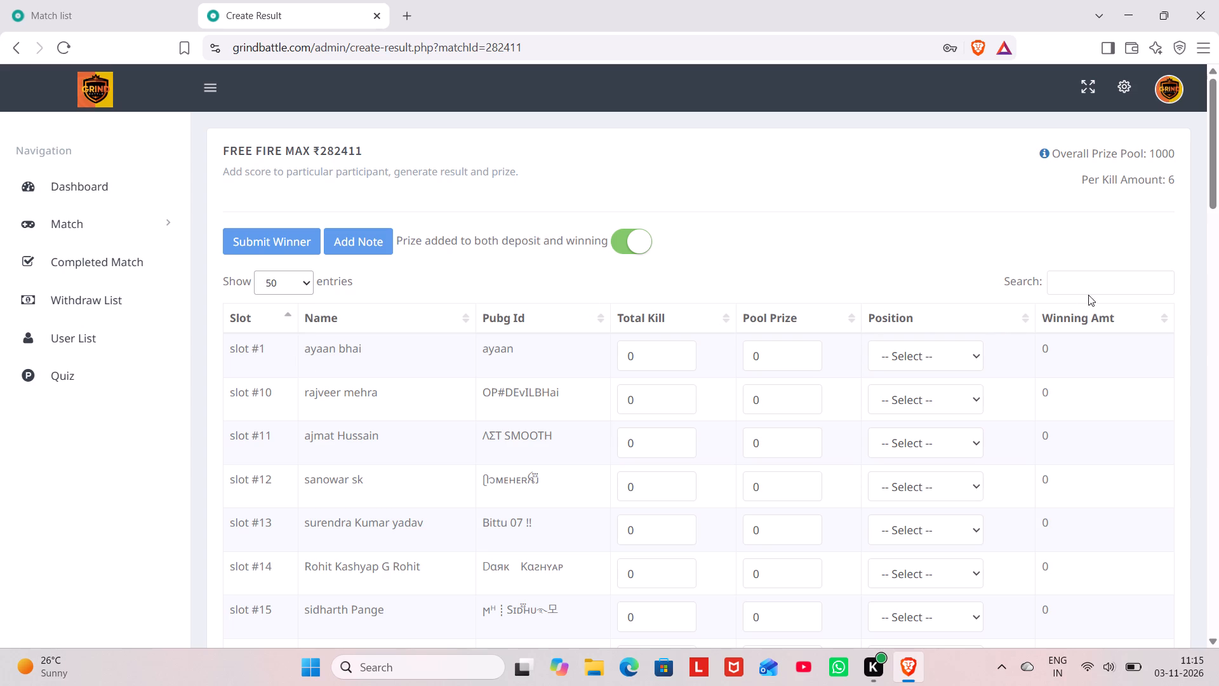
{"action": "left_click", "coordinate": [1103, 276]}
{"action": "type", "text": "sx"}
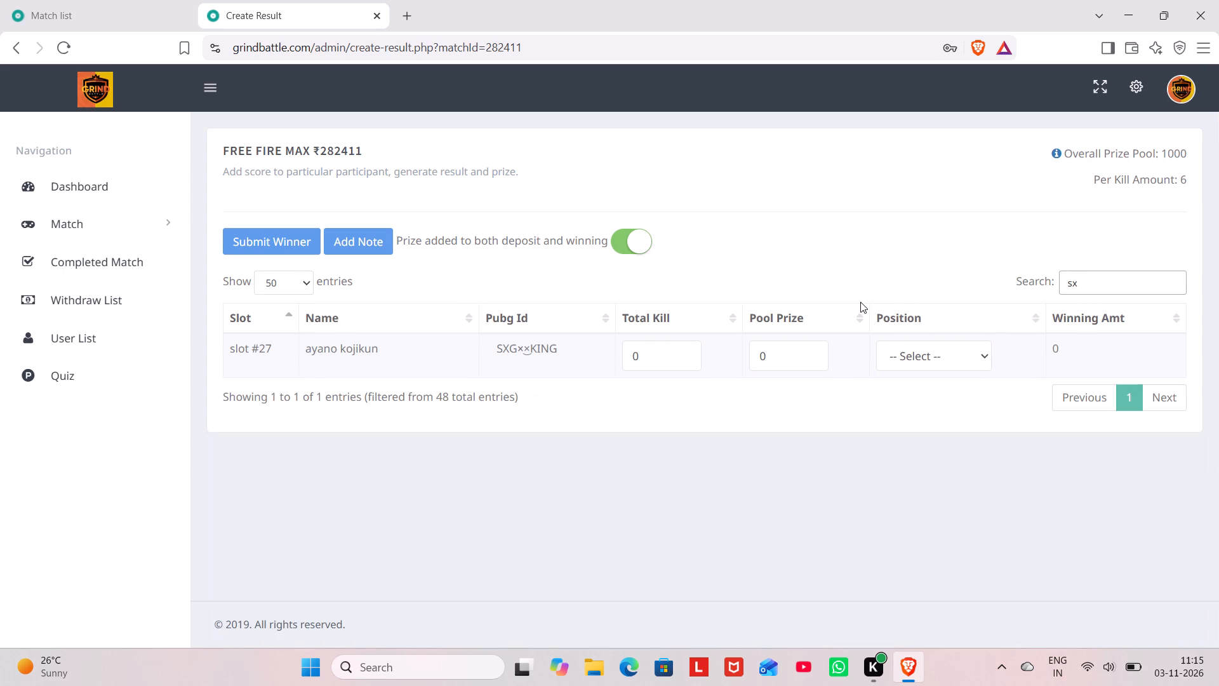
{"action": "left_click", "coordinate": [655, 354]}
{"action": "key", "text": "4"}
{"action": "key", "text": "Tab"}
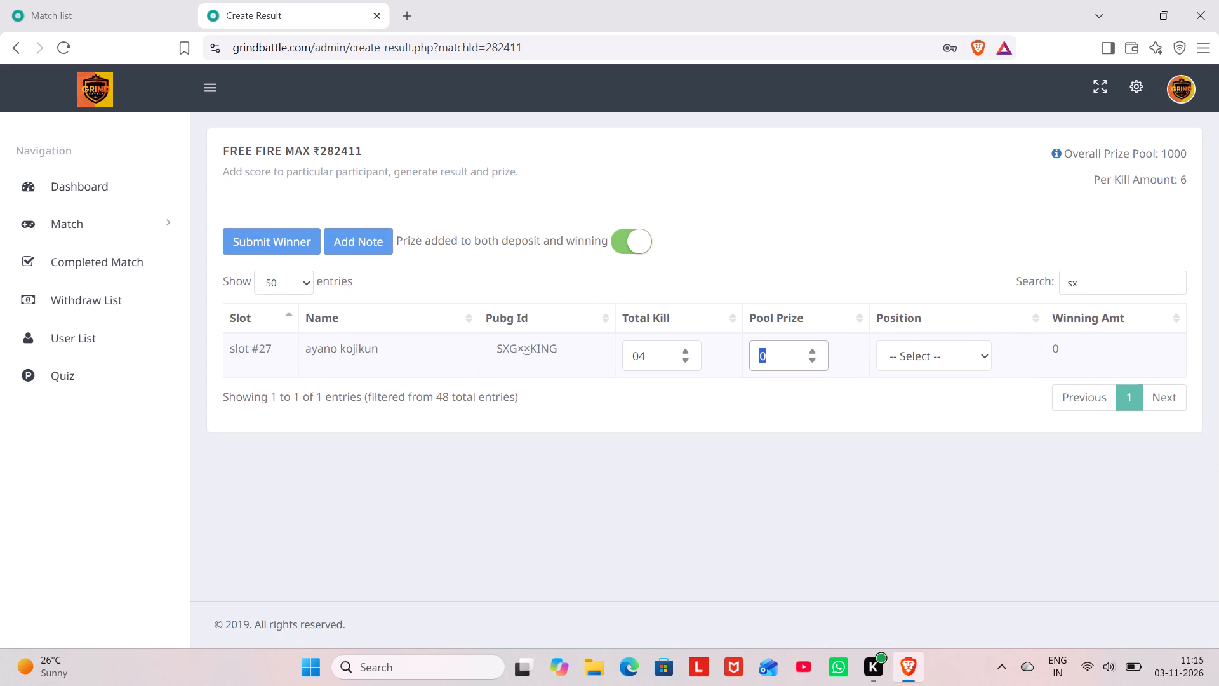
{"action": "type", "text": "20"}
{"action": "key", "text": "Tab"}
{"action": "key", "text": "Down"}
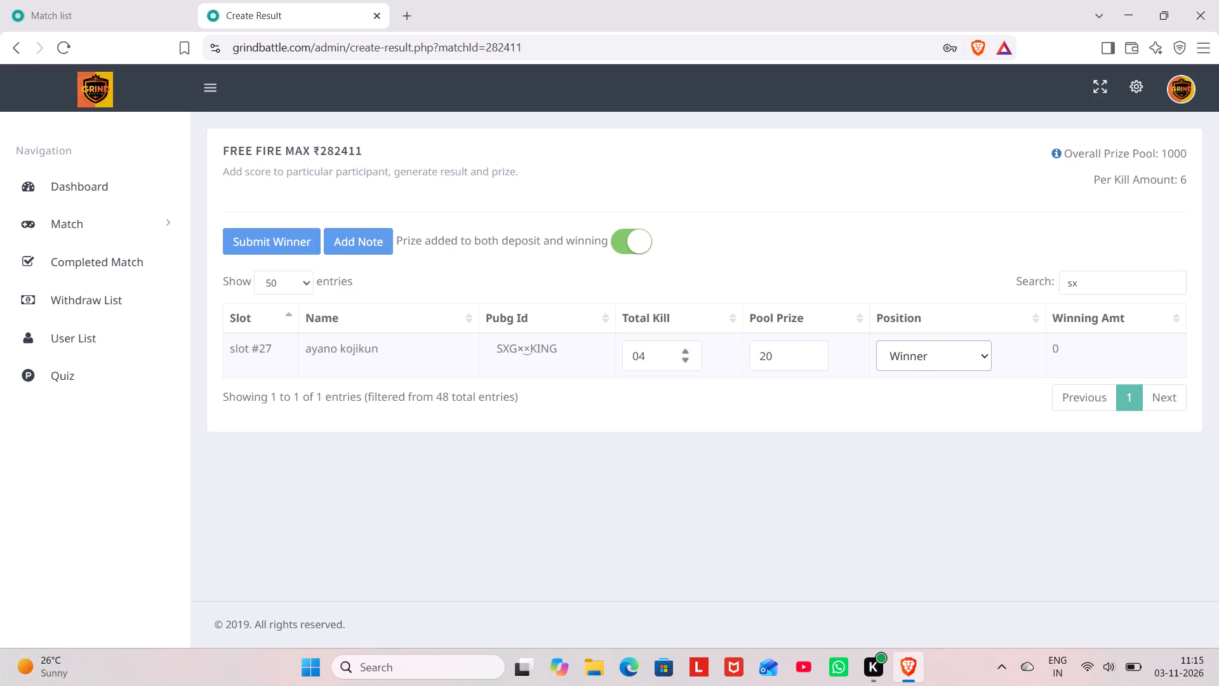
{"action": "key", "text": "Tab"}
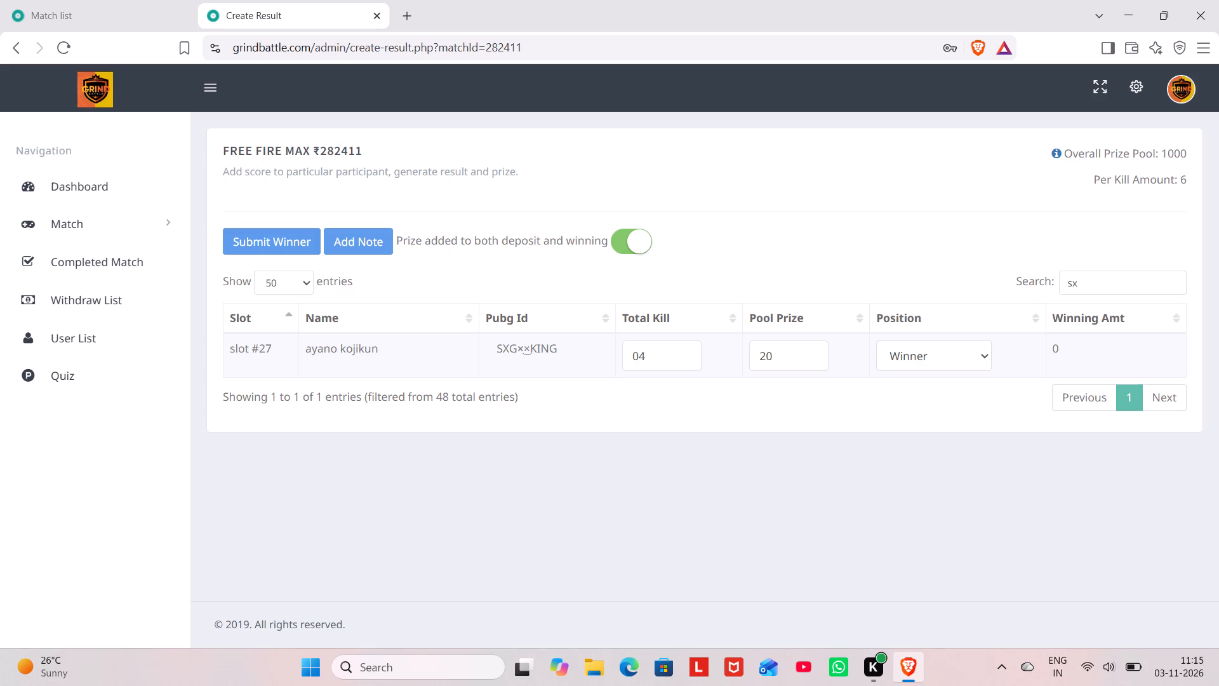
{"action": "left_click", "coordinate": [1135, 288]}
{"action": "key", "text": "BackSpace"}
{"action": "key", "text": "BackSpace"}
{"action": "key", "text": "BackSpace"}
{"action": "key", "text": "BackSpace"}
{"action": "key", "text": "BackSpace"}
{"action": "type", "text": "to"}
{"action": "left_click", "coordinate": [657, 346]}
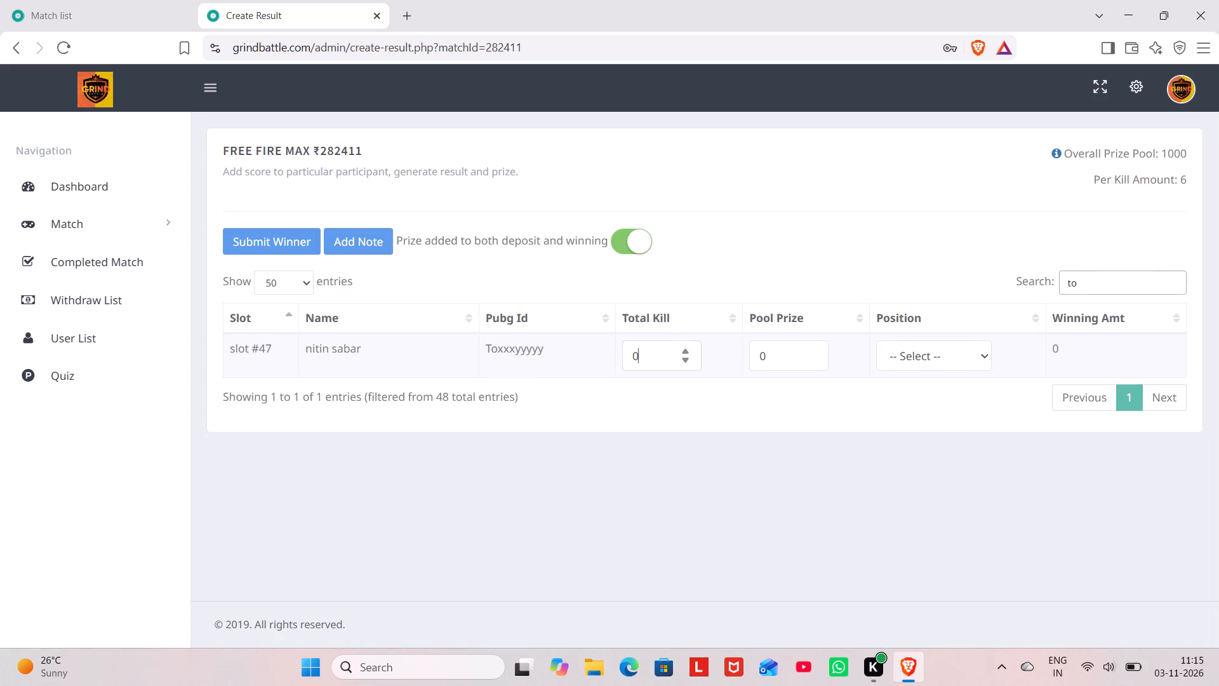
{"action": "key", "text": "5"}
{"action": "key", "text": "Tab"}
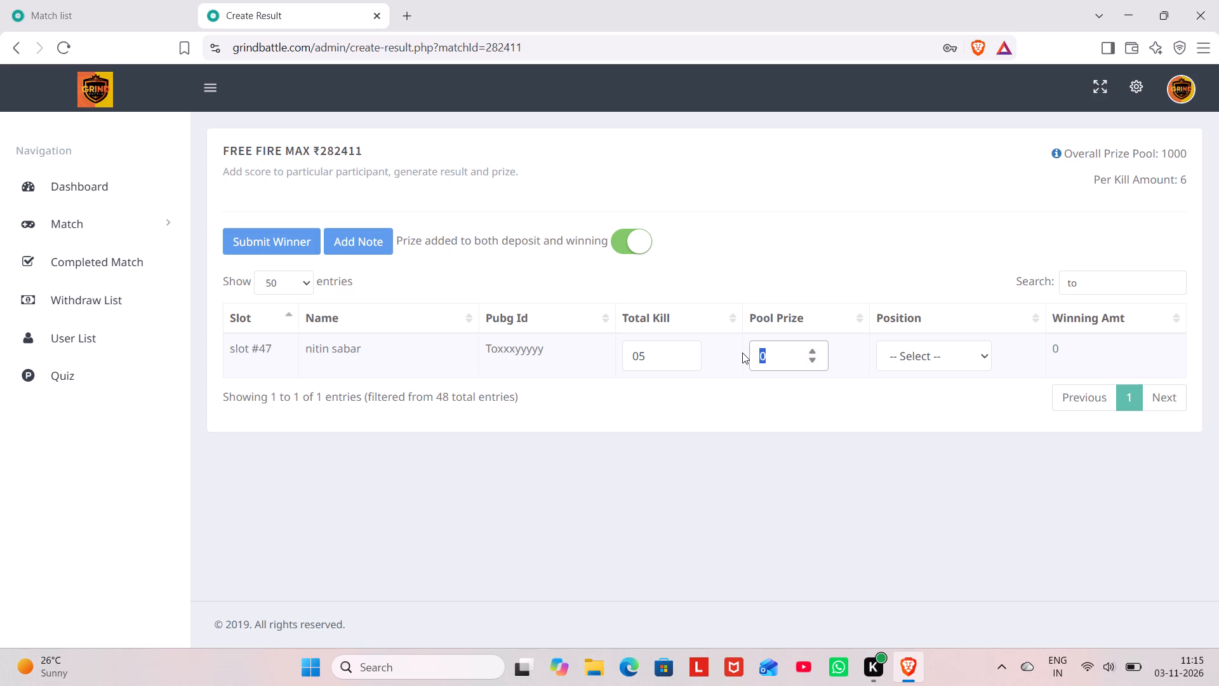
{"action": "type", "text": "10"}
{"action": "key", "text": "Tab"}
{"action": "key", "text": "Down"}
{"action": "key", "text": "Down"}
{"action": "key", "text": "Tab"}
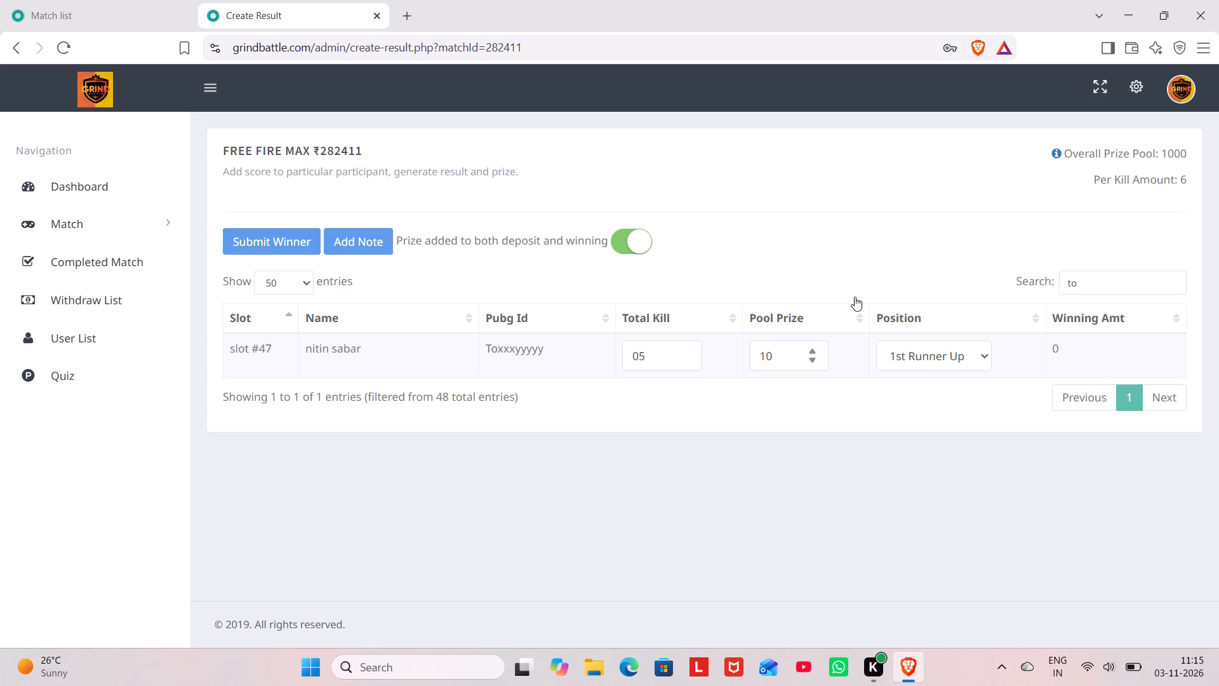
Search the participants for "mr" and give slot #36 participant Mr.SATYA 2 total kills.
{"action": "left_click", "coordinate": [1100, 278]}
{"action": "key", "text": "BackSpace"}
{"action": "key", "text": "BackSpace"}
{"action": "key", "text": "BackSpace"}
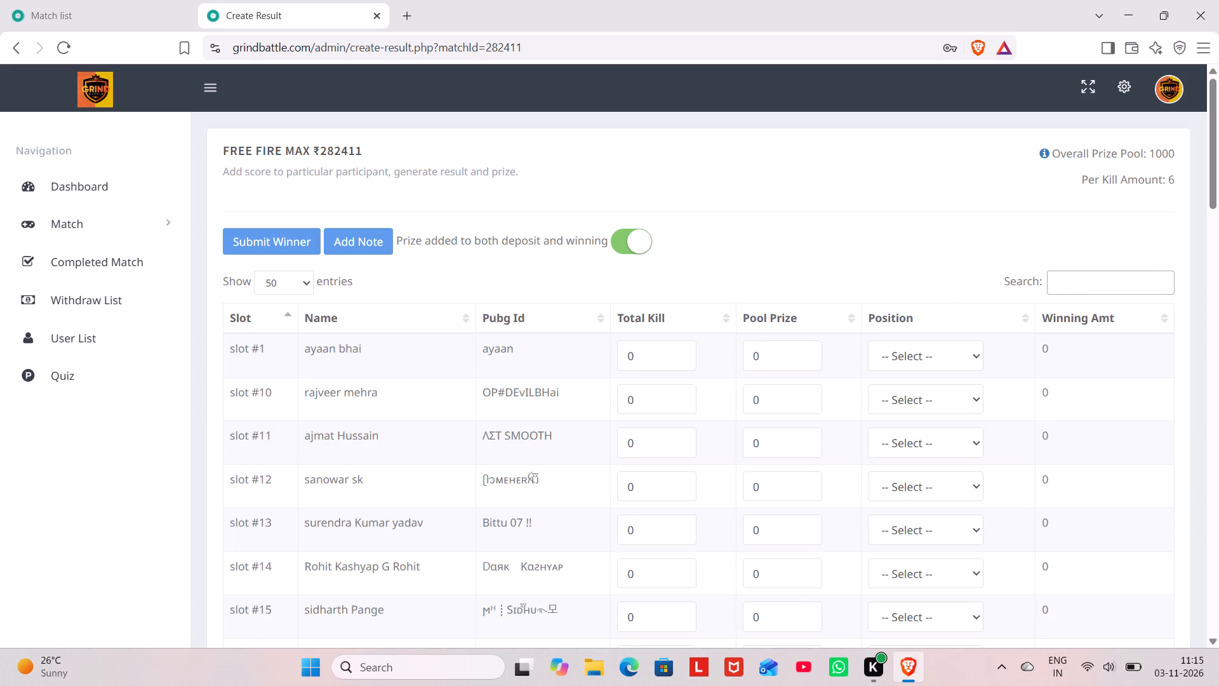
{"action": "type", "text": "mr"}
{"action": "left_click", "coordinate": [660, 351]}
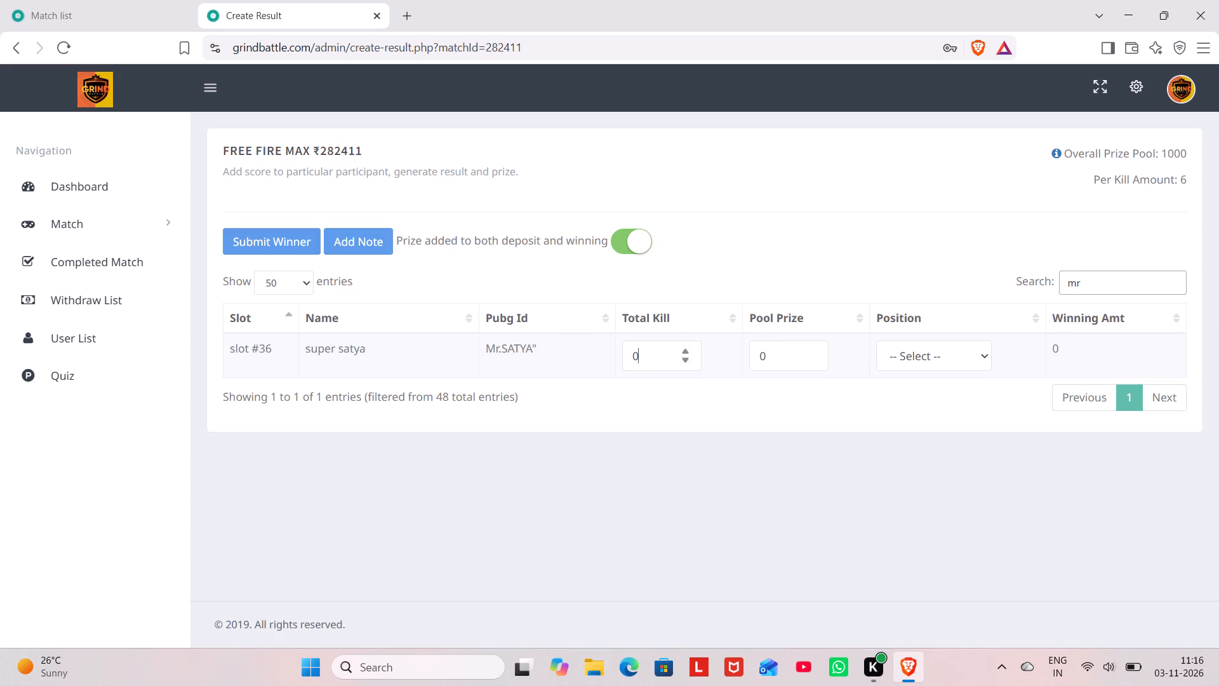
{"action": "key", "text": "2"}
{"action": "key", "text": "Tab"}
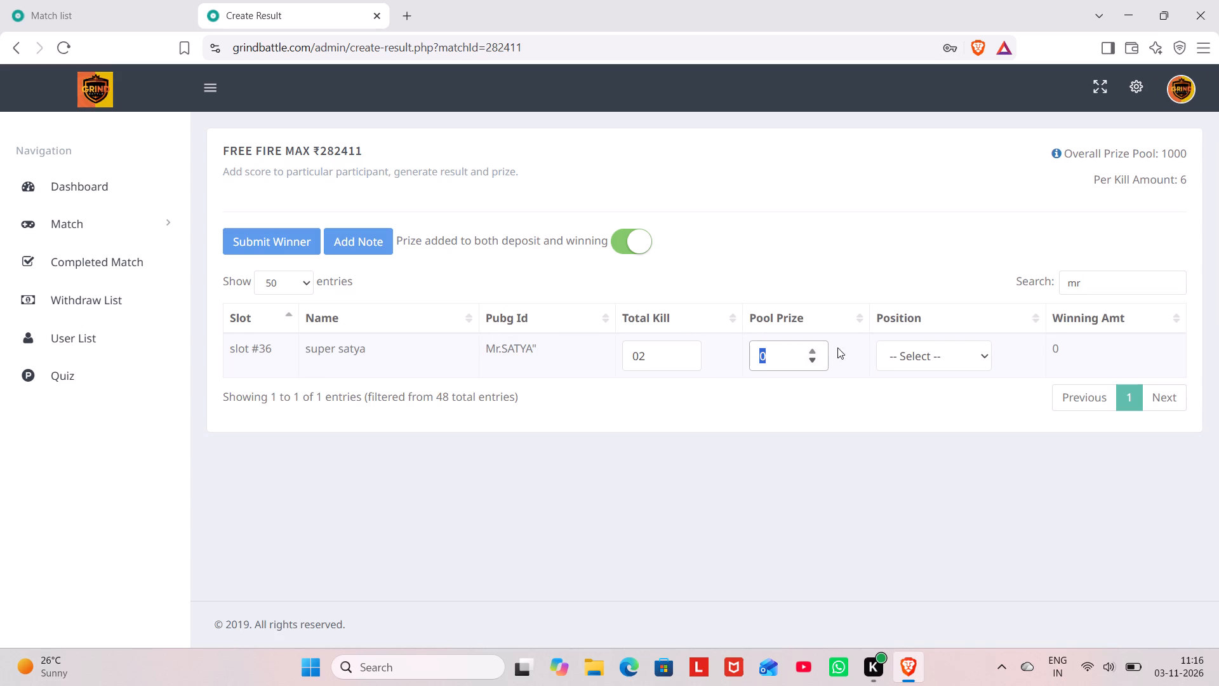
{"action": "left_click", "coordinate": [1094, 277]}
{"action": "key", "text": "BackSpace"}
{"action": "key", "text": "BackSpace"}
{"action": "key", "text": "BackSpace"}
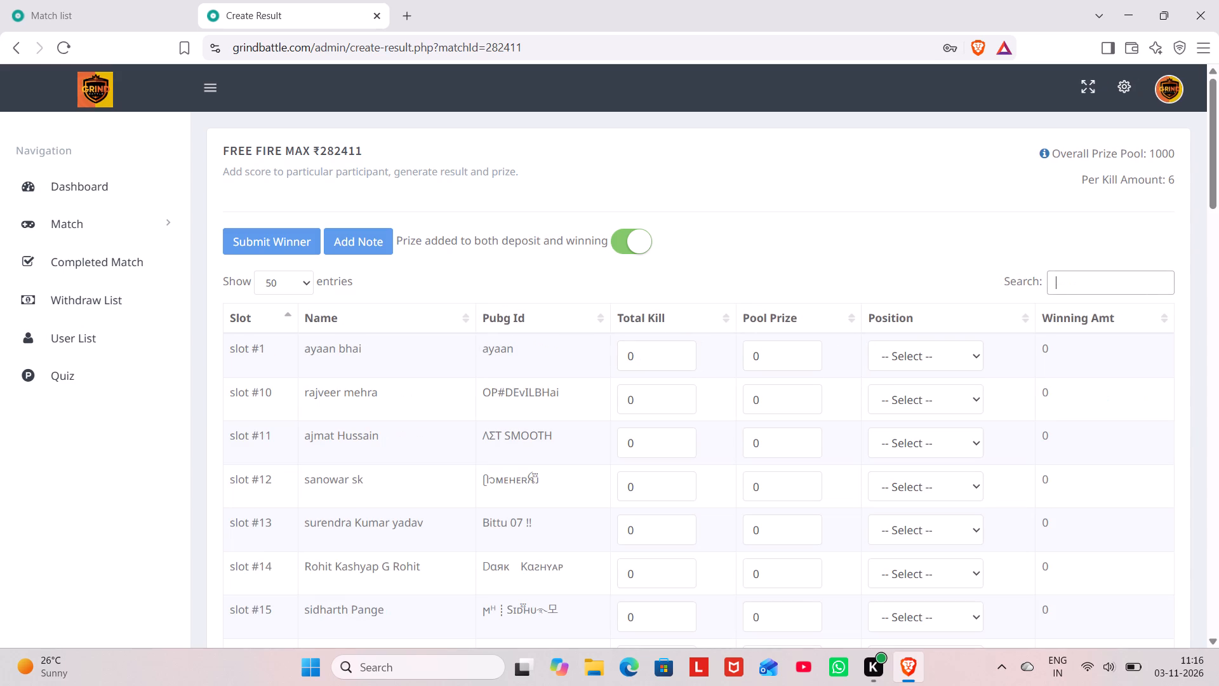
{"action": "type", "text": "se"}
{"action": "key", "text": "m"}
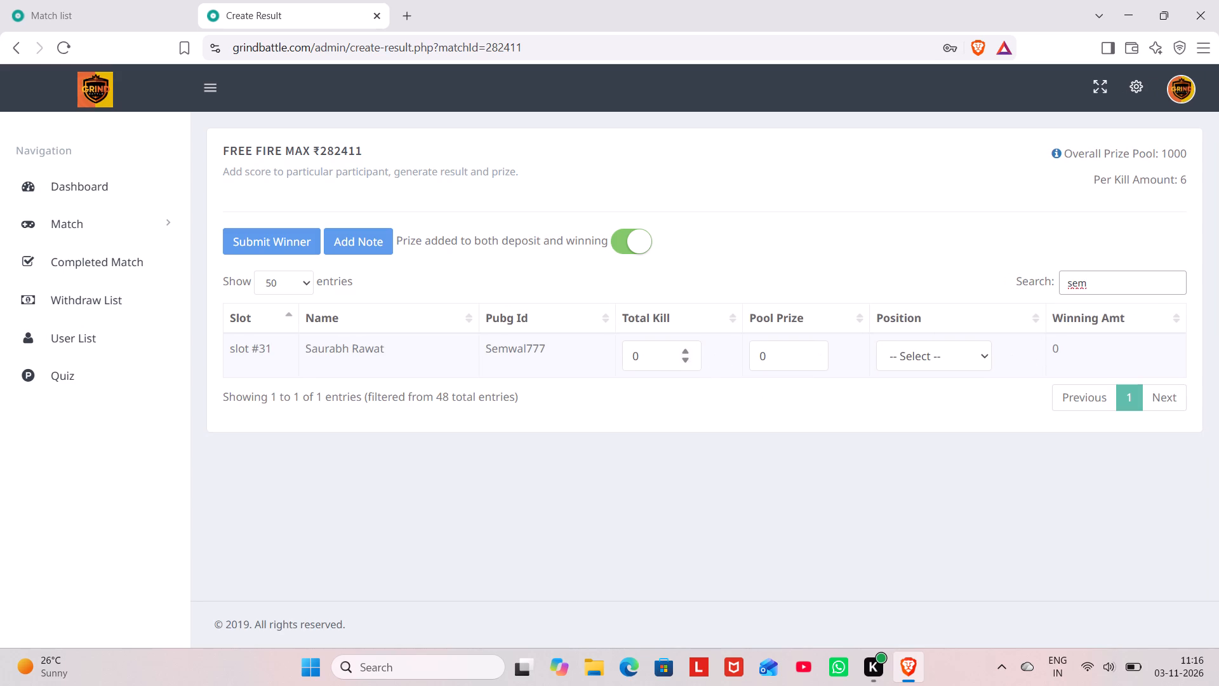
{"action": "left_click", "coordinate": [651, 348]}
{"action": "key", "text": "1"}
{"action": "key", "text": "Tab"}
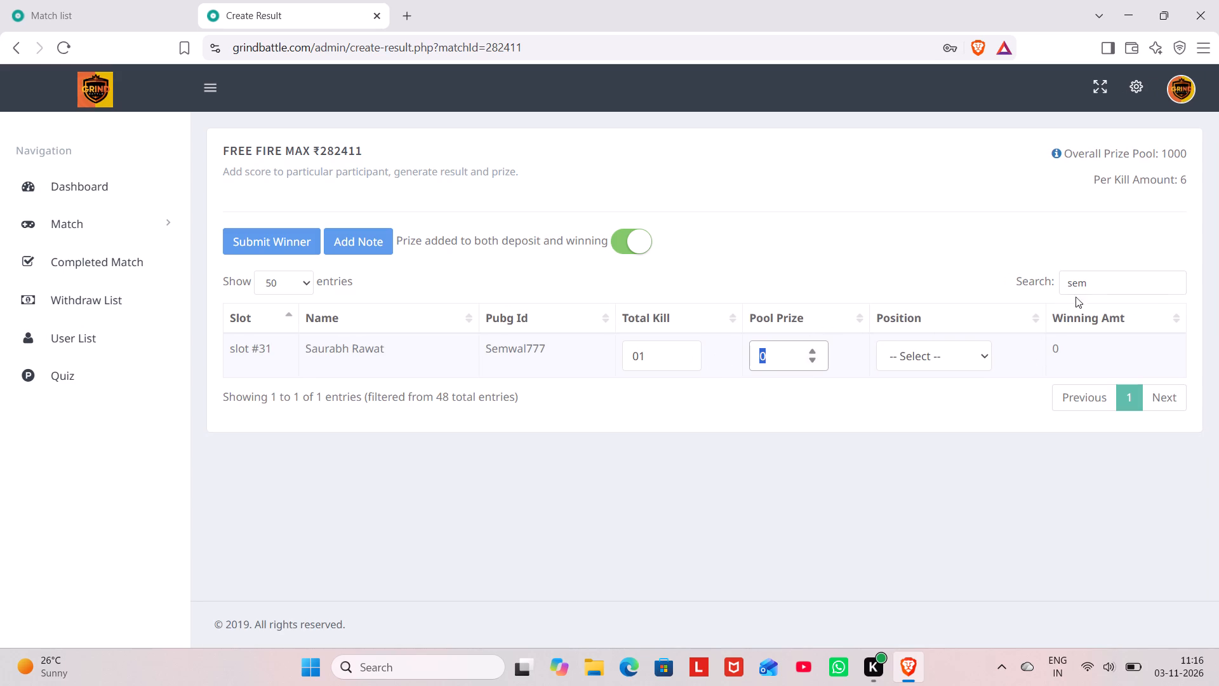
Search the match's participants for "hac", and clear the search.
{"action": "left_click", "coordinate": [1109, 283]}
{"action": "key", "text": "BackSpace"}
{"action": "key", "text": "BackSpace"}
{"action": "key", "text": "BackSpace"}
{"action": "key", "text": "BackSpace"}
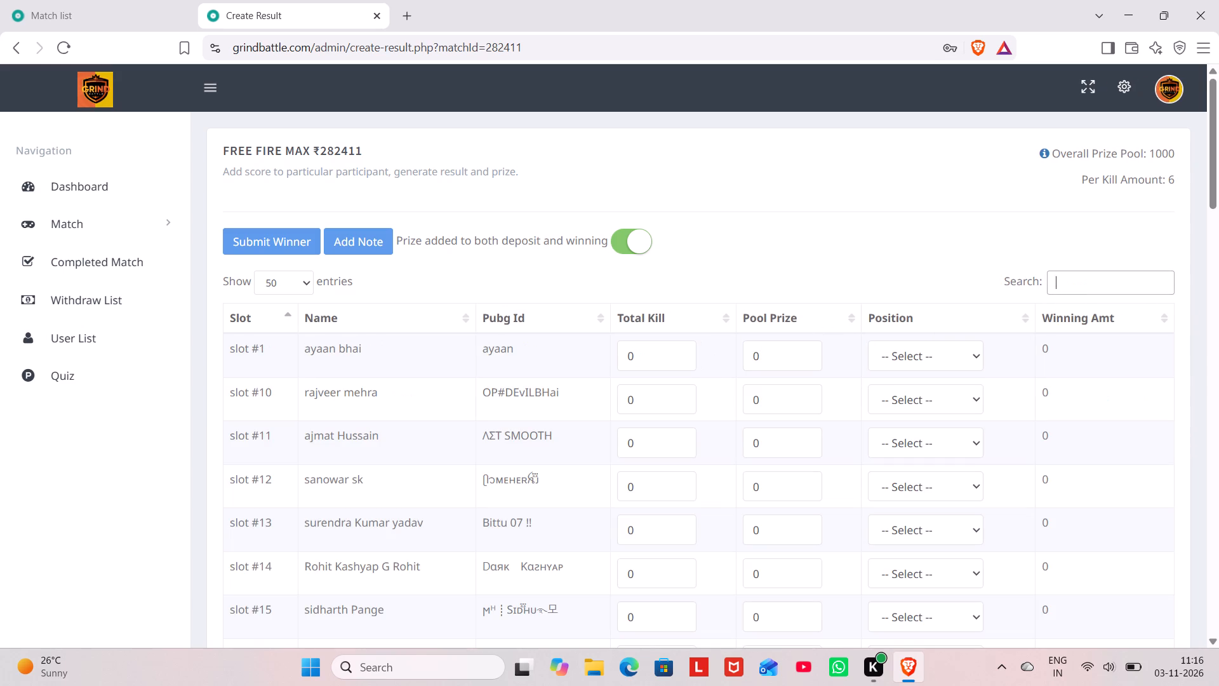
{"action": "key", "text": "BackSpace"}
{"action": "key", "text": "BackSpace"}
{"action": "type", "text": "ha"}
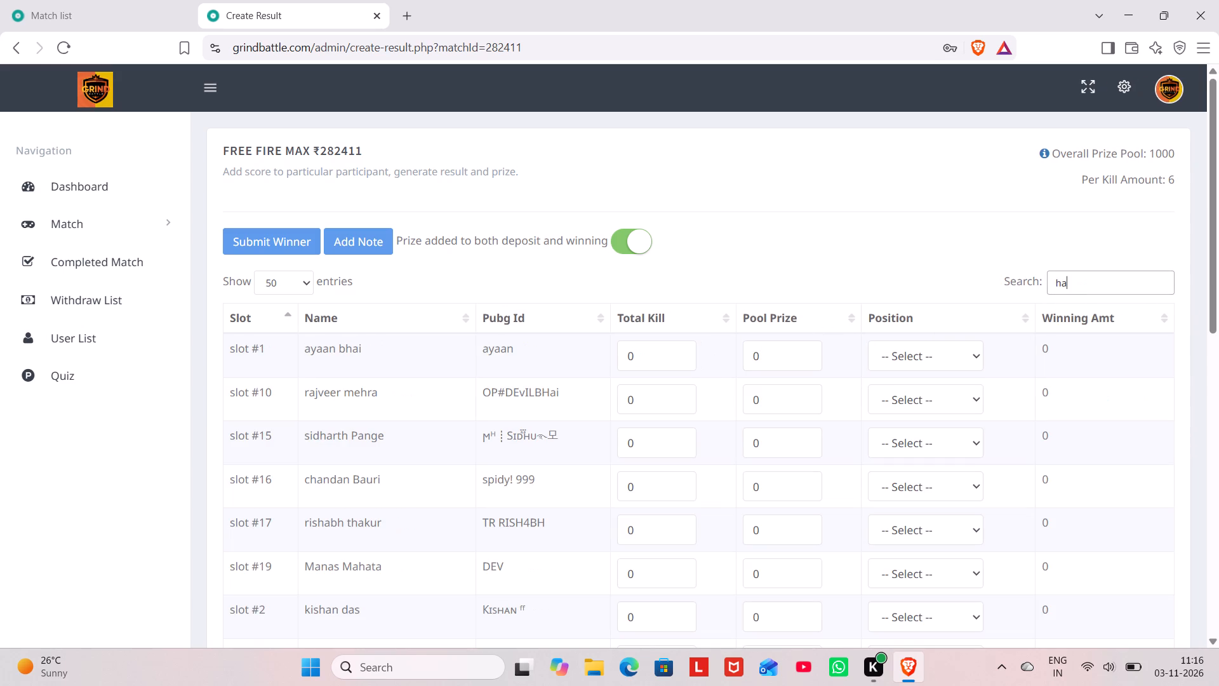
{"action": "key", "text": "c"}
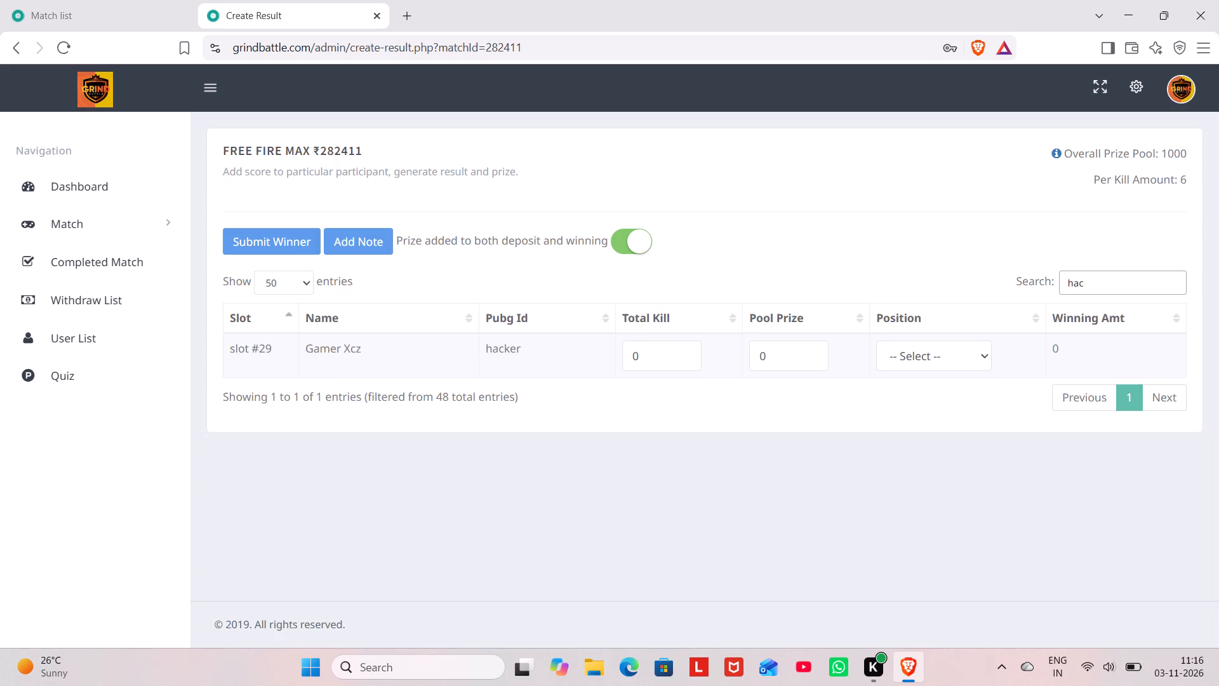
{"action": "key", "text": "BackSpace"}
{"action": "key", "text": "BackSpace"}
{"action": "key", "text": "BackSpace"}
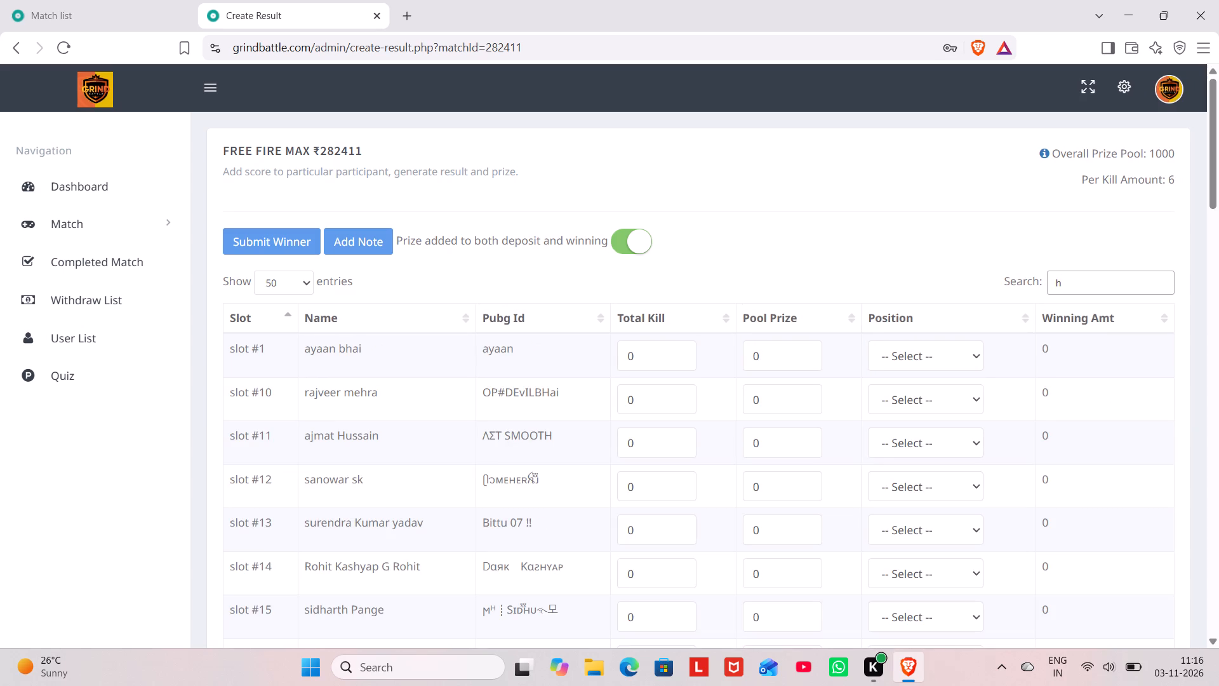
{"action": "key", "text": "BackSpace"}
{"action": "key", "text": "BackSpace"}
Look through the full participant list of match 282411, checking the Pubg Ids and the kills entered so far.
{"action": "scroll", "coordinate": [534, 571], "scroll_direction": "down", "scroll_amount": 3}
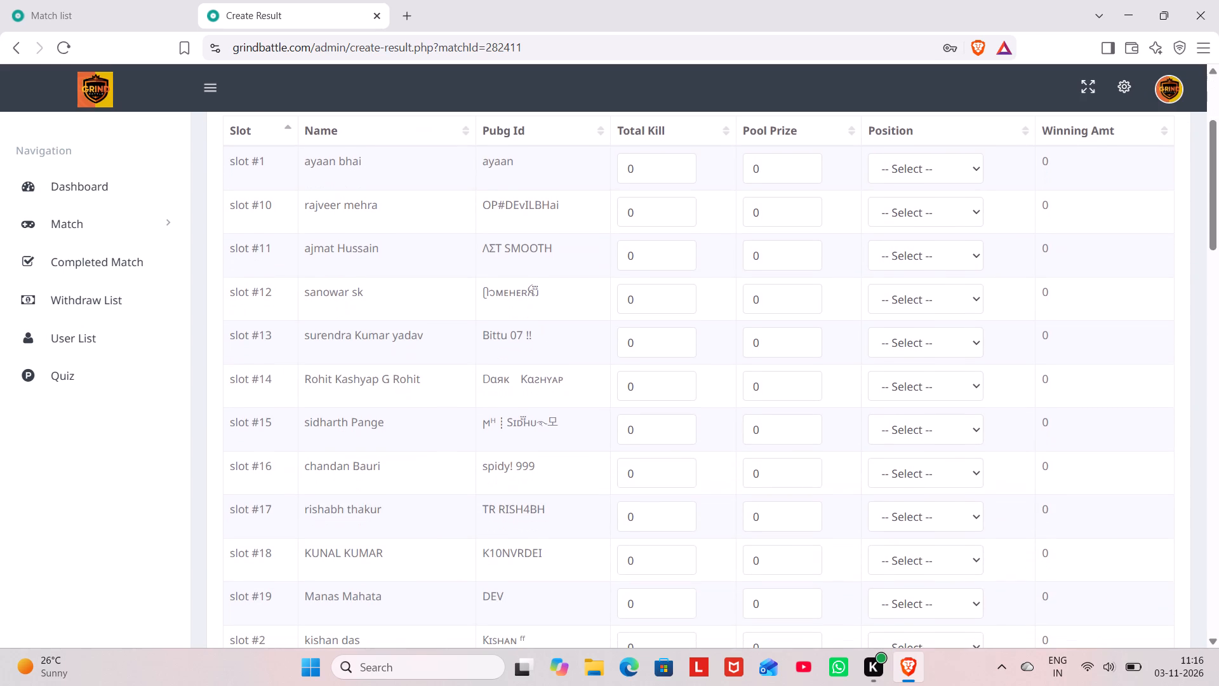
{"action": "scroll", "coordinate": [534, 571], "scroll_direction": "down", "scroll_amount": 4}
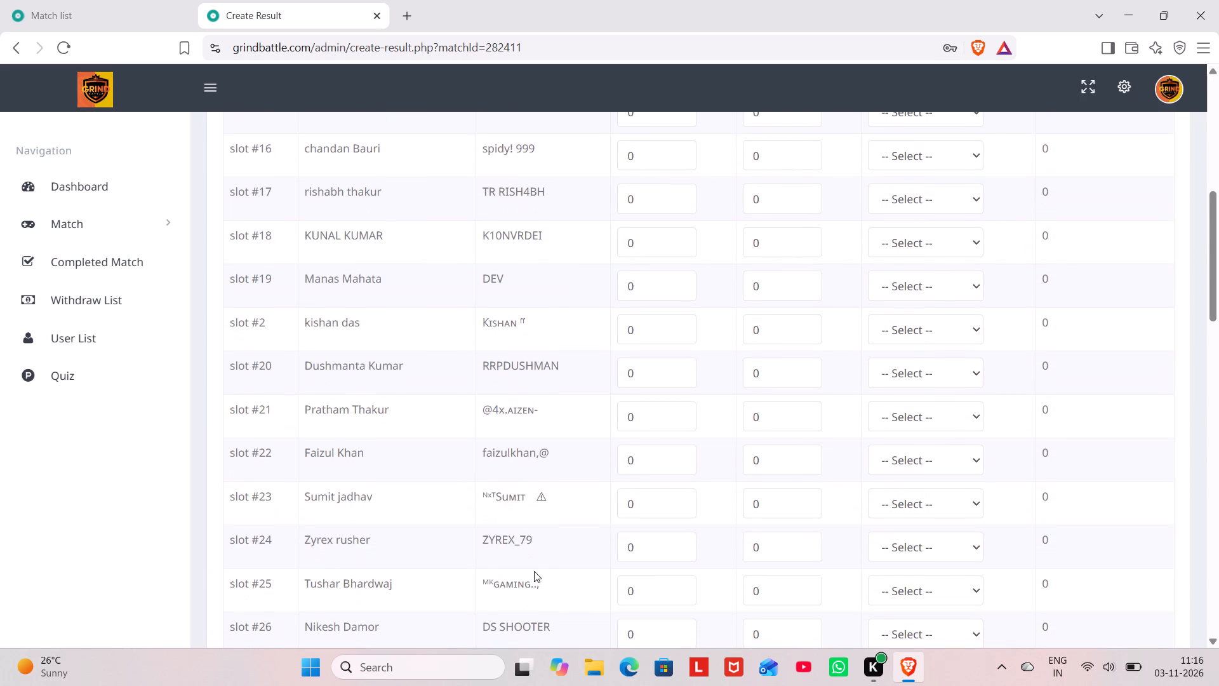
{"action": "scroll", "coordinate": [534, 571], "scroll_direction": "down", "scroll_amount": 4}
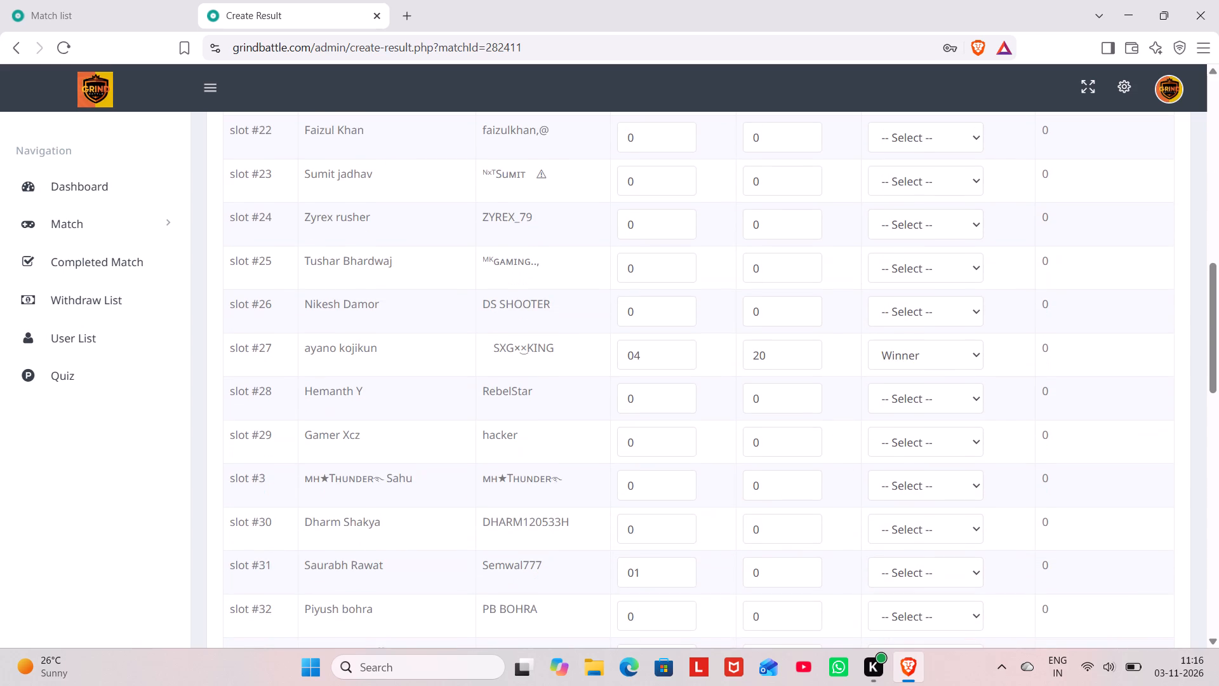
{"action": "scroll", "coordinate": [534, 571], "scroll_direction": "down", "scroll_amount": 3}
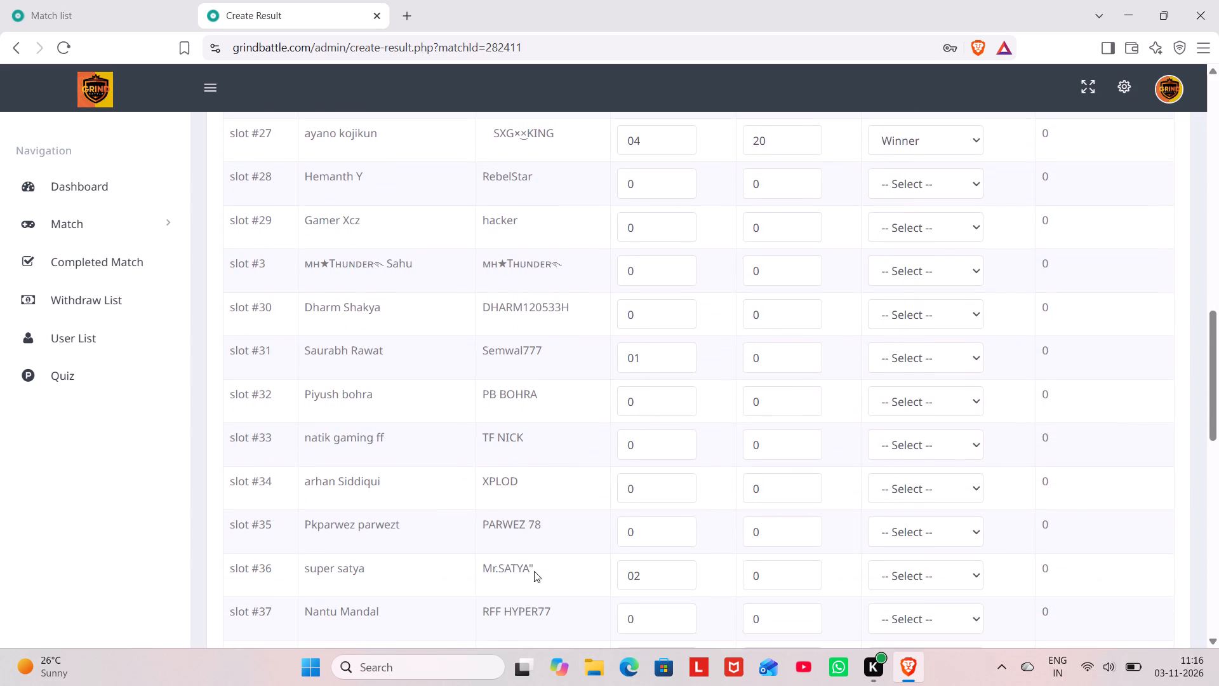
{"action": "scroll", "coordinate": [534, 571], "scroll_direction": "down", "scroll_amount": 3}
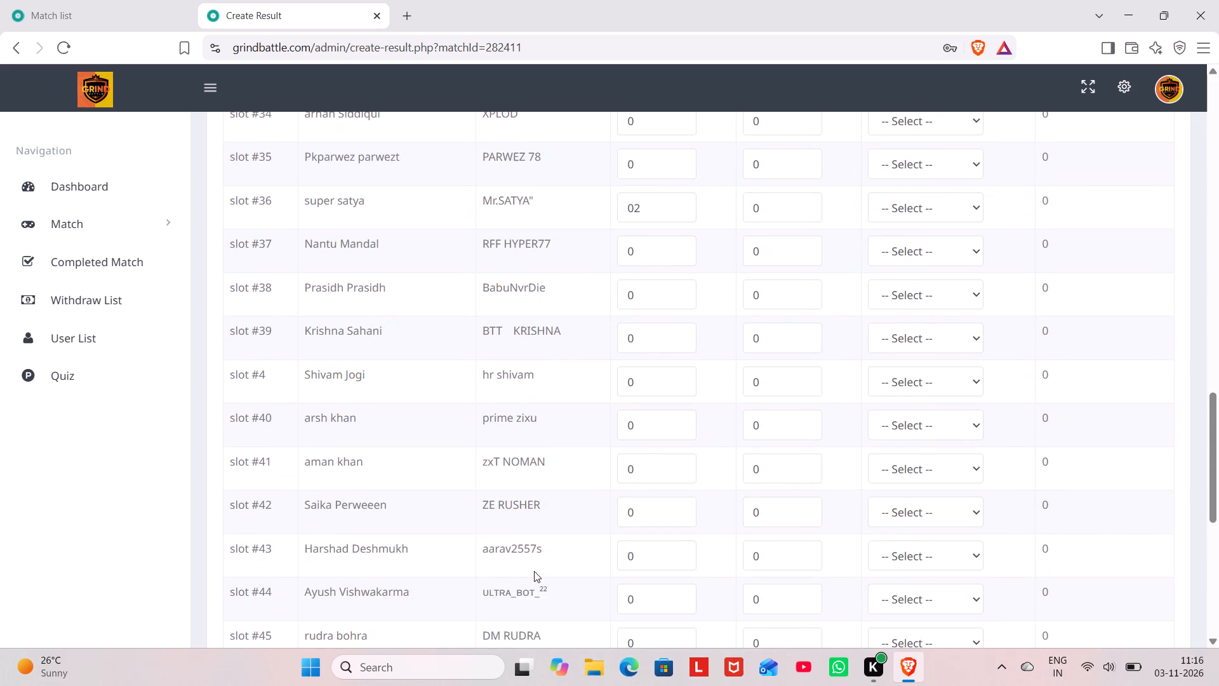
{"action": "scroll", "coordinate": [534, 571], "scroll_direction": "down", "scroll_amount": 6}
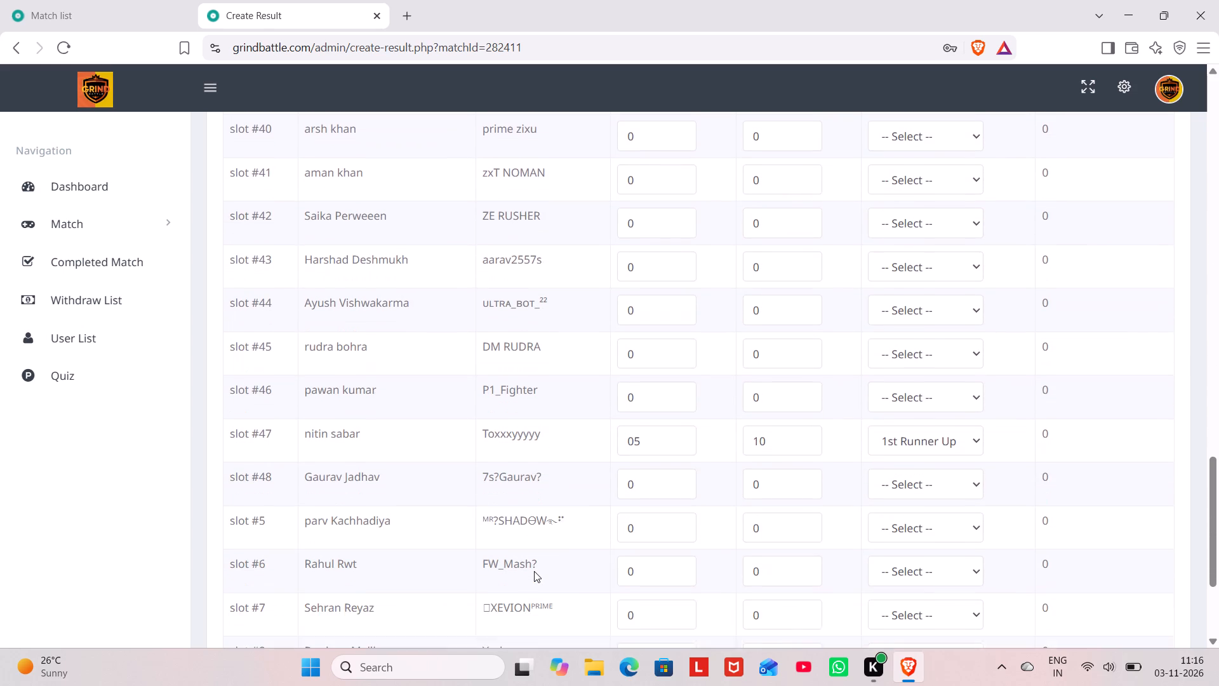
{"action": "scroll", "coordinate": [534, 571], "scroll_direction": "down", "scroll_amount": 3}
{"action": "scroll", "coordinate": [534, 571], "scroll_direction": "up", "scroll_amount": 9}
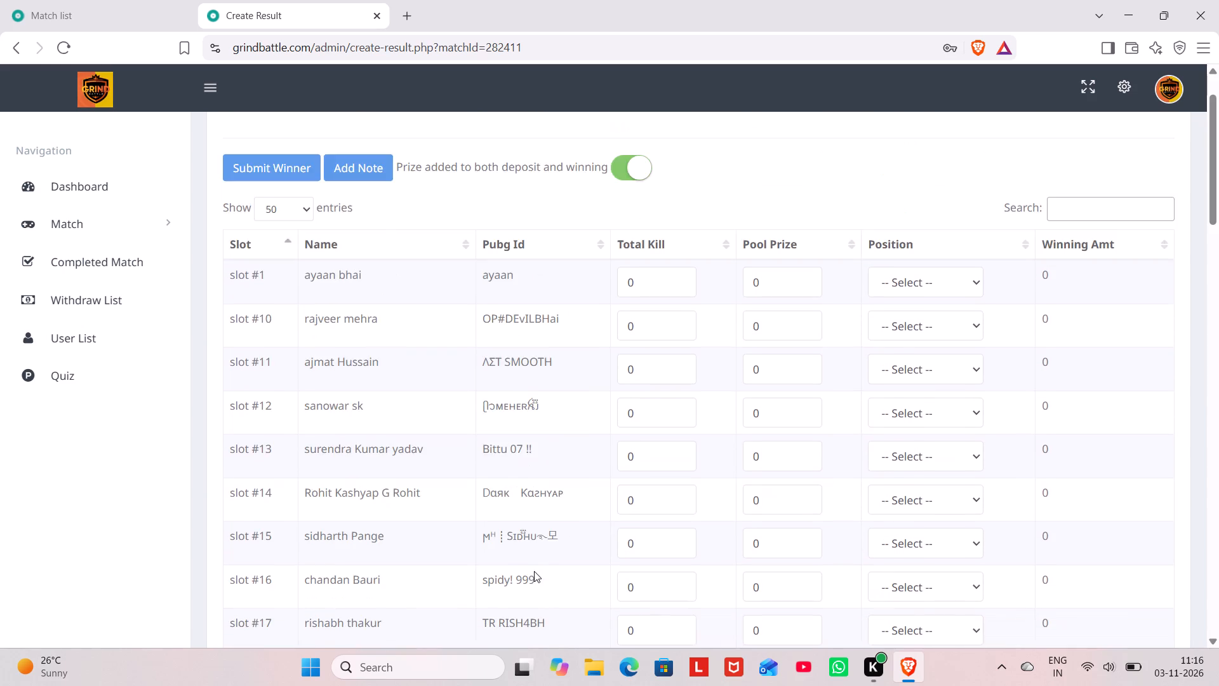
Search the participants for "hac" and give slot #29 participant hacker 1 total kill.
{"action": "type", "text": "ha"}
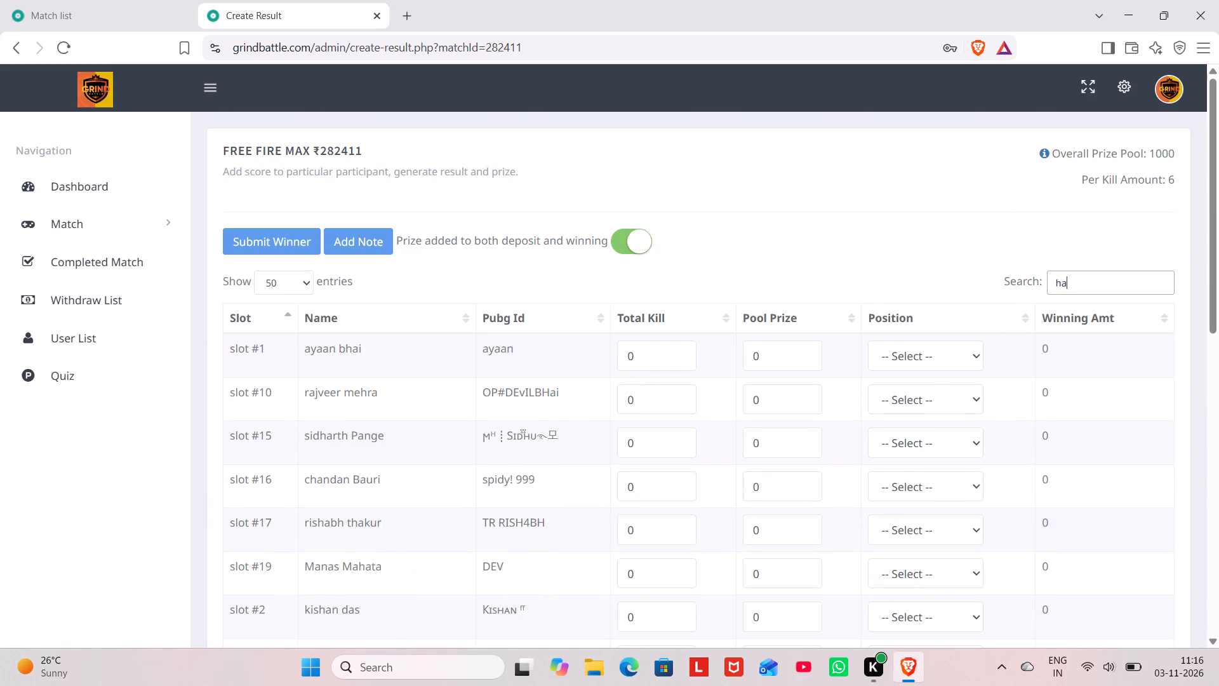
{"action": "key", "text": "c"}
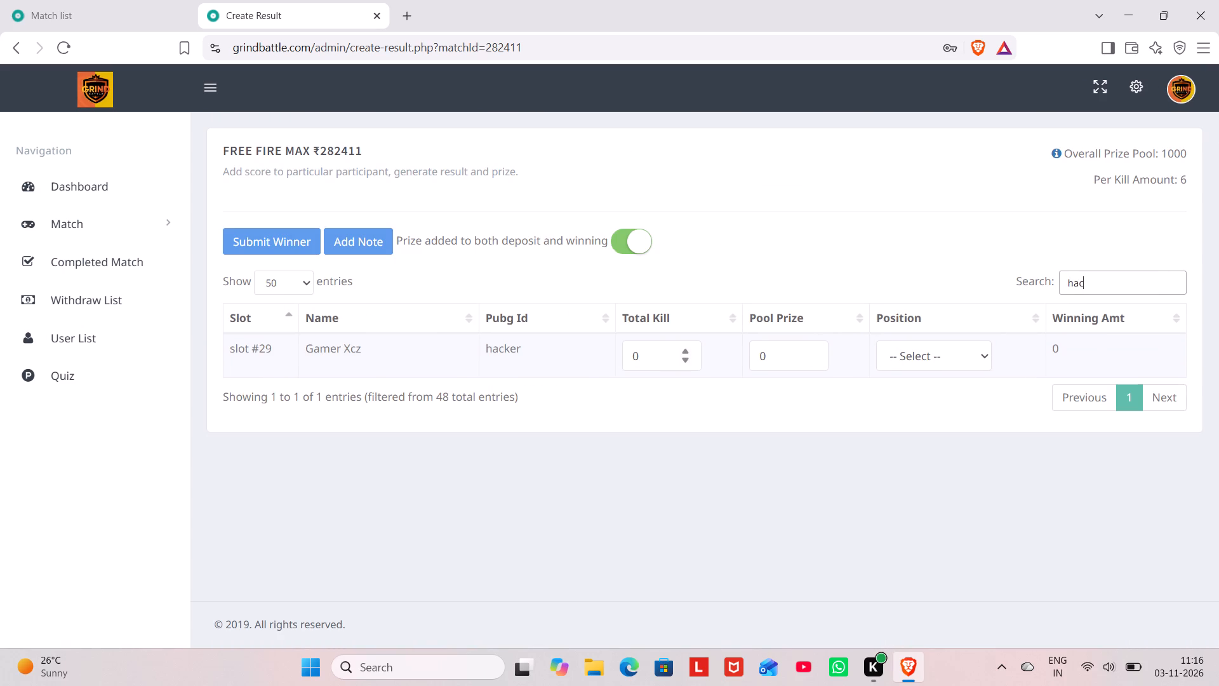
{"action": "left_click", "coordinate": [637, 357]}
{"action": "key", "text": "1"}
{"action": "key", "text": "Tab"}
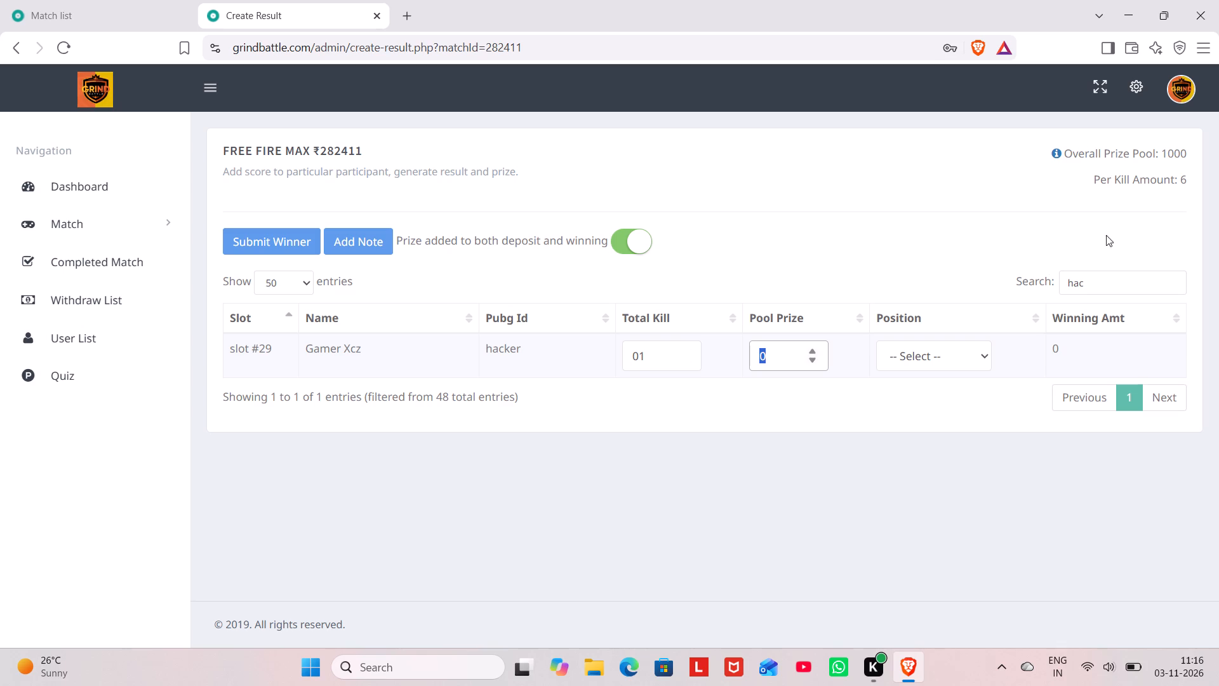
Search the participants for "sho" and give slot #26 participant DS SHOOTER 2 total kills.
{"action": "left_click", "coordinate": [1128, 291]}
{"action": "key", "text": "BackSpace"}
{"action": "key", "text": "BackSpace"}
{"action": "key", "text": "BackSpace"}
{"action": "key", "text": "BackSpace"}
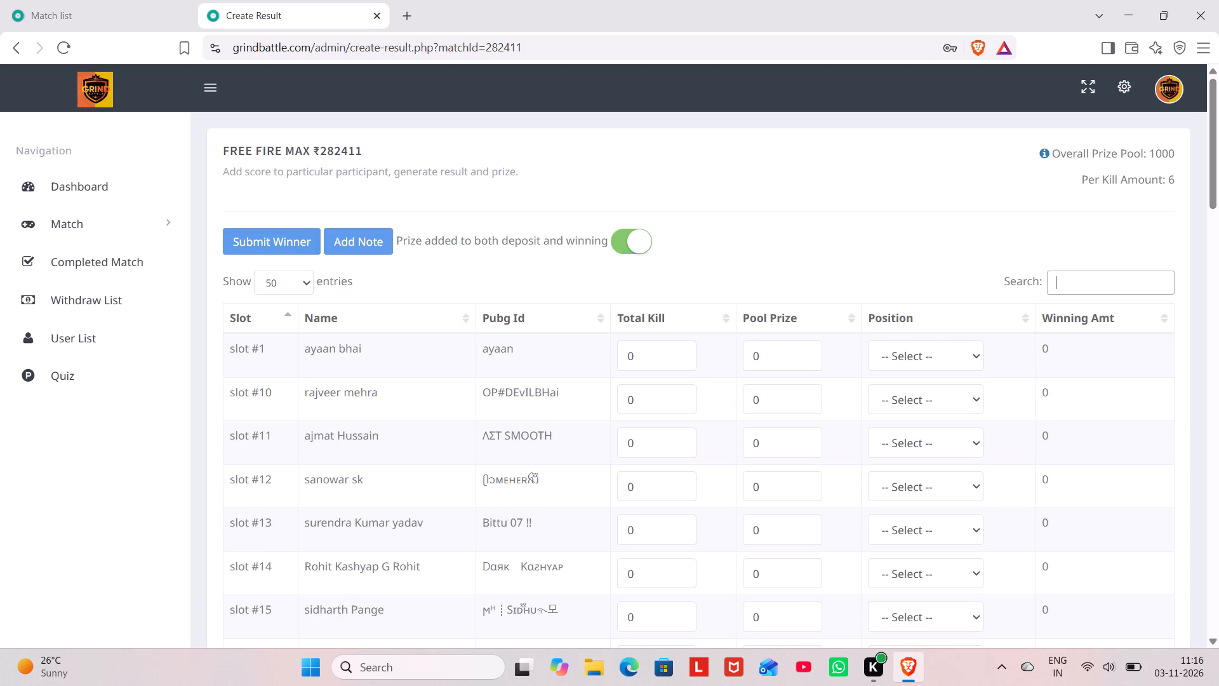
{"action": "type", "text": "sh"}
{"action": "key", "text": "o"}
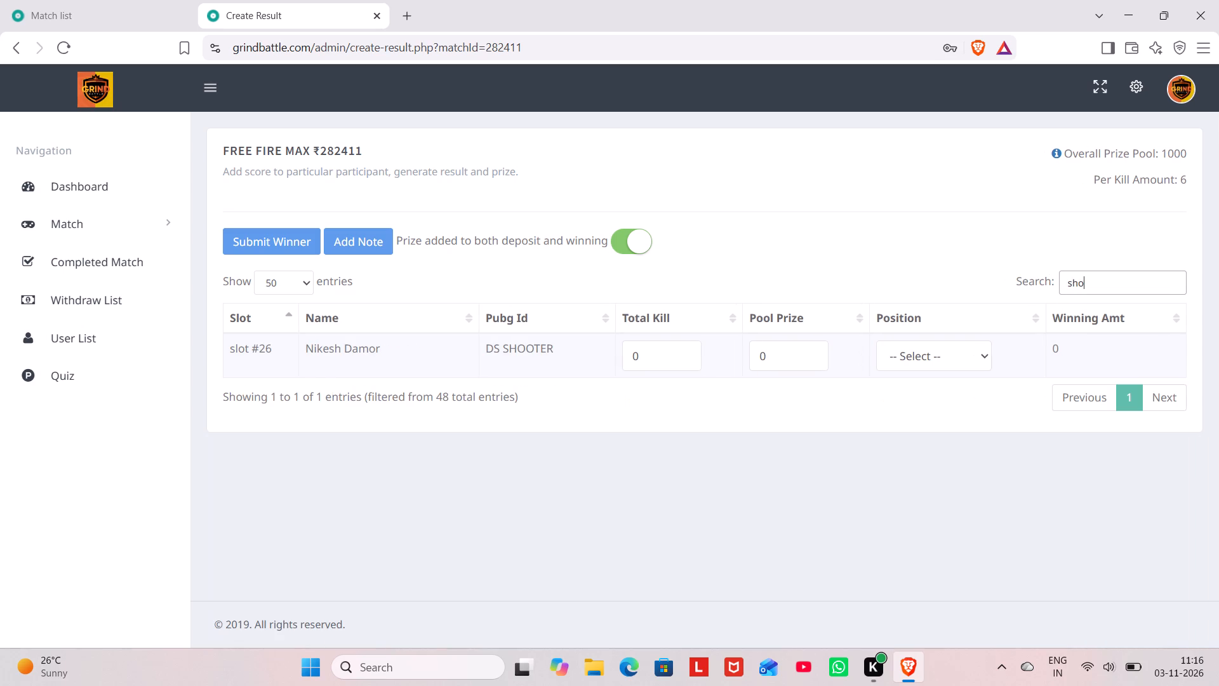
{"action": "left_click", "coordinate": [642, 344]}
{"action": "key", "text": "2"}
{"action": "key", "text": "Tab"}
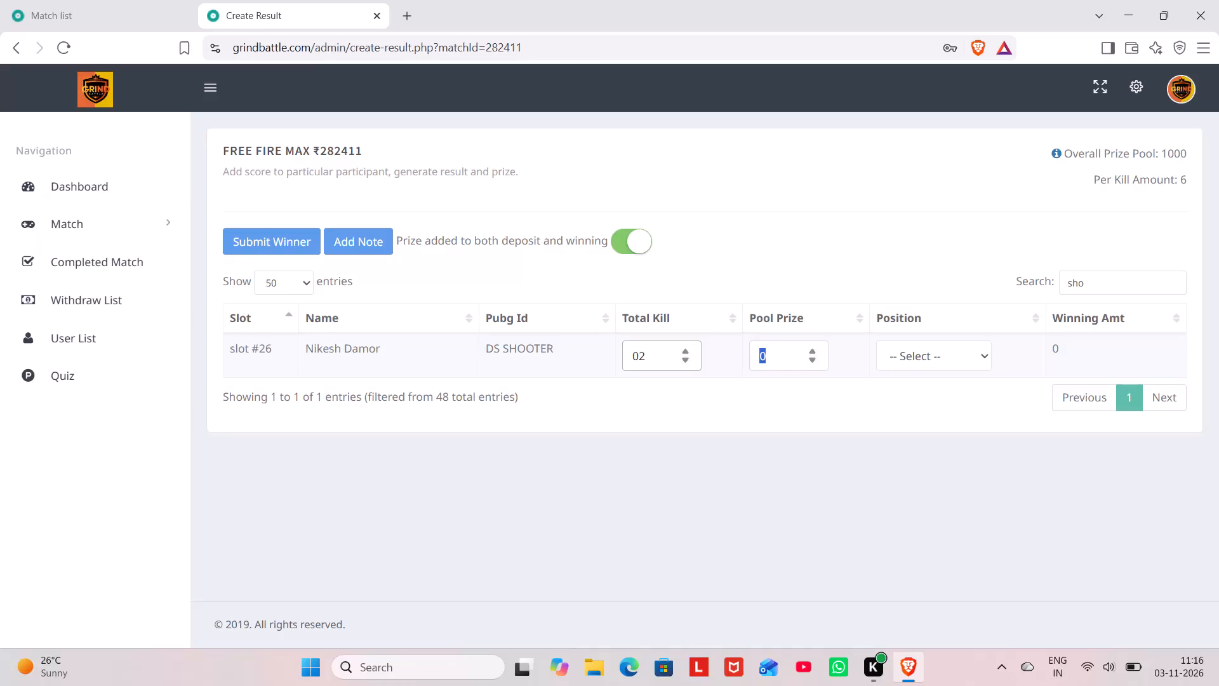
{"action": "left_click", "coordinate": [1116, 285]}
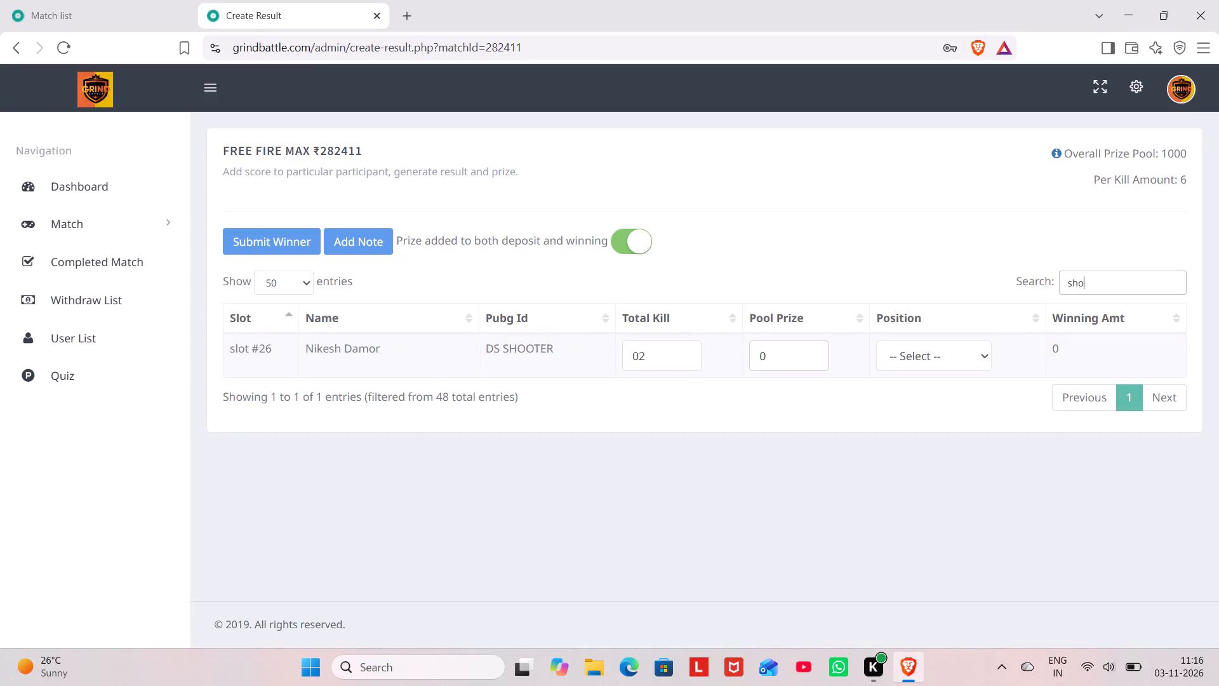
{"action": "key", "text": "BackSpace"}
{"action": "key", "text": "BackSpace"}
{"action": "key", "text": "BackSpace"}
{"action": "key", "text": "BackSpace"}
{"action": "key", "text": "BackSpace"}
{"action": "type", "text": "ris"}
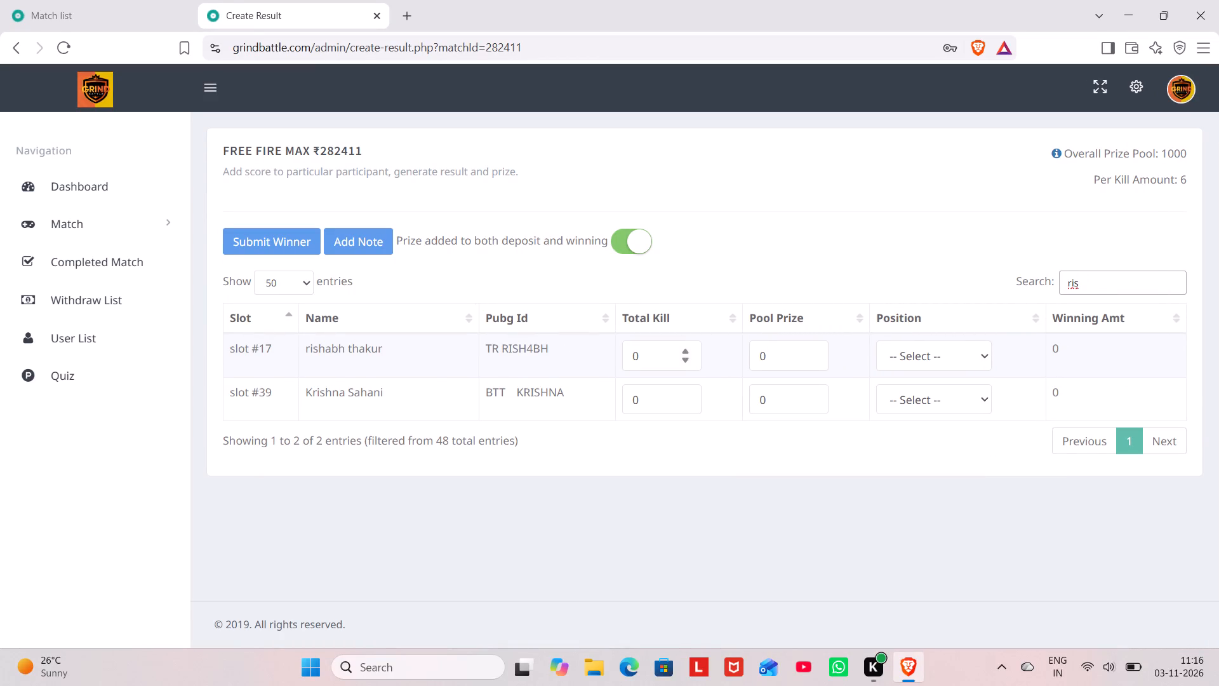
{"action": "left_click", "coordinate": [658, 349]}
{"action": "key", "text": "2"}
{"action": "key", "text": "Tab"}
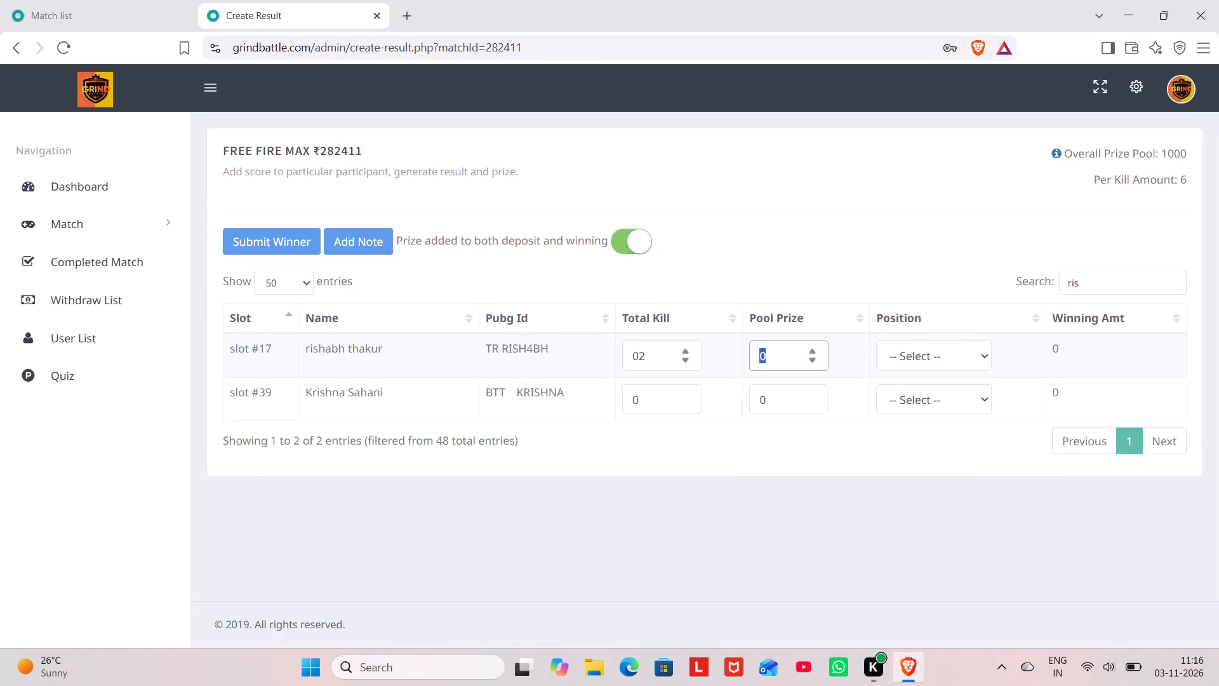
{"action": "left_click", "coordinate": [1115, 285]}
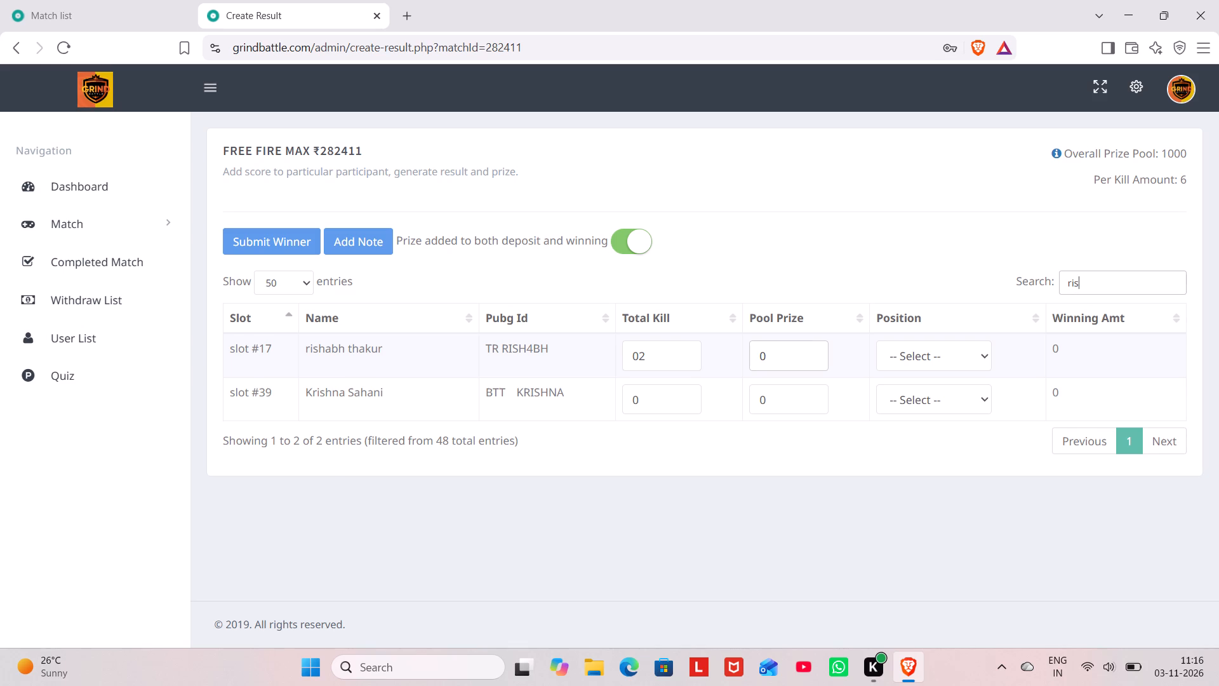
{"action": "key", "text": "BackSpace"}
{"action": "key", "text": "BackSpace"}
{"action": "key", "text": "BackSpace"}
{"action": "key", "text": "BackSpace"}
{"action": "key", "text": "BackSpace"}
{"action": "key", "text": "BackSpace"}
{"action": "key", "text": "BackSpace"}
{"action": "type", "text": "nic"}
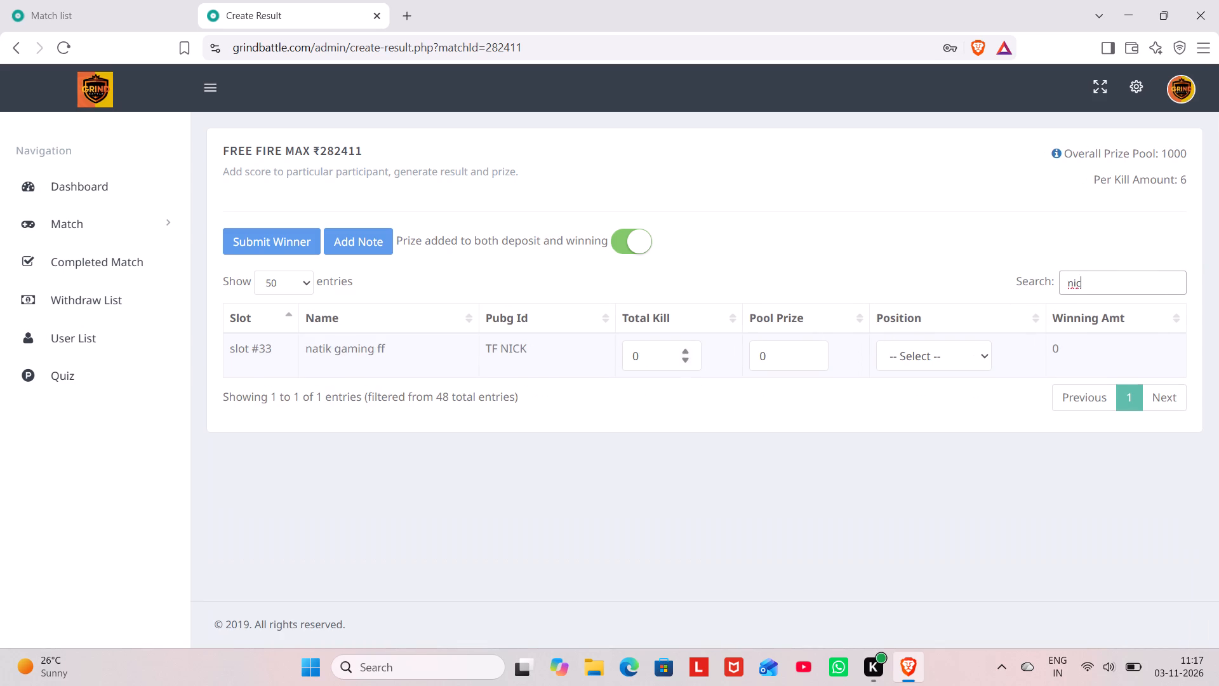
{"action": "left_click", "coordinate": [649, 363]}
{"action": "key", "text": "3"}
{"action": "key", "text": "Tab"}
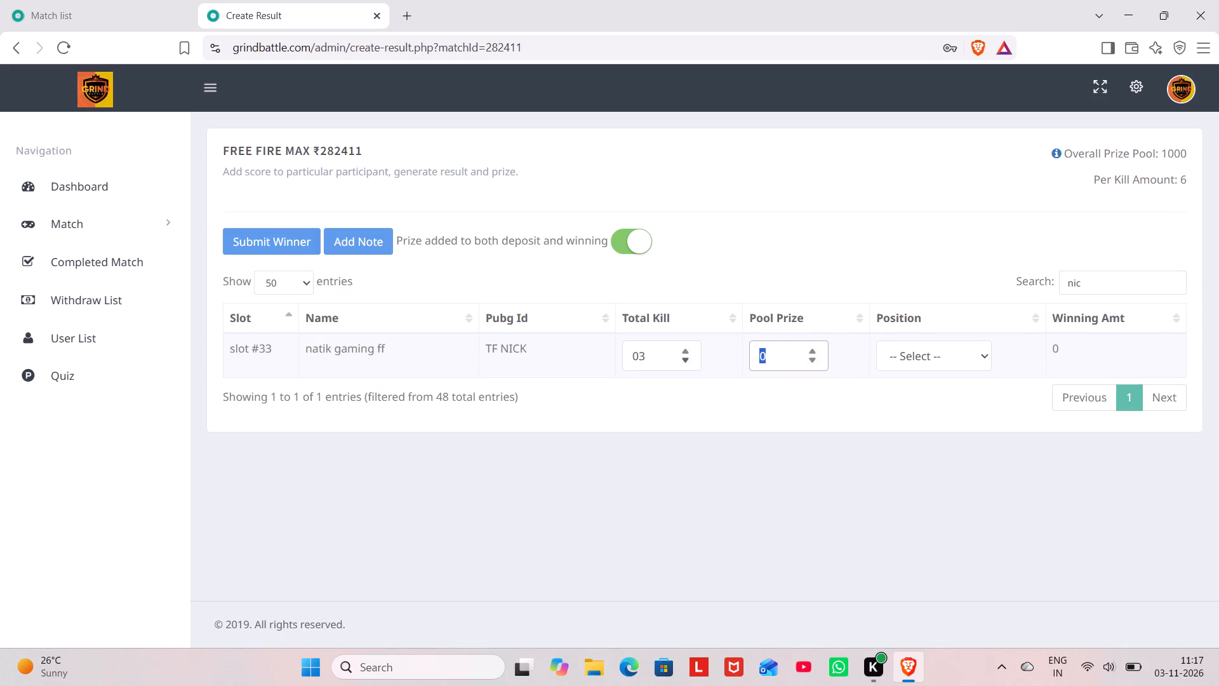
{"action": "left_click", "coordinate": [1142, 286]}
{"action": "key", "text": "BackSpace"}
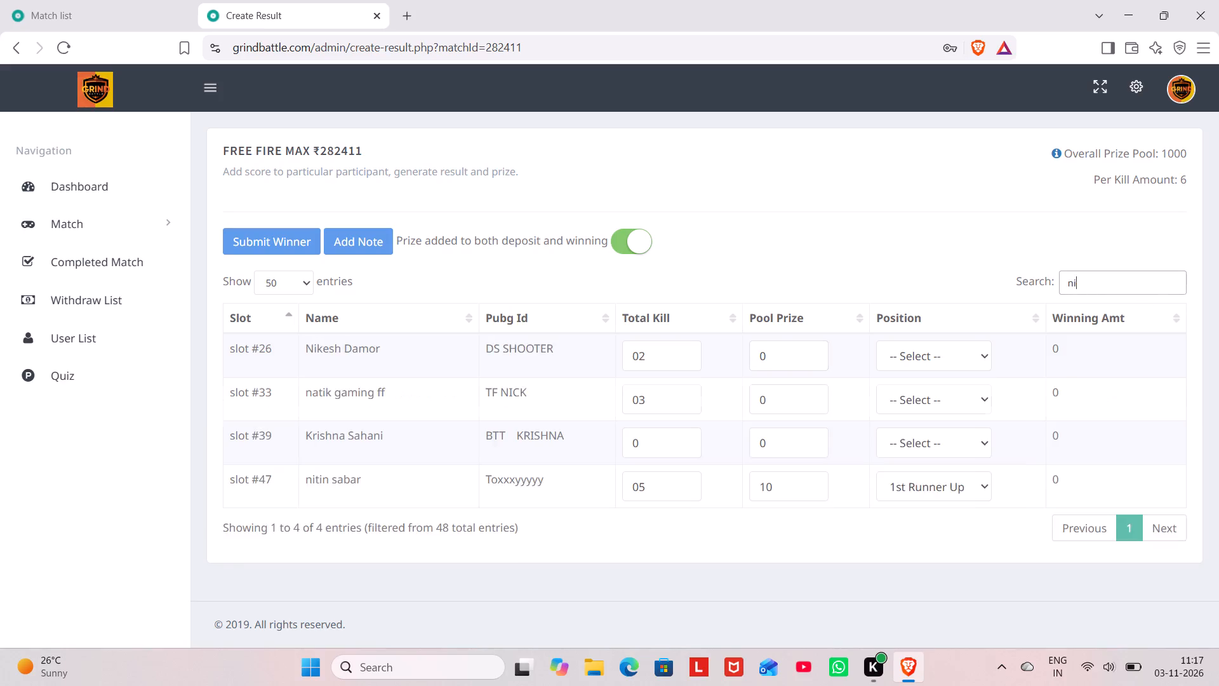
{"action": "key", "text": "BackSpace"}
{"action": "key", "text": "BackSpace"}
{"action": "key", "text": "BackSpace"}
{"action": "key", "text": "BackSpace"}
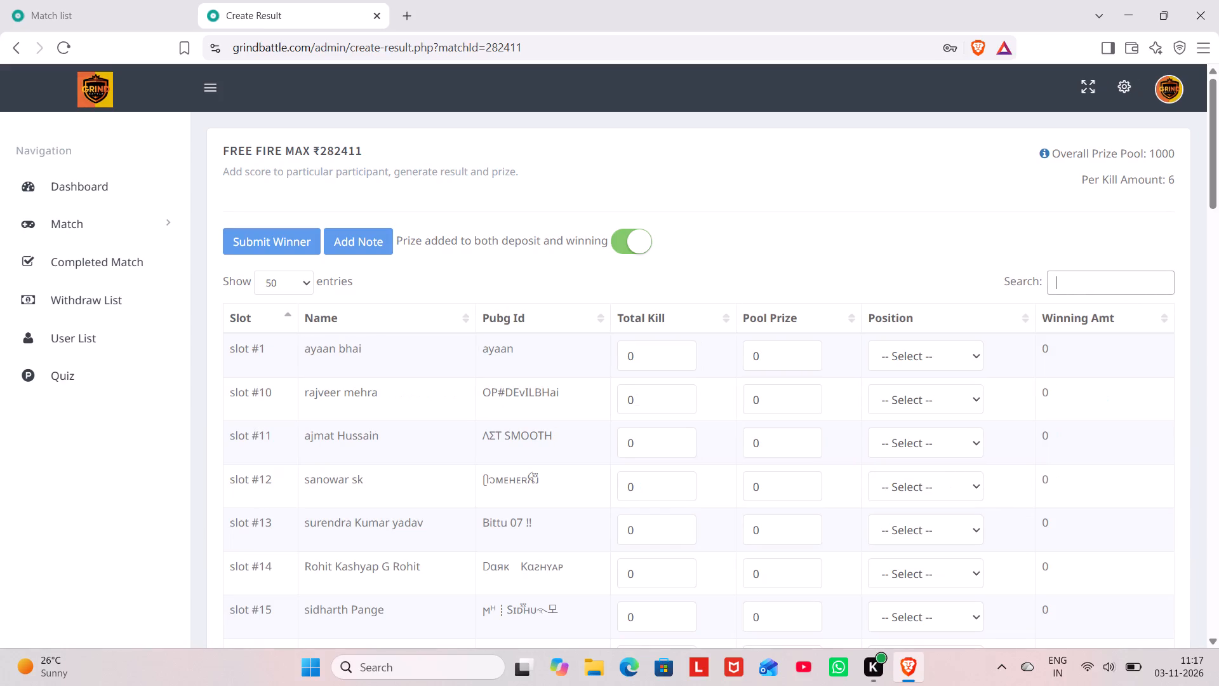
{"action": "key", "text": "e"}
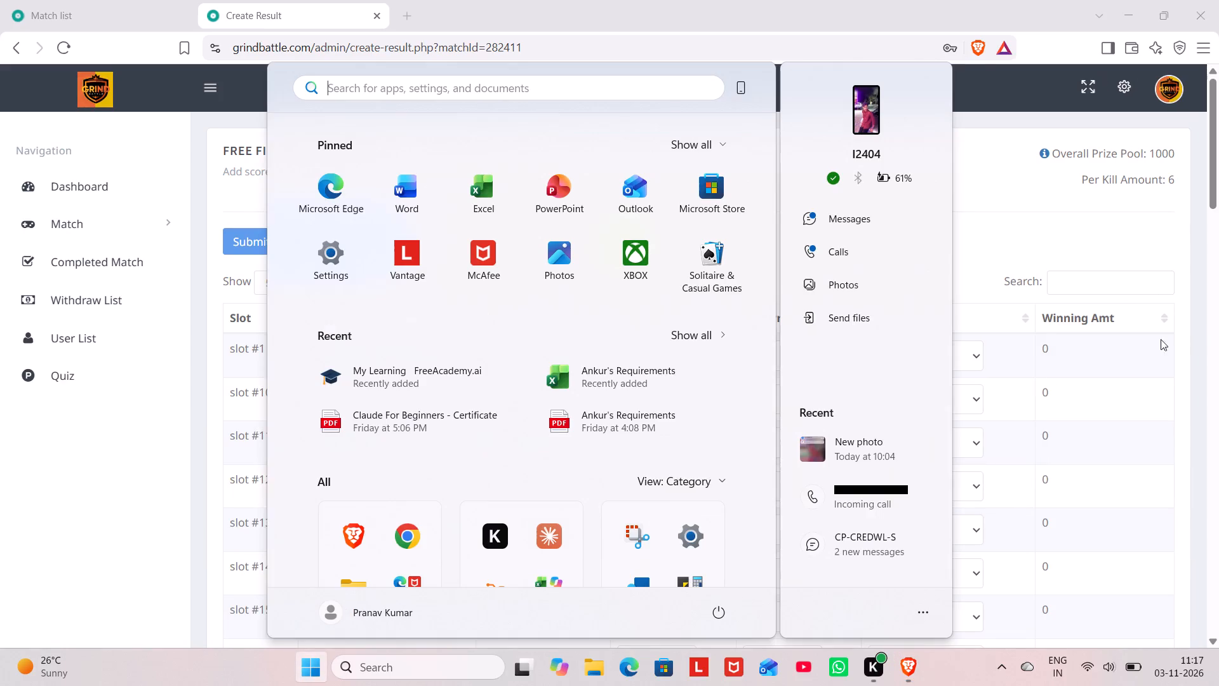
{"action": "left_click", "coordinate": [1115, 278]}
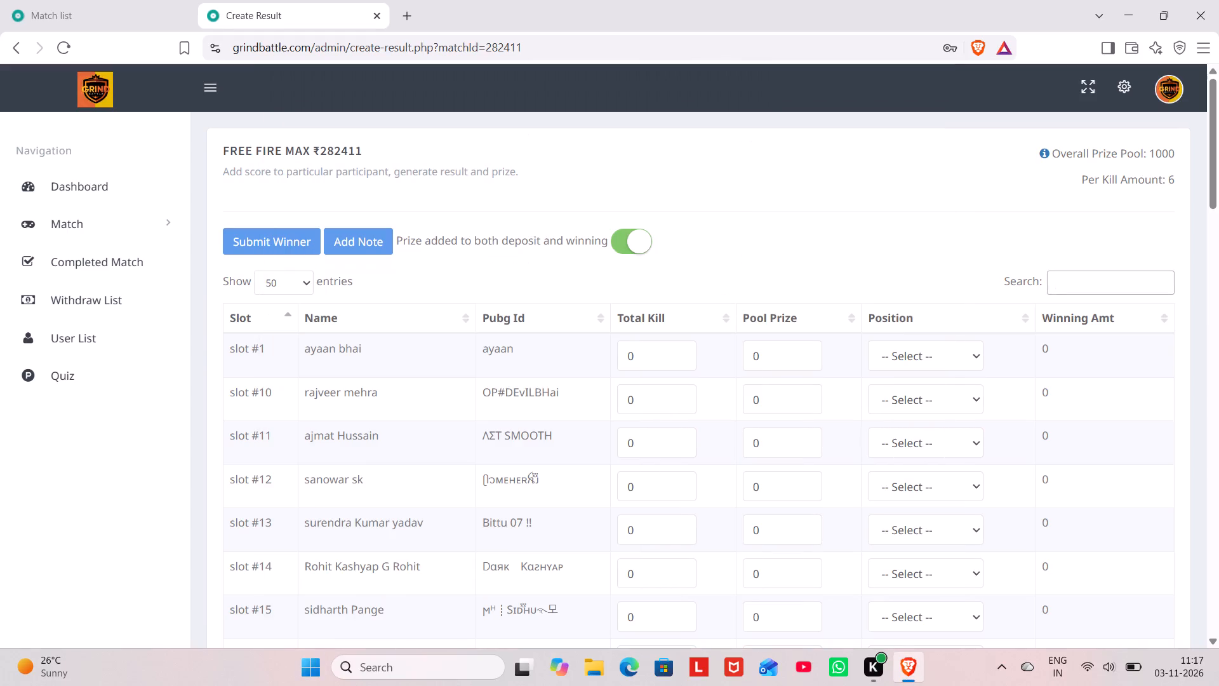
{"action": "type", "text": "ze"}
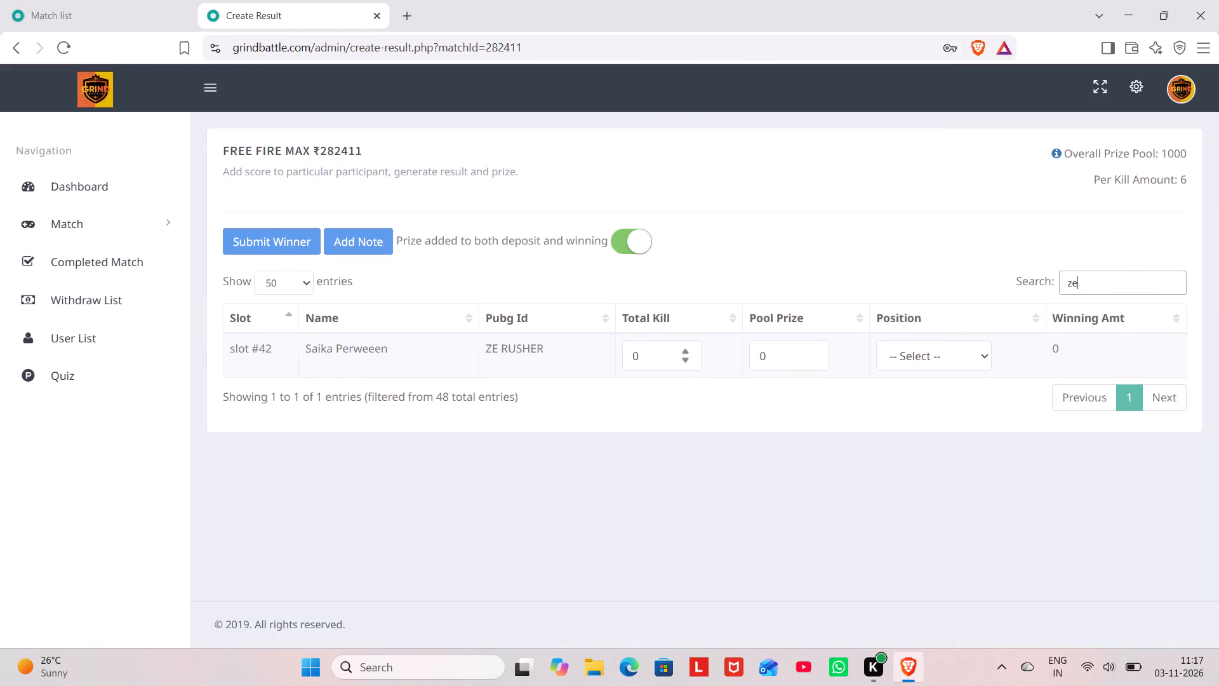
{"action": "left_click", "coordinate": [665, 363]}
{"action": "key", "text": "3"}
{"action": "key", "text": "Tab"}
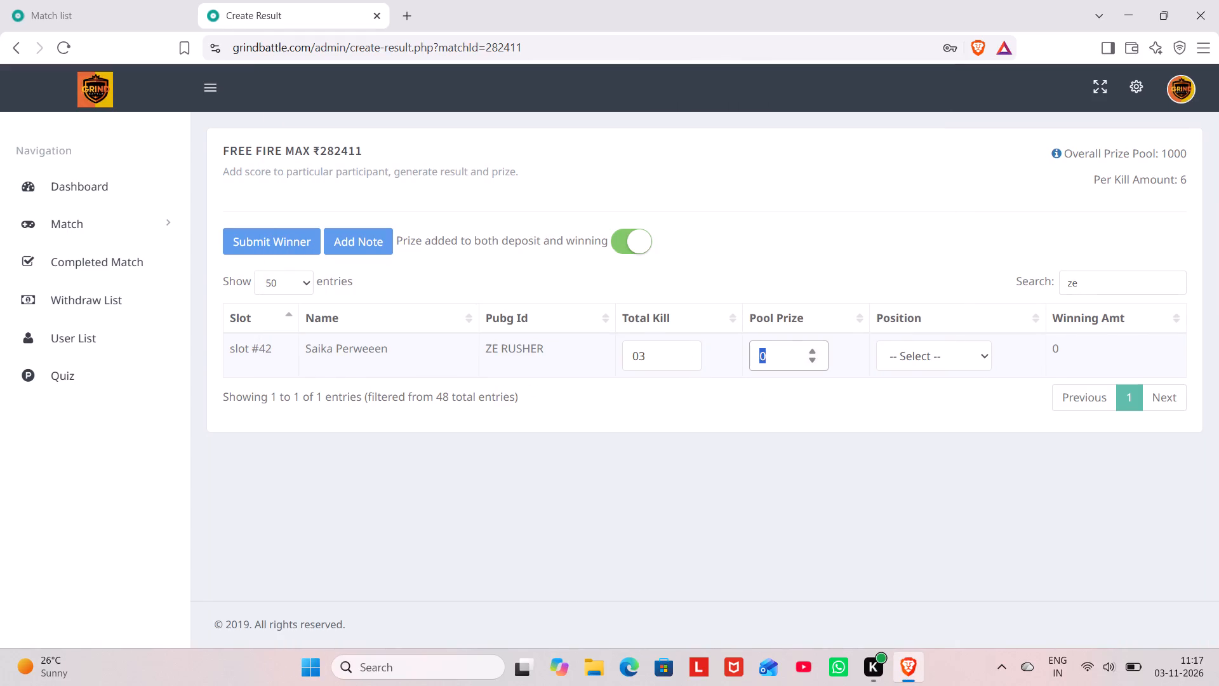
{"action": "left_click", "coordinate": [1099, 280]}
{"action": "key", "text": "BackSpace"}
{"action": "key", "text": "BackSpace"}
{"action": "key", "text": "BackSpace"}
{"action": "key", "text": "BackSpace"}
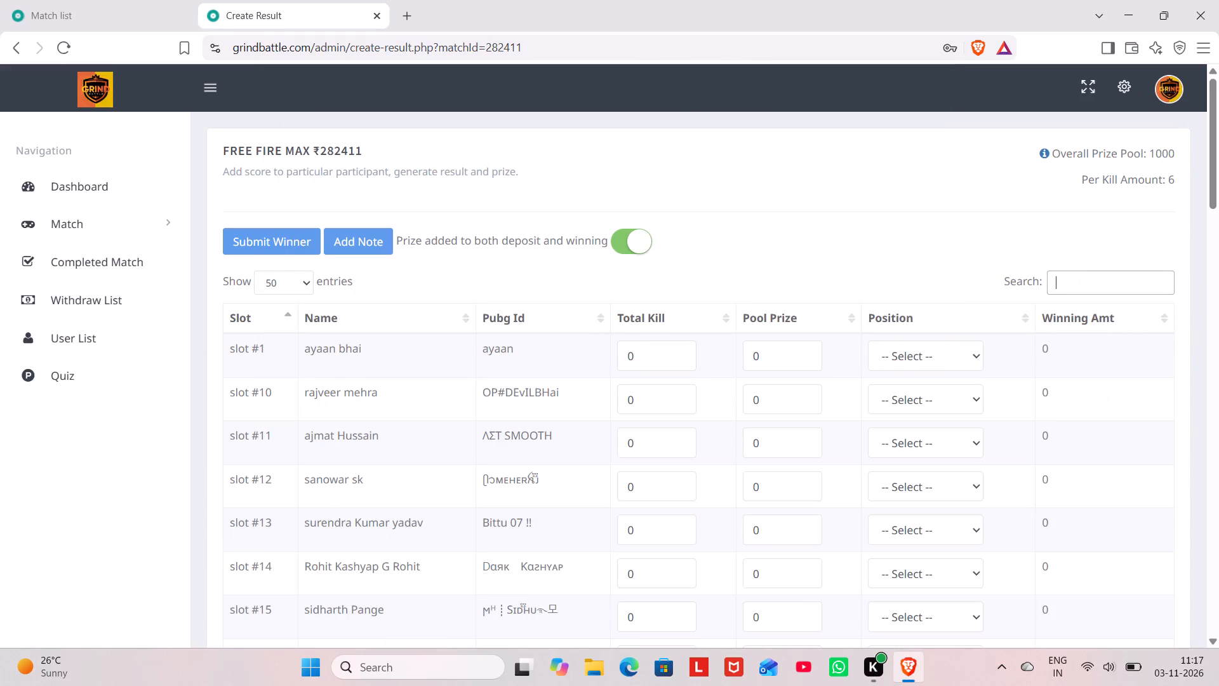
{"action": "type", "text": "bi"}
{"action": "left_click", "coordinate": [677, 351]}
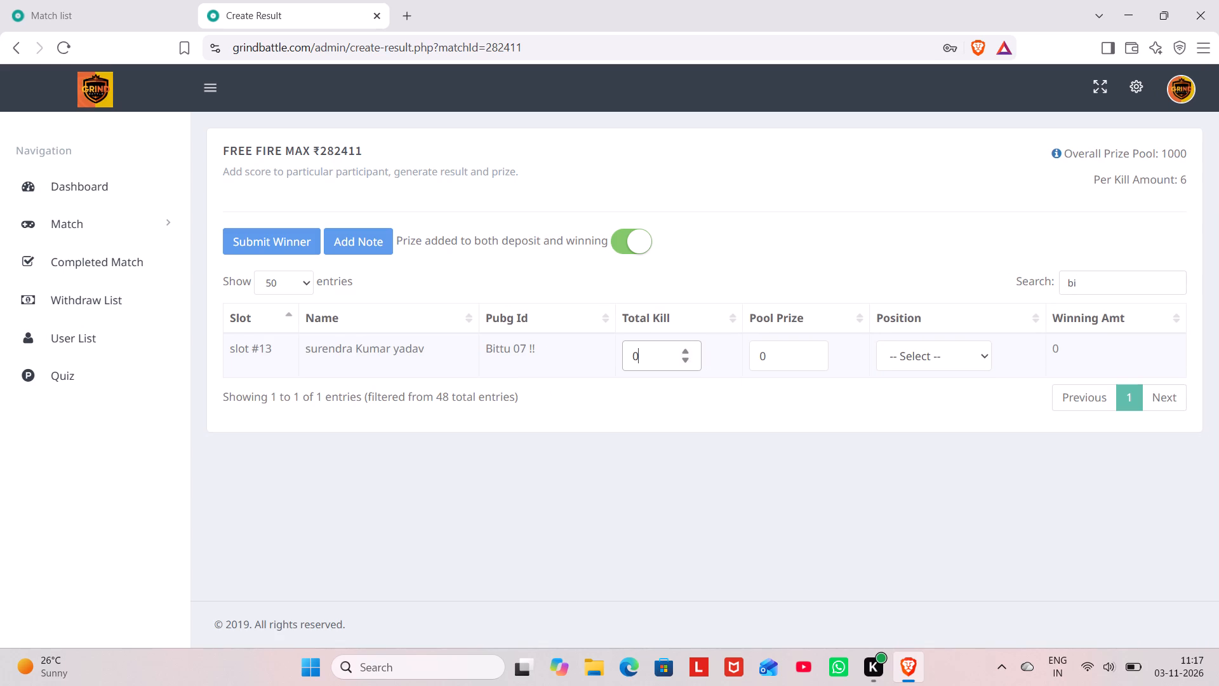
{"action": "key", "text": "1"}
{"action": "key", "text": "Tab"}
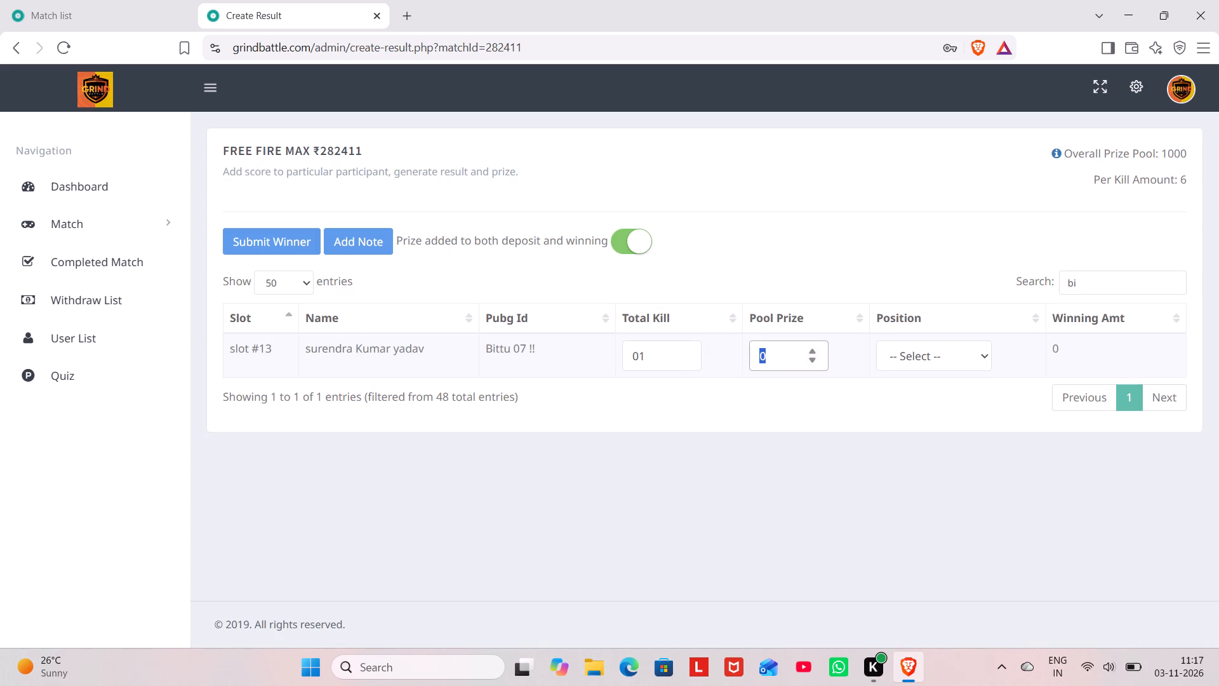
Search the participants for "dev" and give slot #19 participant DEV 1 total kill.
{"action": "left_click", "coordinate": [1091, 292]}
{"action": "key", "text": "BackSpace"}
{"action": "key", "text": "BackSpace"}
{"action": "key", "text": "BackSpace"}
{"action": "key", "text": "BackSpace"}
{"action": "key", "text": "BackSpace"}
{"action": "key", "text": "BackSpace"}
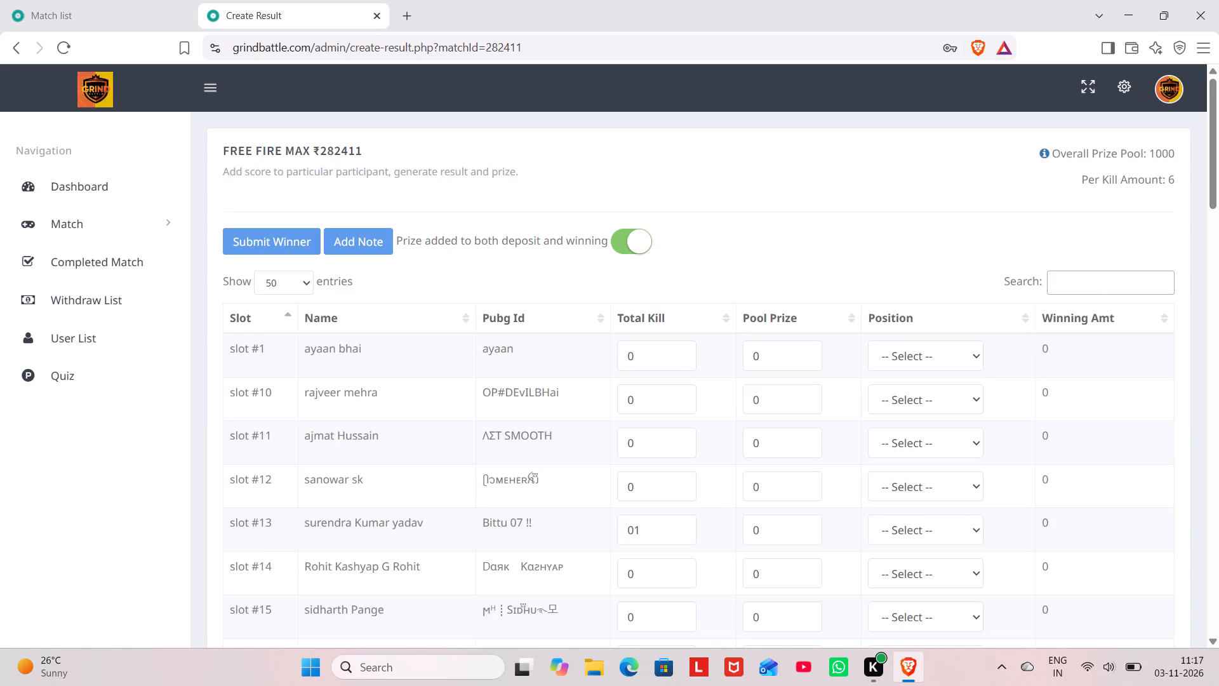
{"action": "type", "text": "dev"}
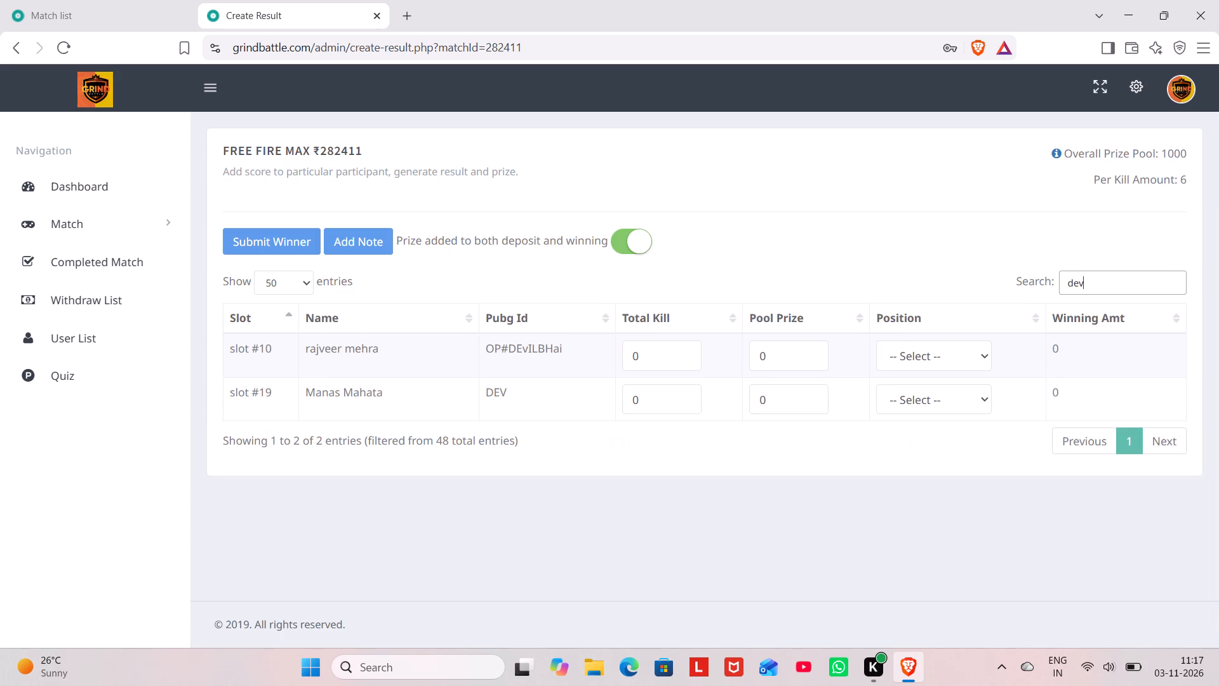
{"action": "left_click", "coordinate": [670, 403]}
{"action": "key", "text": "1"}
{"action": "key", "text": "Tab"}
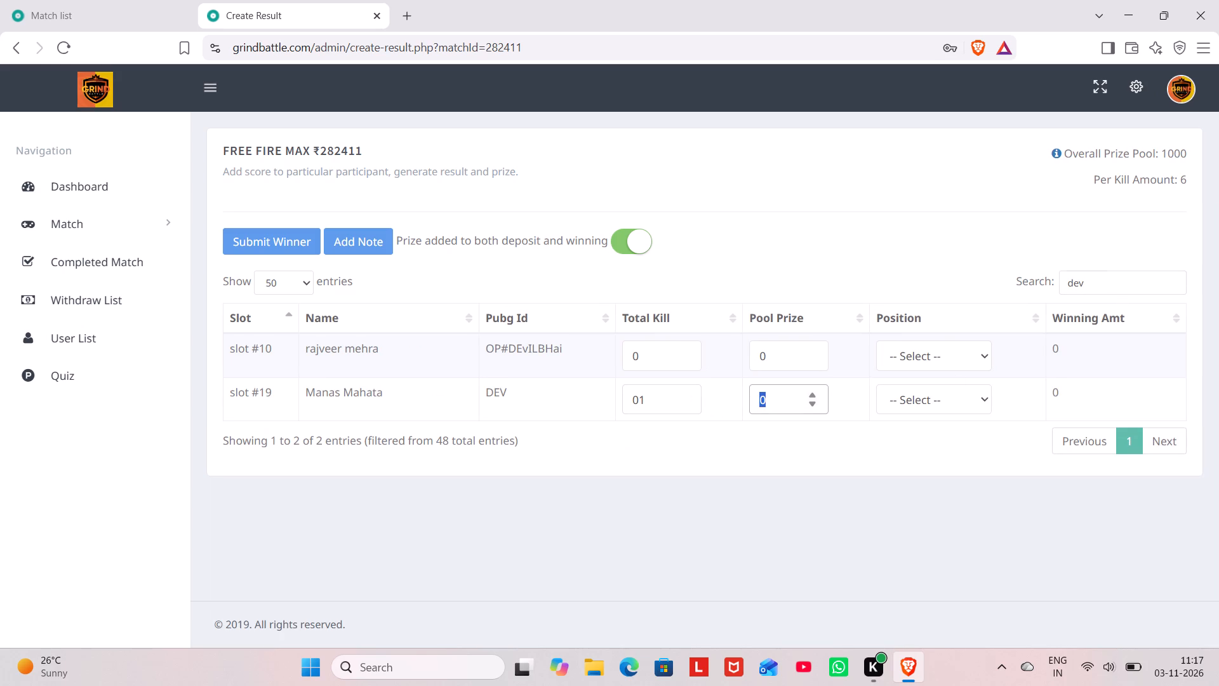
{"action": "left_click", "coordinate": [1126, 281]}
{"action": "key", "text": "BackSpace"}
{"action": "key", "text": "BackSpace"}
{"action": "key", "text": "BackSpace"}
{"action": "key", "text": "BackSpace"}
{"action": "key", "text": "BackSpace"}
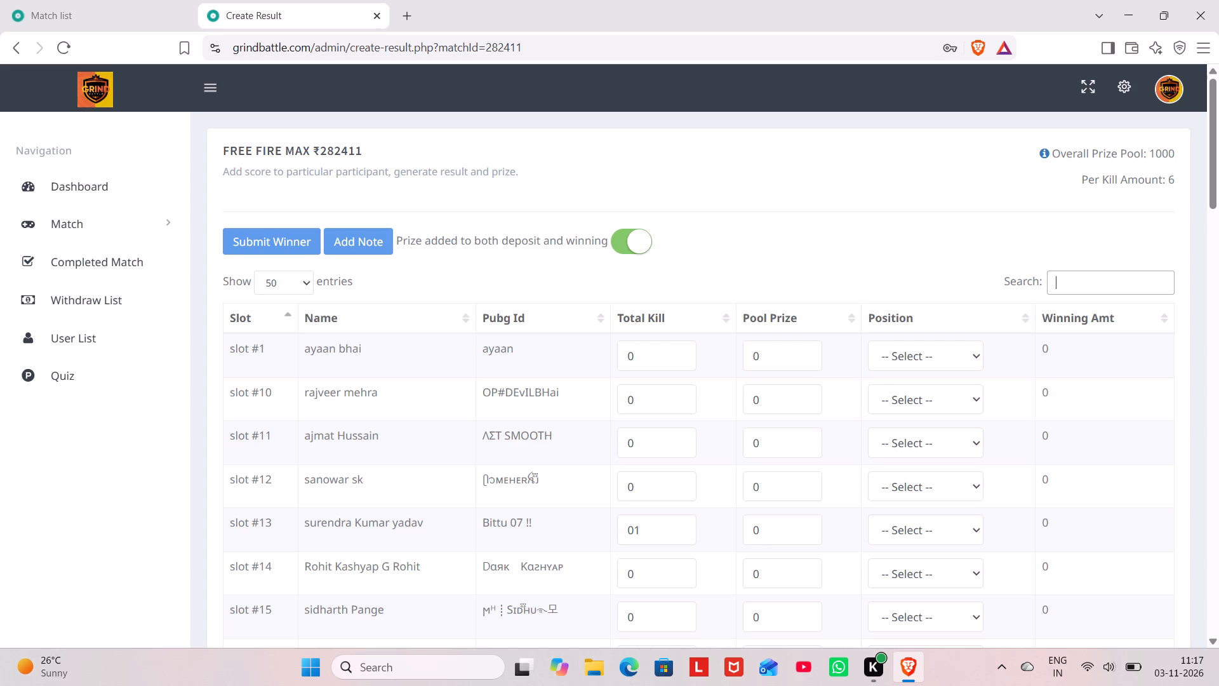
{"action": "key", "text": "shift+at"}
{"action": "left_click", "coordinate": [658, 353]}
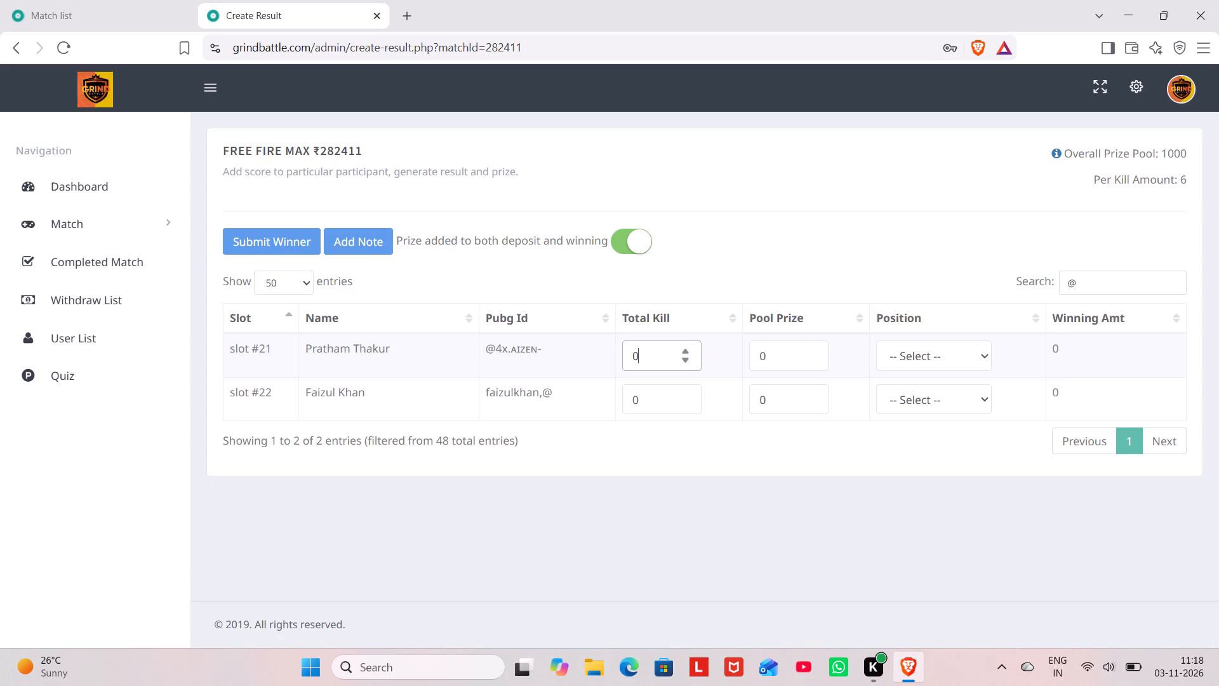
{"action": "key", "text": "4"}
{"action": "key", "text": "Tab"}
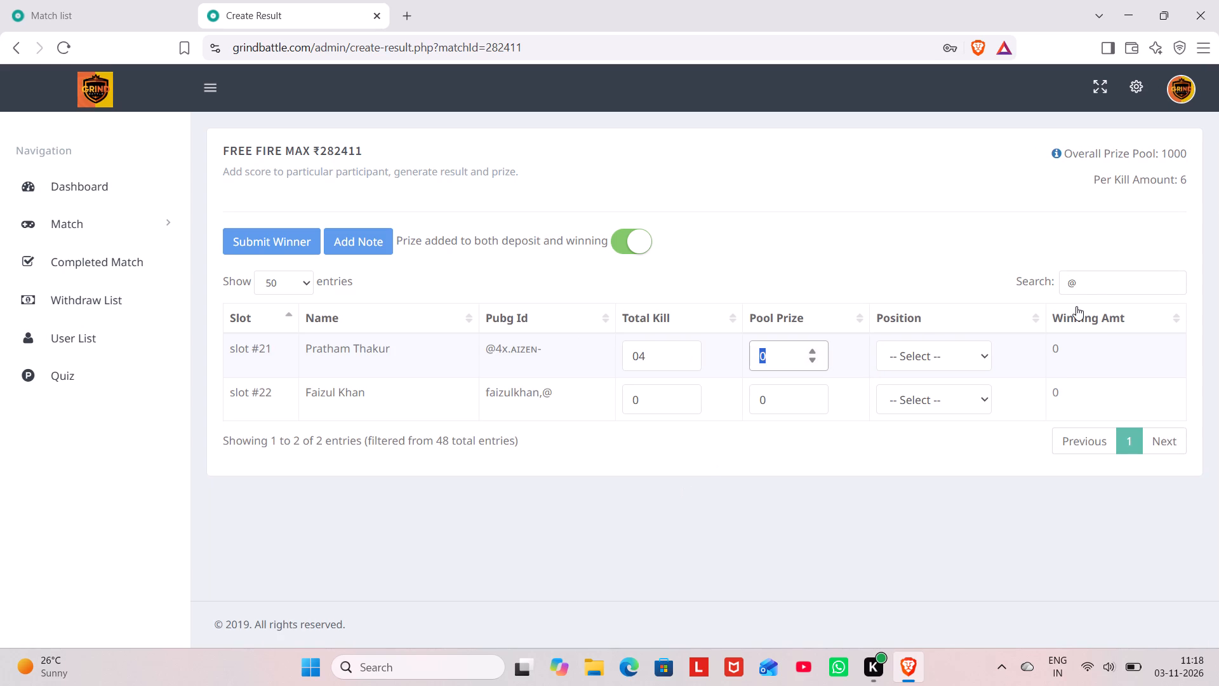
Search the participants for "si" and give the slot #15 participant 2 total kills.
{"action": "left_click", "coordinate": [1090, 290]}
{"action": "key", "text": "BackSpace"}
{"action": "key", "text": "BackSpace"}
{"action": "key", "text": "BackSpace"}
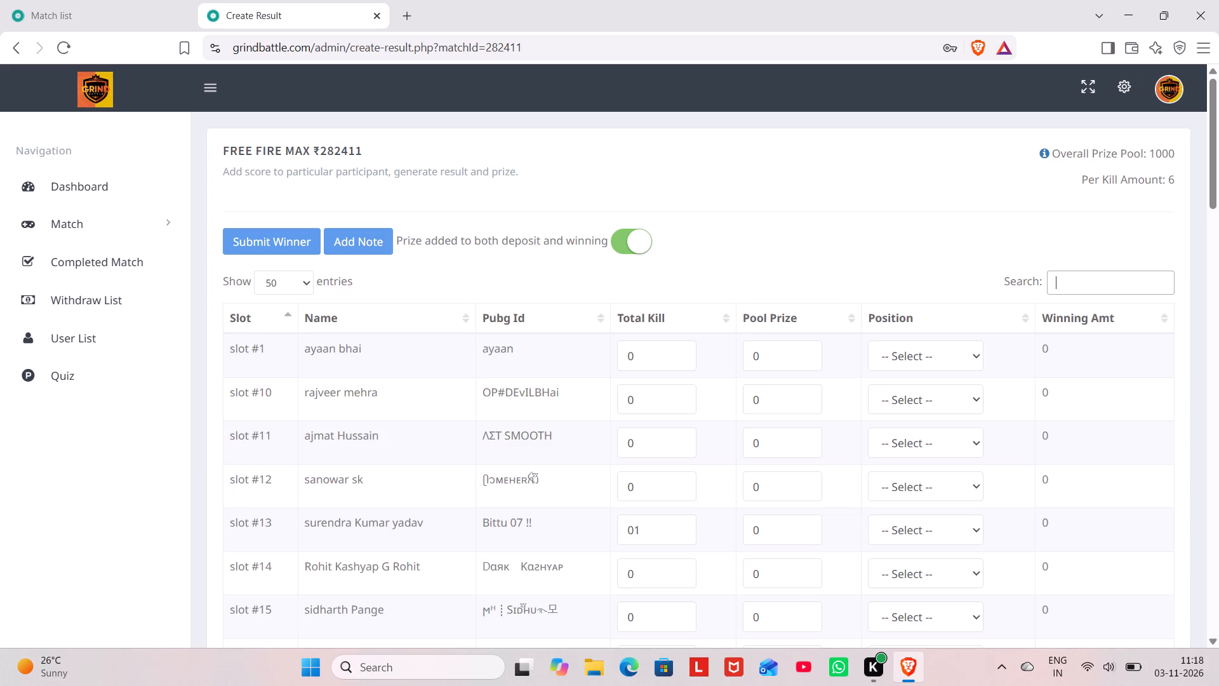
{"action": "key", "text": "s"}
{"action": "key", "text": "i"}
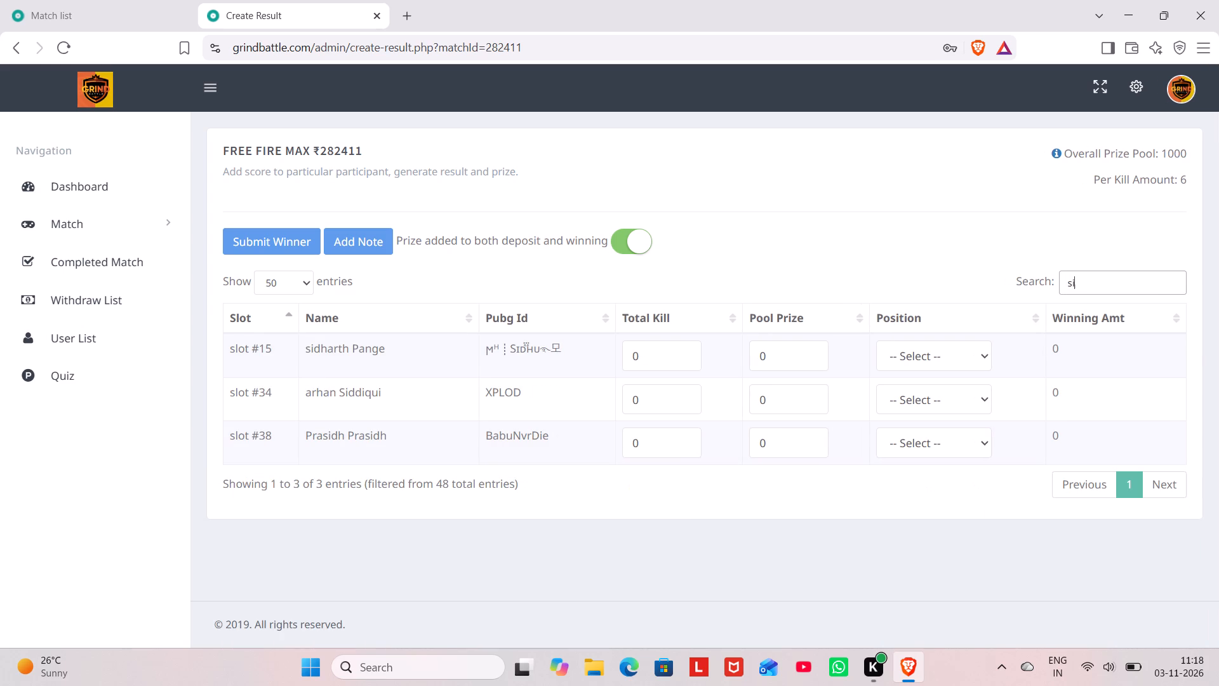
{"action": "left_click", "coordinate": [649, 351]}
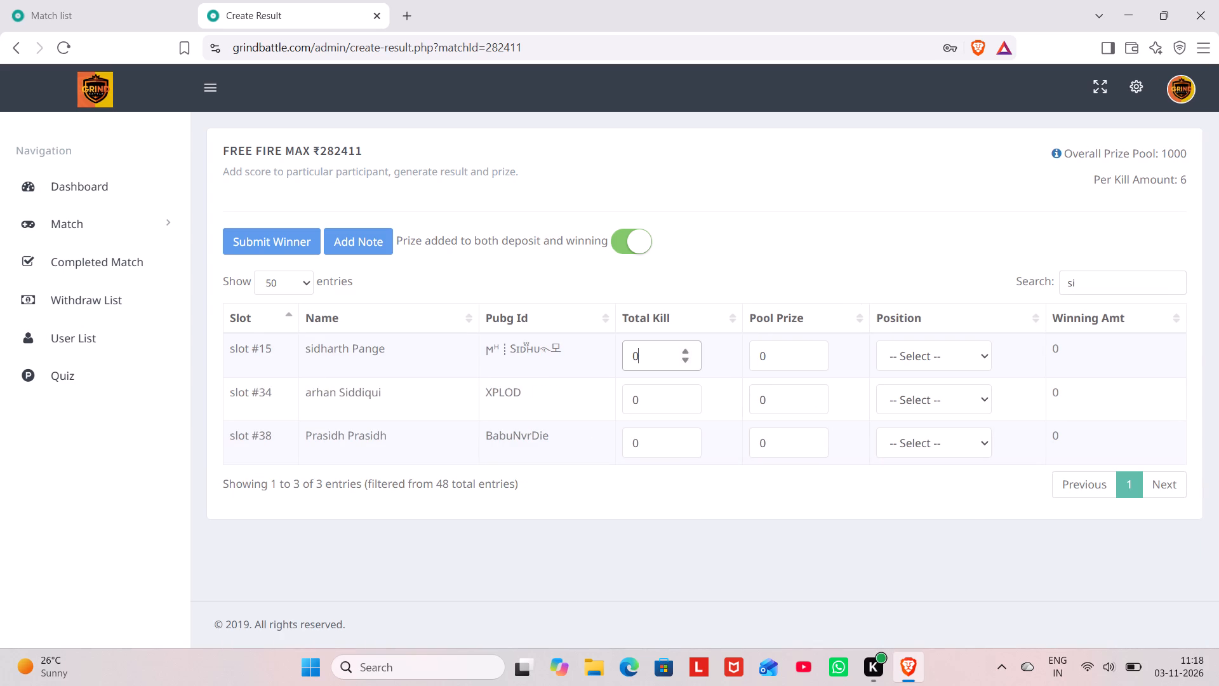
{"action": "key", "text": "2"}
{"action": "key", "text": "Tab"}
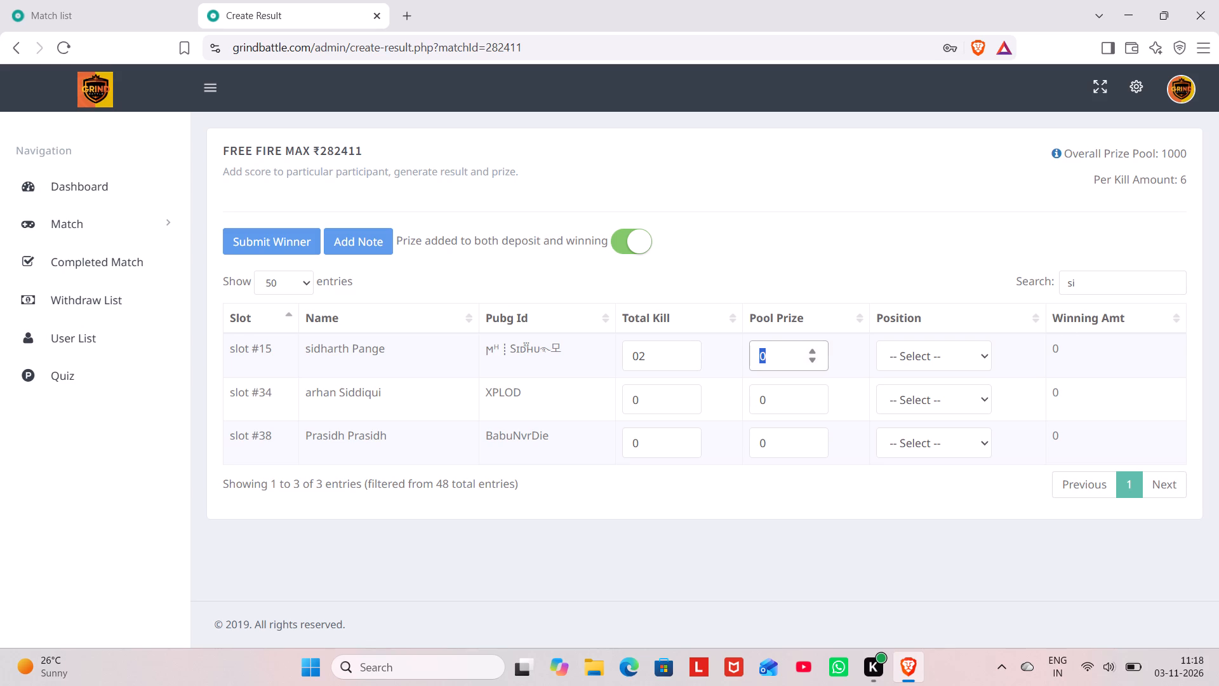
Search the participants for "da" and for "me" to look for the next player to score.
{"action": "left_click", "coordinate": [1155, 288]}
{"action": "key", "text": "BackSpace"}
{"action": "key", "text": "BackSpace"}
{"action": "key", "text": "BackSpace"}
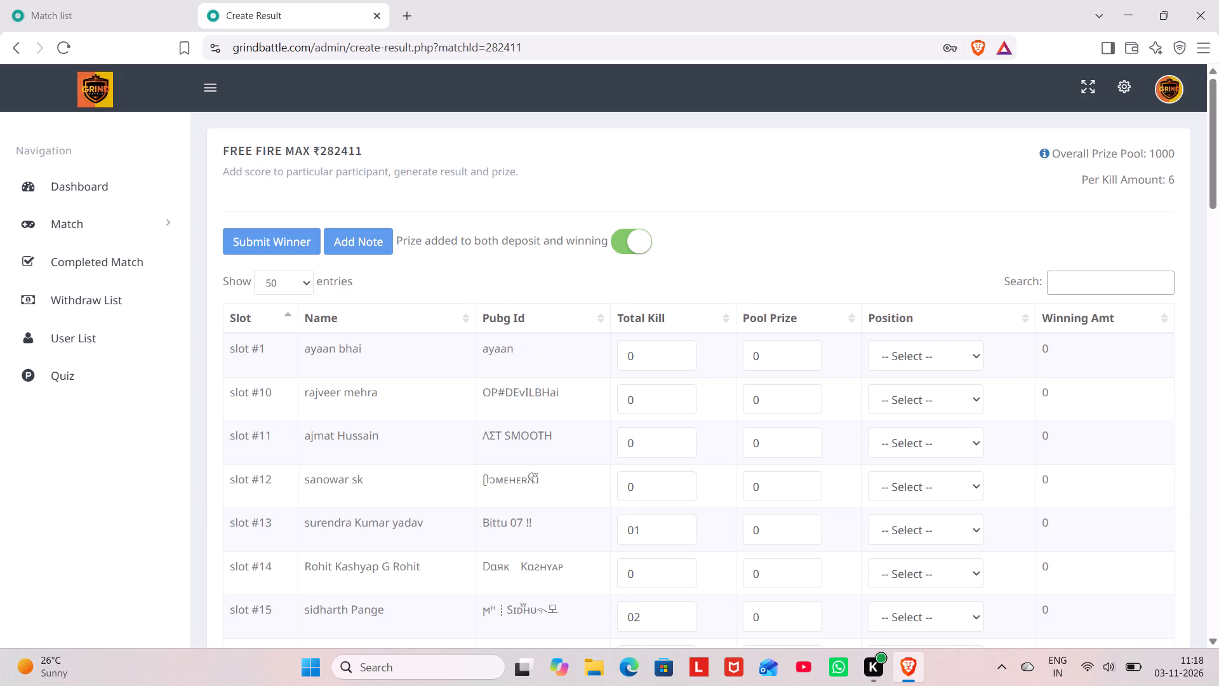
{"action": "type", "text": "da"}
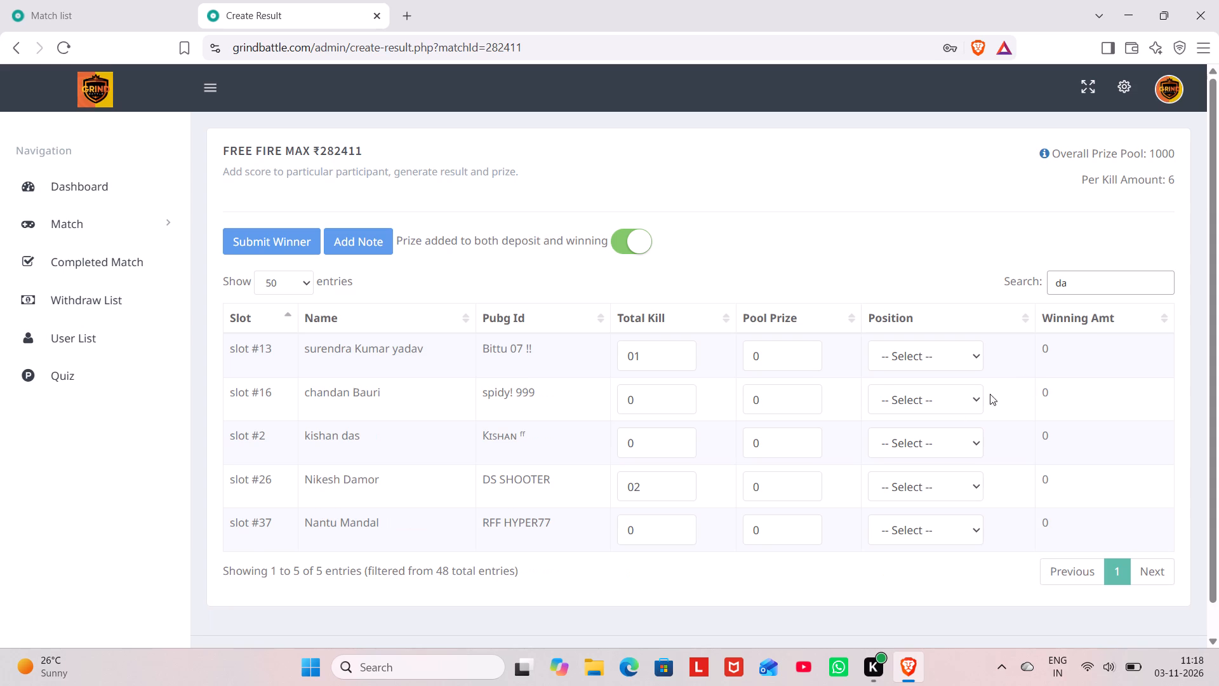
{"action": "key", "text": "BackSpace"}
{"action": "key", "text": "BackSpace"}
{"action": "key", "text": "BackSpace"}
{"action": "key", "text": "BackSpace"}
{"action": "type", "text": "me"}
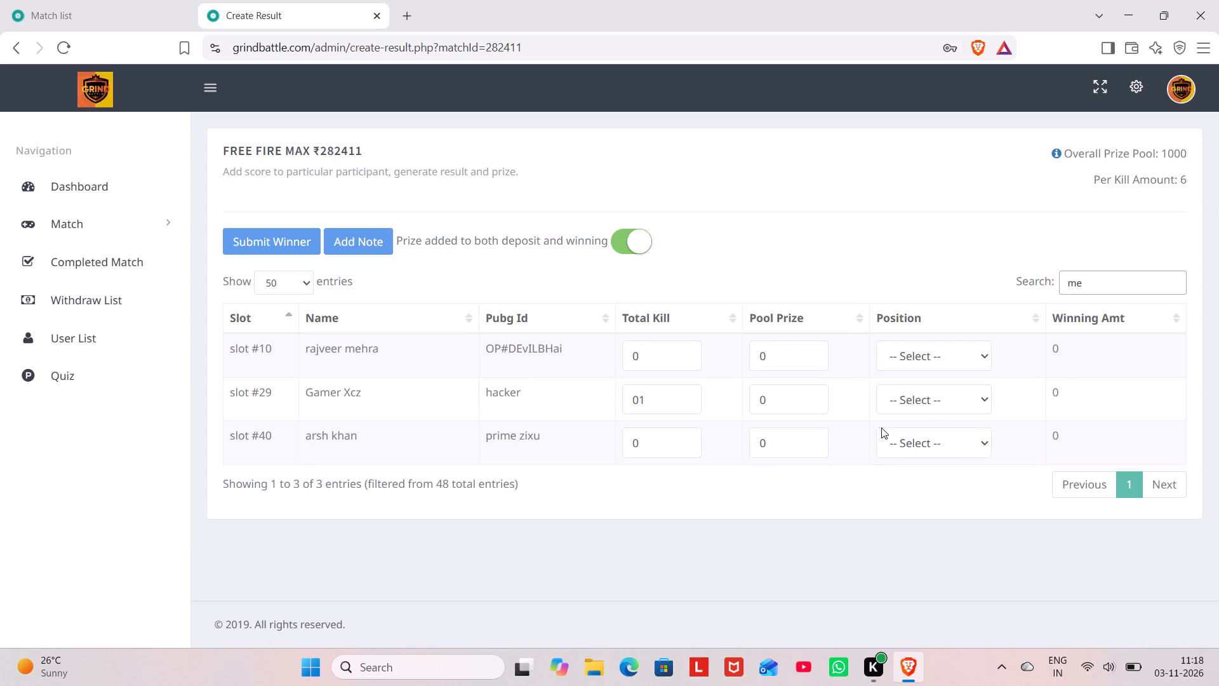
{"action": "key", "text": "BackSpace"}
{"action": "key", "text": "BackSpace"}
{"action": "key", "text": "BackSpace"}
{"action": "key", "text": "BackSpace"}
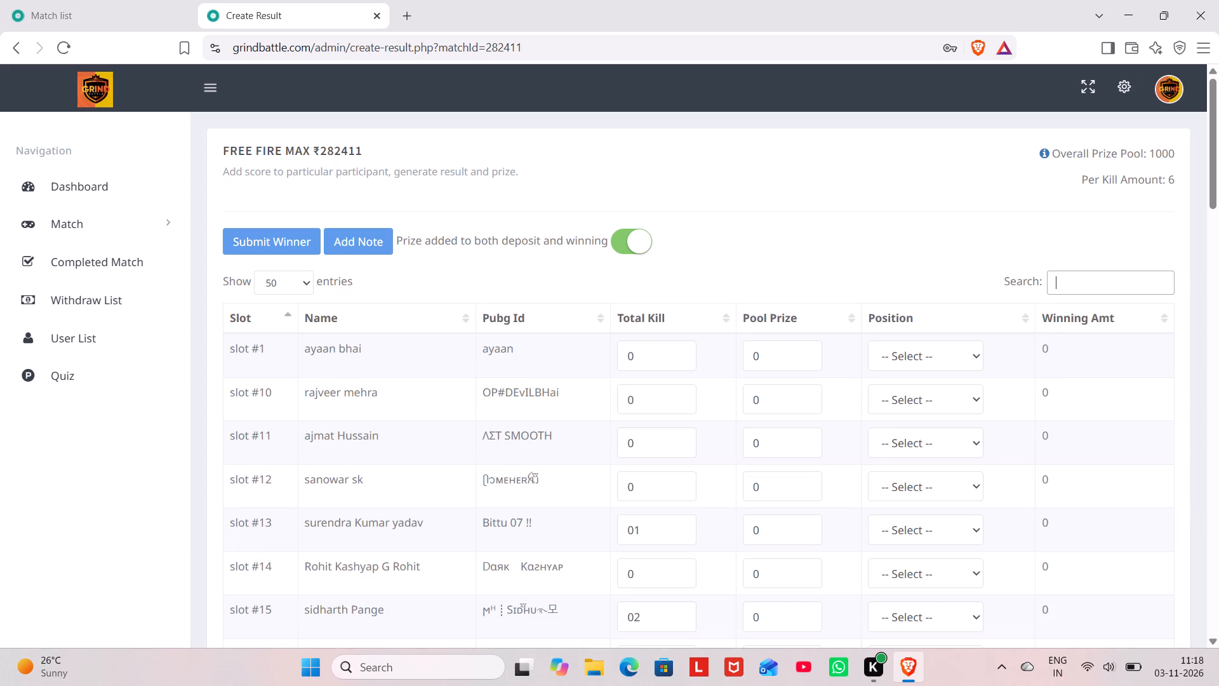
{"action": "type", "text": "op"}
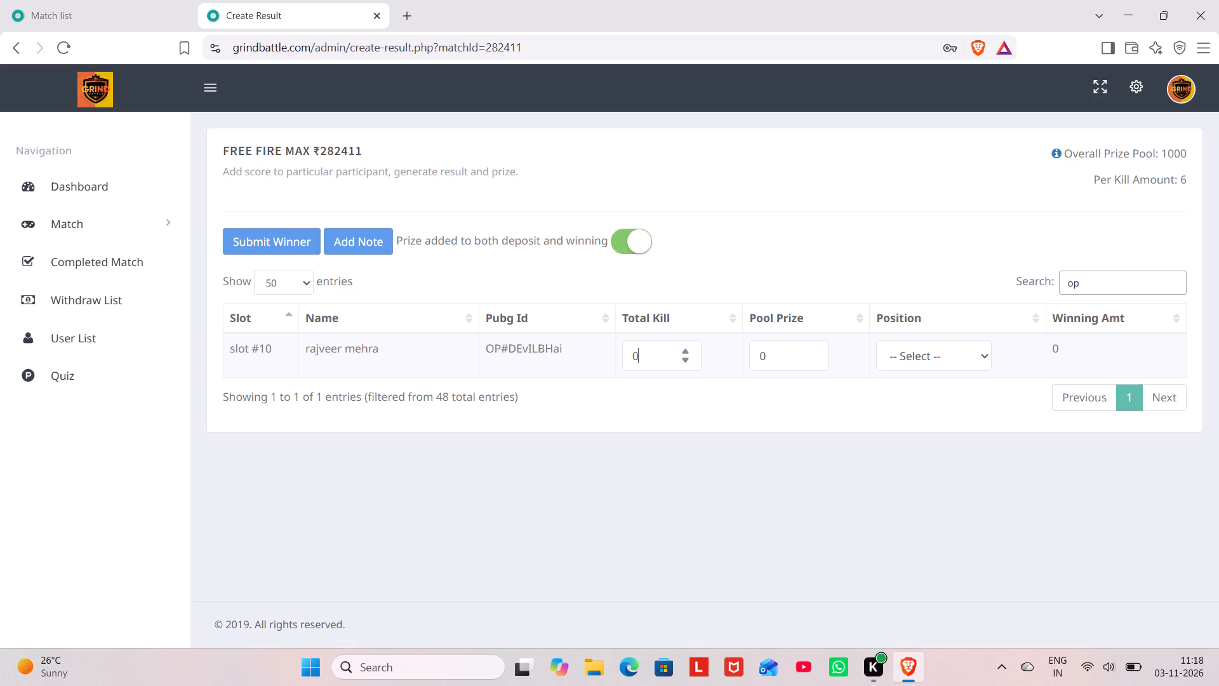
{"action": "left_click", "coordinate": [656, 355]}
{"action": "key", "text": "1"}
{"action": "key", "text": "Tab"}
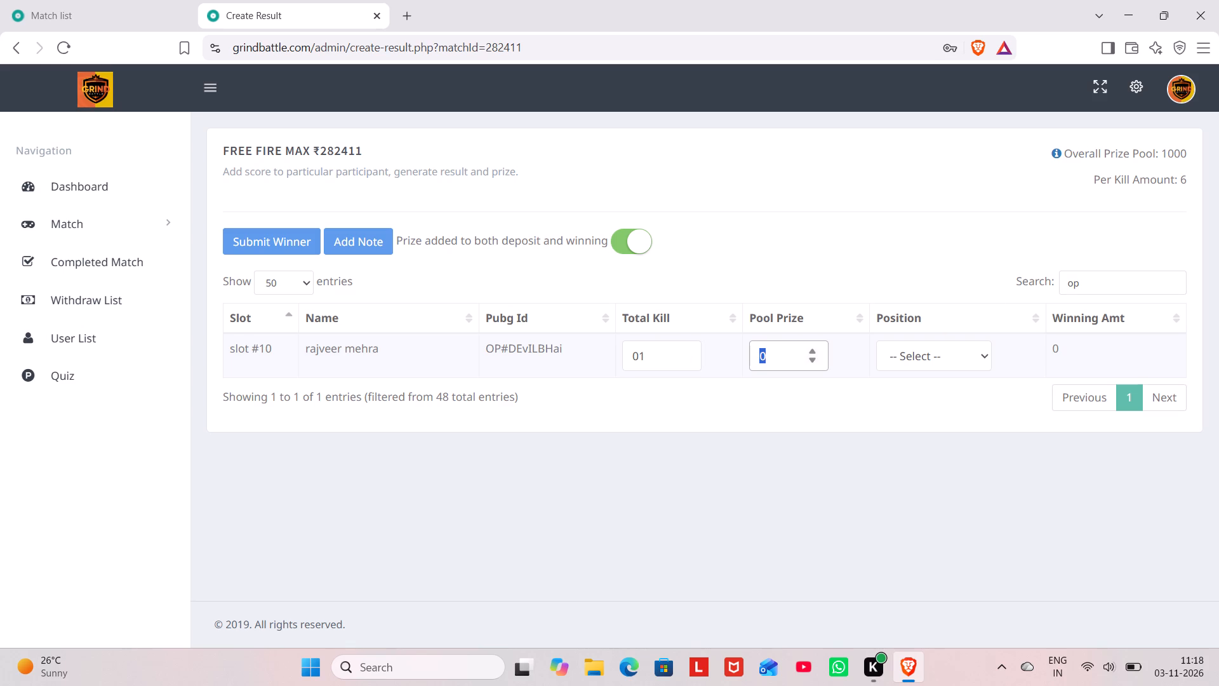
{"action": "left_click", "coordinate": [1097, 283]}
{"action": "key", "text": "BackSpace"}
{"action": "key", "text": "BackSpace"}
{"action": "key", "text": "BackSpace"}
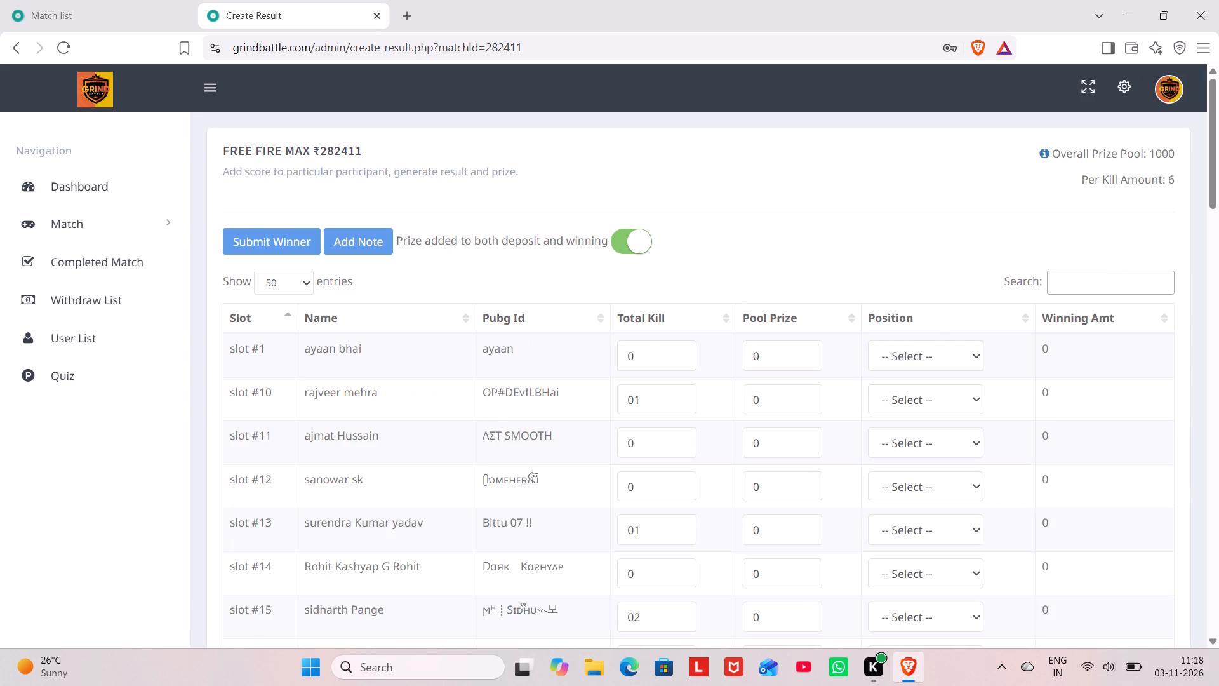
{"action": "type", "text": "ba"}
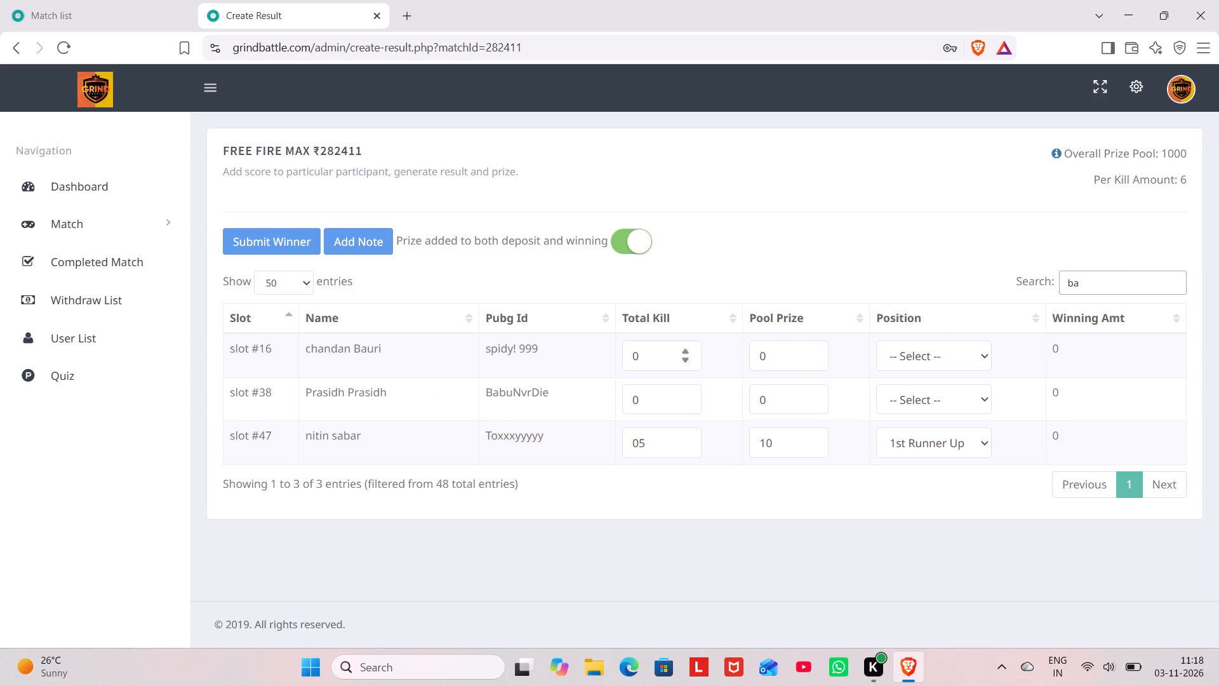
{"action": "left_click", "coordinate": [644, 393]}
{"action": "key", "text": "1"}
{"action": "key", "text": "Tab"}
Clear the participant search and give the slot #12 participant 2 total kills in the full list.
{"action": "left_click", "coordinate": [1124, 282]}
{"action": "key", "text": "BackSpace"}
{"action": "key", "text": "BackSpace"}
{"action": "key", "text": "BackSpace"}
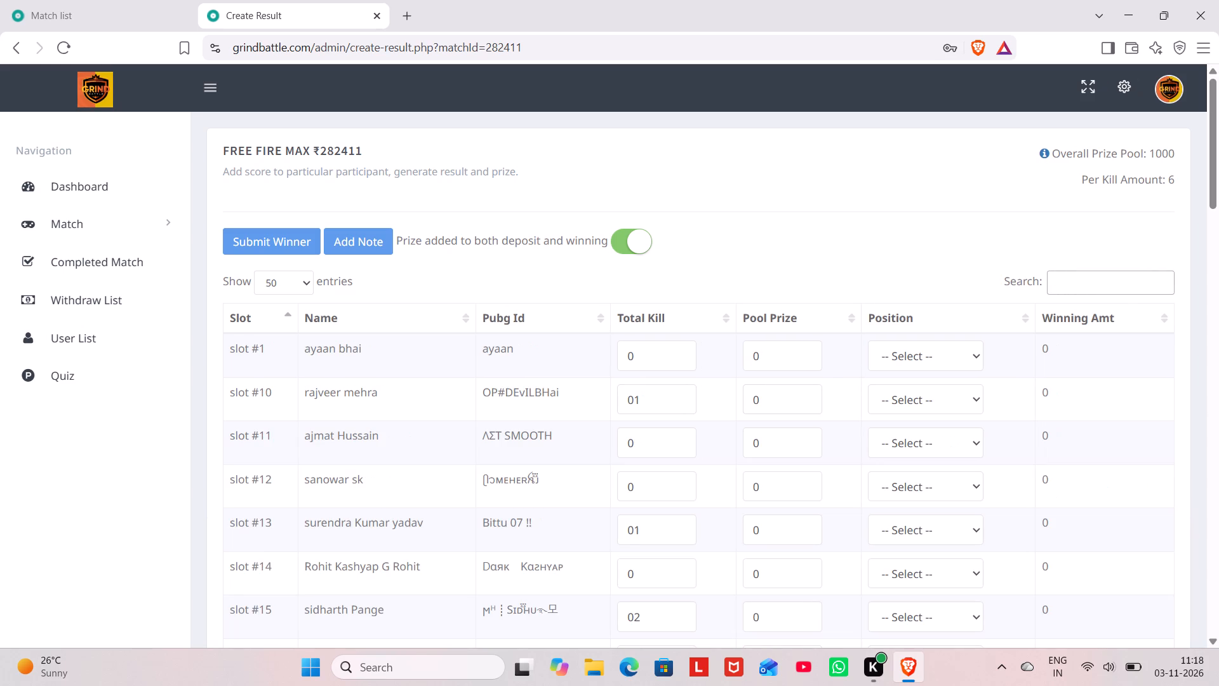
{"action": "key", "text": "BackSpace"}
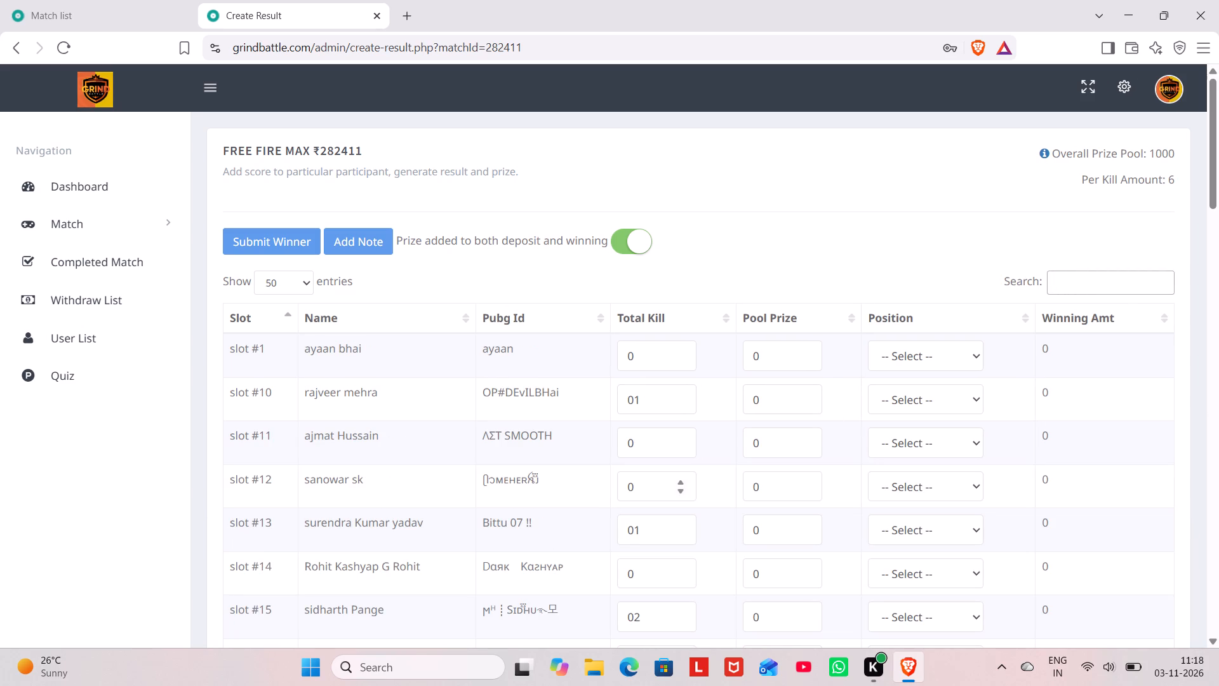
{"action": "left_click", "coordinate": [639, 490]}
{"action": "key", "text": "2"}
{"action": "key", "text": "Tab"}
{"action": "left_click", "coordinate": [512, 509]}
Examine the full participant list of match 282411 for player IDs and the kills, prizes and positions entered.
{"action": "scroll", "coordinate": [512, 509], "scroll_direction": "down", "scroll_amount": 3}
{"action": "scroll", "coordinate": [559, 556], "scroll_direction": "down", "scroll_amount": 2}
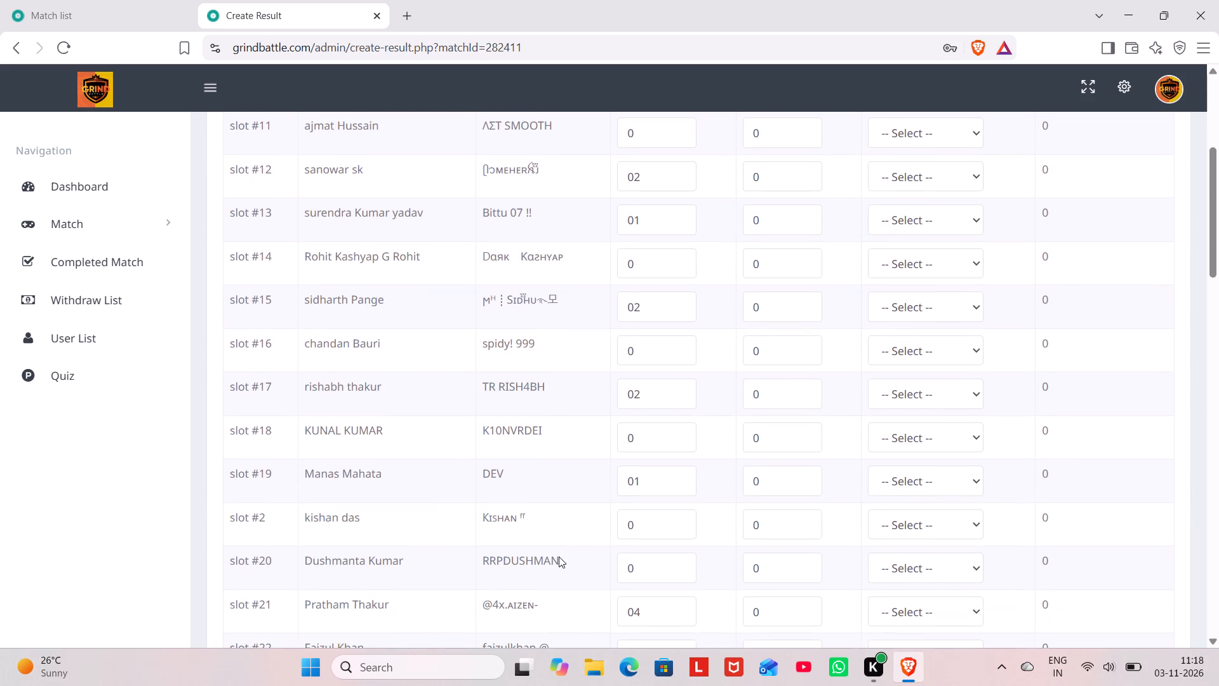
{"action": "scroll", "coordinate": [559, 556], "scroll_direction": "down", "scroll_amount": 3}
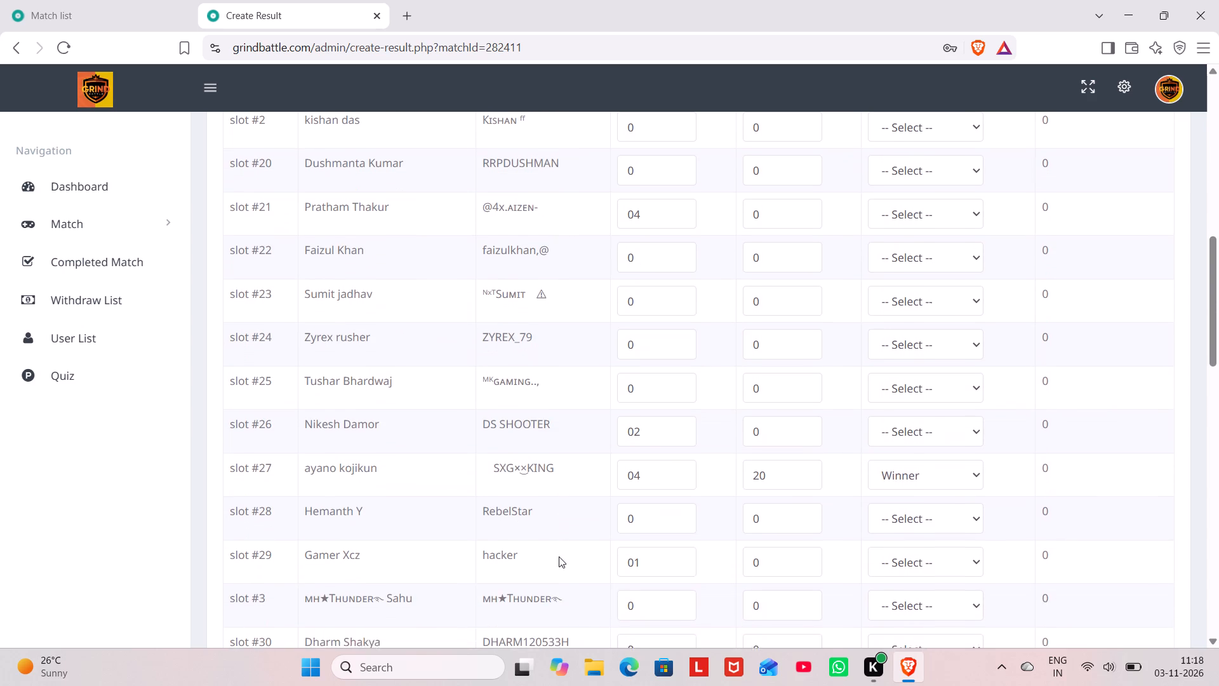
{"action": "scroll", "coordinate": [559, 556], "scroll_direction": "down", "scroll_amount": 4}
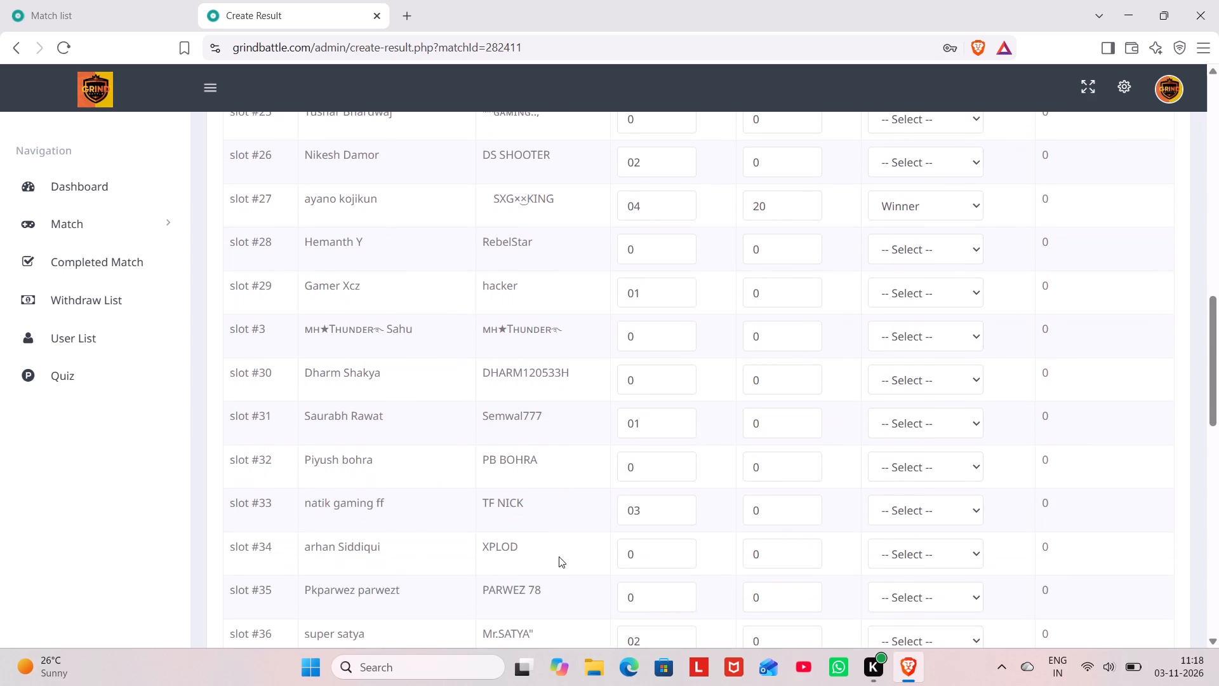
{"action": "scroll", "coordinate": [559, 556], "scroll_direction": "down", "scroll_amount": 3}
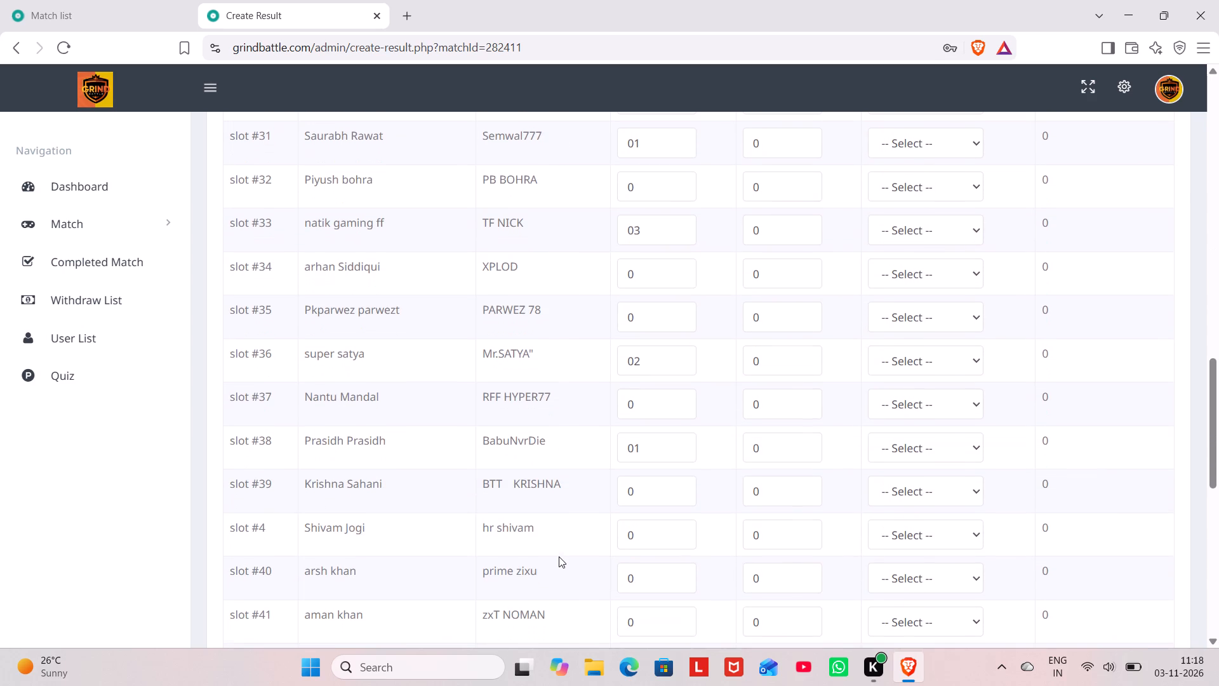
{"action": "scroll", "coordinate": [559, 556], "scroll_direction": "down", "scroll_amount": 3}
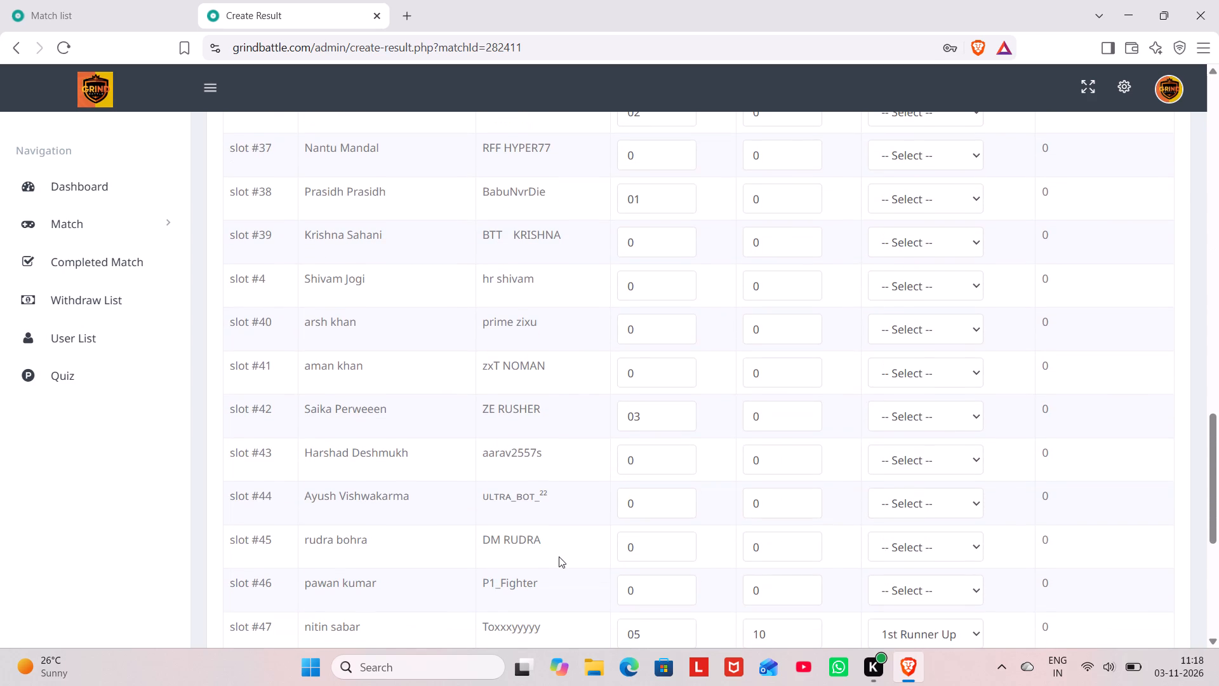
{"action": "scroll", "coordinate": [559, 556], "scroll_direction": "down", "scroll_amount": 3}
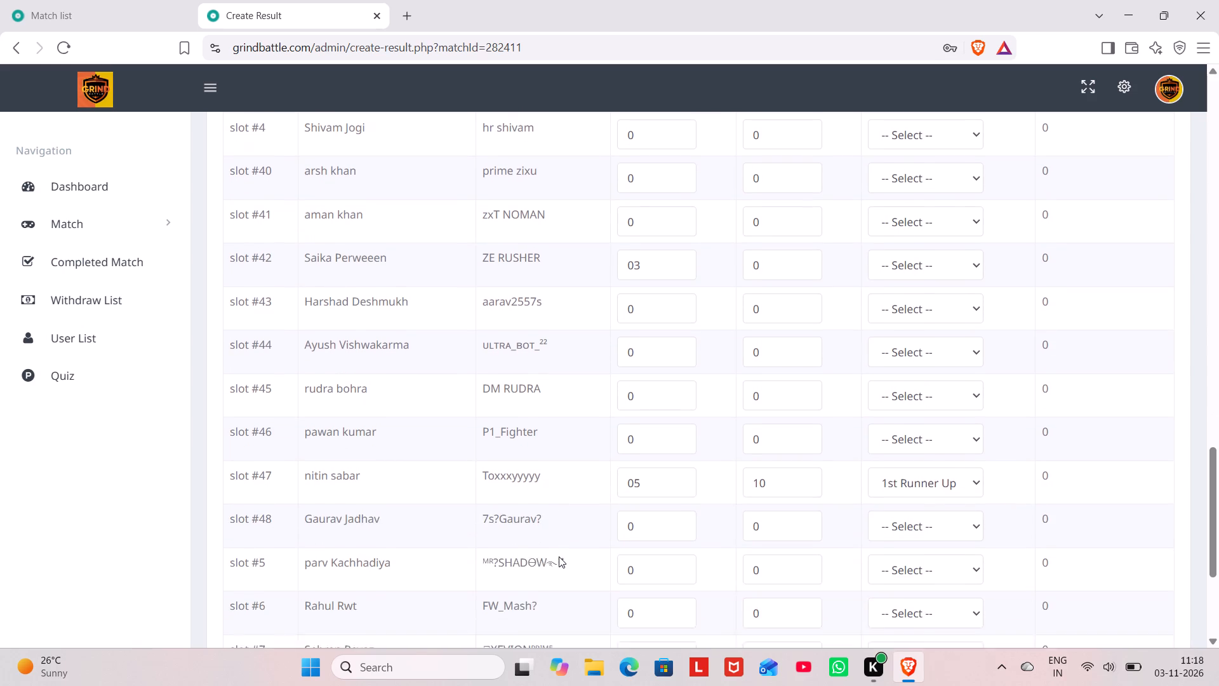
{"action": "scroll", "coordinate": [559, 556], "scroll_direction": "down", "scroll_amount": 2}
{"action": "scroll", "coordinate": [559, 556], "scroll_direction": "up", "scroll_amount": 3}
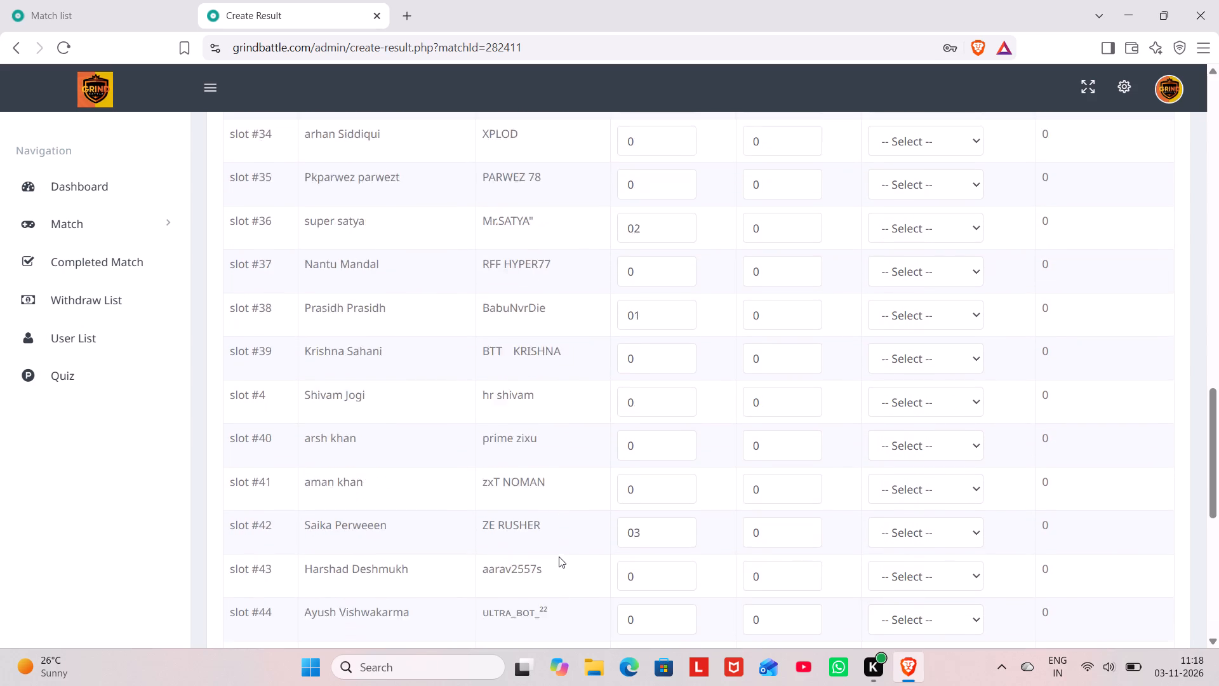
{"action": "scroll", "coordinate": [559, 556], "scroll_direction": "up", "scroll_amount": 2}
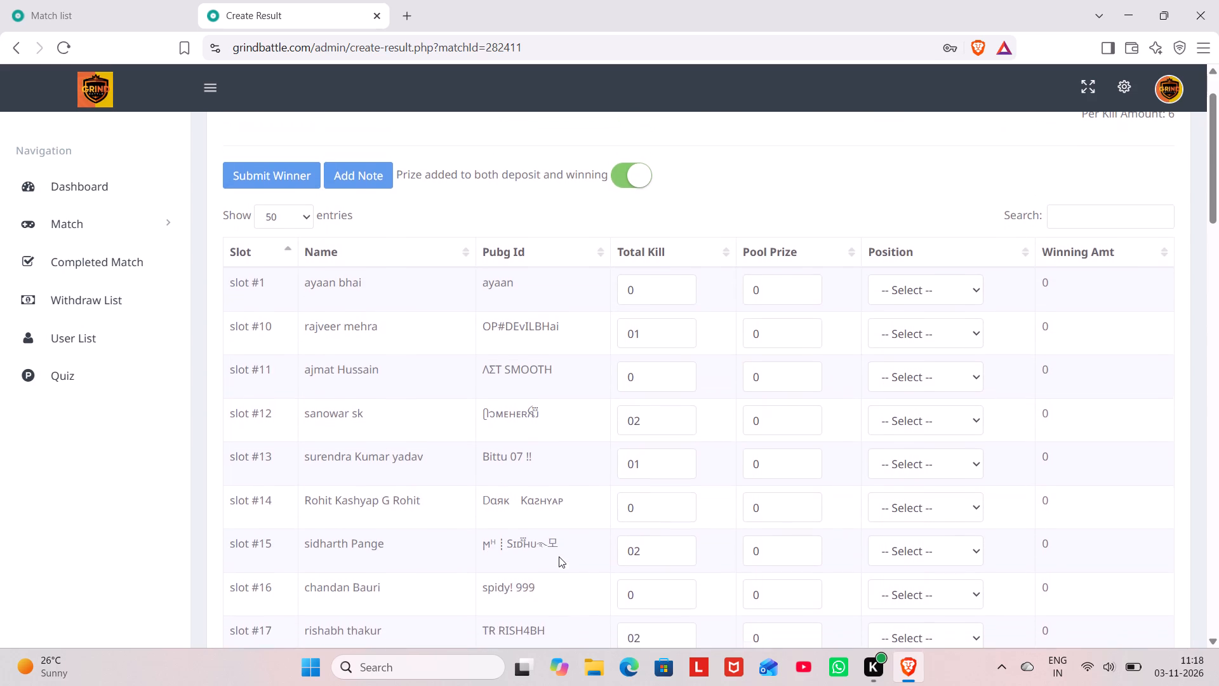
{"action": "scroll", "coordinate": [559, 556], "scroll_direction": "up", "scroll_amount": 1}
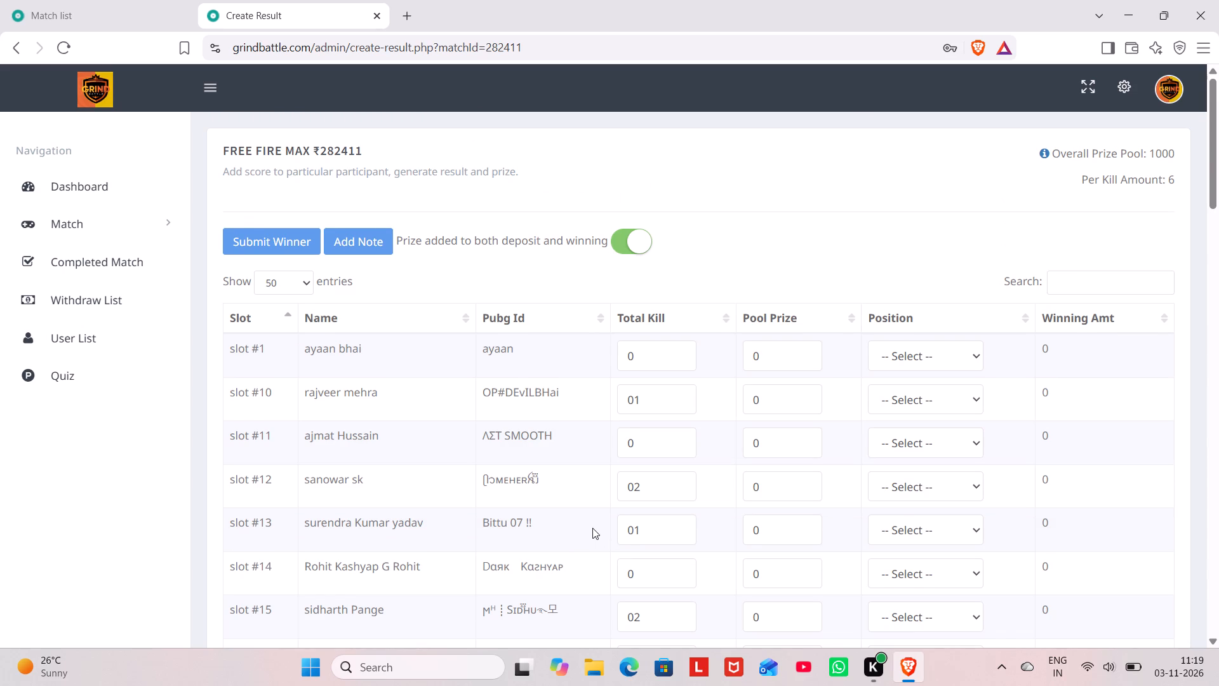
{"action": "scroll", "coordinate": [592, 528], "scroll_direction": "down", "scroll_amount": 6}
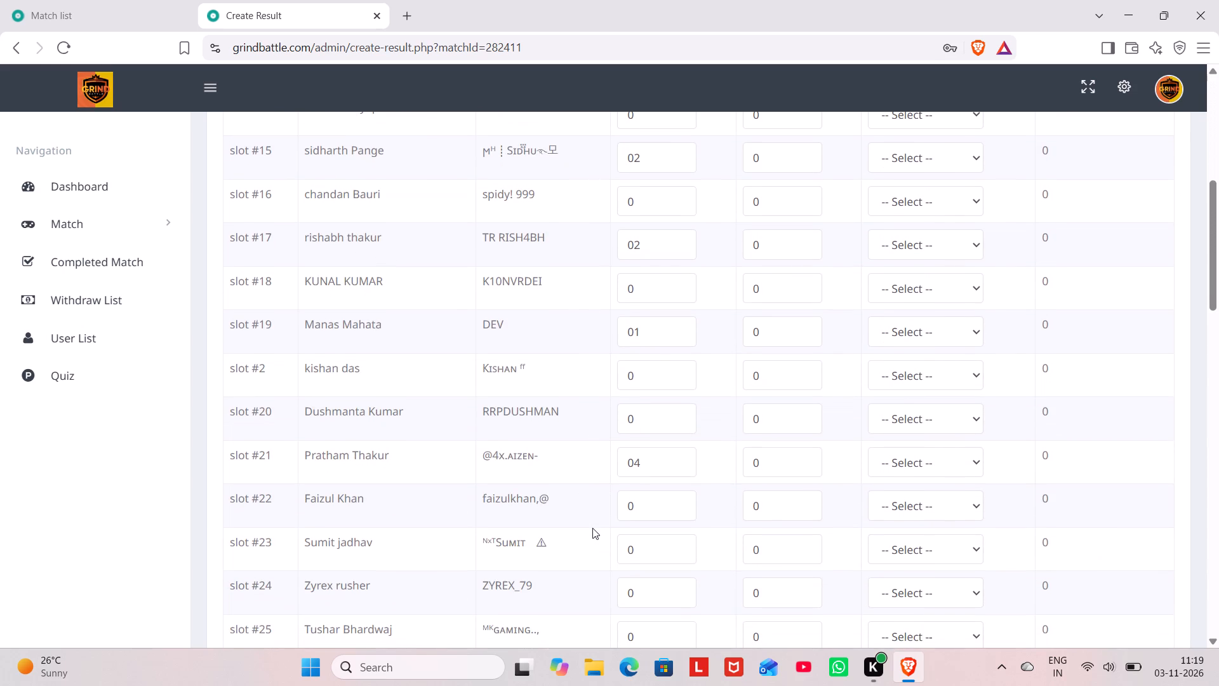
{"action": "scroll", "coordinate": [592, 528], "scroll_direction": "down", "scroll_amount": 7}
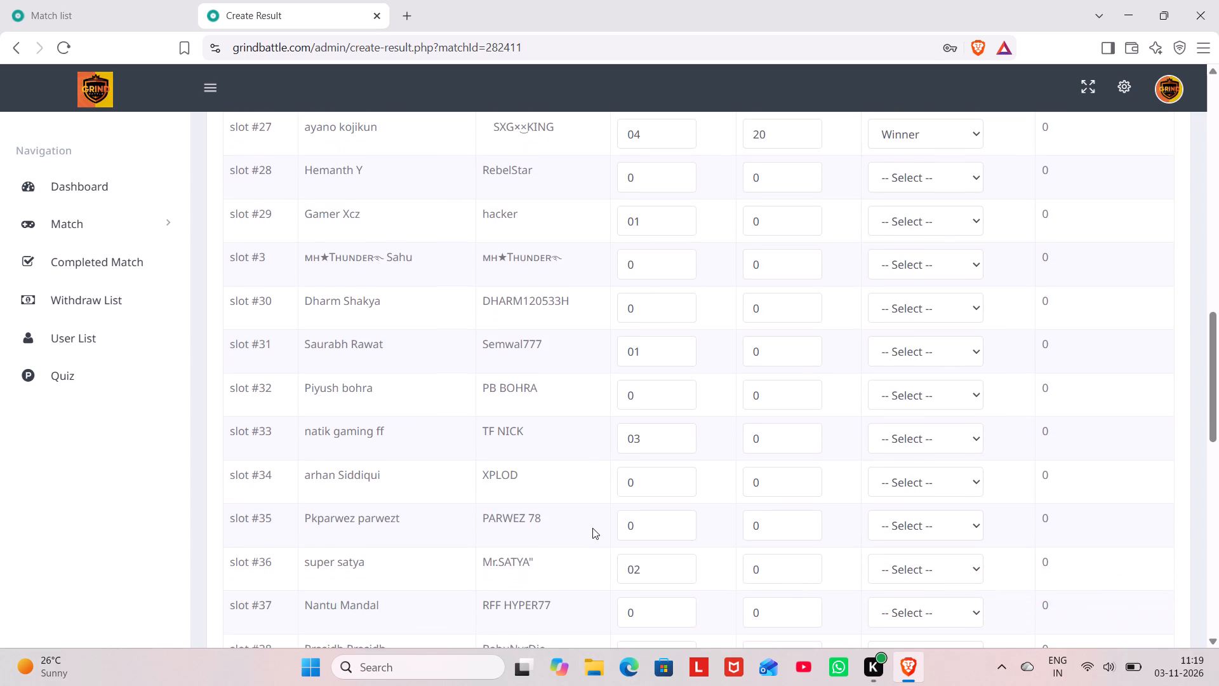
{"action": "scroll", "coordinate": [592, 528], "scroll_direction": "down", "scroll_amount": 6}
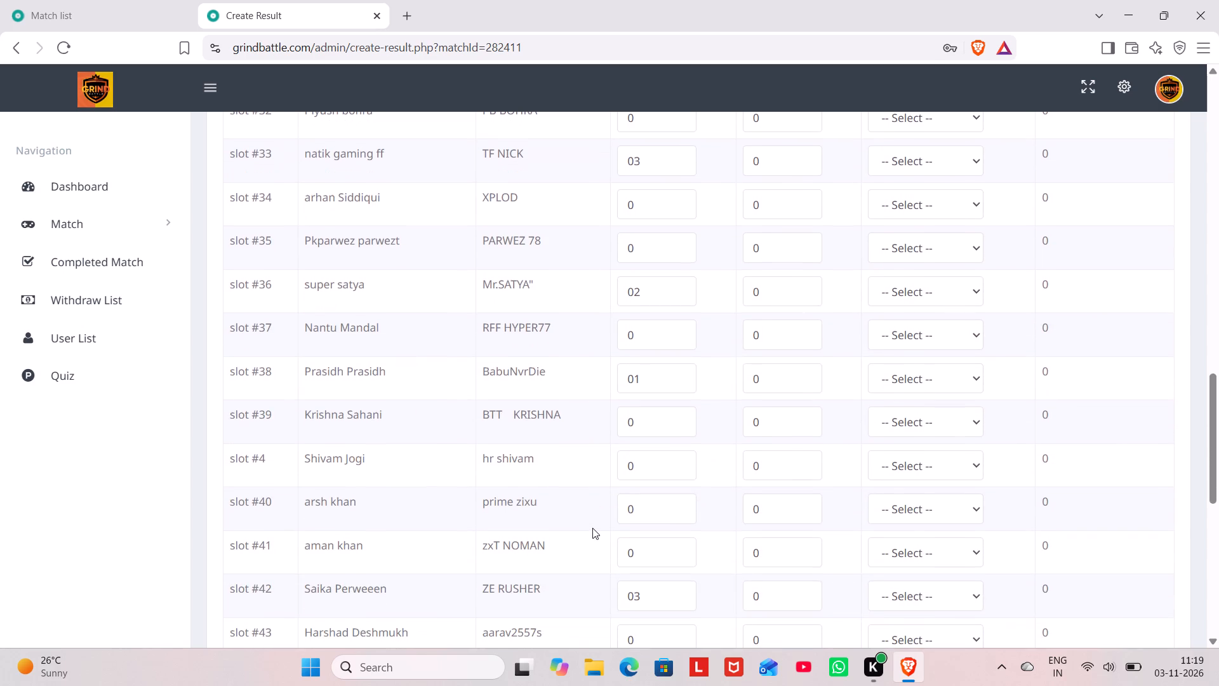
{"action": "scroll", "coordinate": [592, 528], "scroll_direction": "down", "scroll_amount": 6}
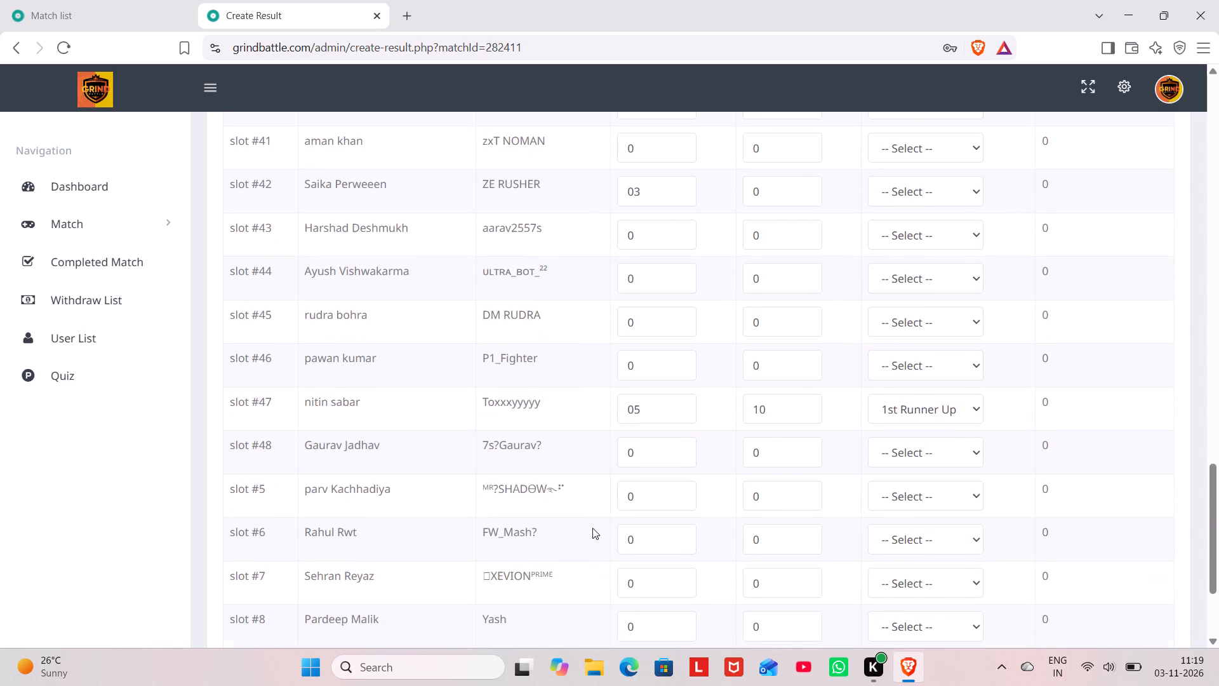
{"action": "scroll", "coordinate": [592, 528], "scroll_direction": "down", "scroll_amount": 1}
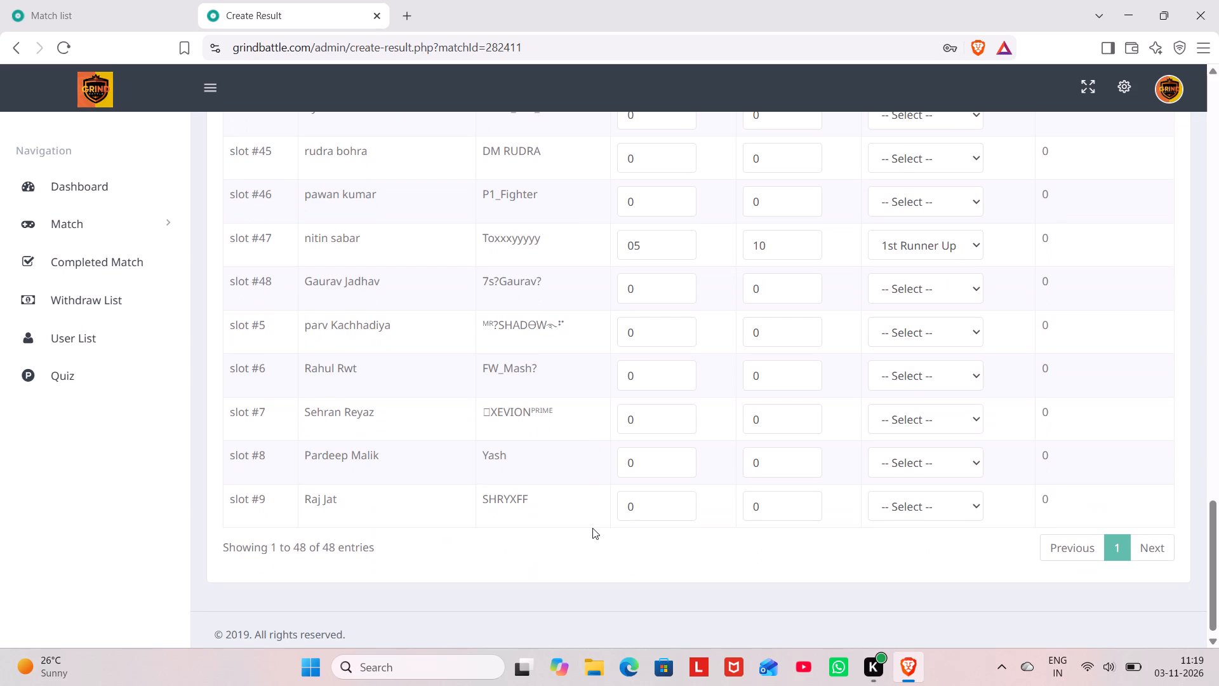
Give slot #46 participant P1_Fighter 2 total kills.
{"action": "scroll", "coordinate": [615, 487], "scroll_direction": "up", "scroll_amount": 3}
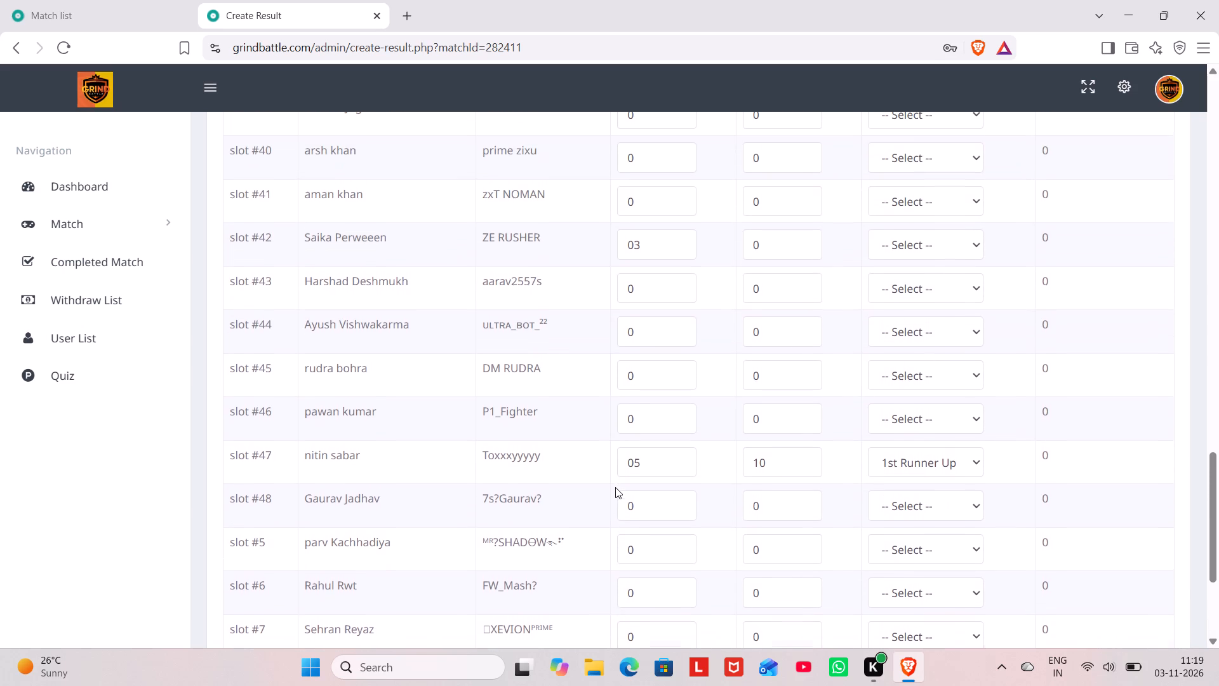
{"action": "scroll", "coordinate": [615, 487], "scroll_direction": "up", "scroll_amount": 1}
{"action": "left_click", "coordinate": [672, 419]}
{"action": "key", "text": "2"}
{"action": "key", "text": "Tab"}
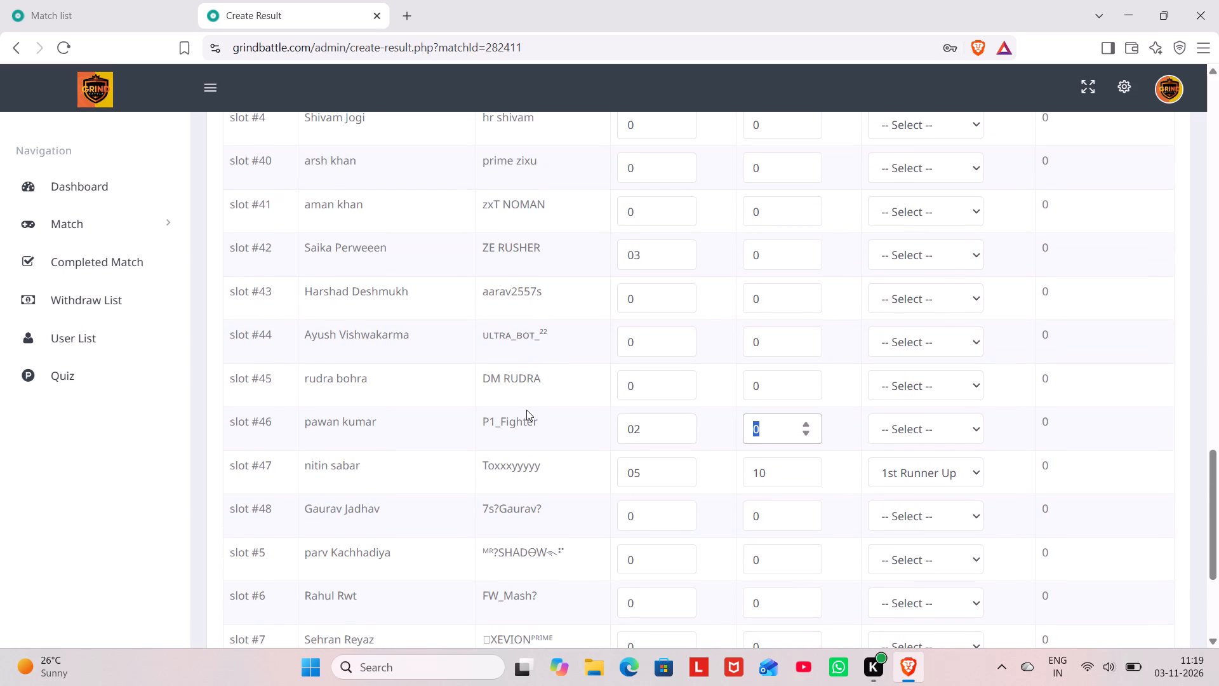
{"action": "scroll", "coordinate": [526, 410], "scroll_direction": "up", "scroll_amount": 4}
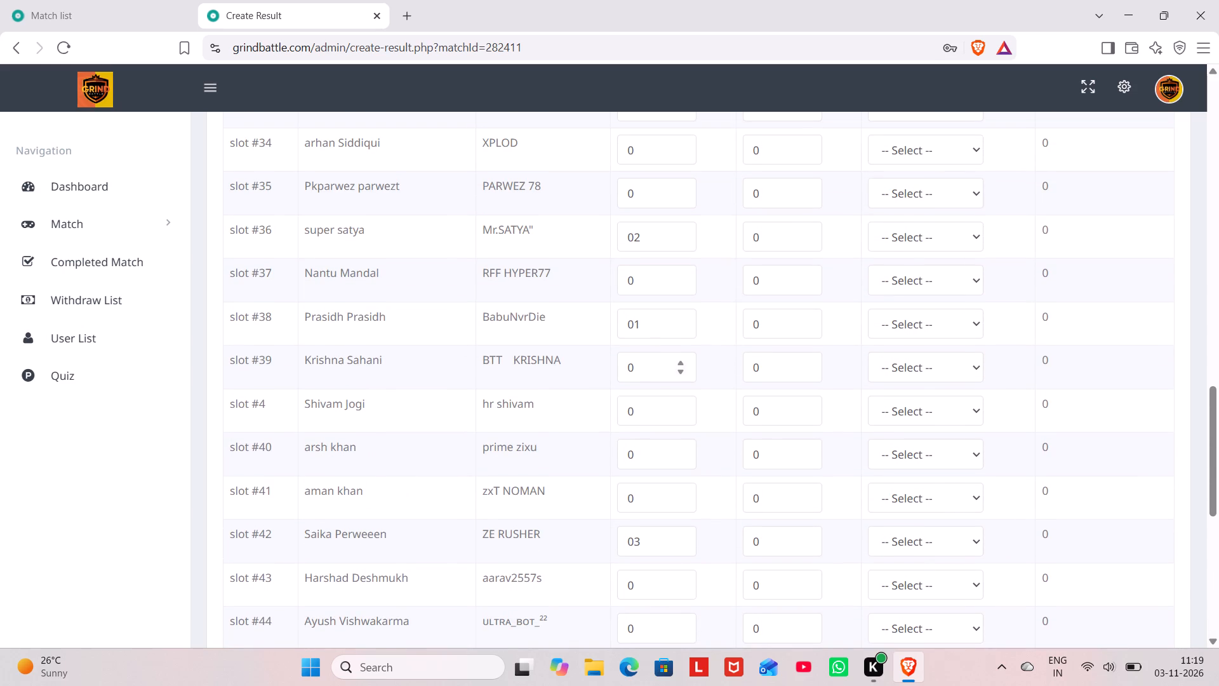
{"action": "left_click", "coordinate": [633, 364]}
{"action": "key", "text": "2"}
{"action": "key", "text": "Tab"}
{"action": "left_click", "coordinate": [576, 380]}
Submit the winners for match 282411.
{"action": "scroll", "coordinate": [576, 380], "scroll_direction": "up", "scroll_amount": 6}
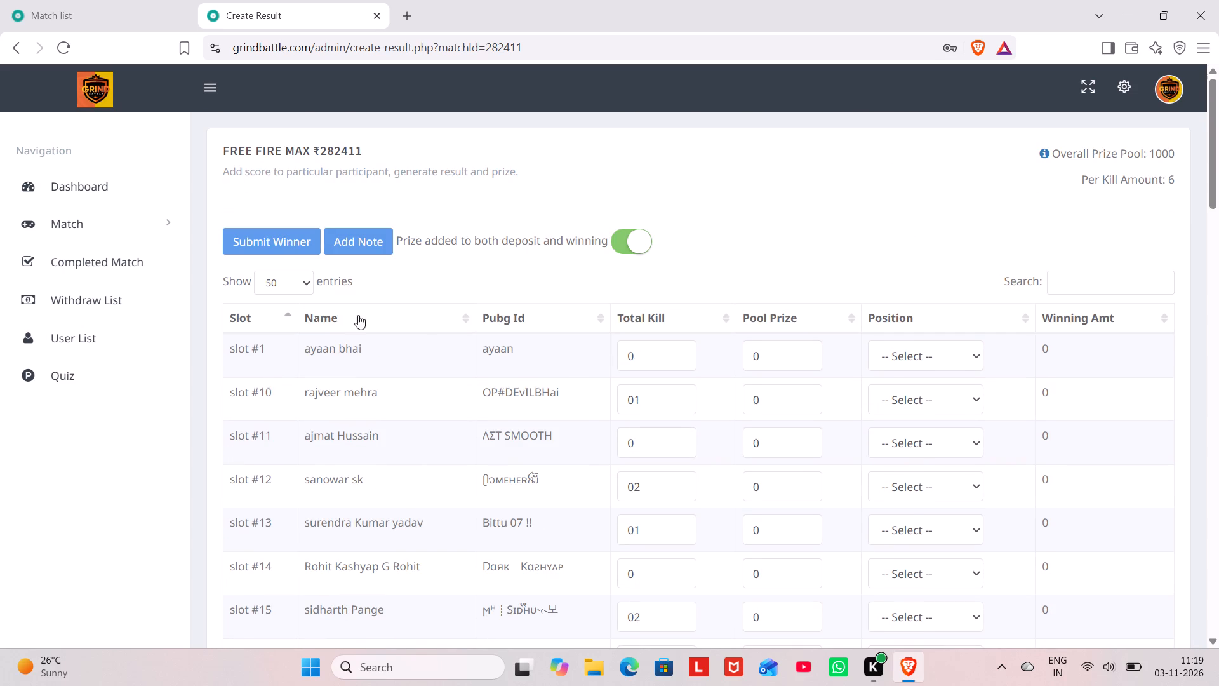
{"action": "left_click", "coordinate": [287, 243]}
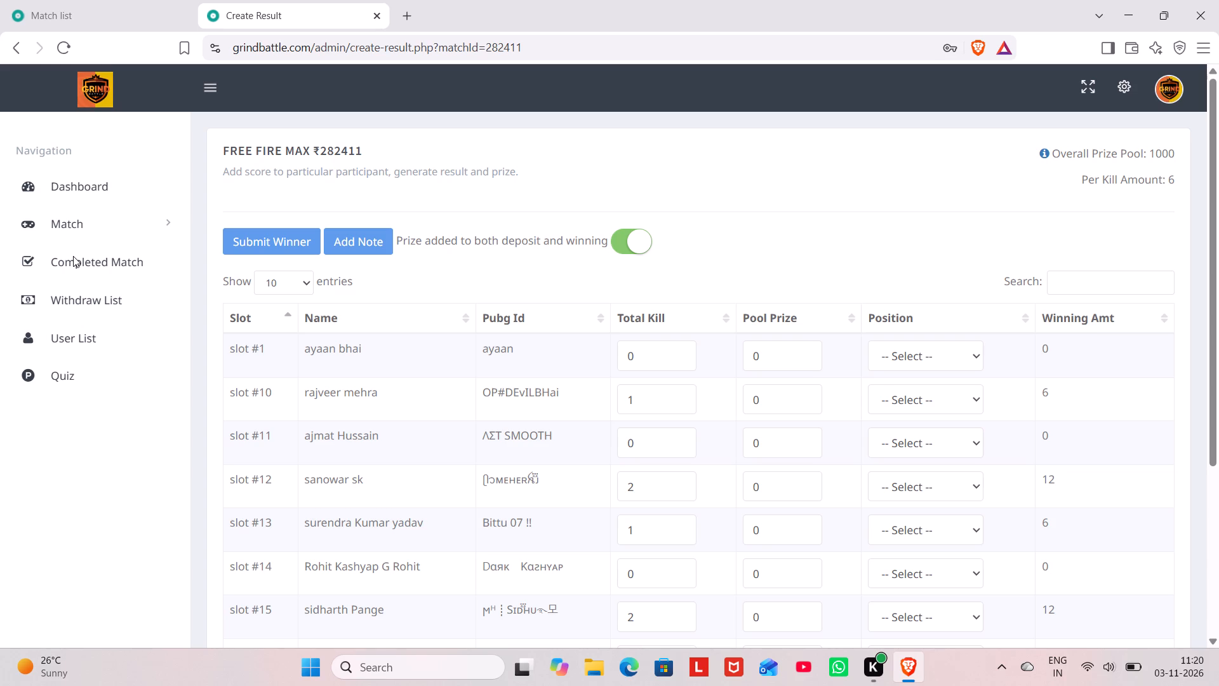
Search the completed matches for 282259 and open its result entry page.
{"action": "left_click", "coordinate": [60, 263]}
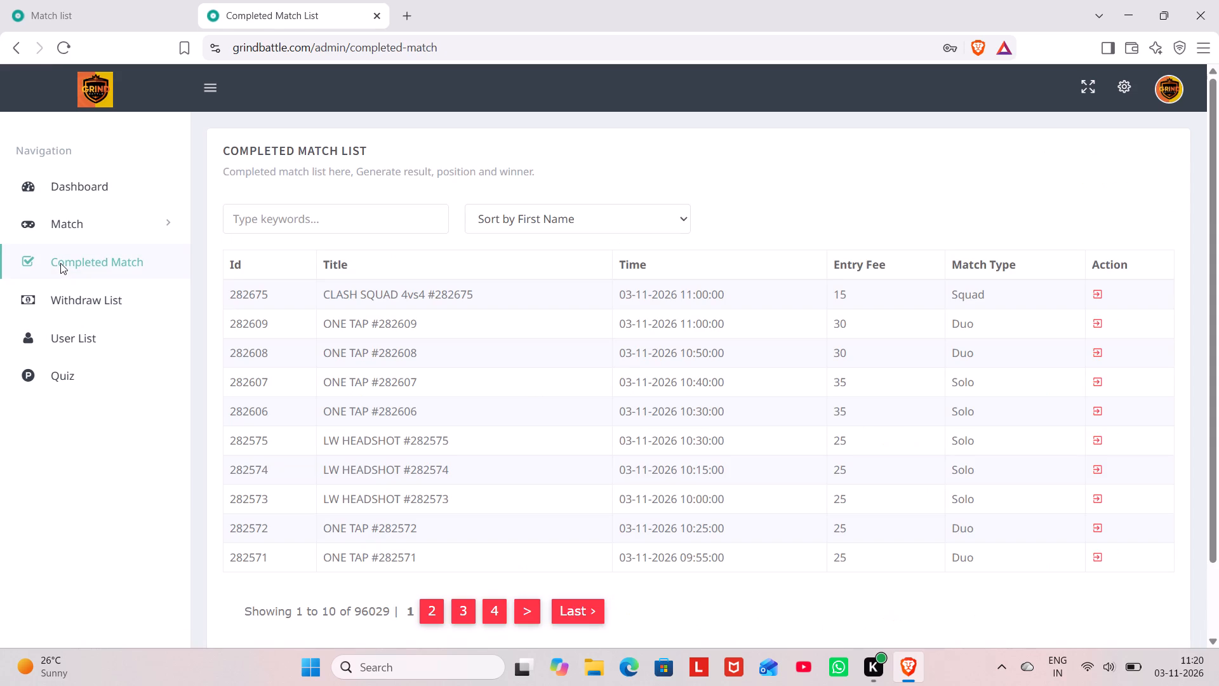
{"action": "left_click", "coordinate": [258, 209]}
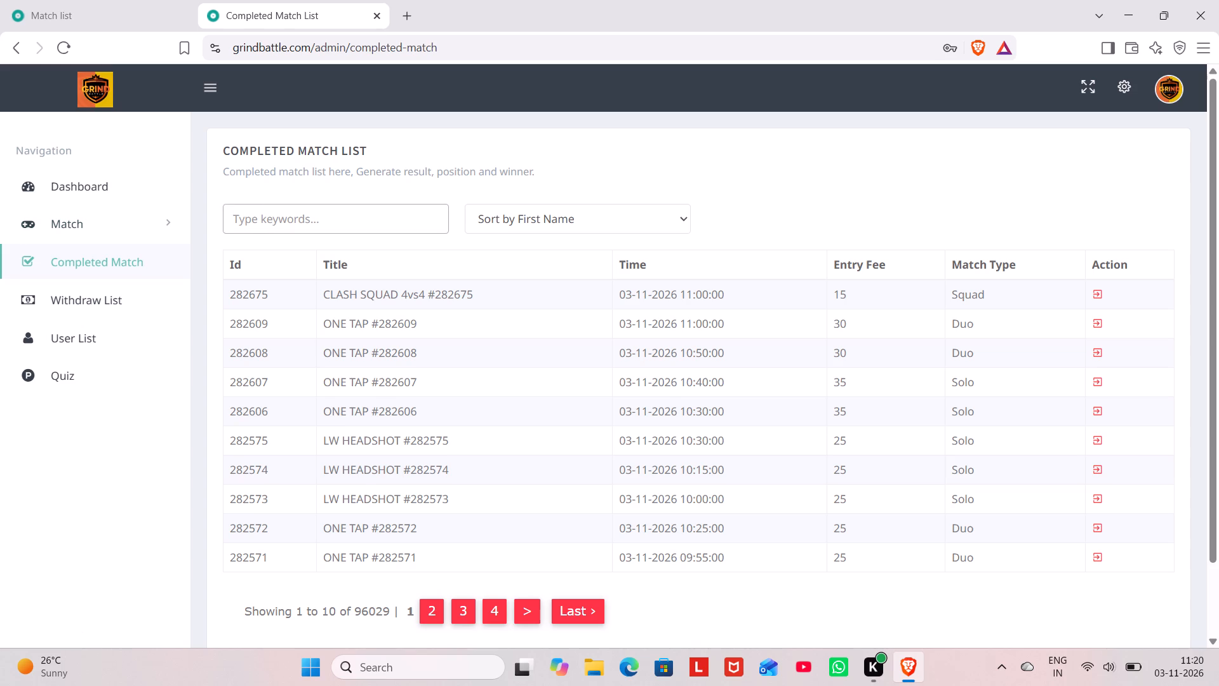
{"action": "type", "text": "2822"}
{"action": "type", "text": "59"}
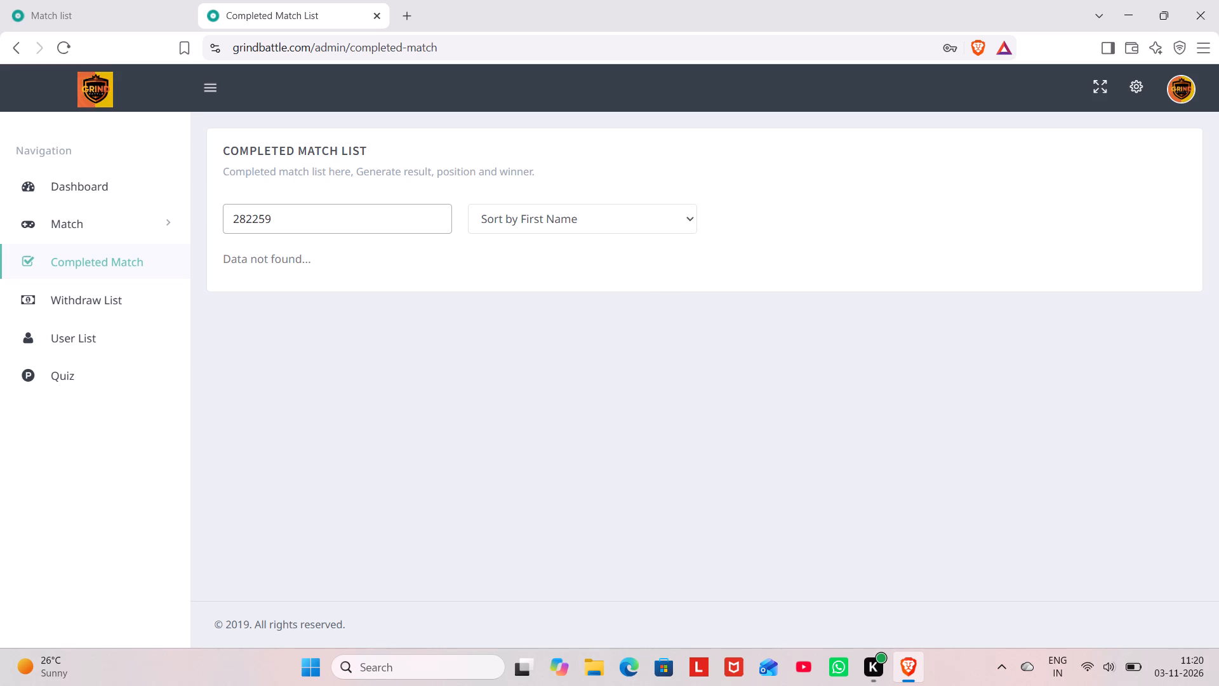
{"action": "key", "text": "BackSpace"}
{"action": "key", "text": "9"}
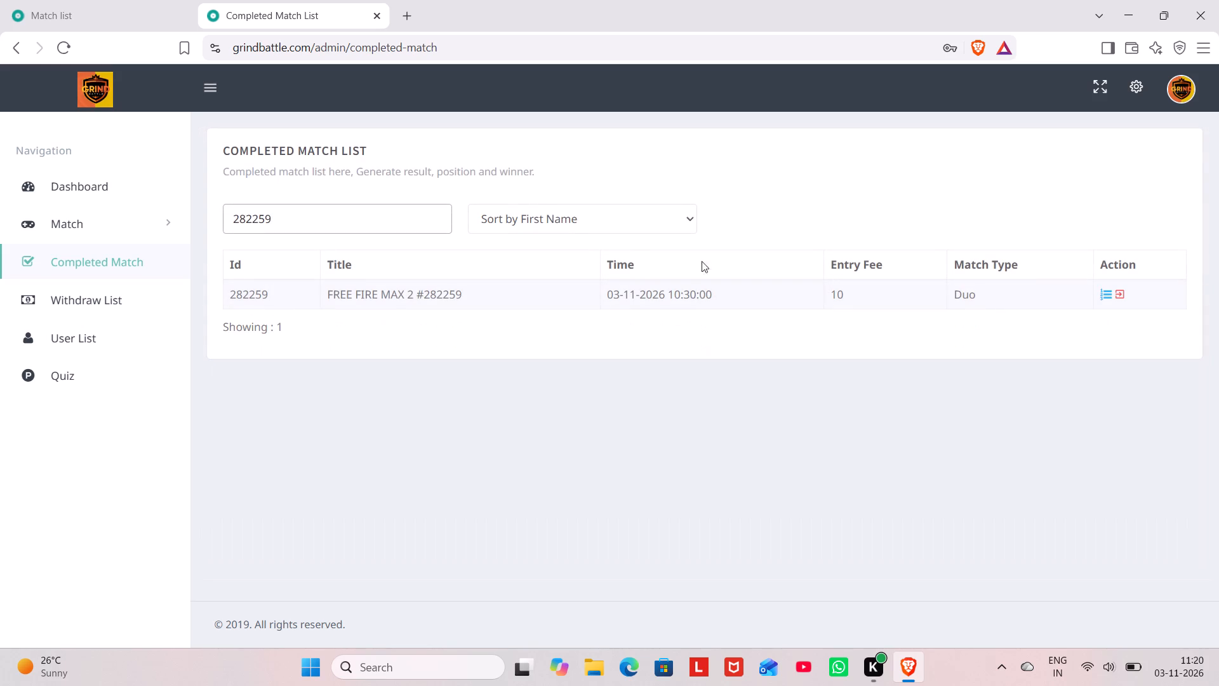
{"action": "left_click", "coordinate": [1106, 295]}
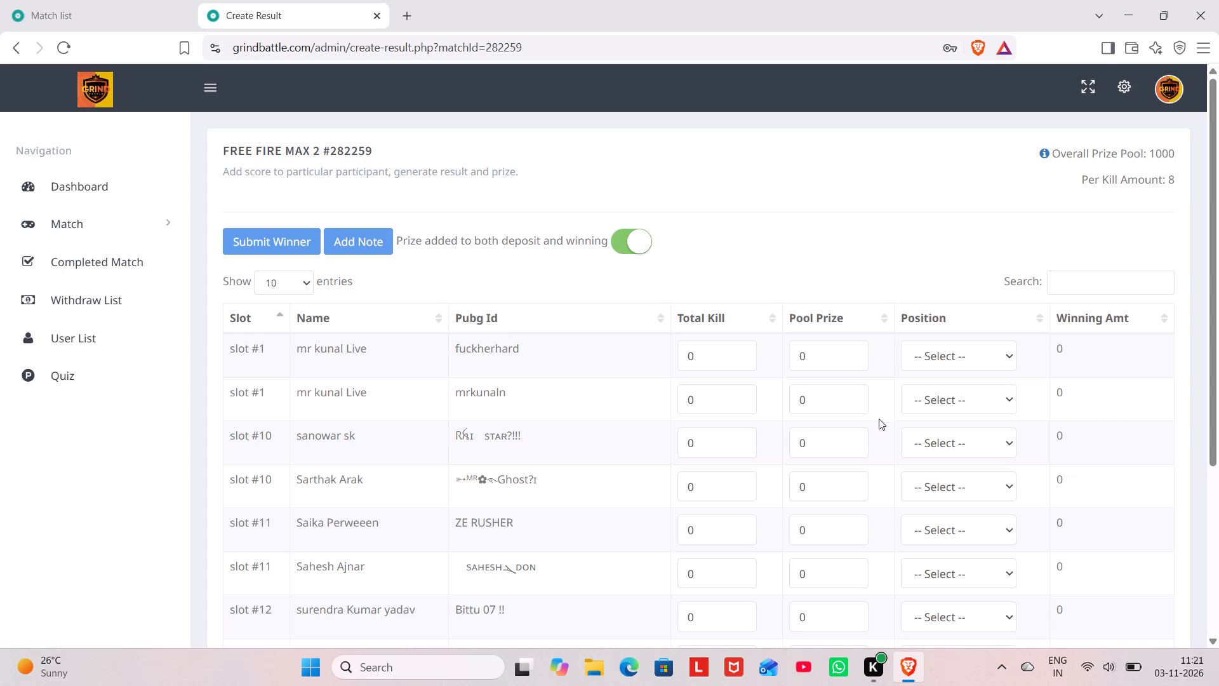
Give slot #10 participant RAI STAR 5 total kills, a pool prize of 30 and the position Winner.
{"action": "left_click", "coordinate": [719, 450]}
{"action": "key", "text": "5"}
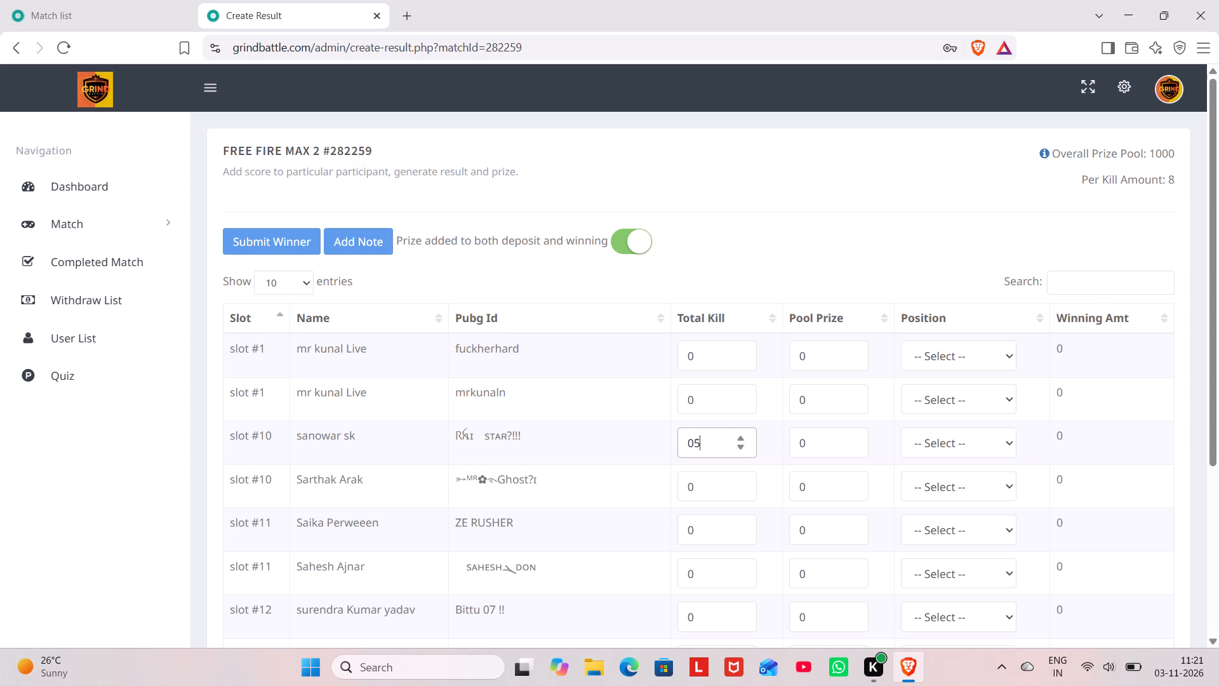
{"action": "key", "text": "Tab"}
{"action": "type", "text": "30"}
{"action": "key", "text": "Tab"}
{"action": "key", "text": "Down"}
{"action": "key", "text": "Tab"}
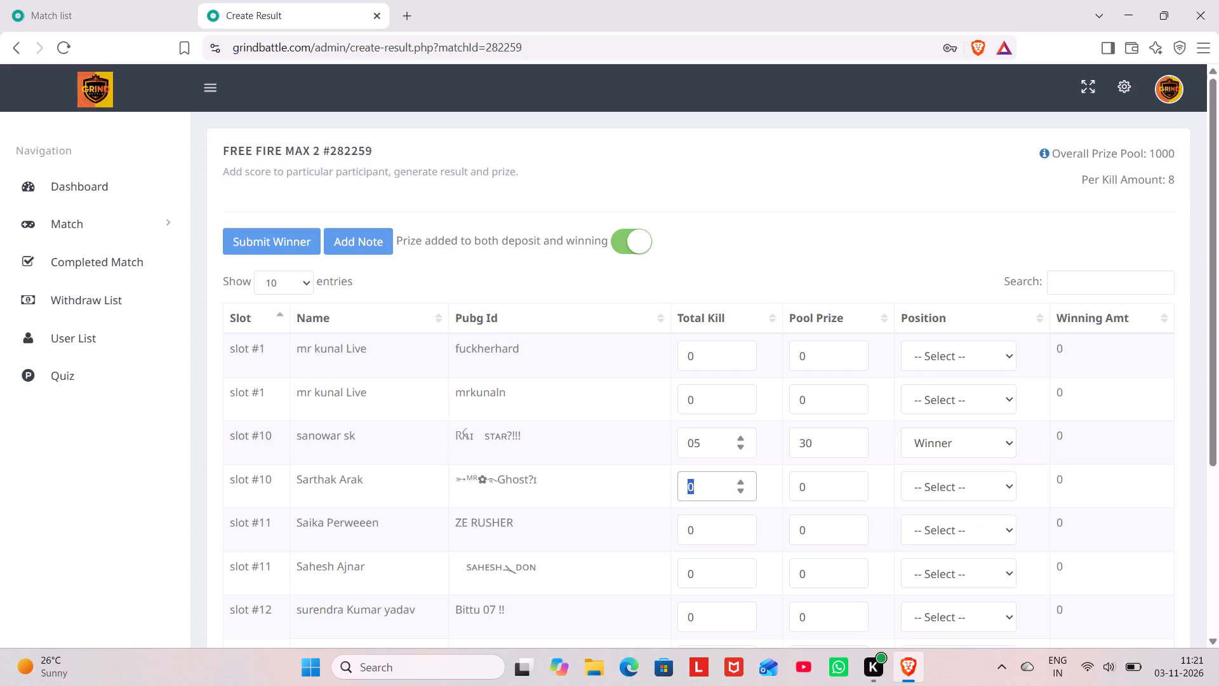
{"action": "left_click", "coordinate": [619, 508]}
Show 50 entries per page in the participant list of match 282259.
{"action": "scroll", "coordinate": [619, 508], "scroll_direction": "down", "scroll_amount": 3}
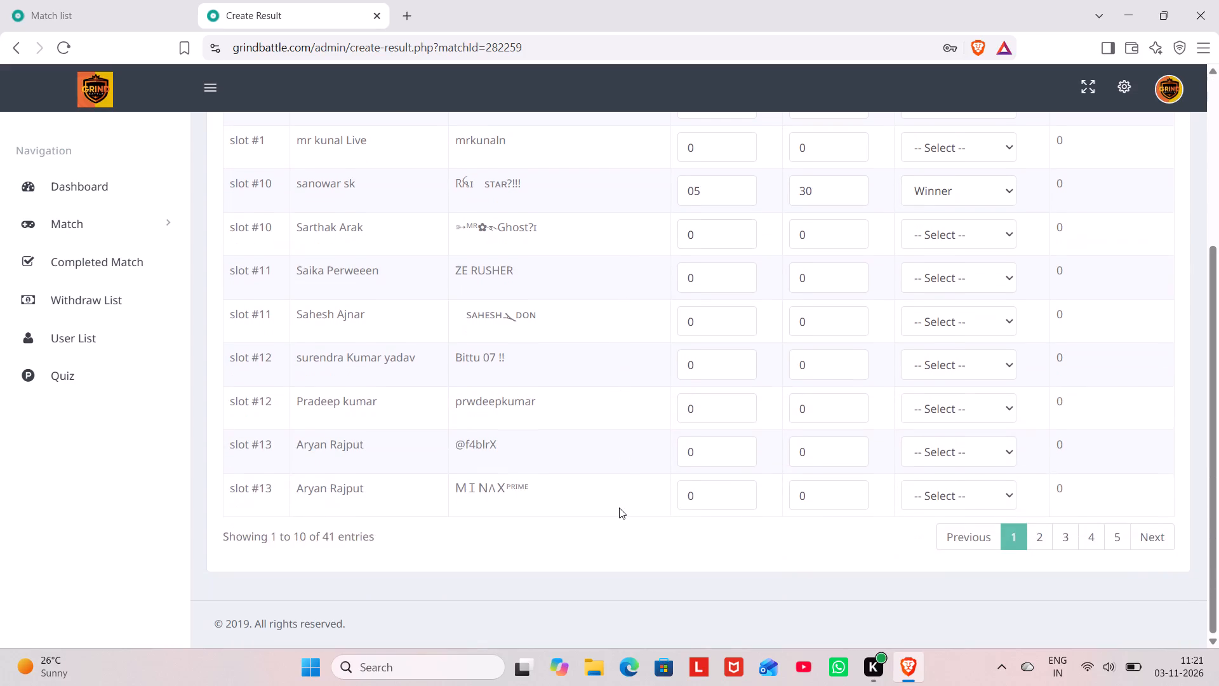
{"action": "scroll", "coordinate": [619, 508], "scroll_direction": "down", "scroll_amount": 1}
{"action": "scroll", "coordinate": [619, 508], "scroll_direction": "up", "scroll_amount": 3}
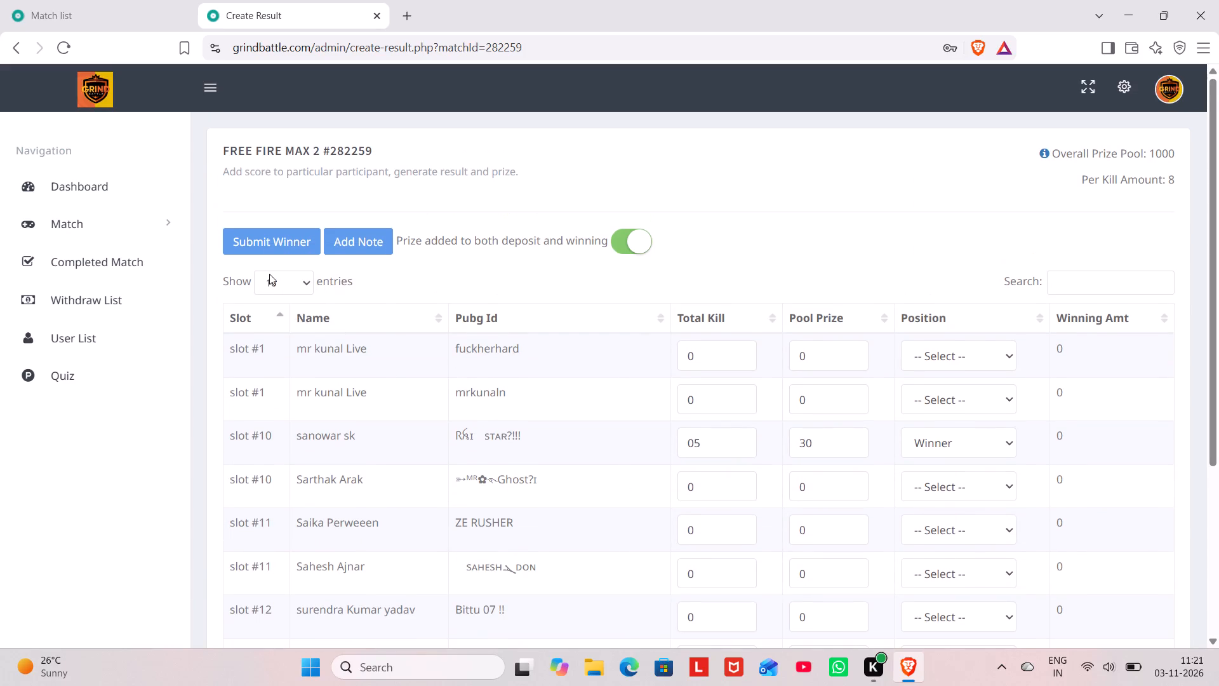
{"action": "left_click", "coordinate": [269, 274]}
{"action": "left_click", "coordinate": [270, 347]}
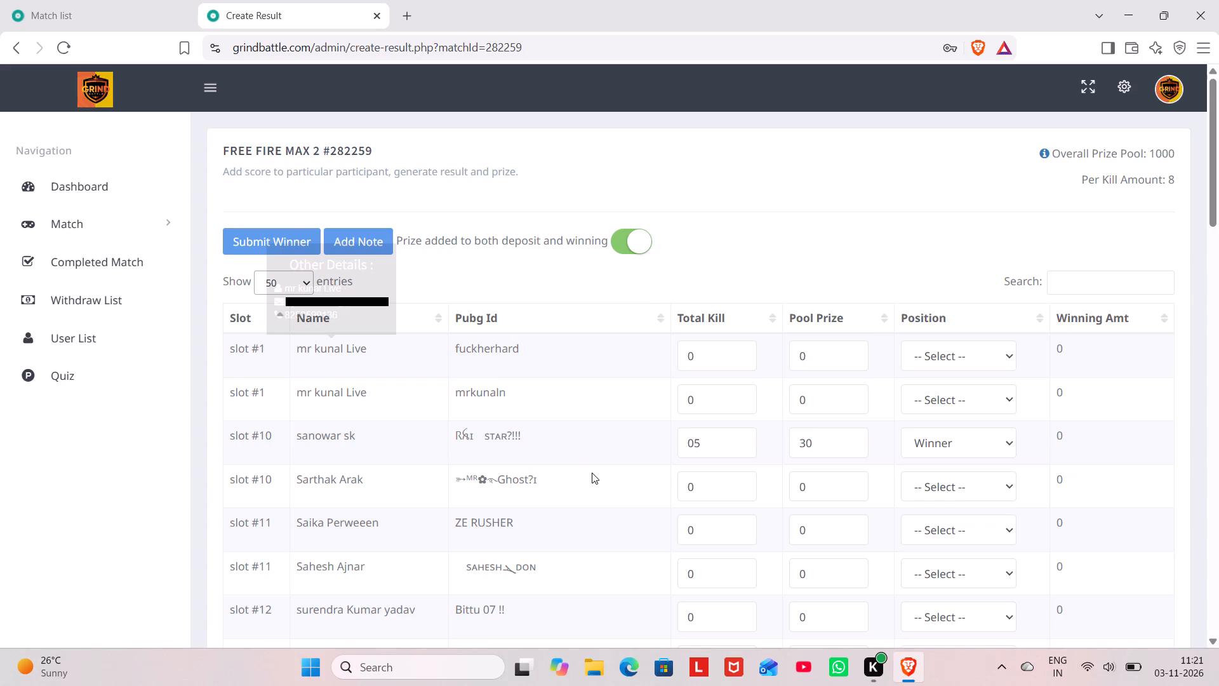
{"action": "scroll", "coordinate": [592, 473], "scroll_direction": "down", "scroll_amount": 6}
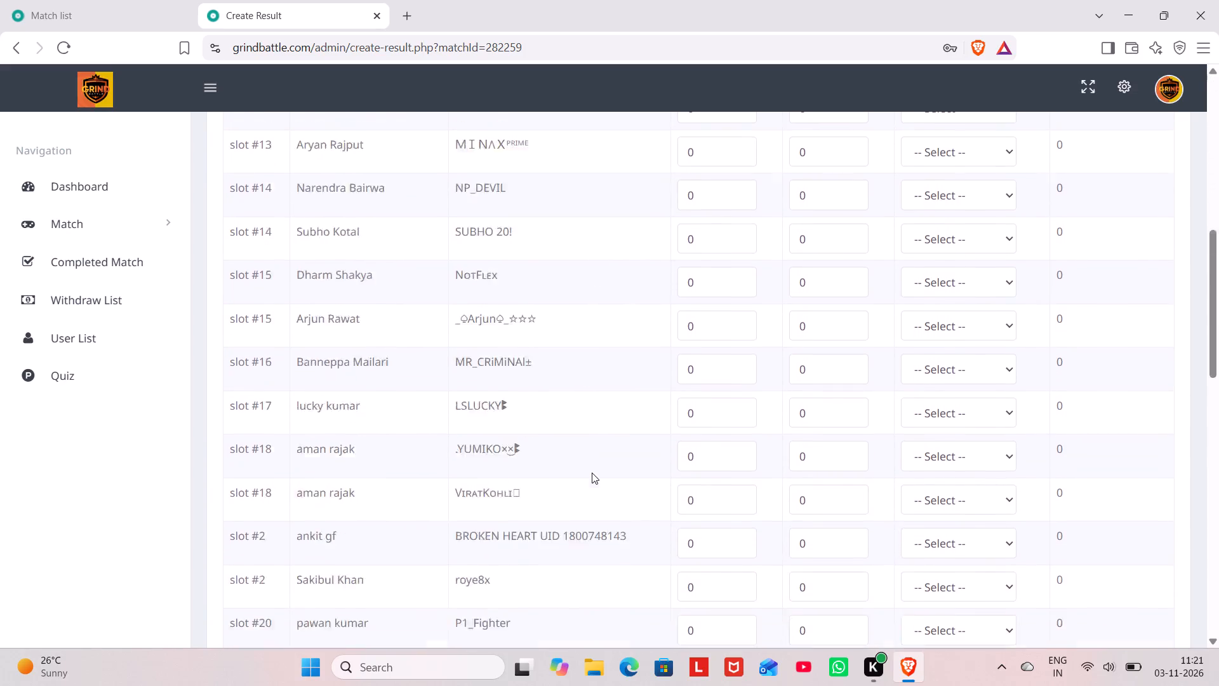
{"action": "scroll", "coordinate": [592, 473], "scroll_direction": "down", "scroll_amount": 1}
{"action": "left_click", "coordinate": [706, 300]}
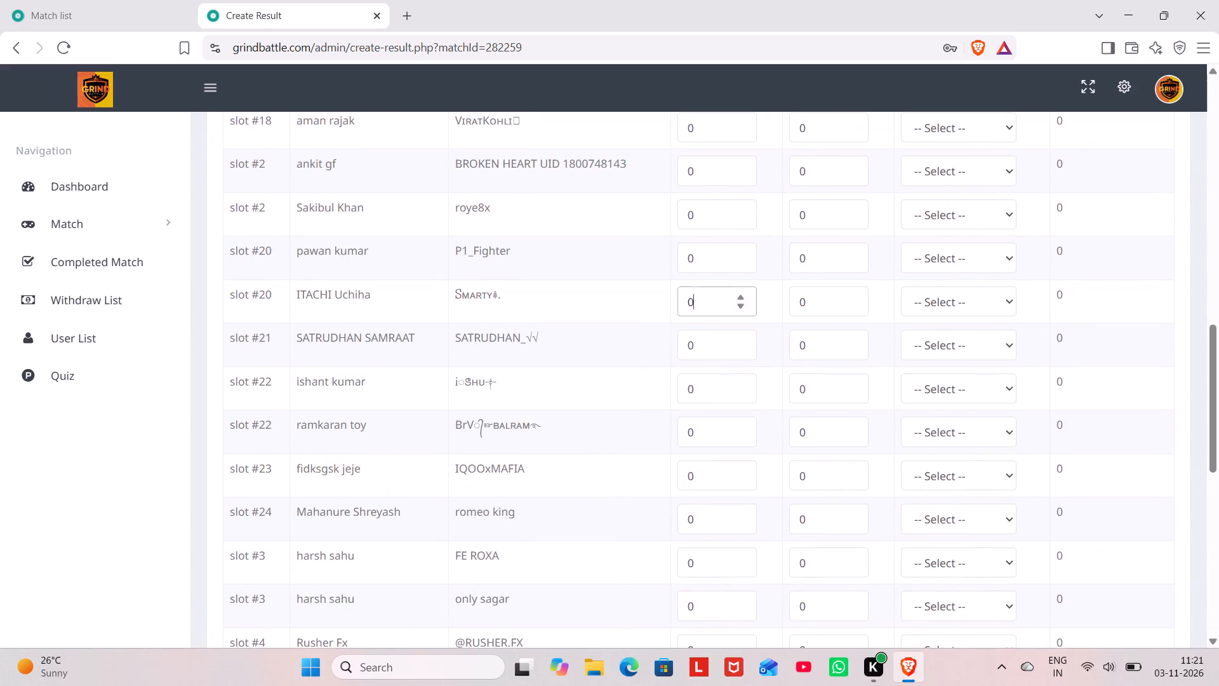
{"action": "key", "text": "Tab"}
{"action": "type", "text": "30"}
{"action": "key", "text": "Tab"}
{"action": "key", "text": "Down"}
{"action": "key", "text": "Up"}
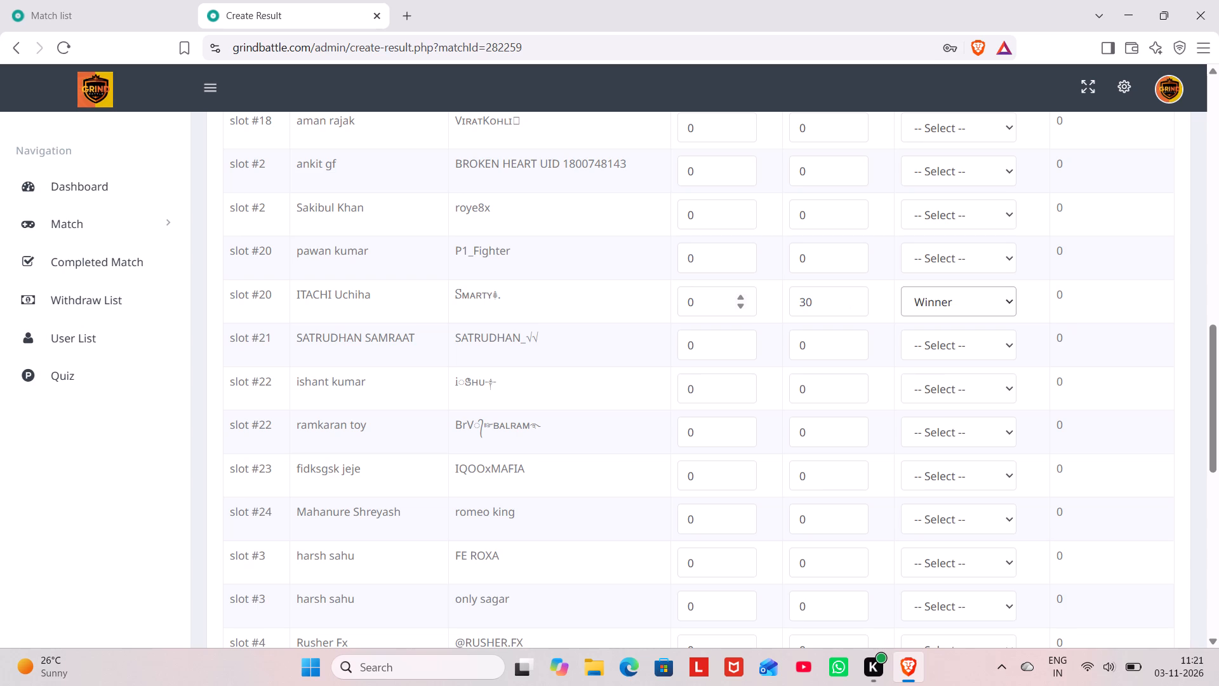
{"action": "key", "text": "Down"}
{"action": "key", "text": "Tab"}
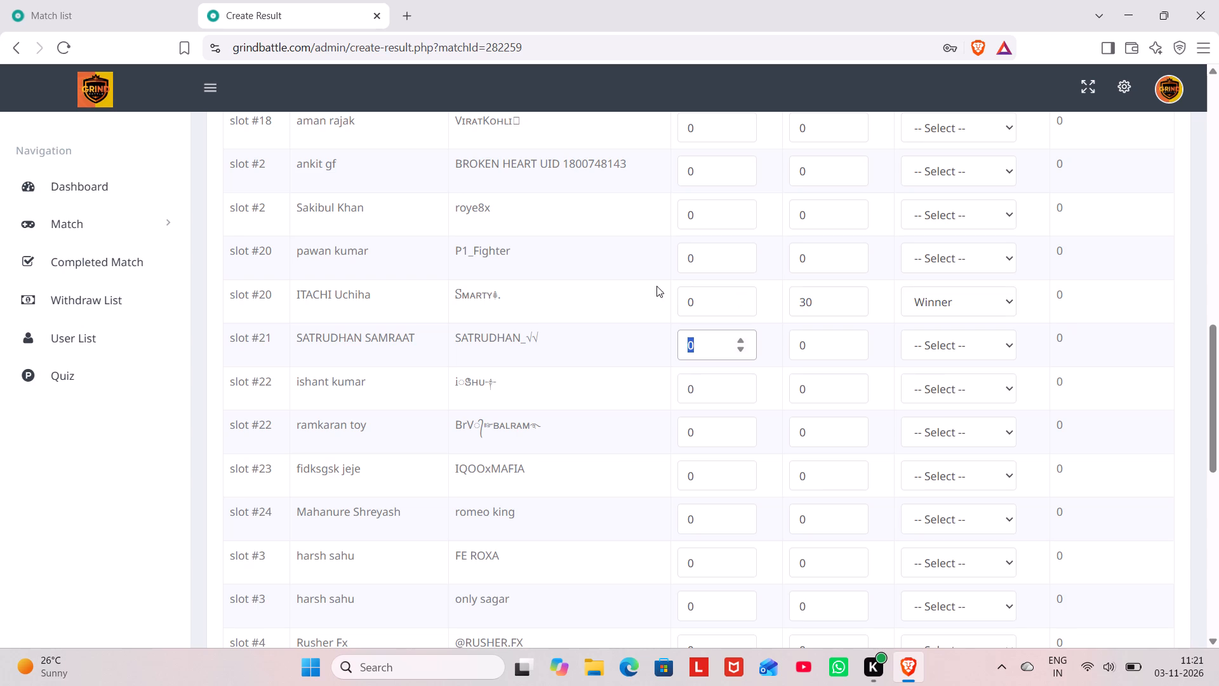
{"action": "left_click", "coordinate": [643, 290]}
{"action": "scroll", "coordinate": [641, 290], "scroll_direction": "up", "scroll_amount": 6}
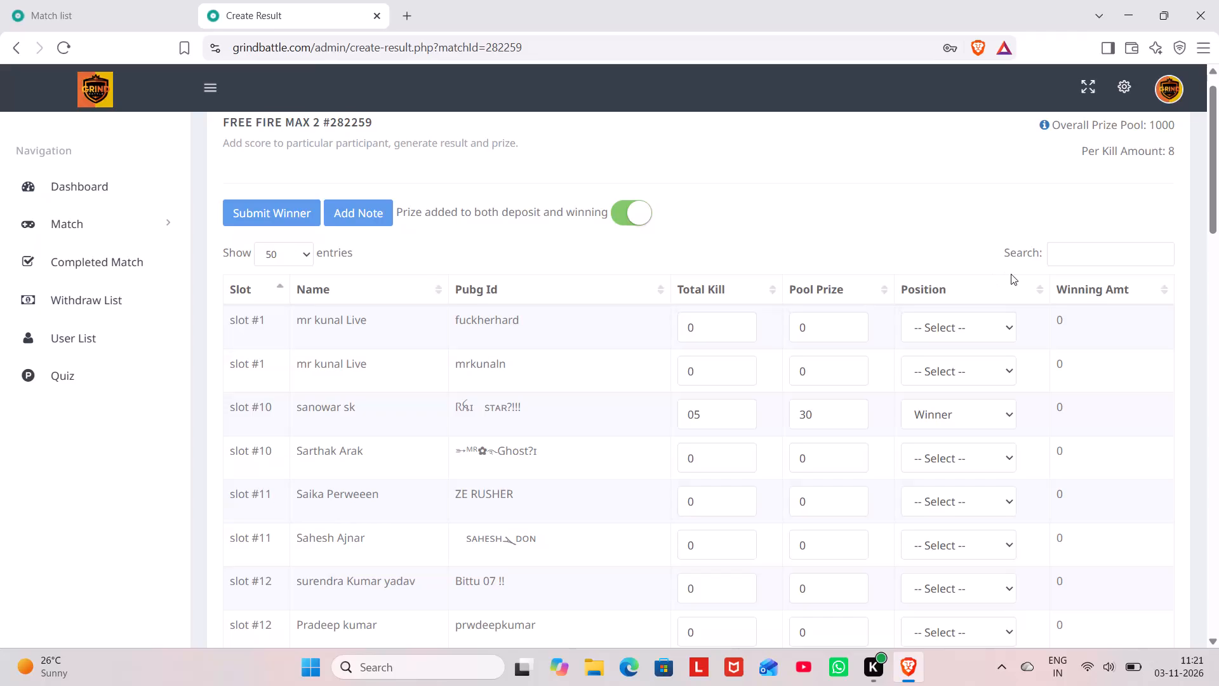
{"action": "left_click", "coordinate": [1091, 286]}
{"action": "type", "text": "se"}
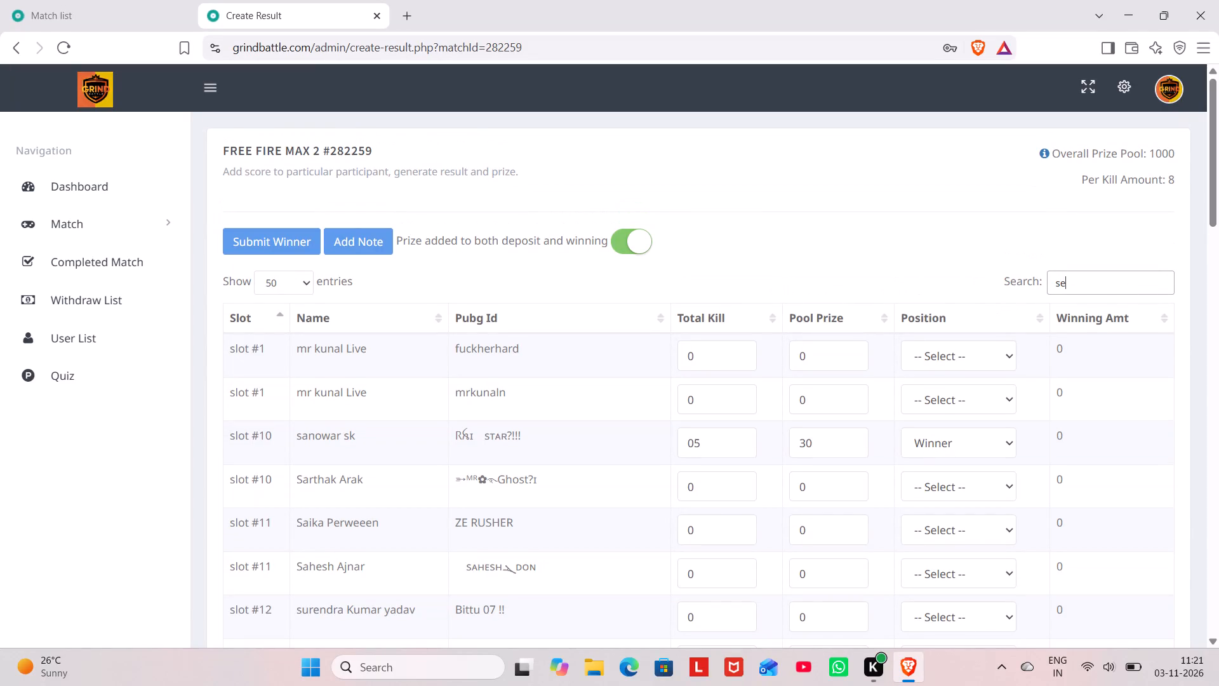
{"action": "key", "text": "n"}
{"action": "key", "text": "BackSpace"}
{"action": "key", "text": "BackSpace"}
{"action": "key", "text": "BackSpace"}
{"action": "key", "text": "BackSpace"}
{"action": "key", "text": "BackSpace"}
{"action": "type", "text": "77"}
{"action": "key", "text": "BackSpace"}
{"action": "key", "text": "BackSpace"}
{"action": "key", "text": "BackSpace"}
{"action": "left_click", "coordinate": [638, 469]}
{"action": "scroll", "coordinate": [638, 469], "scroll_direction": "down", "scroll_amount": 2}
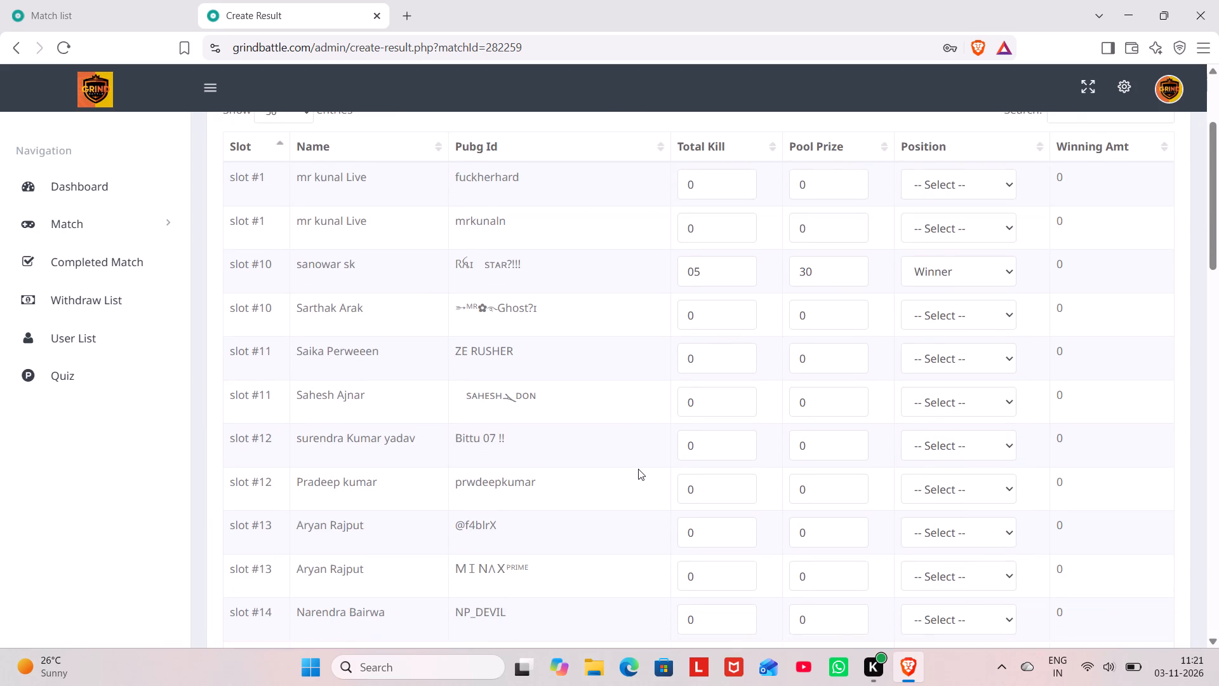
{"action": "scroll", "coordinate": [638, 469], "scroll_direction": "down", "scroll_amount": 5}
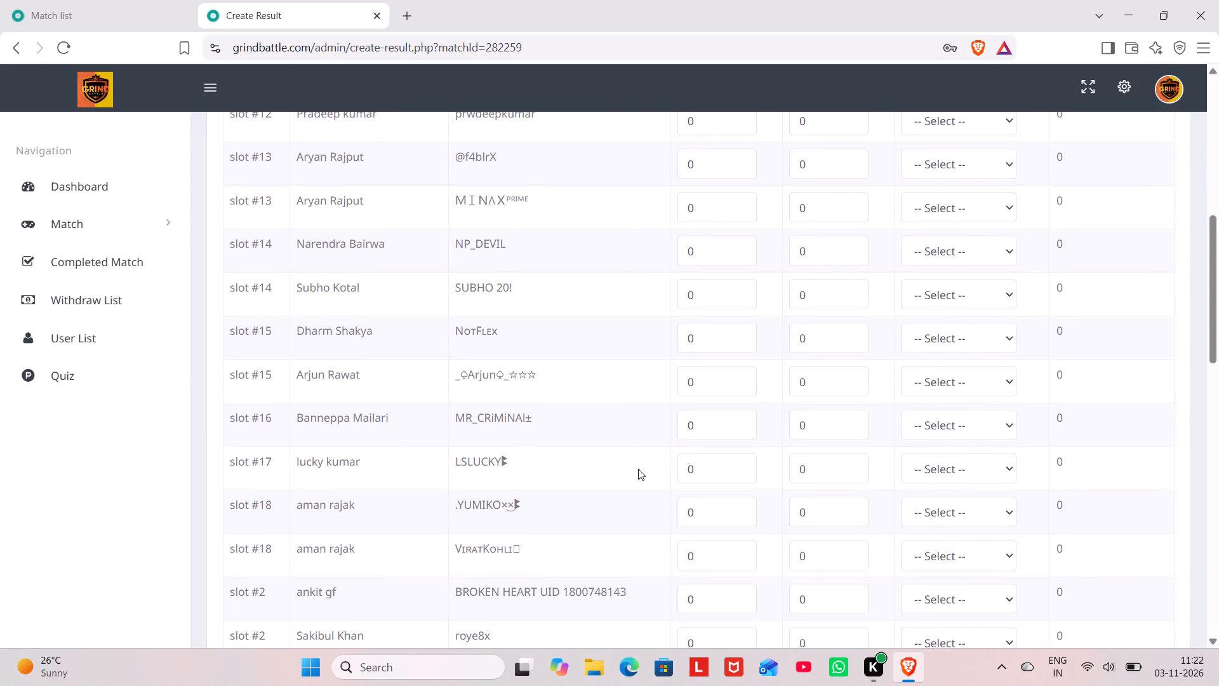
{"action": "scroll", "coordinate": [638, 469], "scroll_direction": "down", "scroll_amount": 3}
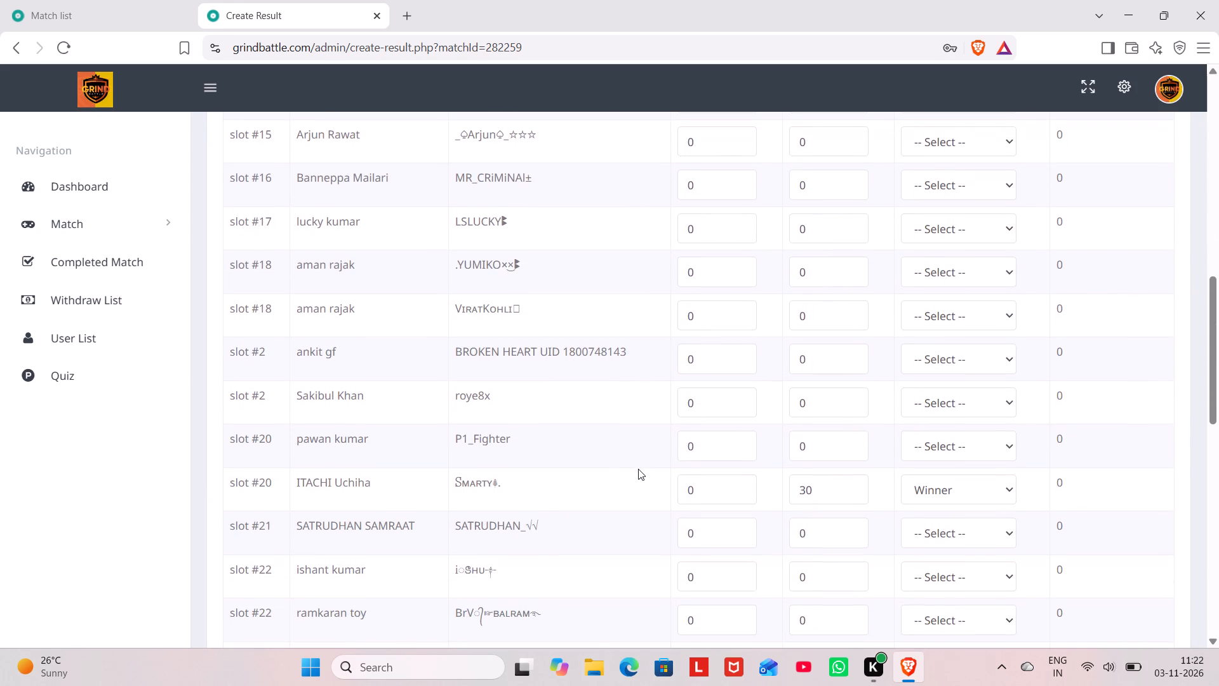
{"action": "scroll", "coordinate": [638, 469], "scroll_direction": "down", "scroll_amount": 3}
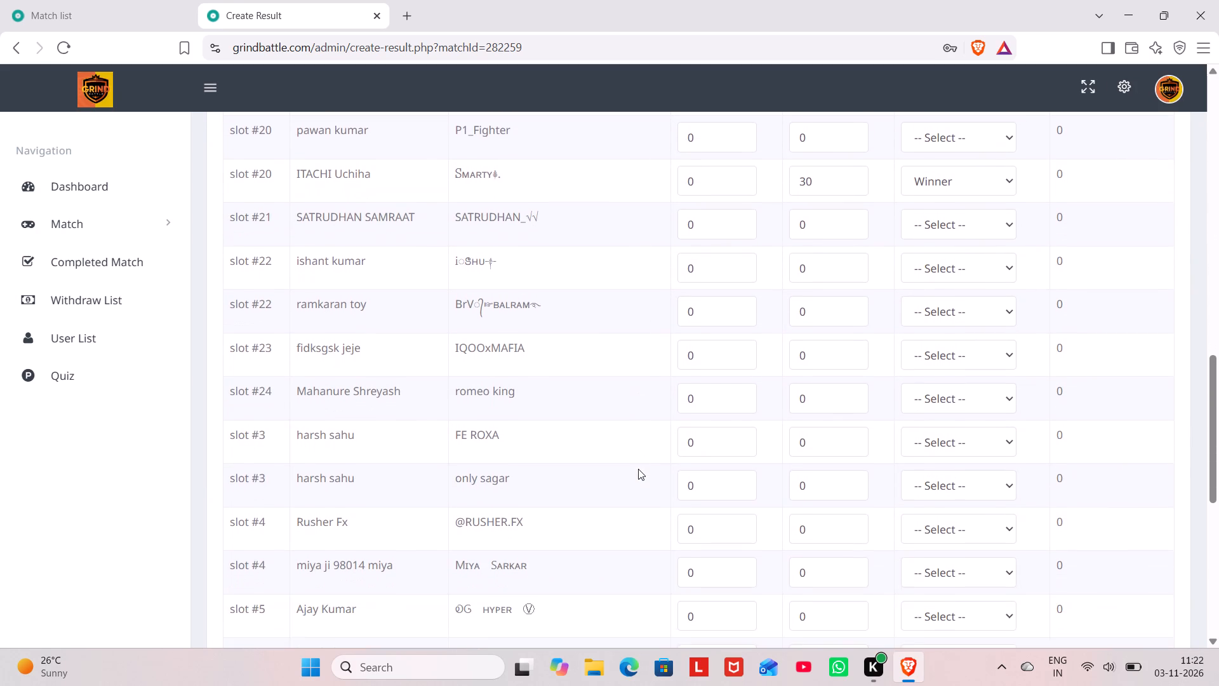
{"action": "scroll", "coordinate": [638, 469], "scroll_direction": "down", "scroll_amount": 3}
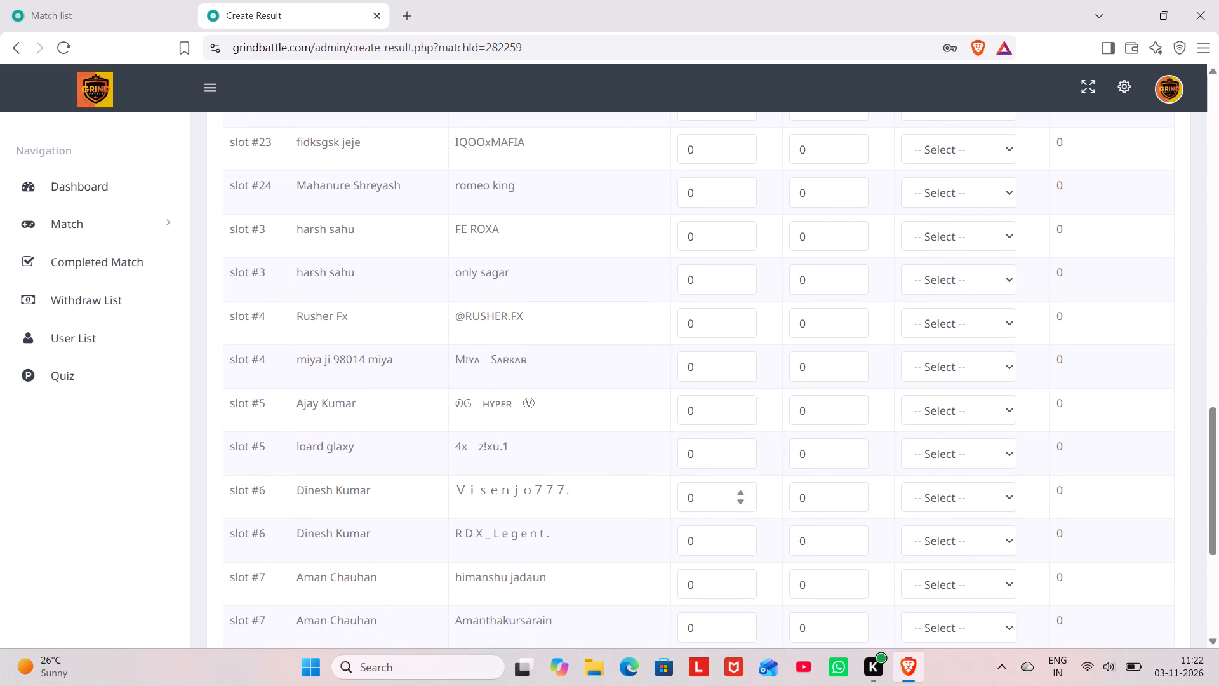
{"action": "left_click", "coordinate": [705, 496]}
{"action": "key", "text": "grave"}
{"action": "key", "text": "Tab"}
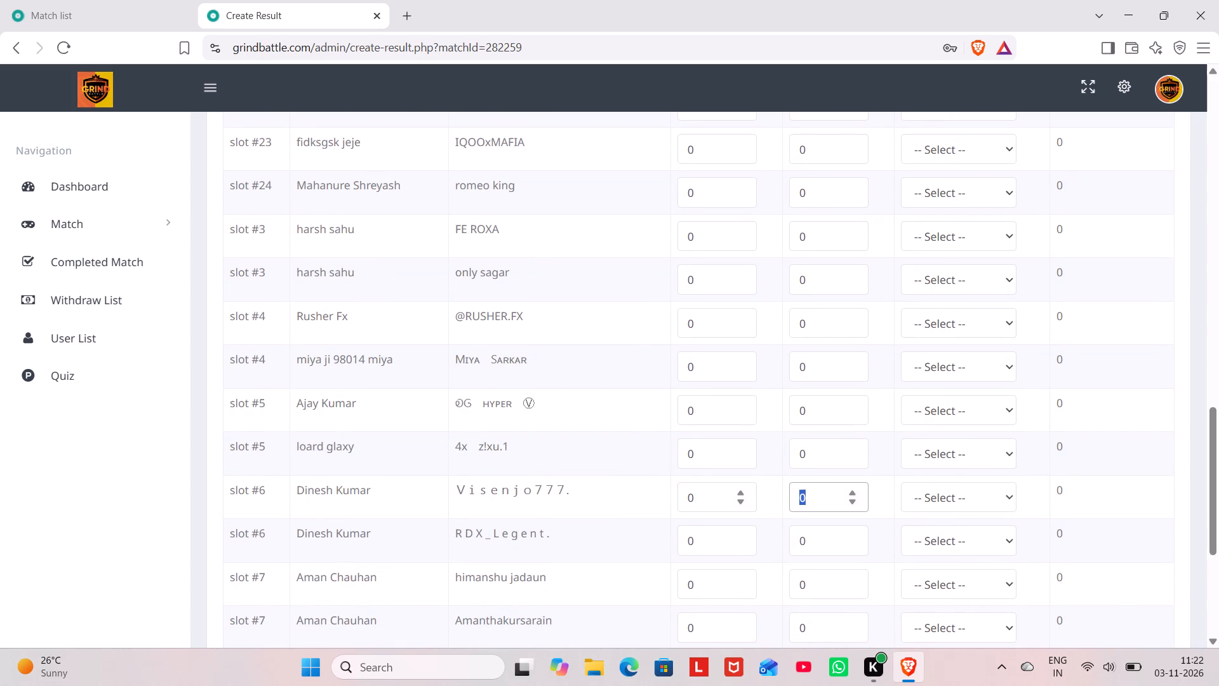
{"action": "left_click", "coordinate": [714, 492]}
{"action": "key", "text": "1"}
{"action": "key", "text": "Tab"}
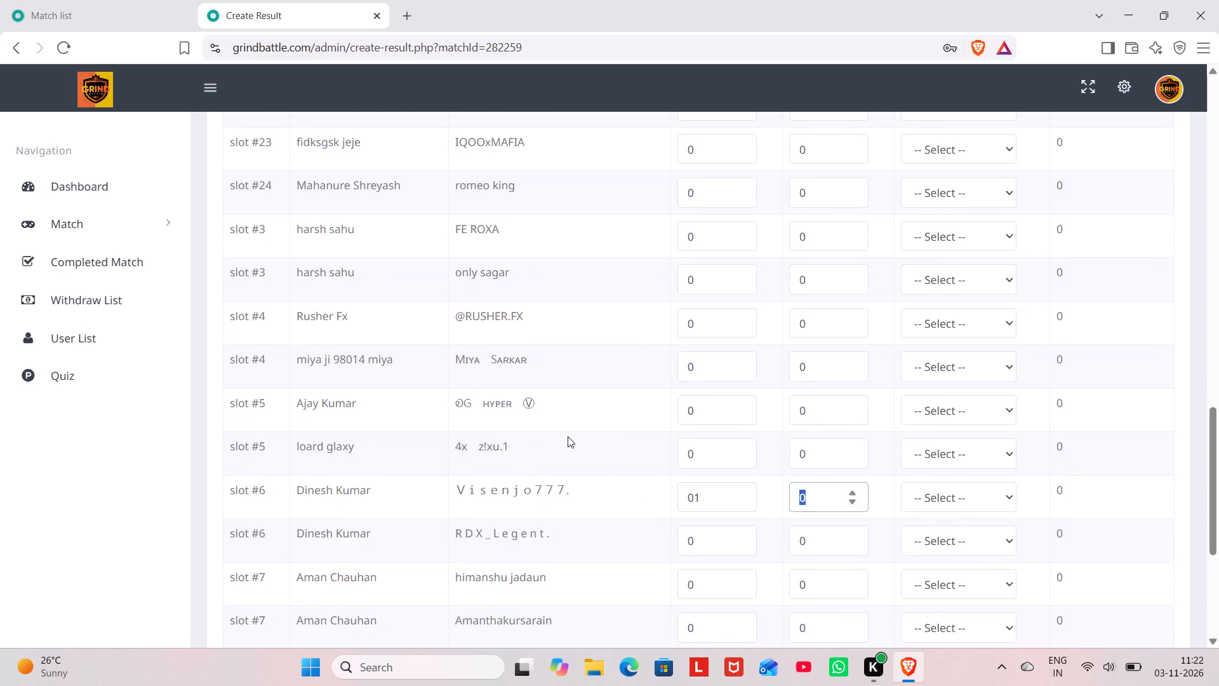
{"action": "left_click", "coordinate": [568, 436]}
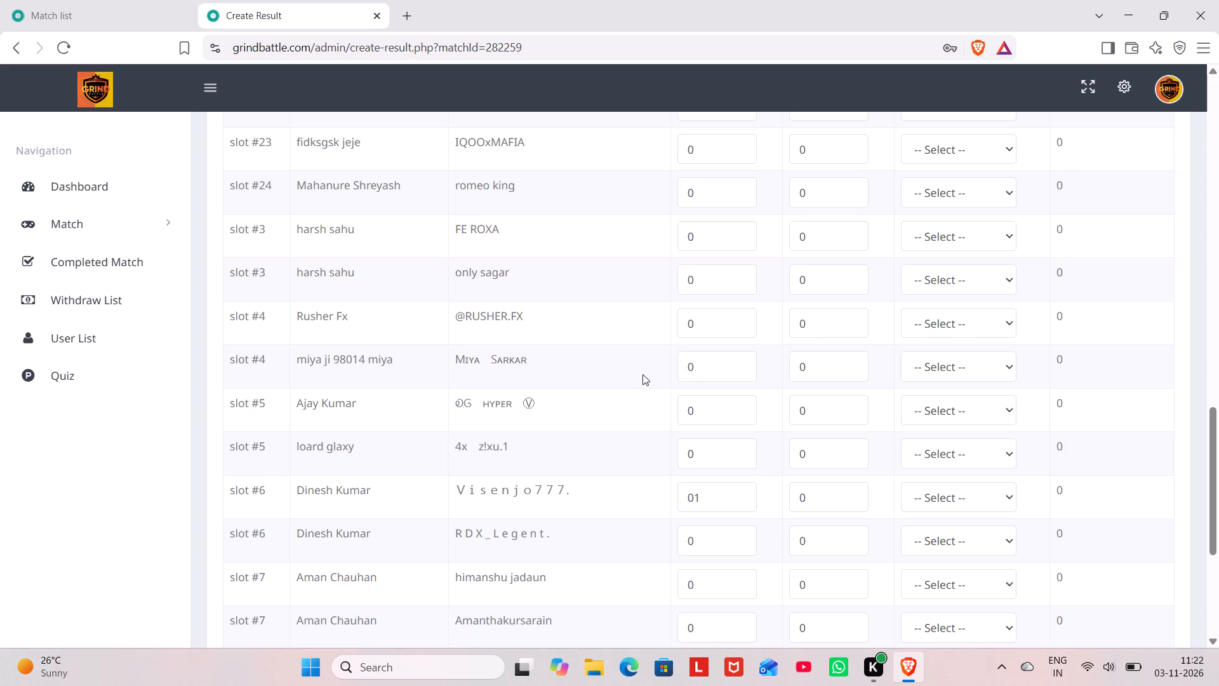
Give slot #18 participant VIRATKOHLI 4 total kills and a pool prize of 1.
{"action": "scroll", "coordinate": [654, 364], "scroll_direction": "up", "scroll_amount": 6}
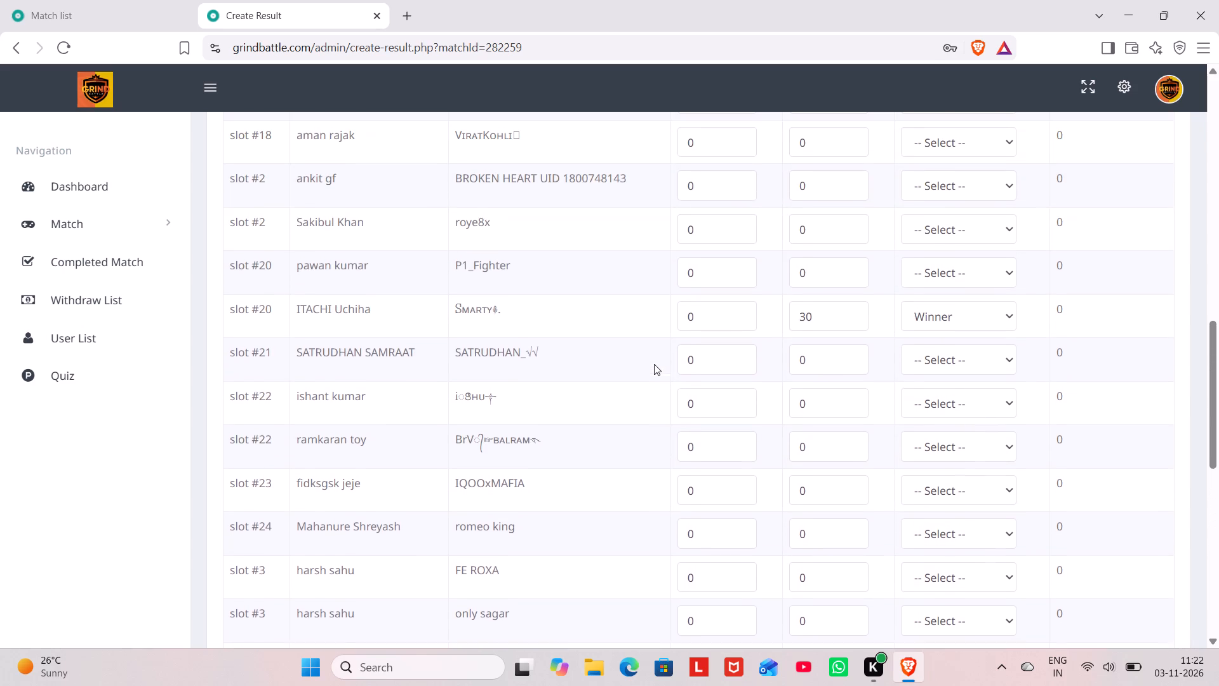
{"action": "scroll", "coordinate": [654, 364], "scroll_direction": "up", "scroll_amount": 1}
{"action": "left_click", "coordinate": [719, 348]}
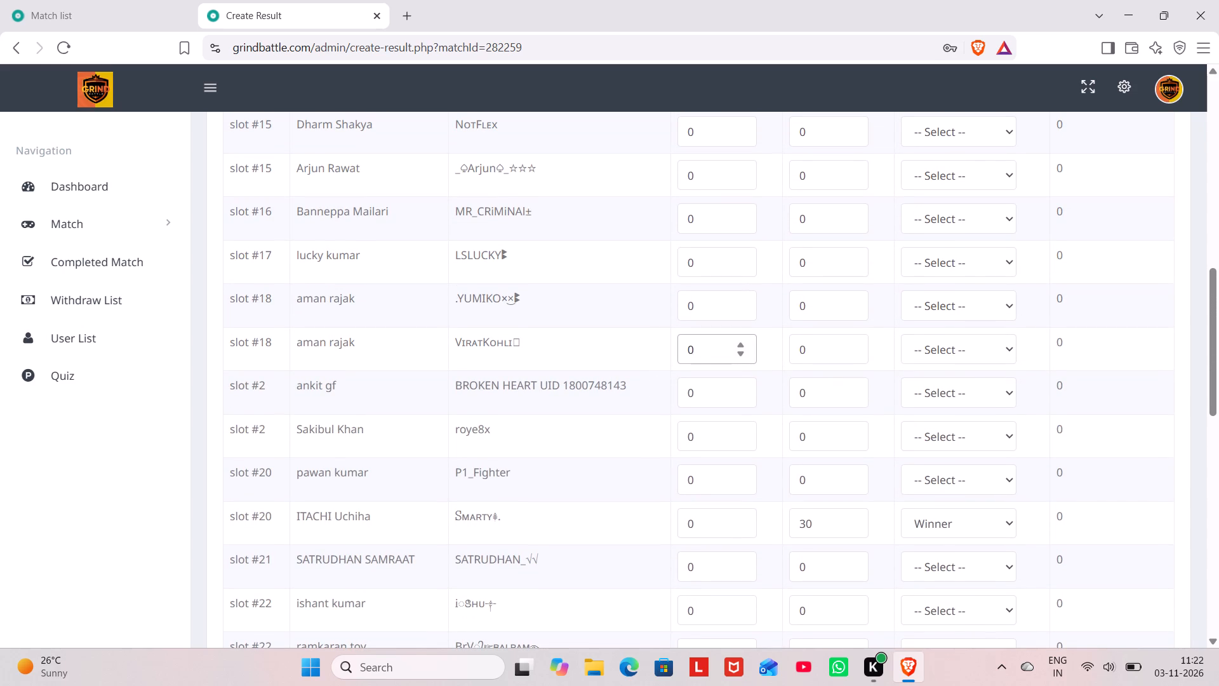
{"action": "key", "text": "4"}
{"action": "key", "text": "Tab"}
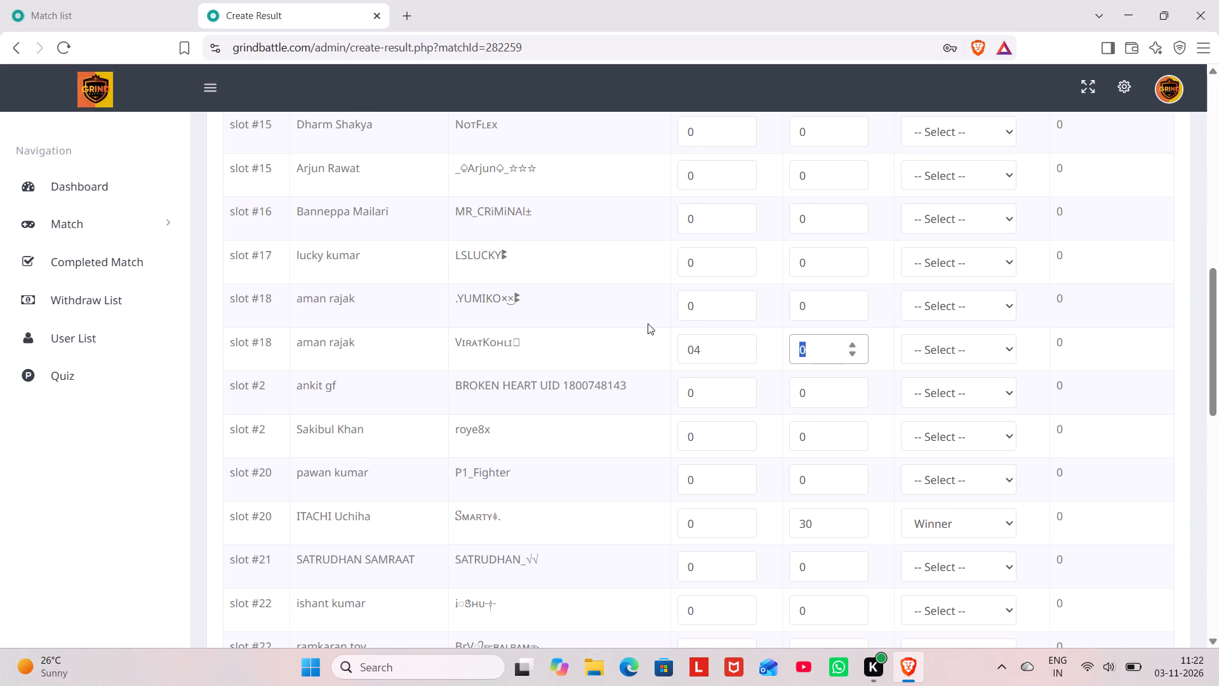
{"action": "scroll", "coordinate": [648, 323], "scroll_direction": "up", "scroll_amount": 6}
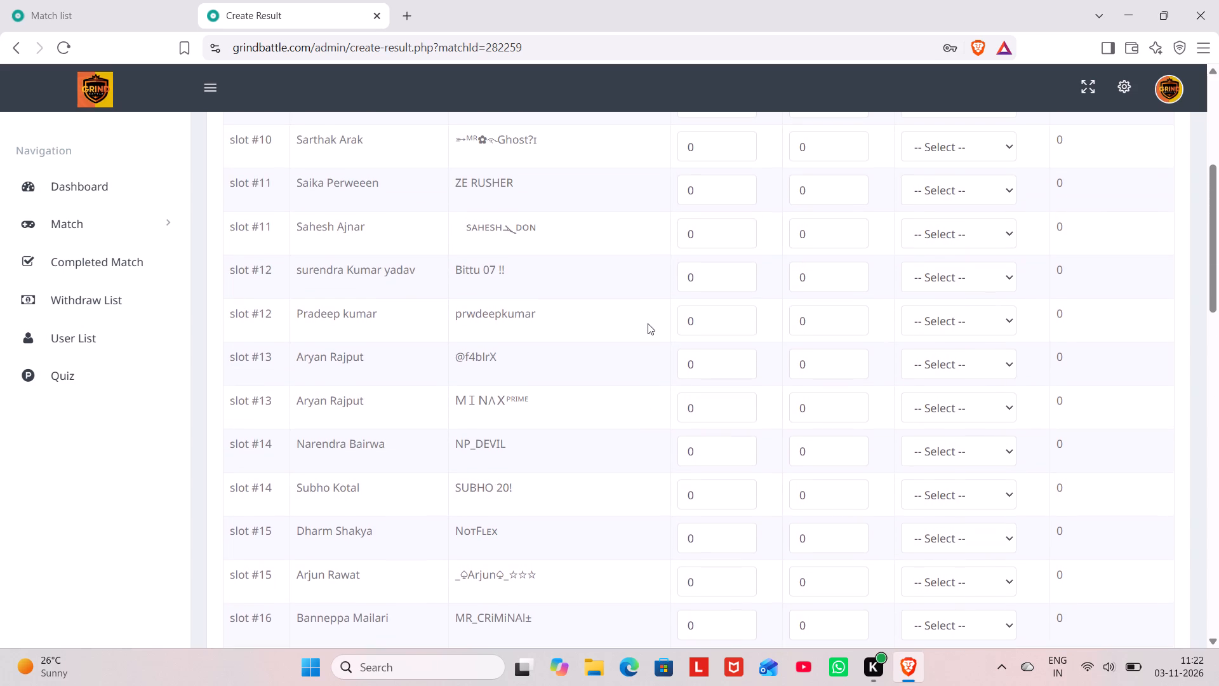
{"action": "scroll", "coordinate": [648, 323], "scroll_direction": "up", "scroll_amount": 6}
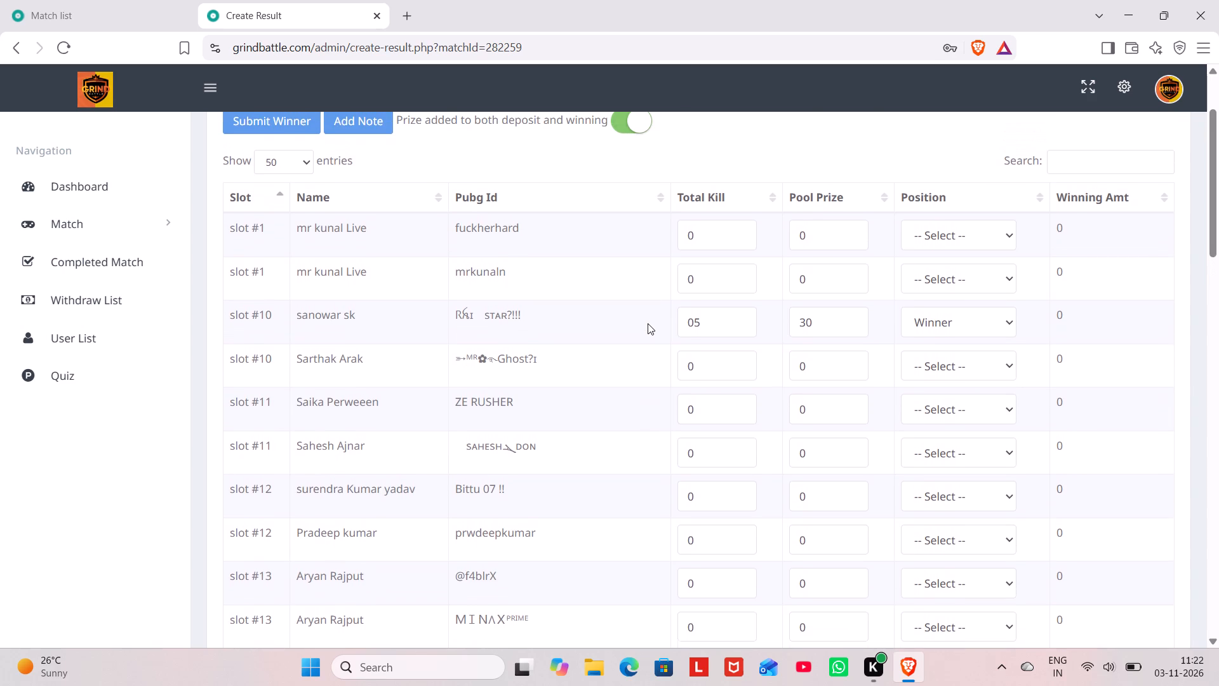
{"action": "scroll", "coordinate": [648, 323], "scroll_direction": "up", "scroll_amount": 2}
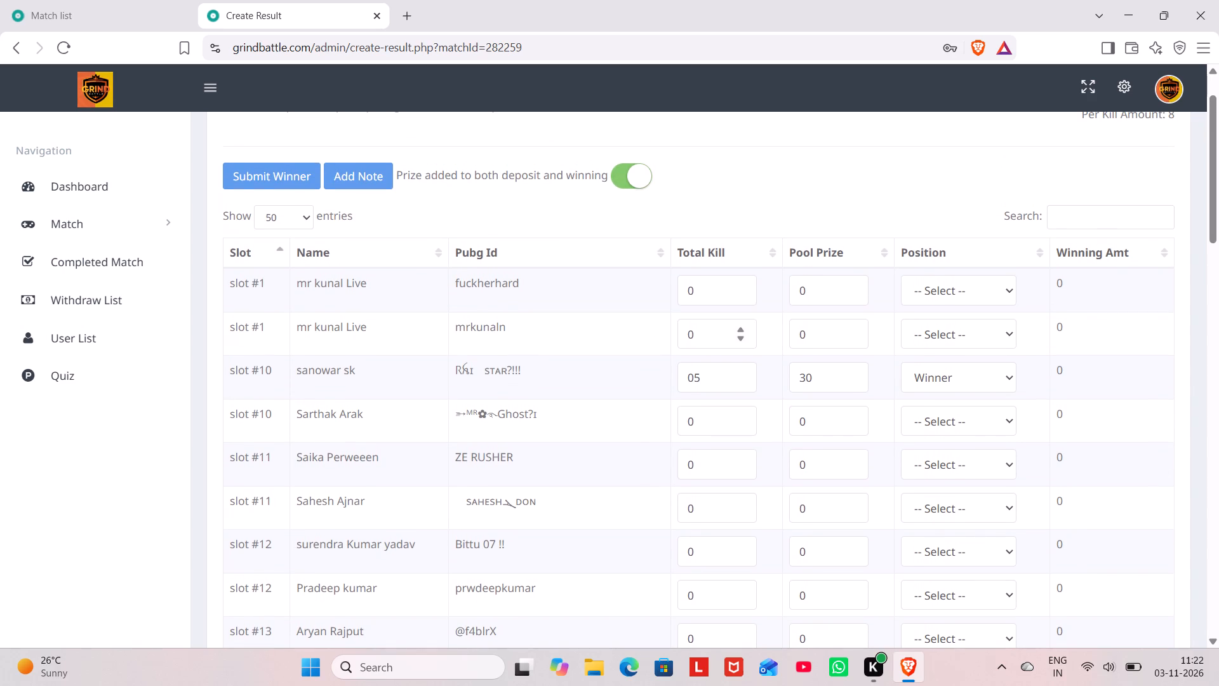
{"action": "key", "text": "1"}
{"action": "key", "text": "Tab"}
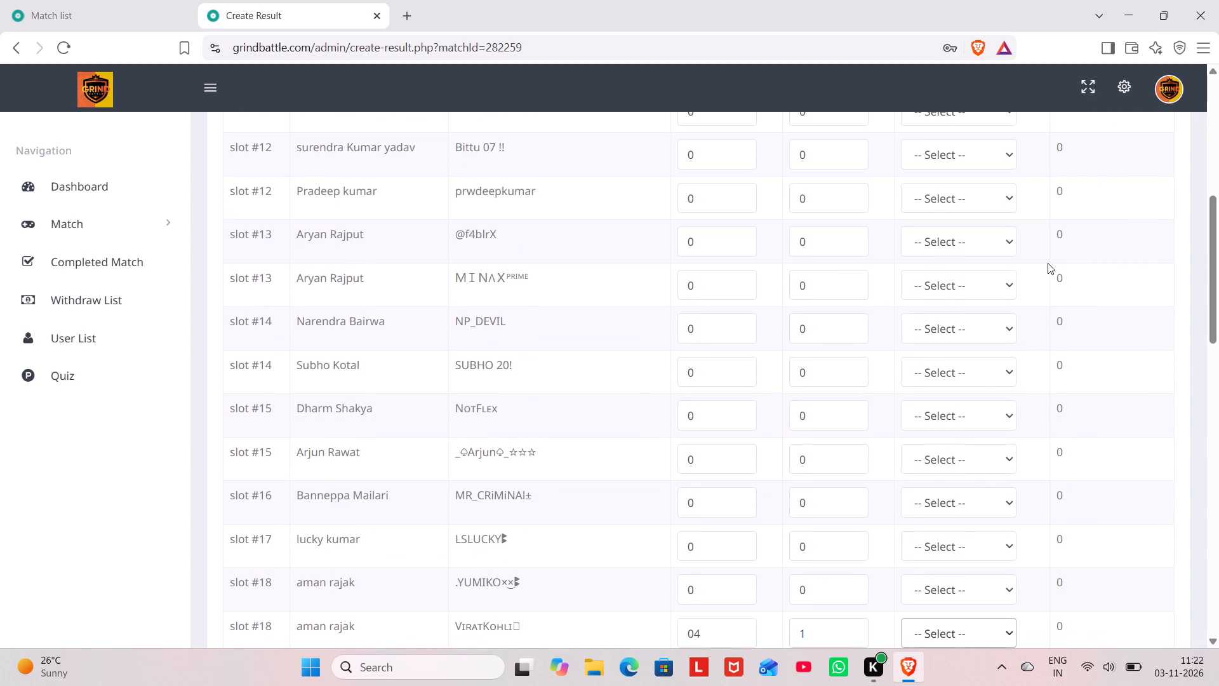
{"action": "scroll", "coordinate": [700, 349], "scroll_direction": "up", "scroll_amount": 2}
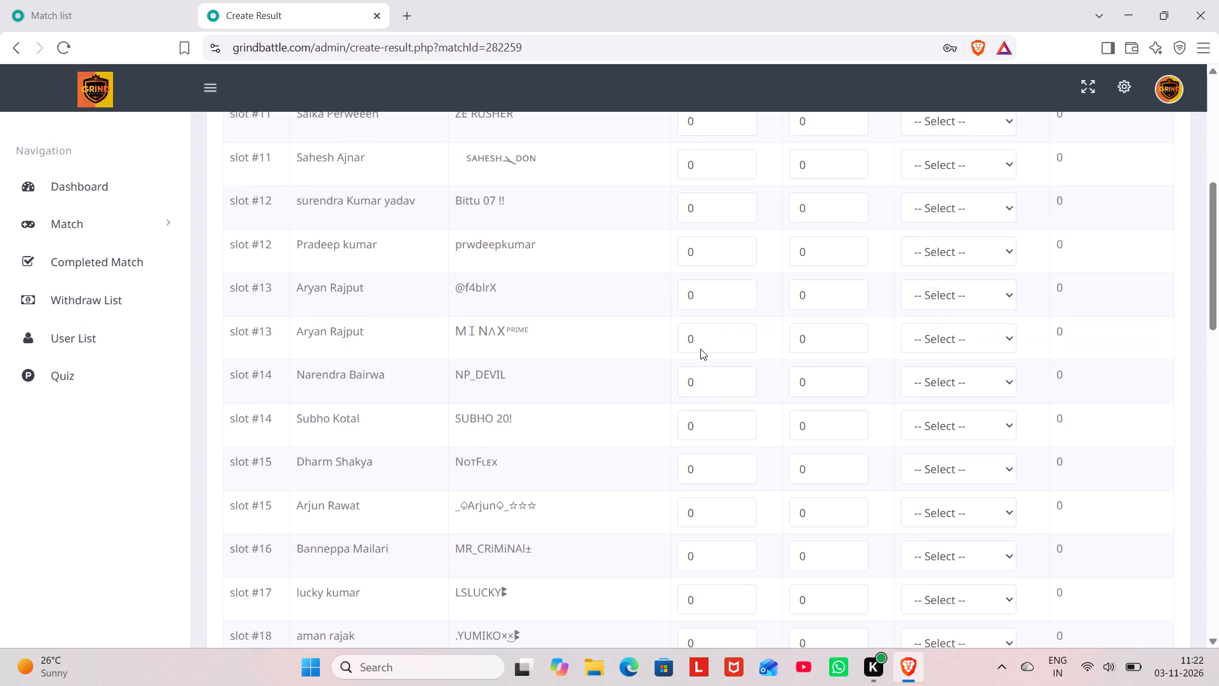
{"action": "scroll", "coordinate": [700, 349], "scroll_direction": "up", "scroll_amount": 4}
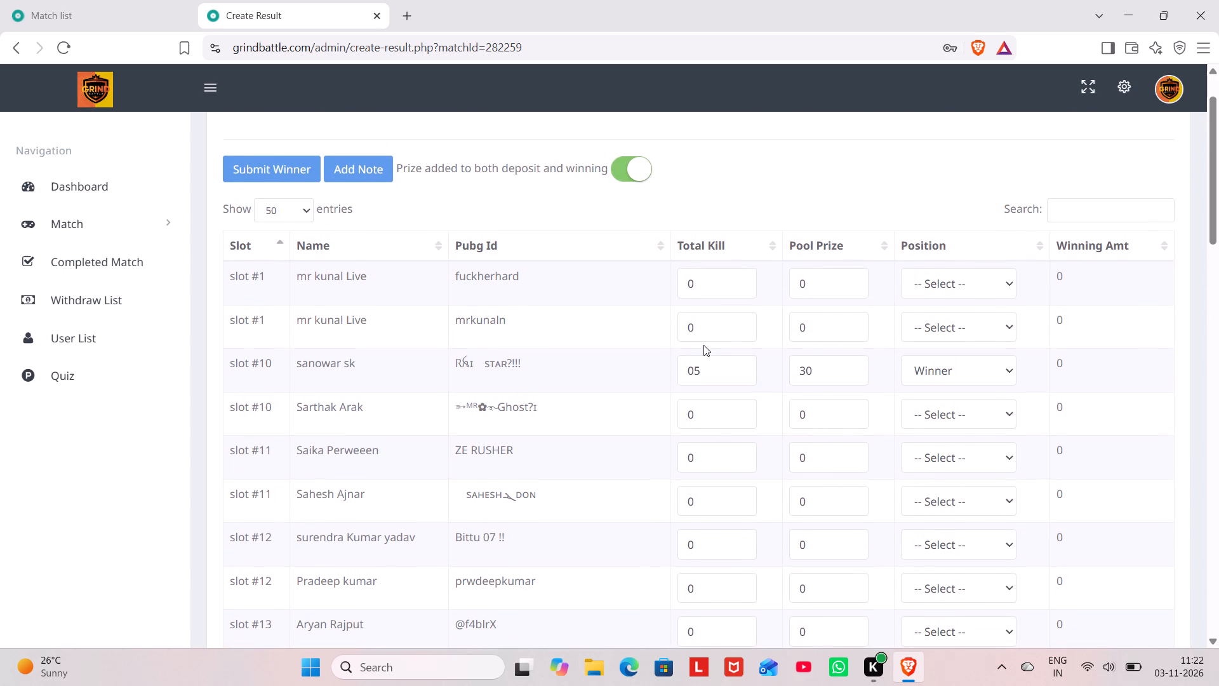
{"action": "left_click", "coordinate": [717, 324]}
{"action": "key", "text": "1"}
{"action": "key", "text": "Tab"}
{"action": "key", "text": "3"}
{"action": "key", "text": "Tab"}
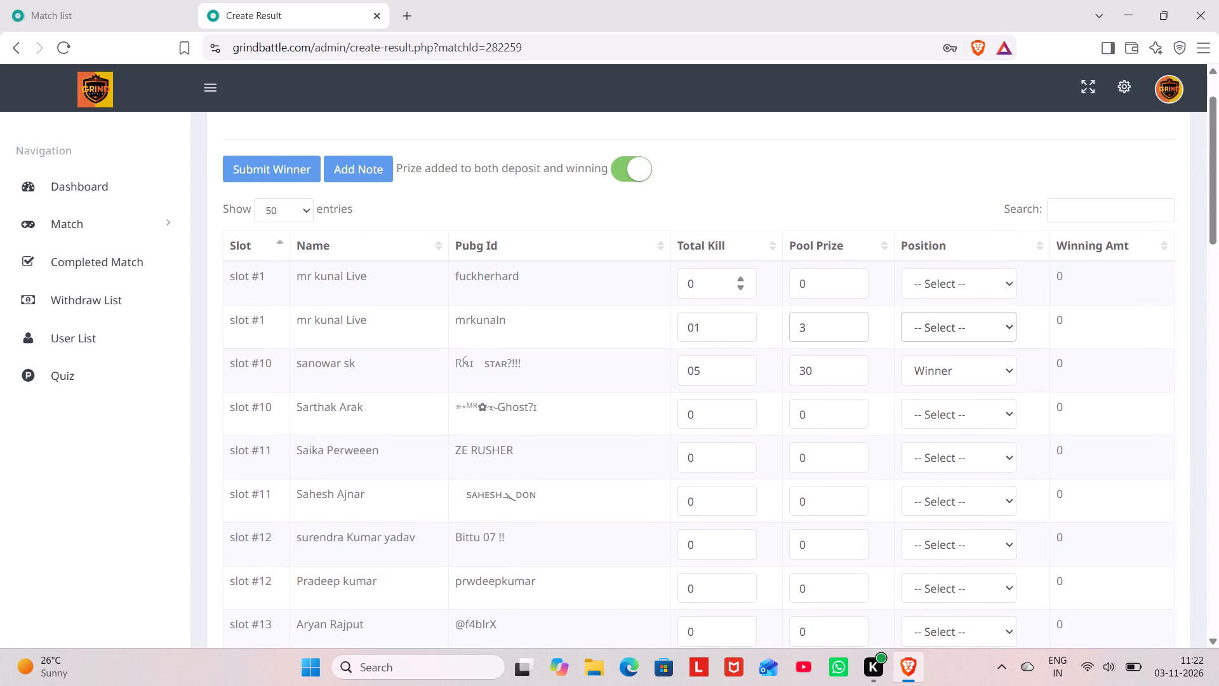
{"action": "left_click", "coordinate": [551, 297]}
Search the participant list for "de" and for "tg", and clear the search.
{"action": "left_click", "coordinate": [1115, 201]}
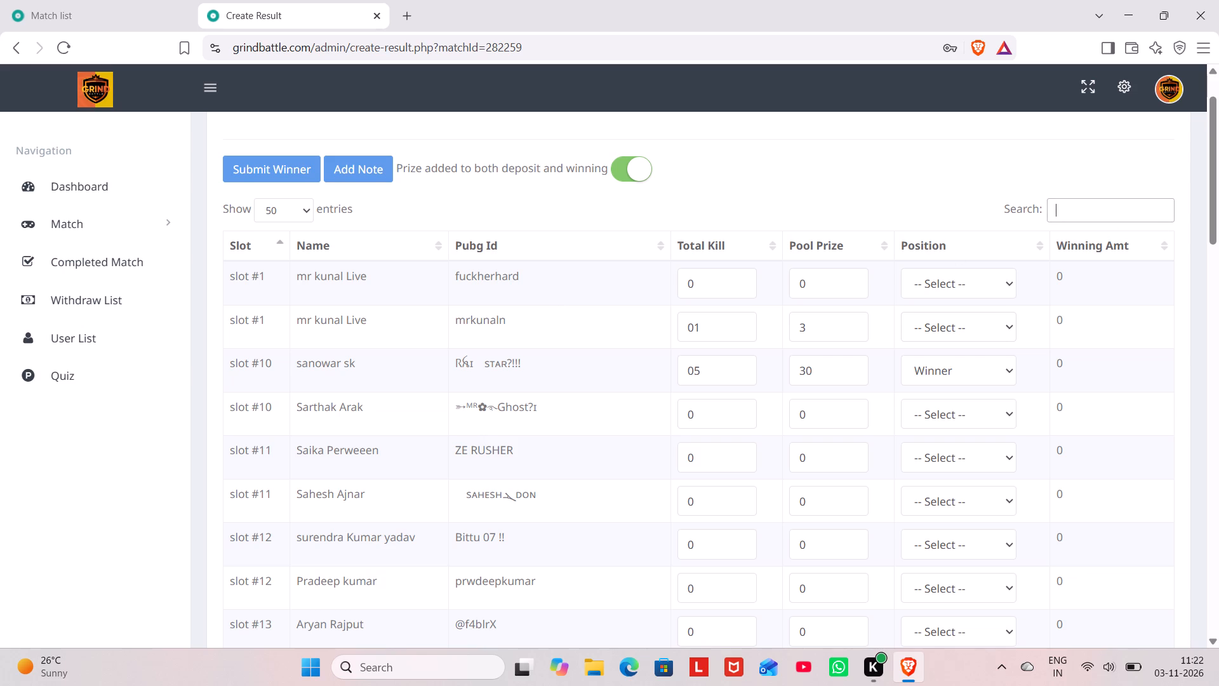
{"action": "type", "text": "de"}
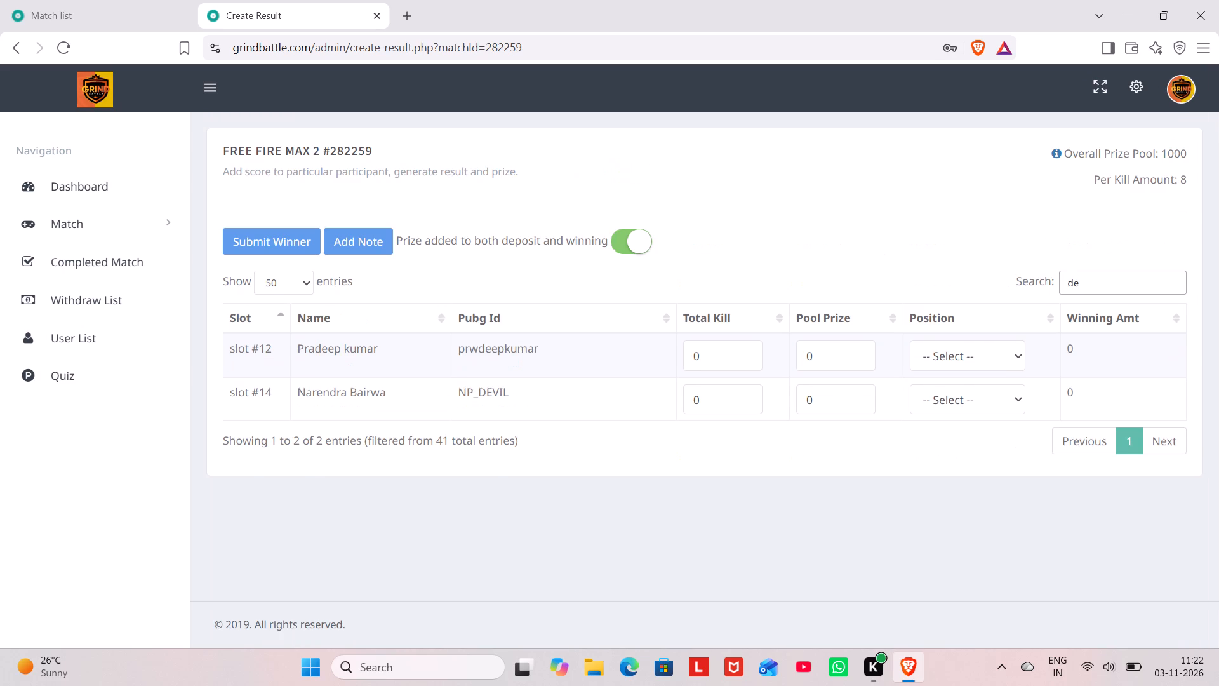
{"action": "key", "text": "BackSpace"}
{"action": "key", "text": "BackSpace"}
{"action": "type", "text": "tg"}
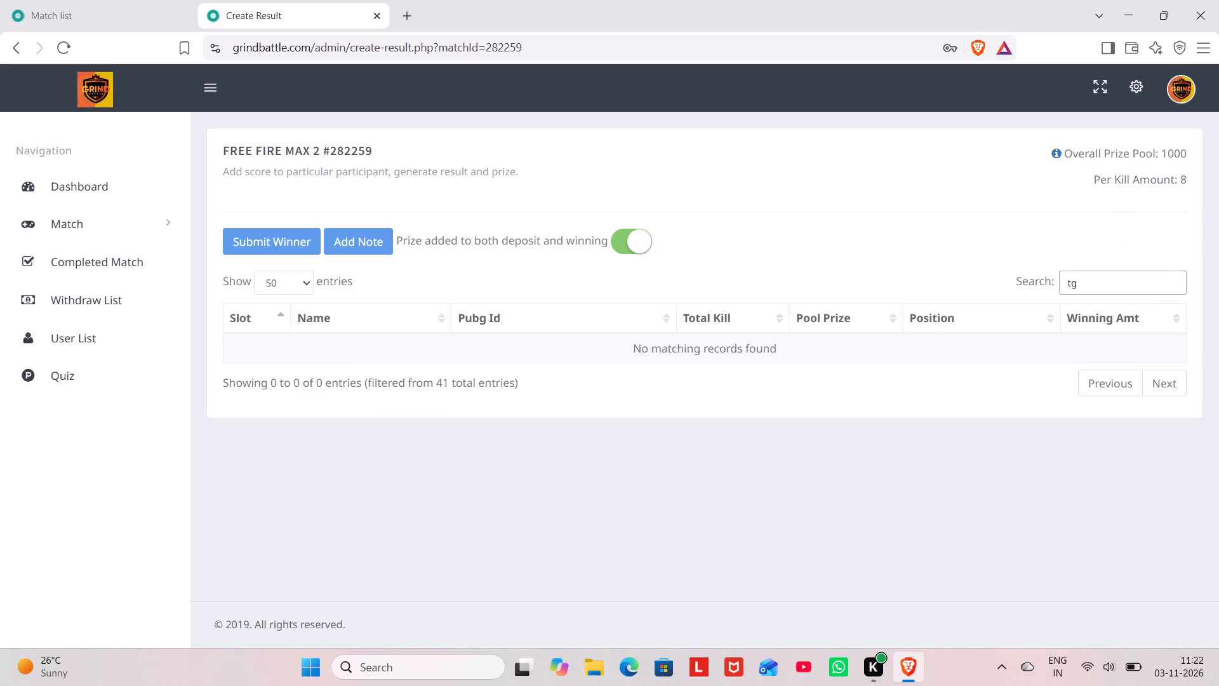
{"action": "key", "text": "BackSpace"}
{"action": "key", "text": "BackSpace"}
{"action": "key", "text": "BackSpace"}
{"action": "key", "text": "BackSpace"}
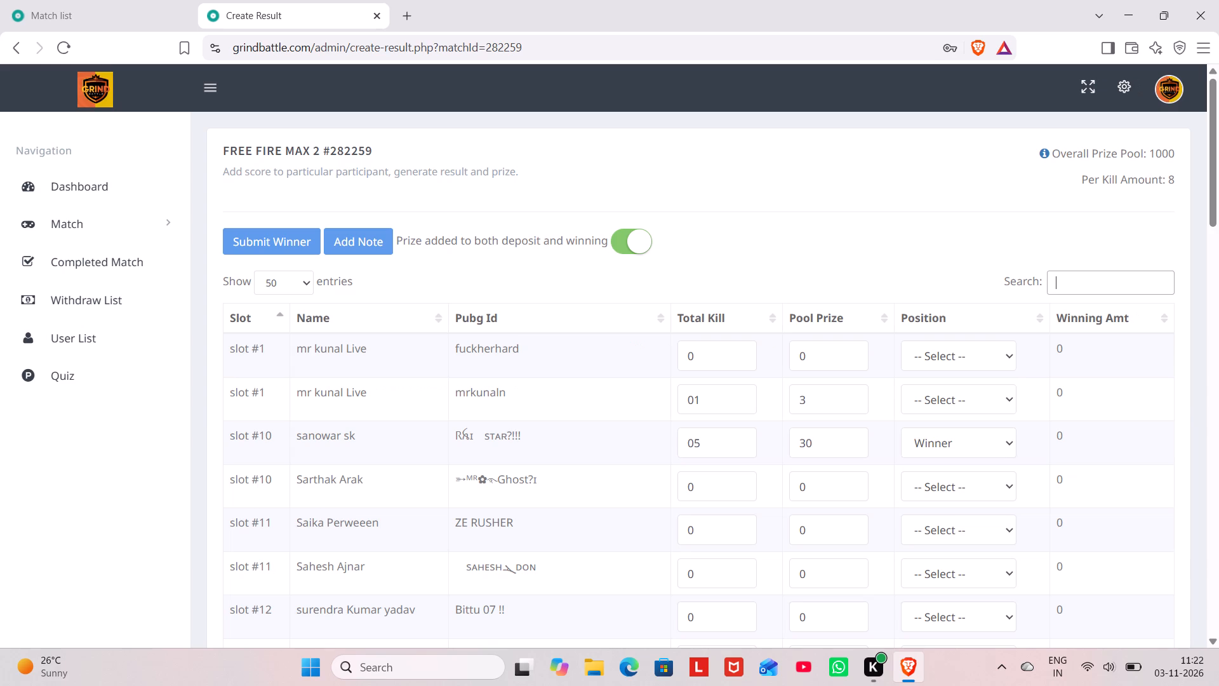
Look through the whole participant list of match 282259, checking the player IDs and their kill and prize entries.
{"action": "left_click", "coordinate": [645, 380]}
{"action": "scroll", "coordinate": [645, 380], "scroll_direction": "down", "scroll_amount": 4}
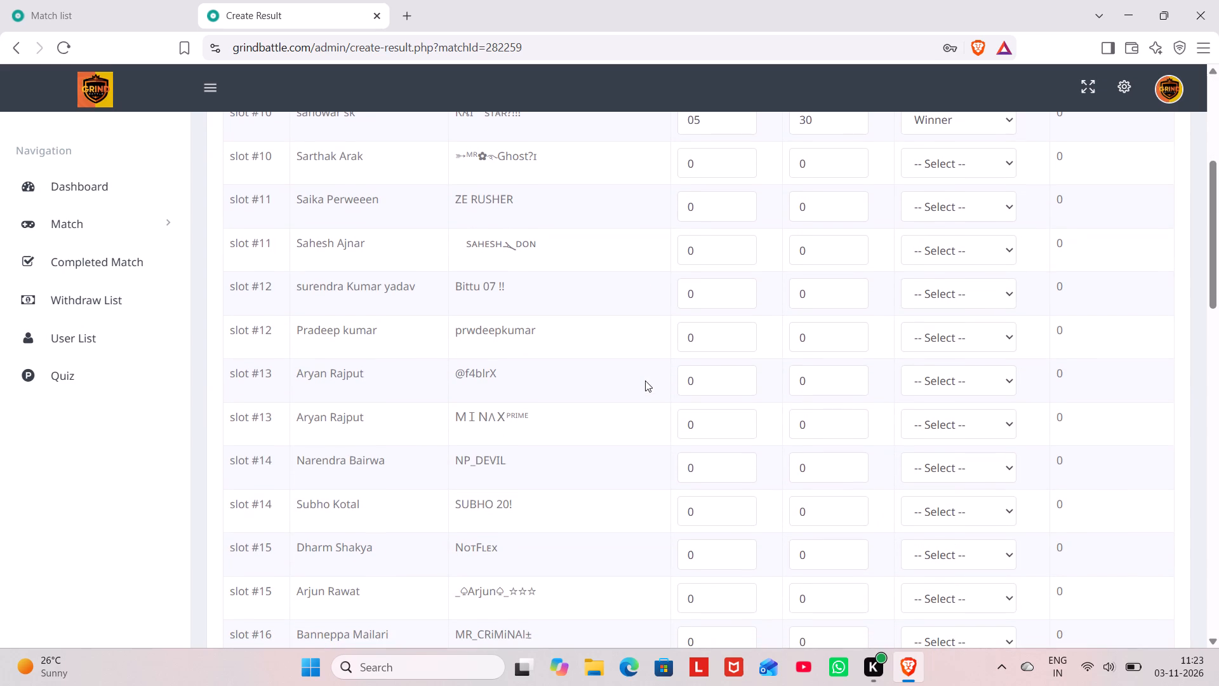
{"action": "scroll", "coordinate": [645, 380], "scroll_direction": "down", "scroll_amount": 3}
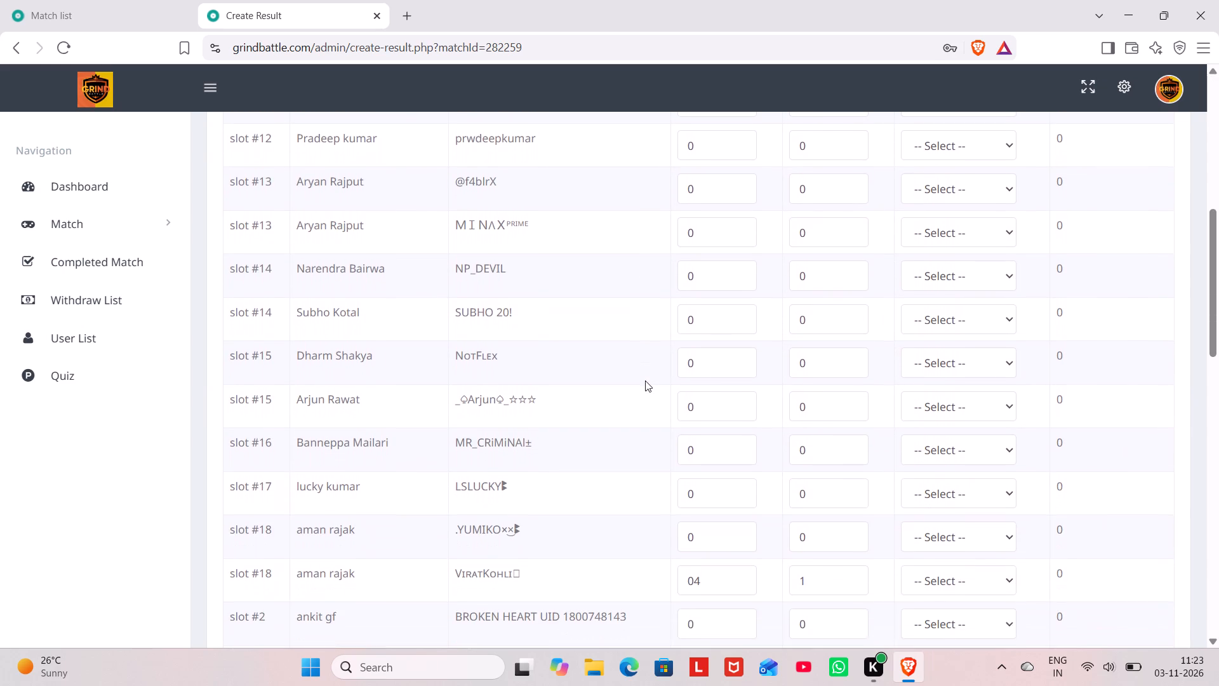
{"action": "scroll", "coordinate": [645, 380], "scroll_direction": "down", "scroll_amount": 3}
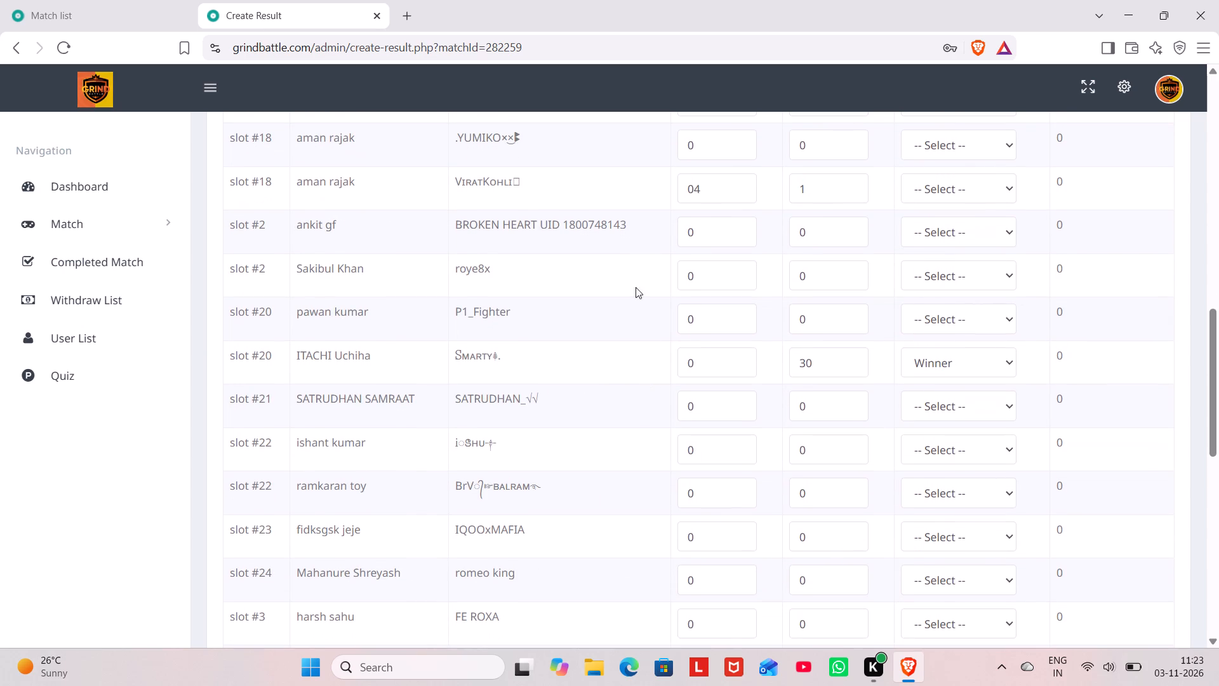
{"action": "scroll", "coordinate": [592, 509], "scroll_direction": "down", "scroll_amount": 3}
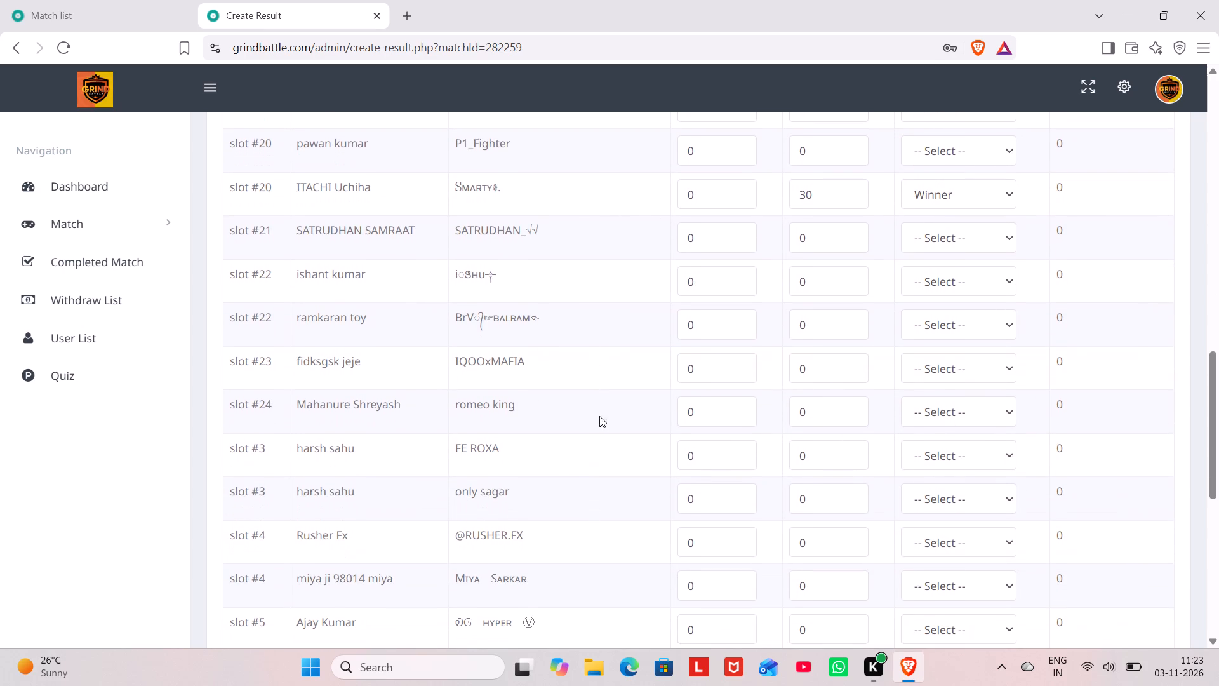
{"action": "scroll", "coordinate": [588, 605], "scroll_direction": "down", "scroll_amount": 3}
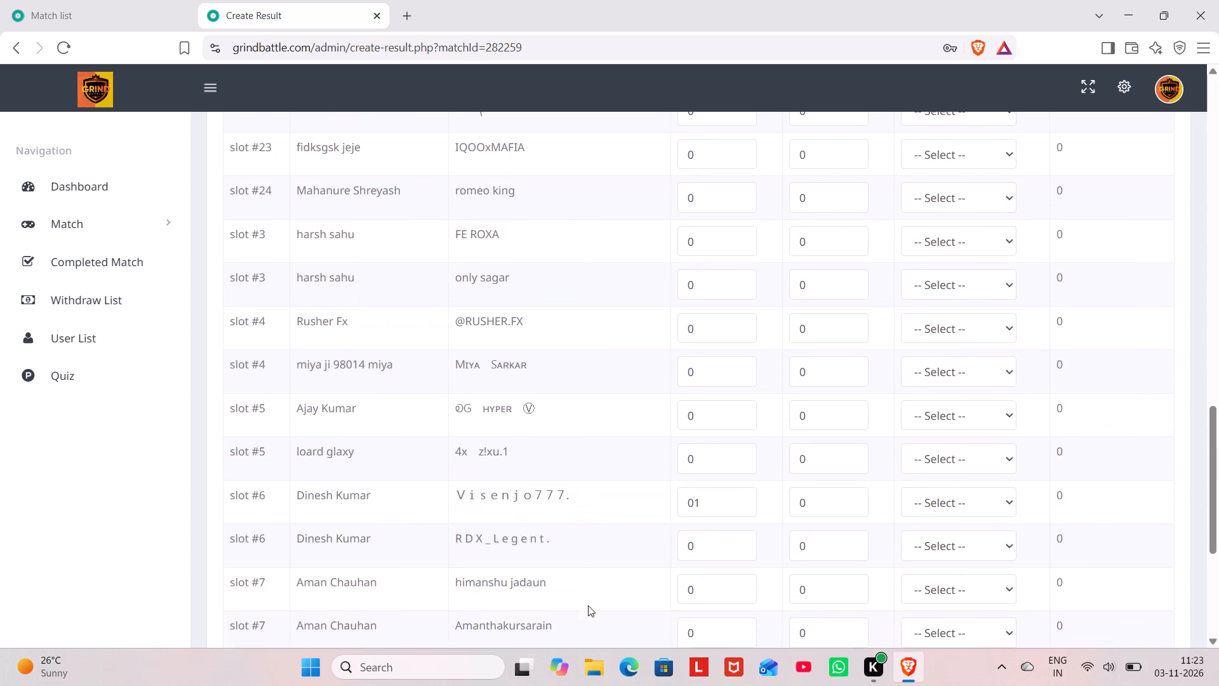
{"action": "scroll", "coordinate": [588, 605], "scroll_direction": "down", "scroll_amount": 1}
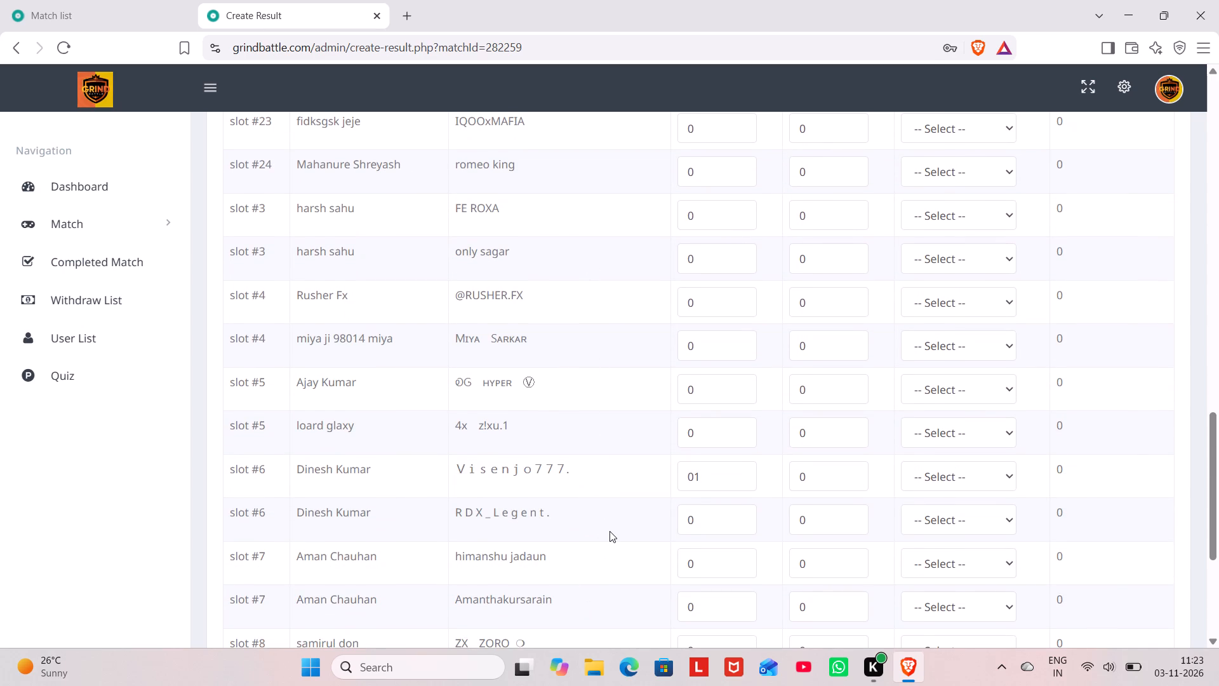
{"action": "scroll", "coordinate": [609, 531], "scroll_direction": "down", "scroll_amount": 4}
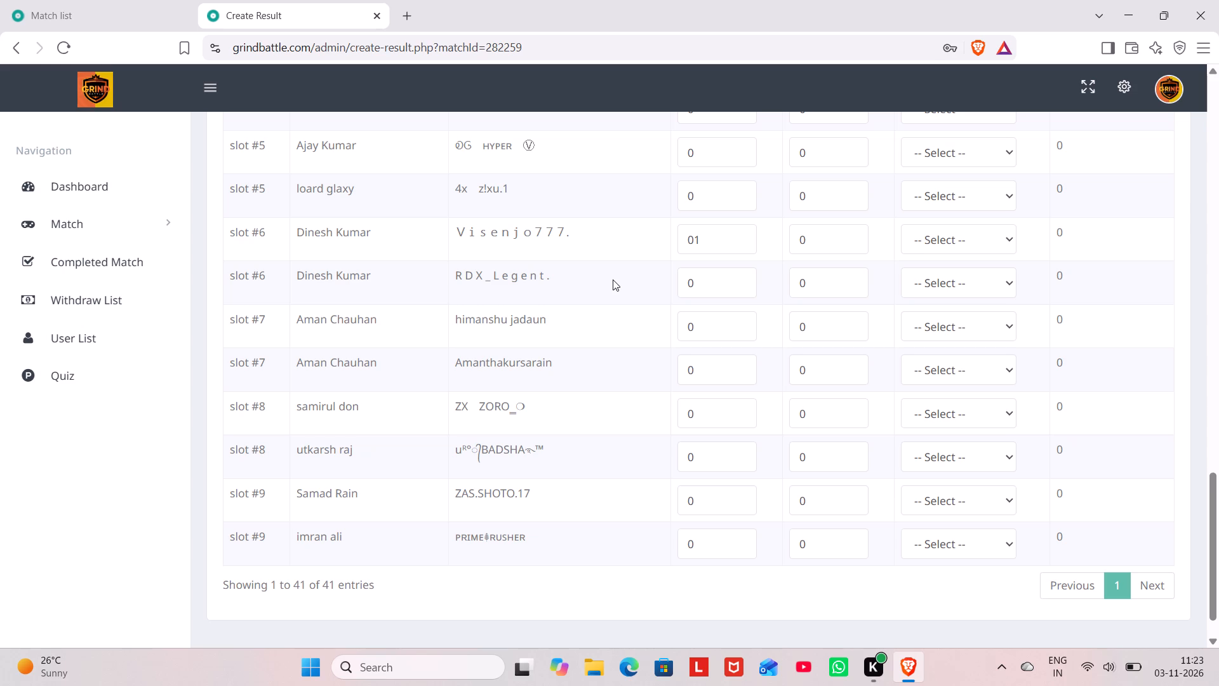
{"action": "scroll", "coordinate": [613, 279], "scroll_direction": "up", "scroll_amount": 1}
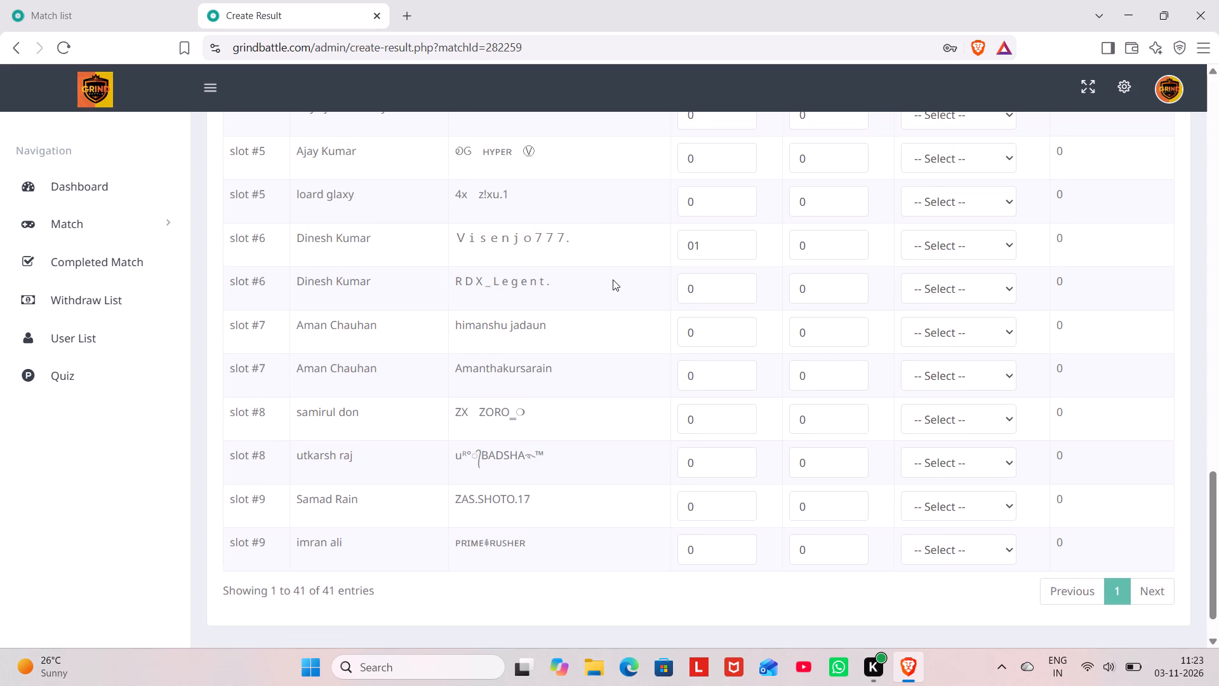
{"action": "scroll", "coordinate": [613, 279], "scroll_direction": "up", "scroll_amount": 5}
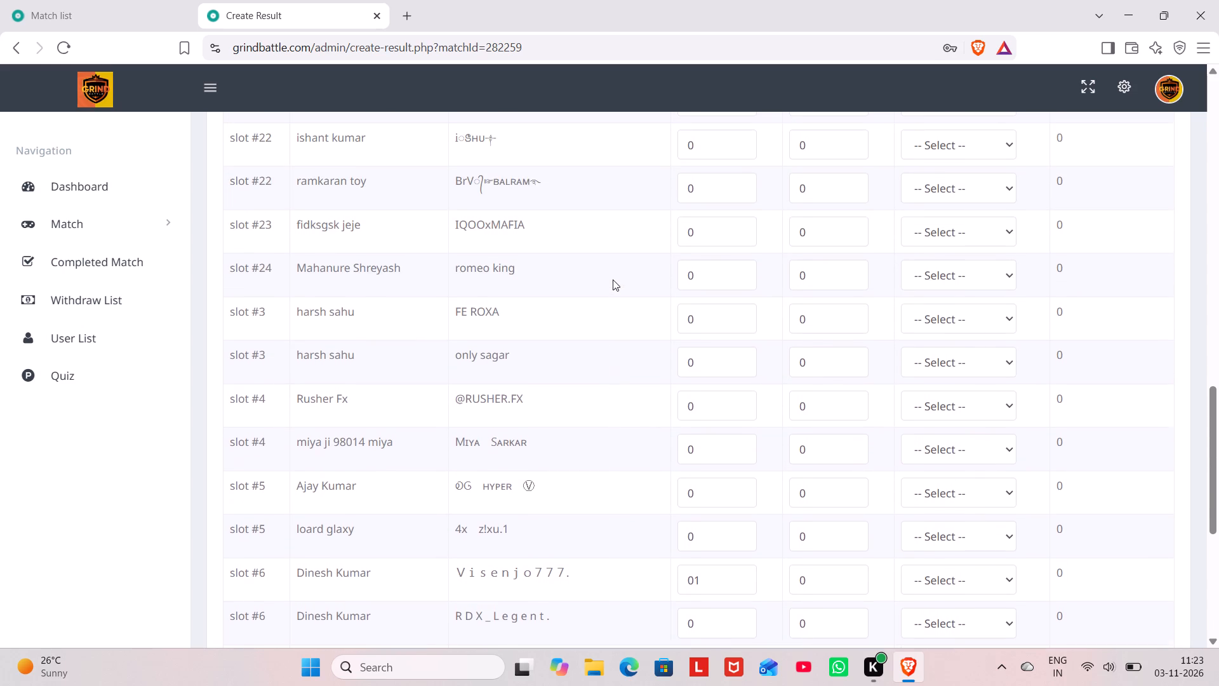
{"action": "scroll", "coordinate": [613, 279], "scroll_direction": "up", "scroll_amount": 6}
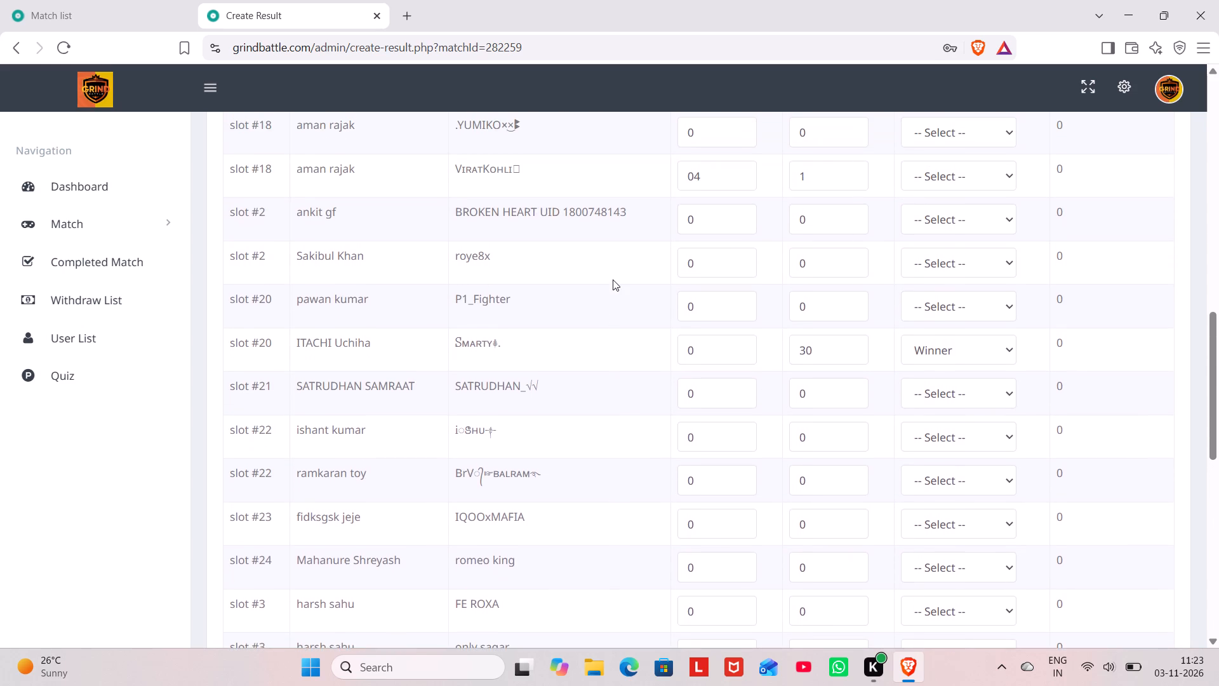
{"action": "scroll", "coordinate": [613, 279], "scroll_direction": "up", "scroll_amount": 6}
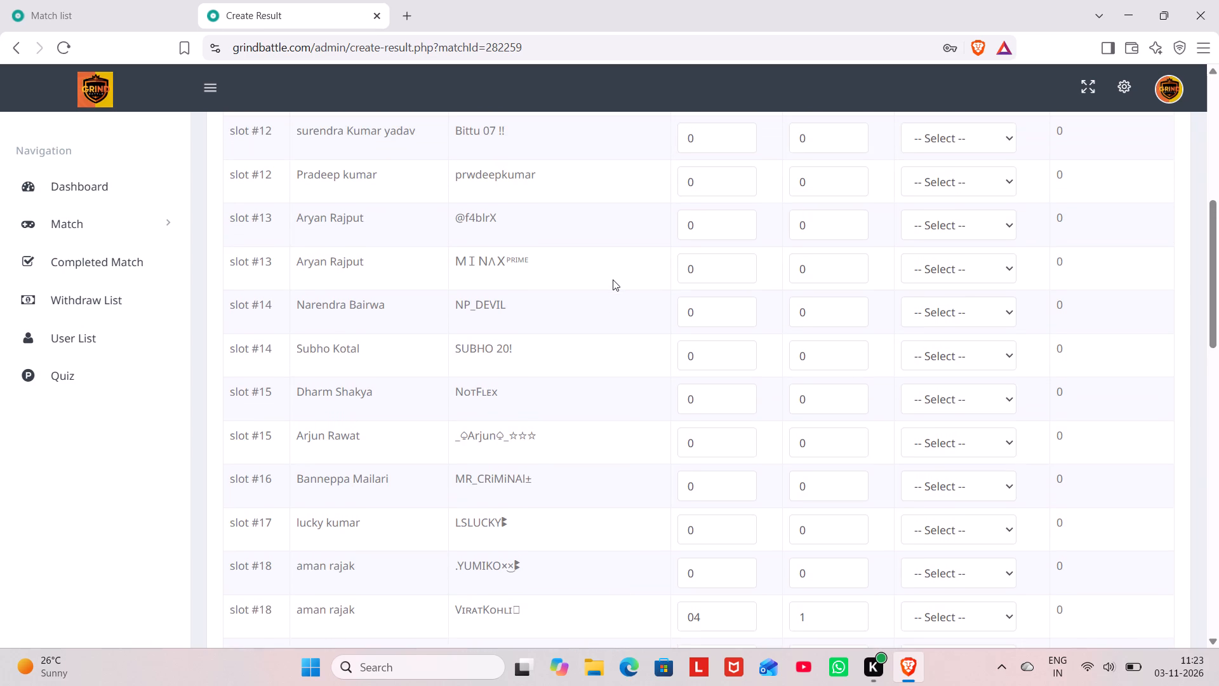
{"action": "scroll", "coordinate": [613, 279], "scroll_direction": "up", "scroll_amount": 6}
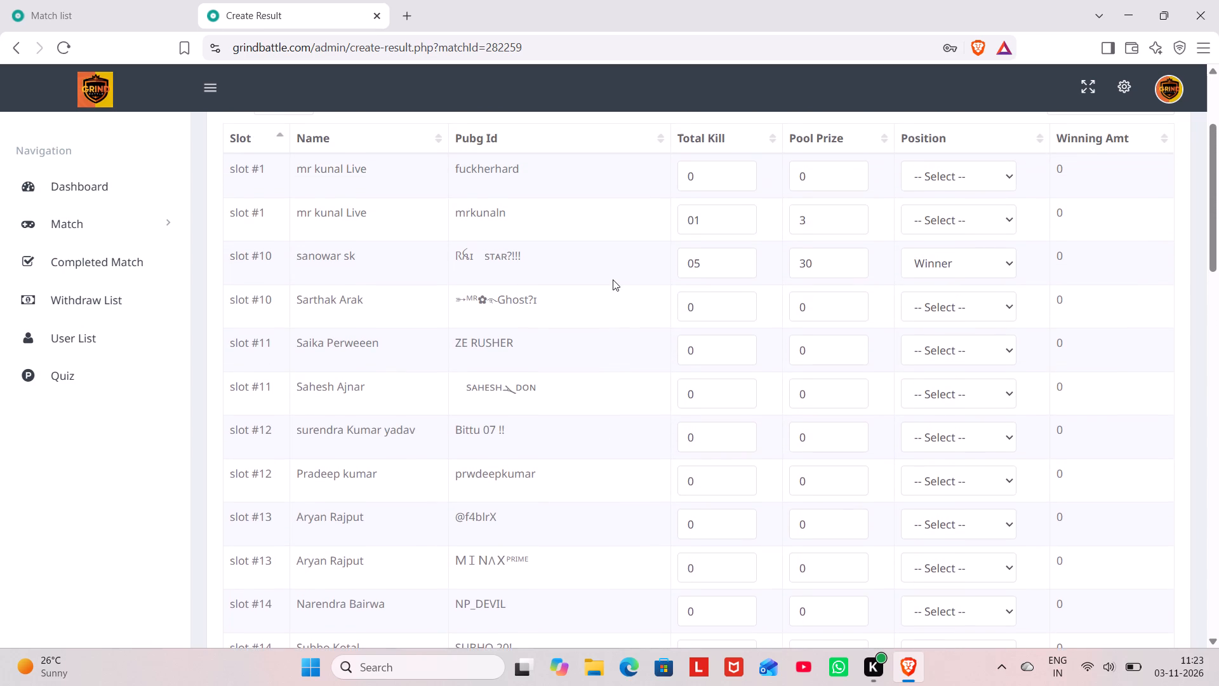
{"action": "scroll", "coordinate": [613, 279], "scroll_direction": "up", "scroll_amount": 2}
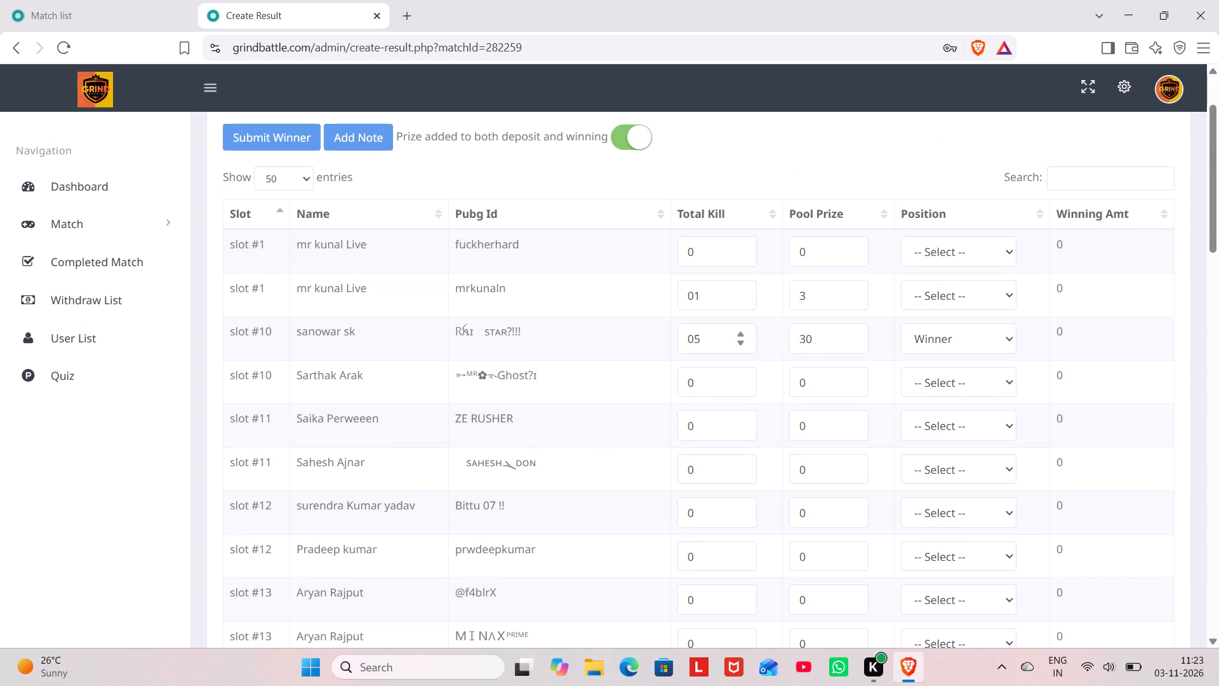
Search the participant list for "bs", "ba" and "bl", and clear the search.
{"action": "left_click", "coordinate": [1069, 185]}
{"action": "type", "text": "bs"}
{"action": "key", "text": "BackSpace"}
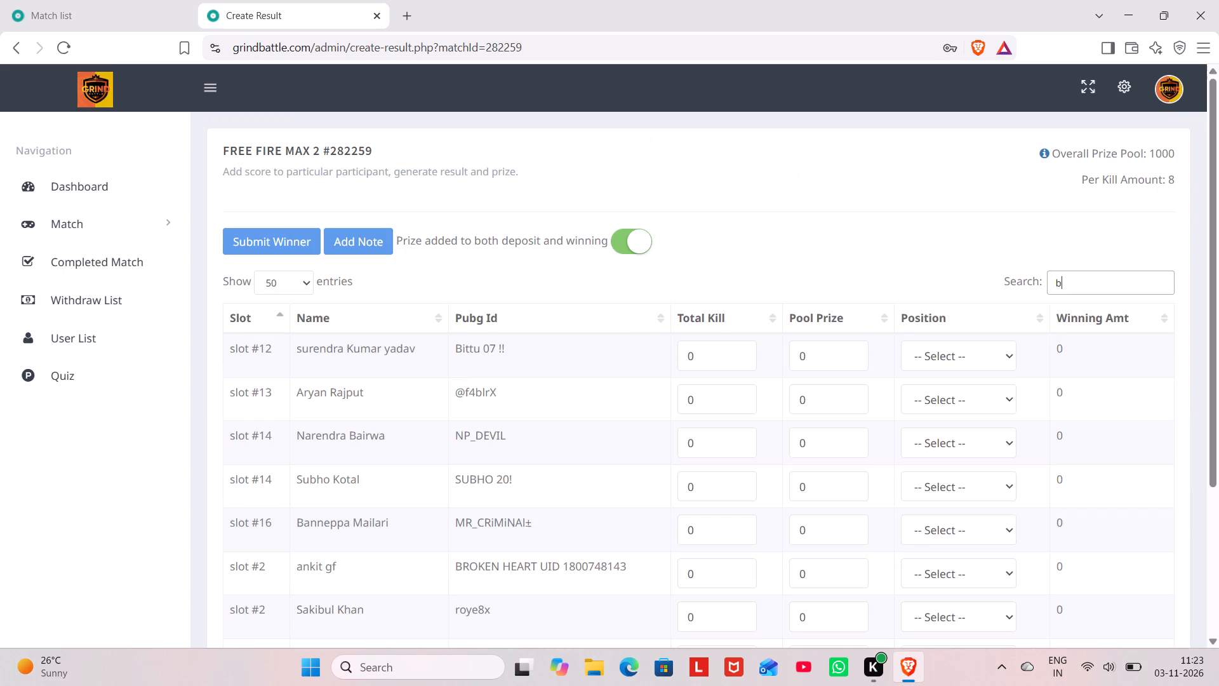
{"action": "key", "text": "a"}
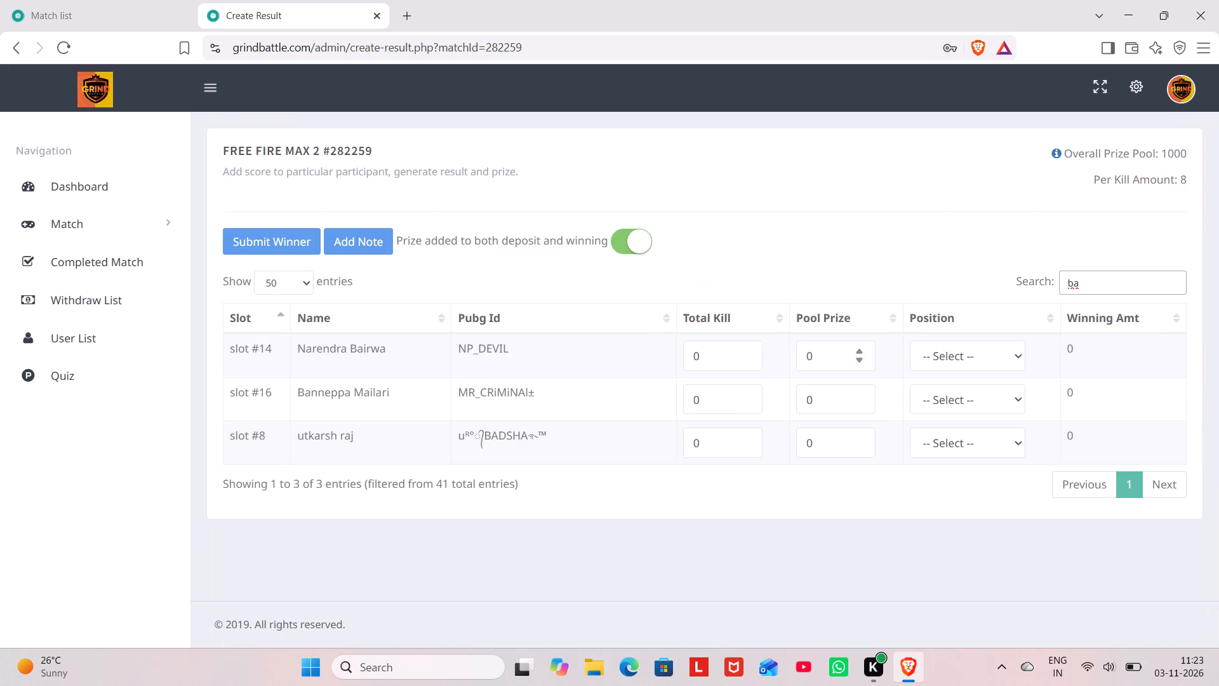
{"action": "key", "text": "BackSpace"}
{"action": "key", "text": "BackSpace"}
{"action": "key", "text": "BackSpace"}
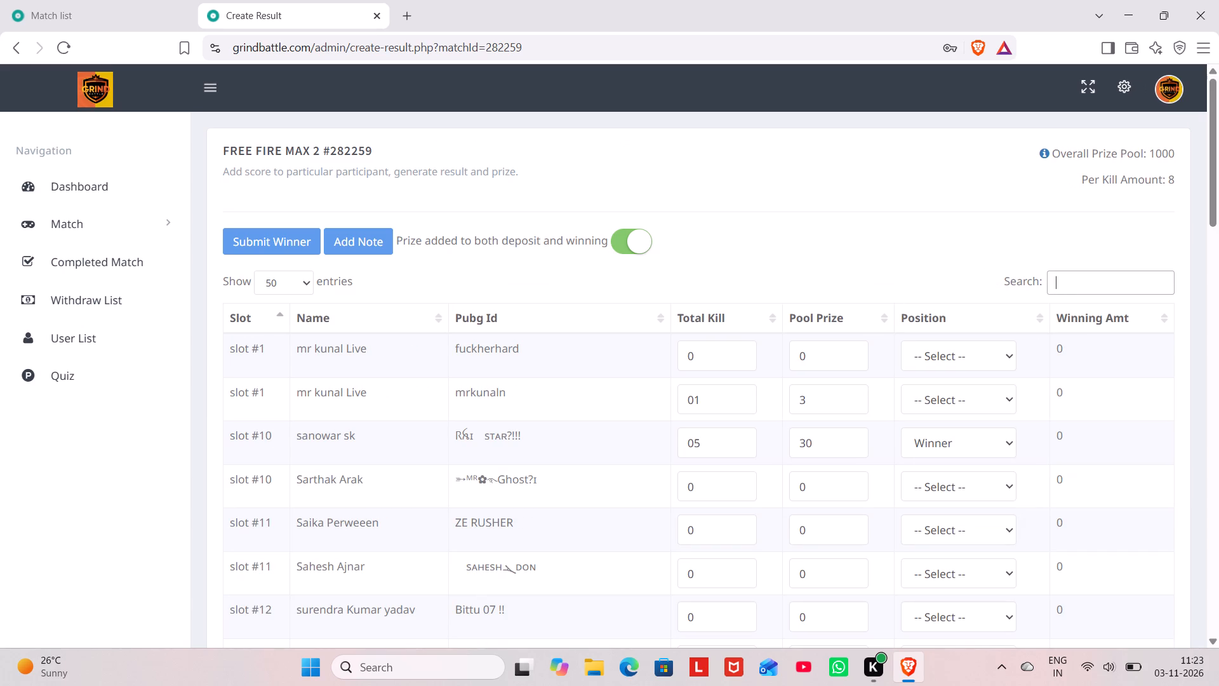
{"action": "type", "text": "bl"}
{"action": "key", "text": "BackSpace"}
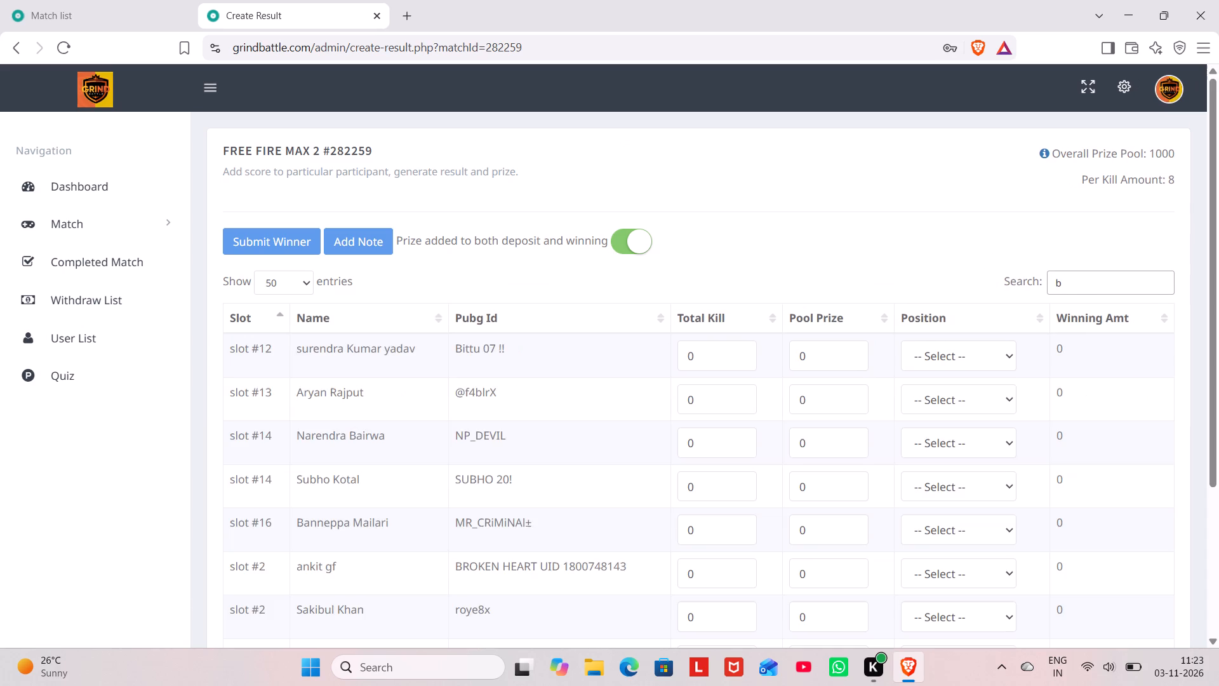
{"action": "key", "text": "BackSpace"}
{"action": "key", "text": "BackSpace"}
{"action": "key", "text": "i"}
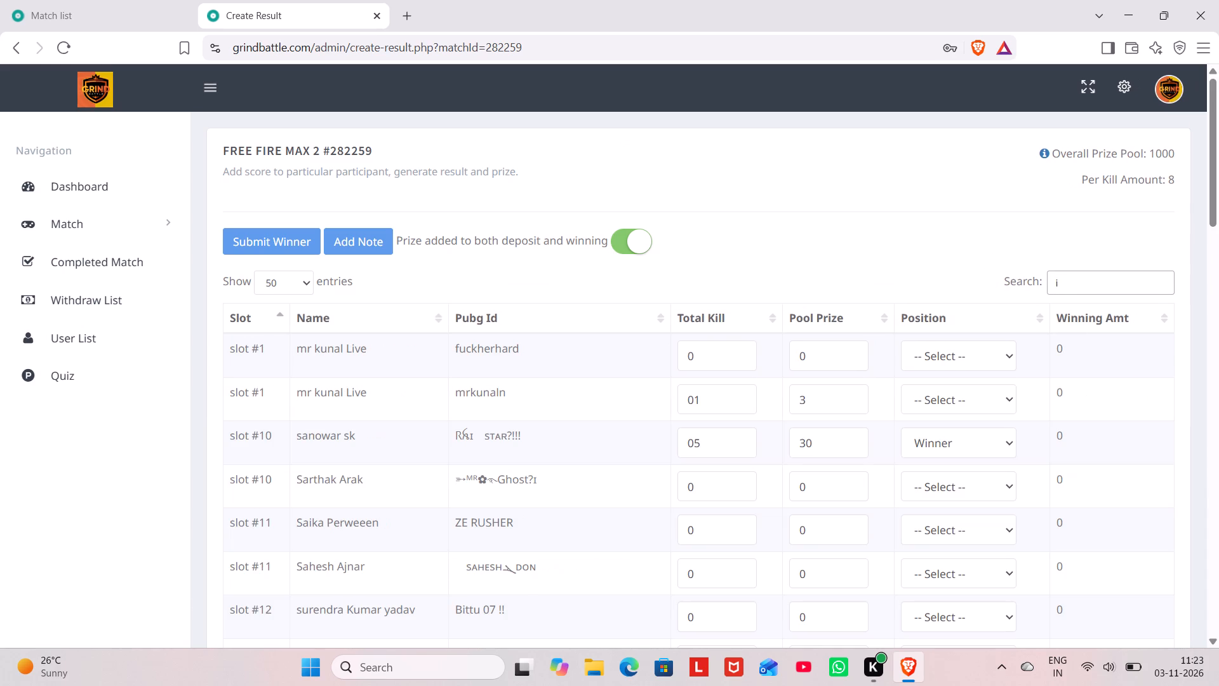
{"action": "key", "text": "q"}
{"action": "left_click", "coordinate": [735, 359]}
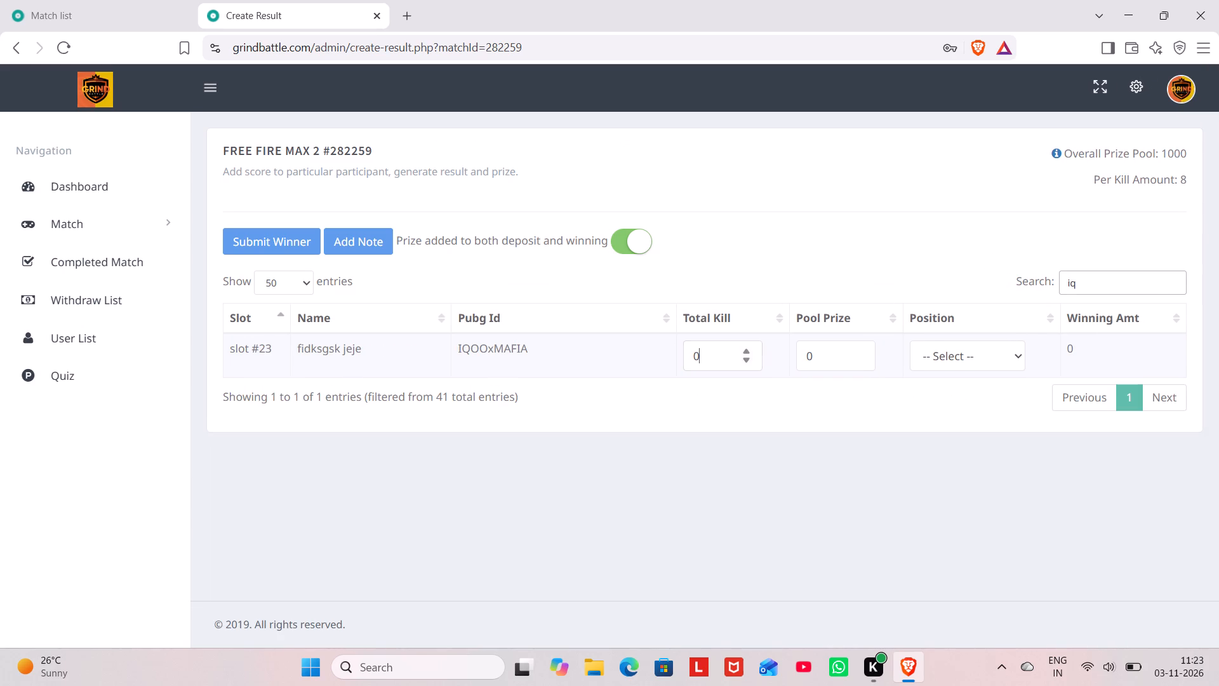
{"action": "key", "text": "4"}
{"action": "key", "text": "Tab"}
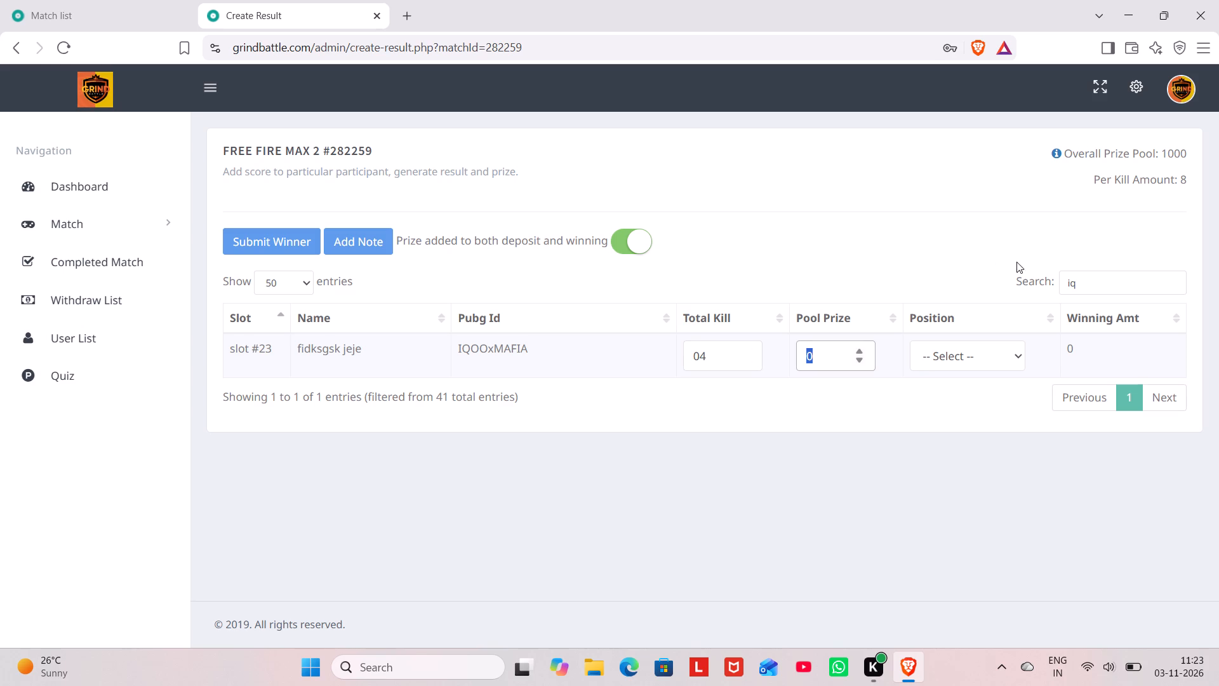
Find slot #8 participant ZX ZORO by searching for "zx" and enter 2 total kills.
{"action": "left_click", "coordinate": [1092, 278]}
{"action": "key", "text": "BackSpace"}
{"action": "key", "text": "BackSpace"}
{"action": "key", "text": "BackSpace"}
{"action": "key", "text": "BackSpace"}
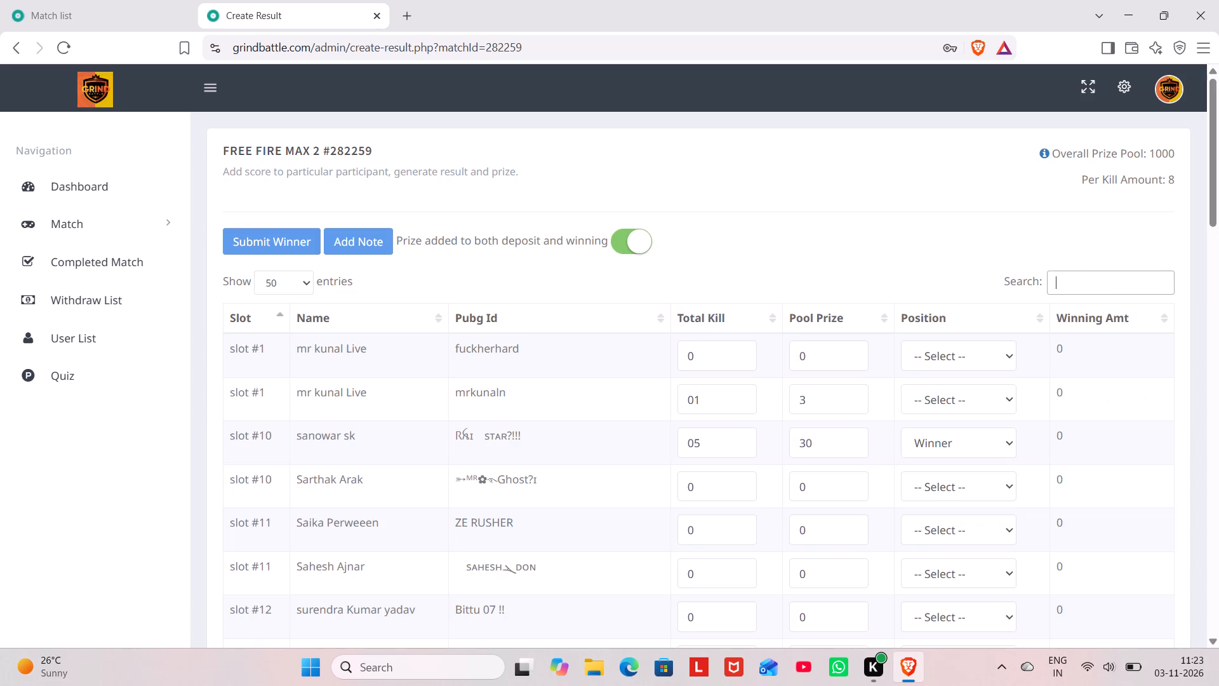
{"action": "type", "text": "zx"}
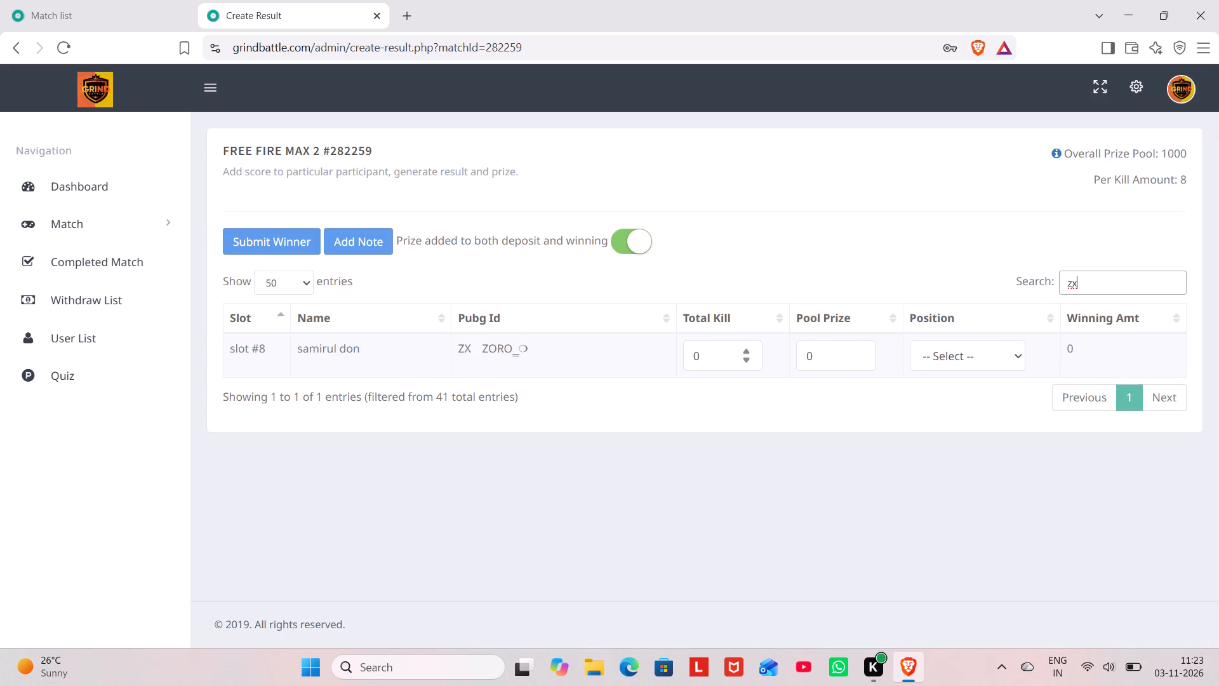
{"action": "left_click", "coordinate": [708, 360]}
{"action": "key", "text": "2"}
{"action": "key", "text": "Tab"}
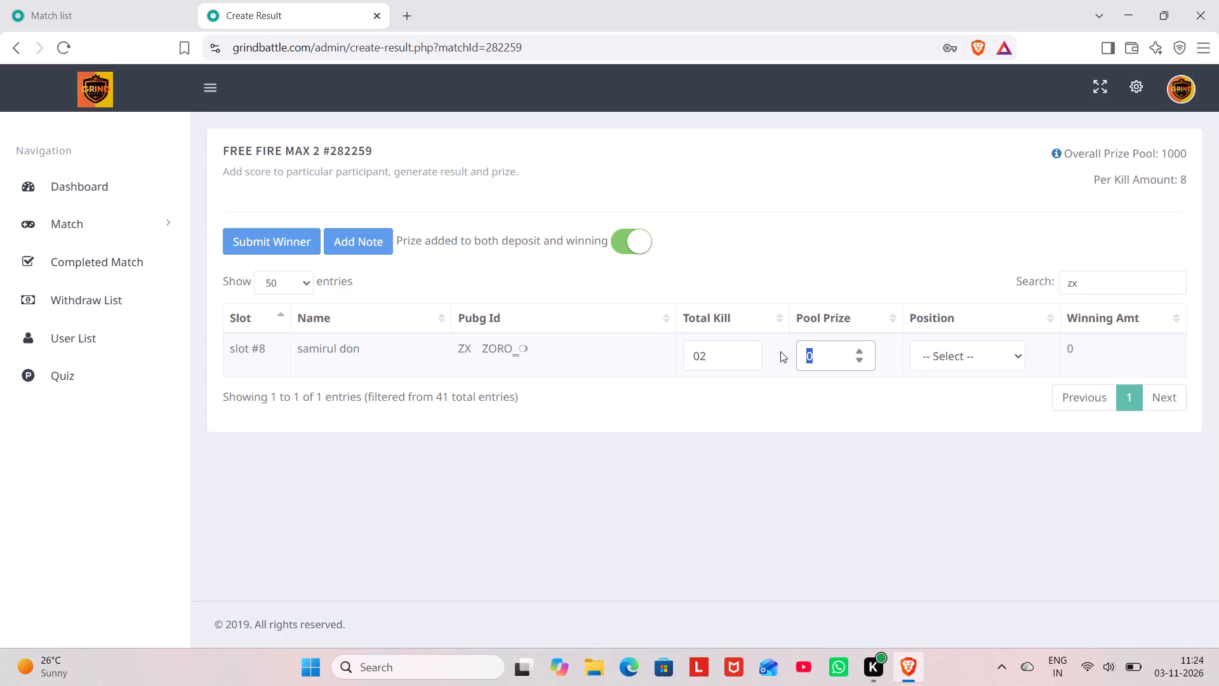
{"action": "left_click", "coordinate": [1082, 276]}
{"action": "key", "text": "BackSpace"}
{"action": "key", "text": "BackSpace"}
{"action": "key", "text": "BackSpace"}
{"action": "key", "text": "BackSpace"}
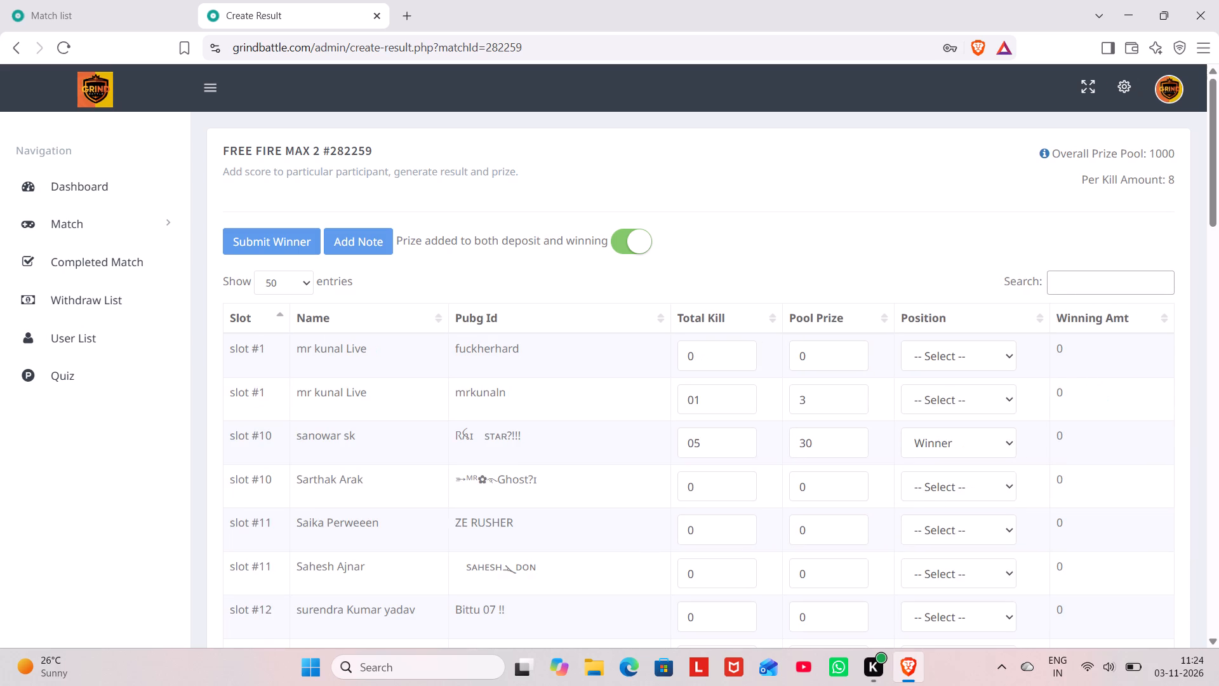
{"action": "key", "text": "BackSpace"}
{"action": "left_click", "coordinate": [907, 242]}
{"action": "scroll", "coordinate": [586, 541], "scroll_direction": "down", "scroll_amount": 1}
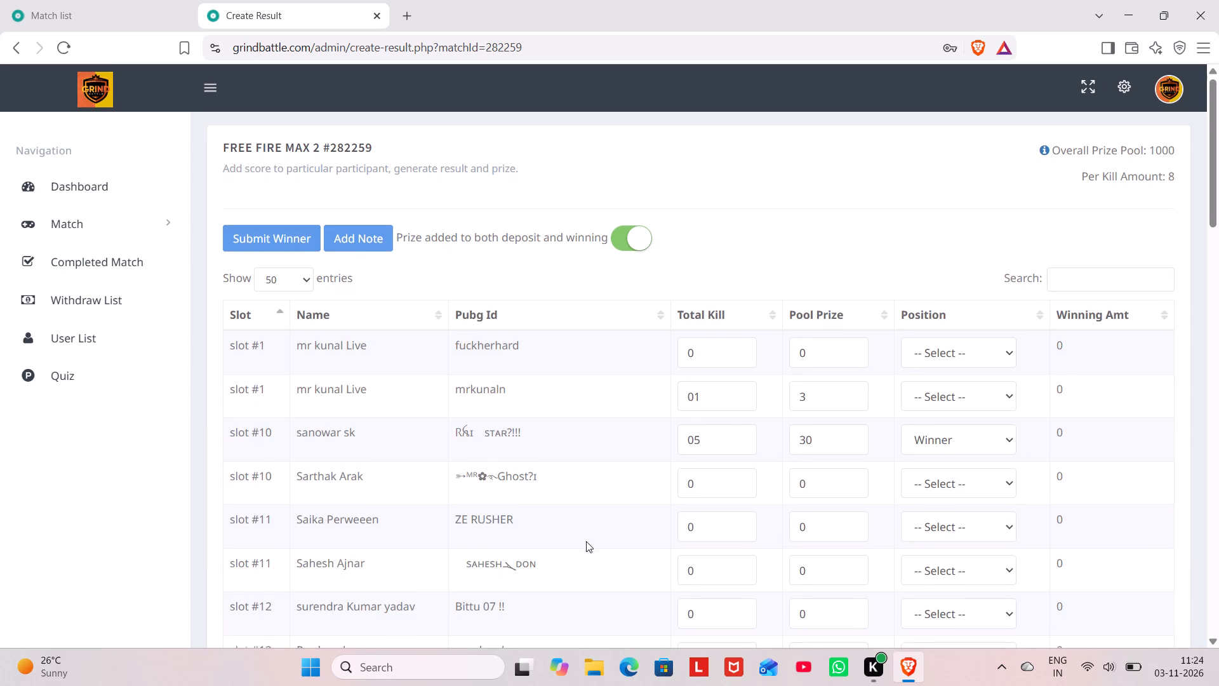
{"action": "scroll", "coordinate": [586, 541], "scroll_direction": "down", "scroll_amount": 5}
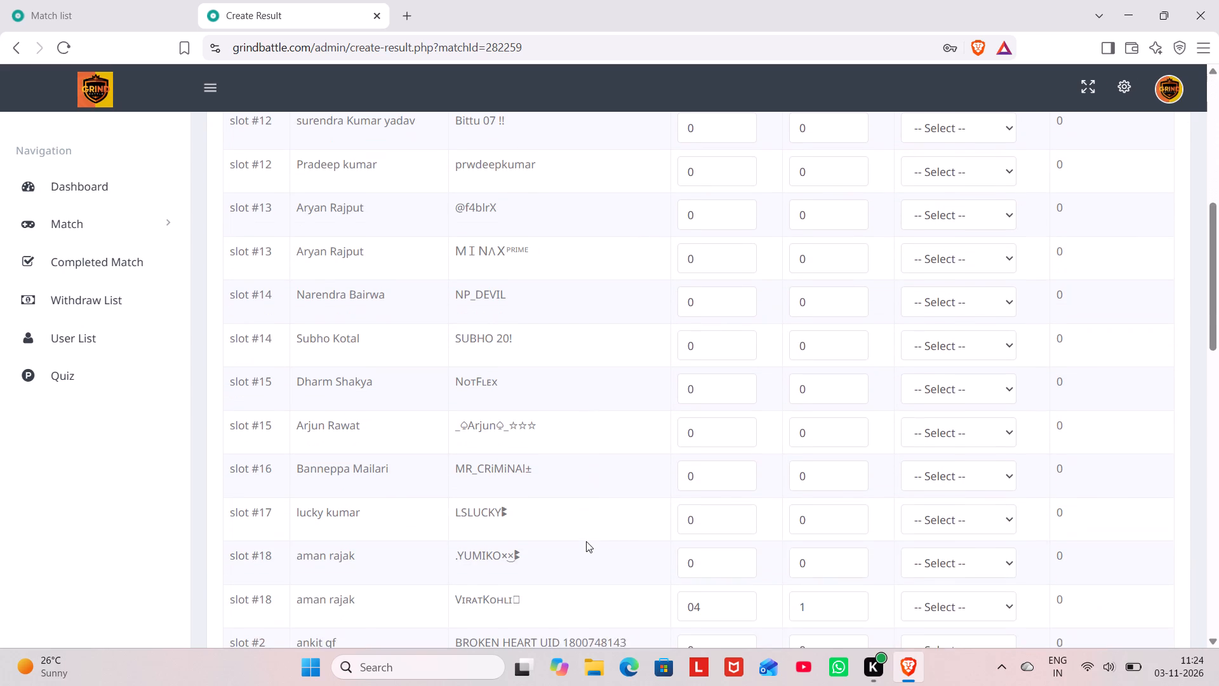
{"action": "scroll", "coordinate": [586, 541], "scroll_direction": "down", "scroll_amount": 4}
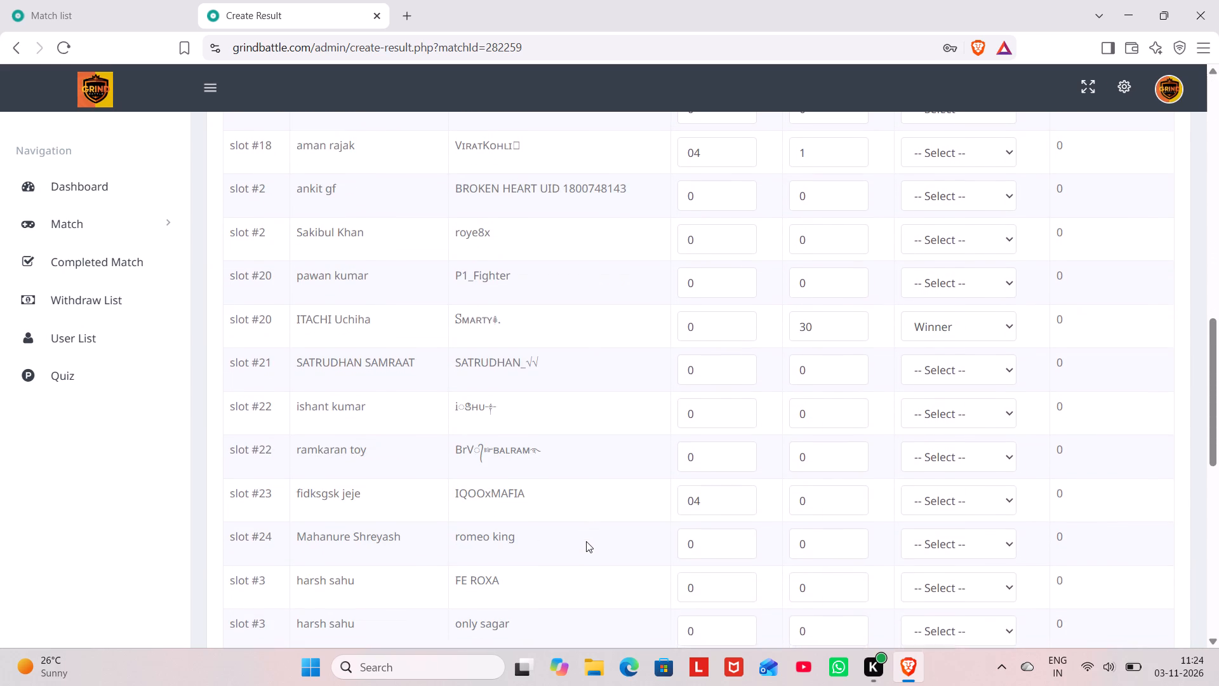
{"action": "left_click", "coordinate": [703, 429]}
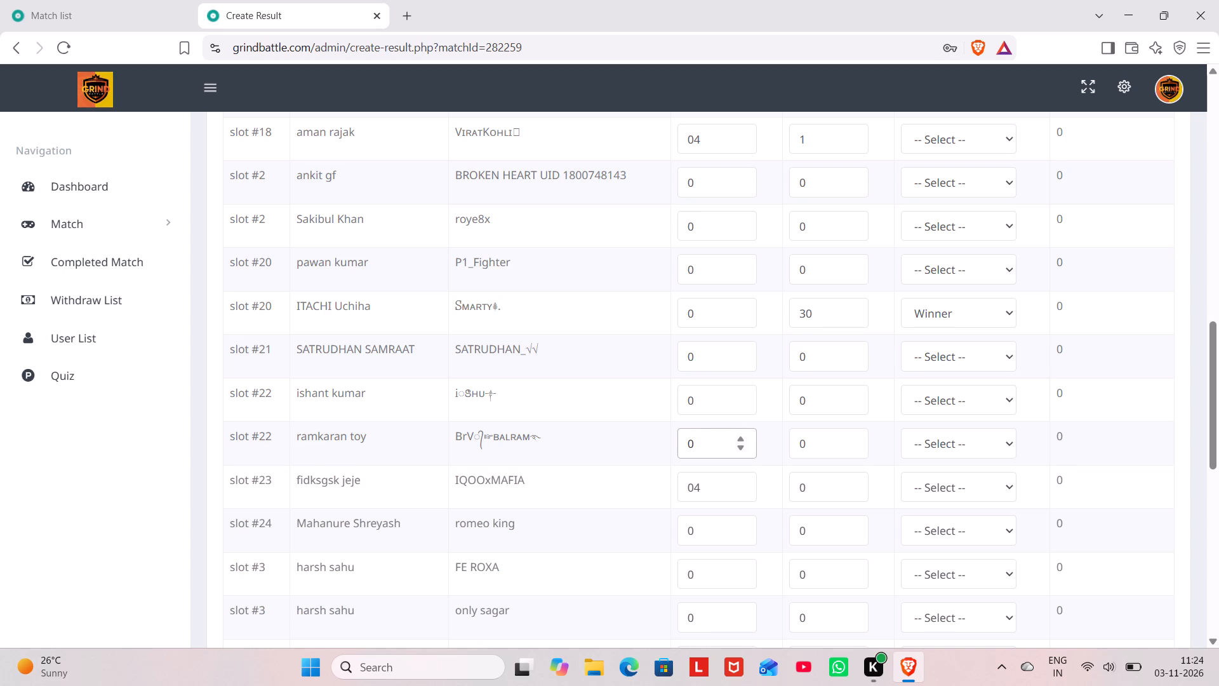
{"action": "key", "text": "2"}
{"action": "key", "text": "Tab"}
{"action": "left_click", "coordinate": [629, 412]}
{"action": "scroll", "coordinate": [629, 412], "scroll_direction": "up", "scroll_amount": 6}
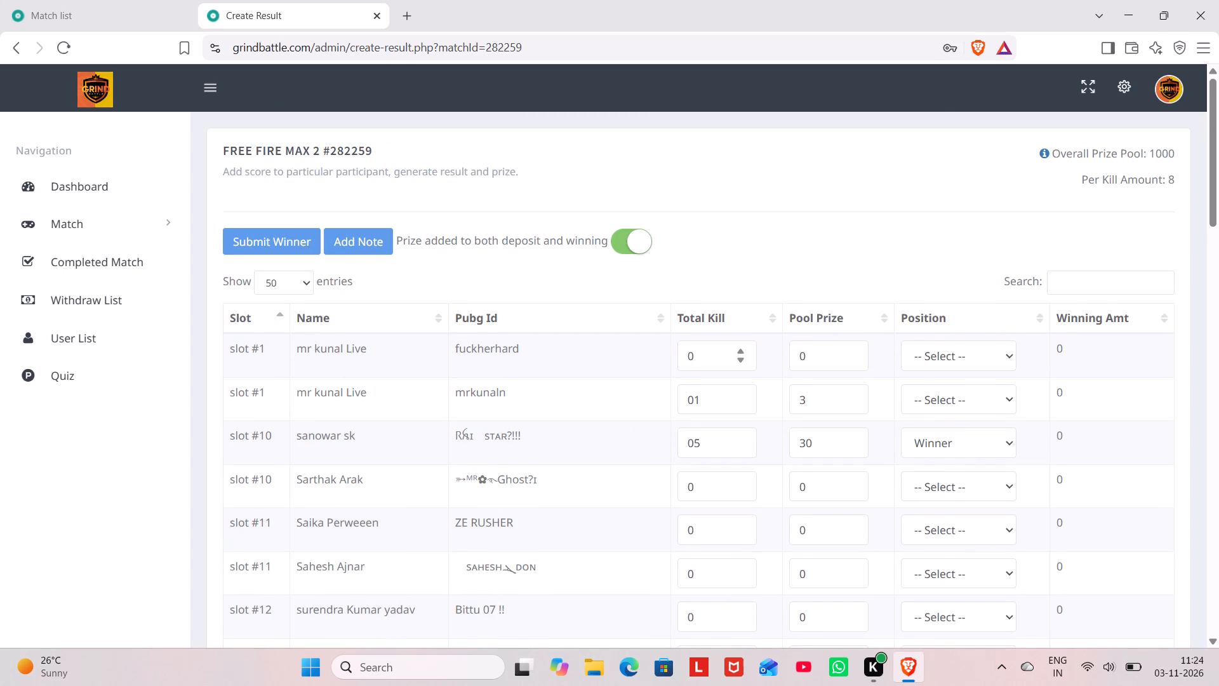
{"action": "left_click", "coordinate": [1076, 281]}
{"action": "type", "text": "su"}
{"action": "left_click", "coordinate": [728, 396]}
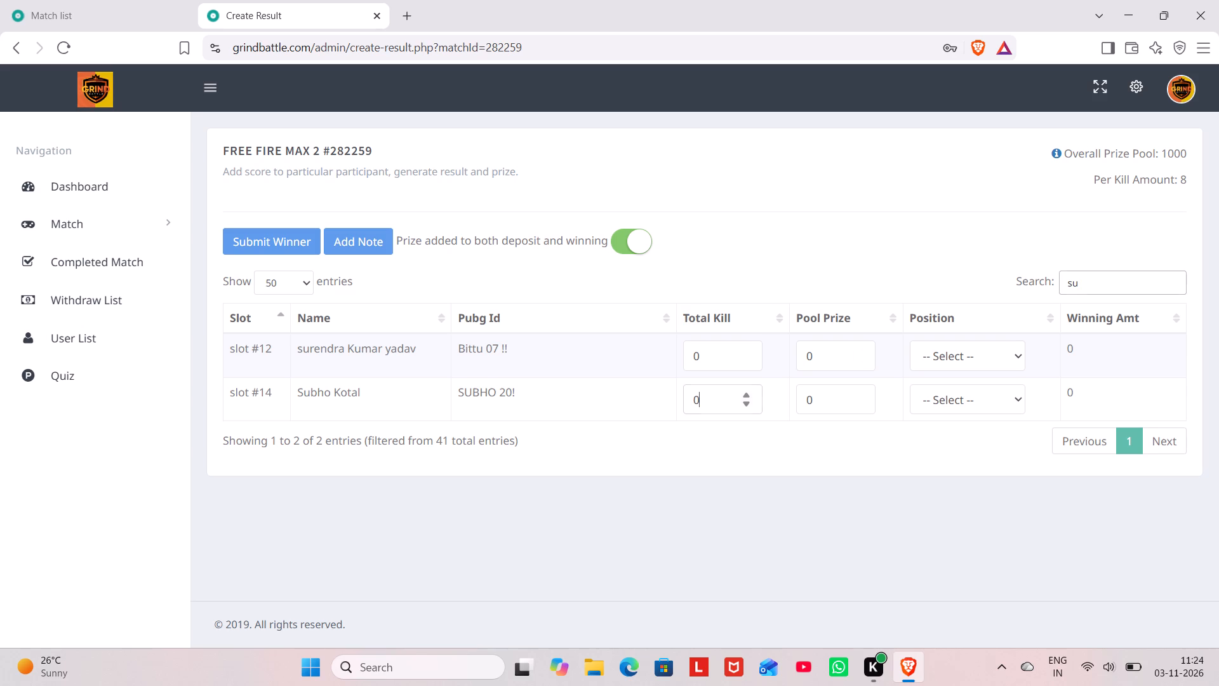
{"action": "key", "text": "2"}
{"action": "key", "text": "Tab"}
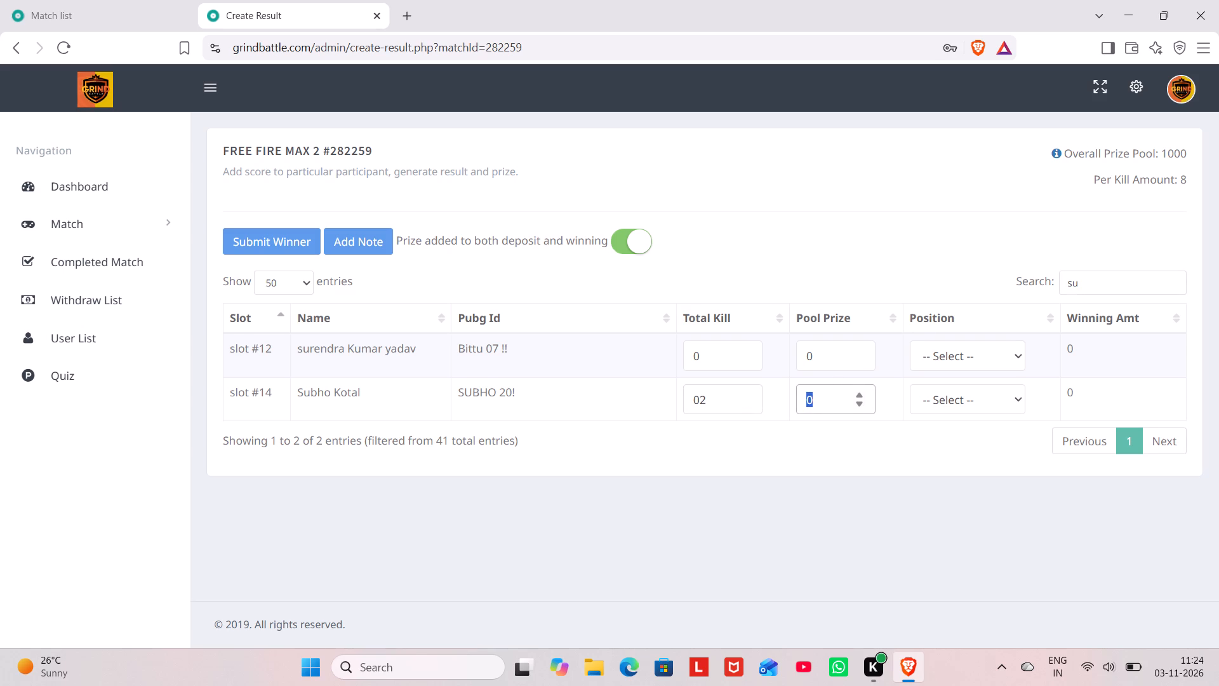
{"action": "left_click", "coordinate": [1110, 274]}
{"action": "key", "text": "BackSpace"}
{"action": "key", "text": "BackSpace"}
{"action": "key", "text": "BackSpace"}
{"action": "key", "text": "BackSpace"}
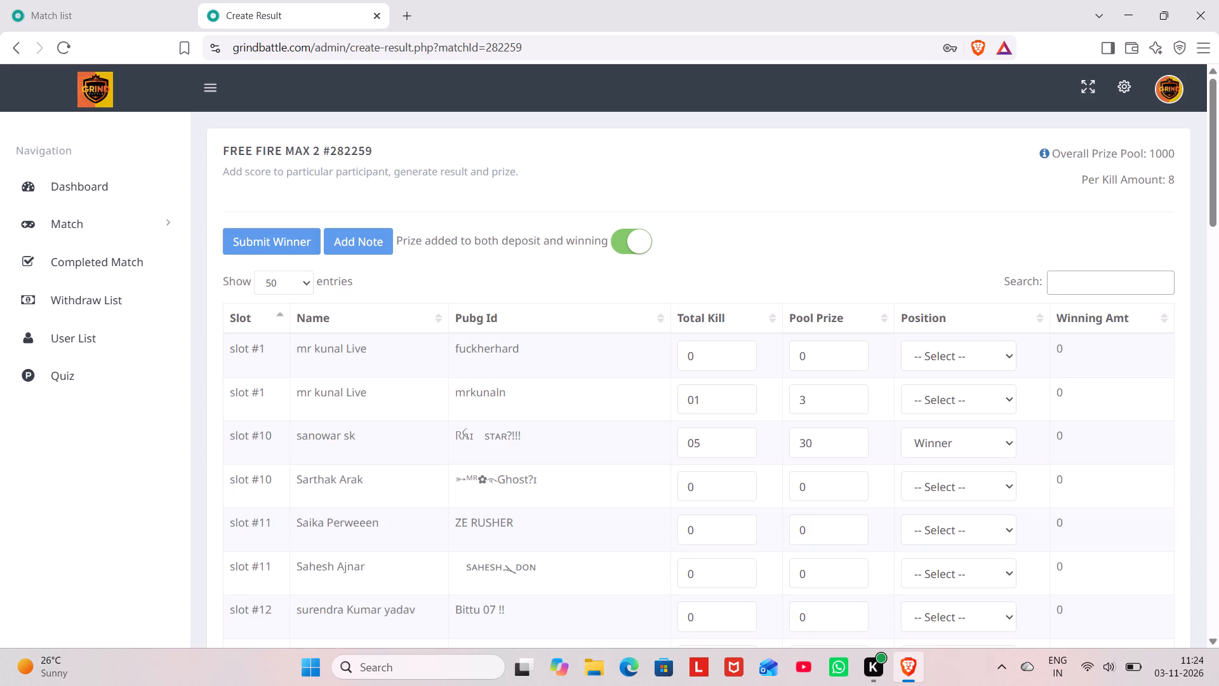
{"action": "key", "text": "BackSpace"}
{"action": "type", "text": "ze"}
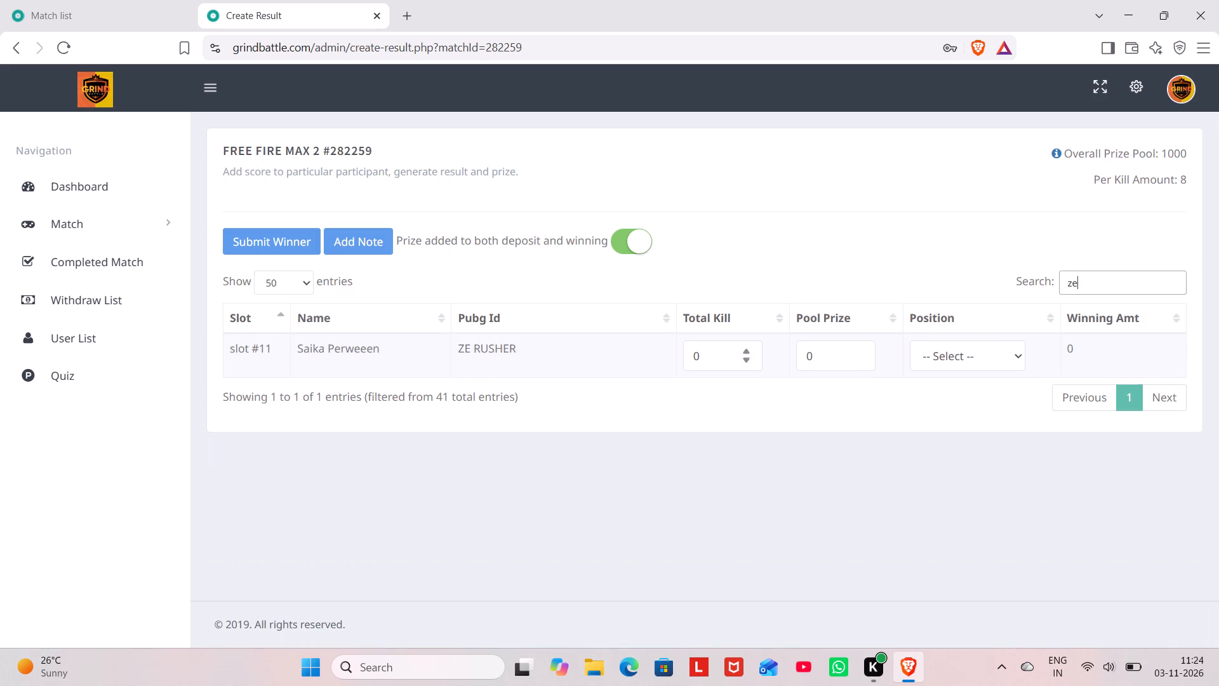
{"action": "left_click", "coordinate": [714, 355]}
{"action": "key", "text": "1"}
{"action": "key", "text": "Tab"}
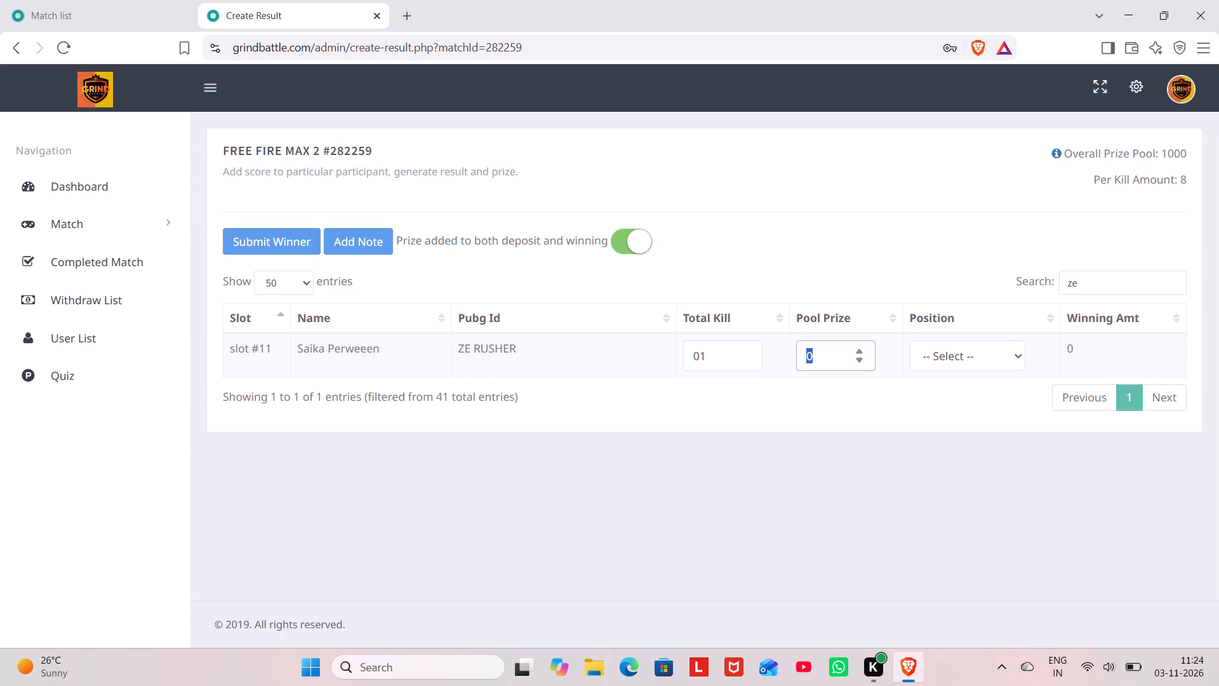
Clear the participant search and give the slot #10 participant with Ghost in the player ID 1 total kill.
{"action": "left_click", "coordinate": [1105, 284]}
{"action": "key", "text": "BackSpace"}
{"action": "key", "text": "BackSpace"}
{"action": "key", "text": "BackSpace"}
{"action": "key", "text": "BackSpace"}
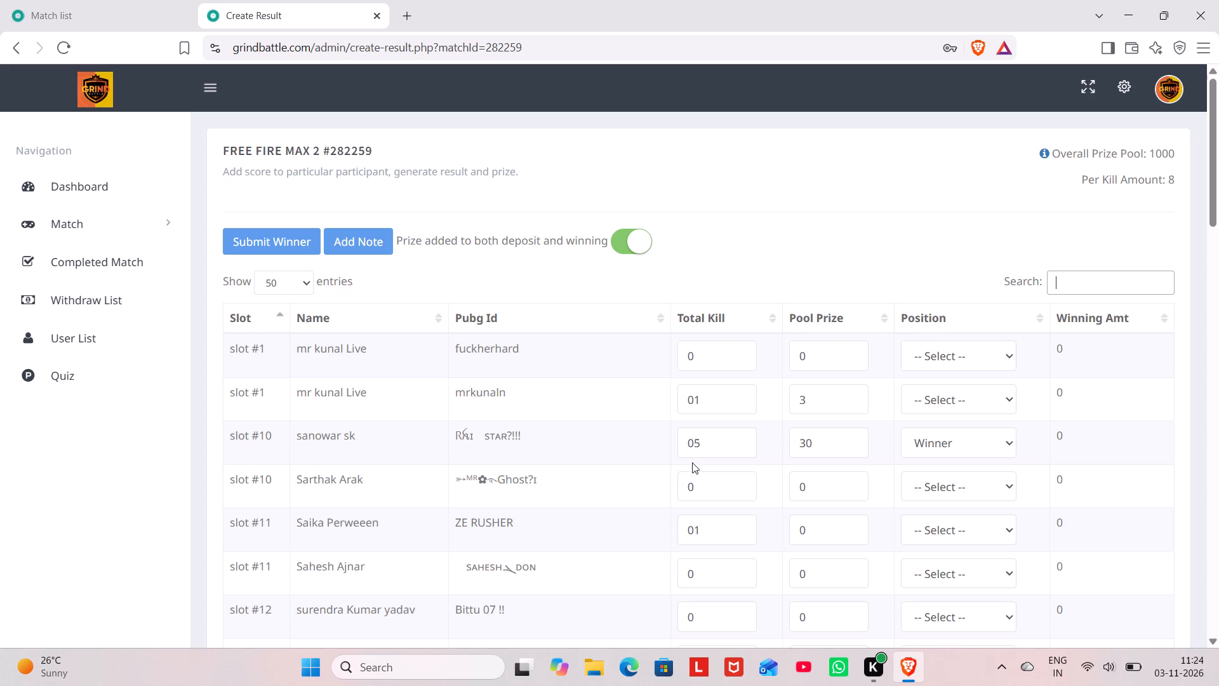
{"action": "left_click", "coordinate": [700, 483]}
{"action": "key", "text": "1"}
{"action": "key", "text": "Tab"}
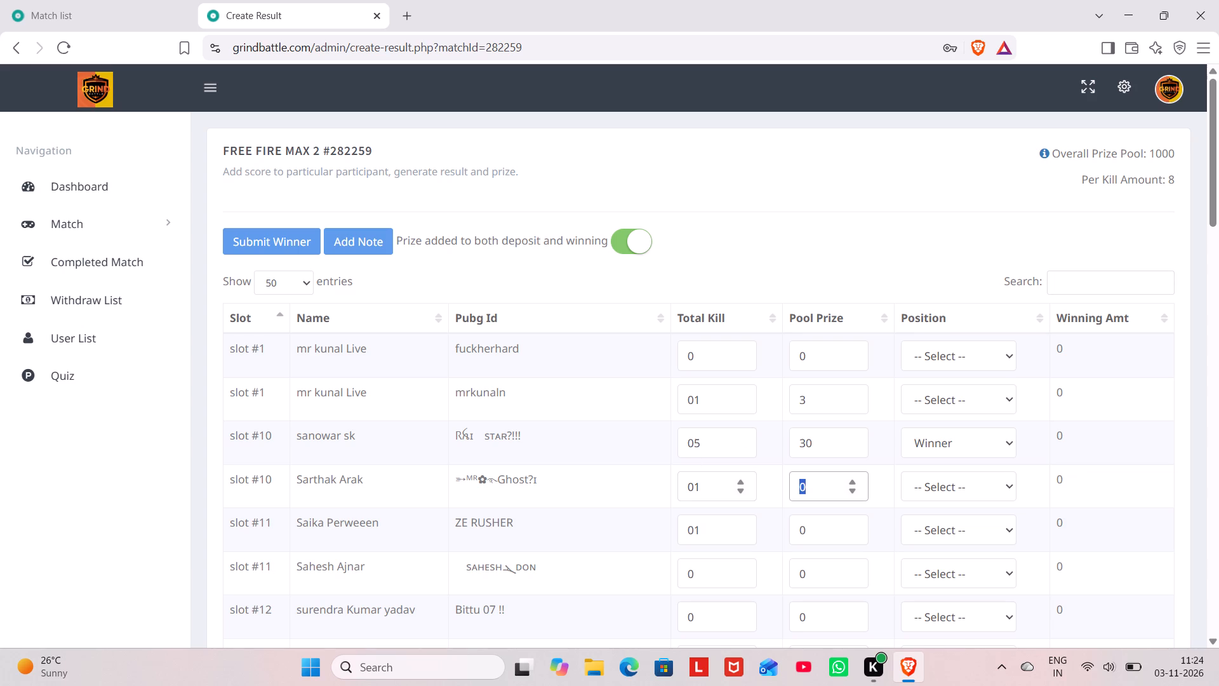
{"action": "left_click", "coordinate": [578, 562]}
Give slot #2 participant BROKEN HEART 1 total kill.
{"action": "scroll", "coordinate": [614, 555], "scroll_direction": "down", "scroll_amount": 2}
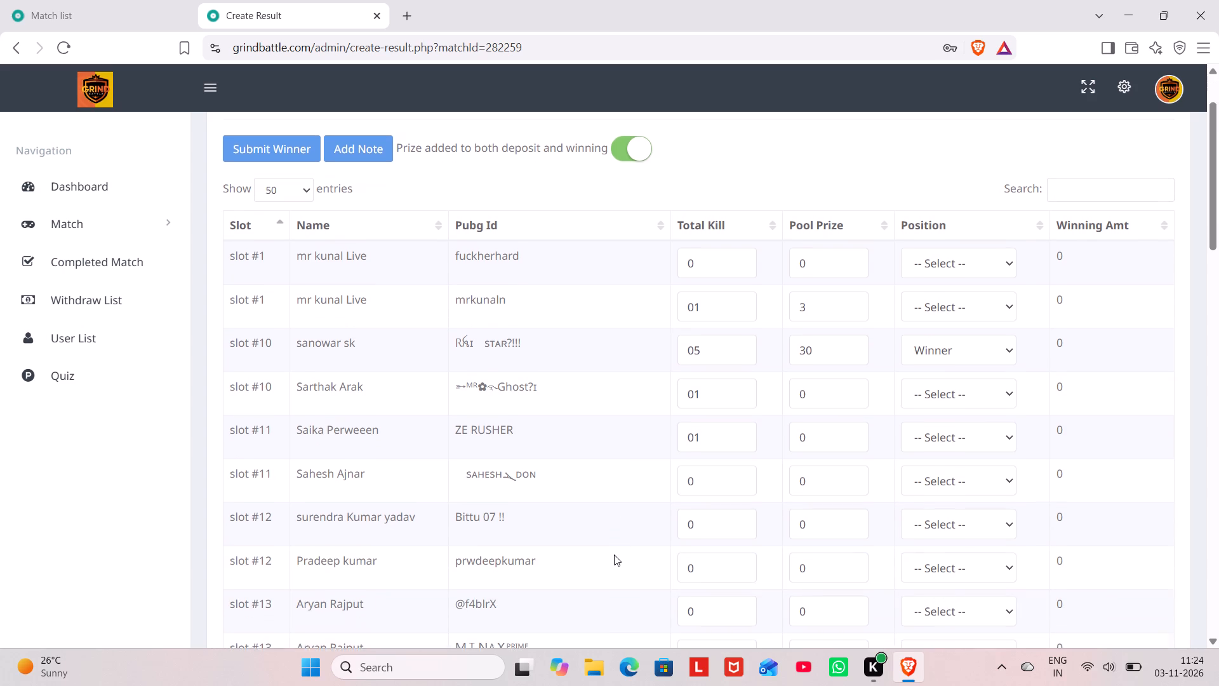
{"action": "scroll", "coordinate": [614, 555], "scroll_direction": "down", "scroll_amount": 1}
{"action": "scroll", "coordinate": [667, 542], "scroll_direction": "down", "scroll_amount": 4}
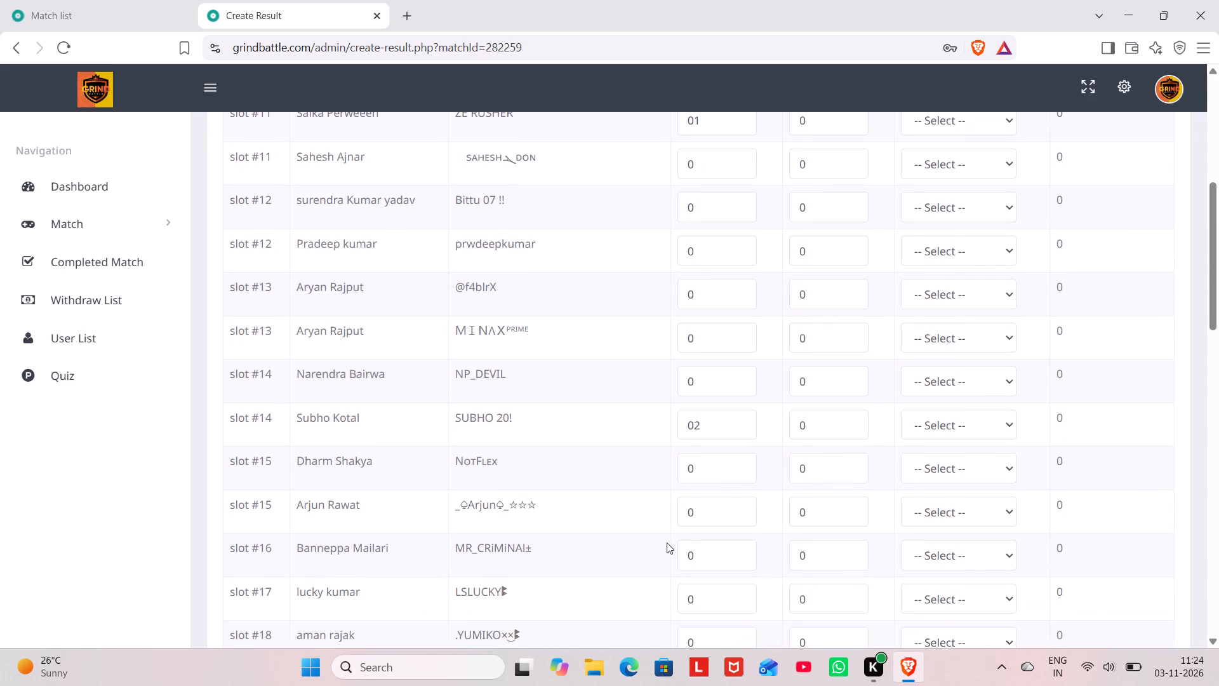
{"action": "scroll", "coordinate": [667, 542], "scroll_direction": "down", "scroll_amount": 3}
{"action": "left_click", "coordinate": [702, 520]}
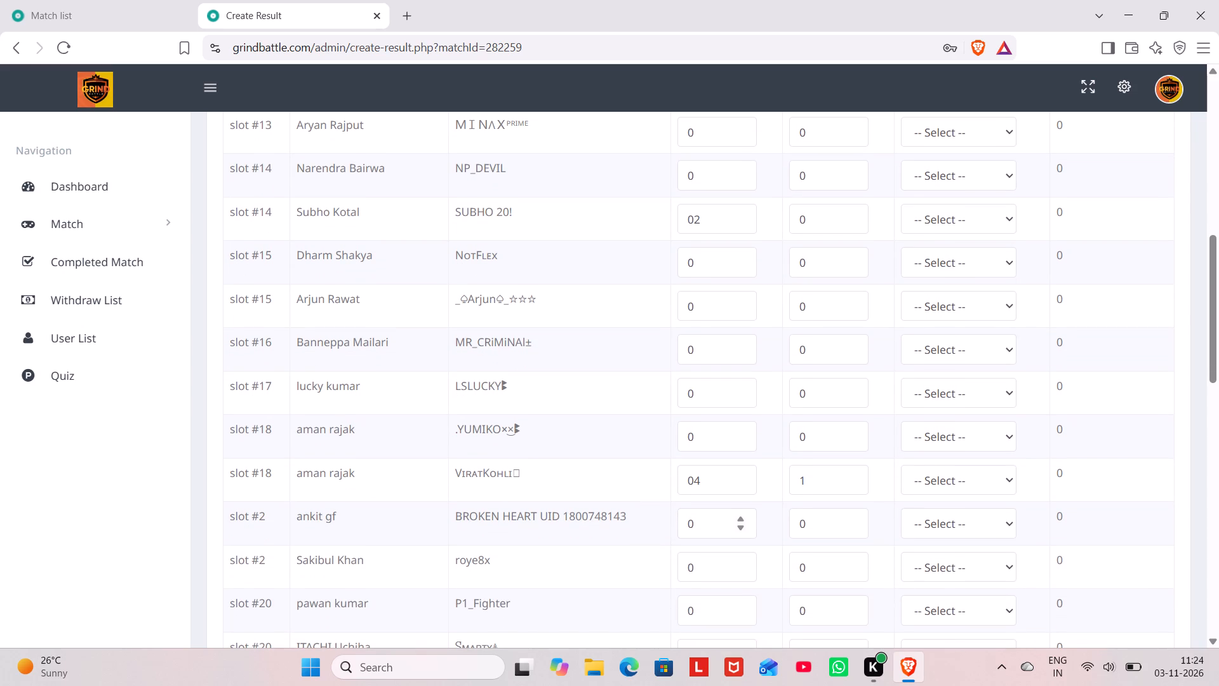
{"action": "key", "text": "1"}
{"action": "key", "text": "Tab"}
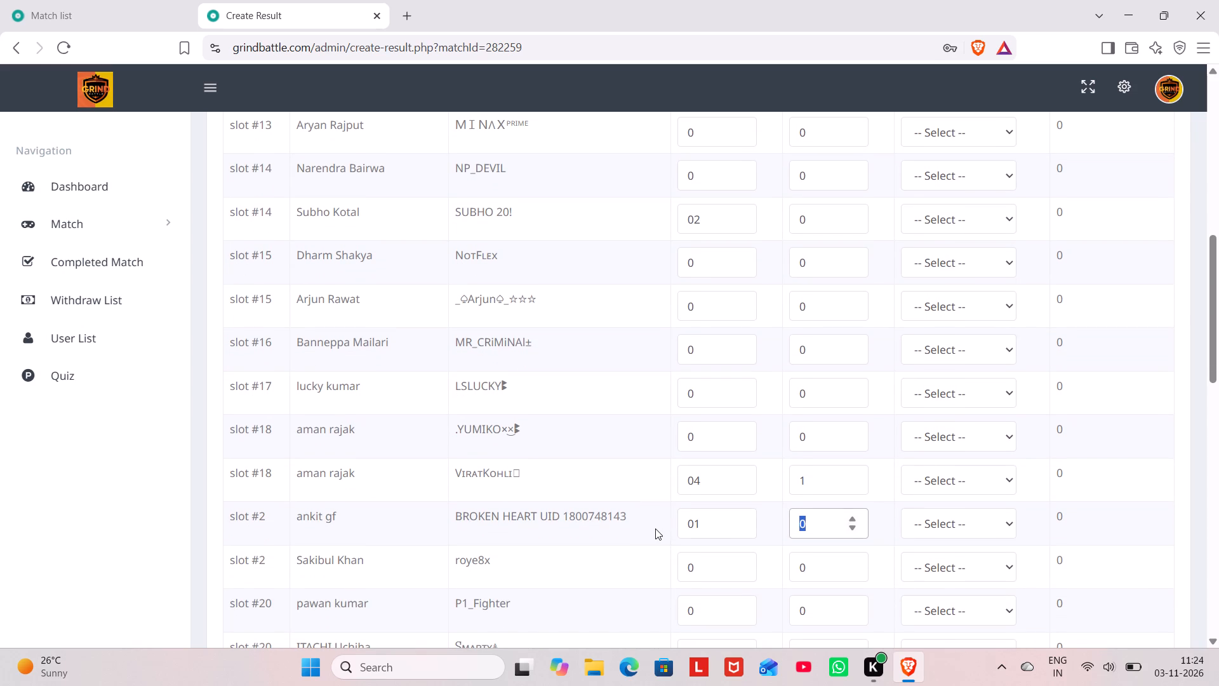
{"action": "left_click", "coordinate": [655, 528]}
Give slot #20 participant P1_Fighter 1 total kill.
{"action": "scroll", "coordinate": [655, 528], "scroll_direction": "down", "scroll_amount": 3}
{"action": "left_click", "coordinate": [704, 418]}
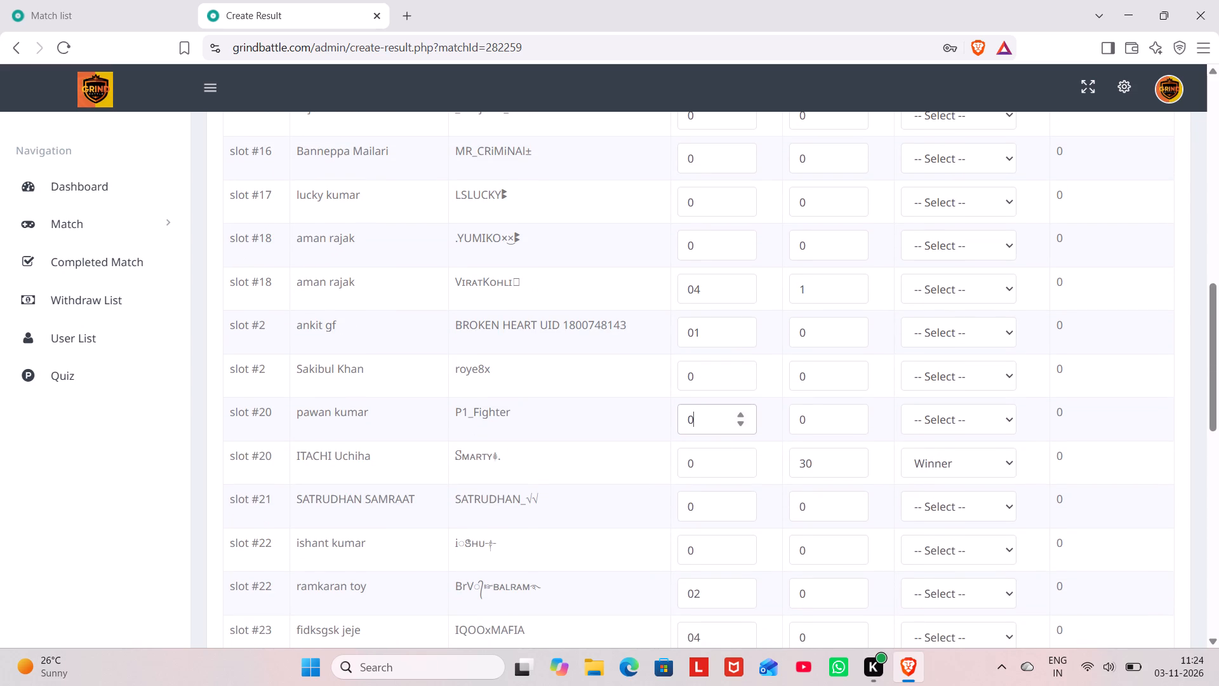
{"action": "key", "text": "1"}
{"action": "key", "text": "Tab"}
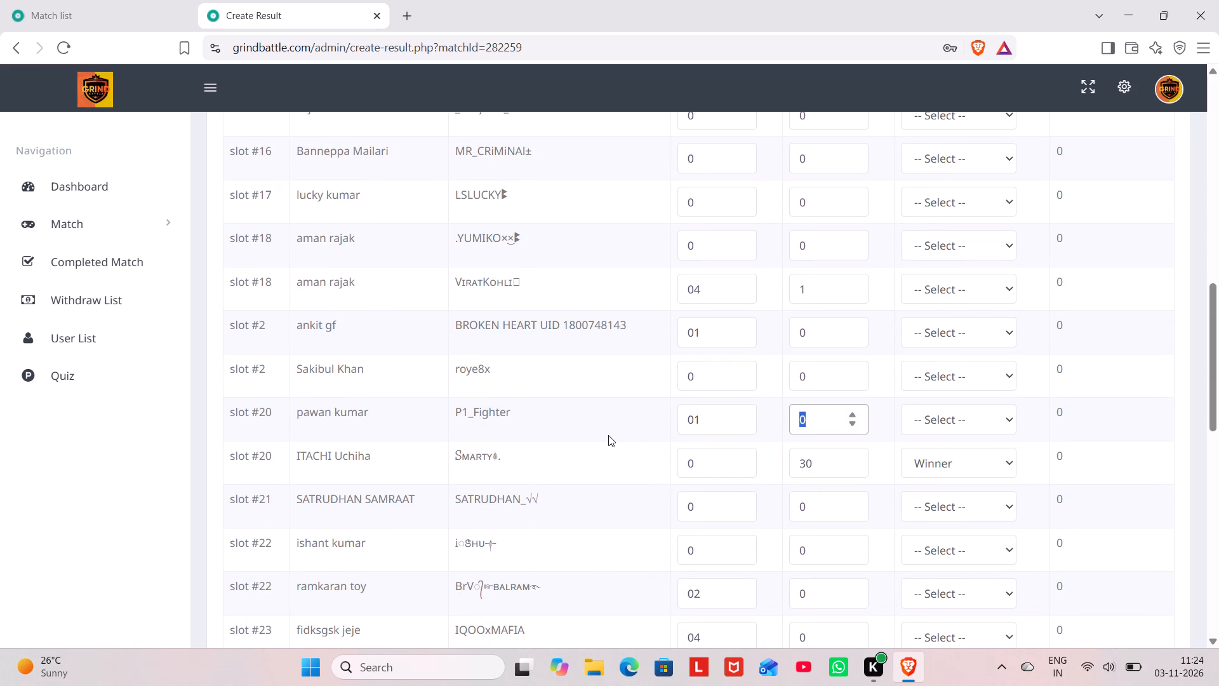
{"action": "left_click", "coordinate": [608, 435]}
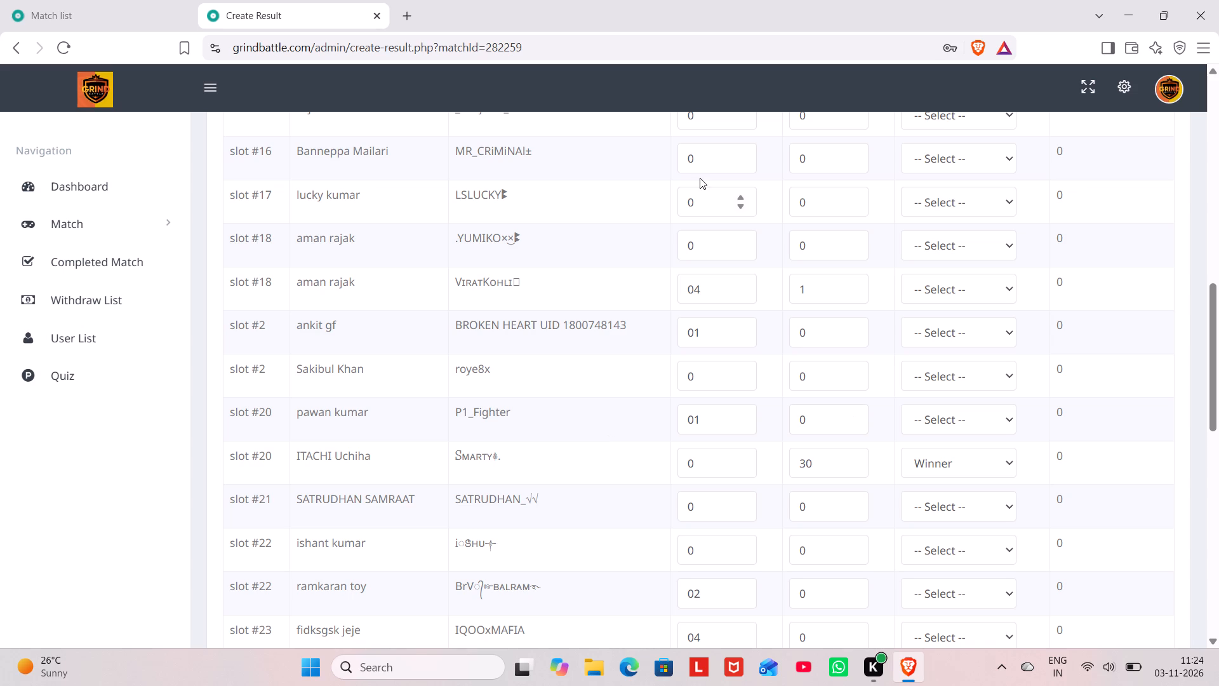
{"action": "left_click", "coordinate": [703, 191]}
{"action": "key", "text": "1"}
{"action": "key", "text": "Tab"}
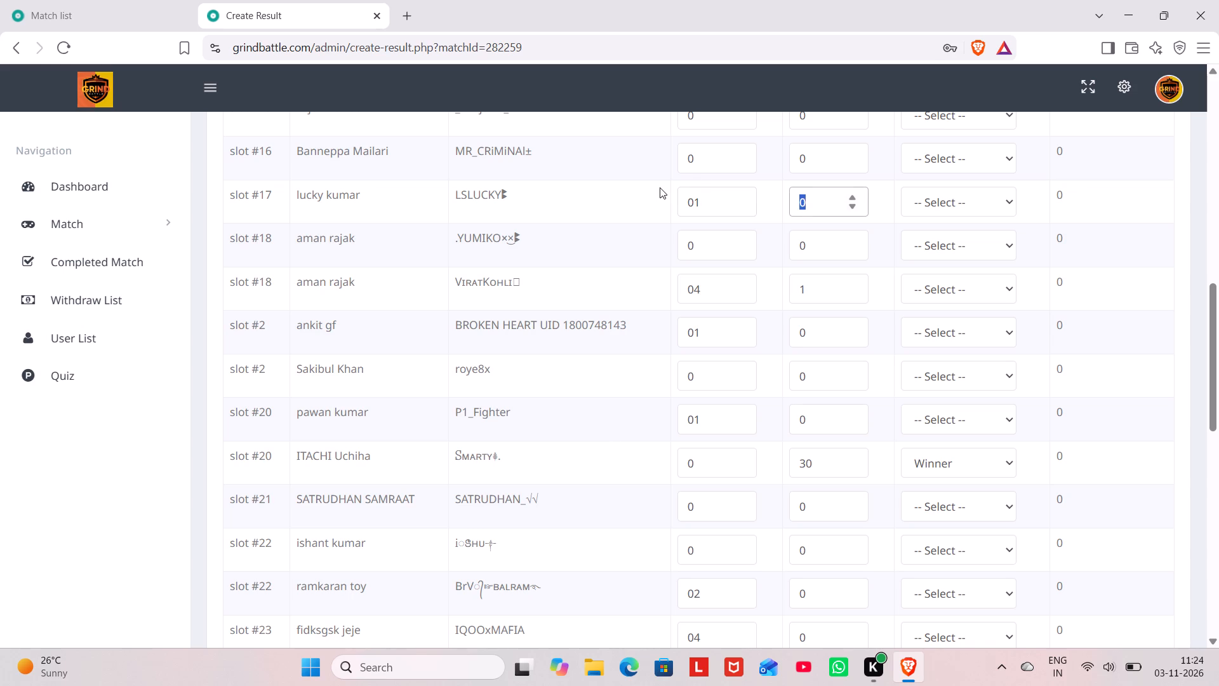
{"action": "left_click", "coordinate": [660, 187]}
{"action": "scroll", "coordinate": [654, 421], "scroll_direction": "down", "scroll_amount": 5}
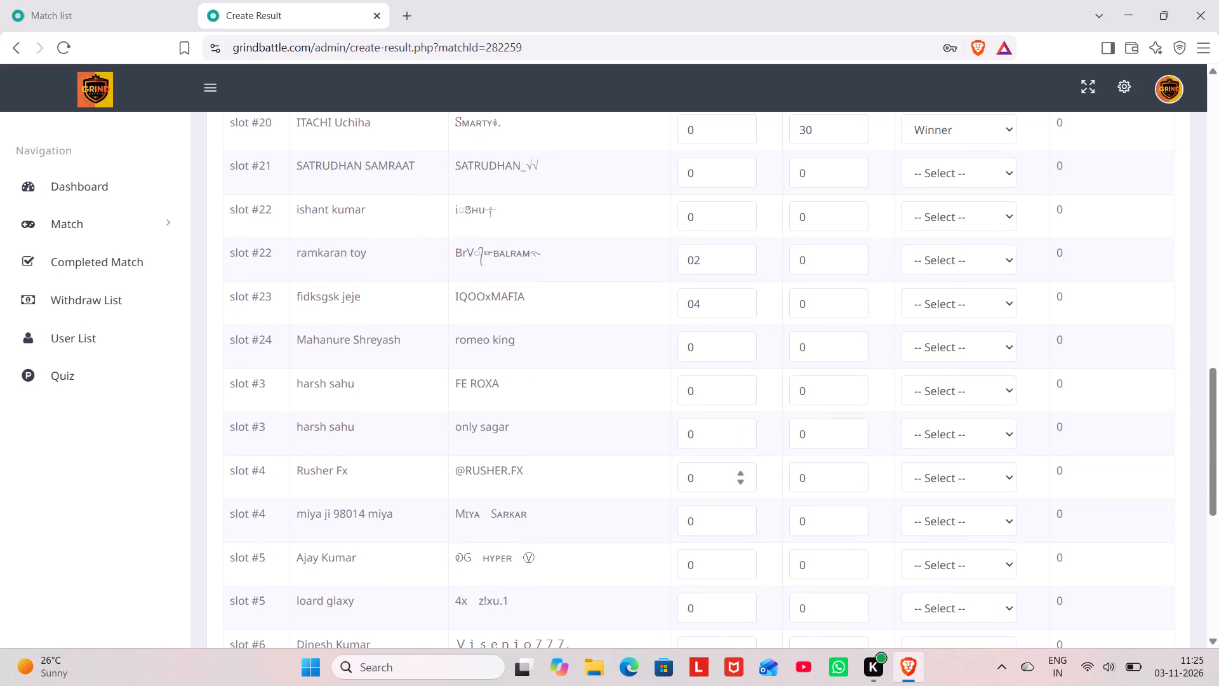
{"action": "left_click", "coordinate": [719, 475]}
{"action": "key", "text": "4"}
{"action": "key", "text": "Tab"}
{"action": "left_click", "coordinate": [644, 476]}
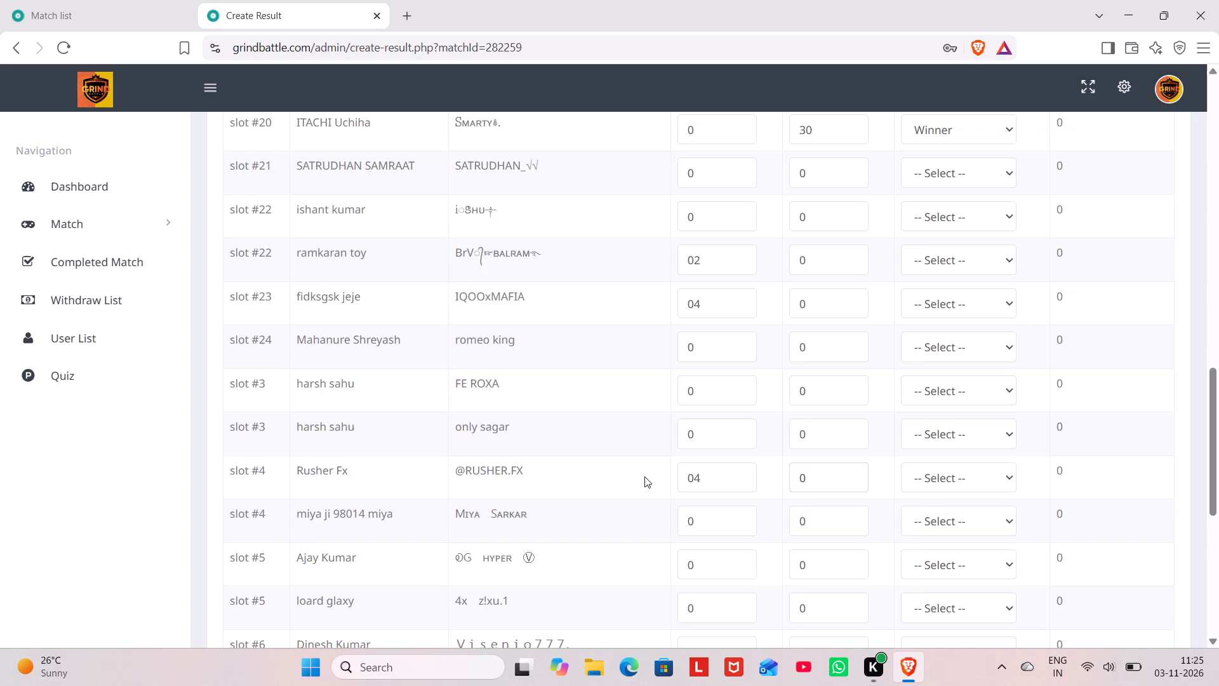
Submit the winners of match 282259.
{"action": "scroll", "coordinate": [644, 476], "scroll_direction": "up", "scroll_amount": 7}
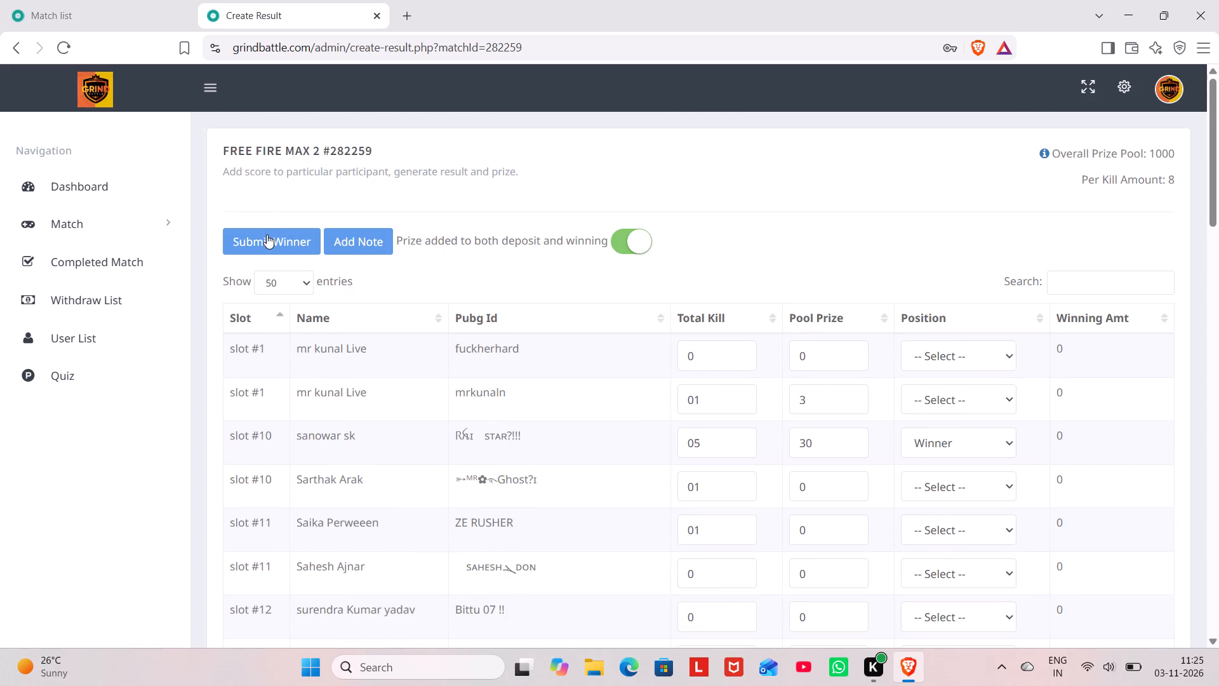
{"action": "left_click", "coordinate": [267, 234]}
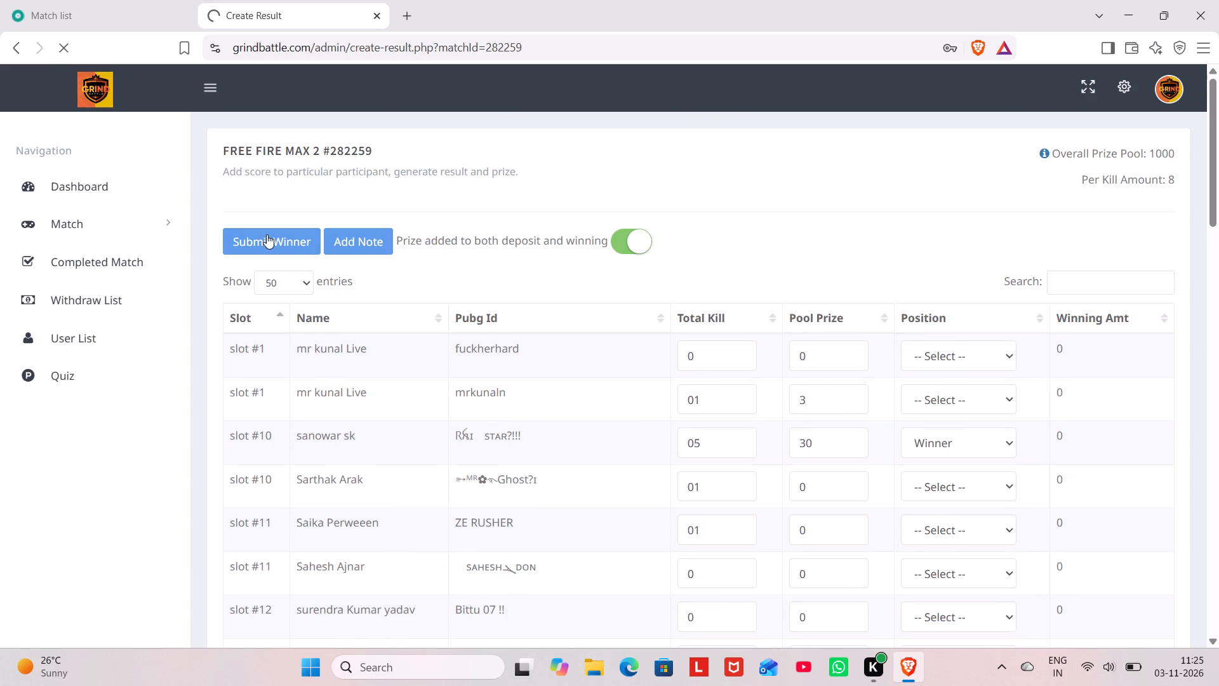
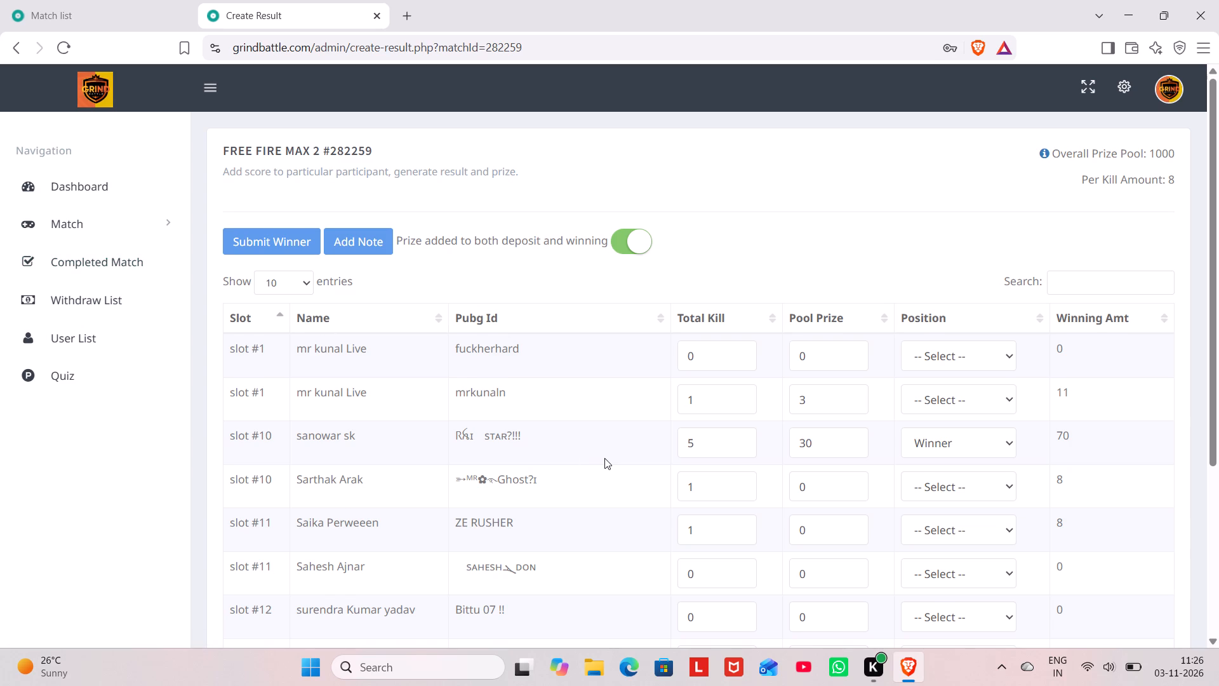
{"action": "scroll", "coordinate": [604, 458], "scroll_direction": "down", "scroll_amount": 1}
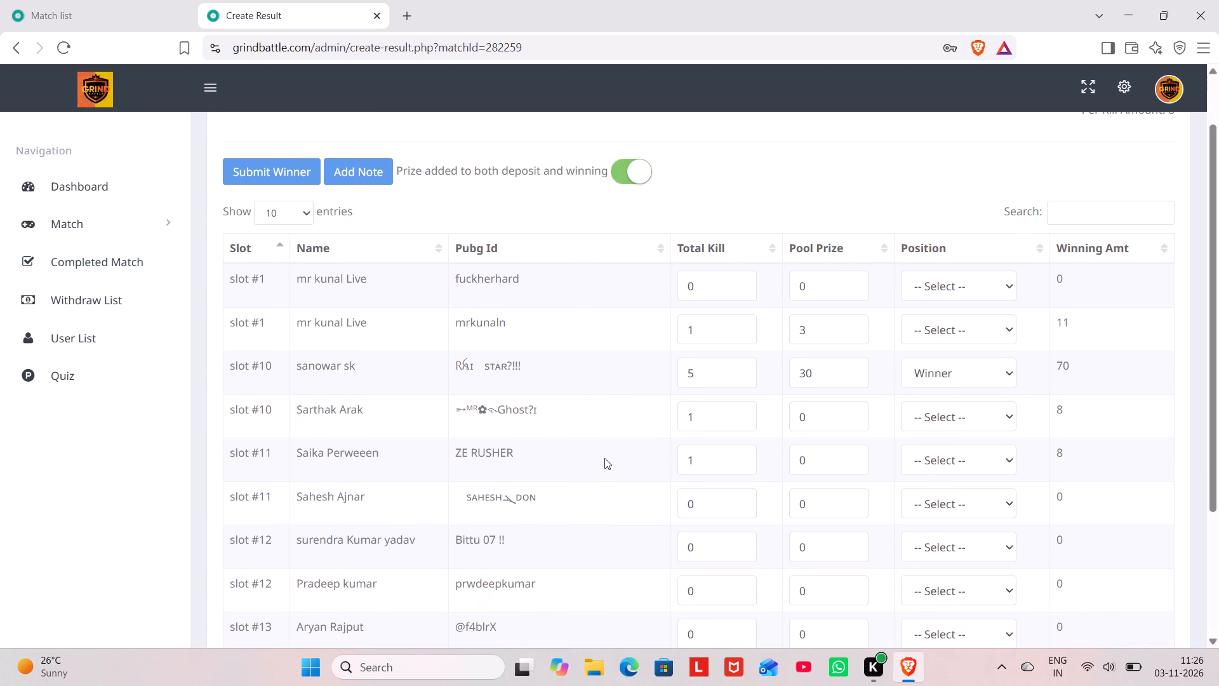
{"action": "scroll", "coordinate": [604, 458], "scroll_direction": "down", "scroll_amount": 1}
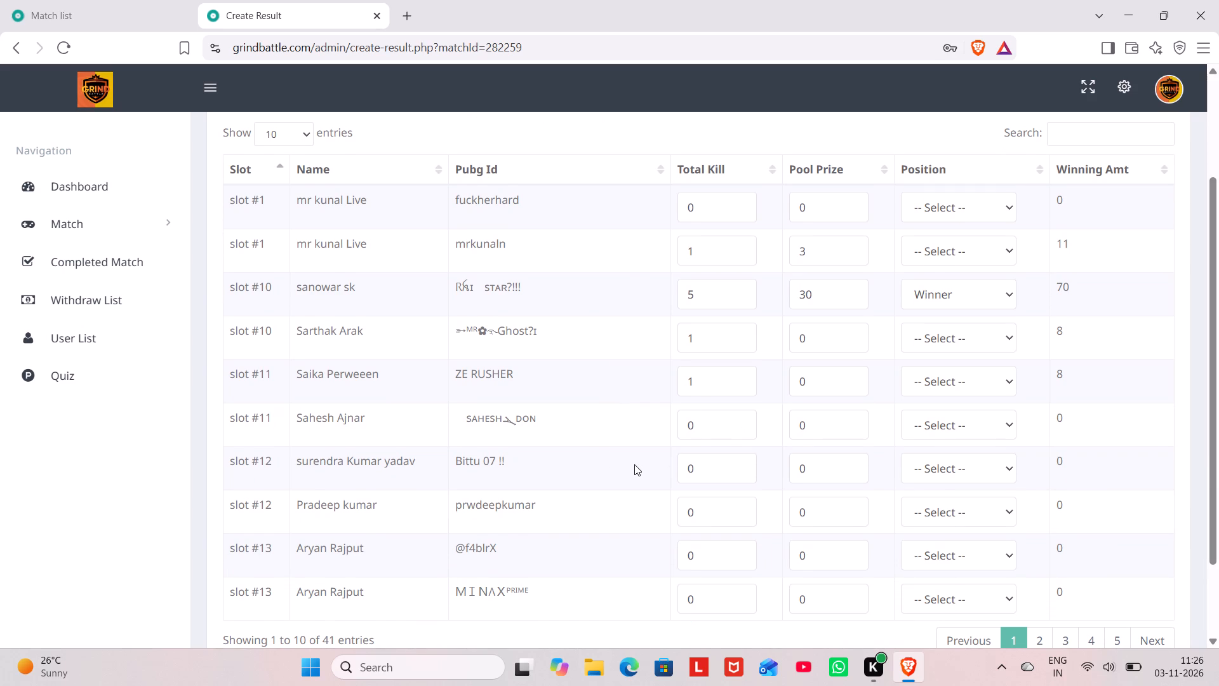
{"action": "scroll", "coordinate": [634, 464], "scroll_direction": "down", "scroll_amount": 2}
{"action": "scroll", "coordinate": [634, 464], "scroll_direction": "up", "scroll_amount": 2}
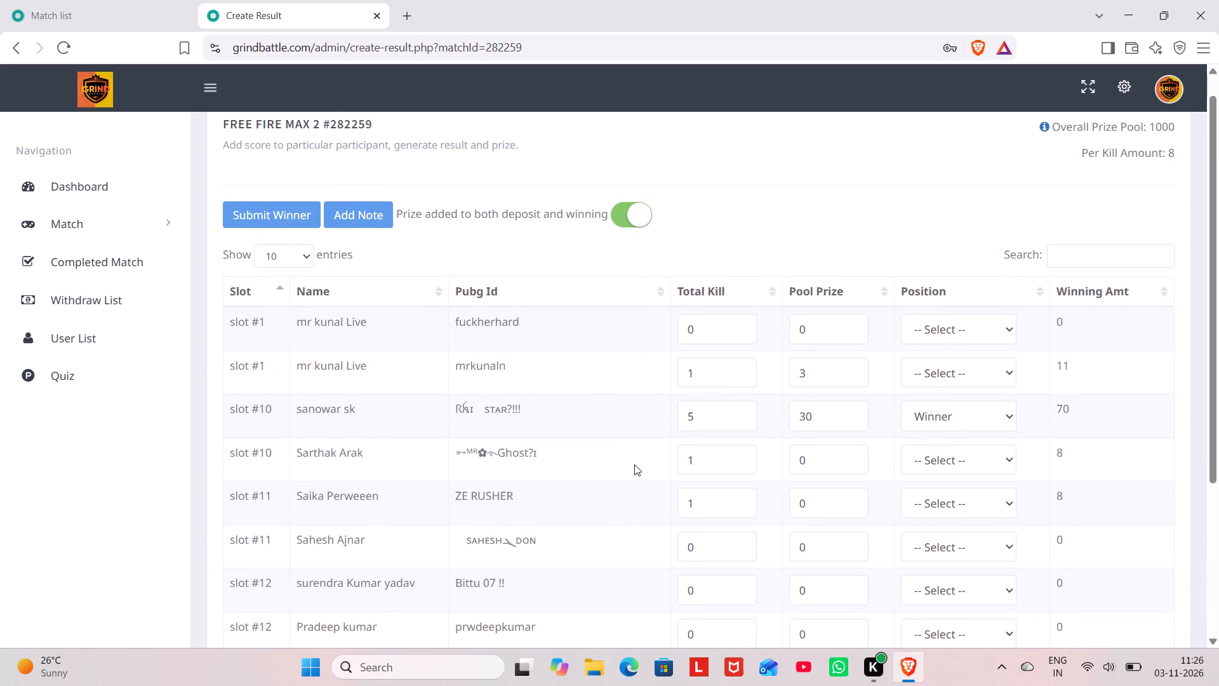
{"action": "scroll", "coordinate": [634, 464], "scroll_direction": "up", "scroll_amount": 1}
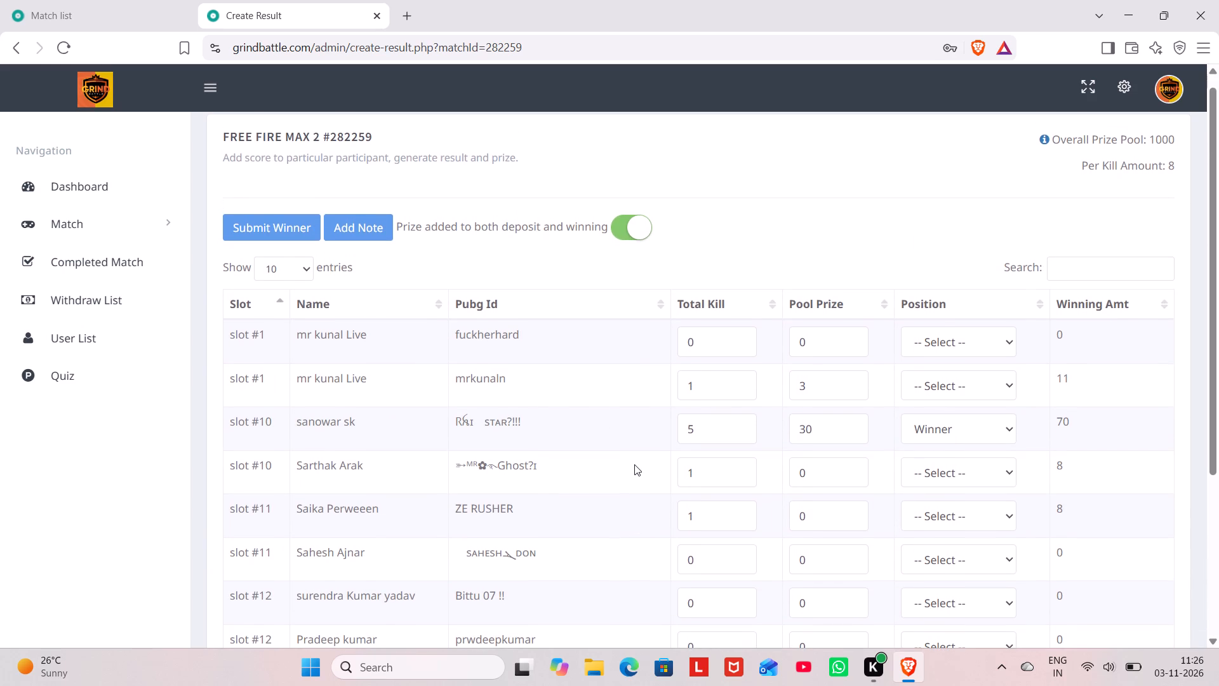
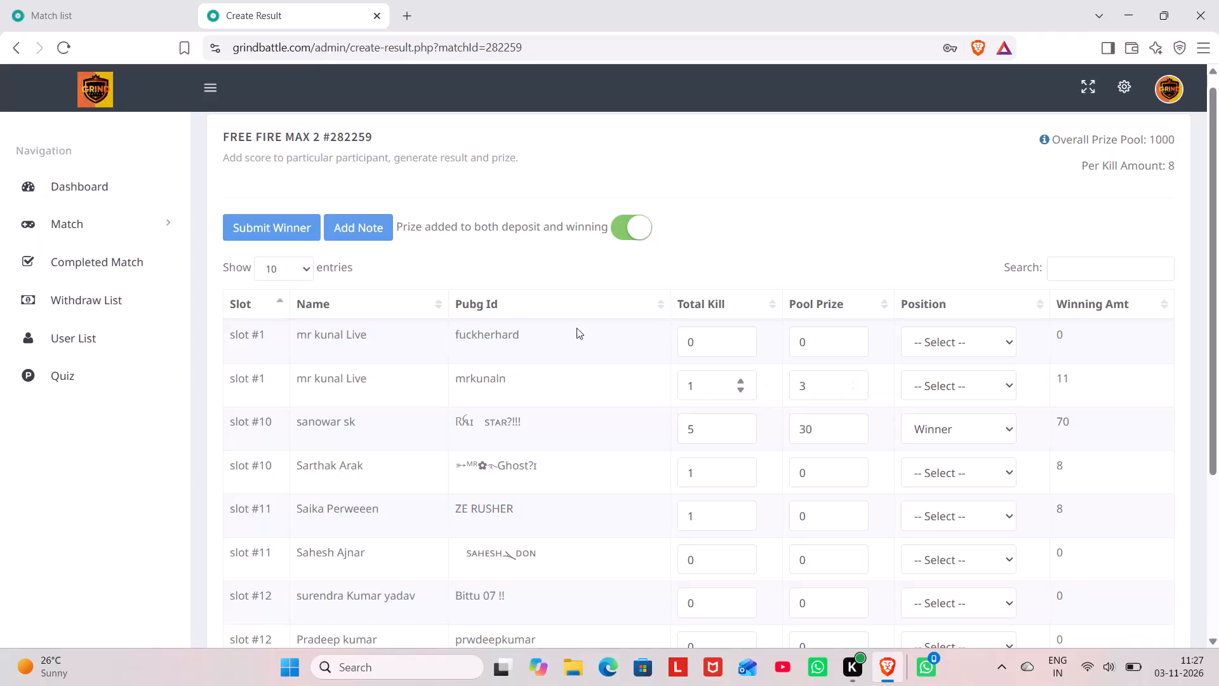
Find match 282412 among the completed matches and open its result entry page with 50 entries shown.
{"action": "left_click", "coordinate": [119, 267]}
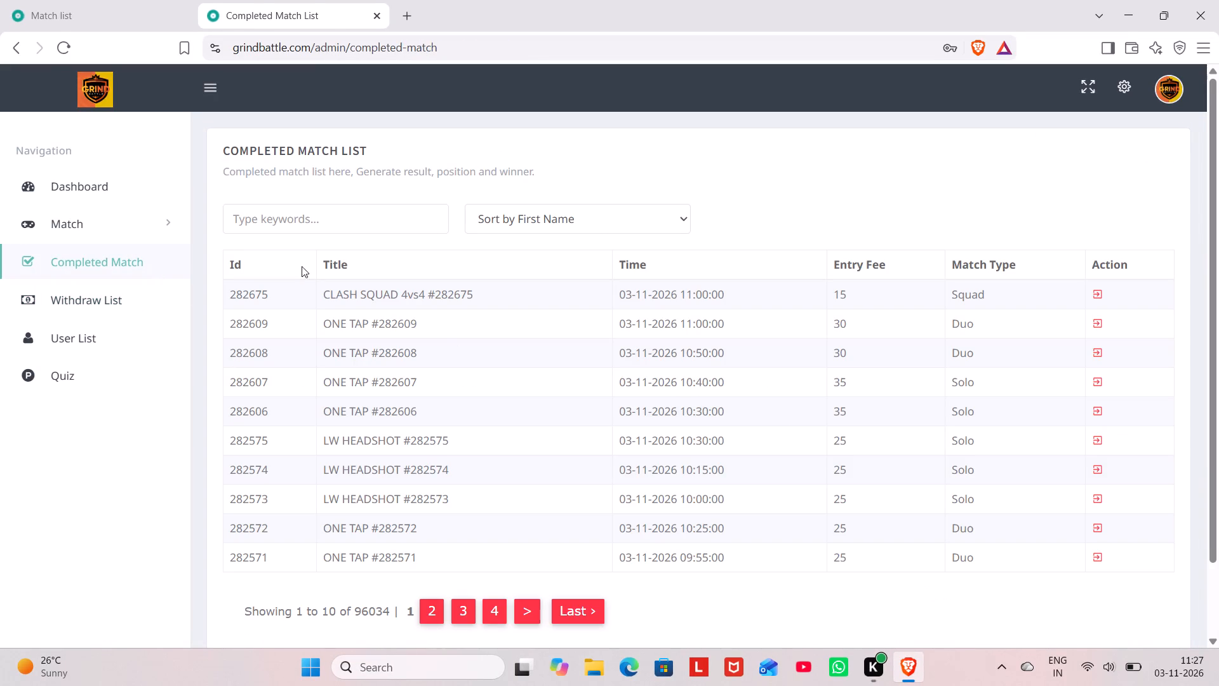
{"action": "left_click", "coordinate": [255, 210]}
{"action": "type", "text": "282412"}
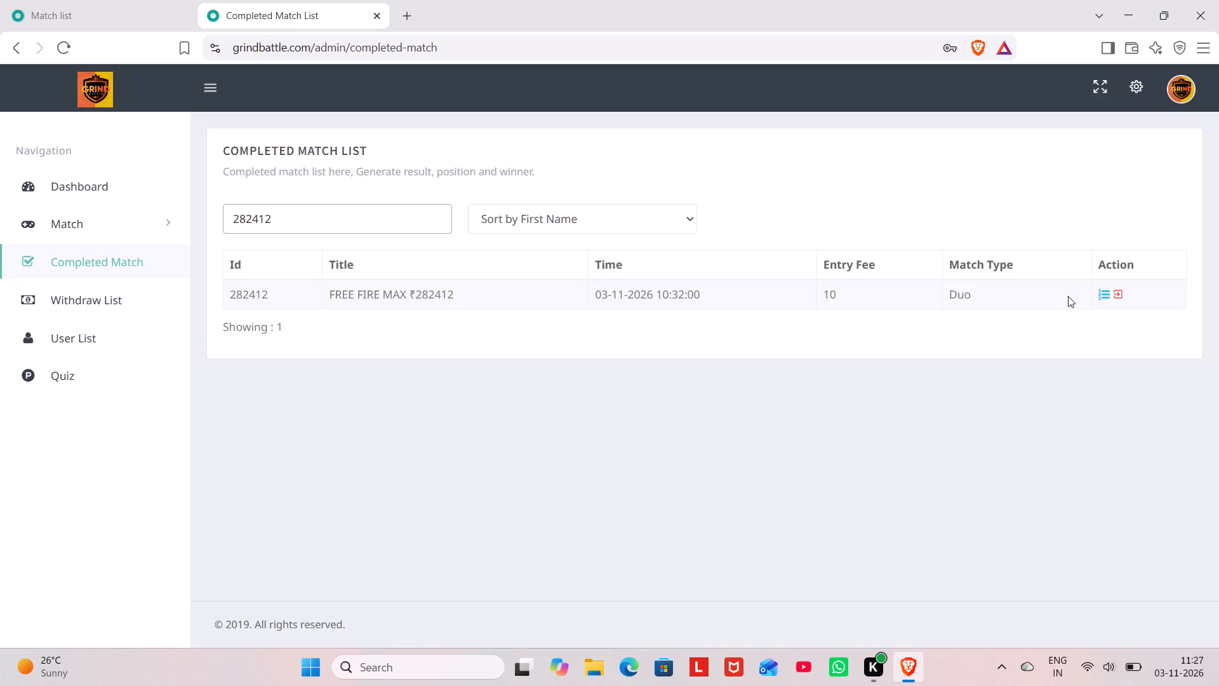
{"action": "left_click", "coordinate": [1102, 291]}
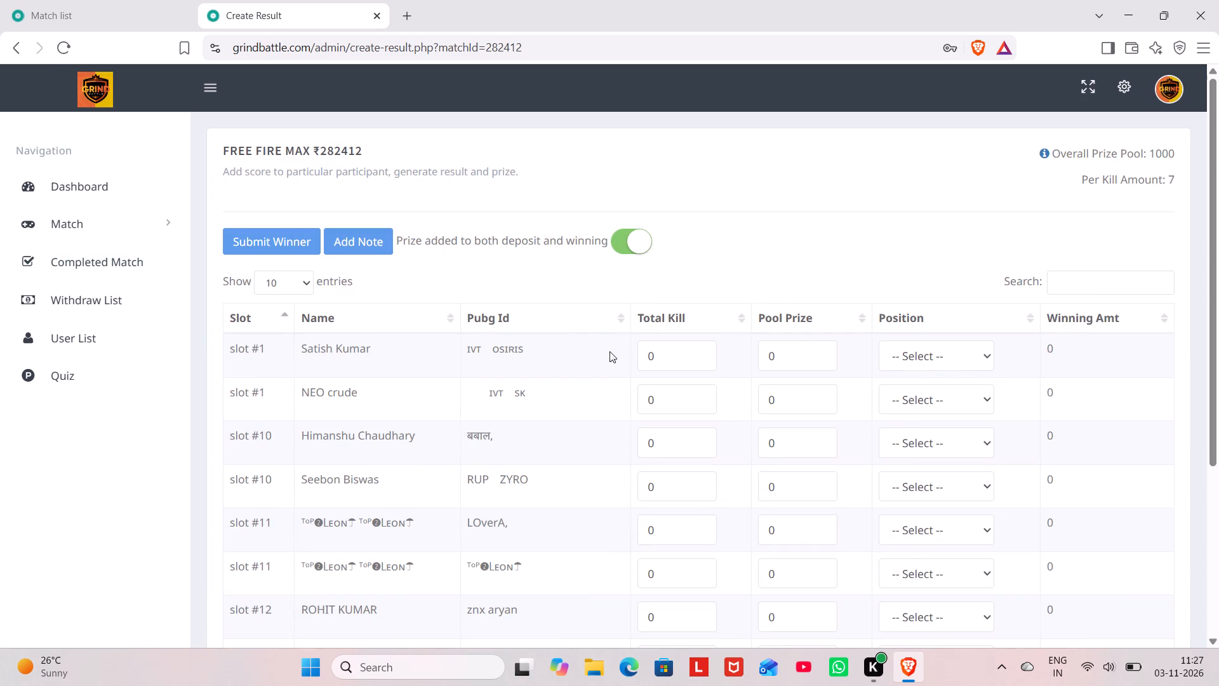
{"action": "left_click", "coordinate": [290, 281]}
{"action": "left_click", "coordinate": [283, 345]}
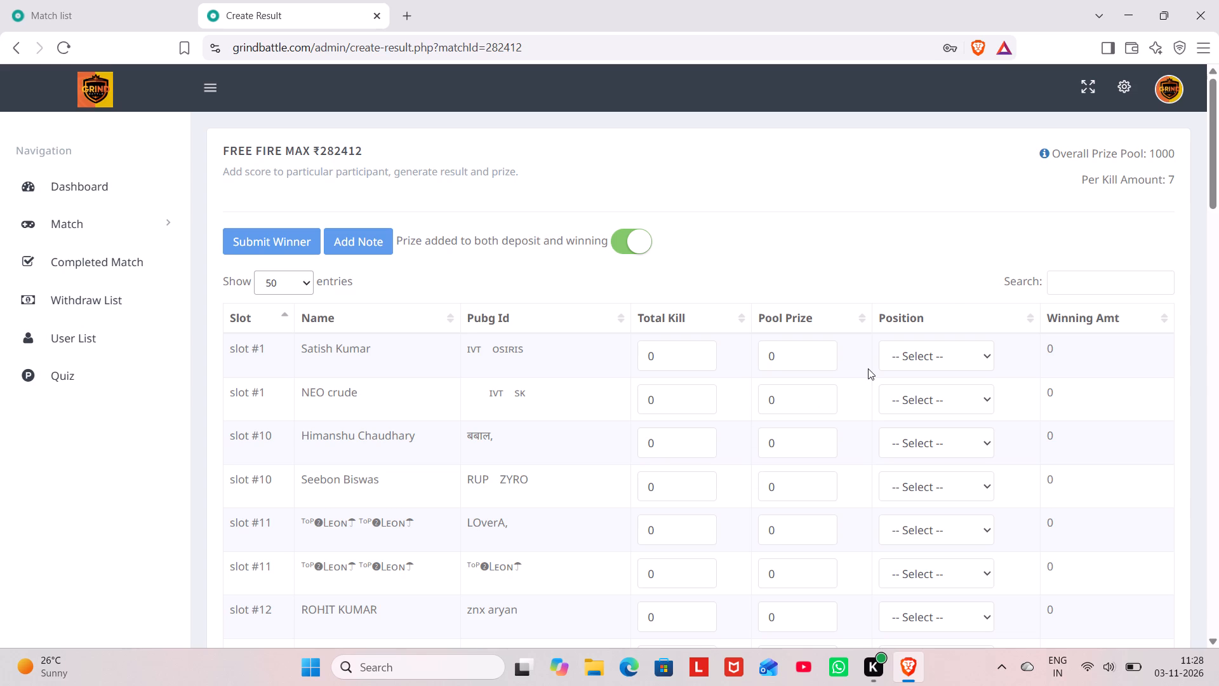
{"action": "left_click", "coordinate": [681, 619]}
{"action": "key", "text": "4"}
{"action": "key", "text": "Tab"}
{"action": "type", "text": "20"}
{"action": "key", "text": "Tab"}
{"action": "key", "text": "Down"}
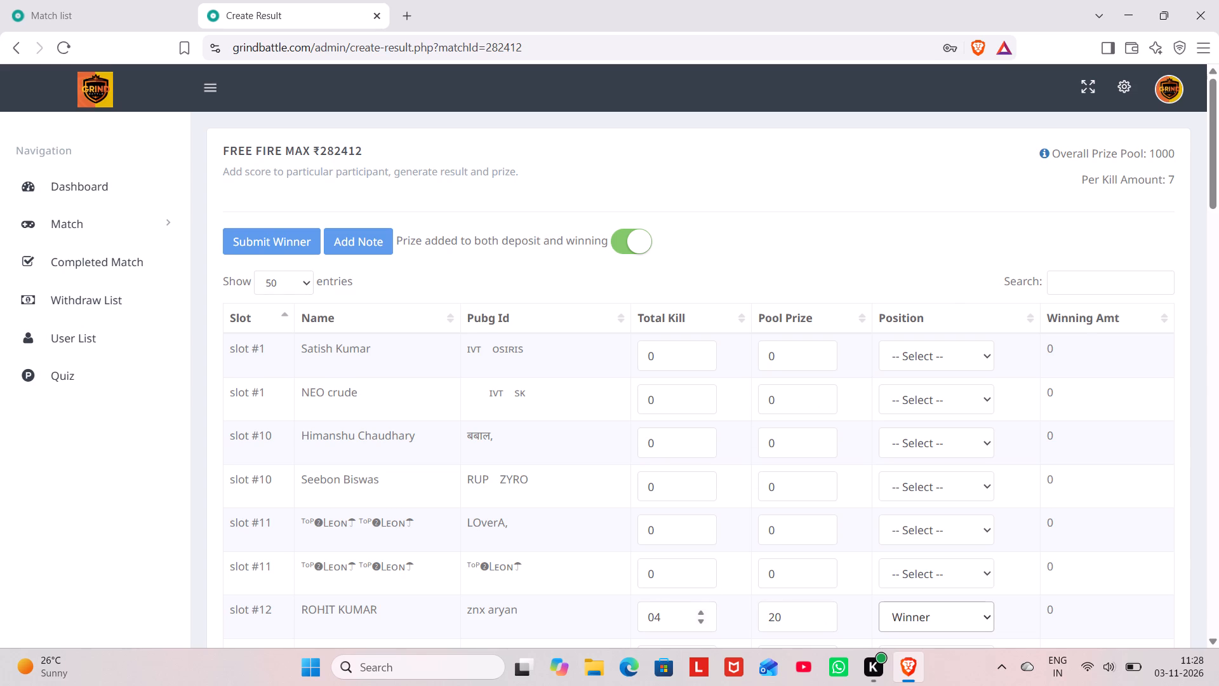
{"action": "key", "text": "Tab"}
{"action": "left_click", "coordinate": [602, 602]}
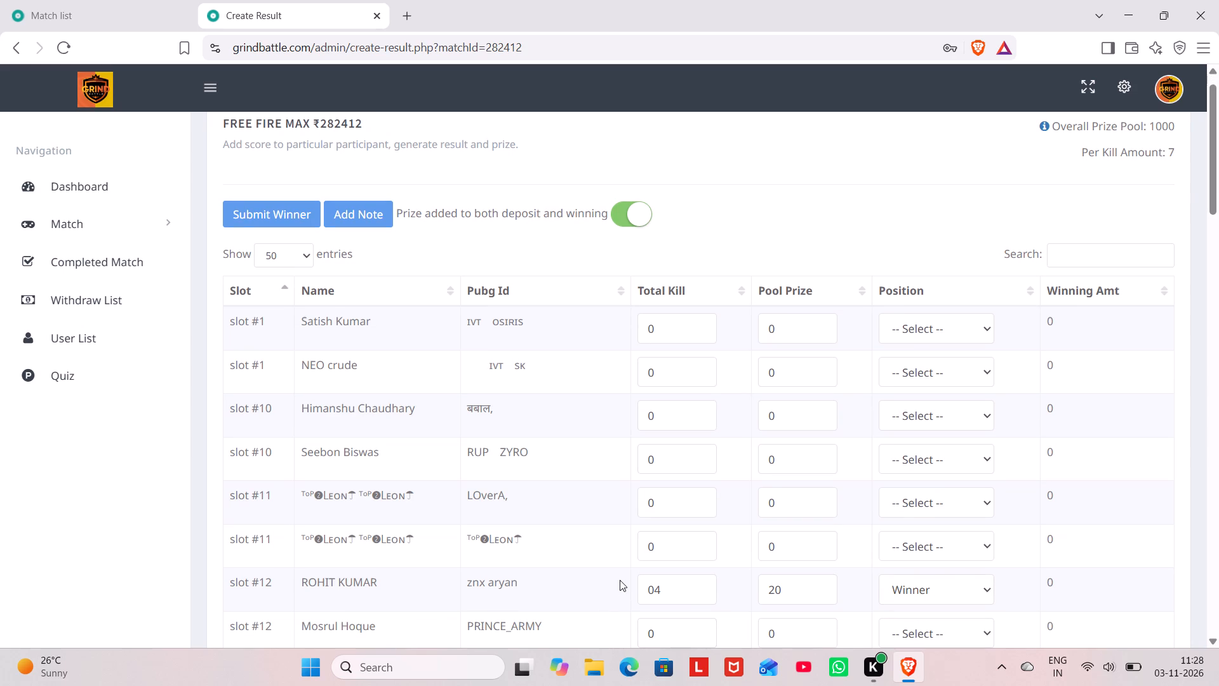
{"action": "scroll", "coordinate": [620, 580], "scroll_direction": "down", "scroll_amount": 4}
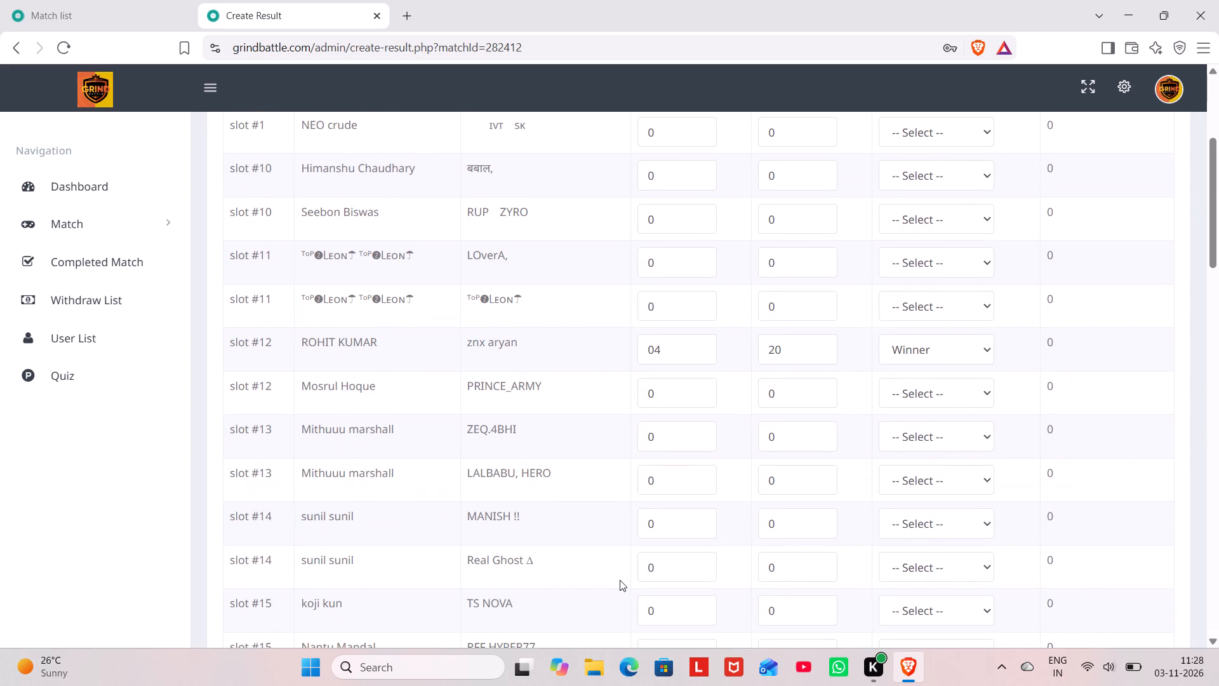
{"action": "scroll", "coordinate": [620, 580], "scroll_direction": "down", "scroll_amount": 5}
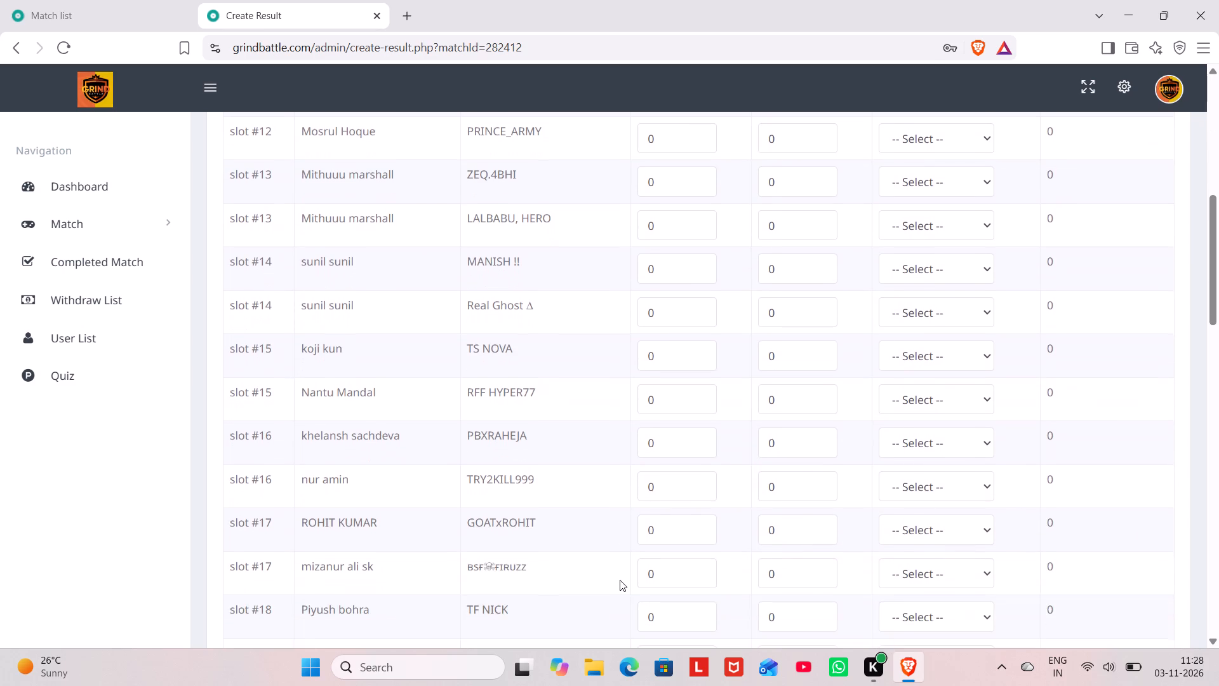
{"action": "scroll", "coordinate": [620, 580], "scroll_direction": "down", "scroll_amount": 1}
{"action": "left_click", "coordinate": [667, 498]}
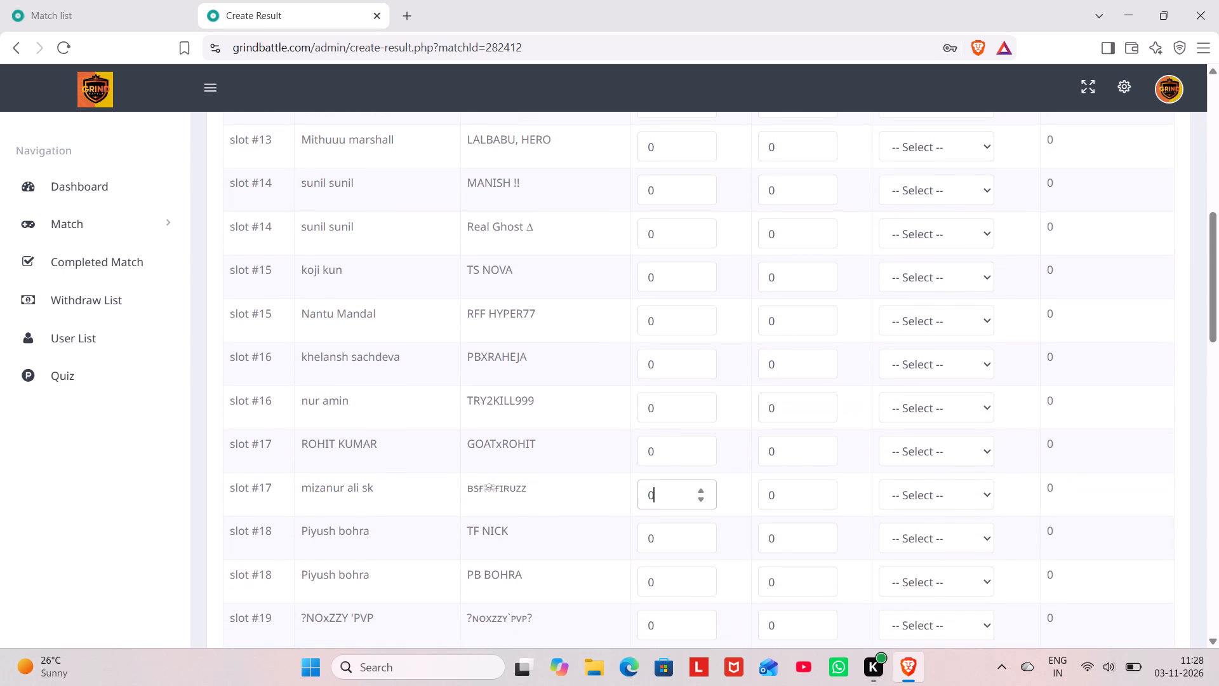
{"action": "key", "text": "5"}
{"action": "key", "text": "Tab"}
{"action": "key", "text": "5"}
{"action": "key", "text": "Tab"}
{"action": "key", "text": "Down"}
{"action": "key", "text": "Down"}
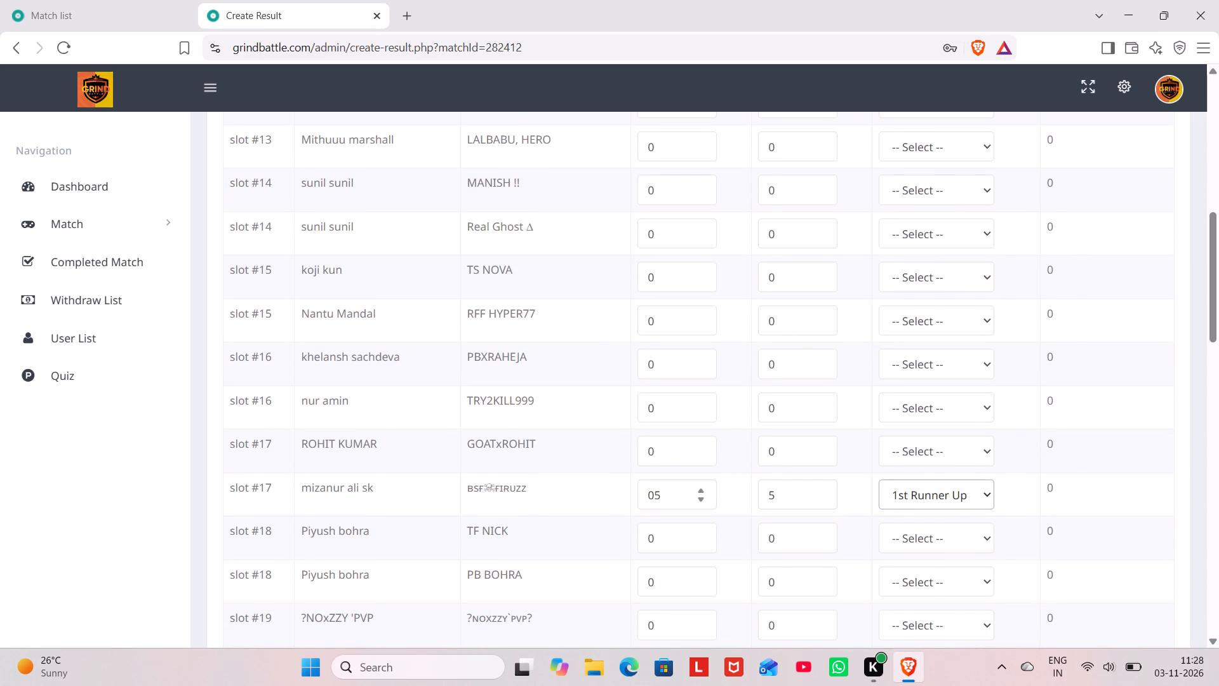
{"action": "key", "text": "Tab"}
{"action": "left_click", "coordinate": [580, 496]}
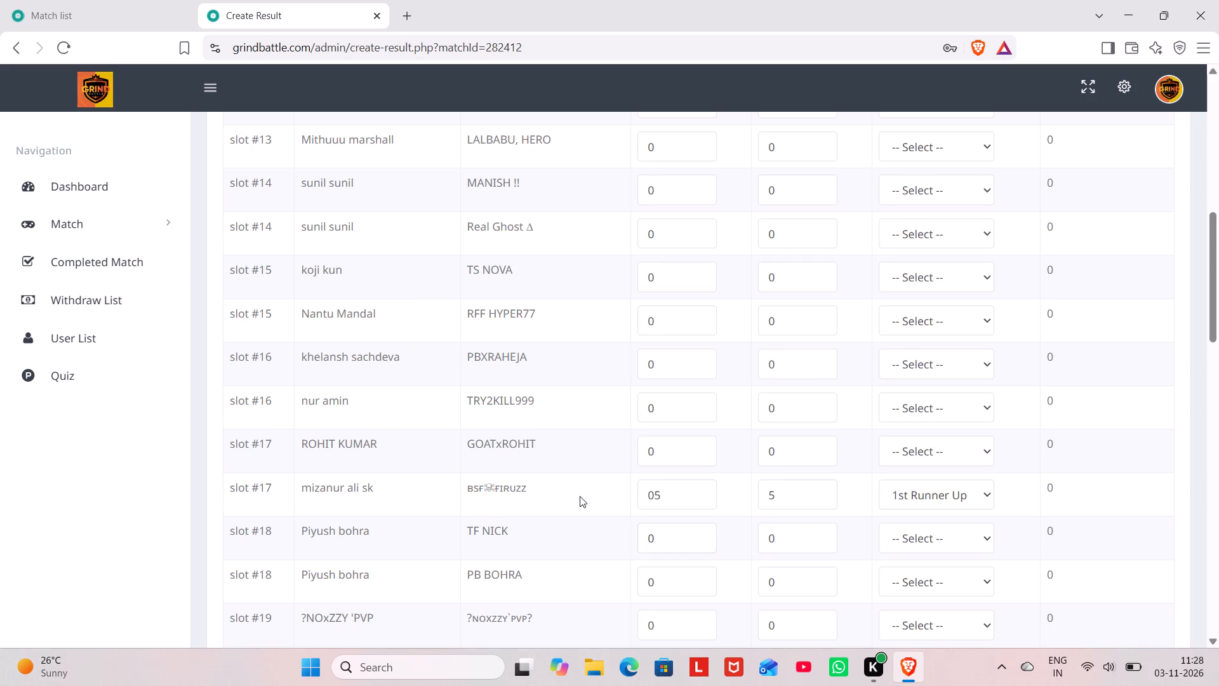
{"action": "scroll", "coordinate": [580, 496], "scroll_direction": "down", "scroll_amount": 3}
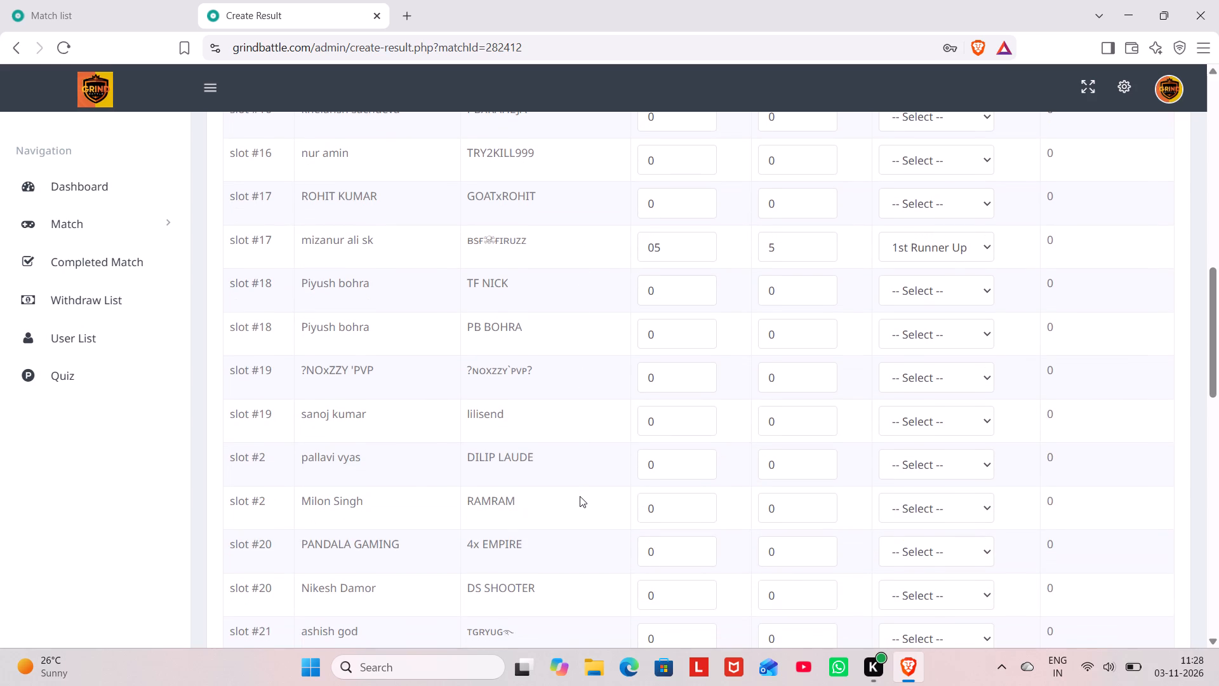
{"action": "scroll", "coordinate": [580, 496], "scroll_direction": "down", "scroll_amount": 1}
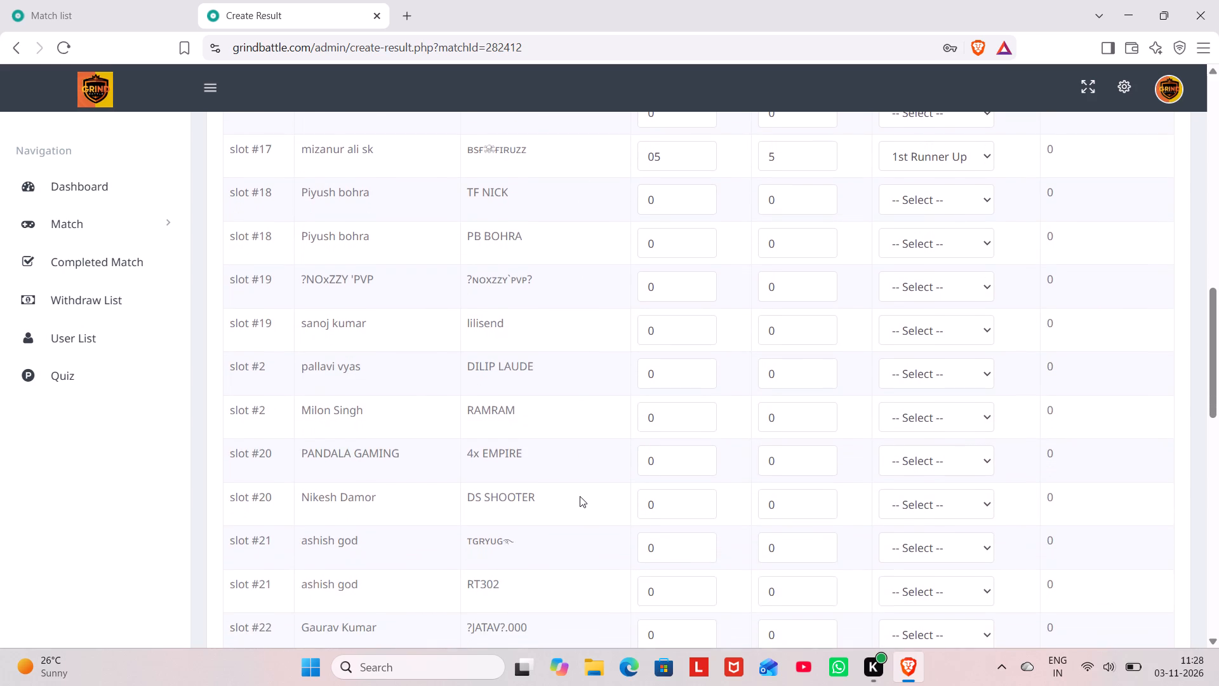
{"action": "scroll", "coordinate": [580, 496], "scroll_direction": "down", "scroll_amount": 4}
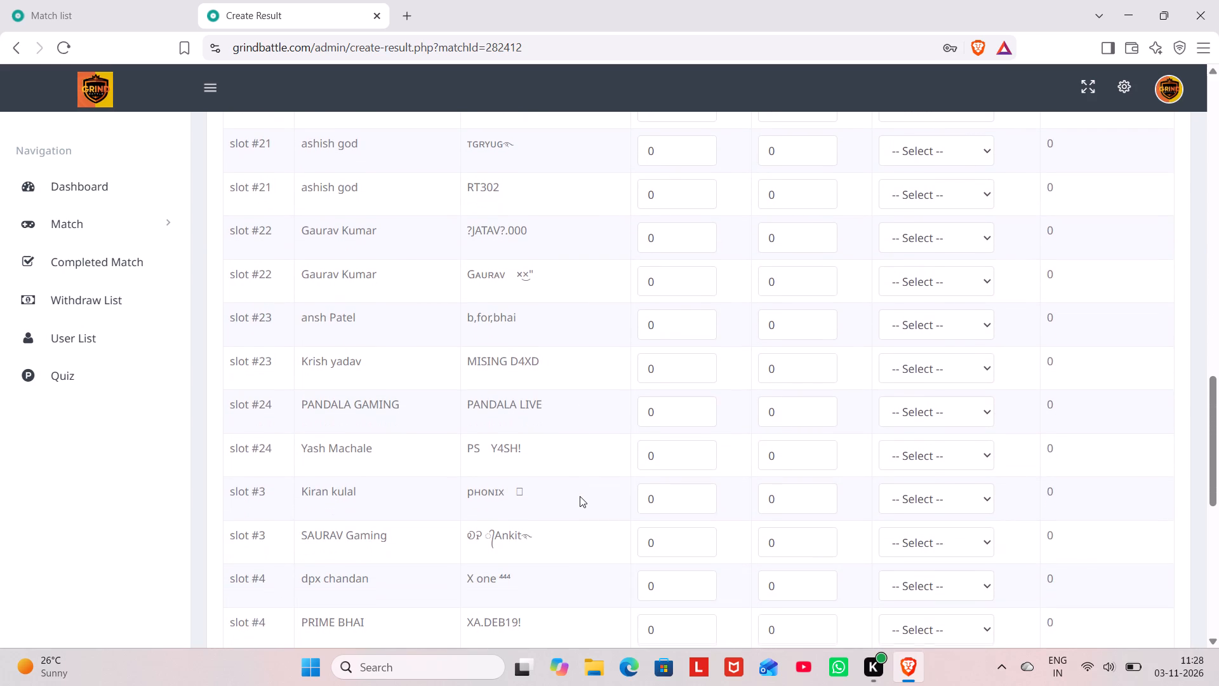
{"action": "scroll", "coordinate": [580, 496], "scroll_direction": "down", "scroll_amount": 3}
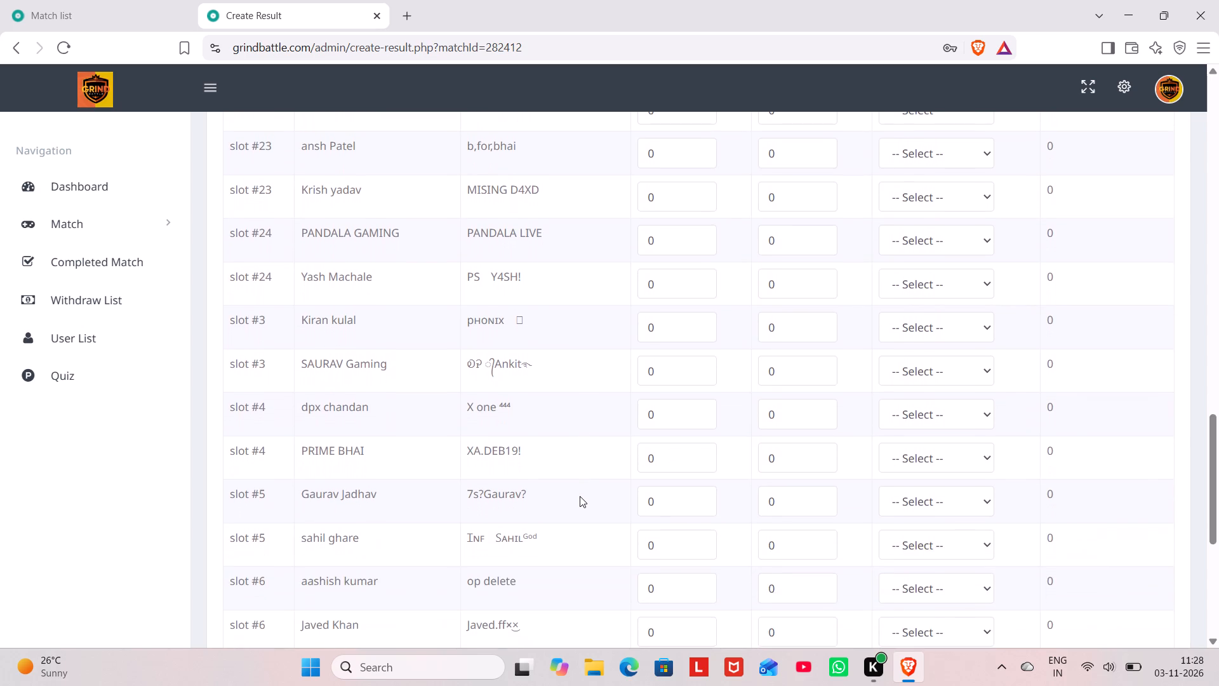
{"action": "scroll", "coordinate": [580, 496], "scroll_direction": "down", "scroll_amount": 2}
{"action": "left_click", "coordinate": [669, 520]}
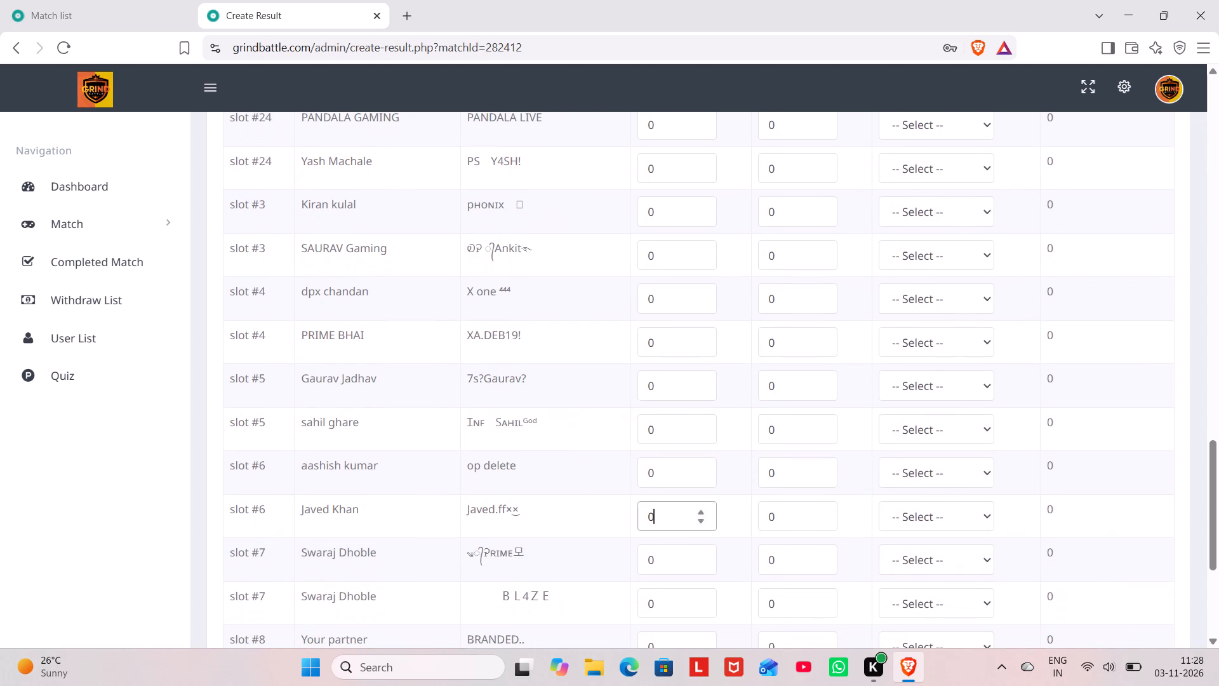
{"action": "key", "text": "1"}
{"action": "key", "text": "Tab"}
{"action": "key", "text": "5"}
{"action": "key", "text": "grave"}
{"action": "key", "text": "Tab"}
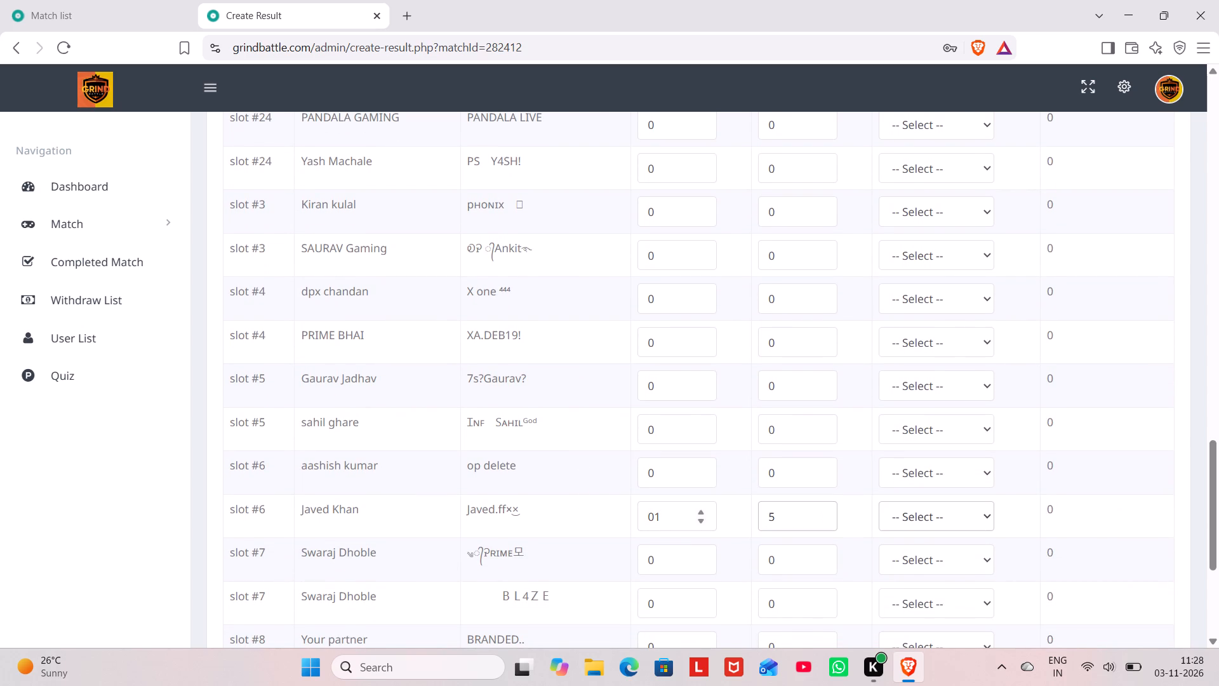
{"action": "key", "text": "Down"}
{"action": "key", "text": "Down"}
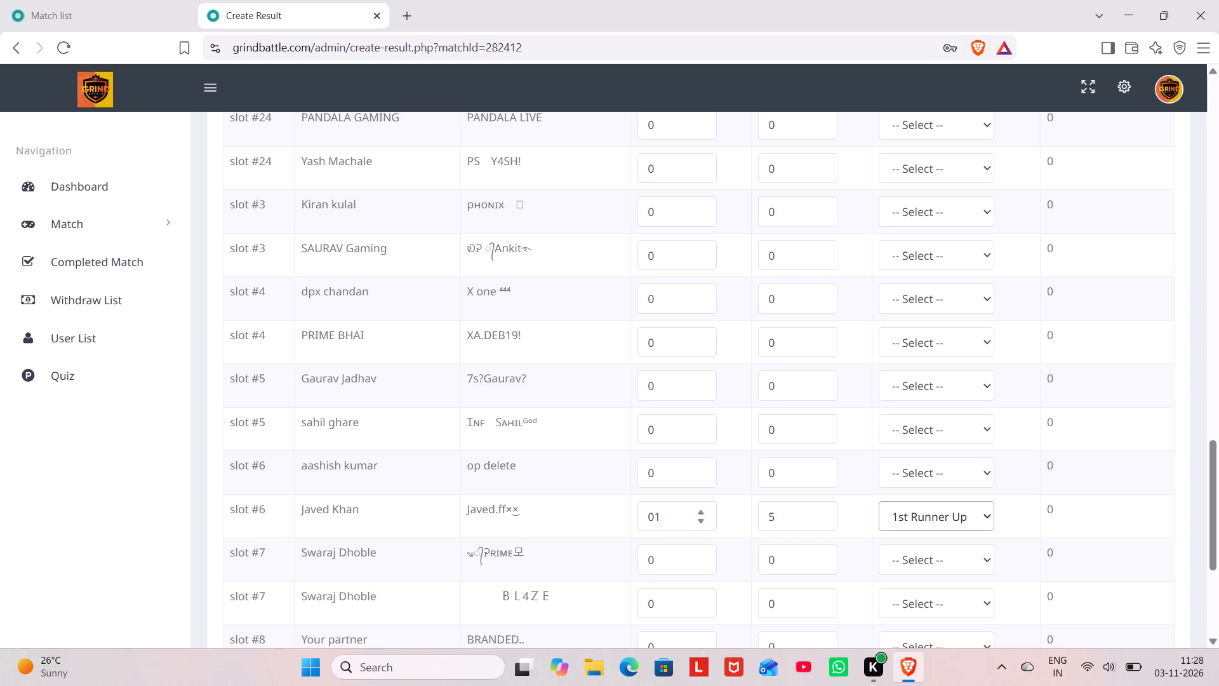
{"action": "key", "text": "Tab"}
{"action": "left_click", "coordinate": [587, 478]}
Set the total kills of slot #14 player Real Ghost to 1.
{"action": "scroll", "coordinate": [604, 430], "scroll_direction": "up", "scroll_amount": 2}
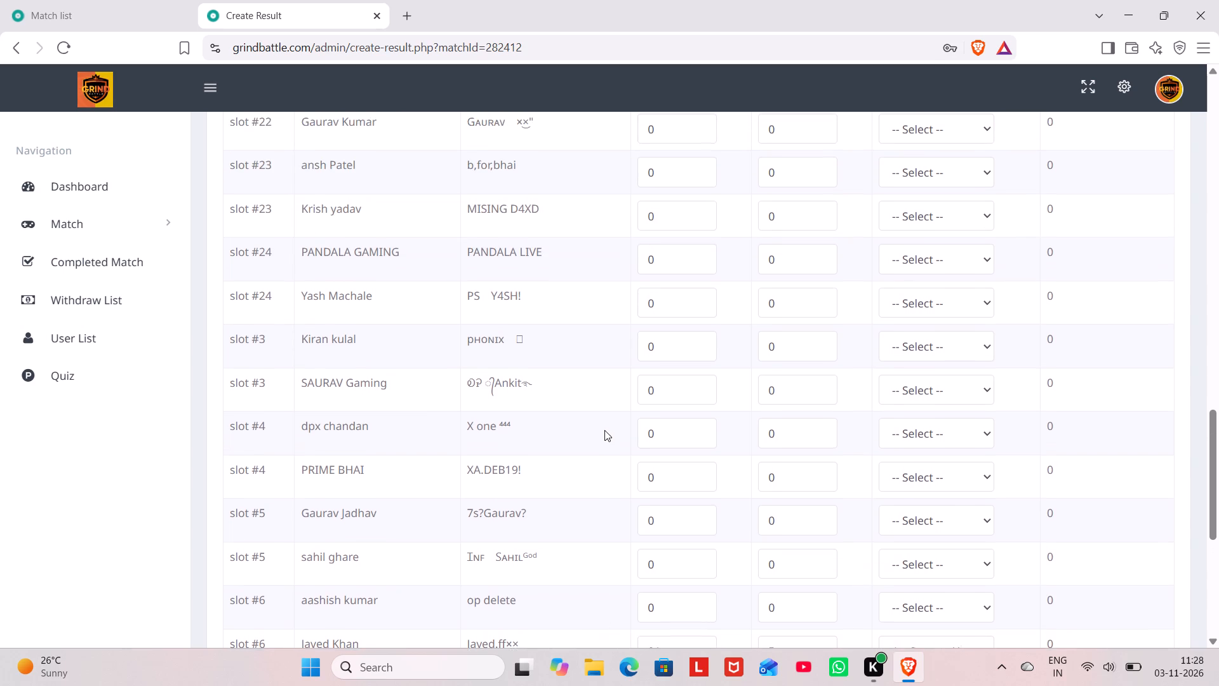
{"action": "scroll", "coordinate": [604, 430], "scroll_direction": "up", "scroll_amount": 6}
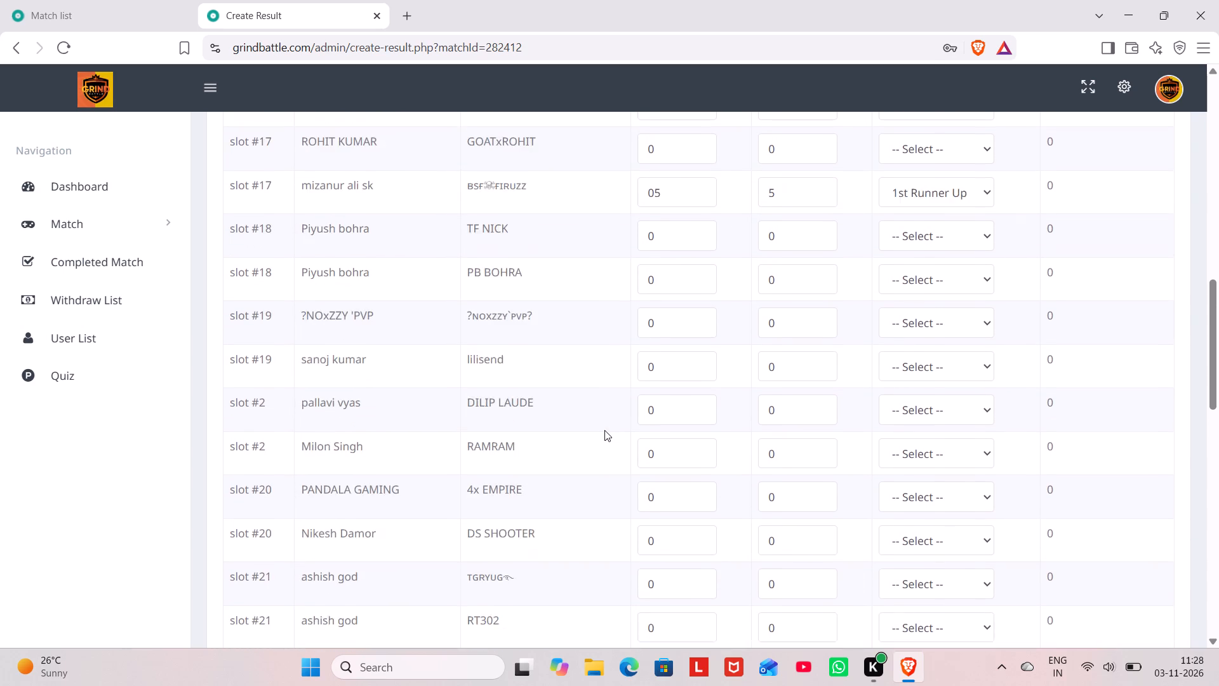
{"action": "scroll", "coordinate": [604, 430], "scroll_direction": "up", "scroll_amount": 3}
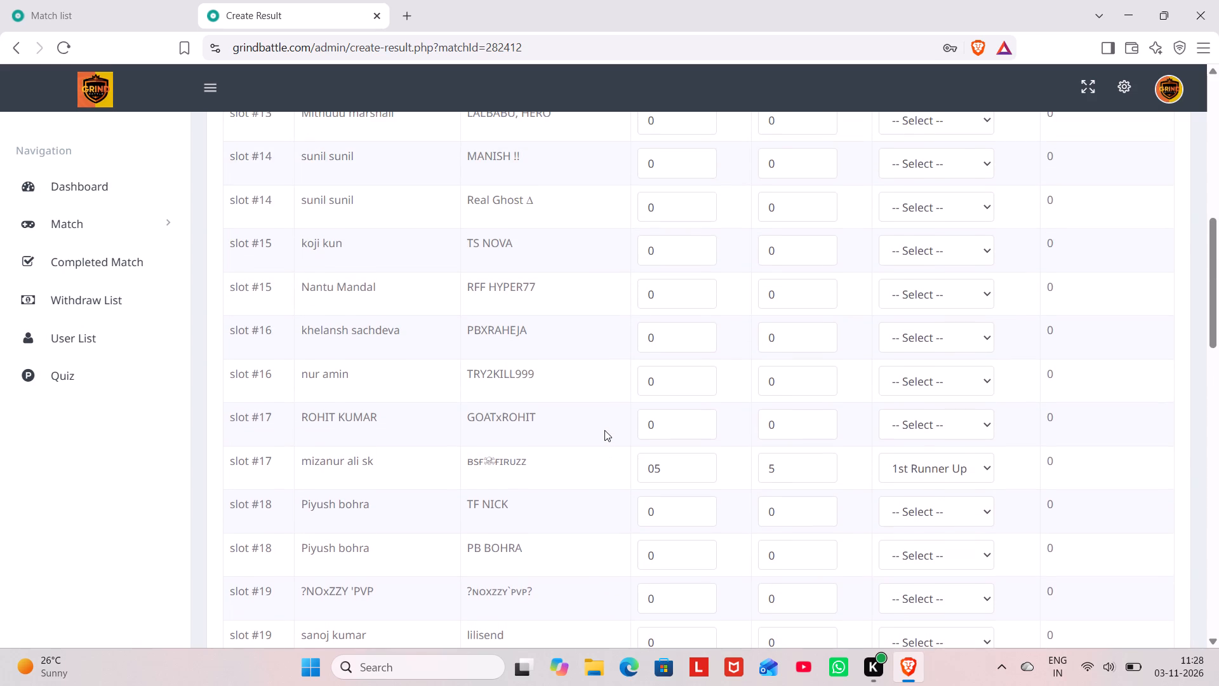
{"action": "scroll", "coordinate": [604, 430], "scroll_direction": "up", "scroll_amount": 2}
{"action": "left_click", "coordinate": [662, 299]}
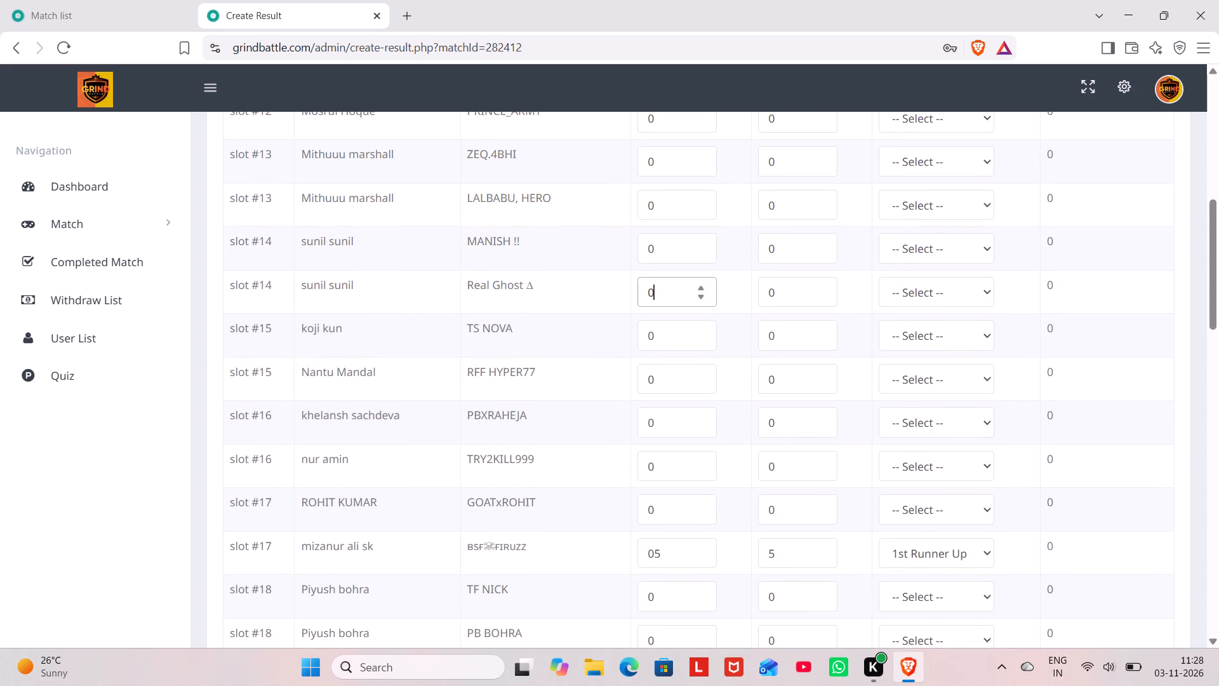
{"action": "key", "text": "1"}
{"action": "key", "text": "Tab"}
{"action": "left_click", "coordinate": [559, 300]}
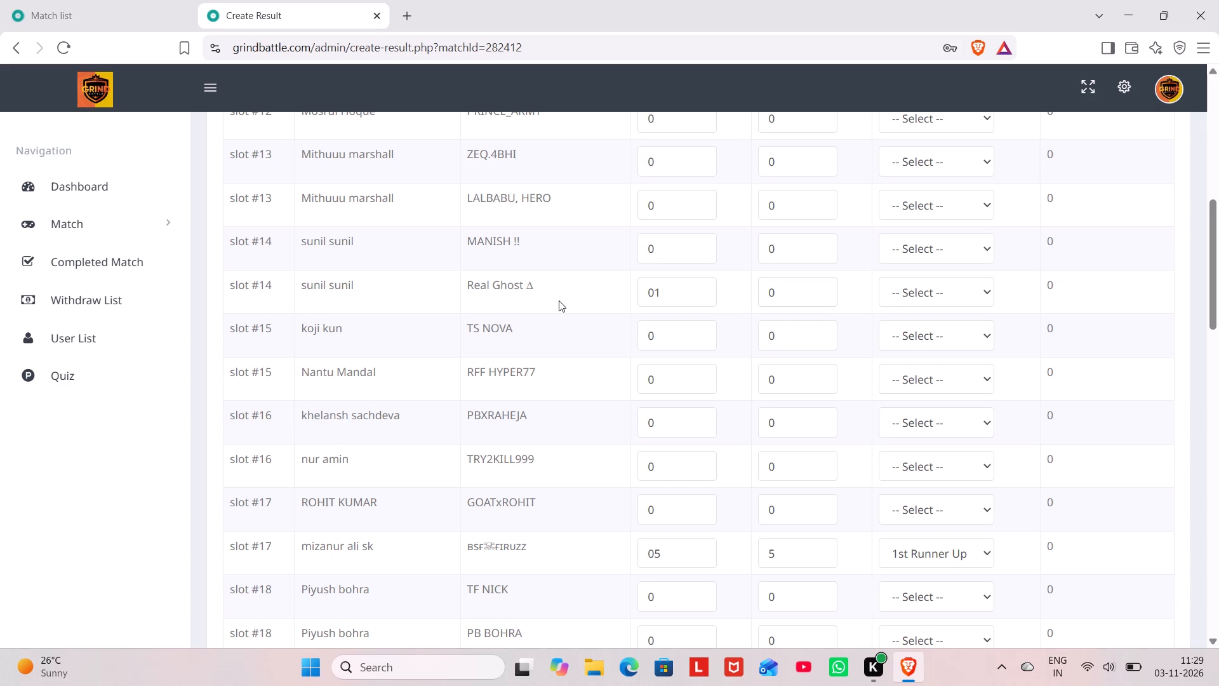
{"action": "scroll", "coordinate": [619, 303], "scroll_direction": "up", "scroll_amount": 2}
{"action": "left_click", "coordinate": [686, 315]}
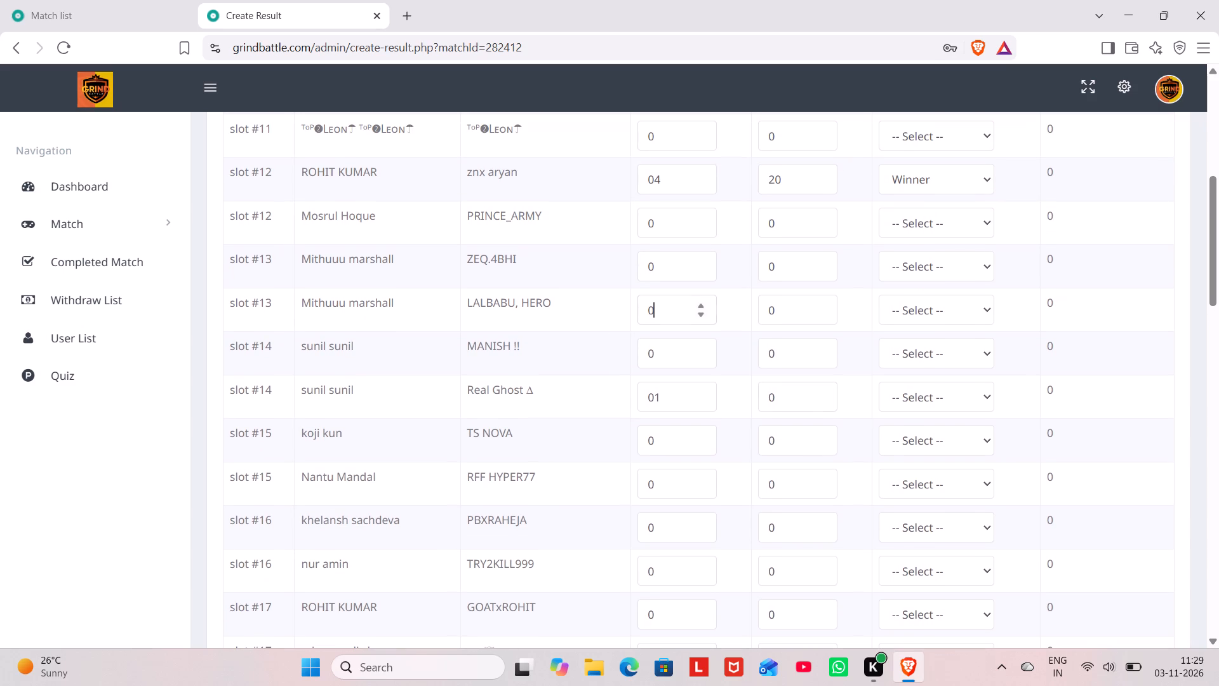
{"action": "key", "text": "5"}
{"action": "key", "text": "Tab"}
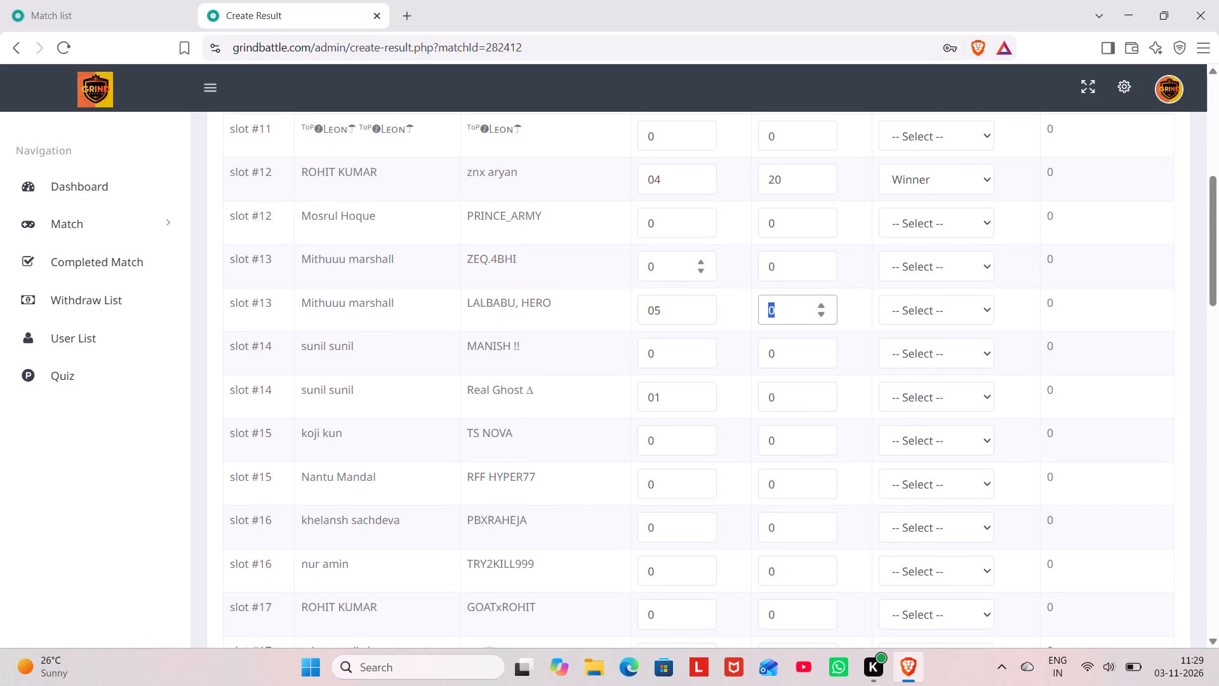
{"action": "left_click", "coordinate": [669, 267]}
{"action": "key", "text": "8"}
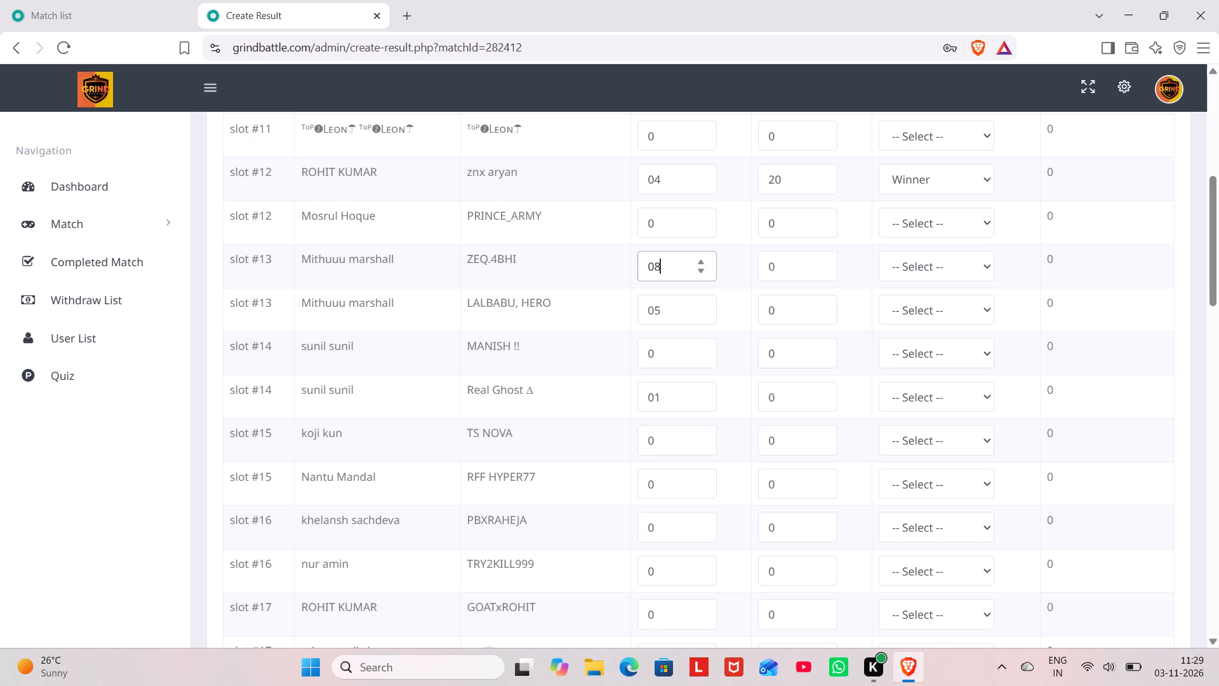
{"action": "key", "text": "Tab"}
{"action": "left_click", "coordinate": [618, 283]}
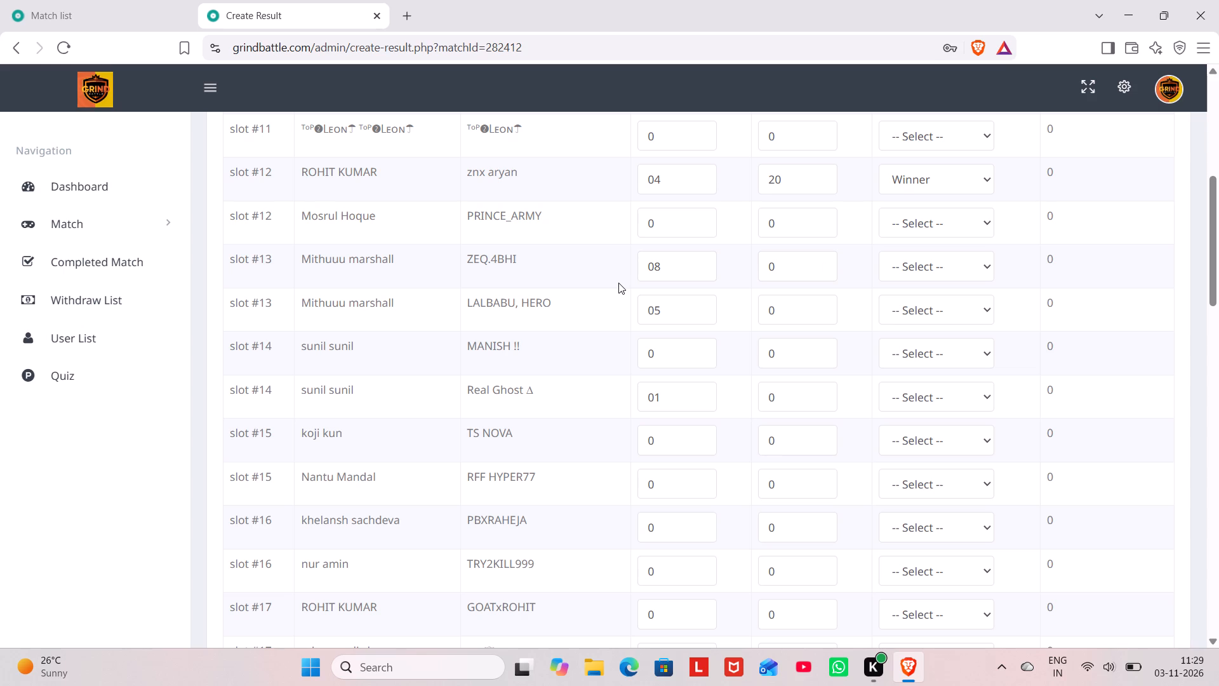
Set the slot #1 players' total kills to 1 for IVT OSIRIS and 2 for IVT SK.
{"action": "scroll", "coordinate": [544, 273], "scroll_direction": "up", "scroll_amount": 4}
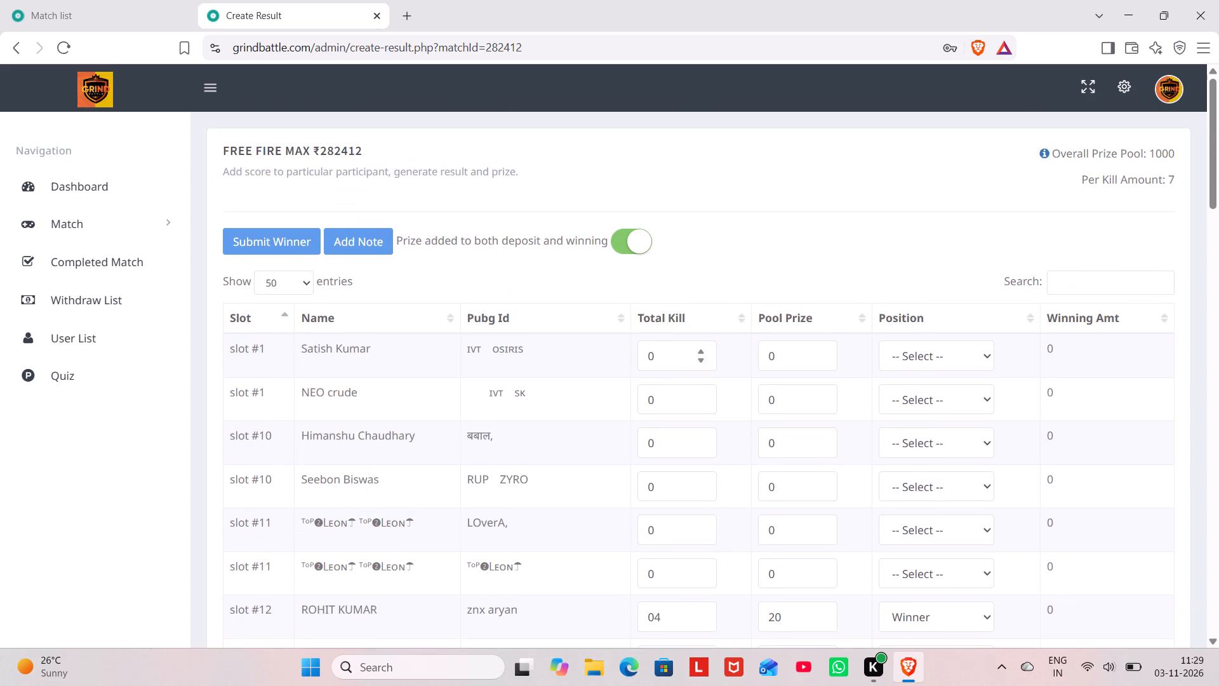
{"action": "double_click", "coordinate": [675, 353]}
{"action": "key", "text": "1"}
{"action": "key", "text": "Tab"}
{"action": "left_click", "coordinate": [681, 397]}
{"action": "key", "text": "2"}
{"action": "key", "text": "Tab"}
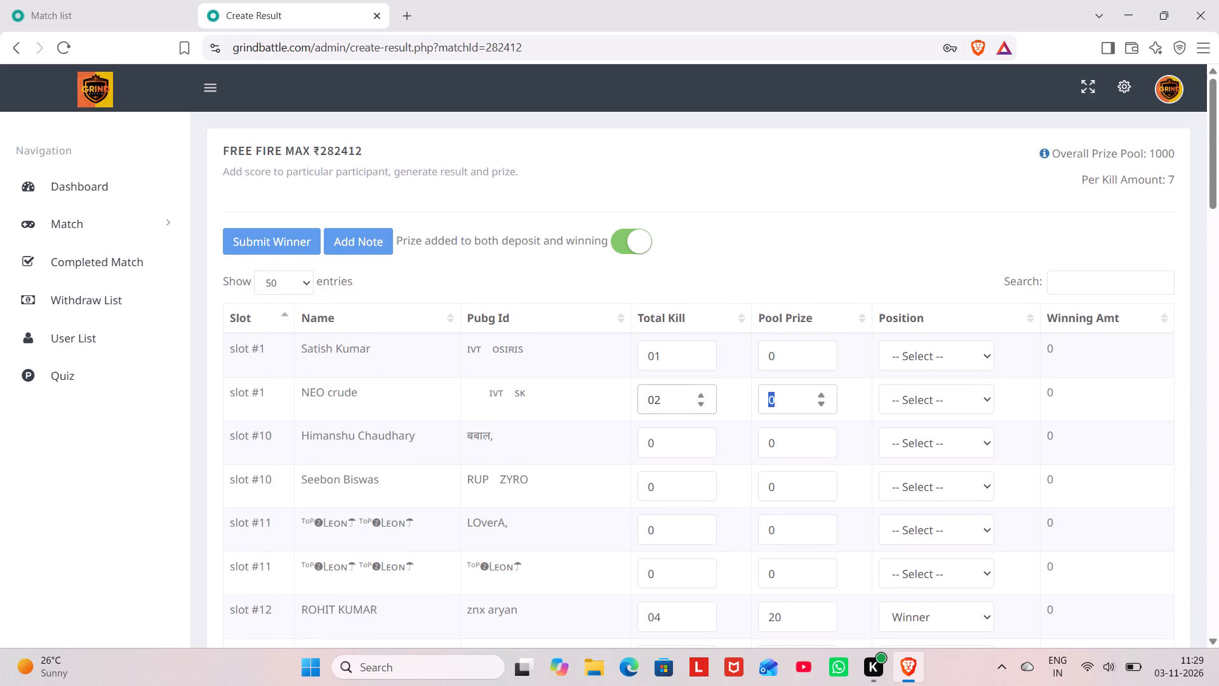
{"action": "left_click_drag", "start_coordinate": [601, 409], "coordinate": [1106, 269]}
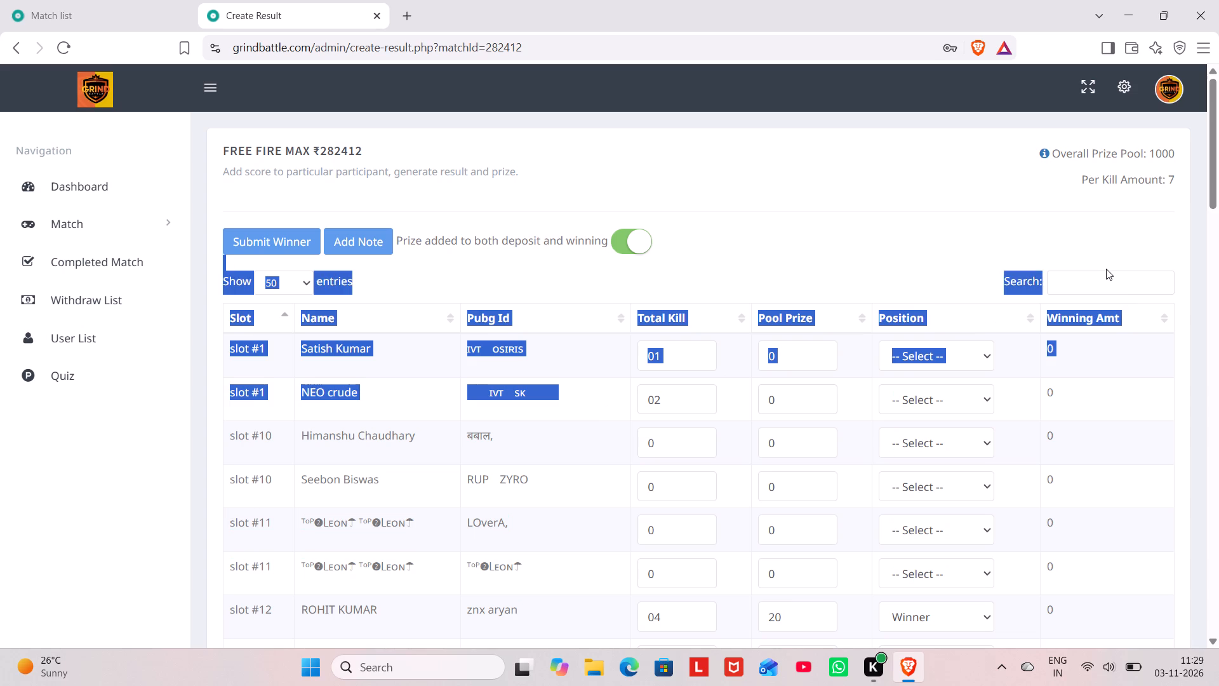
{"action": "left_click_drag", "start_coordinate": [1106, 269], "coordinate": [1105, 269]}
{"action": "left_click", "coordinate": [1105, 269]}
{"action": "left_click", "coordinate": [1095, 282]}
{"action": "type", "text": "sh"}
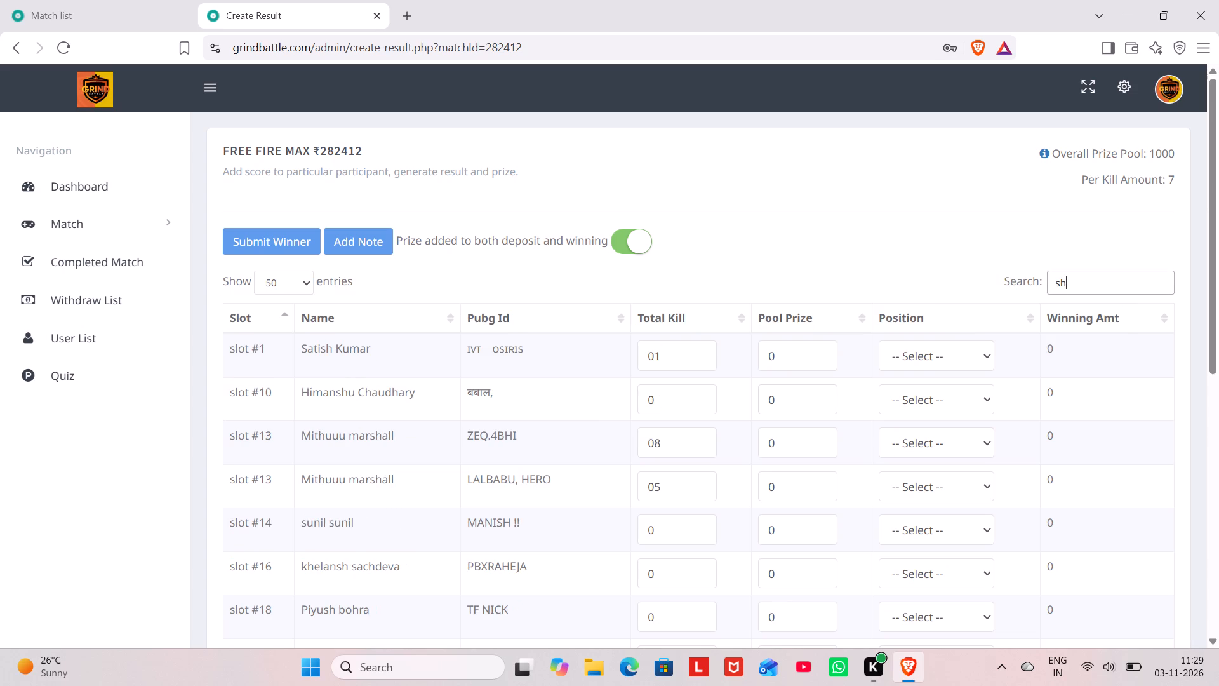
{"action": "key", "text": "o"}
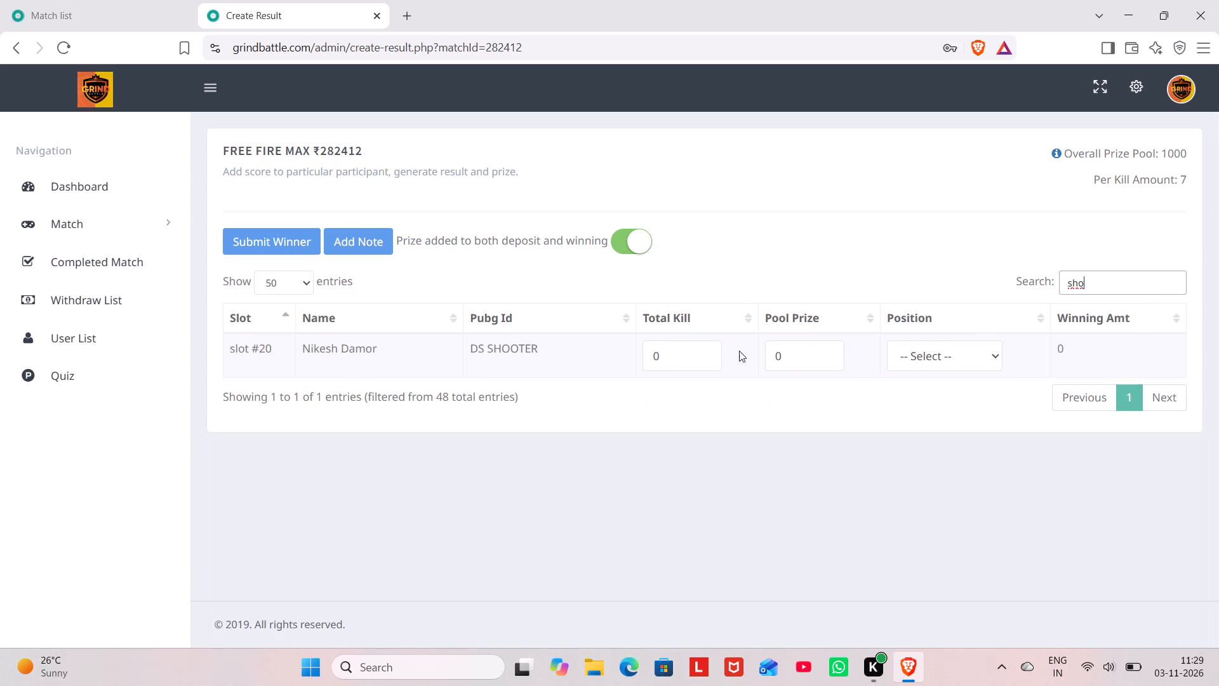
{"action": "left_click", "coordinate": [676, 361]}
{"action": "key", "text": "1"}
{"action": "key", "text": "Tab"}
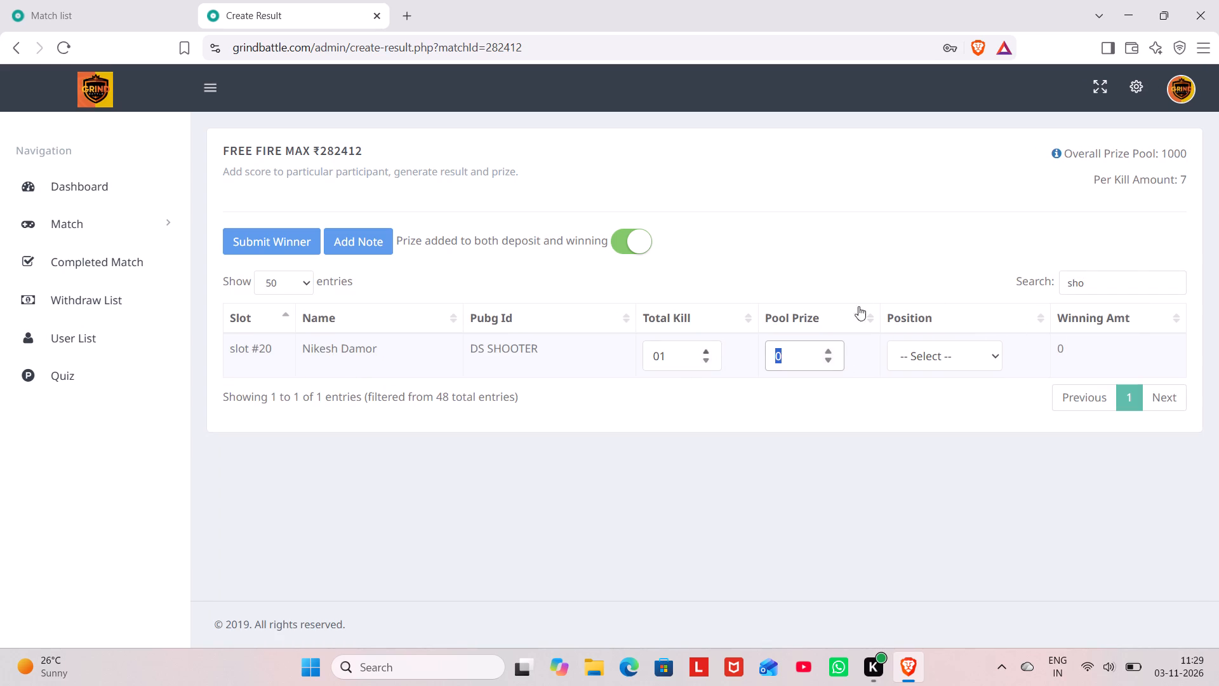
{"action": "left_click", "coordinate": [1108, 281]}
{"action": "key", "text": "BackSpace"}
{"action": "key", "text": "BackSpace"}
{"action": "key", "text": "BackSpace"}
{"action": "key", "text": "BackSpace"}
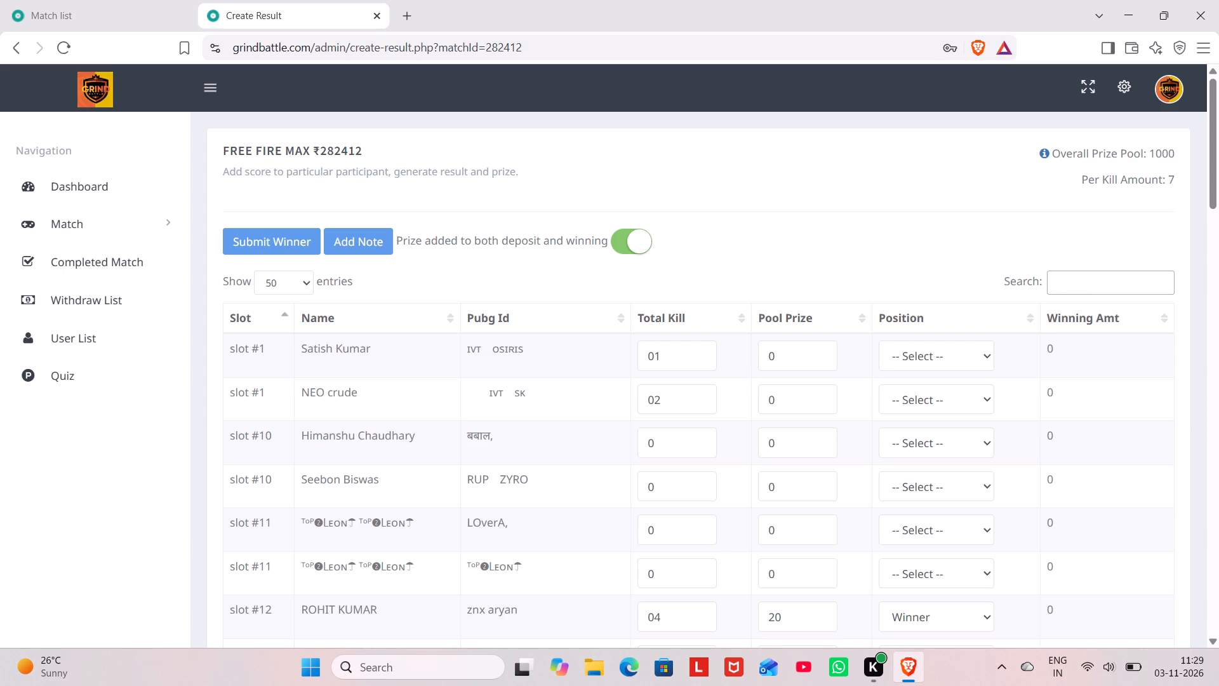
{"action": "key", "text": "shift+at"}
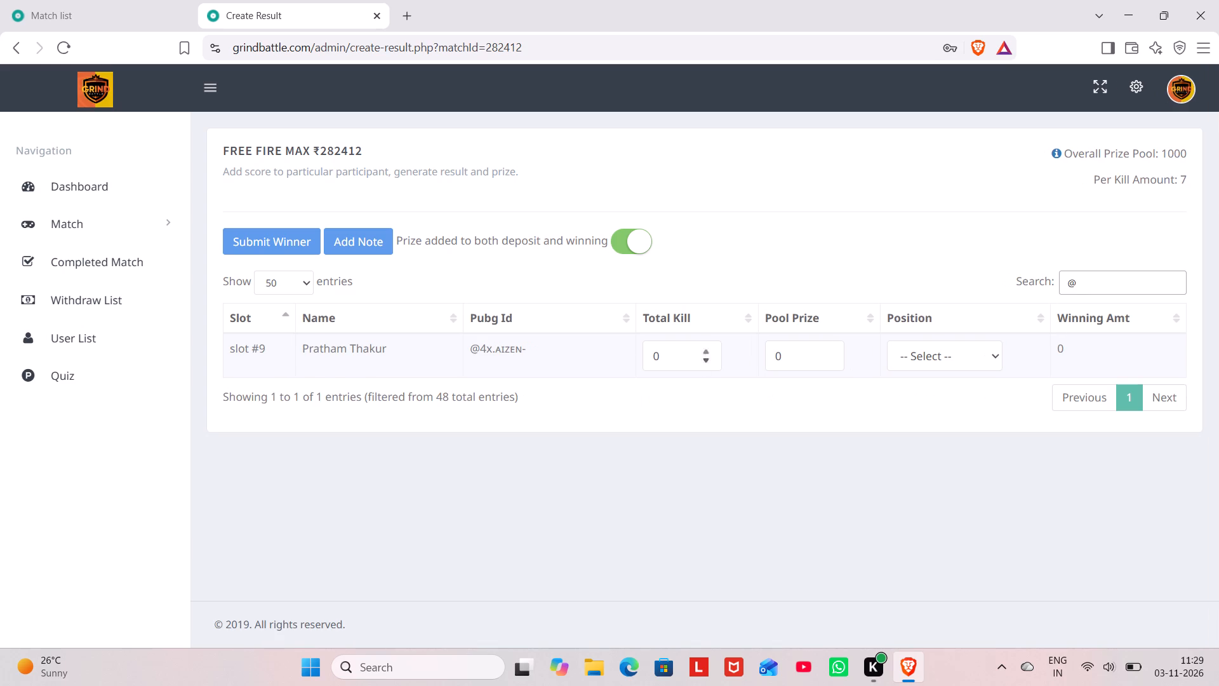
{"action": "left_click", "coordinate": [673, 360]}
{"action": "key", "text": "1"}
{"action": "key", "text": "Tab"}
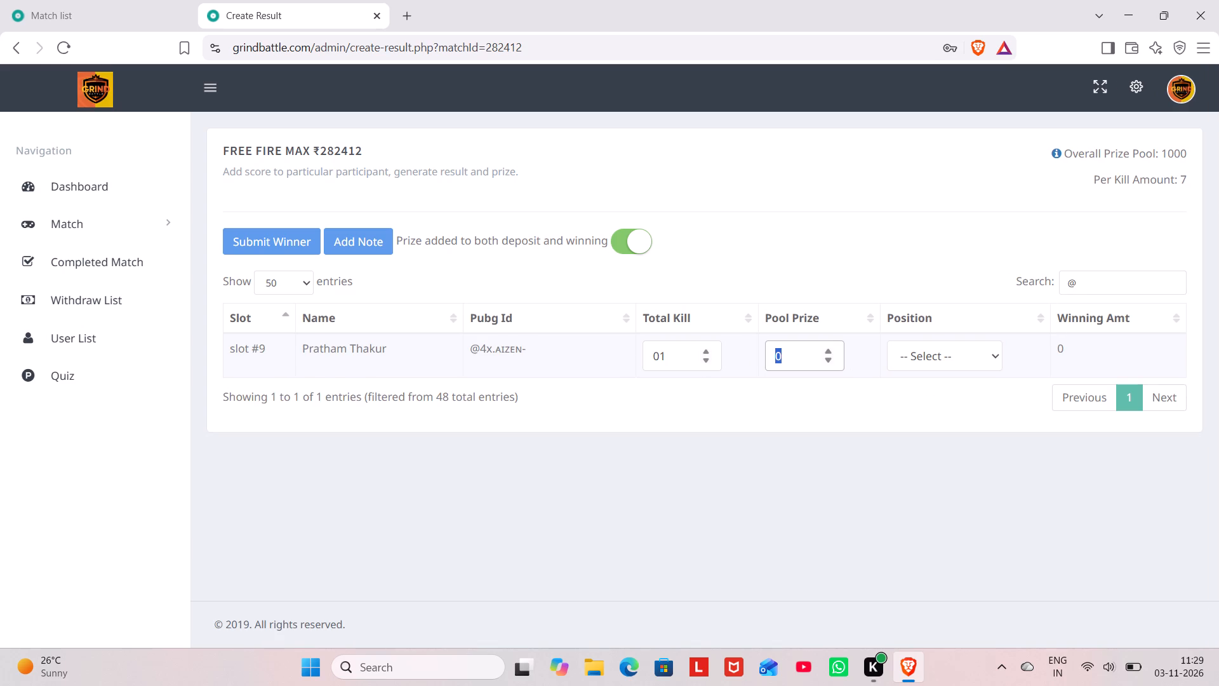
{"action": "left_click", "coordinate": [1091, 292]}
{"action": "key", "text": "BackSpace"}
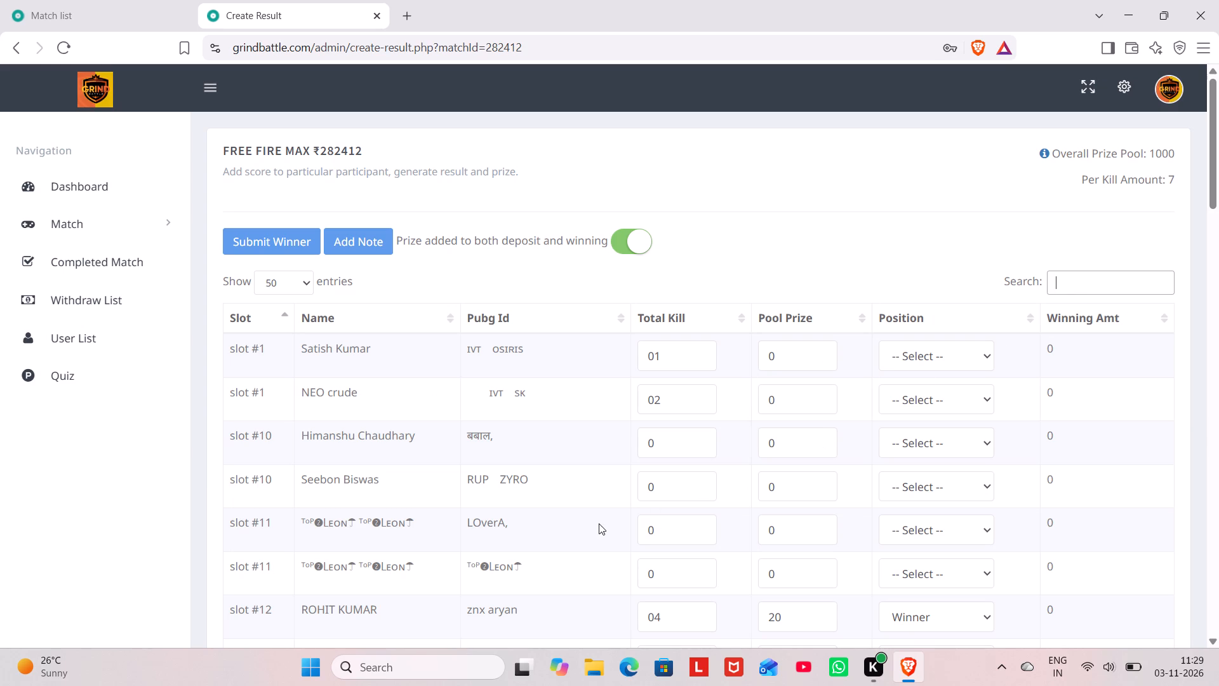
{"action": "type", "text": "ya"}
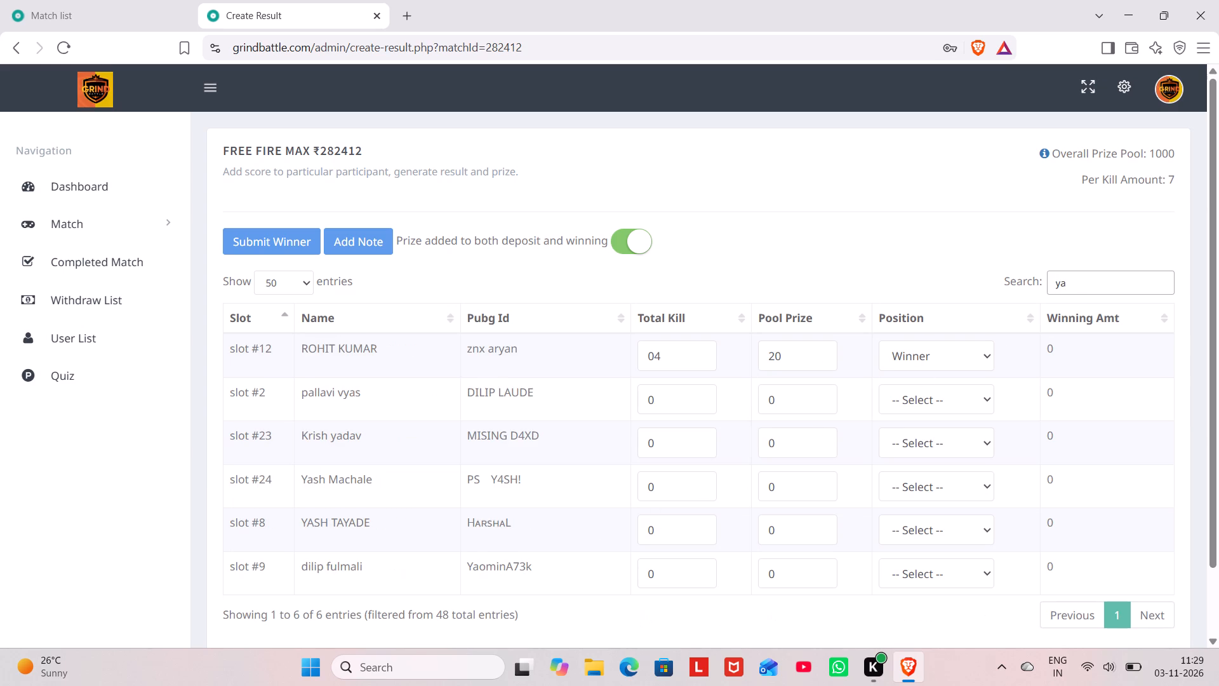
{"action": "left_click", "coordinate": [668, 492]}
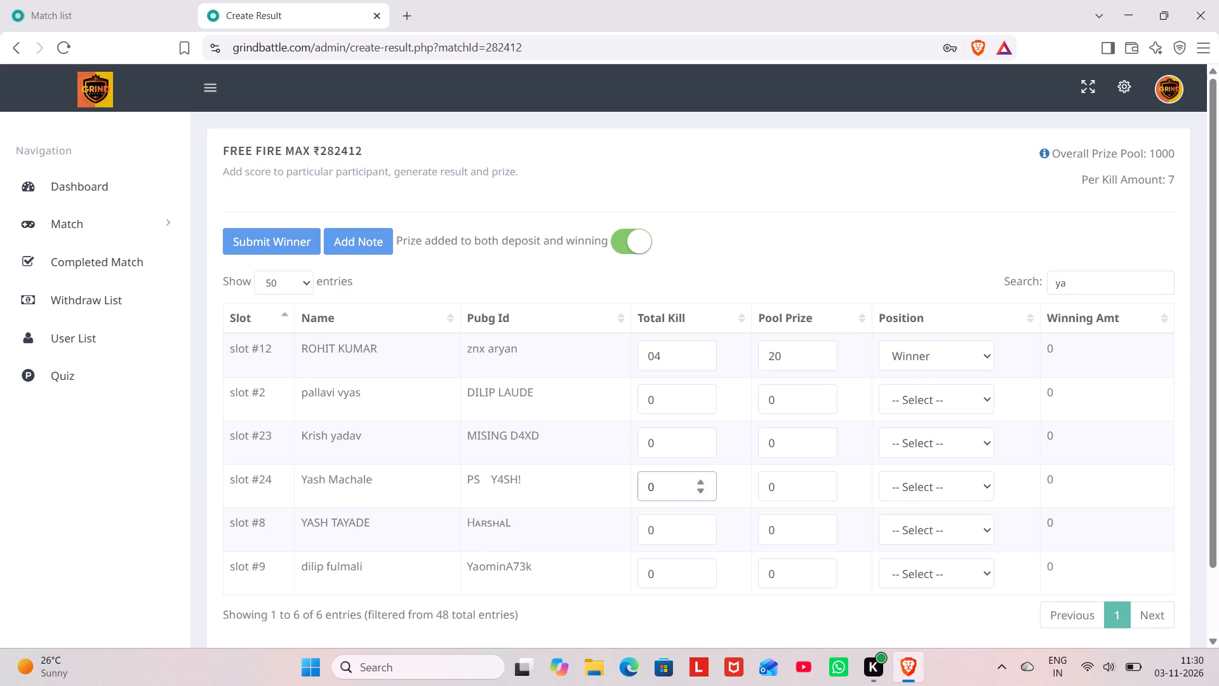
{"action": "key", "text": "1"}
{"action": "key", "text": "Tab"}
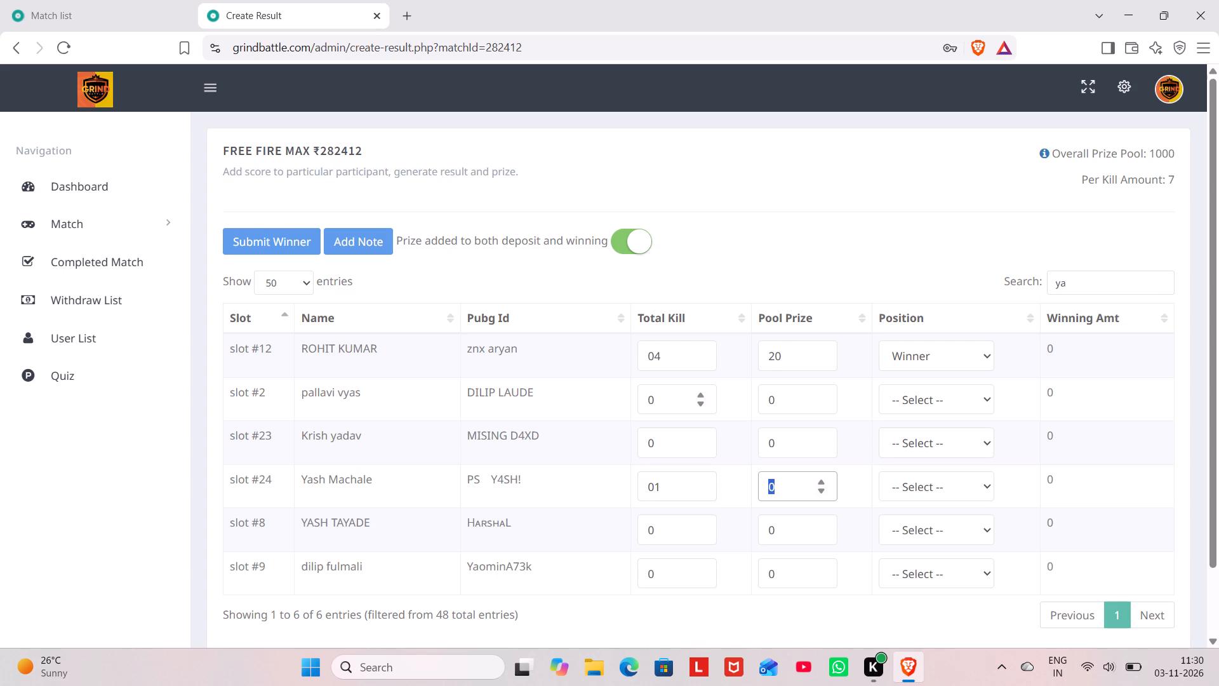
{"action": "left_click", "coordinate": [665, 404]}
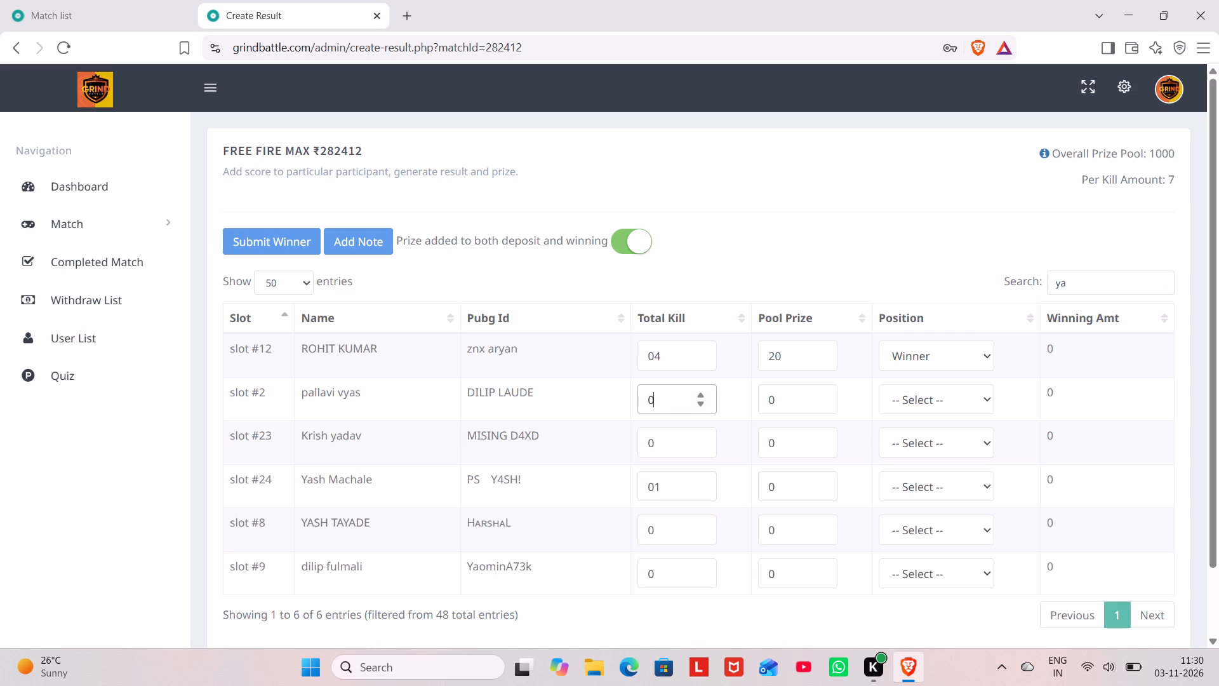
{"action": "key", "text": "5"}
{"action": "key", "text": "Tab"}
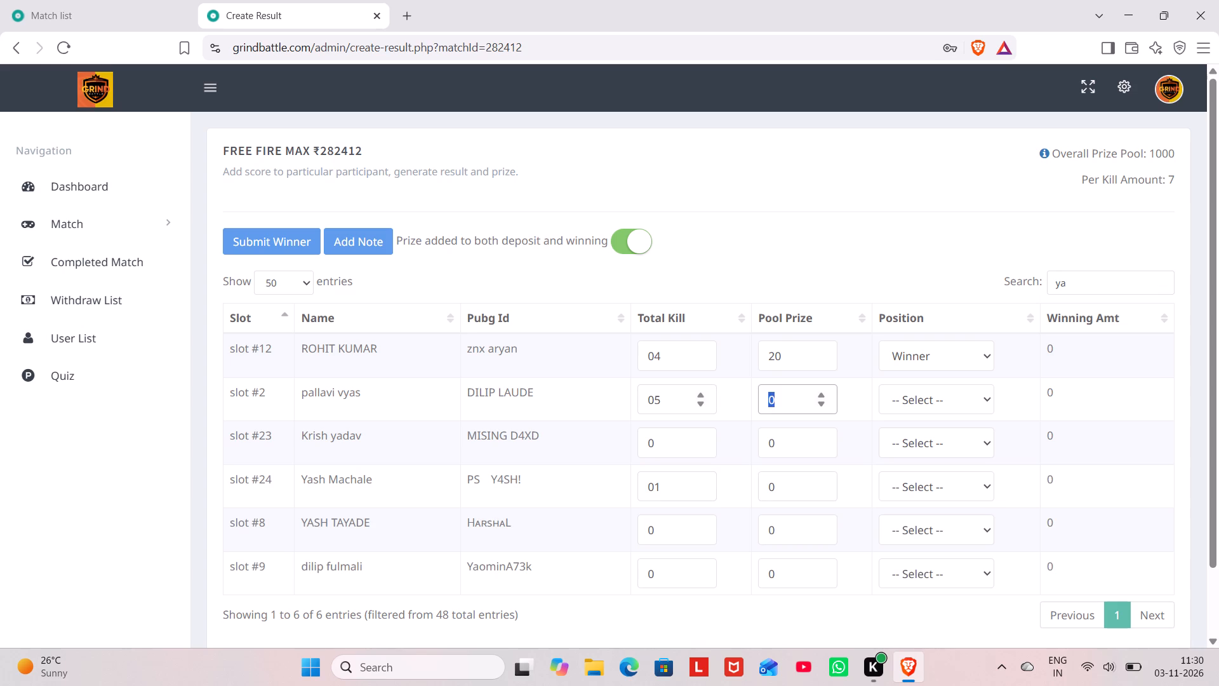
{"action": "left_click", "coordinate": [1076, 290]}
{"action": "key", "text": "BackSpace"}
{"action": "key", "text": "BackSpace"}
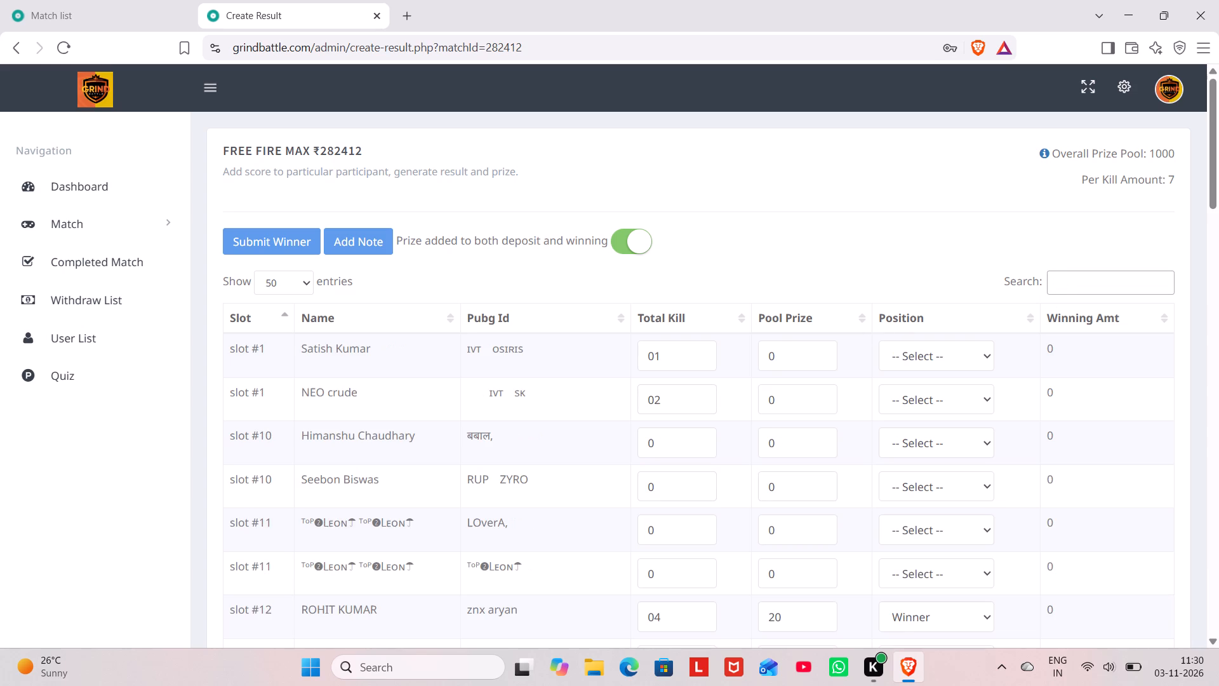
{"action": "key", "text": "BackSpace"}
{"action": "left_click", "coordinate": [579, 479]}
{"action": "scroll", "coordinate": [579, 479], "scroll_direction": "down", "scroll_amount": 1}
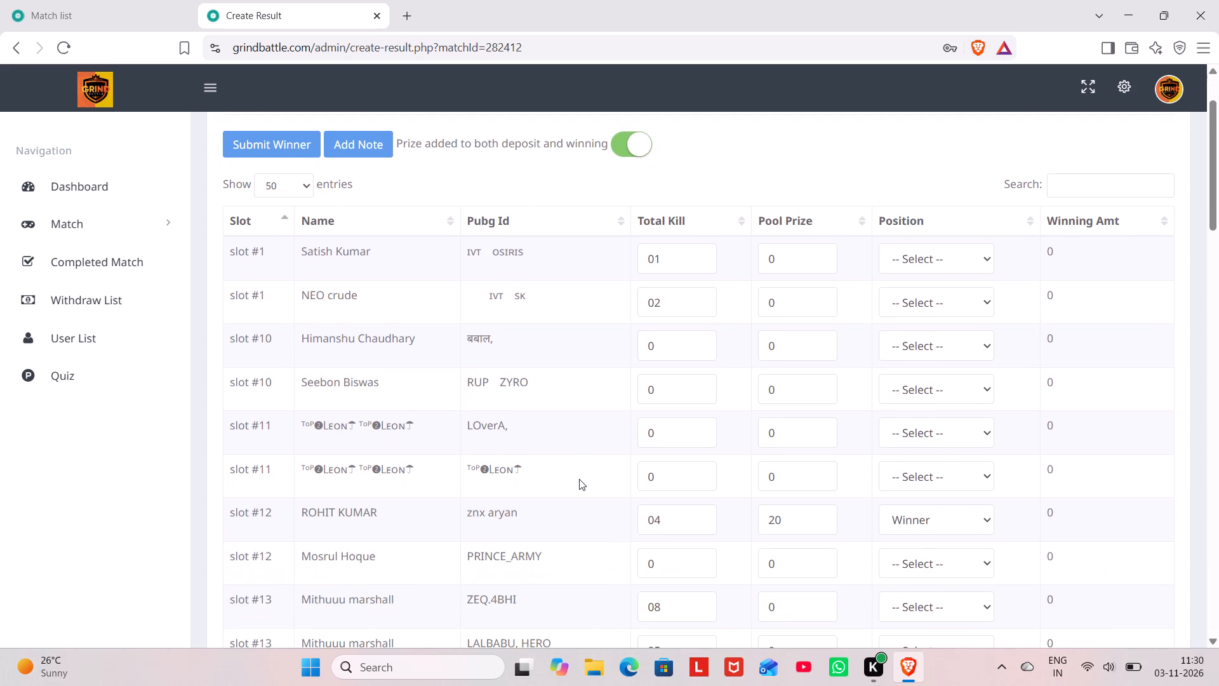
{"action": "scroll", "coordinate": [579, 479], "scroll_direction": "down", "scroll_amount": 10}
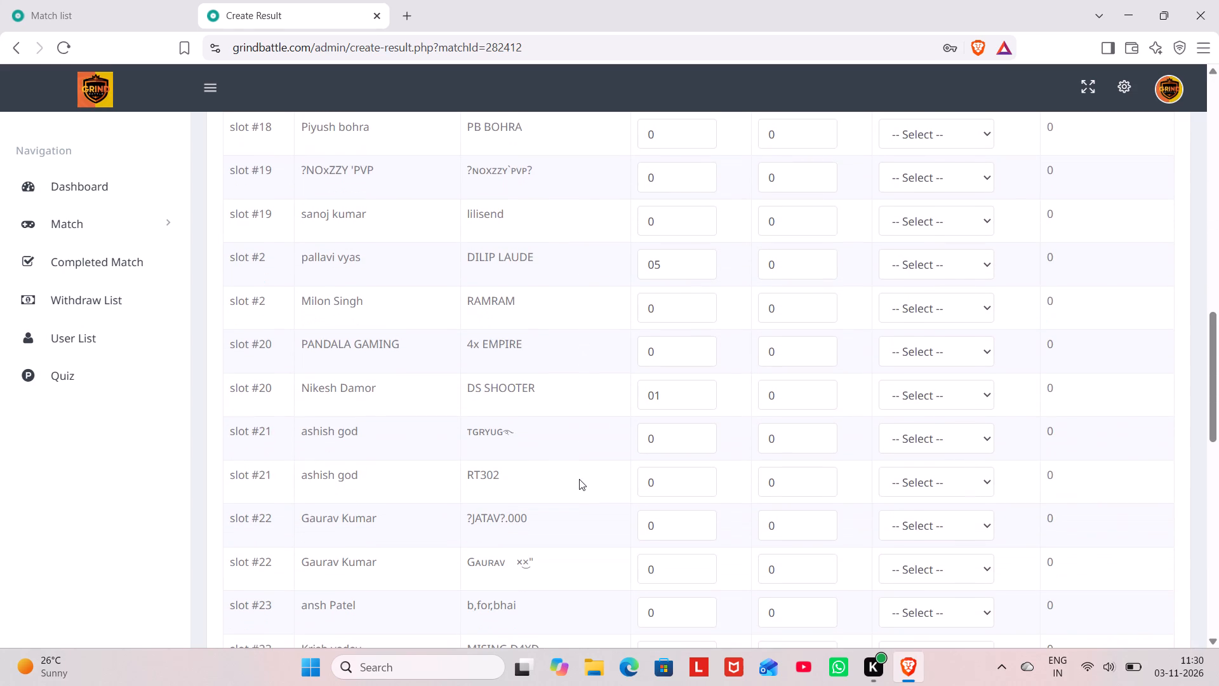
{"action": "scroll", "coordinate": [579, 479], "scroll_direction": "down", "scroll_amount": 5}
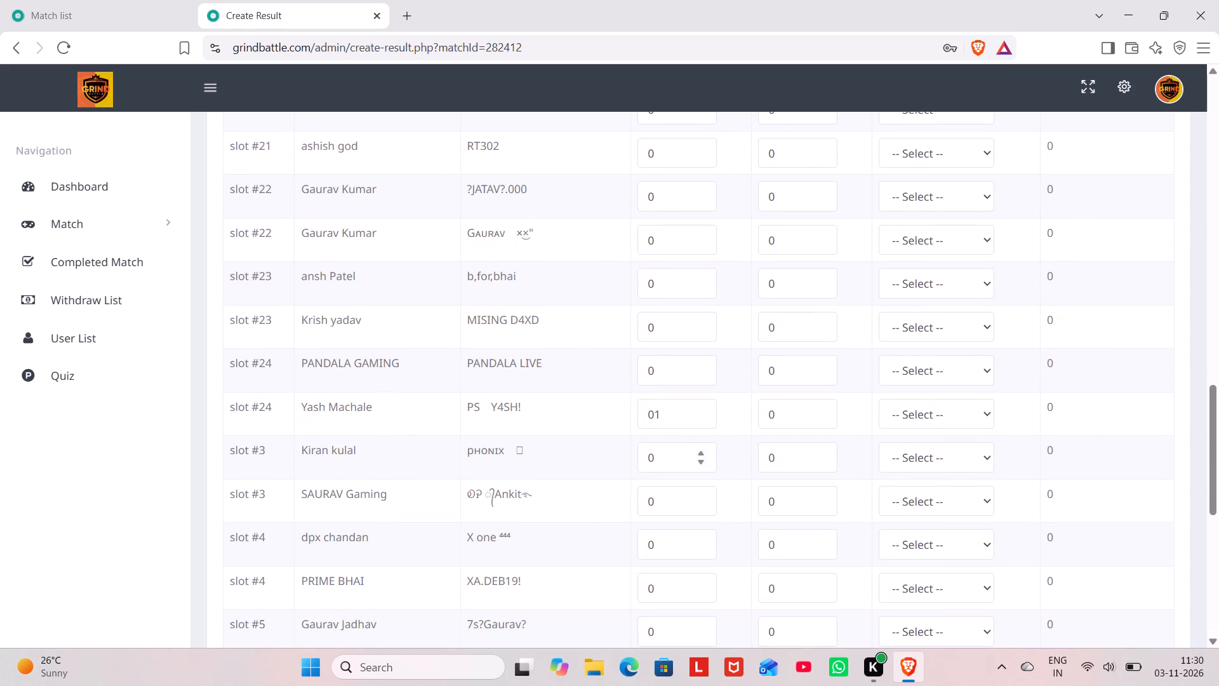
{"action": "left_click", "coordinate": [662, 449]}
{"action": "key", "text": "1"}
{"action": "key", "text": "Tab"}
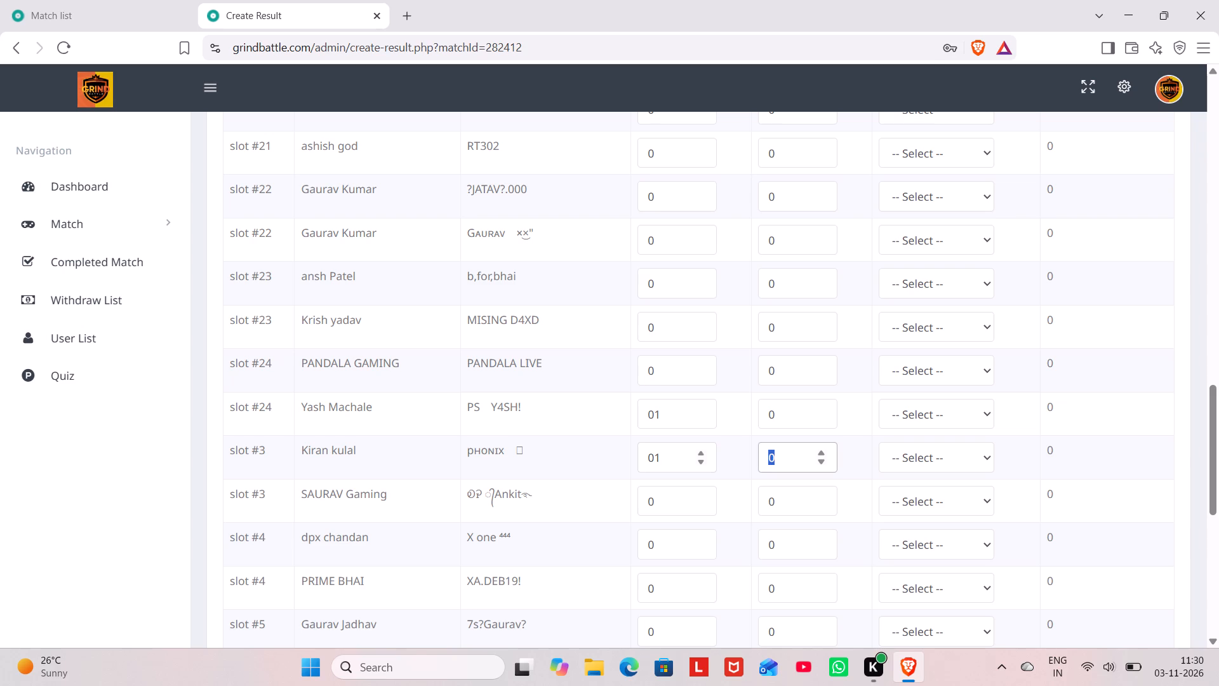
Set the total kills of slot #15 player TS NOVA to 1.
{"action": "left_click", "coordinate": [556, 445]}
{"action": "scroll", "coordinate": [556, 445], "scroll_direction": "up", "scroll_amount": 6}
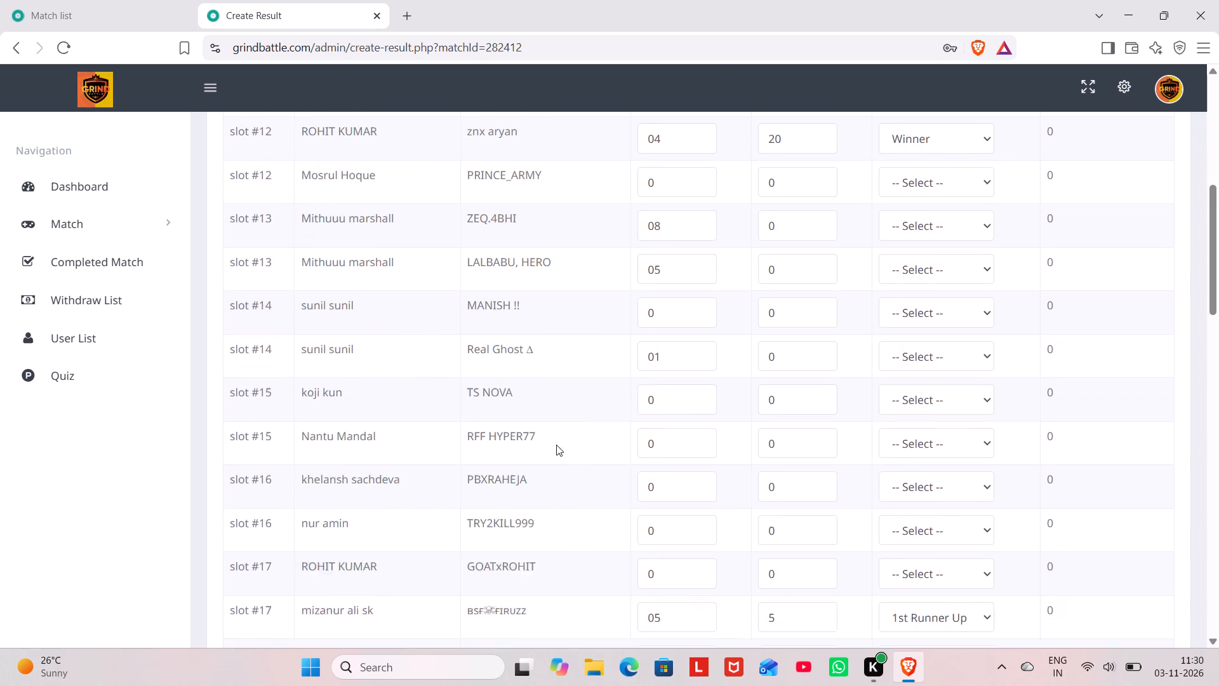
{"action": "scroll", "coordinate": [1042, 320], "scroll_direction": "up", "scroll_amount": 4}
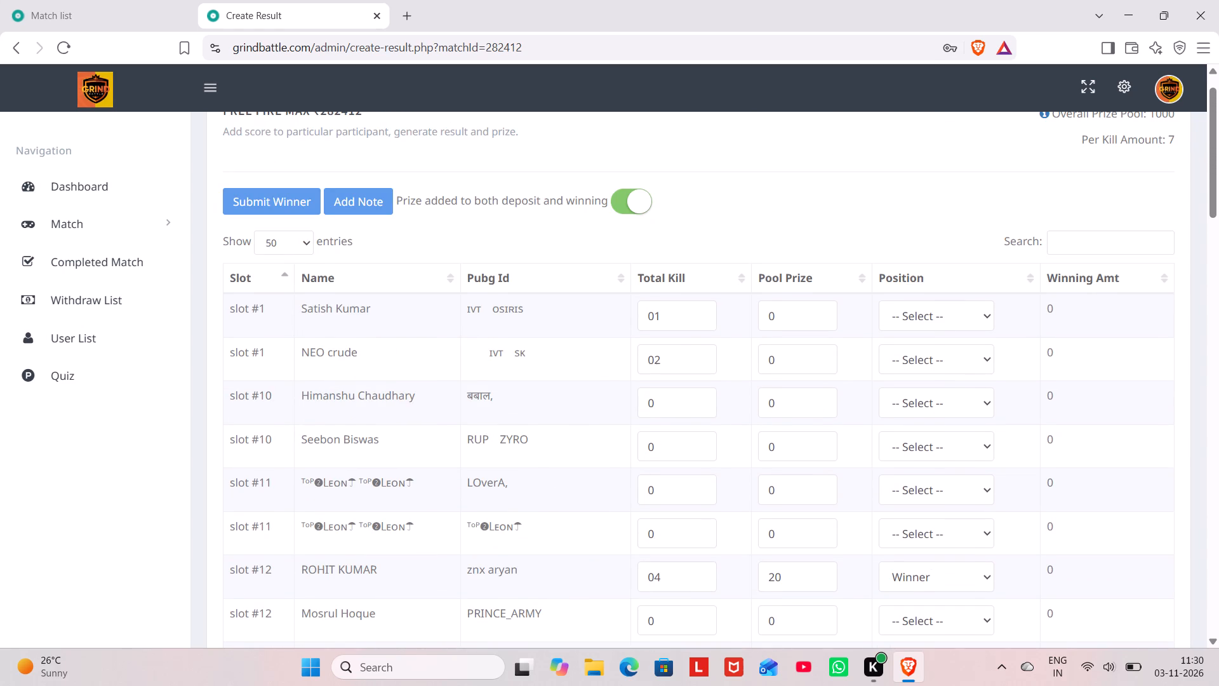
{"action": "left_click", "coordinate": [1088, 274]}
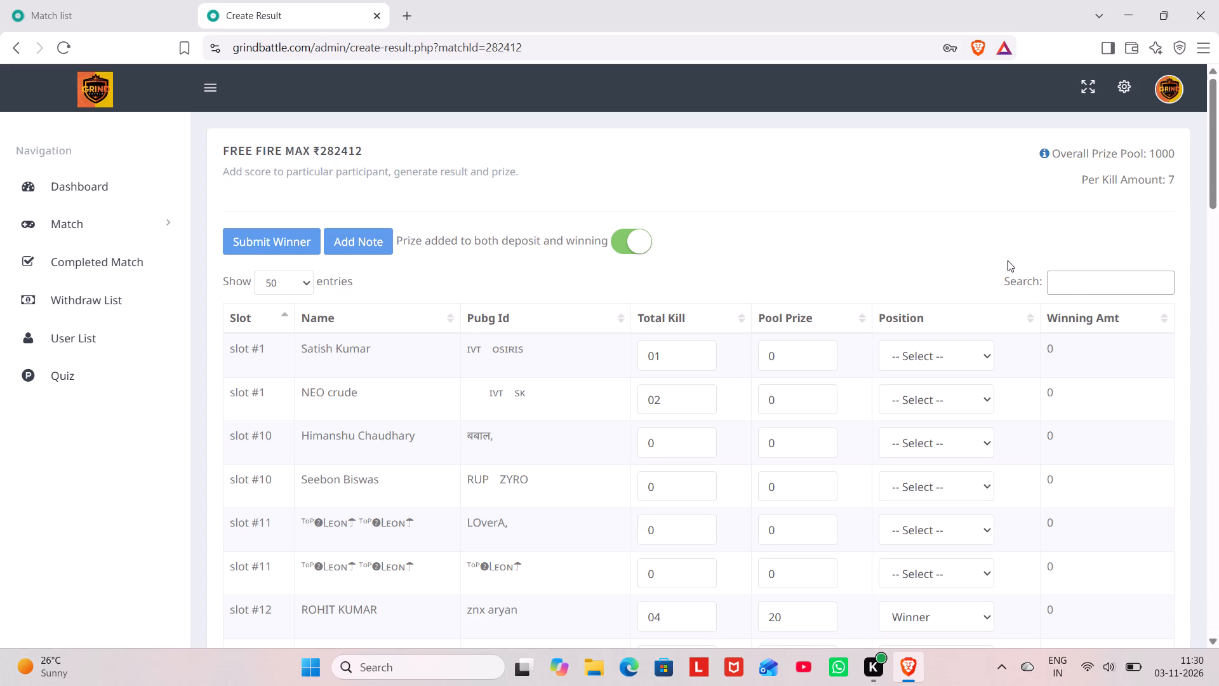
{"action": "type", "text": "no"}
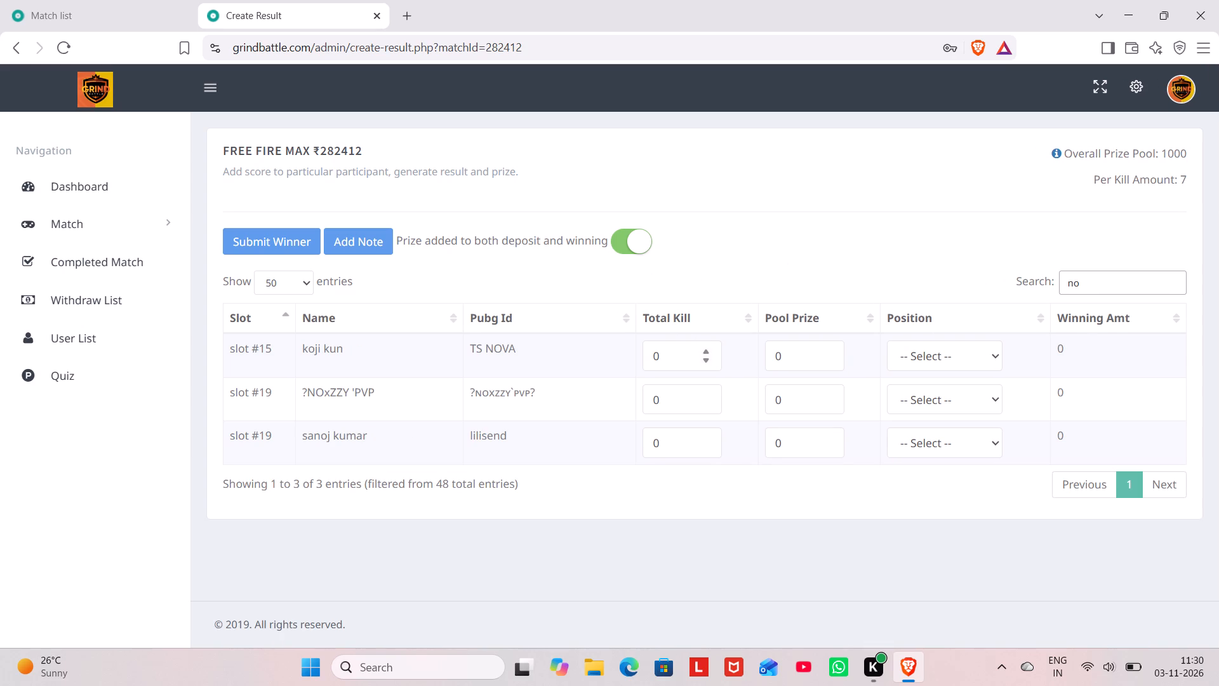
{"action": "left_click", "coordinate": [691, 354]}
{"action": "key", "text": "1"}
{"action": "key", "text": "Tab"}
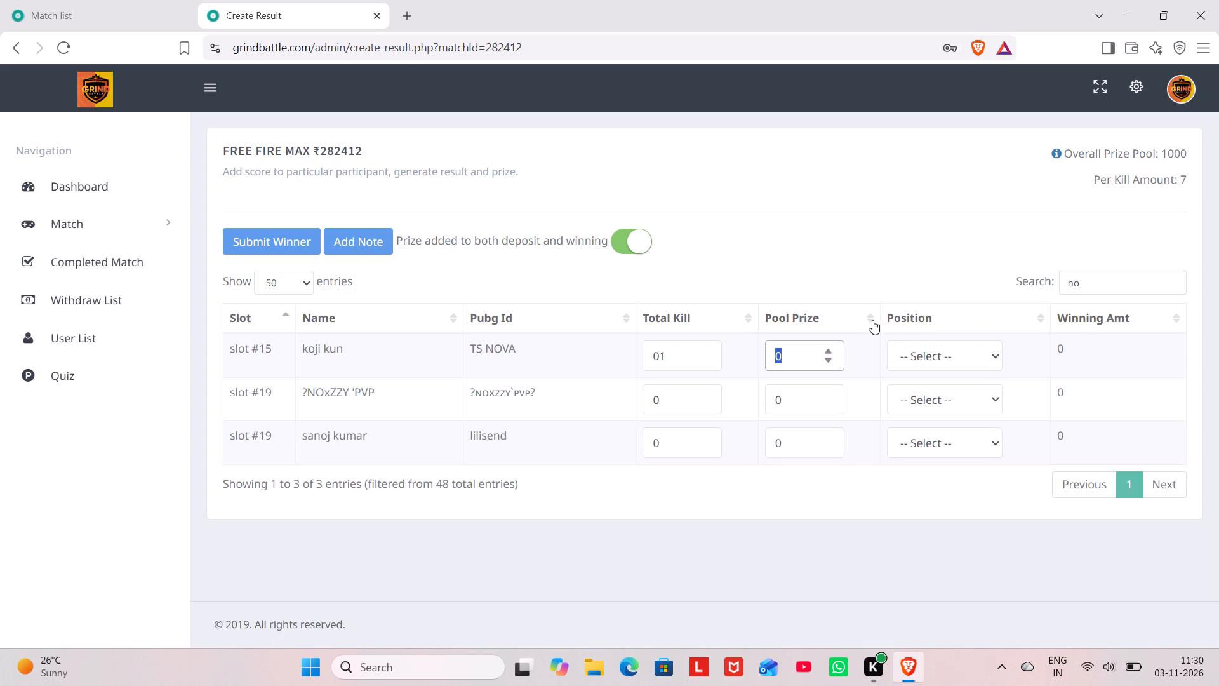
Search the participant list for "la", then clear the search.
{"action": "left_click", "coordinate": [1091, 289]}
{"action": "key", "text": "BackSpace"}
{"action": "key", "text": "BackSpace"}
{"action": "key", "text": "BackSpace"}
{"action": "key", "text": "BackSpace"}
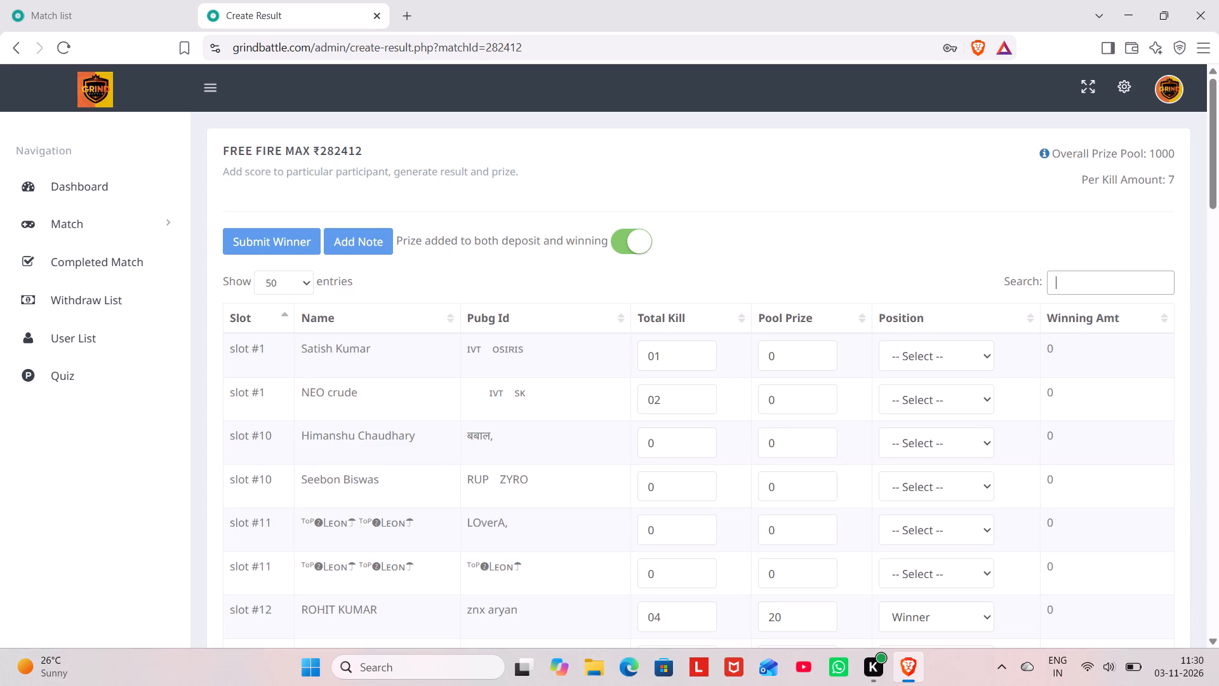
{"action": "type", "text": "la"}
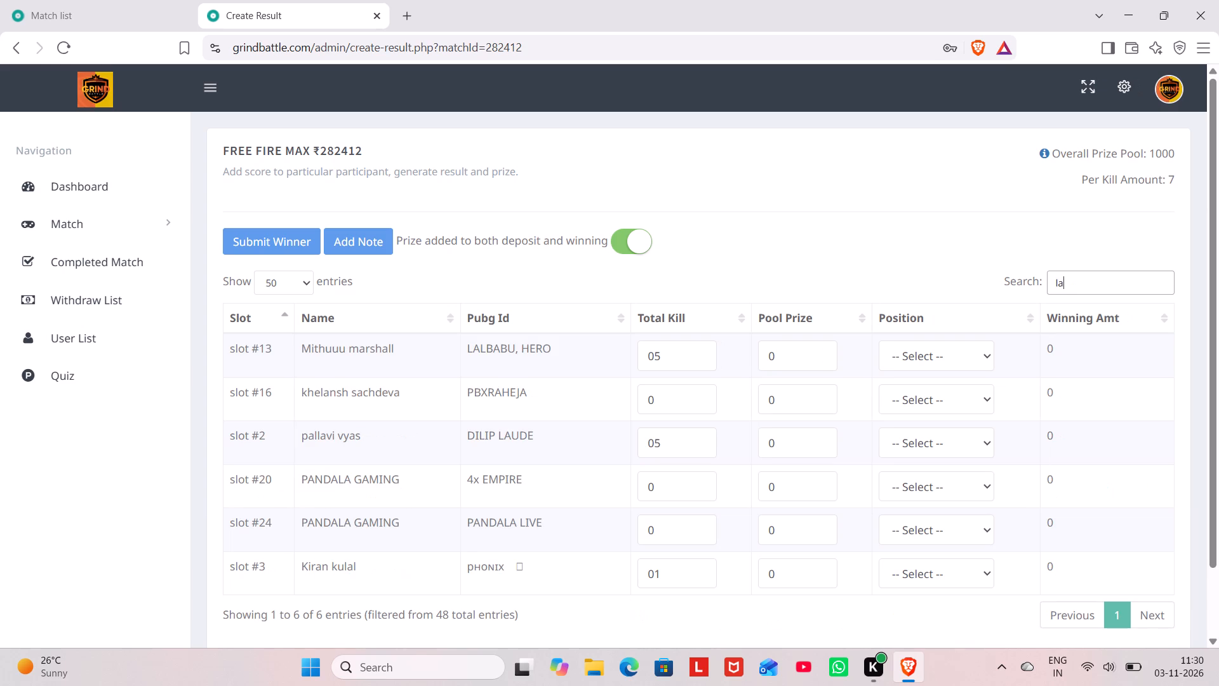
{"action": "key", "text": "BackSpace"}
{"action": "key", "text": "BackSpace"}
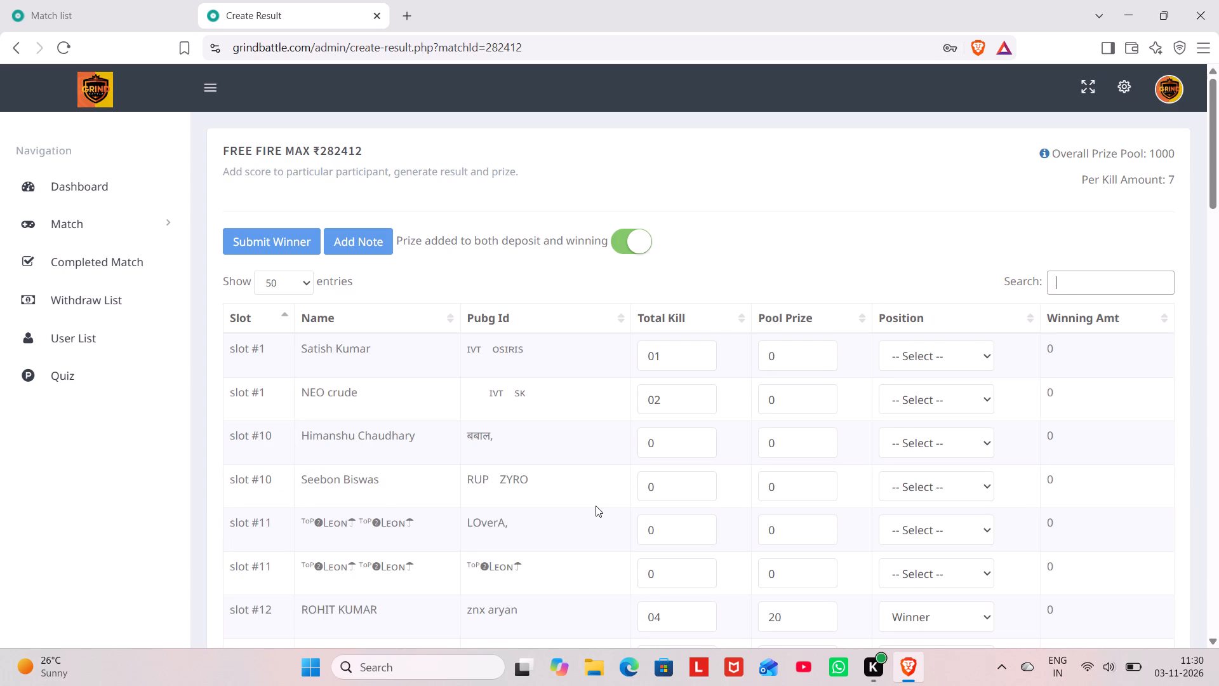
Look through the full participant list from slot #1 to slot #9, examining player IDs and the entered kills, prizes and positions.
{"action": "left_click", "coordinate": [596, 506]}
{"action": "scroll", "coordinate": [596, 506], "scroll_direction": "down", "scroll_amount": 4}
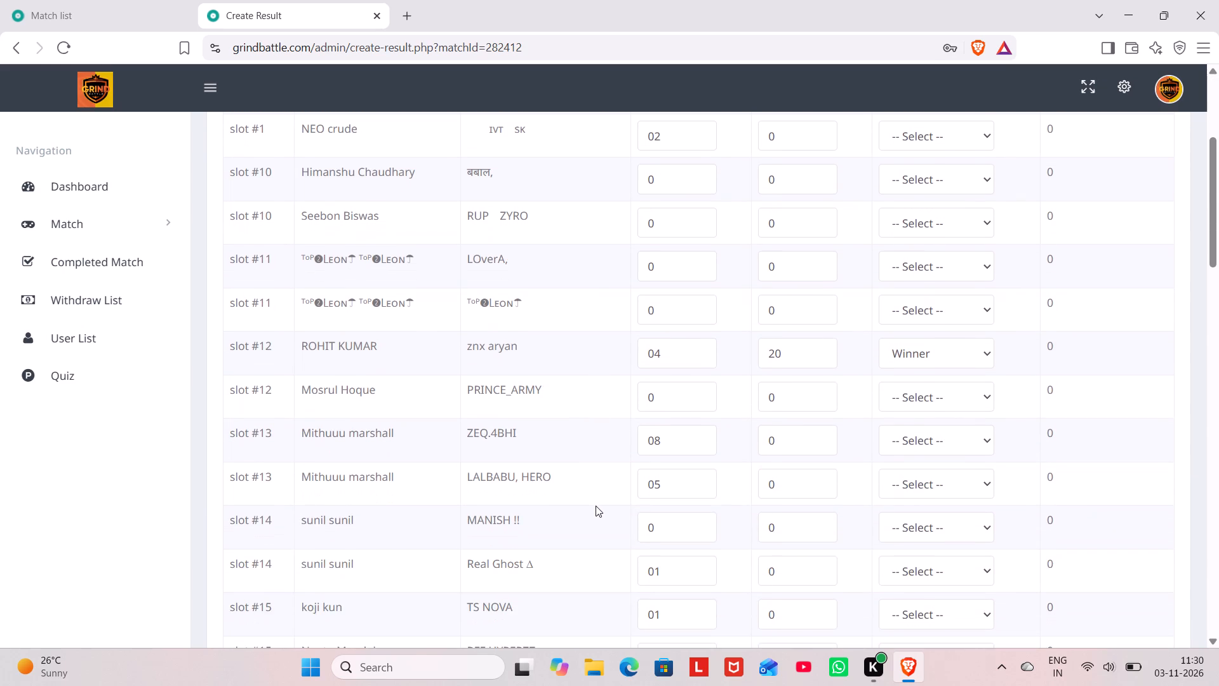
{"action": "scroll", "coordinate": [596, 506], "scroll_direction": "down", "scroll_amount": 4}
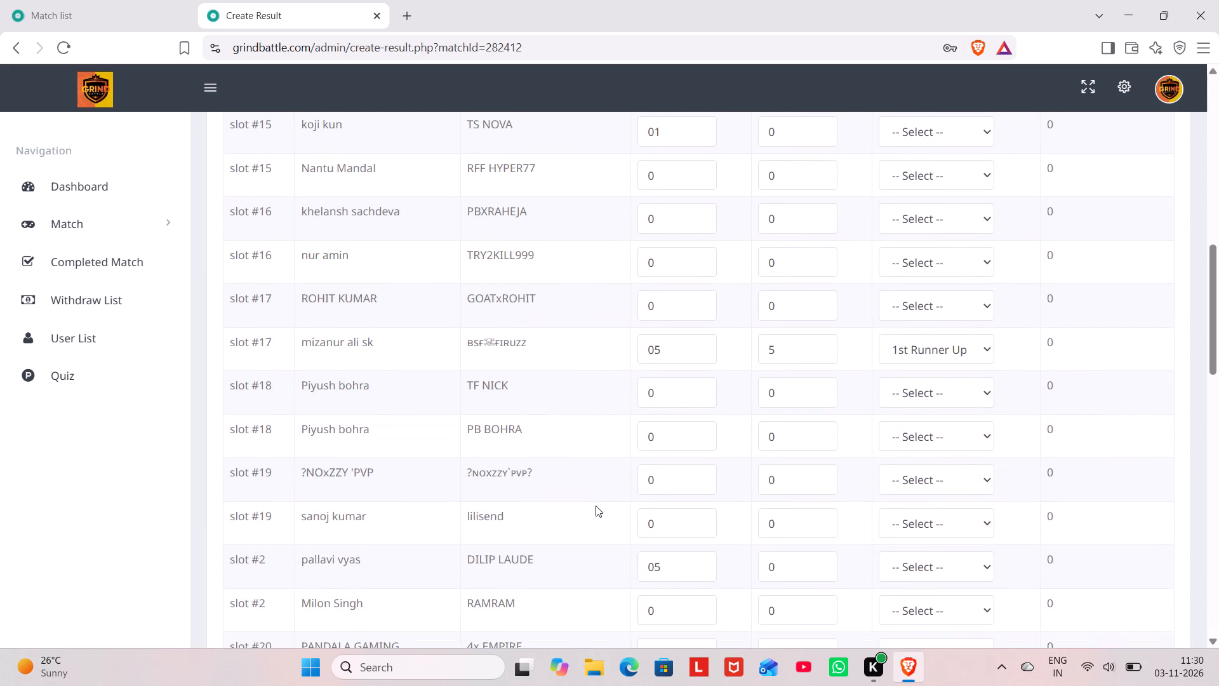
{"action": "scroll", "coordinate": [596, 506], "scroll_direction": "down", "scroll_amount": 4}
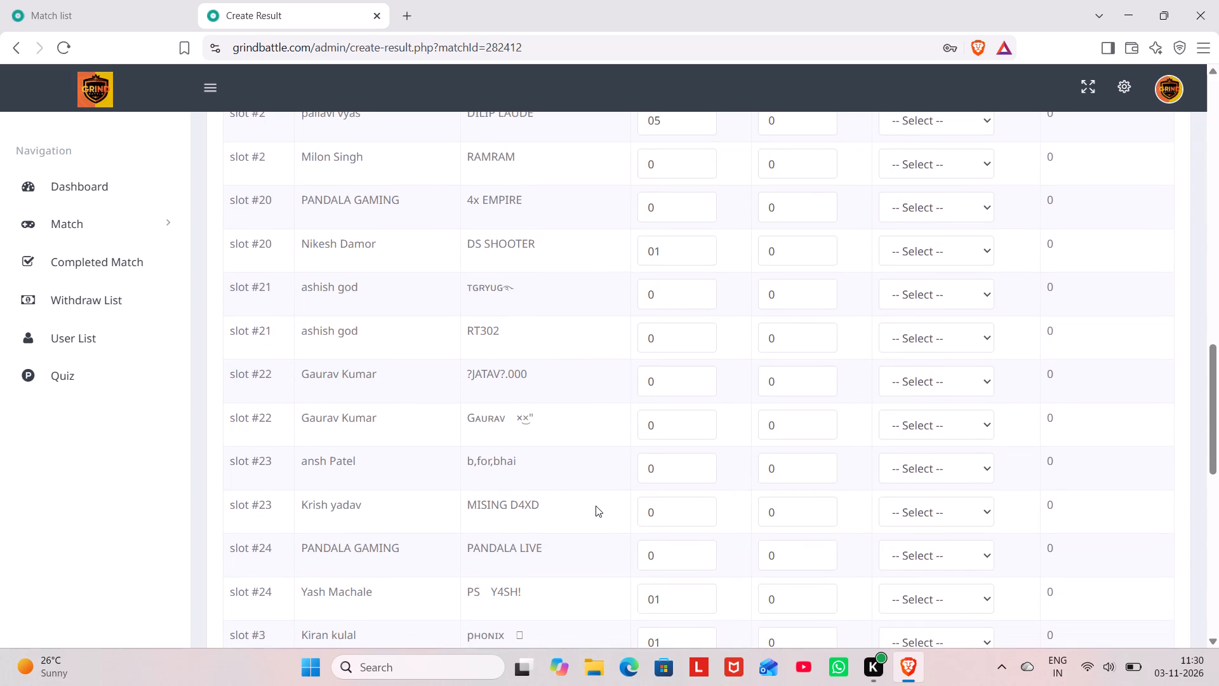
{"action": "scroll", "coordinate": [596, 506], "scroll_direction": "down", "scroll_amount": 5}
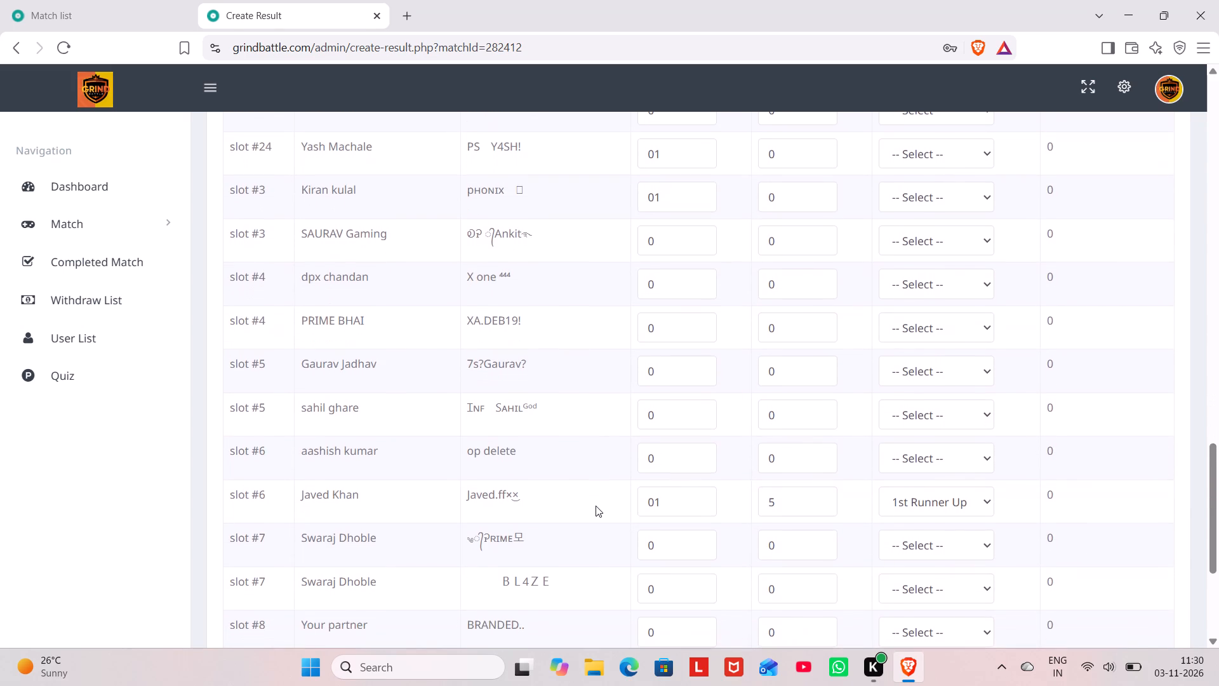
{"action": "scroll", "coordinate": [596, 506], "scroll_direction": "down", "scroll_amount": 2}
{"action": "scroll", "coordinate": [596, 506], "scroll_direction": "right", "scroll_amount": 1}
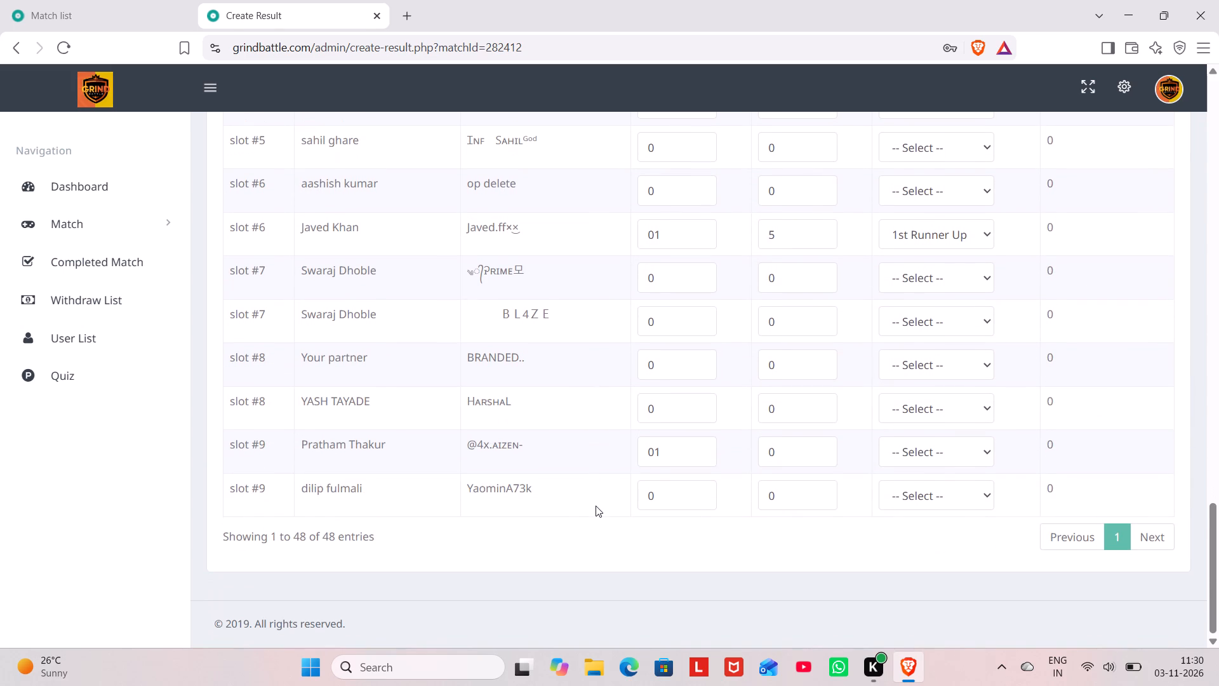
{"action": "scroll", "coordinate": [596, 506], "scroll_direction": "right", "scroll_amount": 1}
{"action": "scroll", "coordinate": [596, 506], "scroll_direction": "up", "scroll_amount": 2}
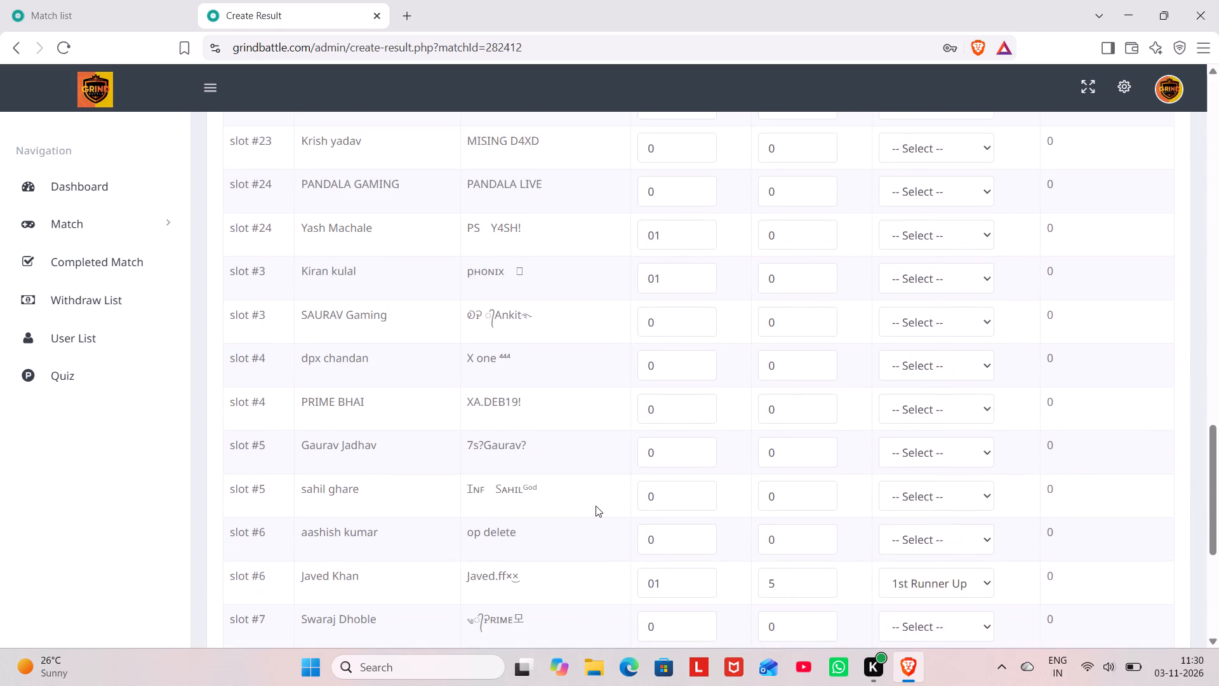
{"action": "scroll", "coordinate": [596, 506], "scroll_direction": "up", "scroll_amount": 6}
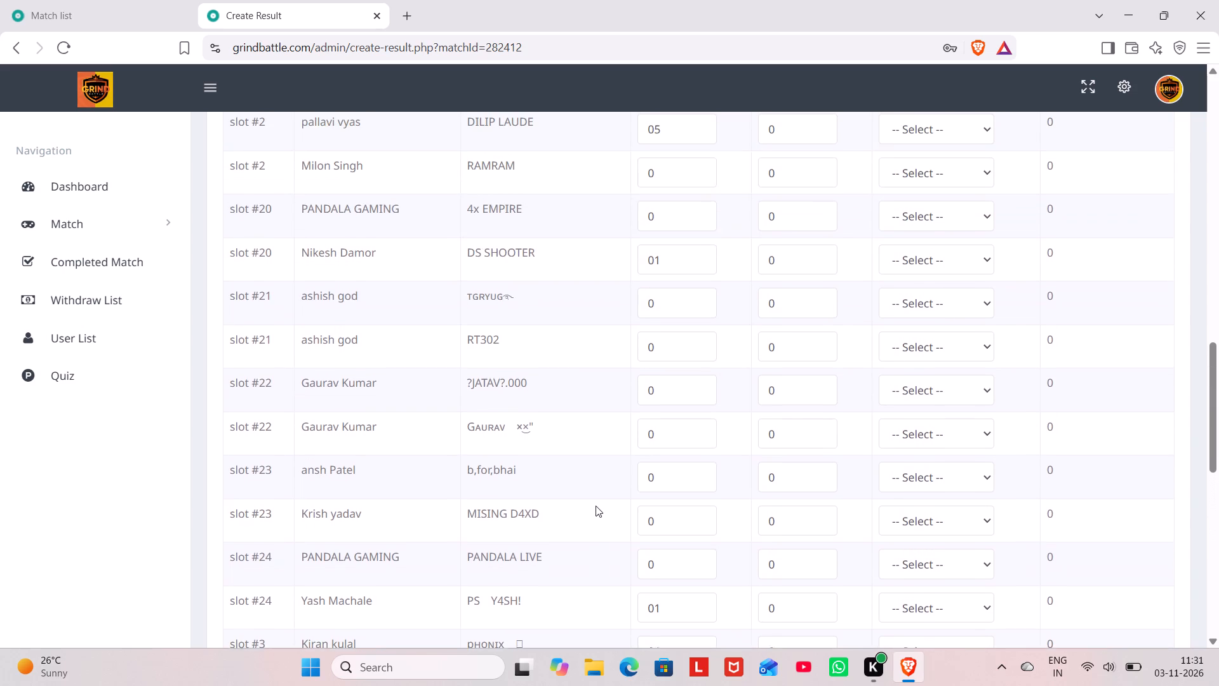
{"action": "scroll", "coordinate": [596, 506], "scroll_direction": "up", "scroll_amount": 5}
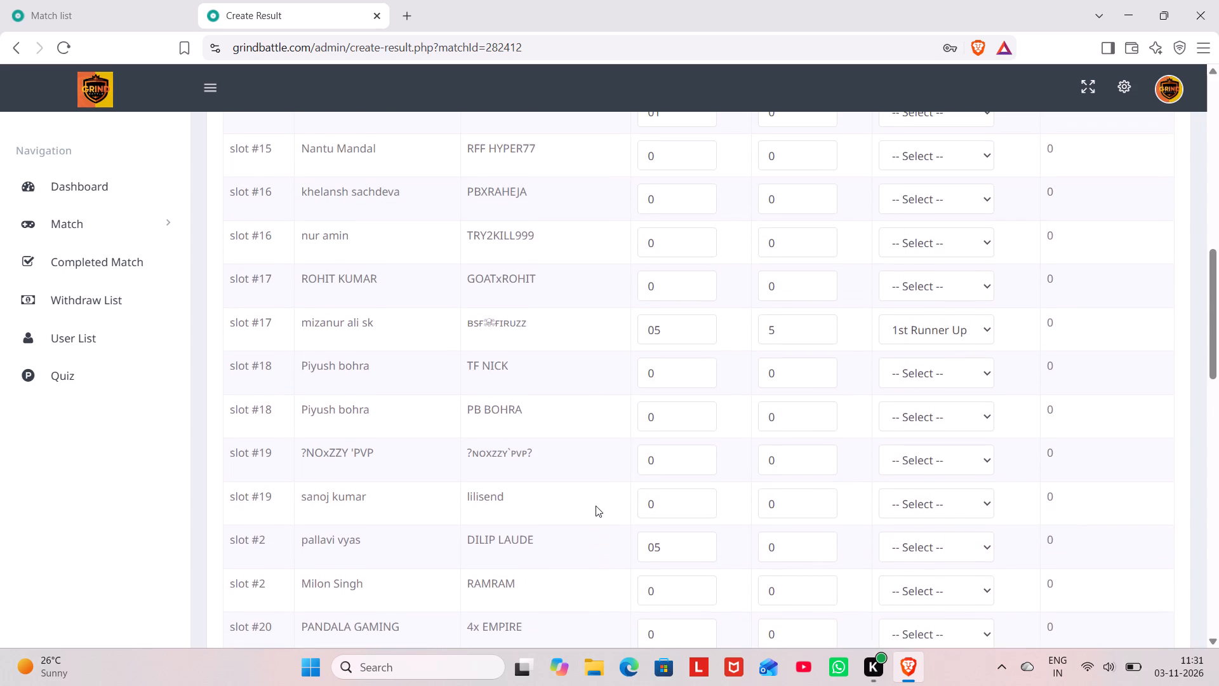
{"action": "scroll", "coordinate": [596, 506], "scroll_direction": "up", "scroll_amount": 2}
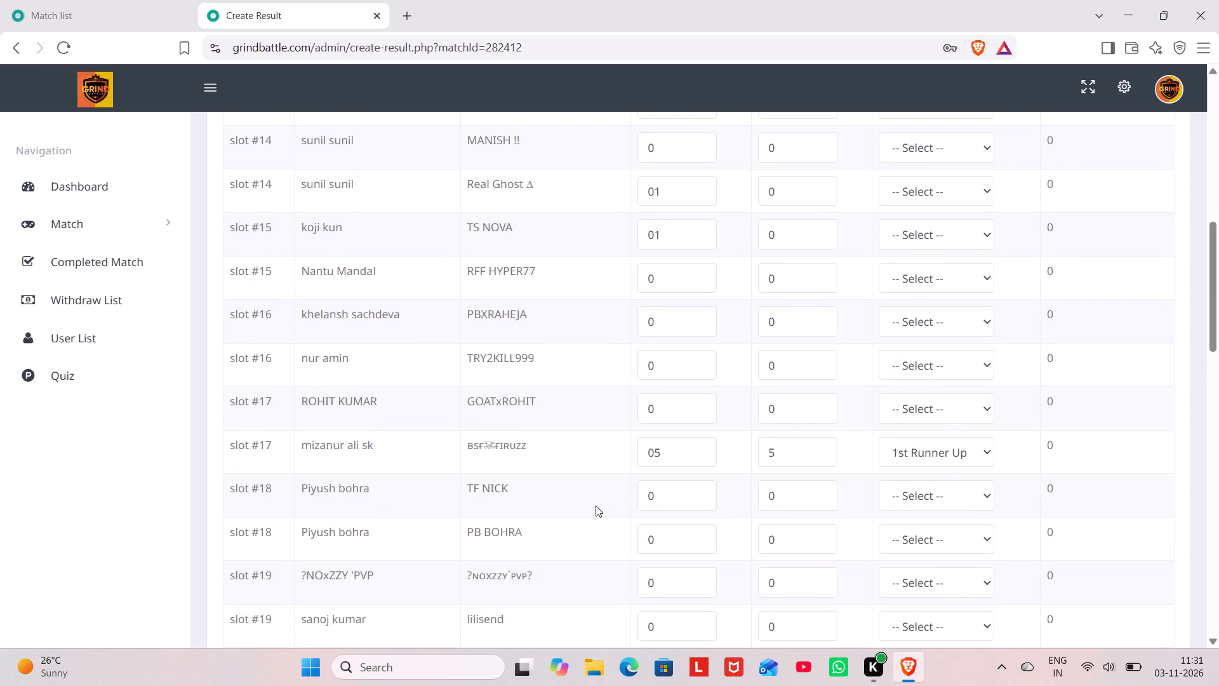
{"action": "scroll", "coordinate": [536, 406], "scroll_direction": "up", "scroll_amount": 6}
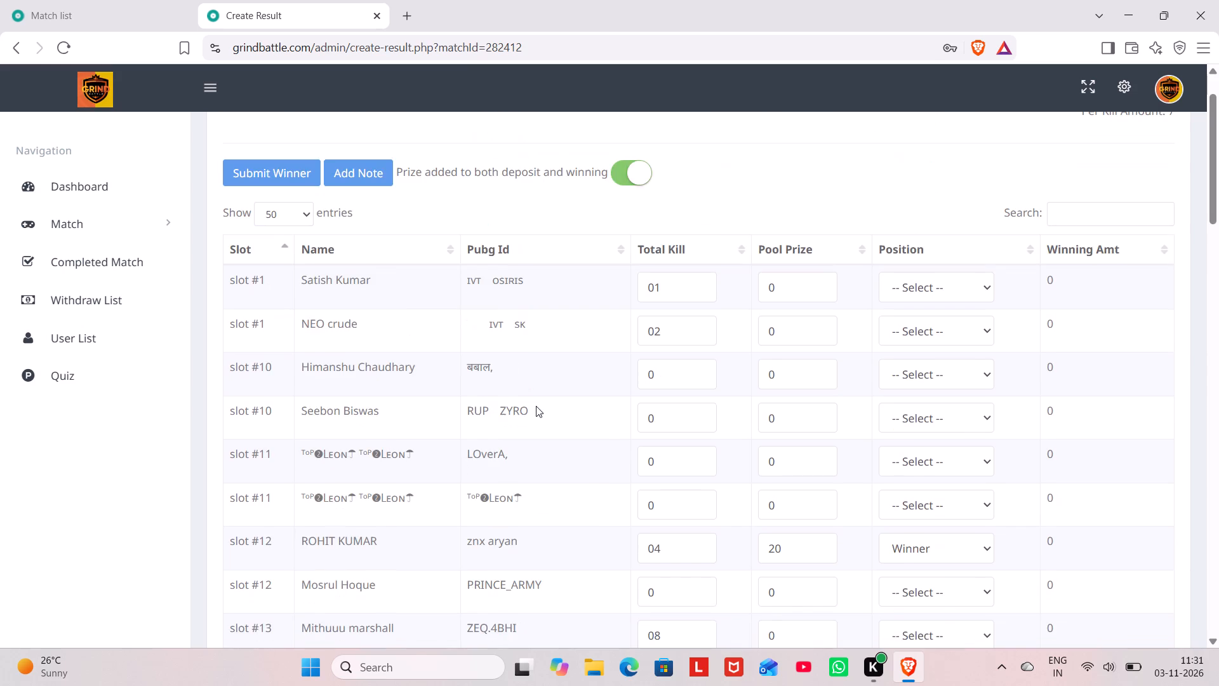
Submit the winners for match 282412.
{"action": "left_click", "coordinate": [287, 238]}
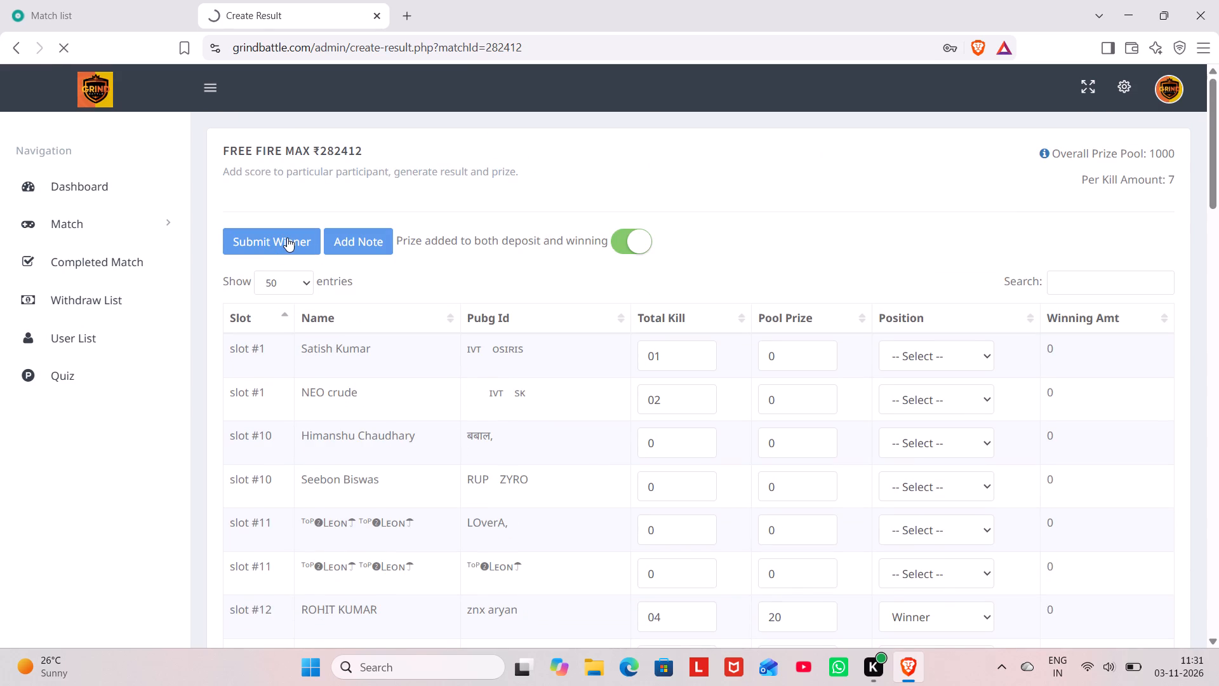
Find match 282413 in the match list and change its status from Ongoing to Finished.
{"action": "left_click", "coordinate": [138, 0]}
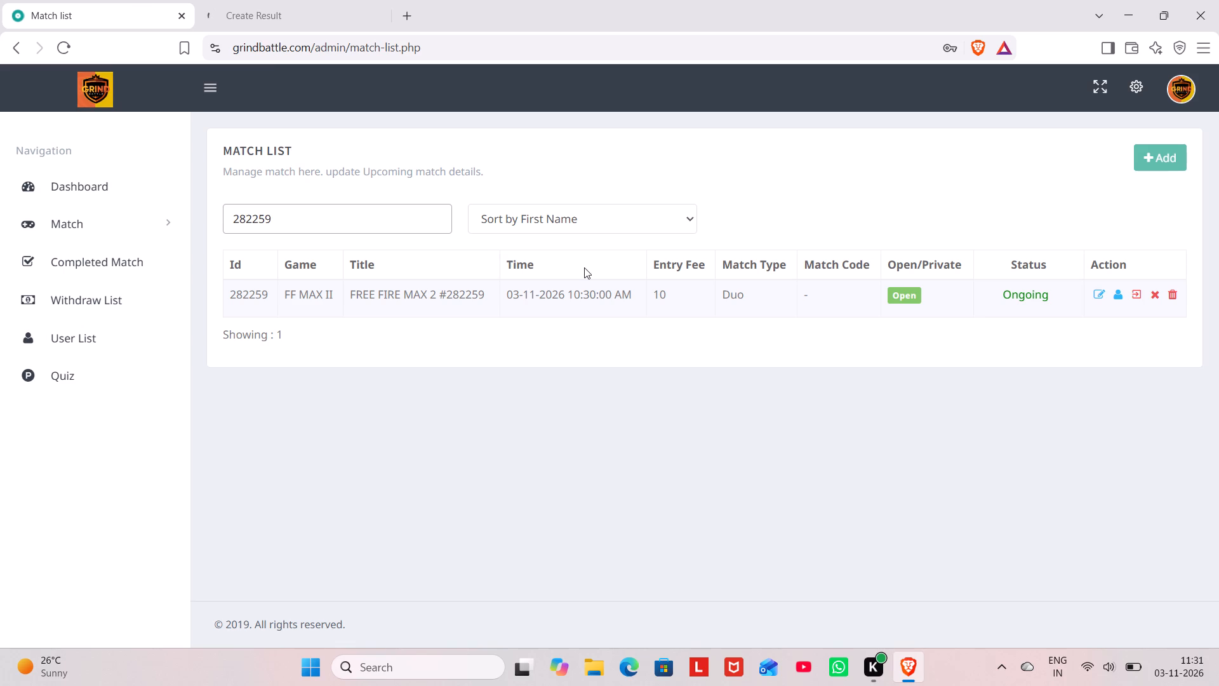
{"action": "left_click", "coordinate": [376, 210]}
{"action": "key", "text": "BackSpace"}
{"action": "key", "text": "BackSpace"}
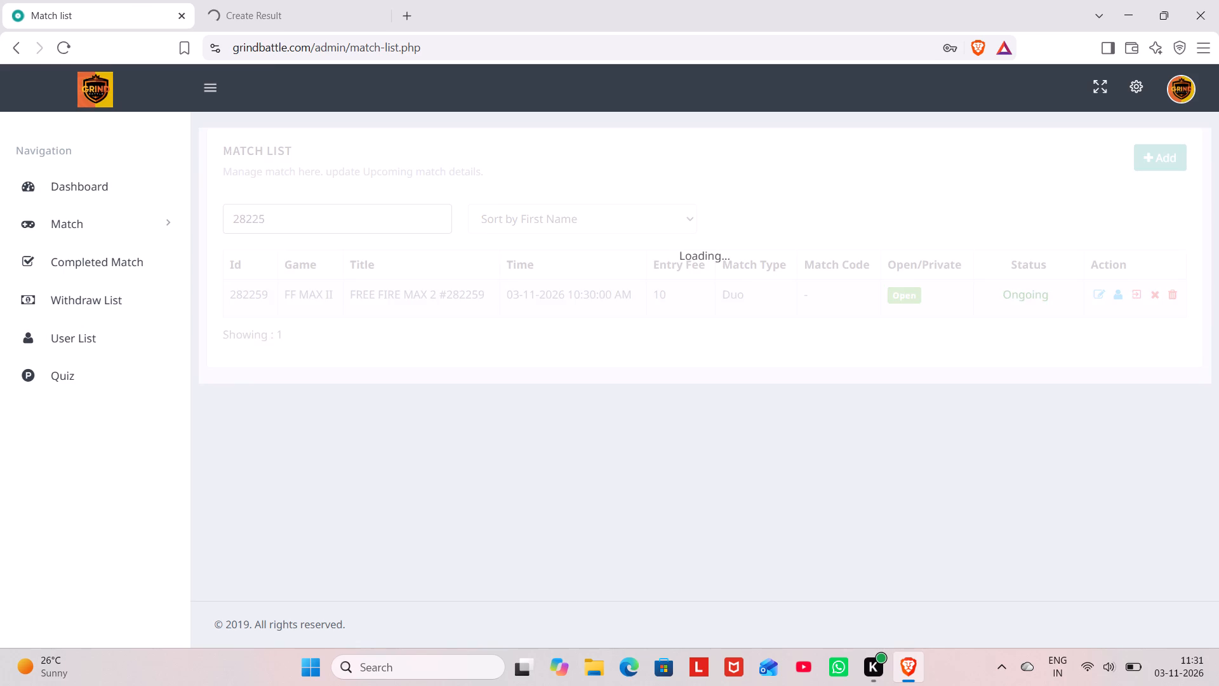
{"action": "key", "text": "BackSpace"}
{"action": "type", "text": "413"}
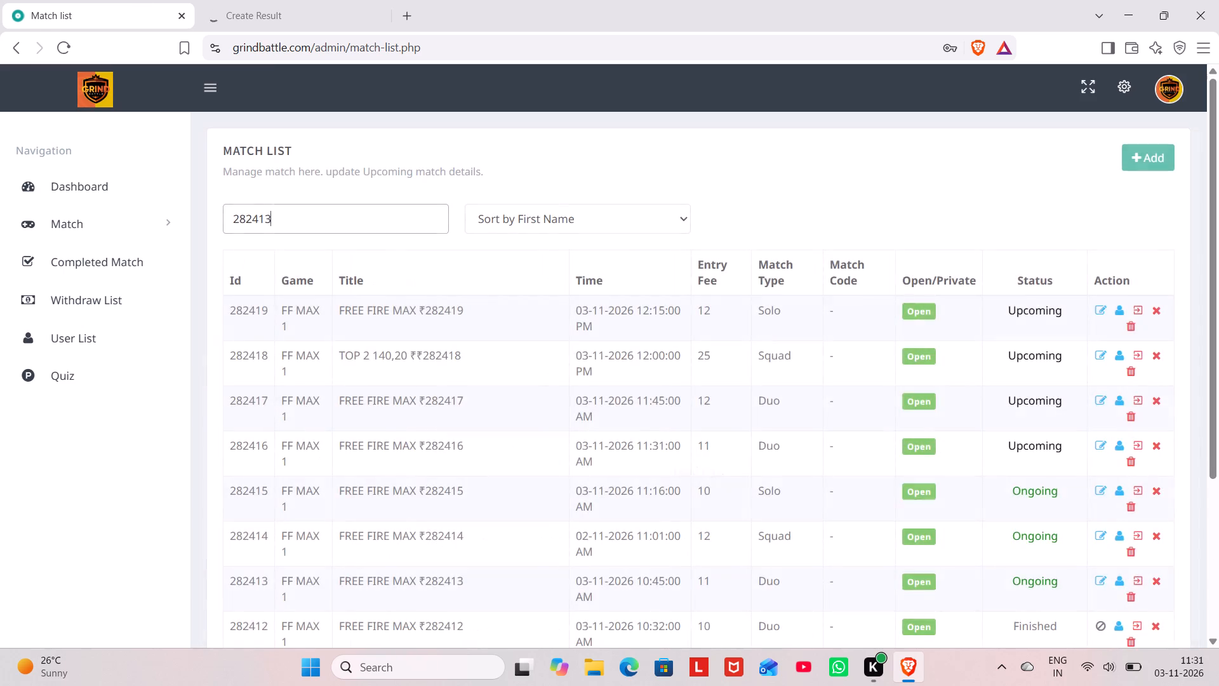
{"action": "left_click", "coordinate": [1029, 291]}
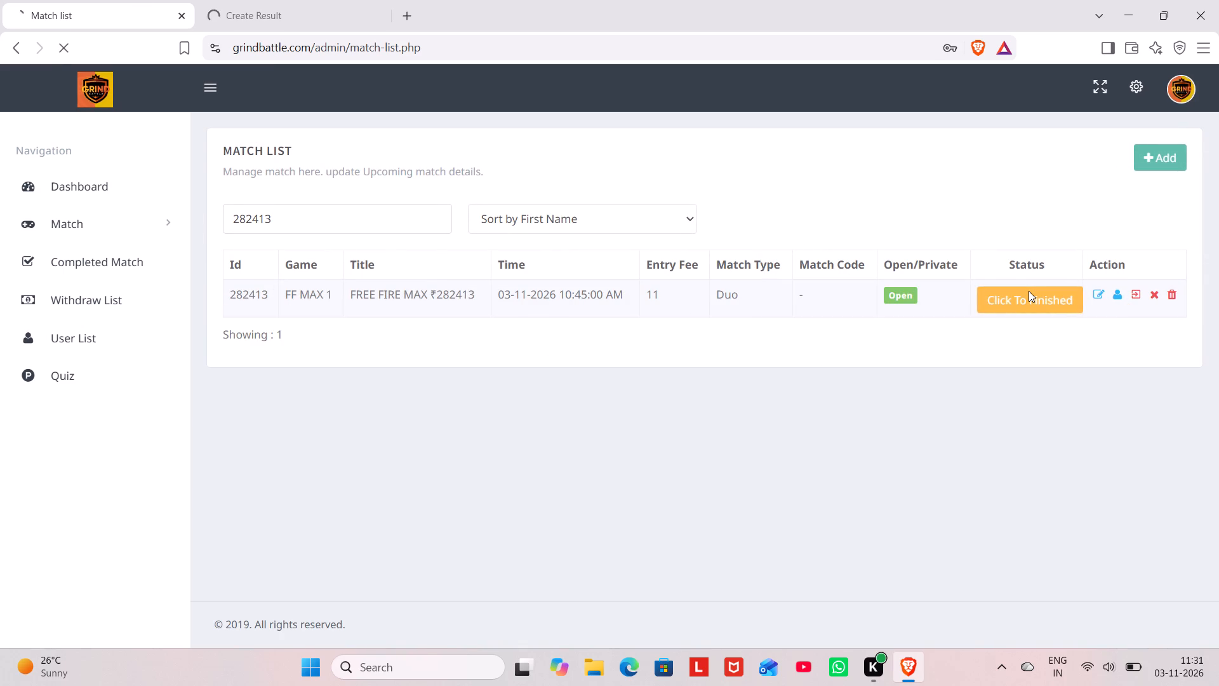
Return to the results page for match 282412, go to the completed matches and search them for match 282413.
{"action": "left_click", "coordinate": [295, 0]}
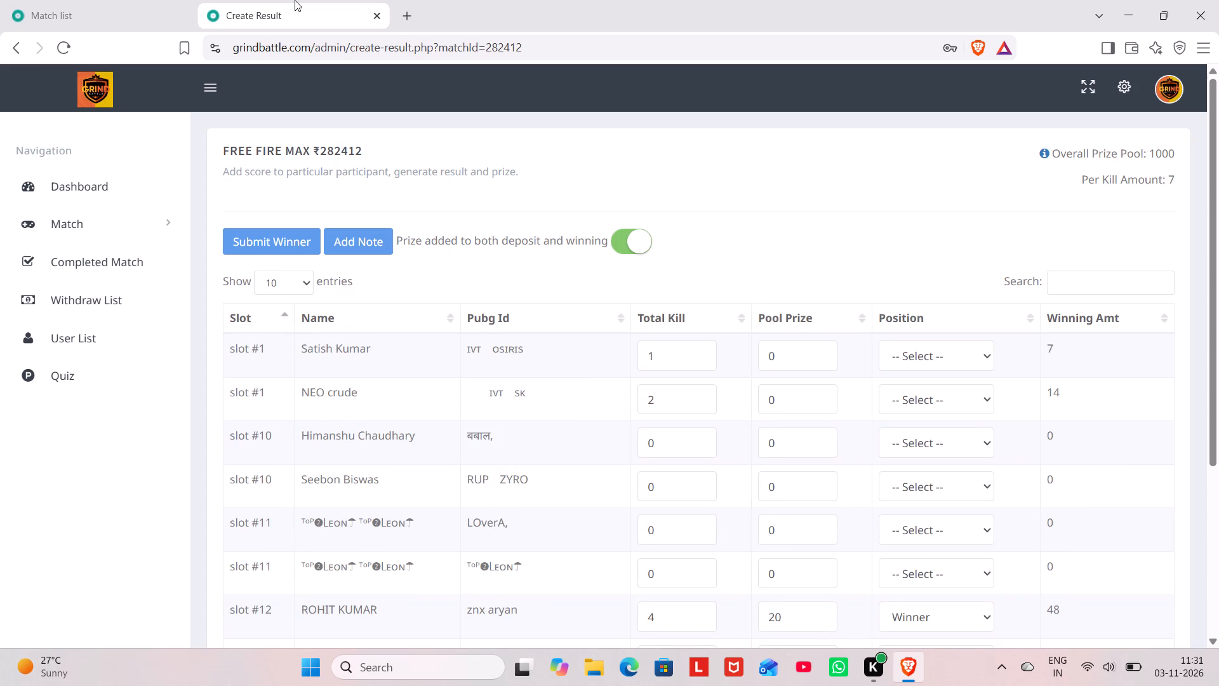
{"action": "left_click", "coordinate": [129, 258]}
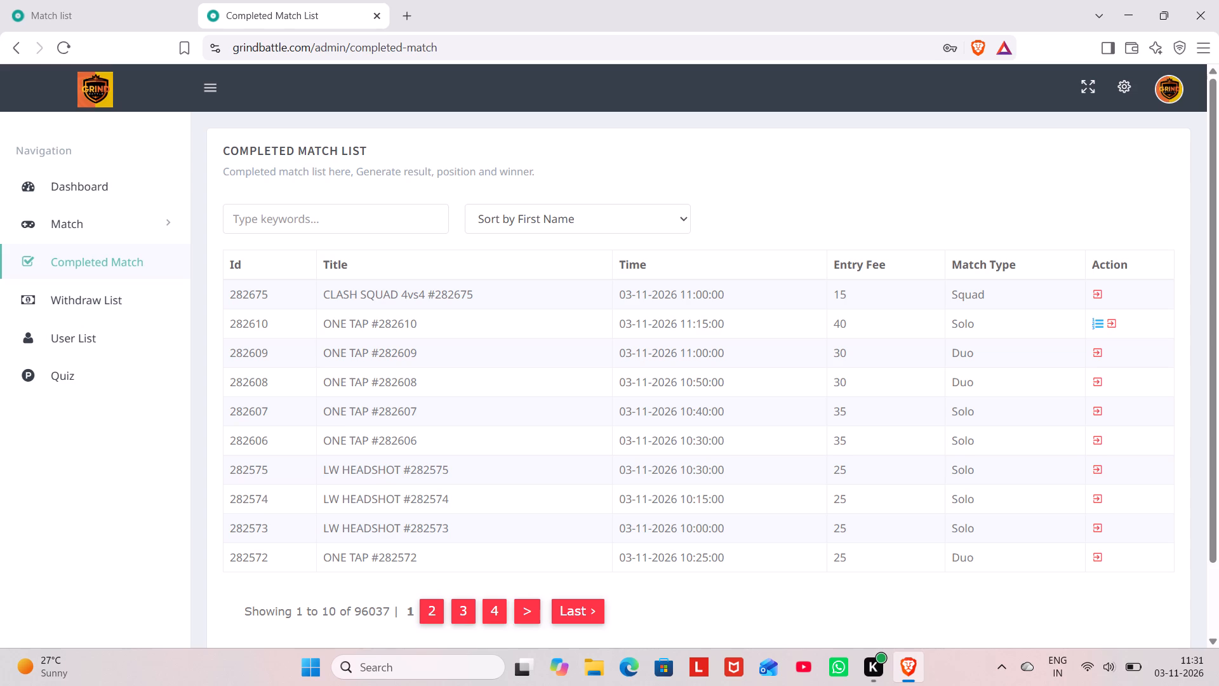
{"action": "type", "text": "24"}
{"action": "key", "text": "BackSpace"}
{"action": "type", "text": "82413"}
{"action": "left_click", "coordinate": [260, 232]}
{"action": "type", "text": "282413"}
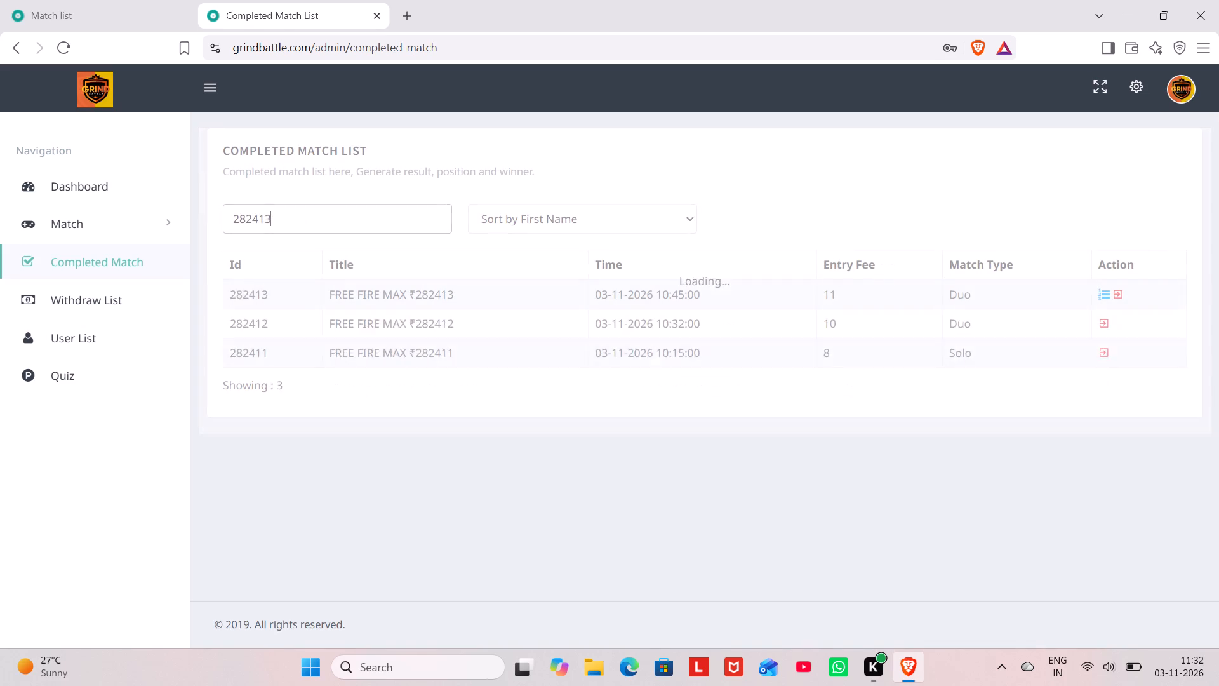
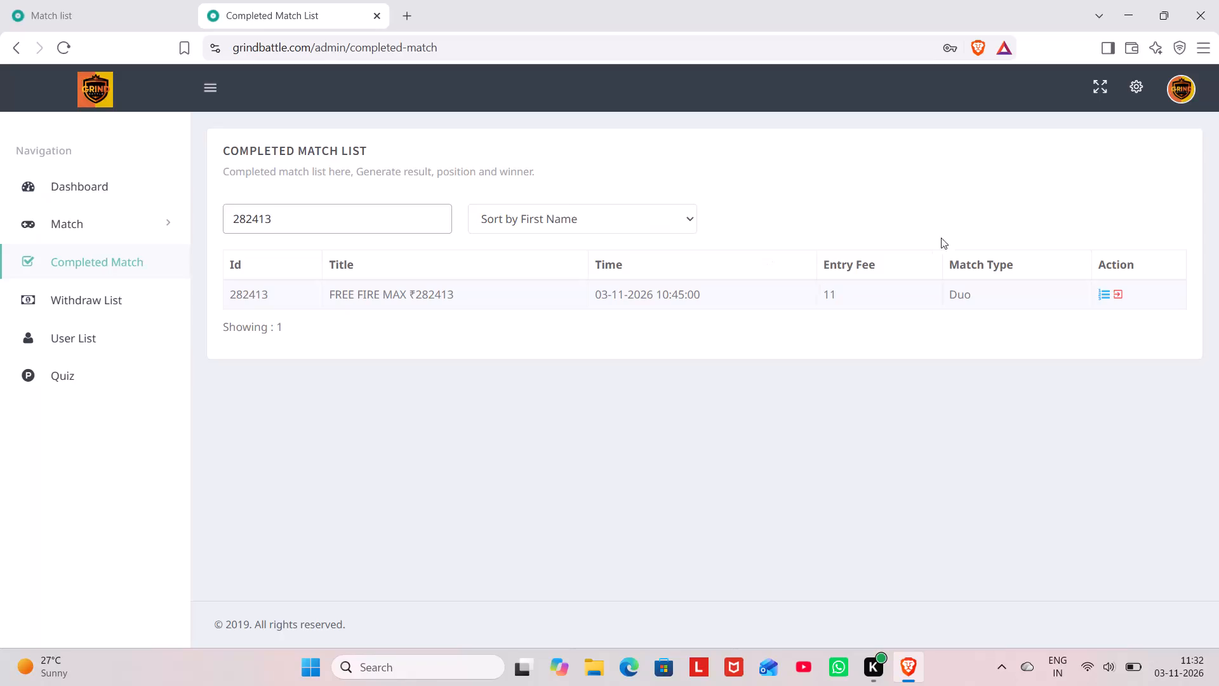
Open the result generation page for completed match 282413.
{"action": "left_click", "coordinate": [1100, 288]}
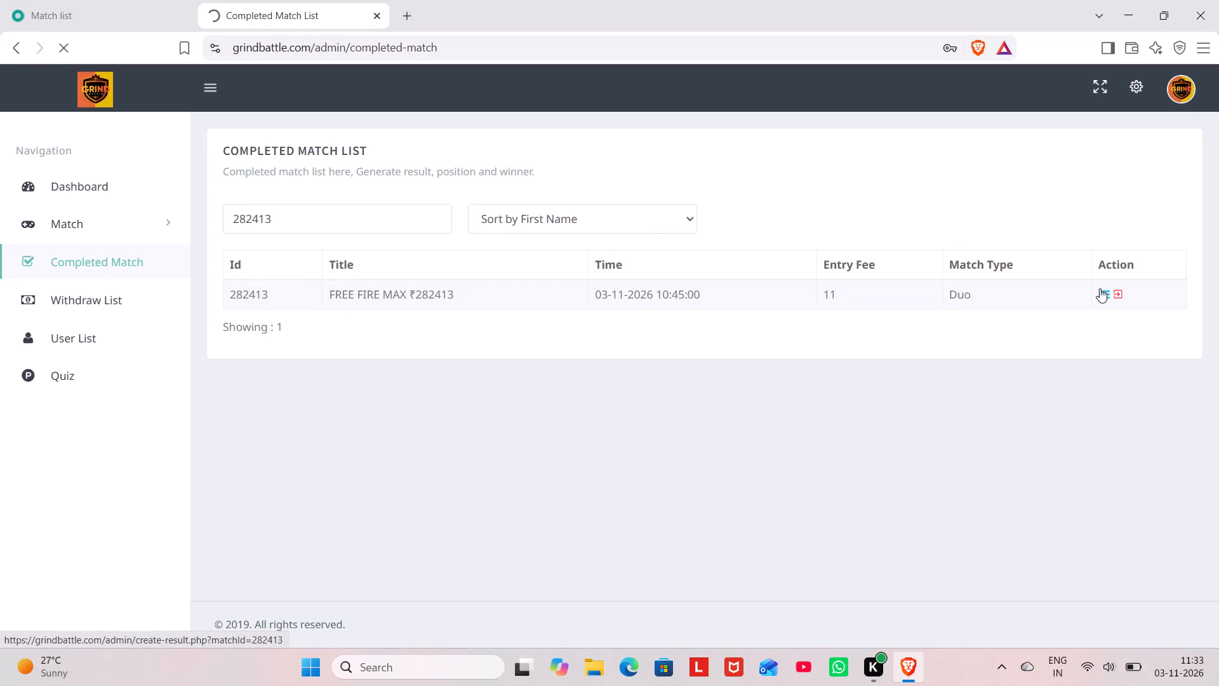
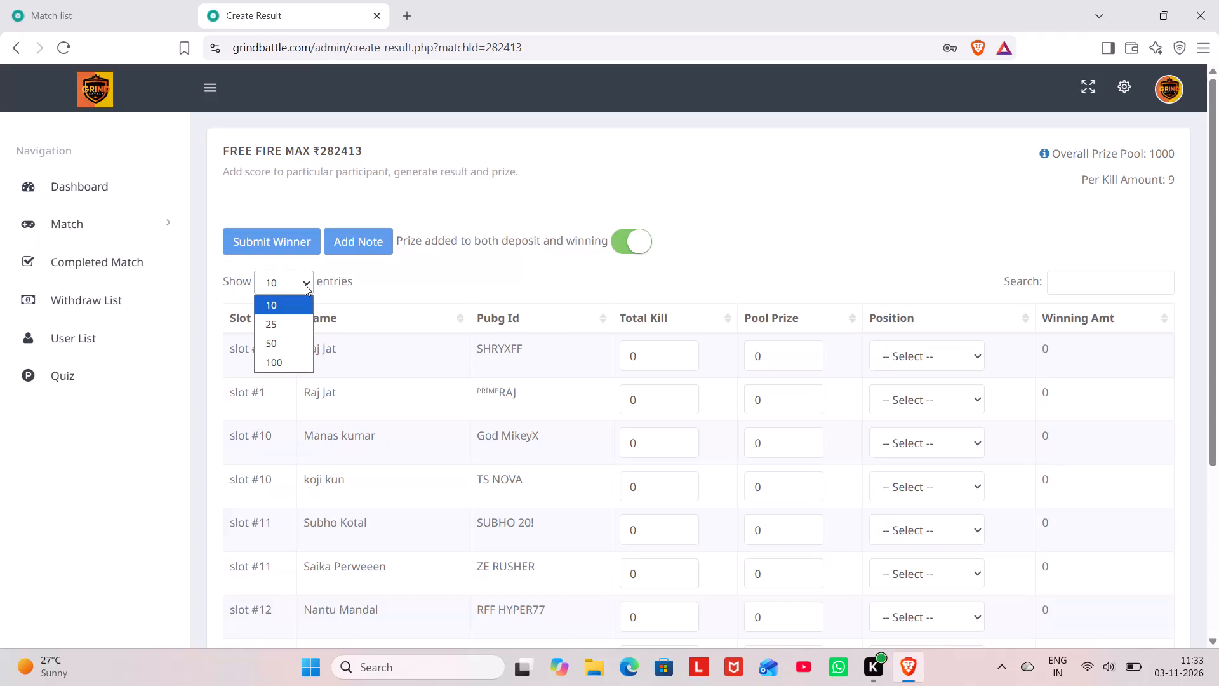
Show 50 entries in the participant table for match 282413.
{"action": "left_click", "coordinate": [279, 340]}
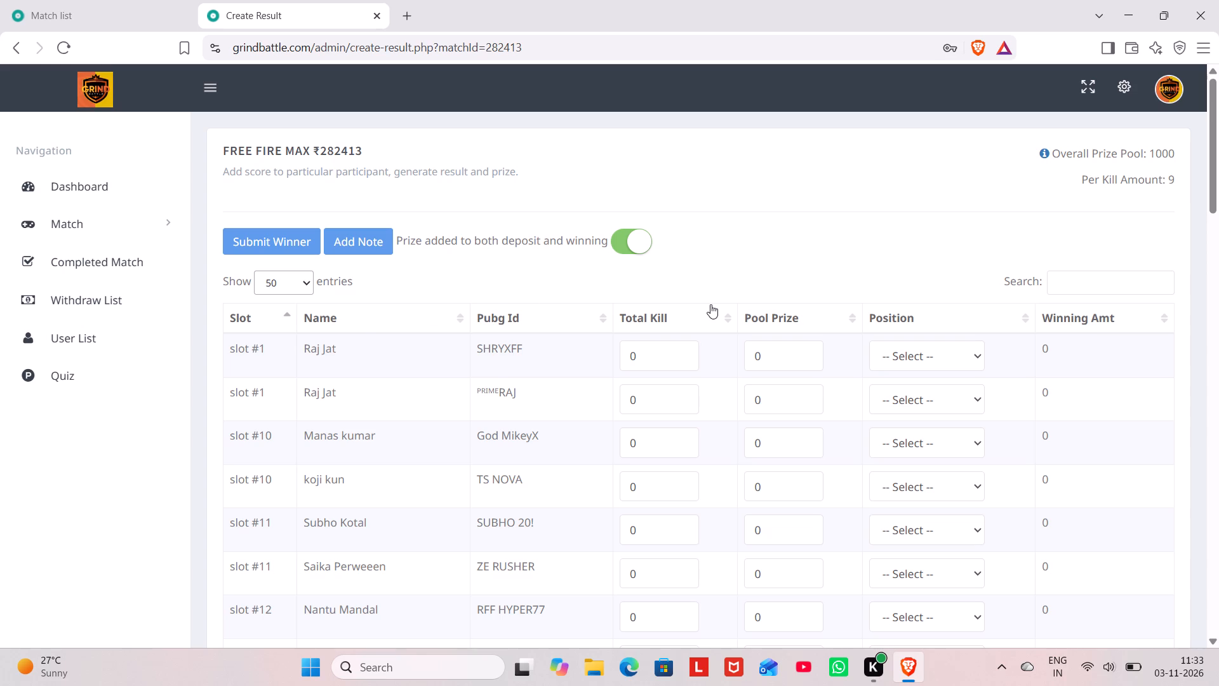
{"action": "left_click", "coordinate": [1074, 283]}
{"action": "type", "text": "ruk"}
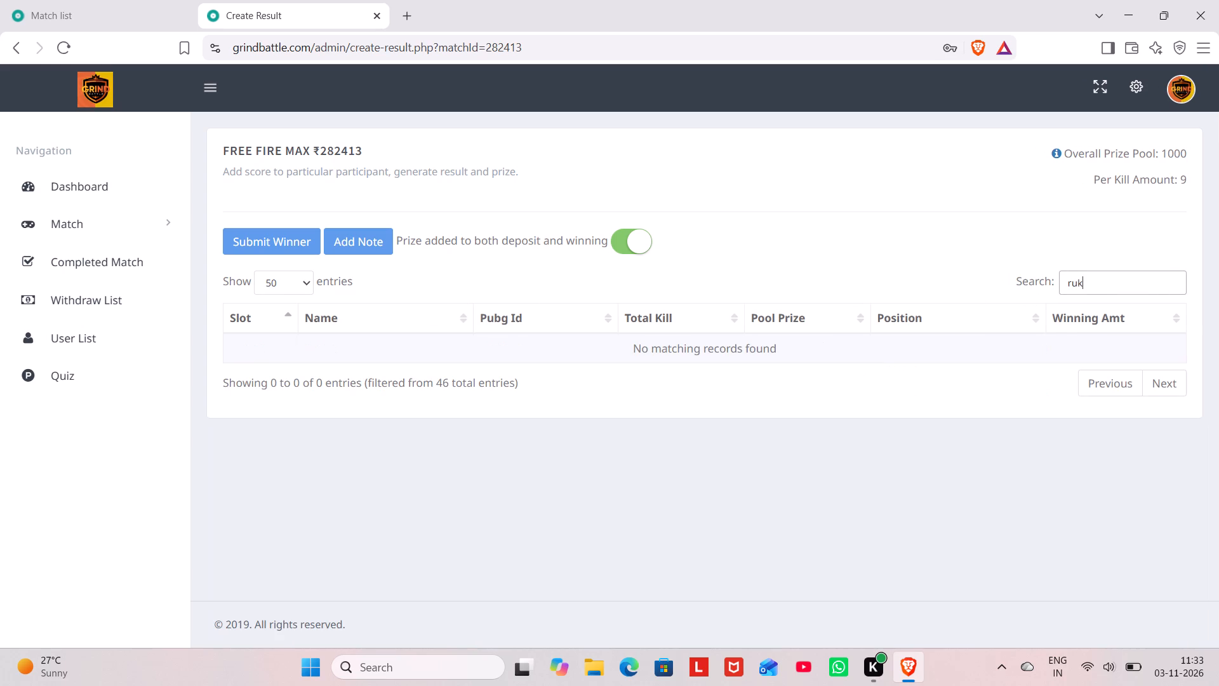
{"action": "key", "text": "BackSpace"}
{"action": "key", "text": "l"}
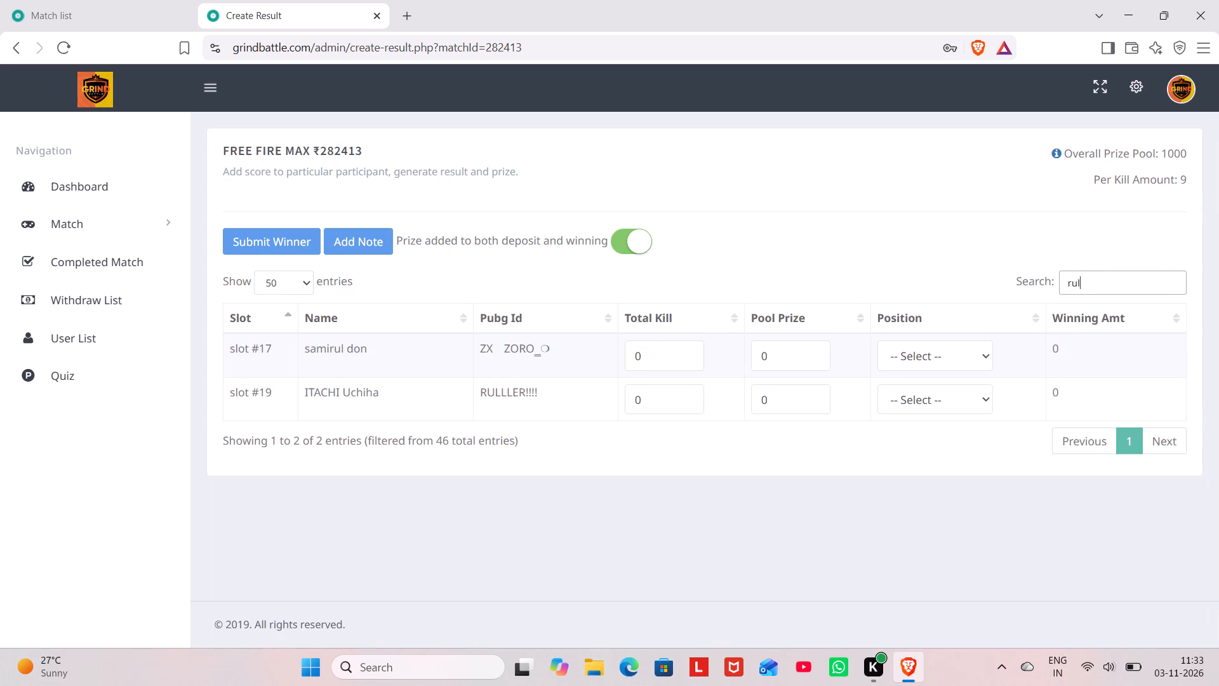
{"action": "left_click", "coordinate": [658, 398]}
{"action": "key", "text": "5"}
{"action": "key", "text": "Tab"}
{"action": "type", "text": "15"}
{"action": "key", "text": "Tab"}
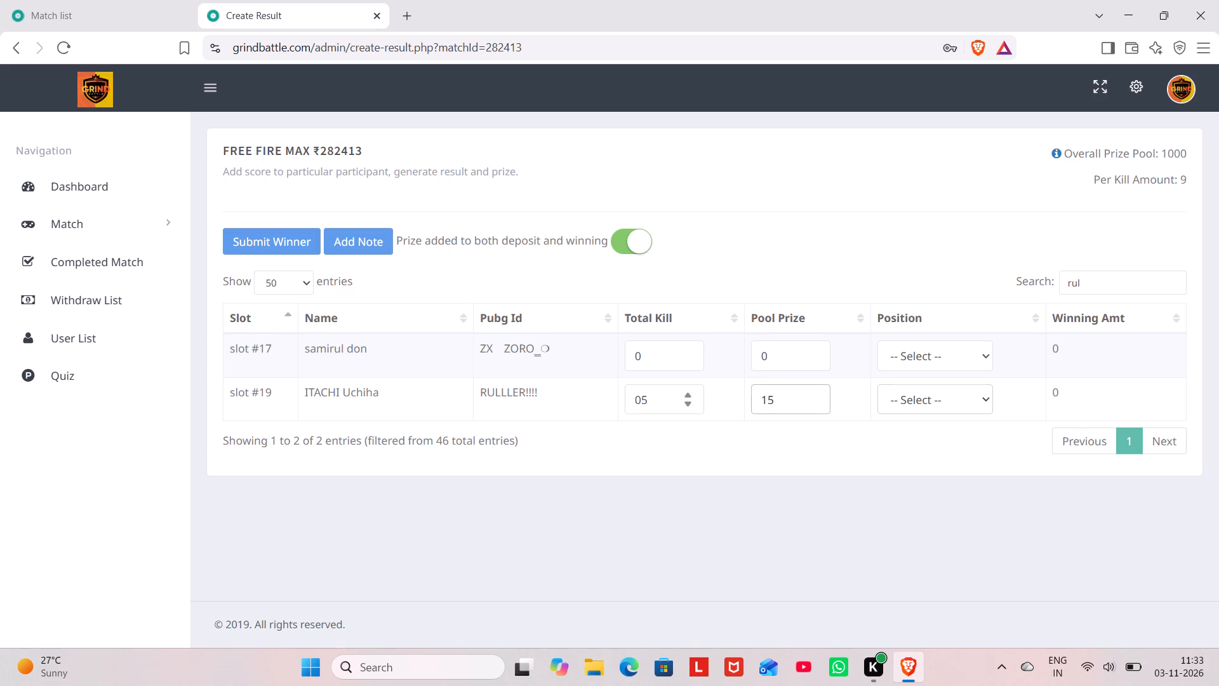
{"action": "key", "text": "Down"}
{"action": "key", "text": "Tab"}
Set the total kills of ZX ZORO in slot #17 to 1.
{"action": "left_click", "coordinate": [1117, 279]}
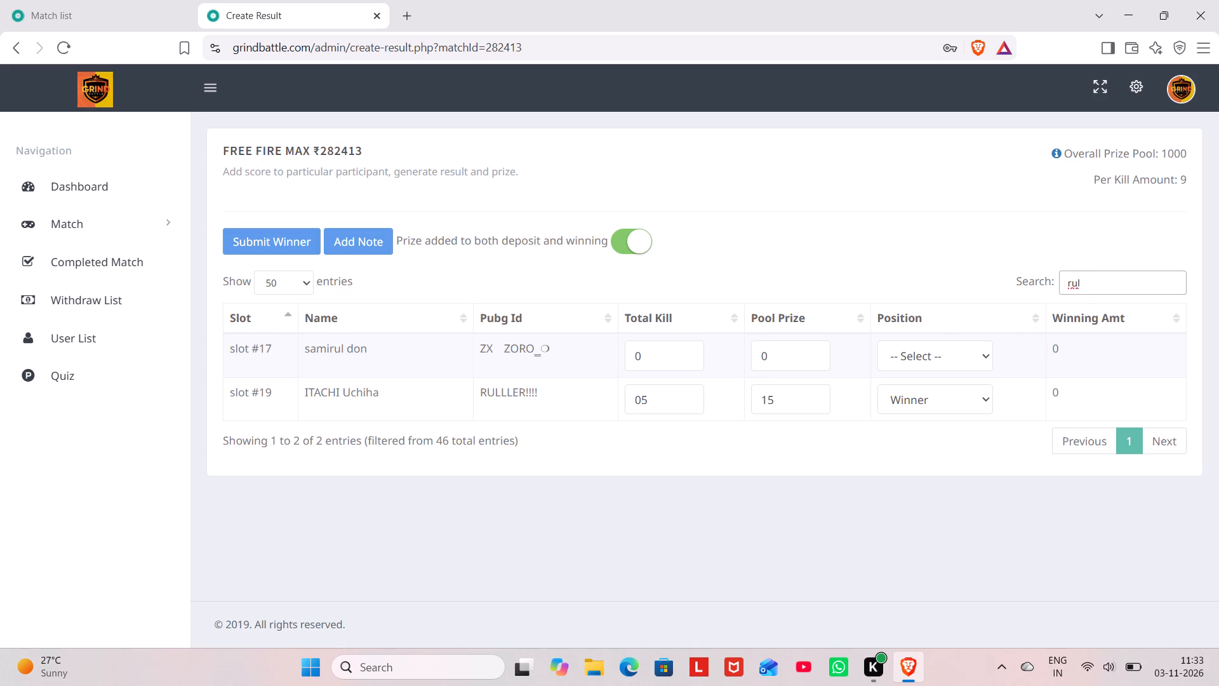
{"action": "left_click", "coordinate": [661, 357]}
{"action": "key", "text": "1"}
{"action": "key", "text": "Tab"}
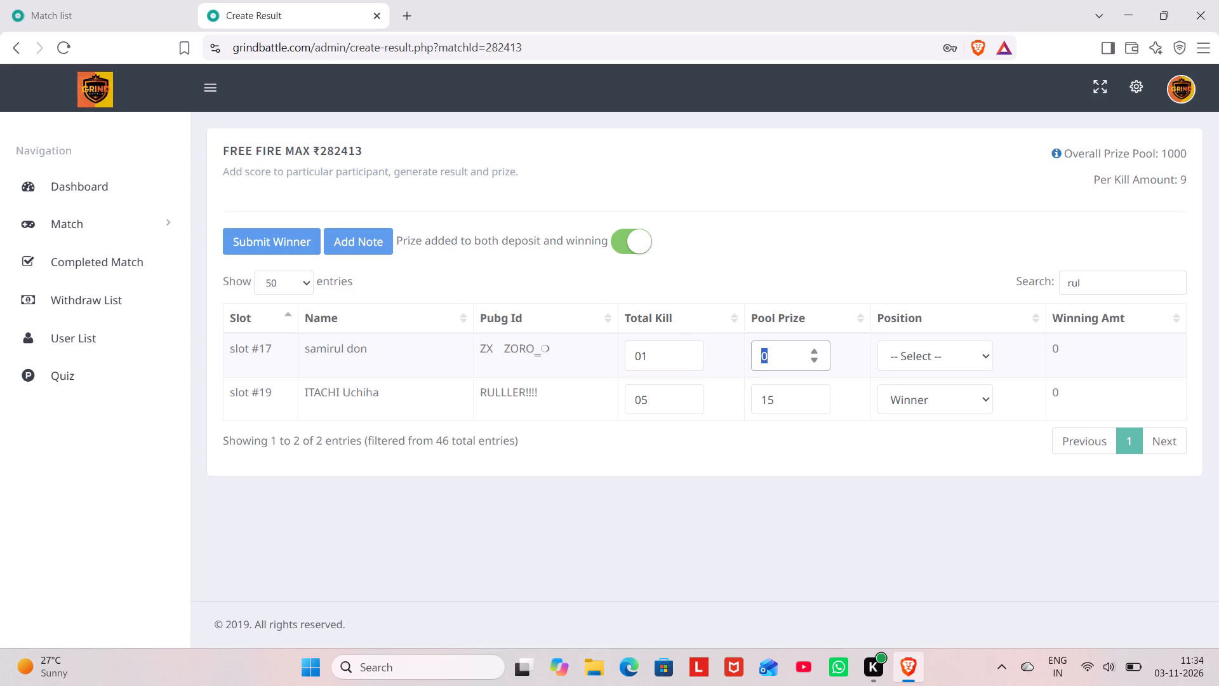
{"action": "left_click", "coordinate": [1102, 273]}
{"action": "key", "text": "BackSpace"}
{"action": "key", "text": "BackSpace"}
{"action": "key", "text": "BackSpace"}
{"action": "key", "text": "BackSpace"}
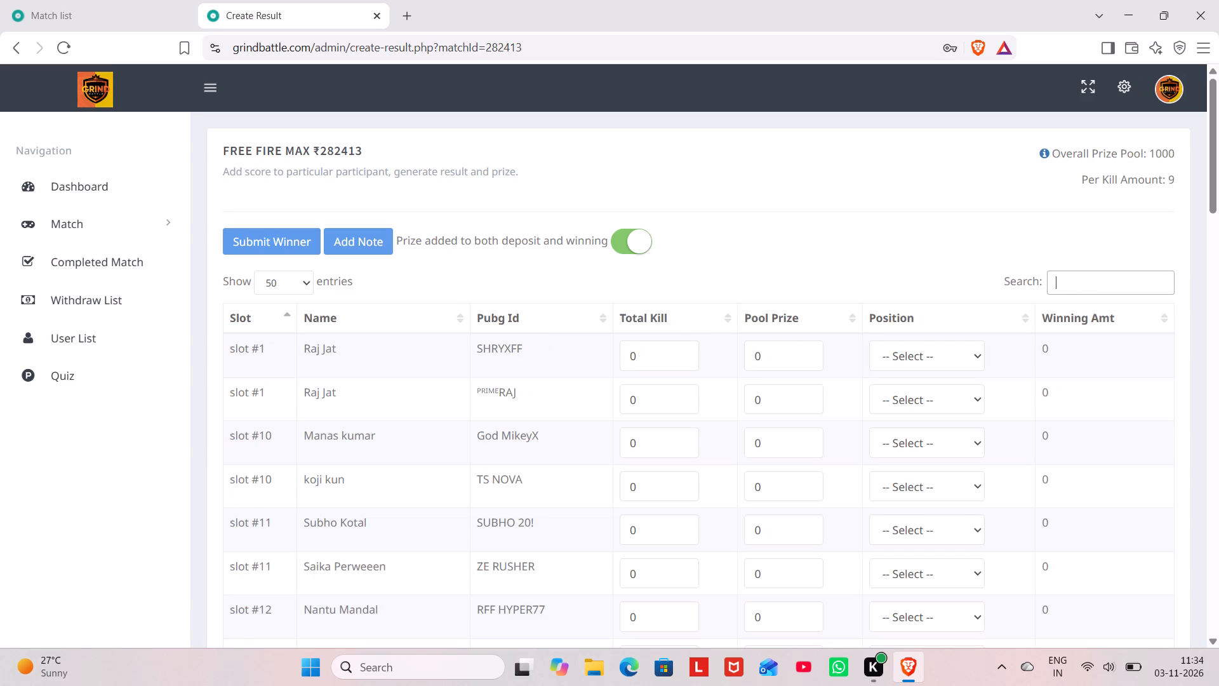
{"action": "type", "text": "ya"}
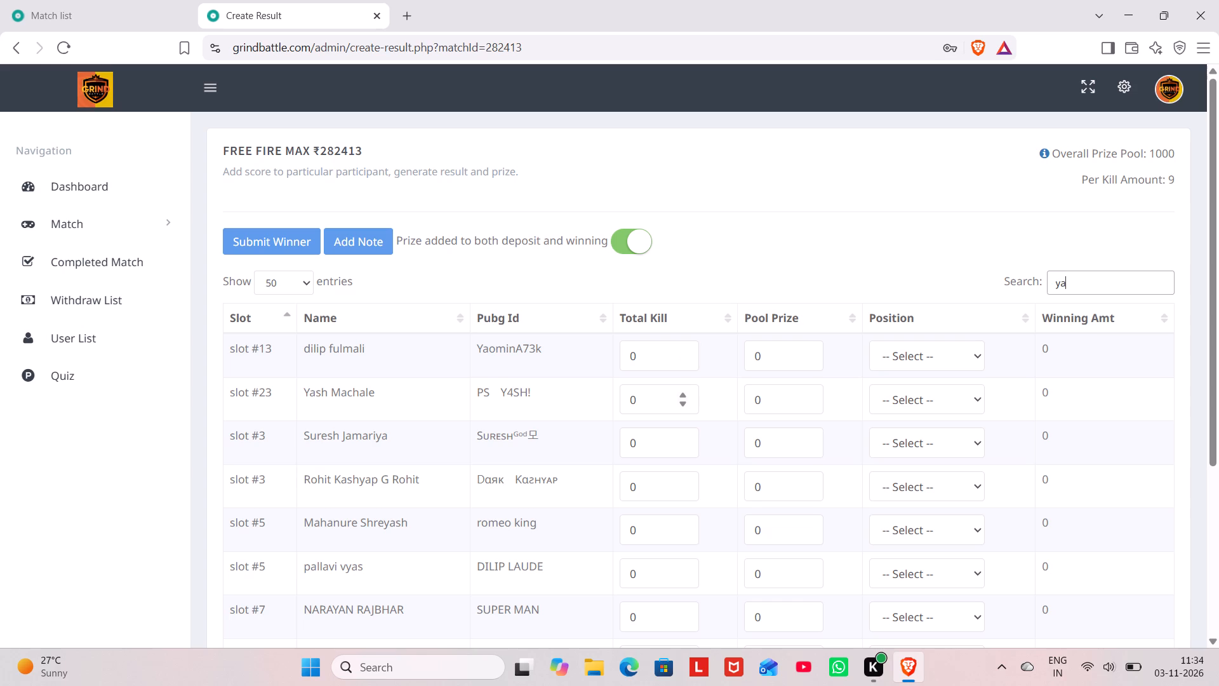
{"action": "left_click", "coordinate": [656, 389]}
{"action": "key", "text": "1"}
{"action": "key", "text": "Tab"}
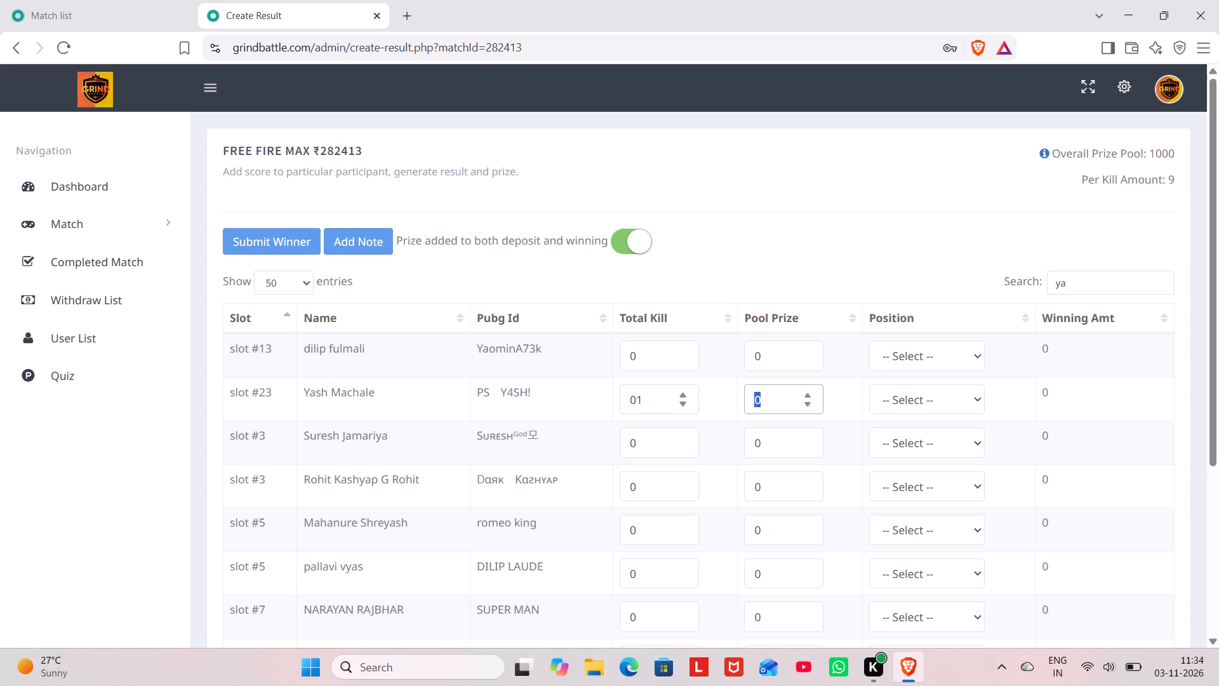
{"action": "key", "text": "5"}
{"action": "key", "text": "Tab"}
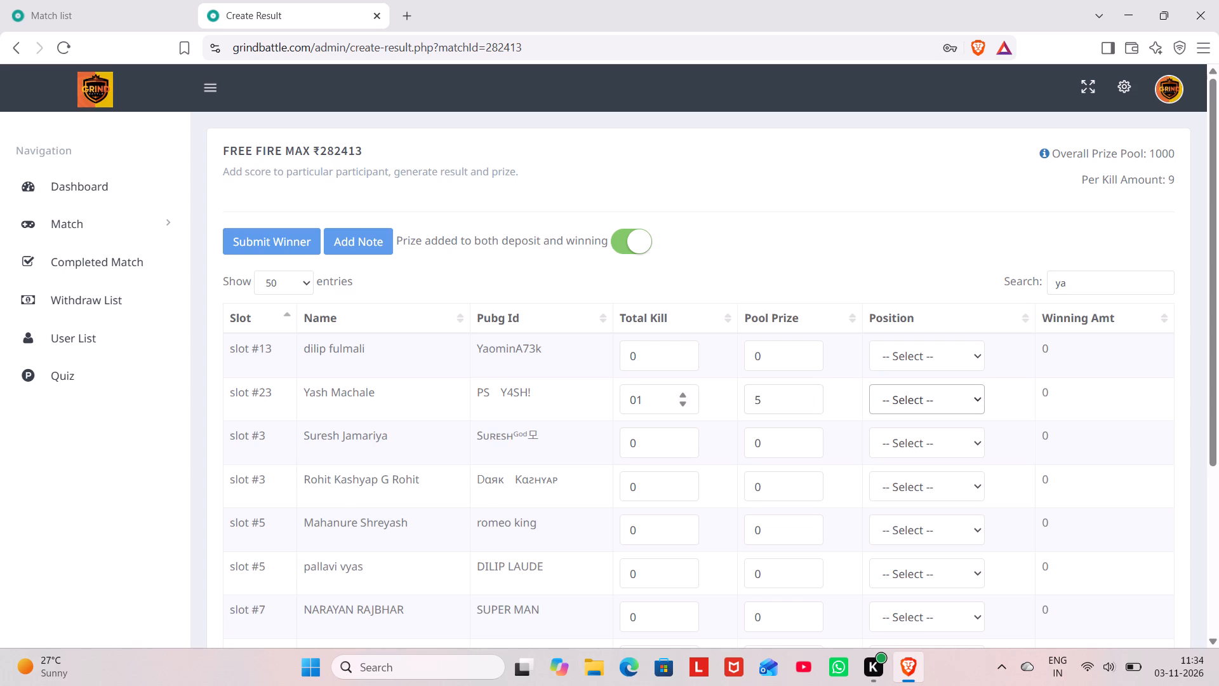
{"action": "key", "text": "Down"}
{"action": "key", "text": "Down"}
{"action": "key", "text": "Tab"}
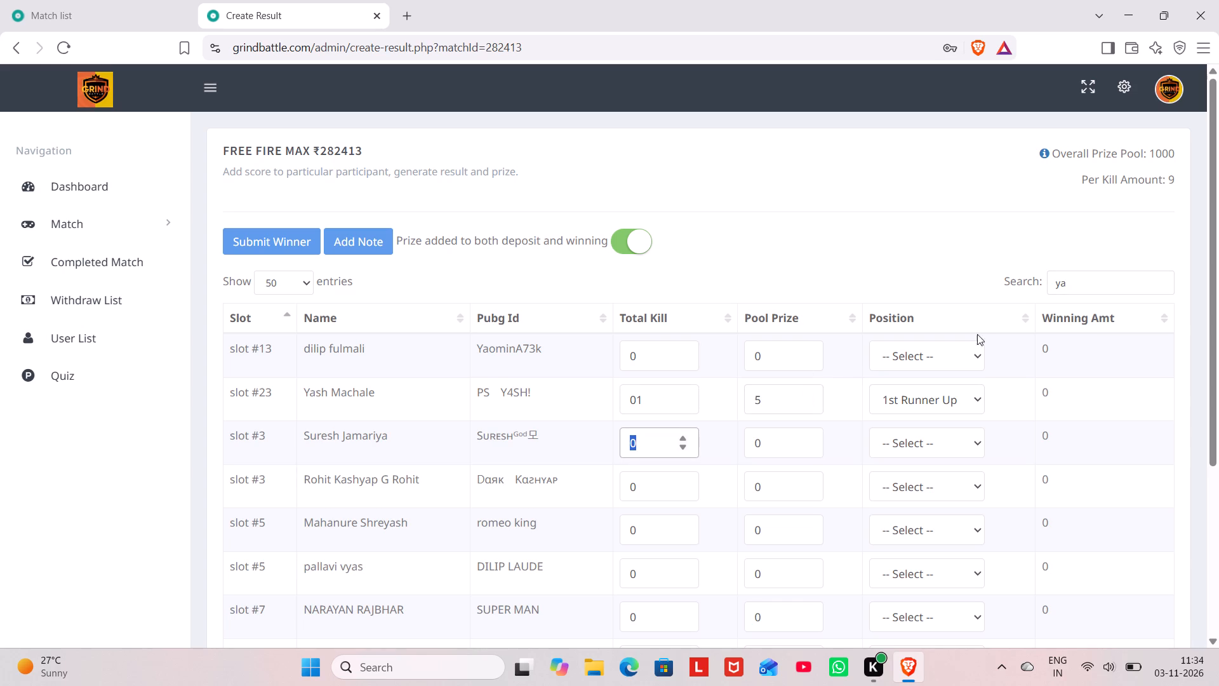
Clear the participant search and give PHONIX in slot #18 6 kills, a pool prize of 5 and the 1st Runner Up position.
{"action": "left_click", "coordinate": [1114, 282]}
{"action": "key", "text": "BackSpace"}
{"action": "key", "text": "BackSpace"}
{"action": "key", "text": "BackSpace"}
{"action": "key", "text": "BackSpace"}
{"action": "key", "text": "BackSpace"}
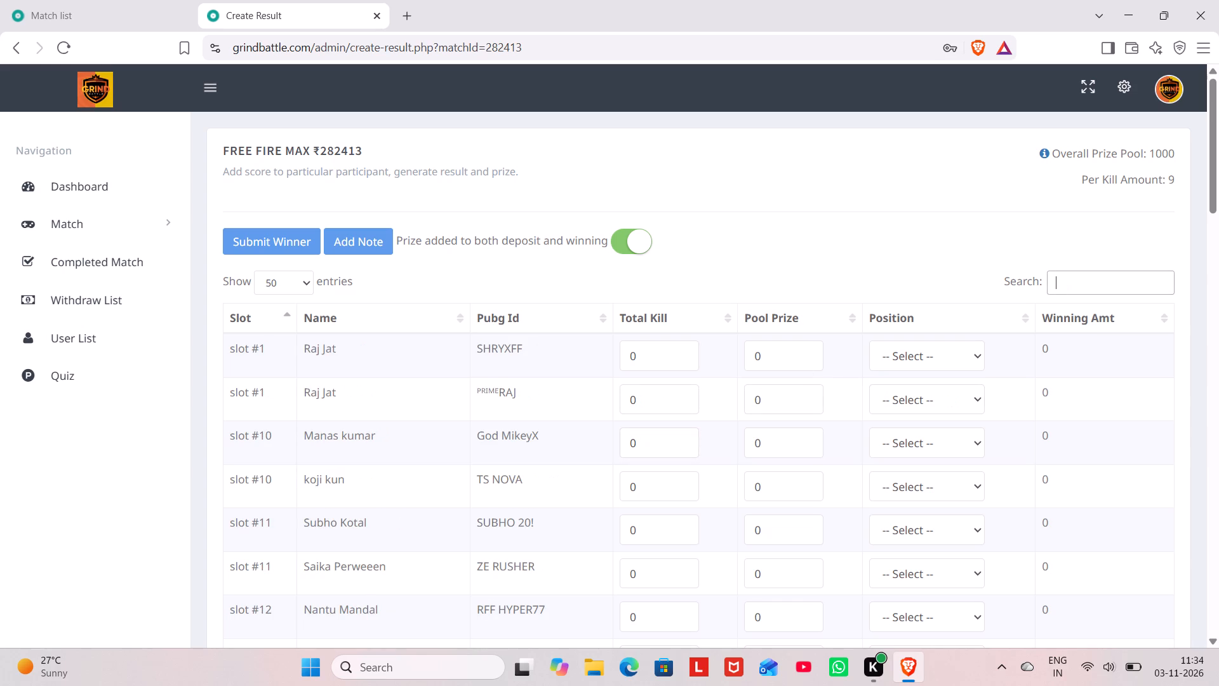
{"action": "scroll", "coordinate": [564, 514], "scroll_direction": "down", "scroll_amount": 3}
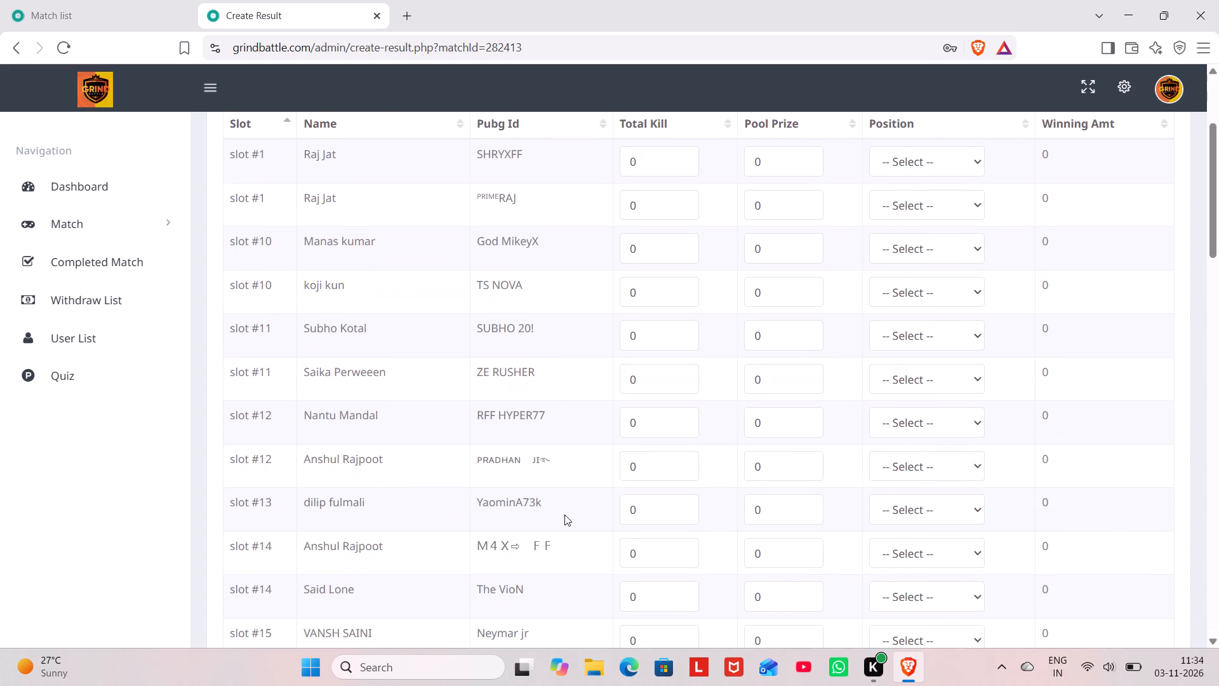
{"action": "scroll", "coordinate": [564, 514], "scroll_direction": "down", "scroll_amount": 6}
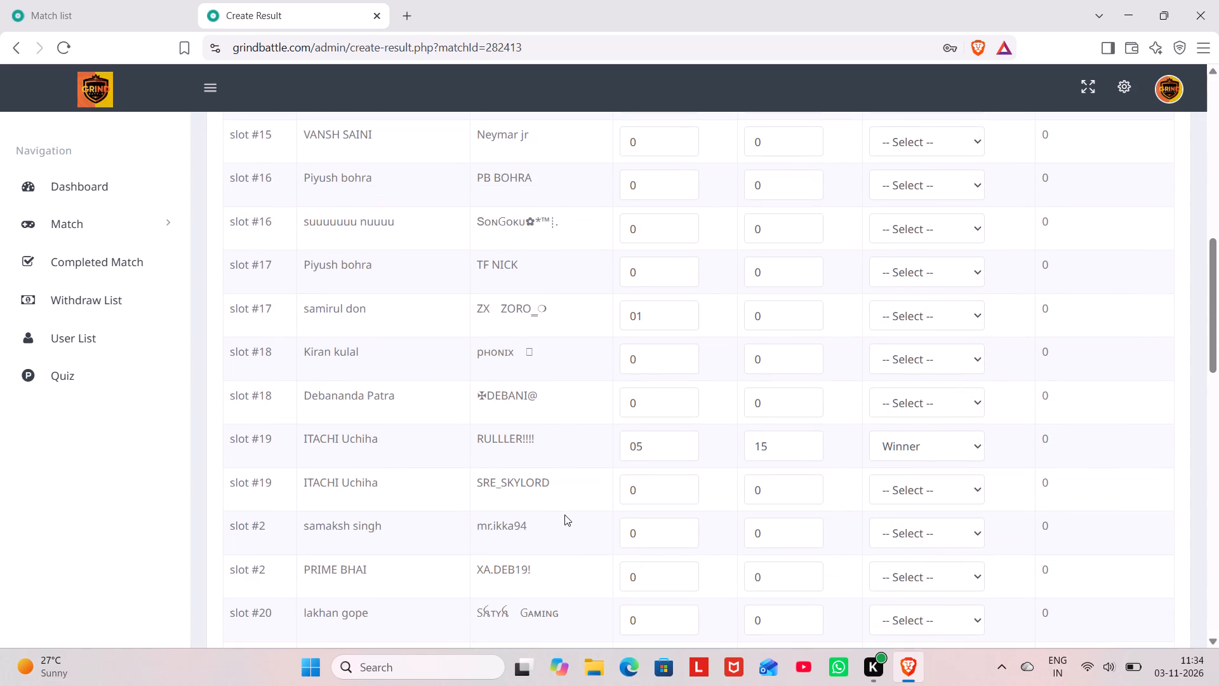
{"action": "left_click", "coordinate": [641, 351]}
{"action": "key", "text": "6"}
{"action": "key", "text": "Tab"}
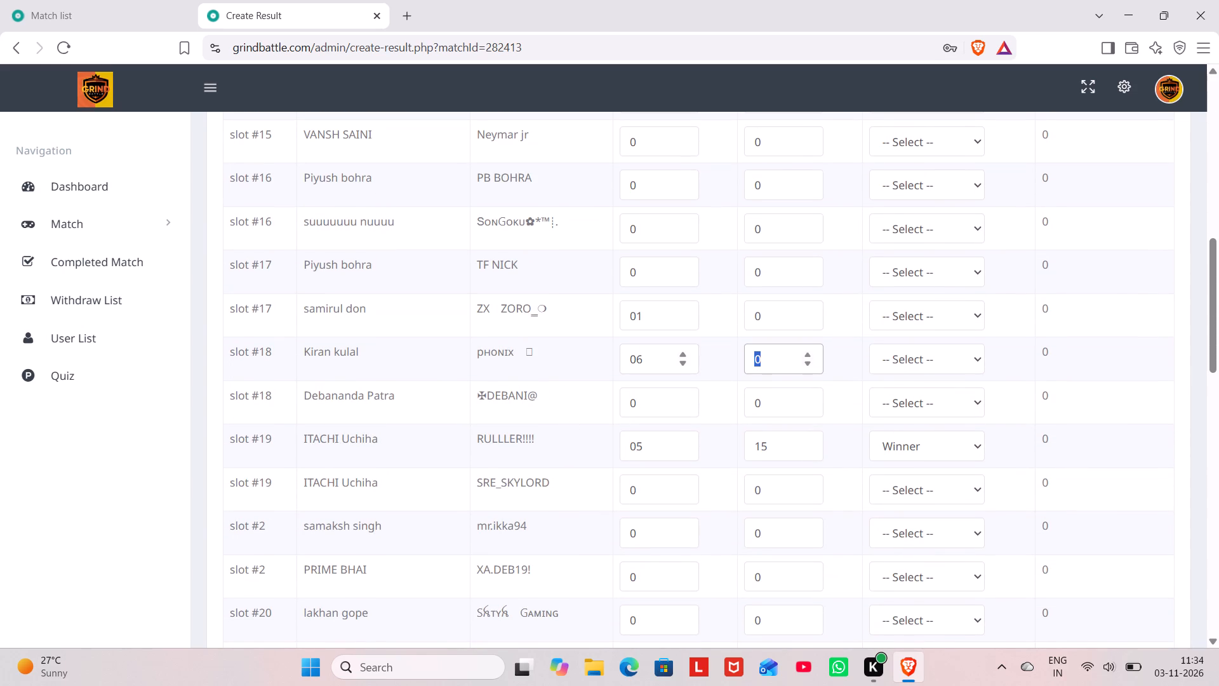
{"action": "key", "text": "5"}
{"action": "key", "text": "Tab"}
{"action": "key", "text": "Left"}
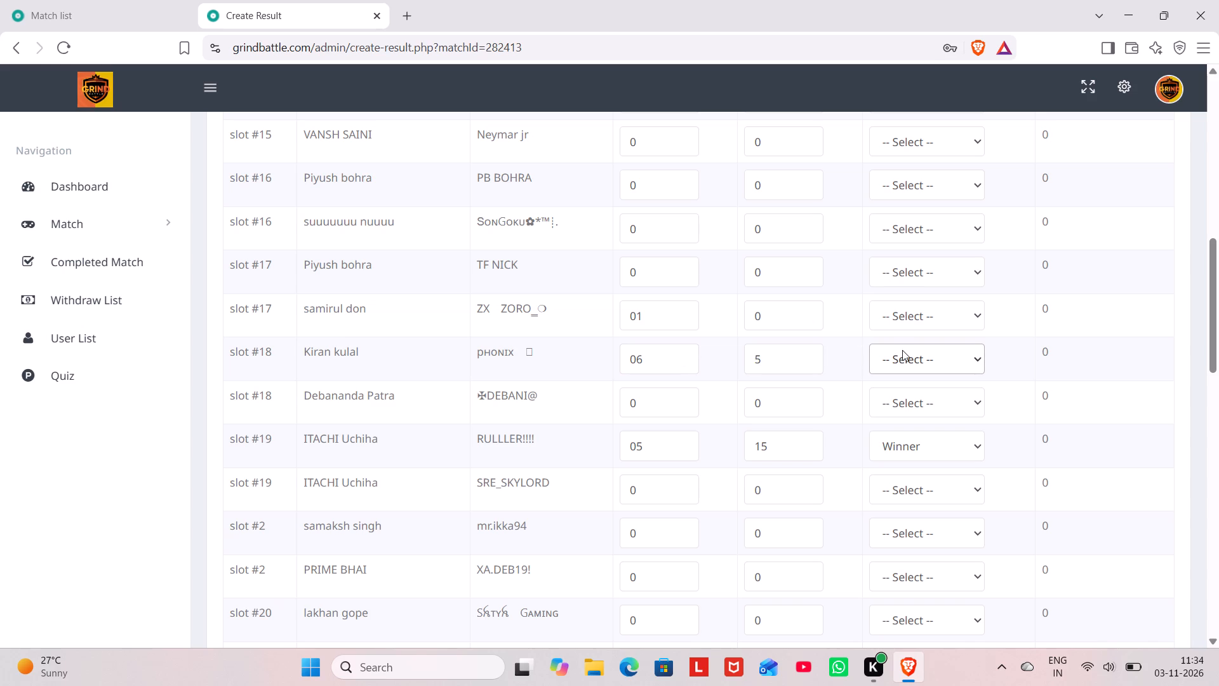
{"action": "key", "text": "Down"}
{"action": "key", "text": "Down"}
{"action": "key", "text": "Tab"}
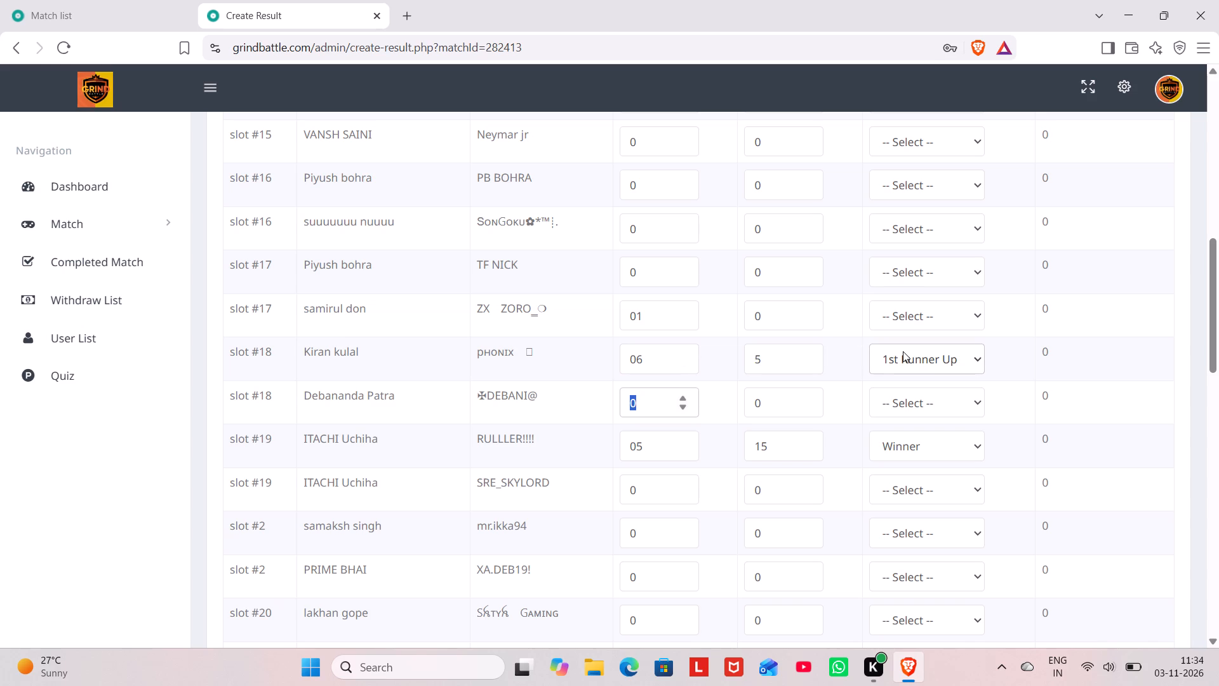
{"action": "left_click", "coordinate": [720, 392]}
{"action": "scroll", "coordinate": [568, 417], "scroll_direction": "up", "scroll_amount": 4}
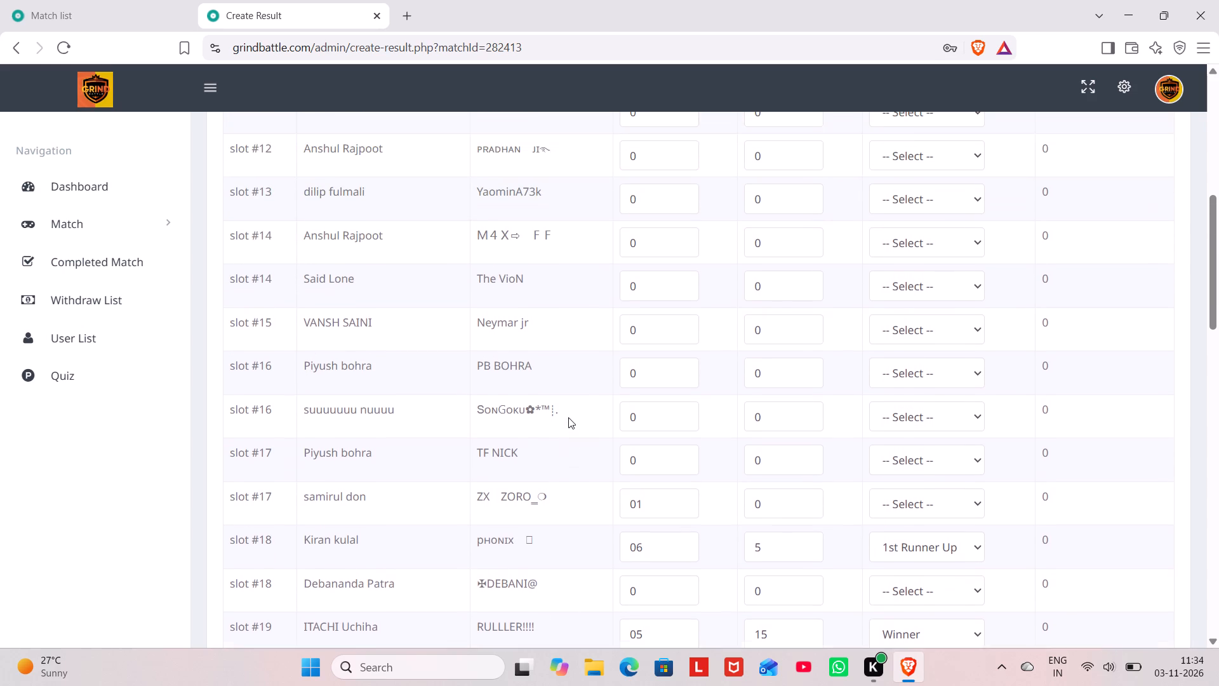
{"action": "scroll", "coordinate": [568, 417], "scroll_direction": "up", "scroll_amount": 8}
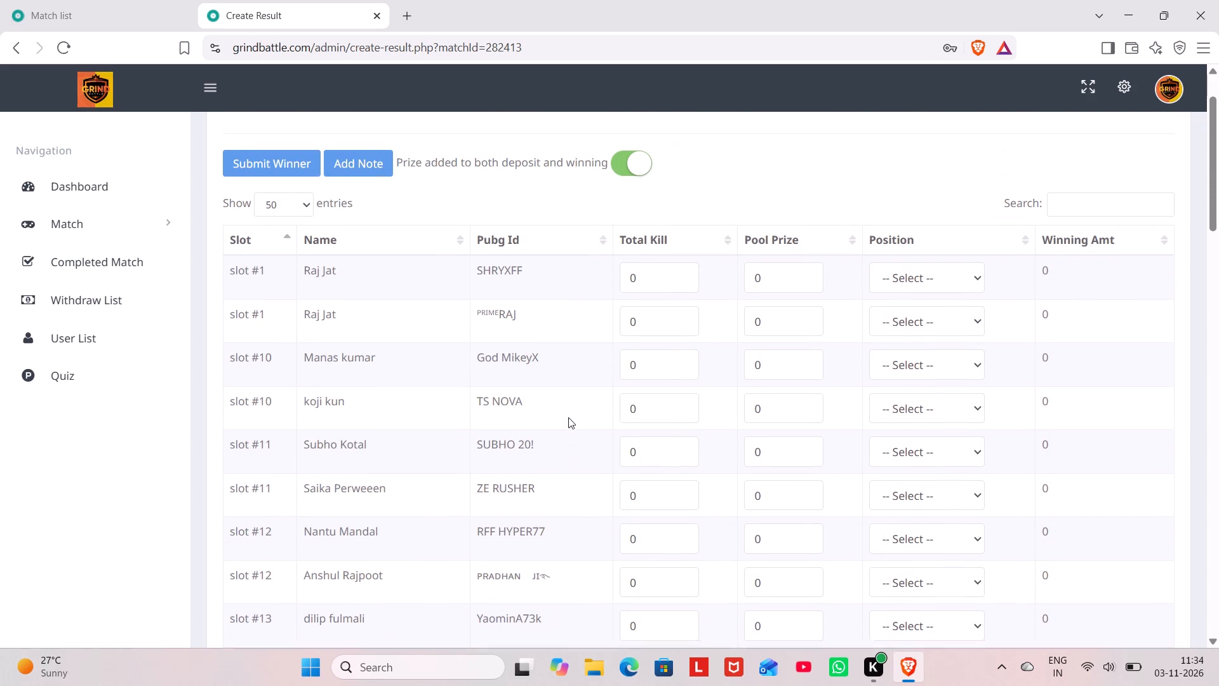
{"action": "left_click", "coordinate": [671, 318]}
{"action": "key", "text": "2"}
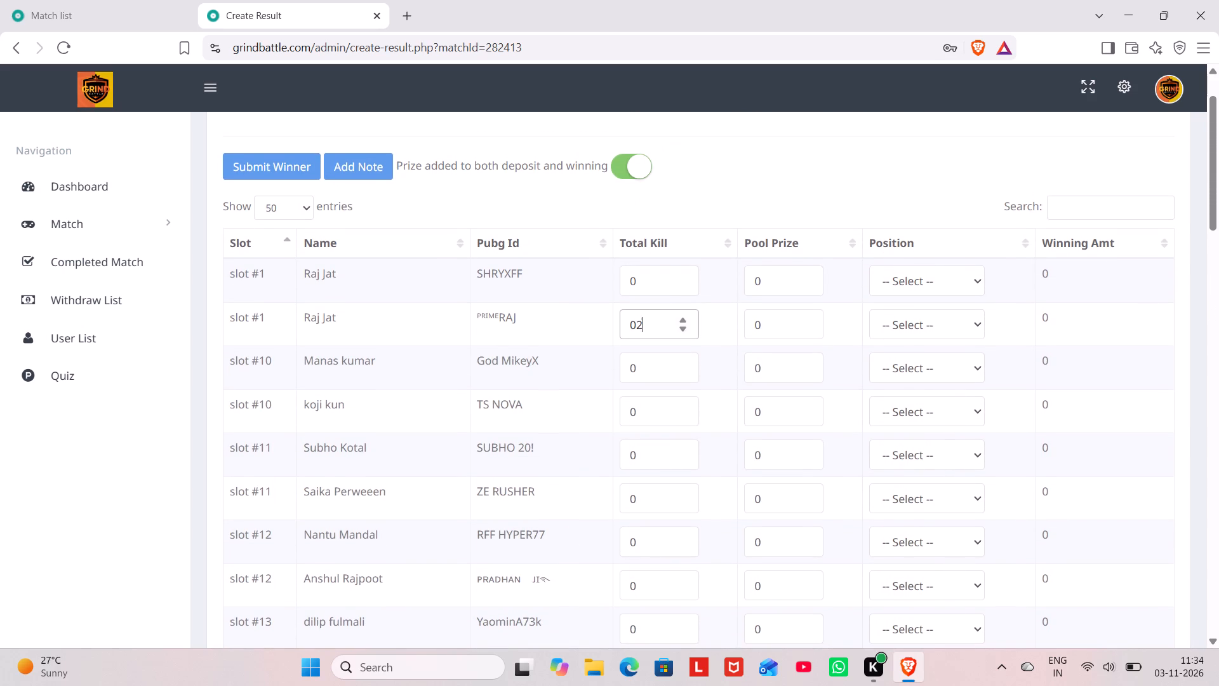
{"action": "key", "text": "Tab"}
{"action": "left_click", "coordinate": [464, 314]}
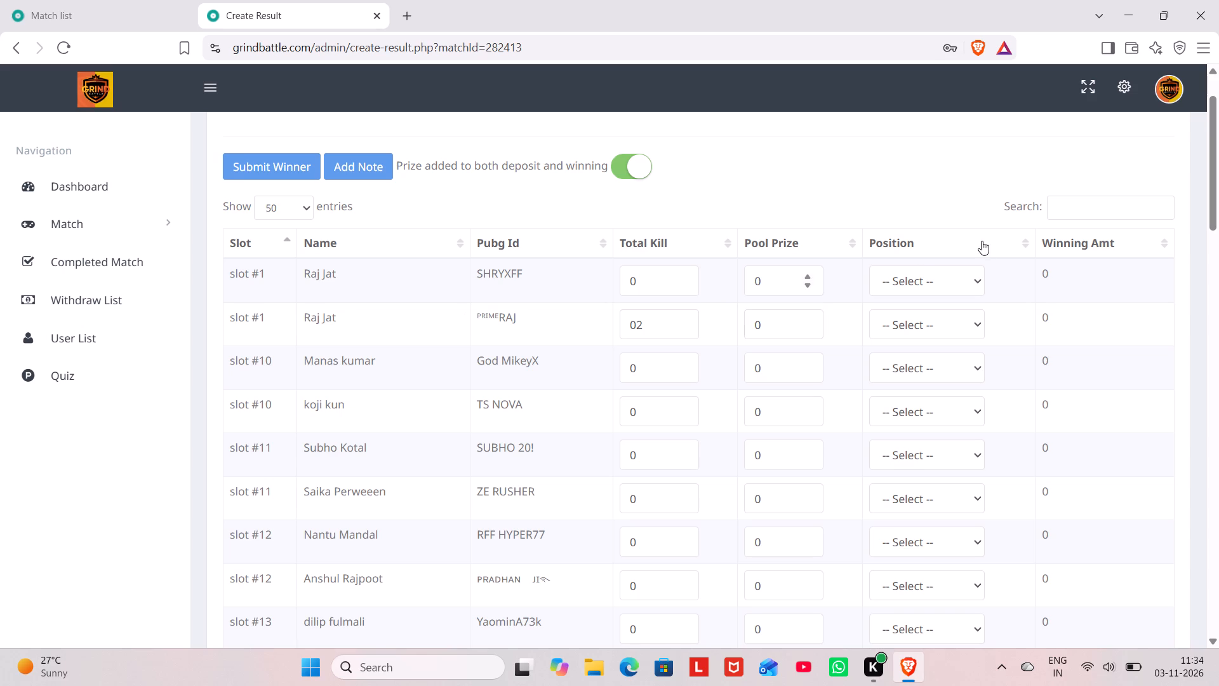
{"action": "left_click", "coordinate": [1113, 204]}
{"action": "type", "text": "jaat"}
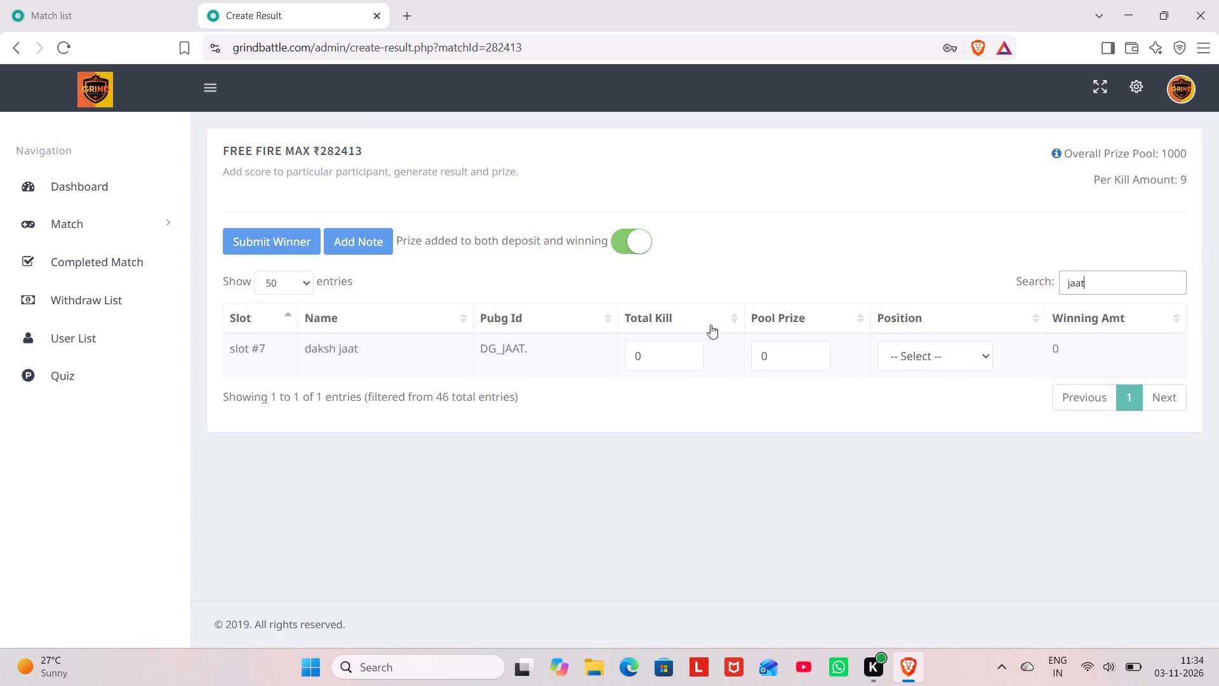
{"action": "left_click", "coordinate": [648, 363]}
{"action": "key", "text": "6"}
{"action": "key", "text": "Tab"}
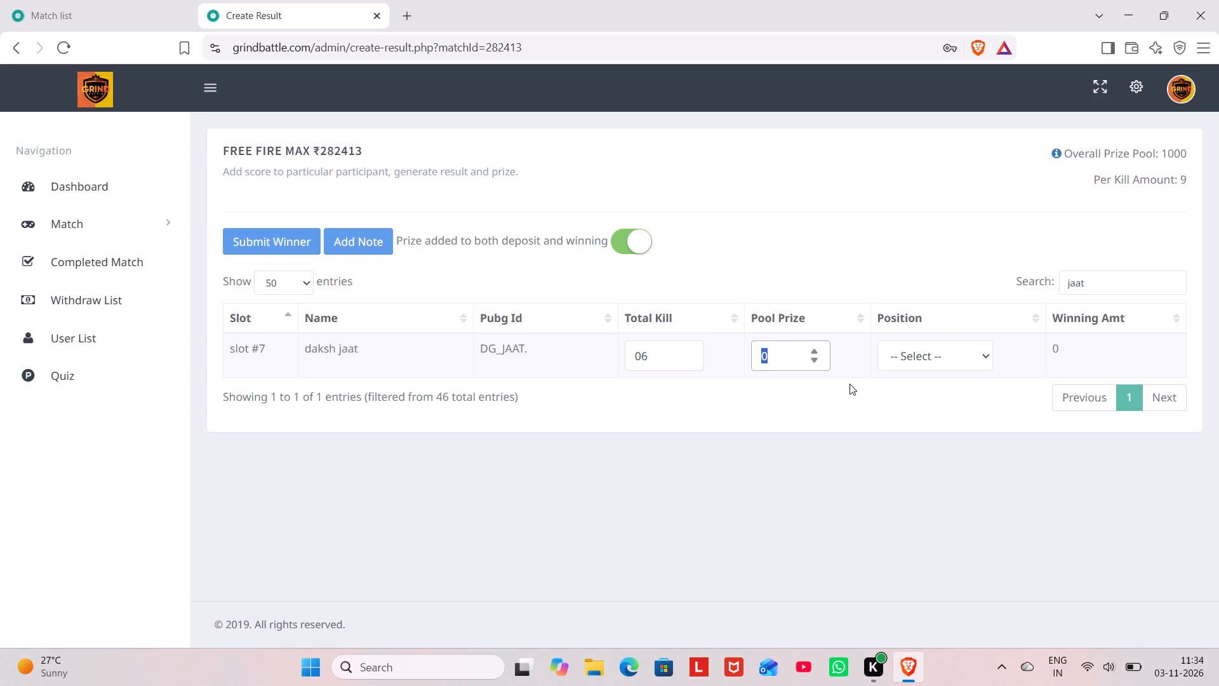
Replace the participant search with "ney" and set the total kills of Neymar jr in slot #15 to 1.
{"action": "left_click", "coordinate": [1145, 283]}
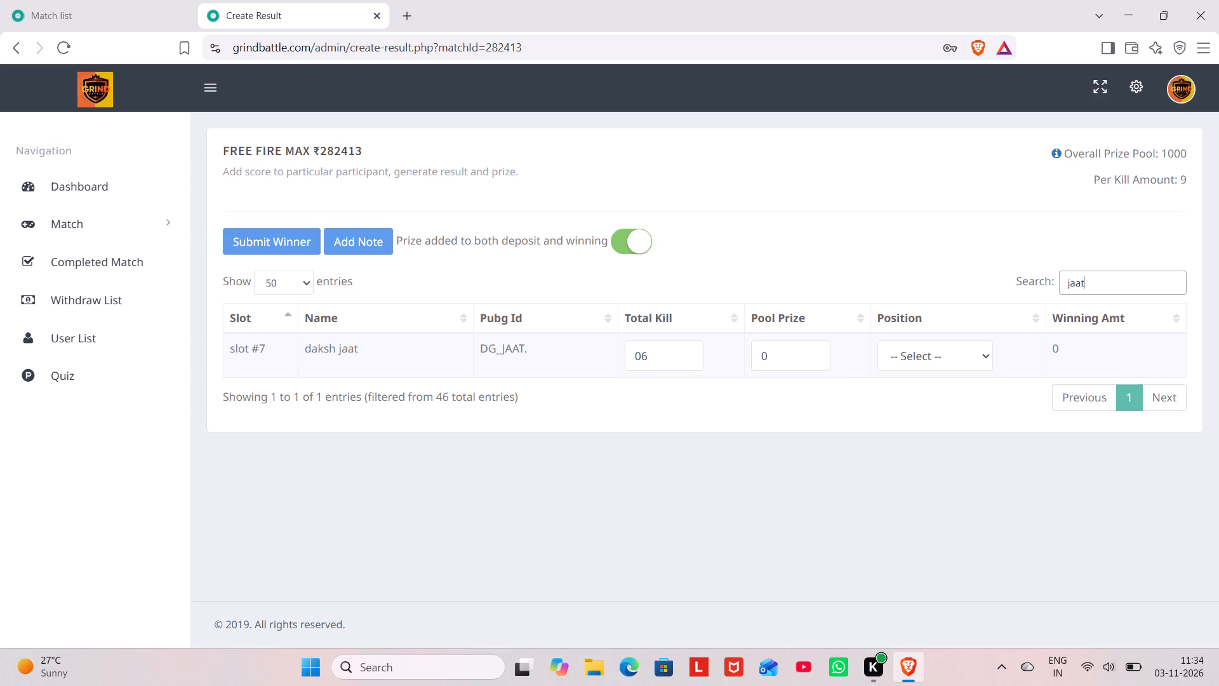
{"action": "key", "text": "BackSpace"}
{"action": "key", "text": "BackSpace"}
{"action": "key", "text": "BackSpace"}
{"action": "key", "text": "BackSpace"}
{"action": "key", "text": "BackSpace"}
{"action": "key", "text": "BackSpace"}
{"action": "key", "text": "BackSpace"}
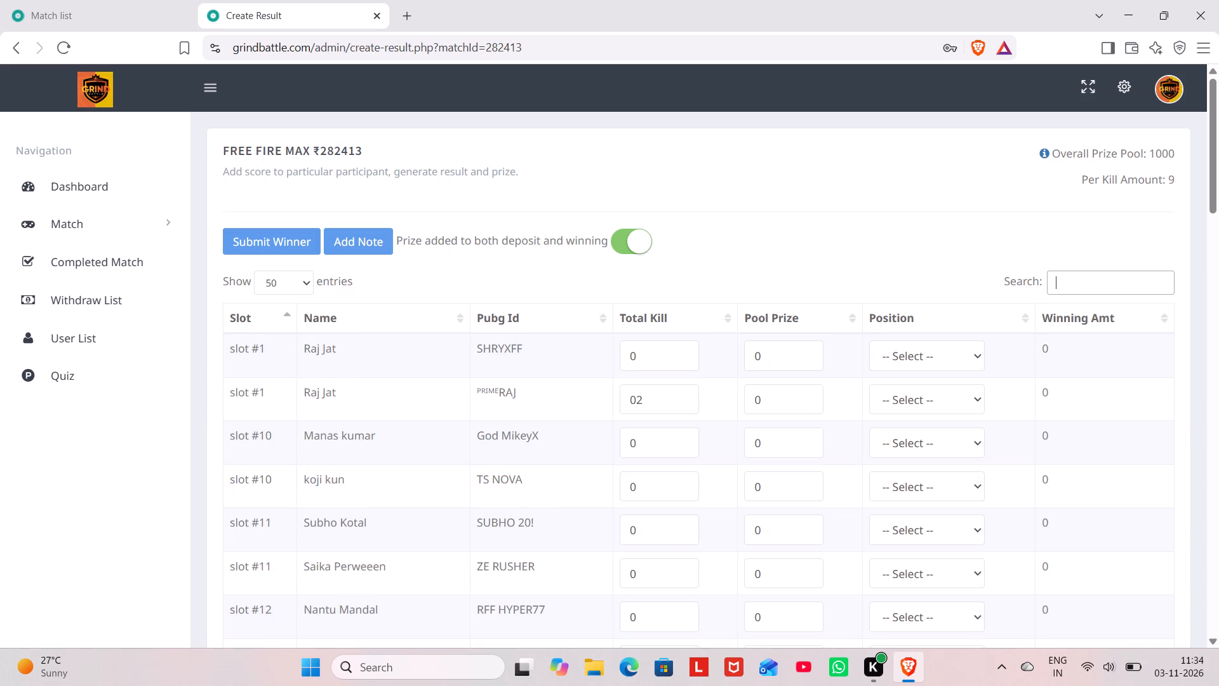
{"action": "type", "text": "ne"}
{"action": "key", "text": "y"}
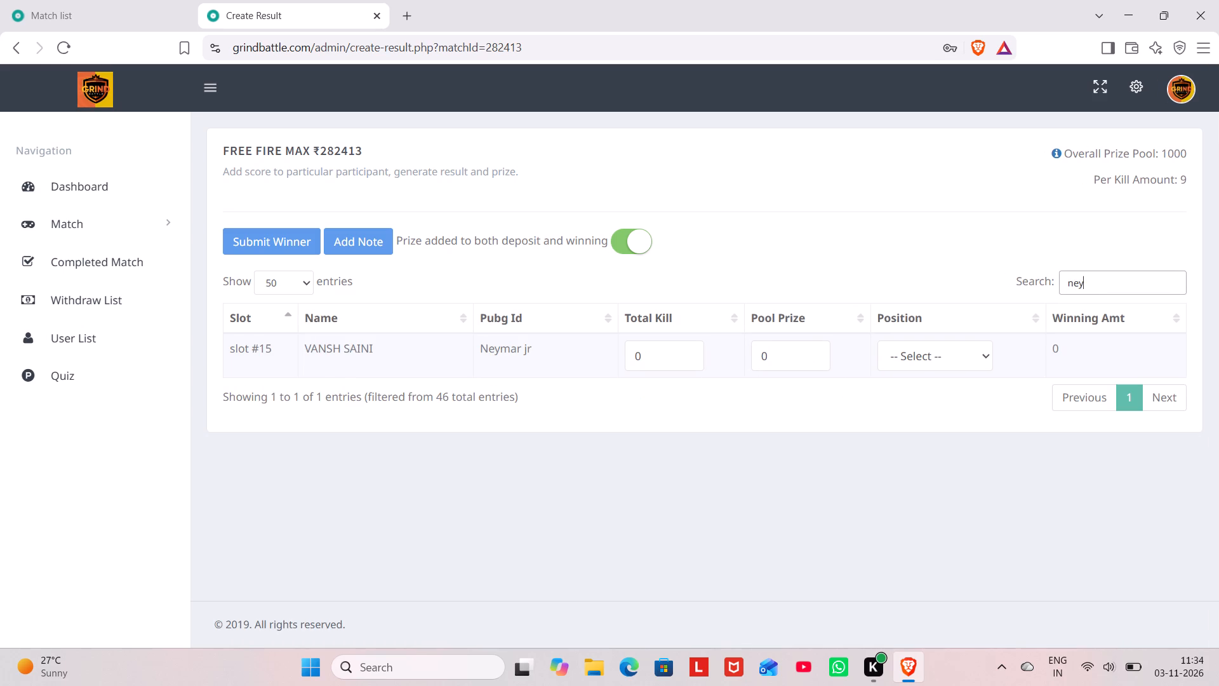
{"action": "left_click", "coordinate": [651, 353]}
{"action": "key", "text": "1"}
{"action": "key", "text": "Tab"}
{"action": "left_click", "coordinate": [790, 286]}
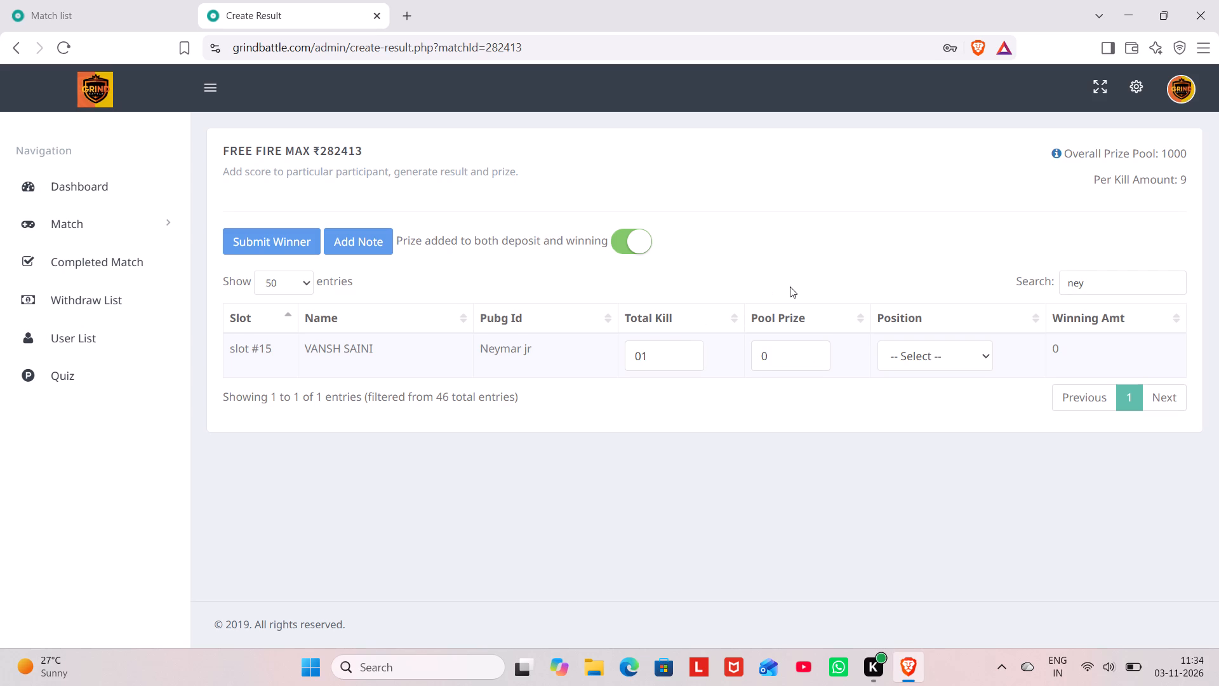
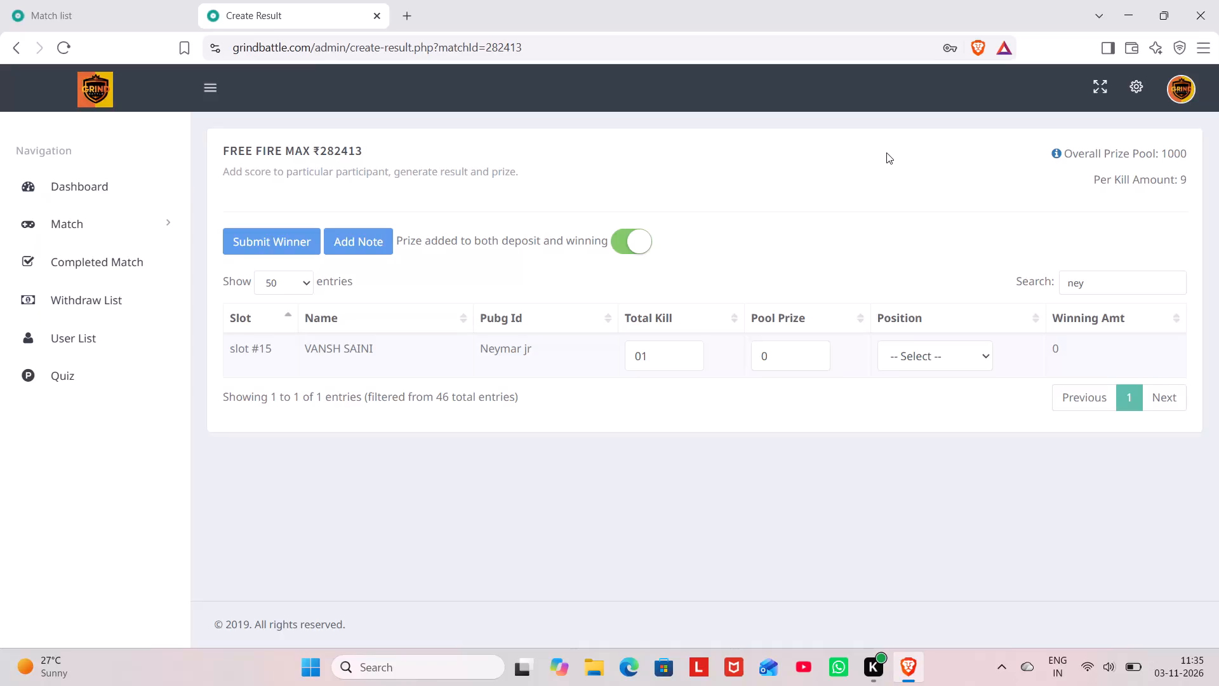
{"action": "left_click", "coordinate": [1089, 276]}
{"action": "key", "text": "BackSpace"}
{"action": "key", "text": "BackSpace"}
{"action": "key", "text": "BackSpace"}
{"action": "key", "text": "BackSpace"}
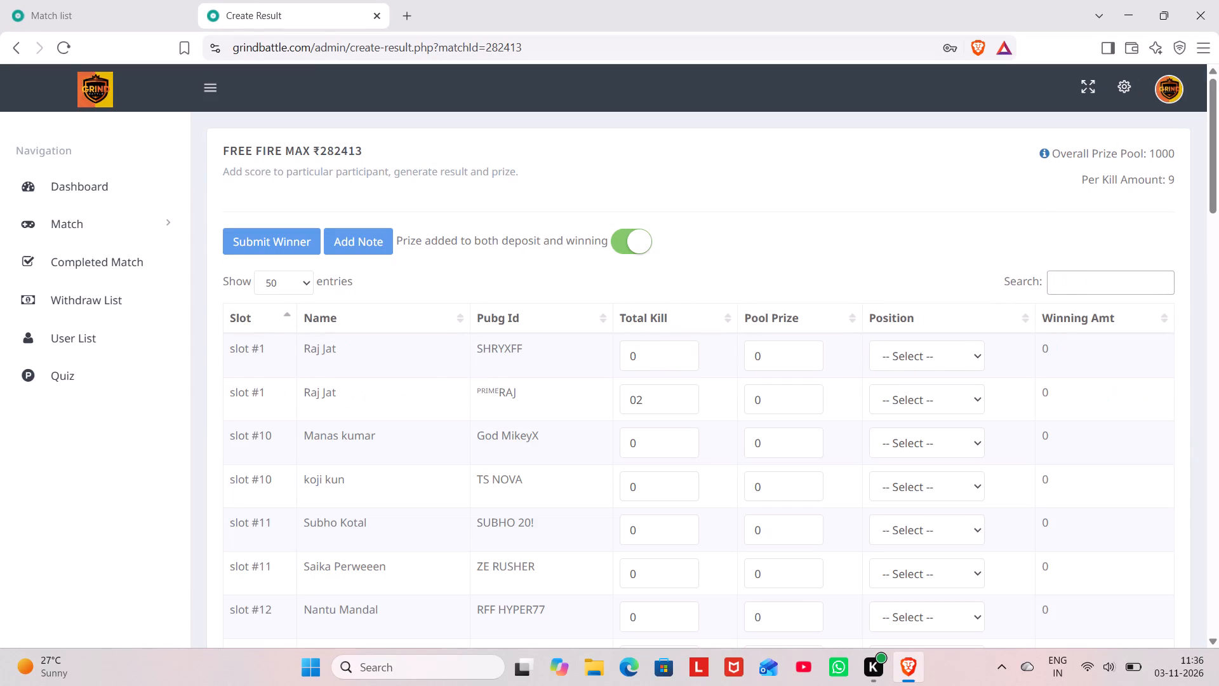
{"action": "type", "text": "bab"}
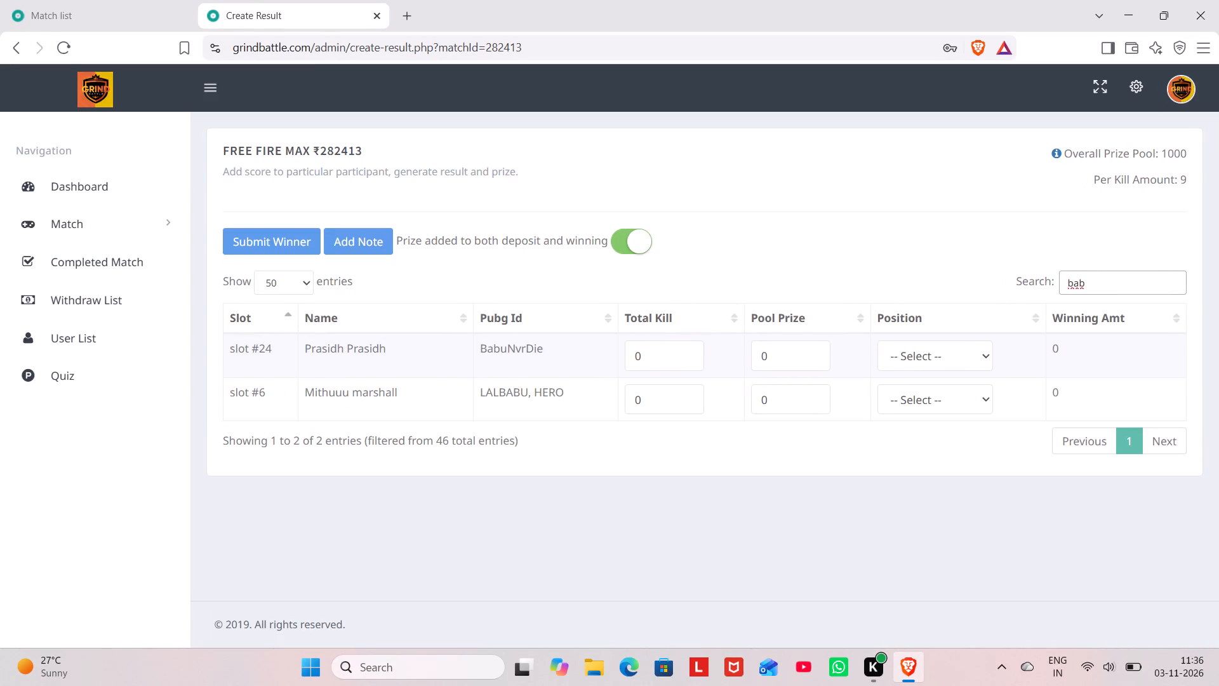
{"action": "left_click", "coordinate": [678, 347]}
{"action": "key", "text": "1"}
{"action": "key", "text": "Tab"}
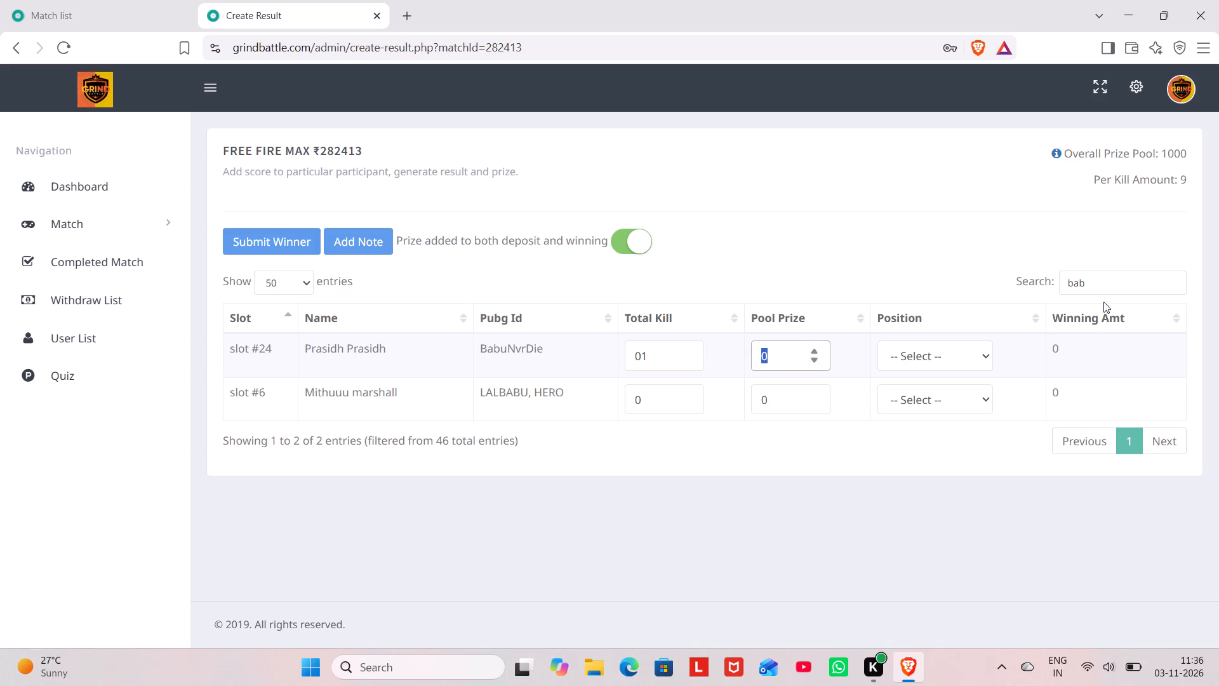
Replace the participant search with "va" and set the total kills of VAMPIRE in slot #24 to 1 and TS NOVA in slot #10 to 2.
{"action": "left_click", "coordinate": [1114, 283]}
{"action": "key", "text": "BackSpace"}
{"action": "key", "text": "BackSpace"}
{"action": "key", "text": "BackSpace"}
{"action": "key", "text": "BackSpace"}
{"action": "key", "text": "BackSpace"}
{"action": "key", "text": "BackSpace"}
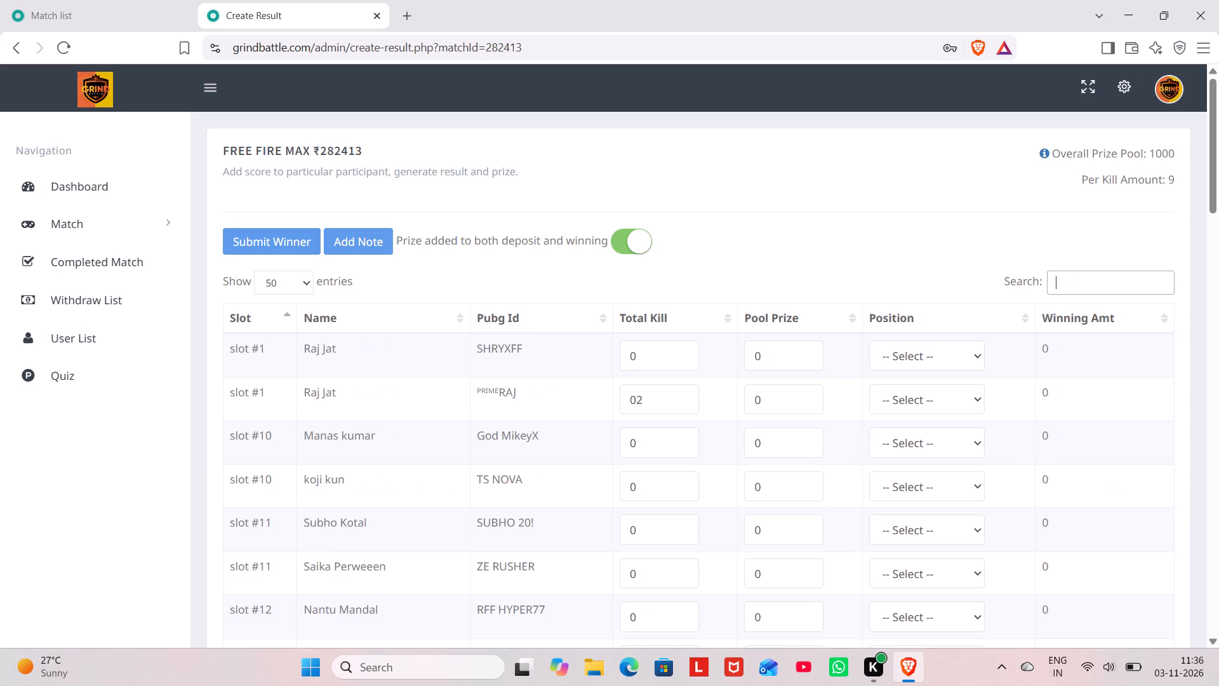
{"action": "type", "text": "va"}
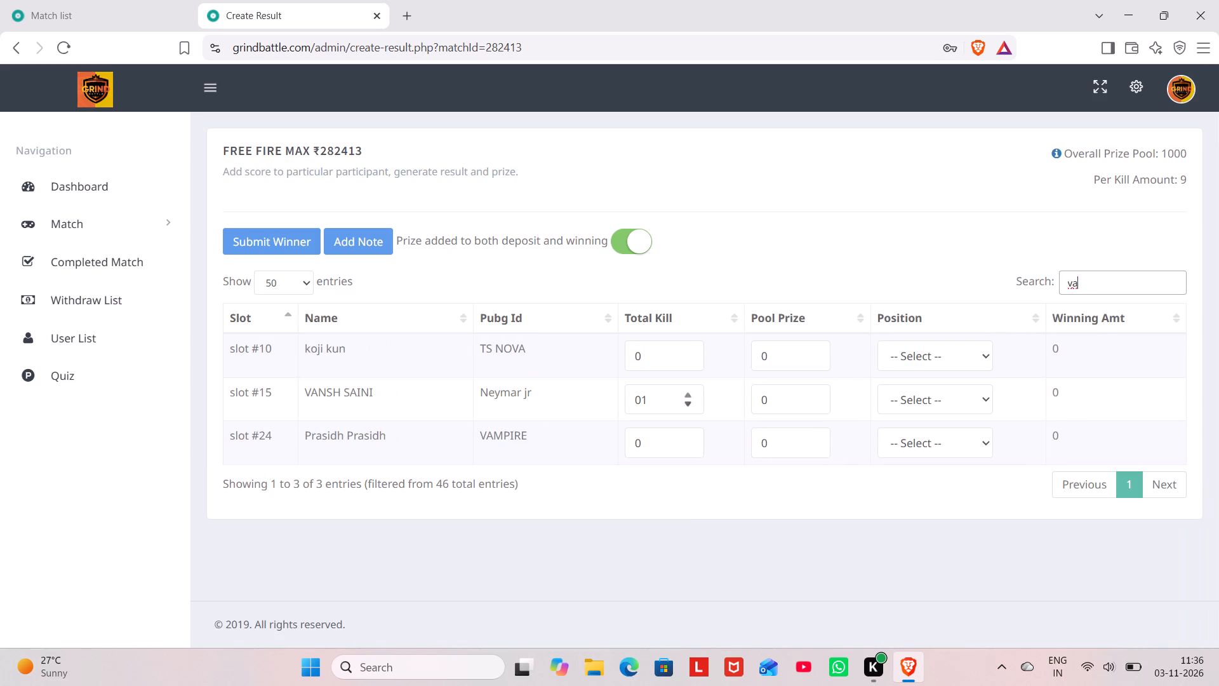
{"action": "left_click", "coordinate": [666, 436]}
{"action": "key", "text": "1"}
{"action": "key", "text": "Tab"}
{"action": "left_click", "coordinate": [663, 358]}
{"action": "key", "text": "2"}
{"action": "key", "text": "Tab"}
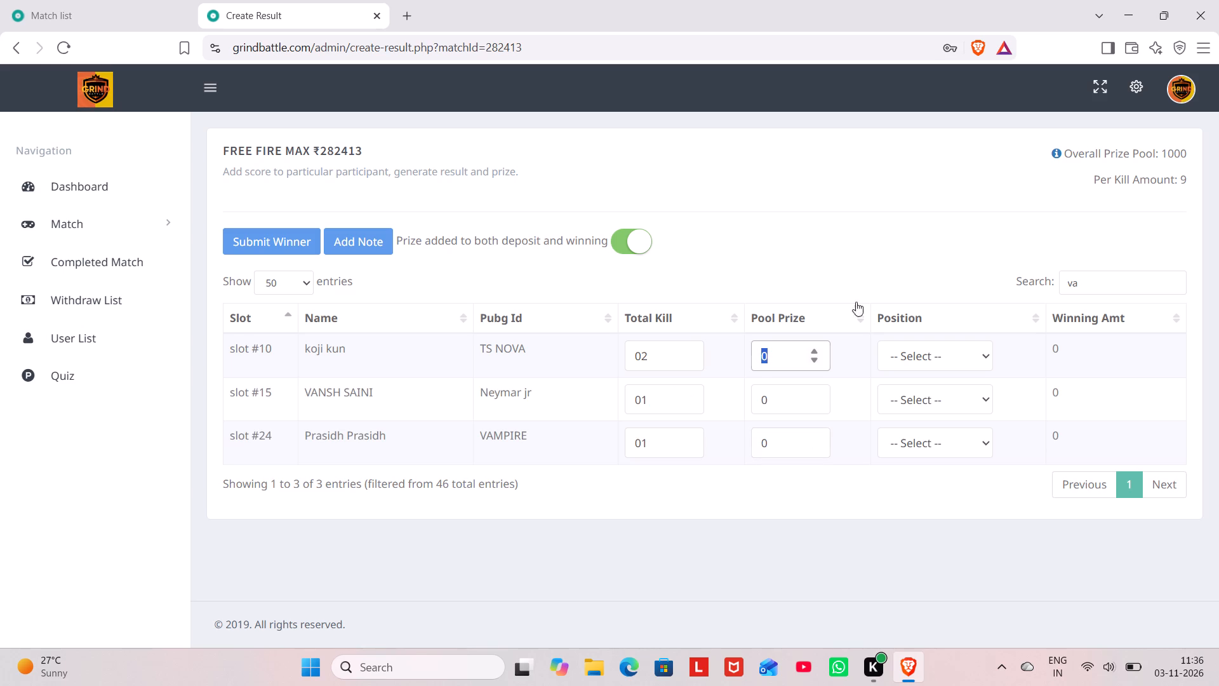
Clear the participant search and set the total kills of The VioN in slot #14 to 1.
{"action": "left_click", "coordinate": [1123, 277]}
{"action": "key", "text": "BackSpace"}
{"action": "key", "text": "BackSpace"}
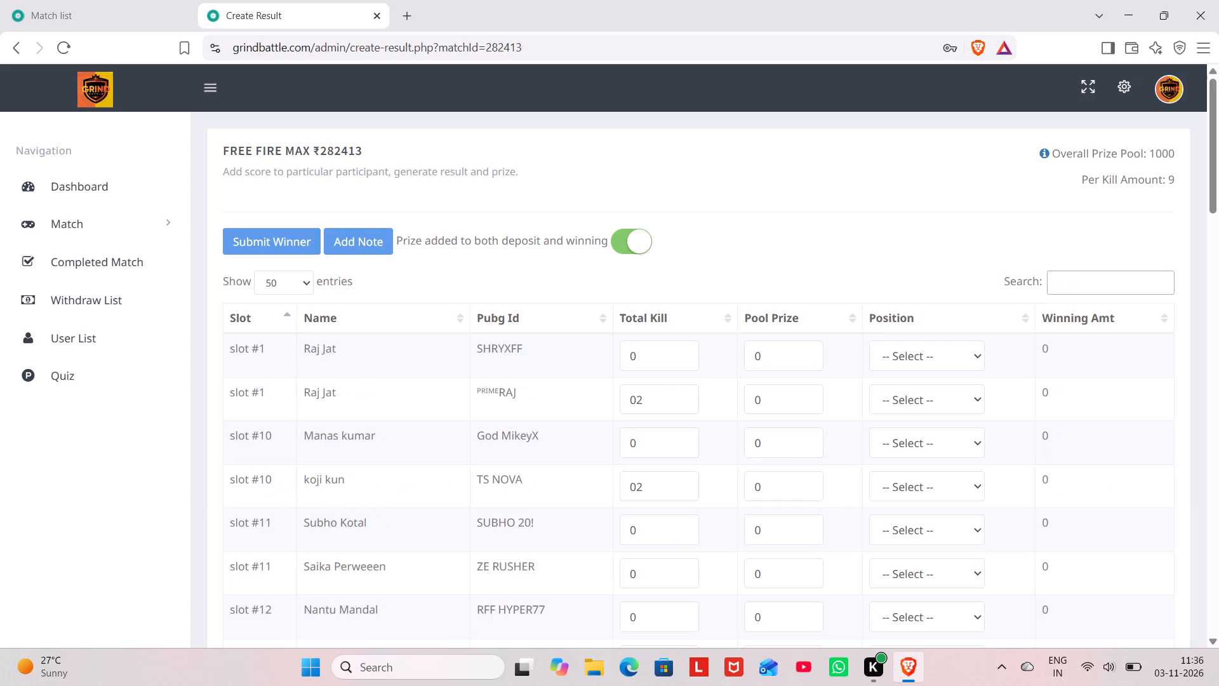
{"action": "key", "text": "BackSpace"}
{"action": "scroll", "coordinate": [595, 410], "scroll_direction": "down", "scroll_amount": 5}
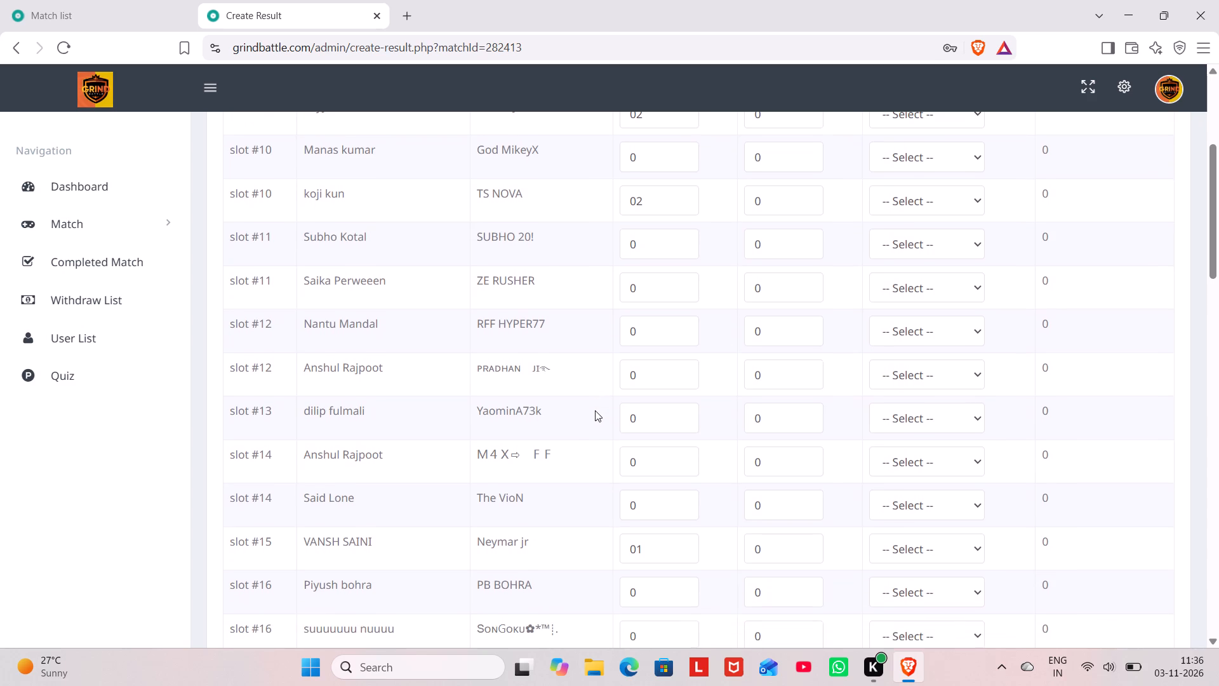
{"action": "scroll", "coordinate": [595, 410], "scroll_direction": "down", "scroll_amount": 2}
{"action": "left_click", "coordinate": [642, 429]}
{"action": "key", "text": "1"}
{"action": "key", "text": "Tab"}
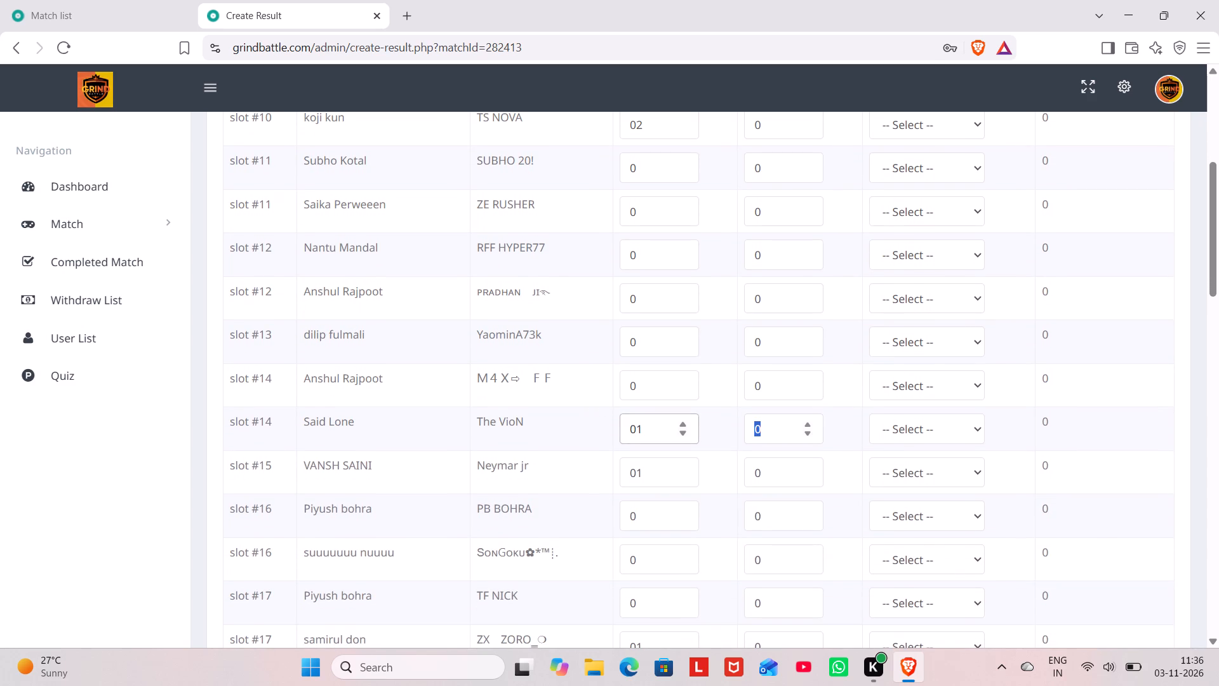
{"action": "left_click", "coordinate": [523, 497]}
{"action": "scroll", "coordinate": [523, 497], "scroll_direction": "down", "scroll_amount": 3}
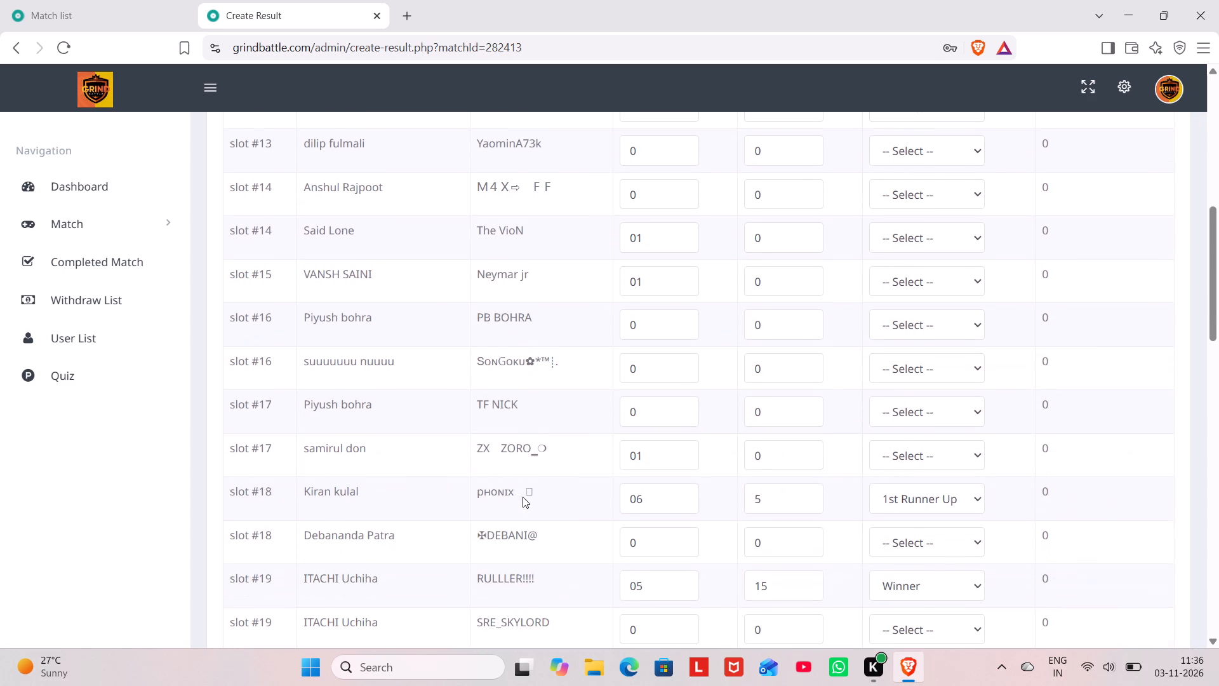
{"action": "scroll", "coordinate": [523, 497], "scroll_direction": "down", "scroll_amount": 1}
{"action": "left_click", "coordinate": [646, 533]}
{"action": "key", "text": "2"}
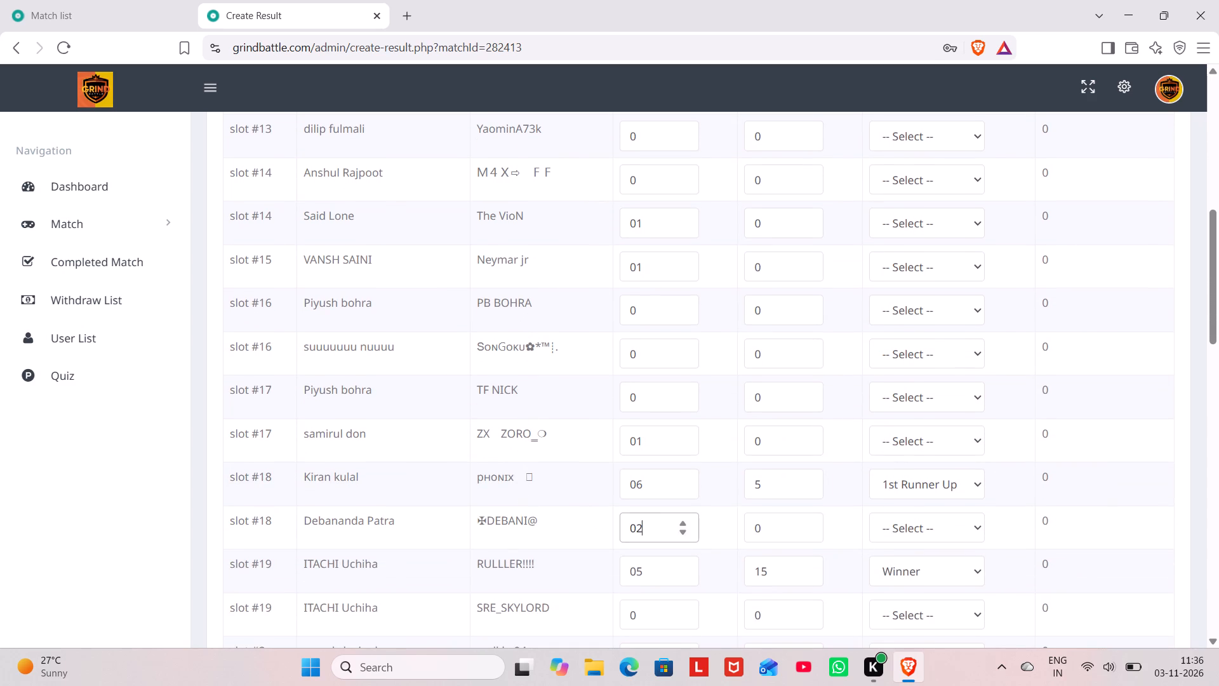
{"action": "key", "text": "Tab"}
{"action": "left_click", "coordinate": [549, 527]}
{"action": "scroll", "coordinate": [549, 527], "scroll_direction": "down", "scroll_amount": 2}
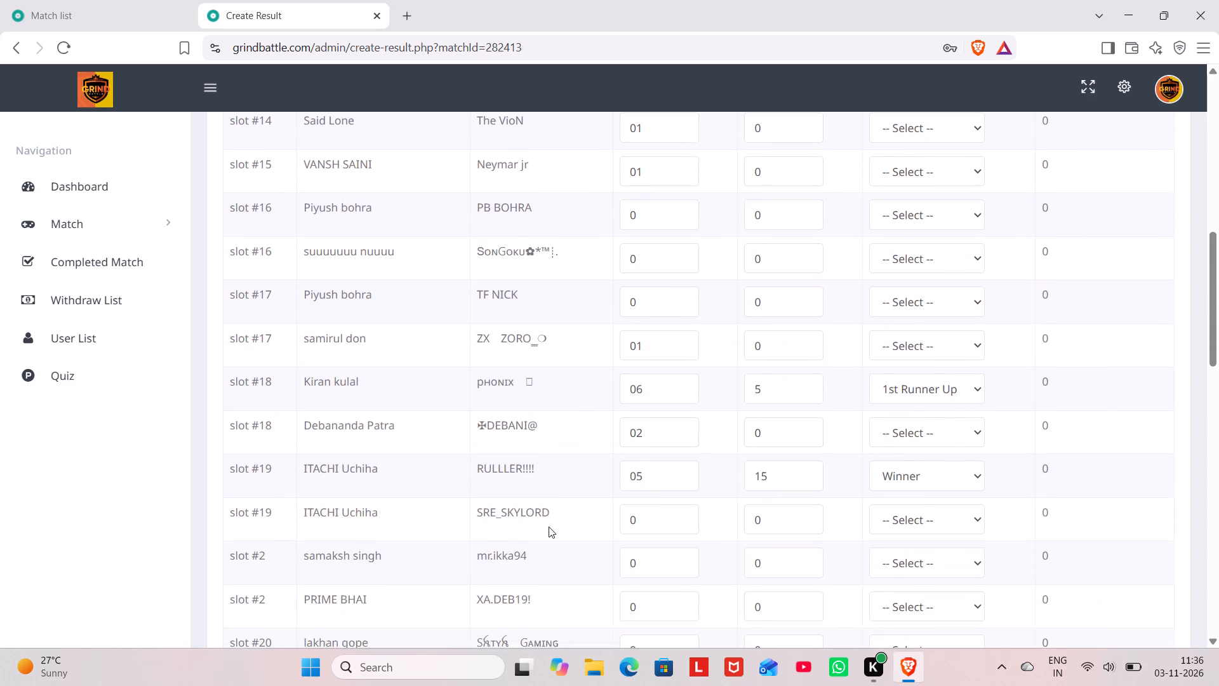
{"action": "scroll", "coordinate": [549, 527], "scroll_direction": "down", "scroll_amount": 2}
{"action": "scroll", "coordinate": [573, 573], "scroll_direction": "down", "scroll_amount": 1}
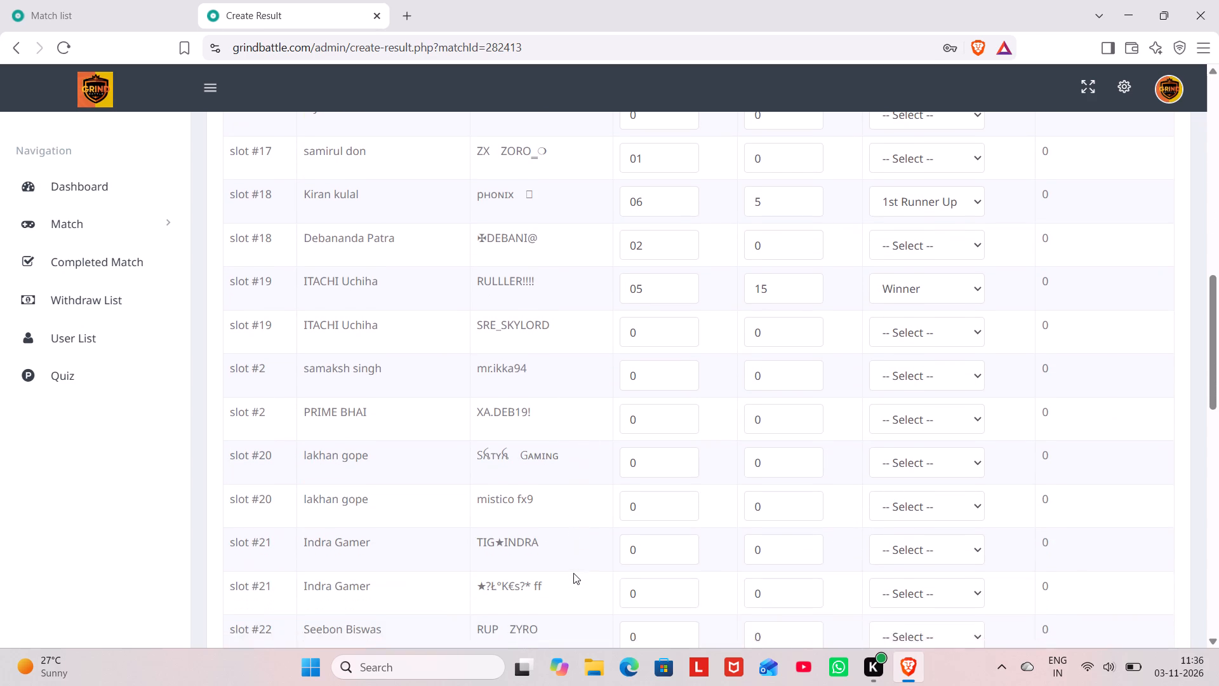
{"action": "scroll", "coordinate": [573, 573], "scroll_direction": "down", "scroll_amount": 3}
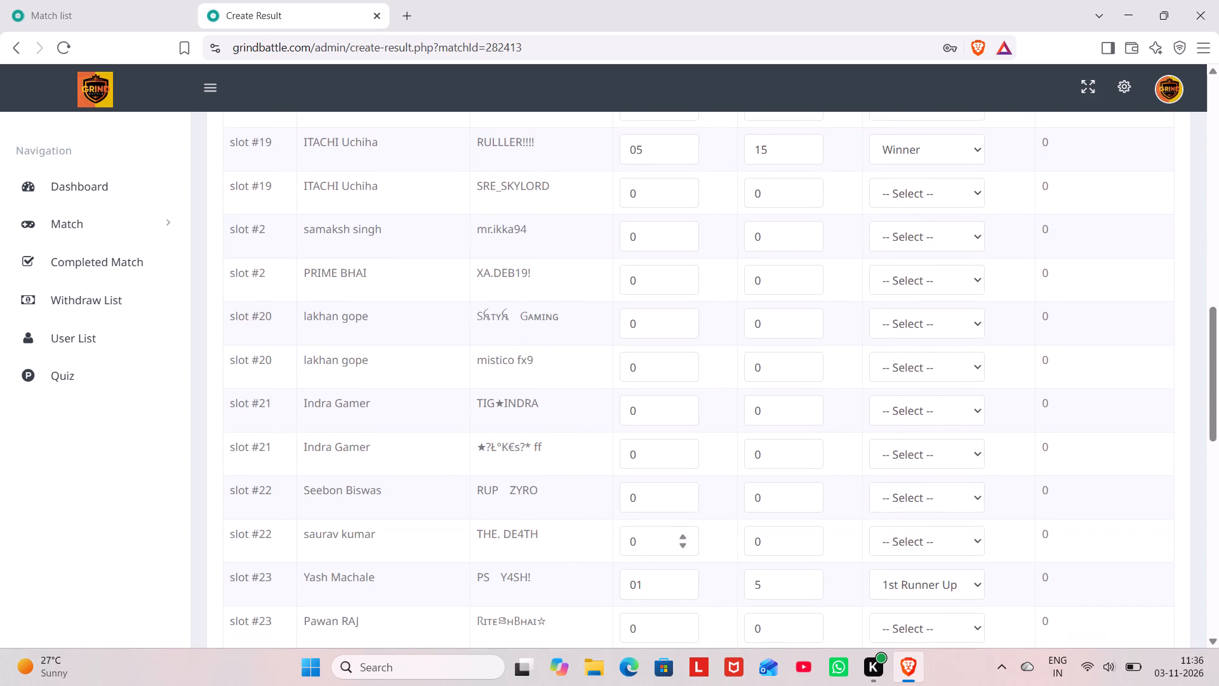
{"action": "left_click", "coordinate": [653, 545]}
{"action": "key", "text": "2"}
{"action": "key", "text": "Tab"}
{"action": "left_click", "coordinate": [571, 566]}
{"action": "scroll", "coordinate": [571, 566], "scroll_direction": "down", "scroll_amount": 5}
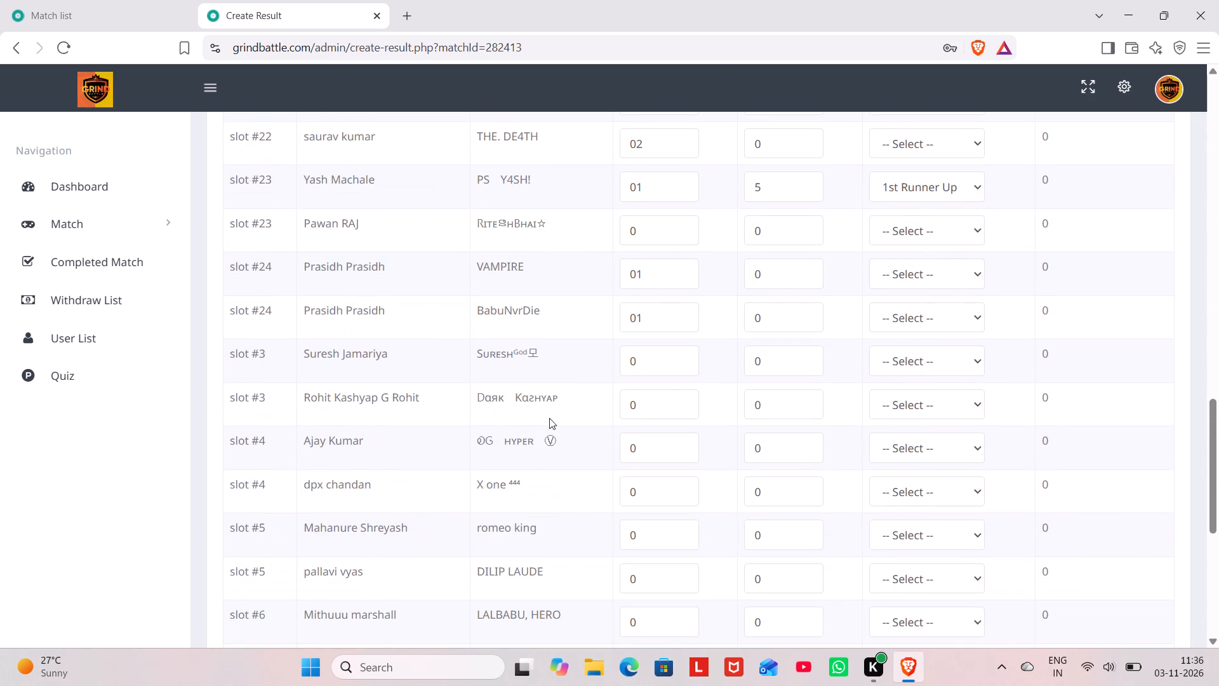
{"action": "scroll", "coordinate": [540, 589], "scroll_direction": "down", "scroll_amount": 1}
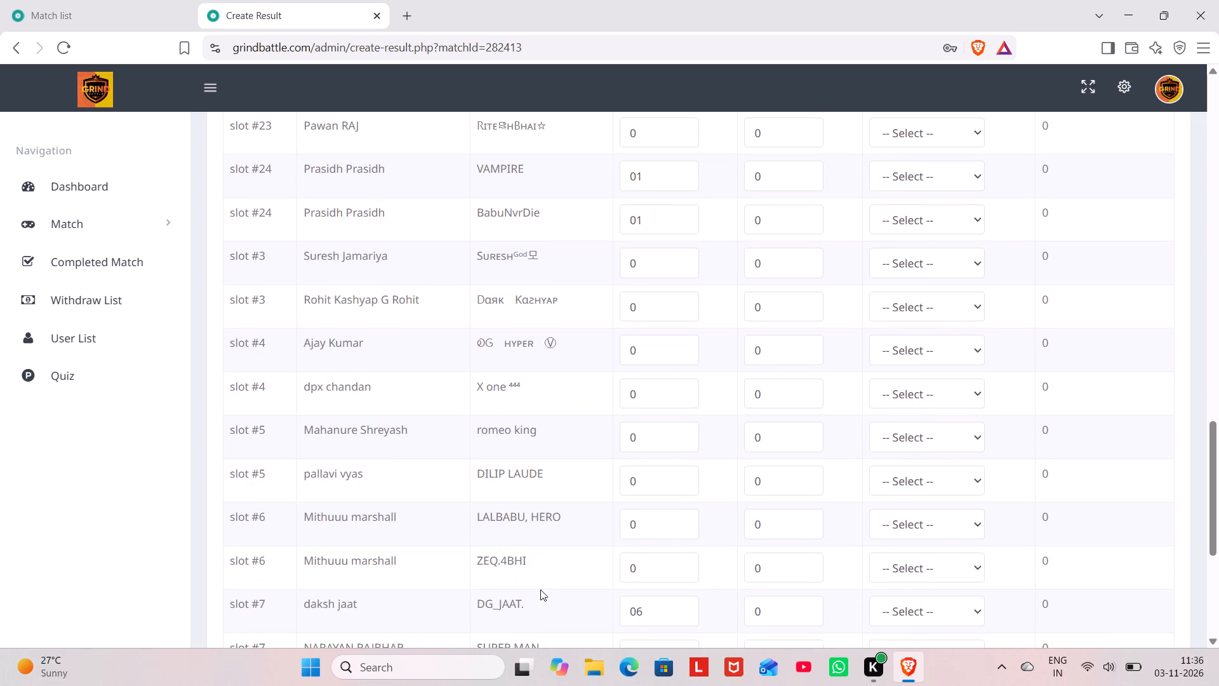
{"action": "scroll", "coordinate": [540, 589], "scroll_direction": "down", "scroll_amount": 1}
{"action": "left_click", "coordinate": [649, 482]}
{"action": "key", "text": "5"}
{"action": "key", "text": "Tab"}
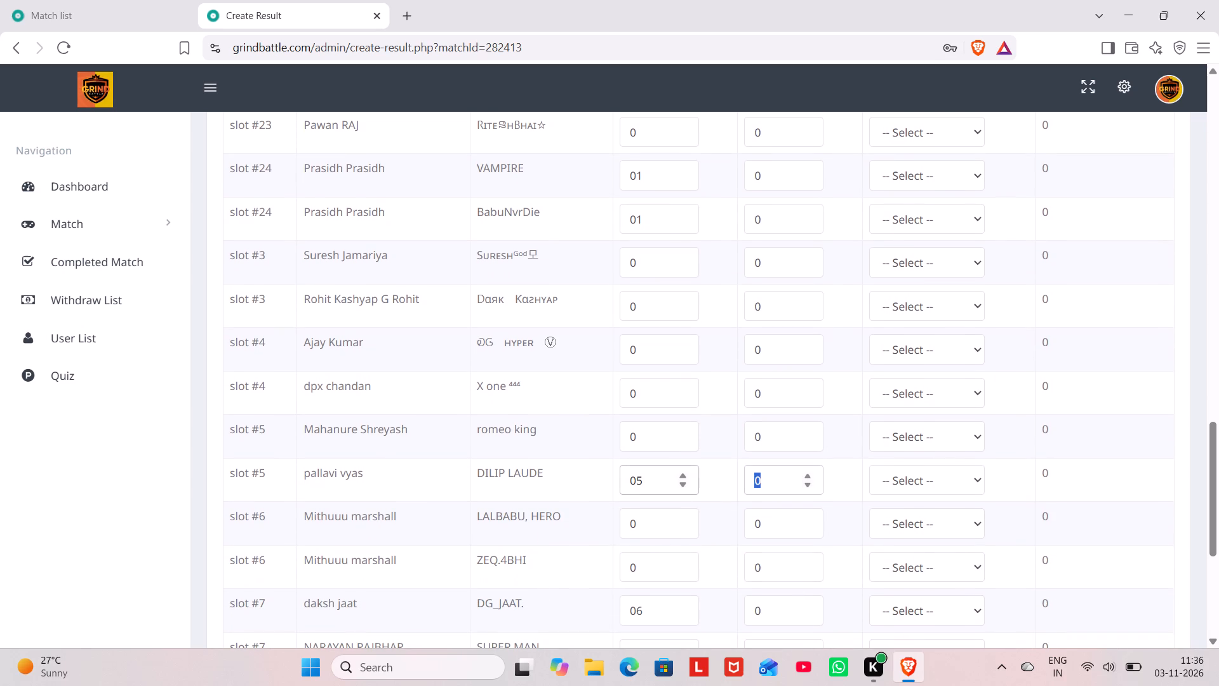
{"action": "left_click", "coordinate": [537, 488]}
Review the kills, prizes and positions entered across the full participant list.
{"action": "scroll", "coordinate": [537, 488], "scroll_direction": "down", "scroll_amount": 3}
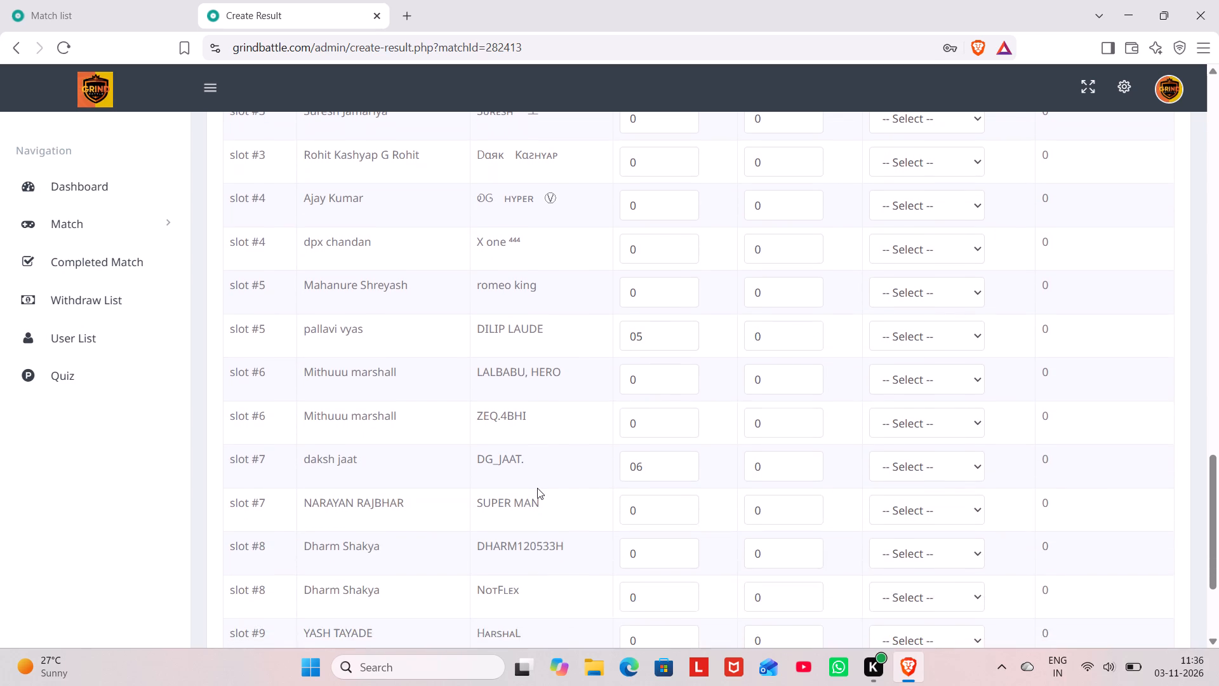
{"action": "scroll", "coordinate": [537, 488], "scroll_direction": "down", "scroll_amount": 2}
{"action": "scroll", "coordinate": [537, 488], "scroll_direction": "up", "scroll_amount": 3}
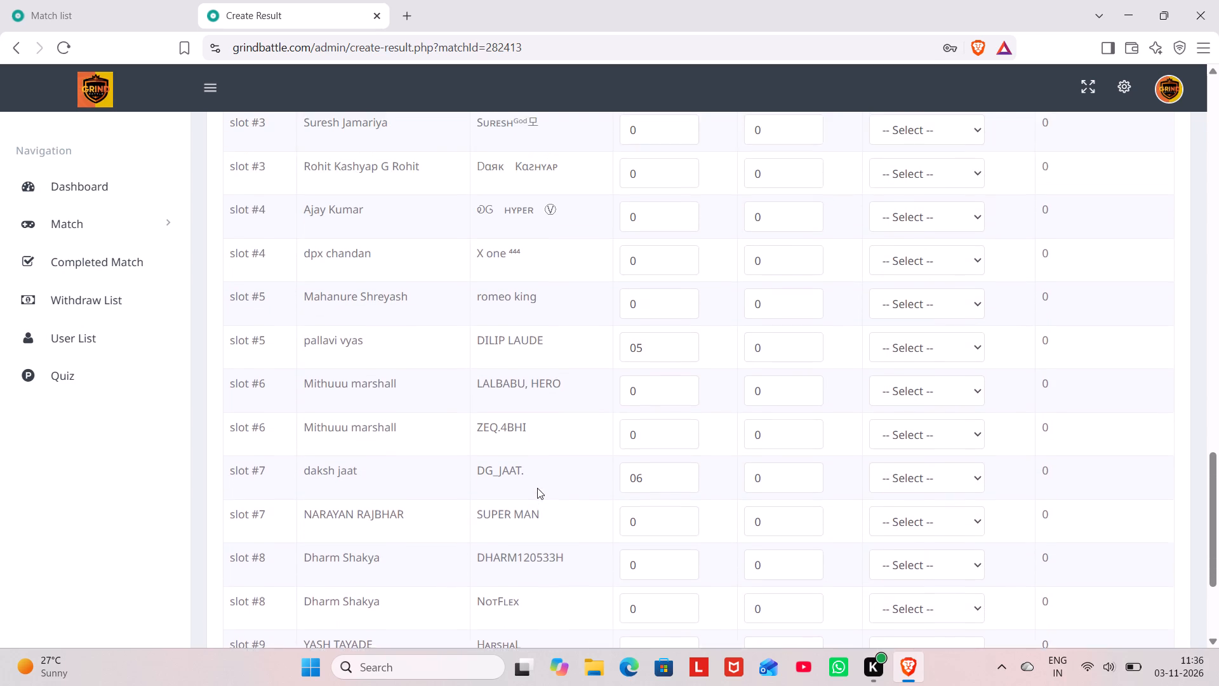
{"action": "scroll", "coordinate": [537, 488], "scroll_direction": "up", "scroll_amount": 9}
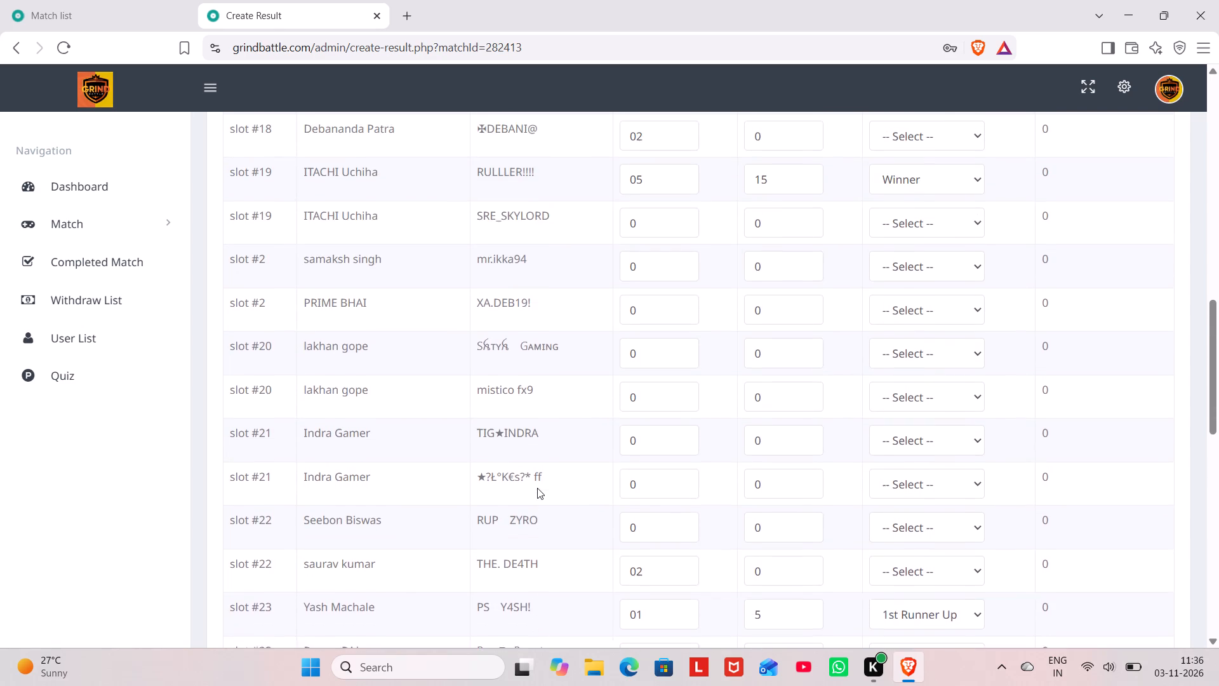
{"action": "scroll", "coordinate": [537, 488], "scroll_direction": "up", "scroll_amount": 6}
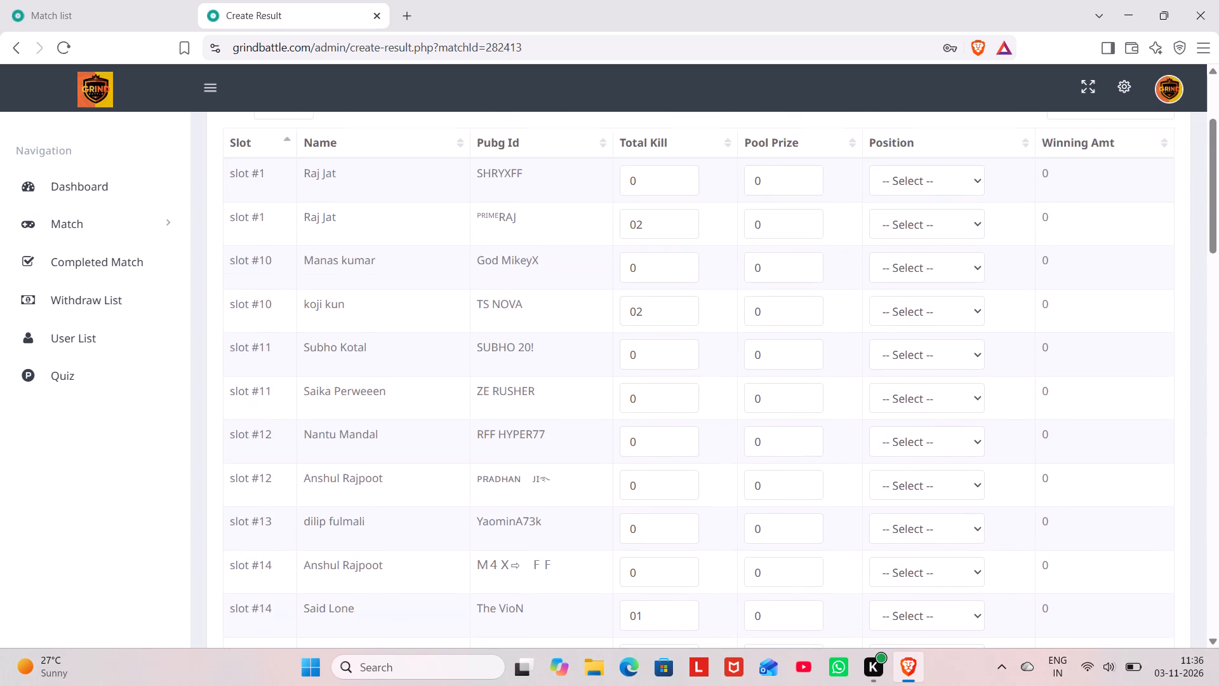
{"action": "scroll", "coordinate": [537, 488], "scroll_direction": "up", "scroll_amount": 1}
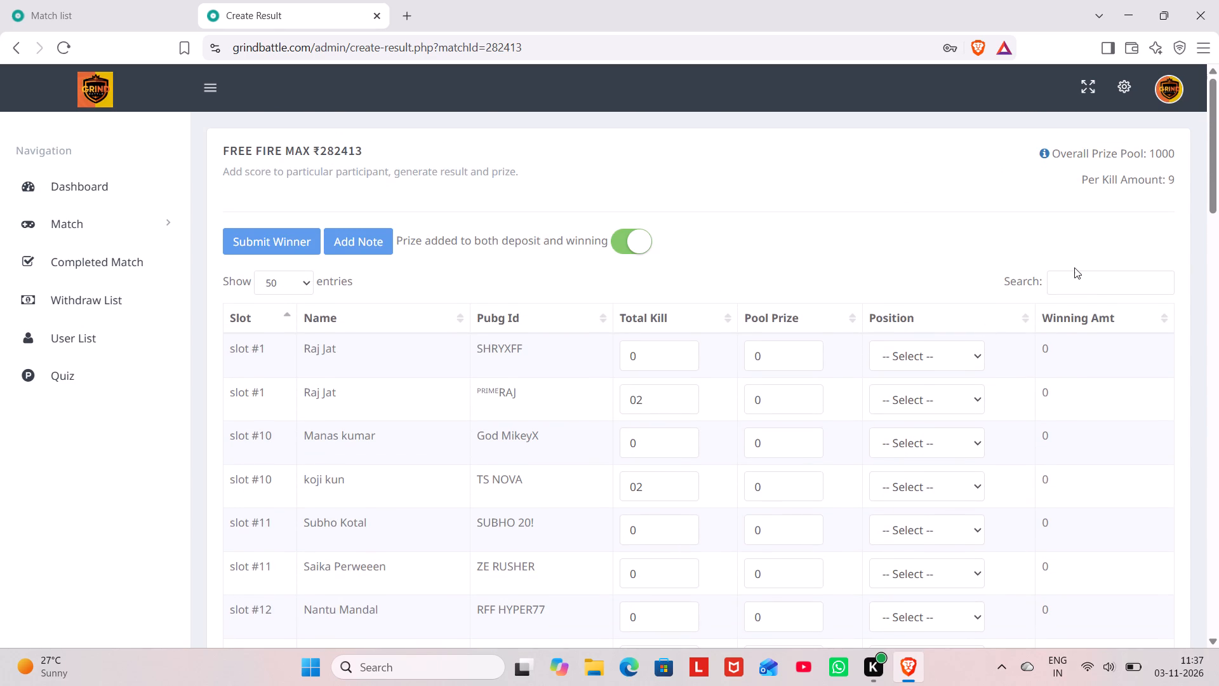
Search participants for "001" and clear the search to restore the full list.
{"action": "left_click", "coordinate": [1065, 288]}
{"action": "type", "text": "001"}
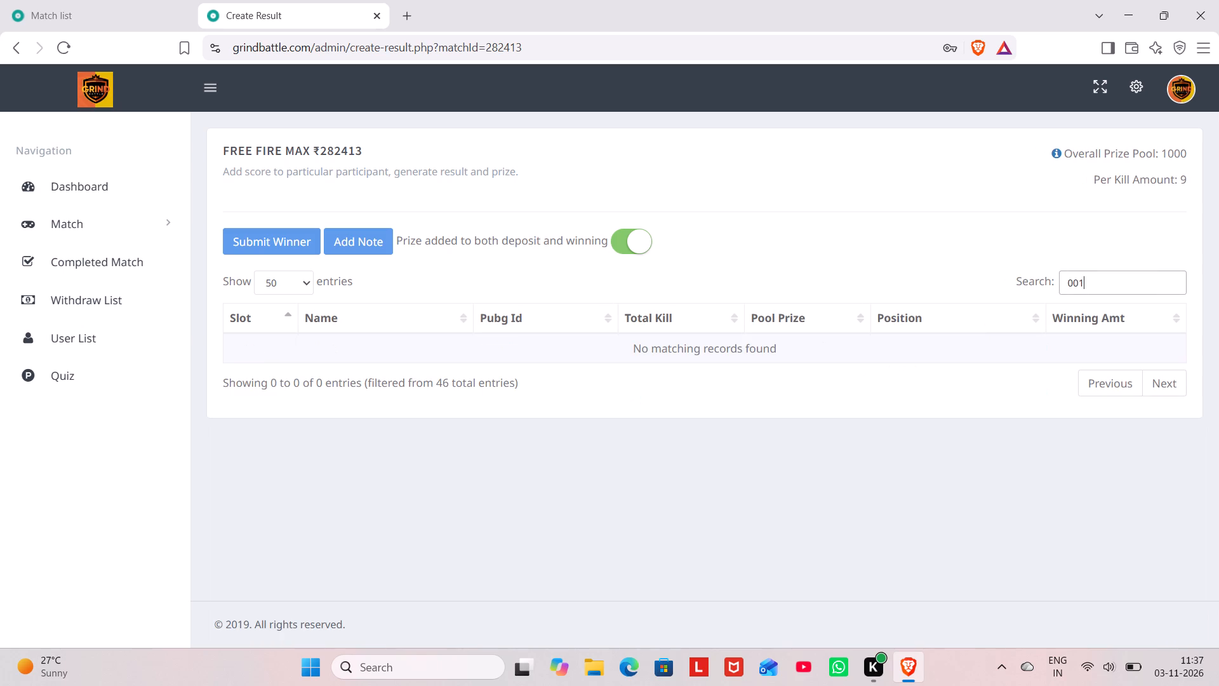
{"action": "key", "text": "BackSpace"}
{"action": "key", "text": "BackSpace"}
{"action": "key", "text": "BackSpace"}
{"action": "key", "text": "BackSpace"}
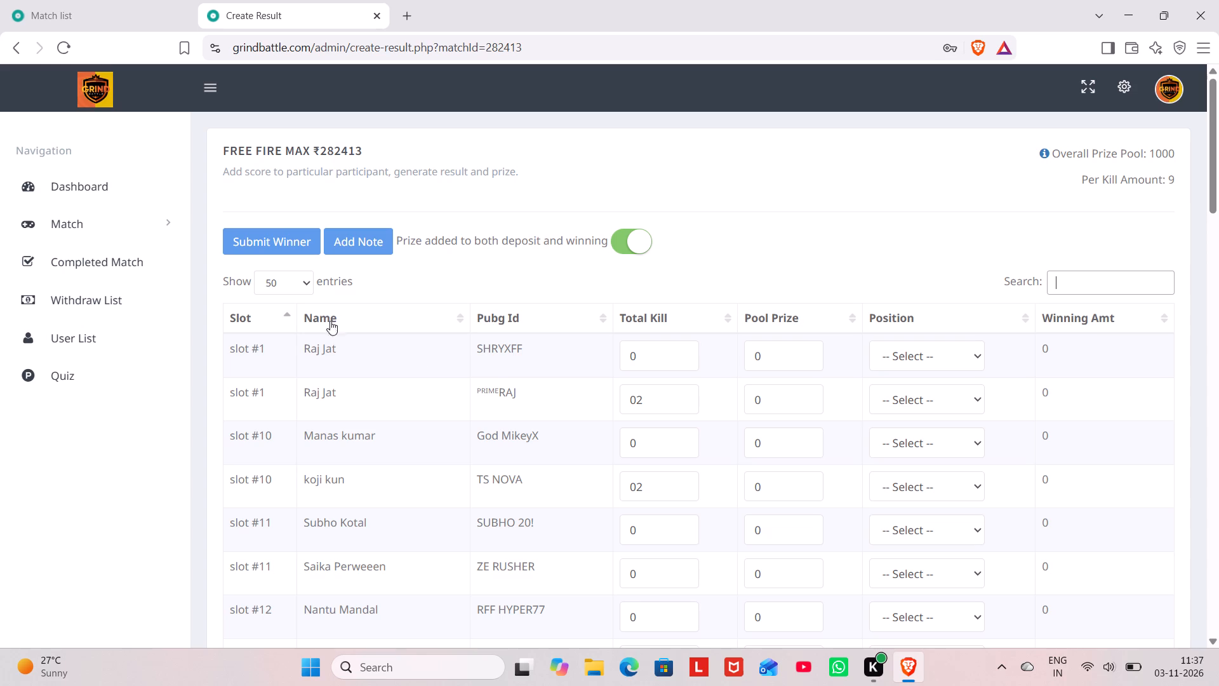
Submit the winners for match 282413.
{"action": "left_click", "coordinate": [288, 237]}
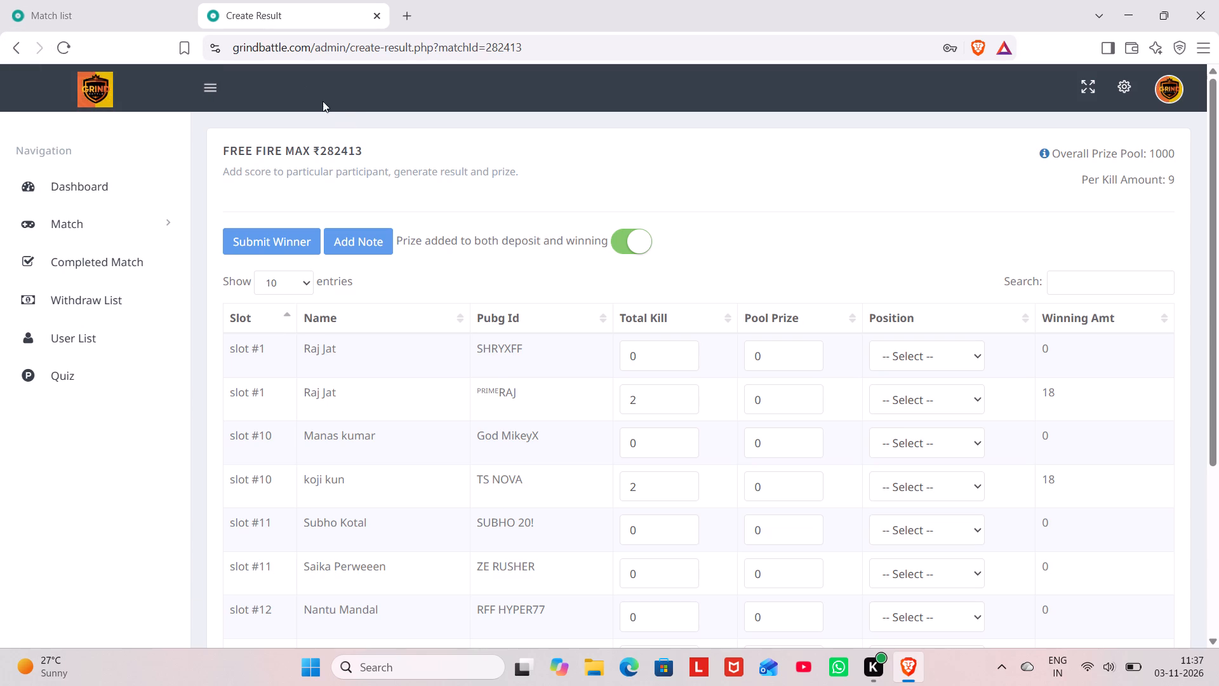
{"action": "left_click", "coordinate": [331, 231]}
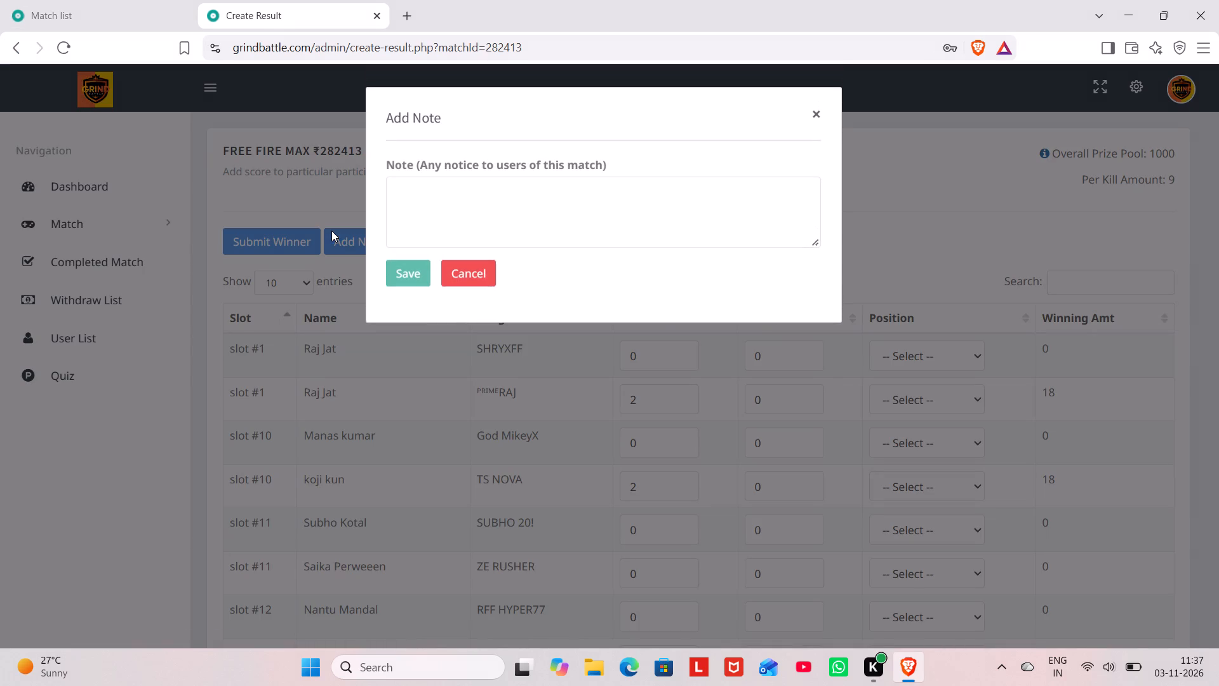
{"action": "left_click", "coordinate": [437, 212]}
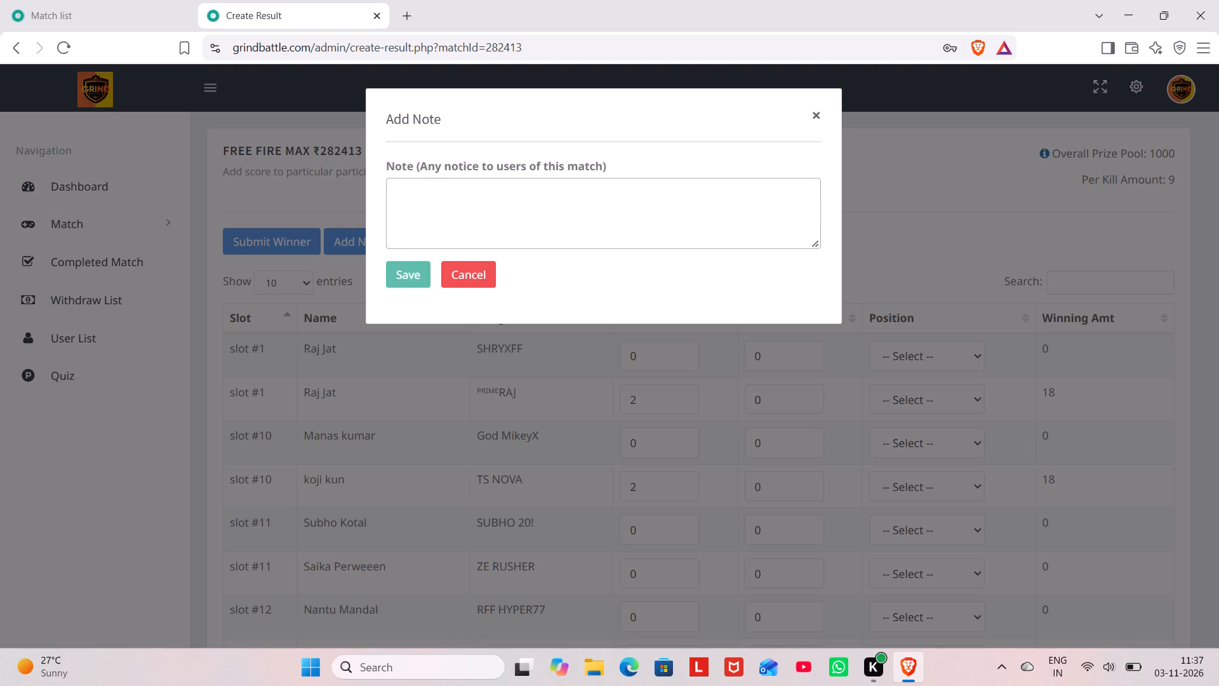
{"action": "type", "text": "SRE"}
{"action": "key", "text": "shift+underscore"}
{"action": "key", "text": "shift+k"}
{"action": "key", "text": "BackSpace"}
{"action": "type", "text": "SKY"}
{"action": "type", "text": "LOE"}
{"action": "key", "text": "shift+BackSpace"}
{"action": "type", "text": "RD"}
{"action": "key", "text": "space"}
{"action": "type", "text": "send your POV"}
{"action": "key", "text": "space"}
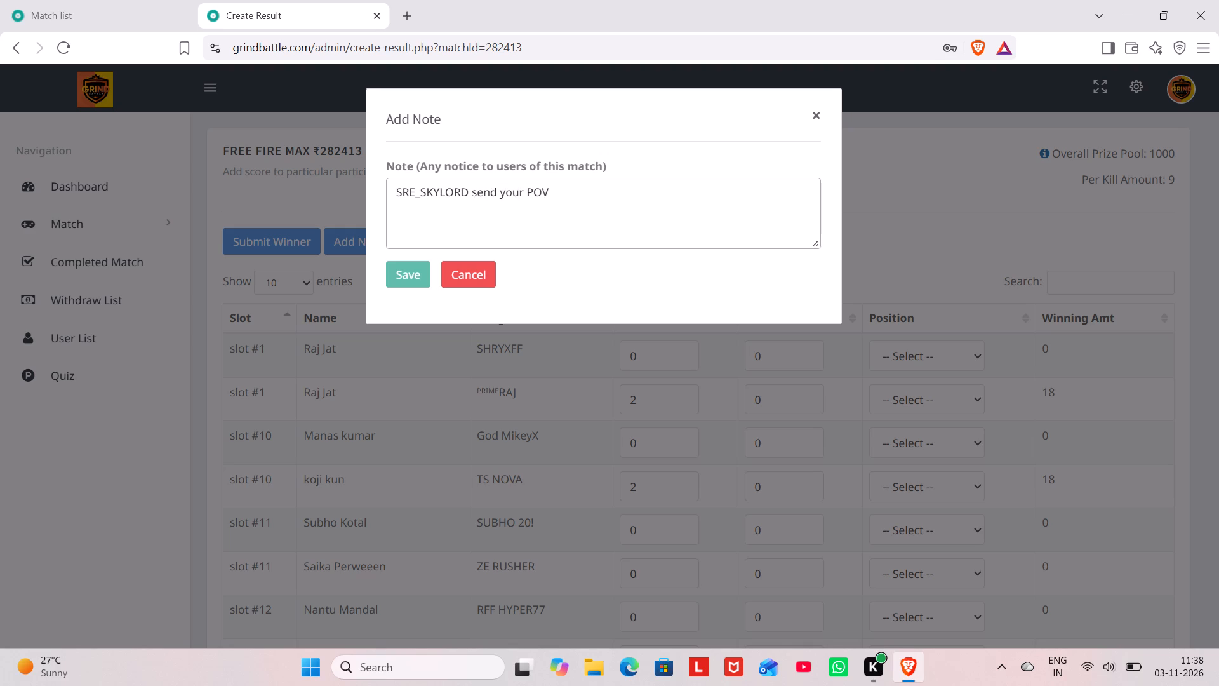
{"action": "type", "text": "to s"}
{"action": "key", "text": "BackSpace"}
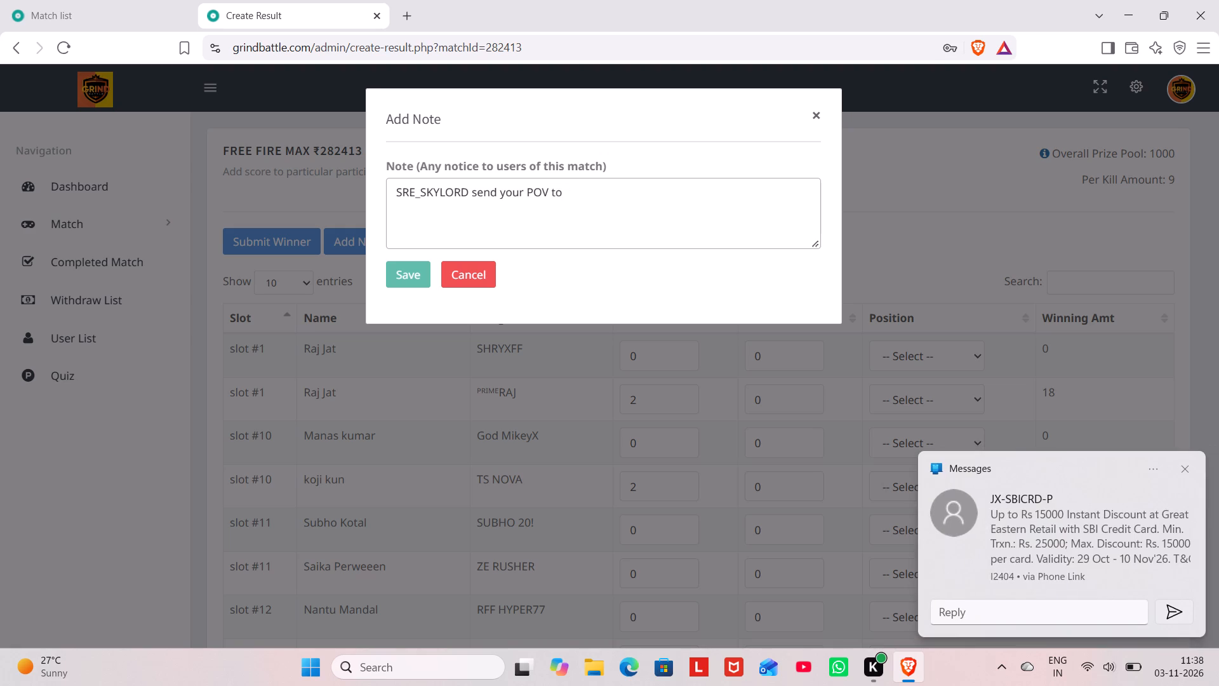
{"action": "type", "text": "customer"}
{"action": "key", "text": "space"}
{"action": "type", "text": "support."}
{"action": "left_click", "coordinate": [417, 278]}
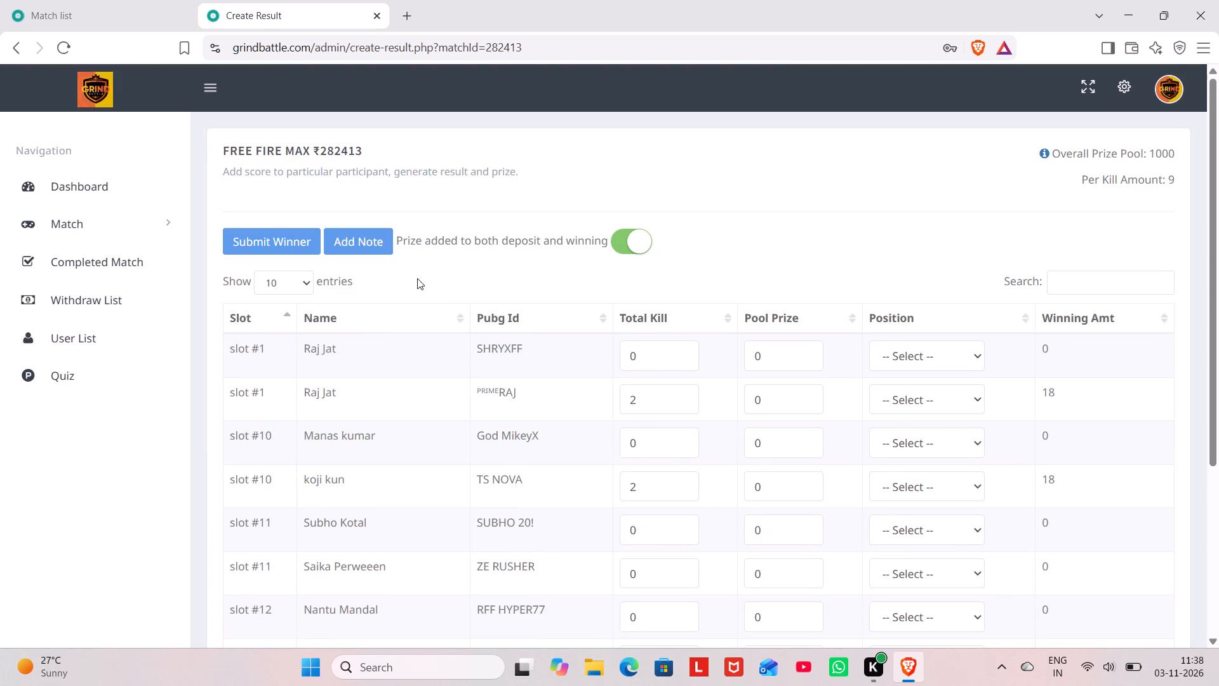
Search the match list for 282474 and mark that ongoing match as completed.
{"action": "left_click", "coordinate": [79, 0]}
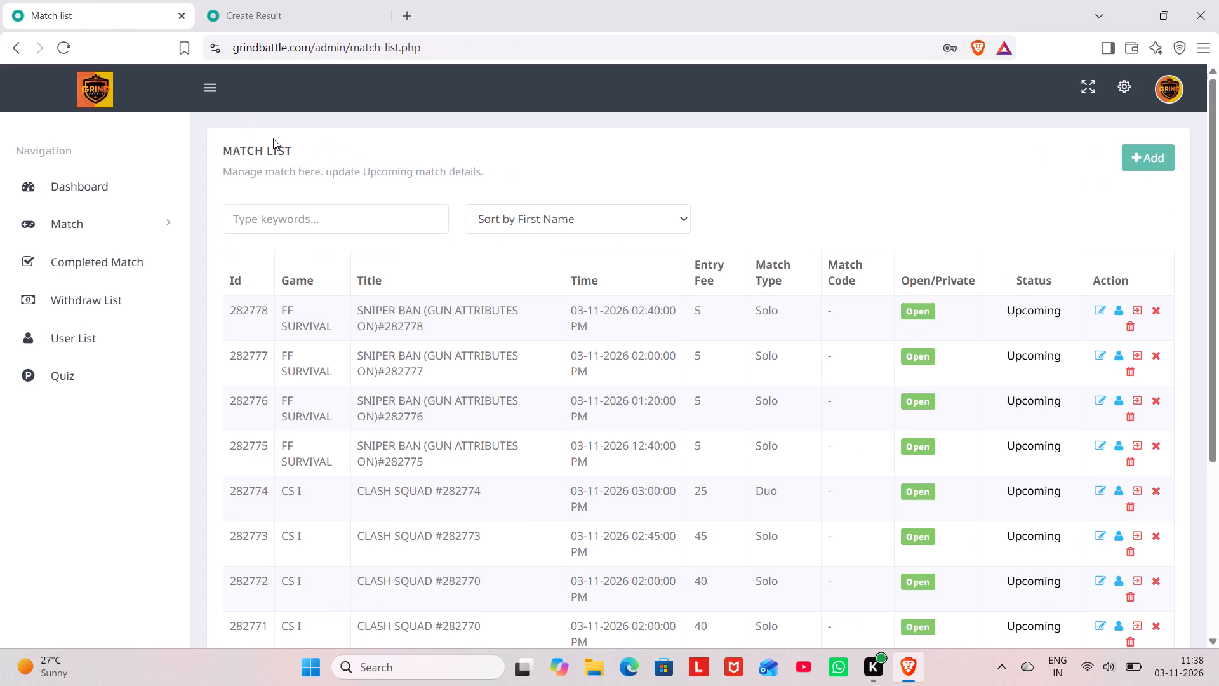
{"action": "left_click", "coordinate": [286, 223]}
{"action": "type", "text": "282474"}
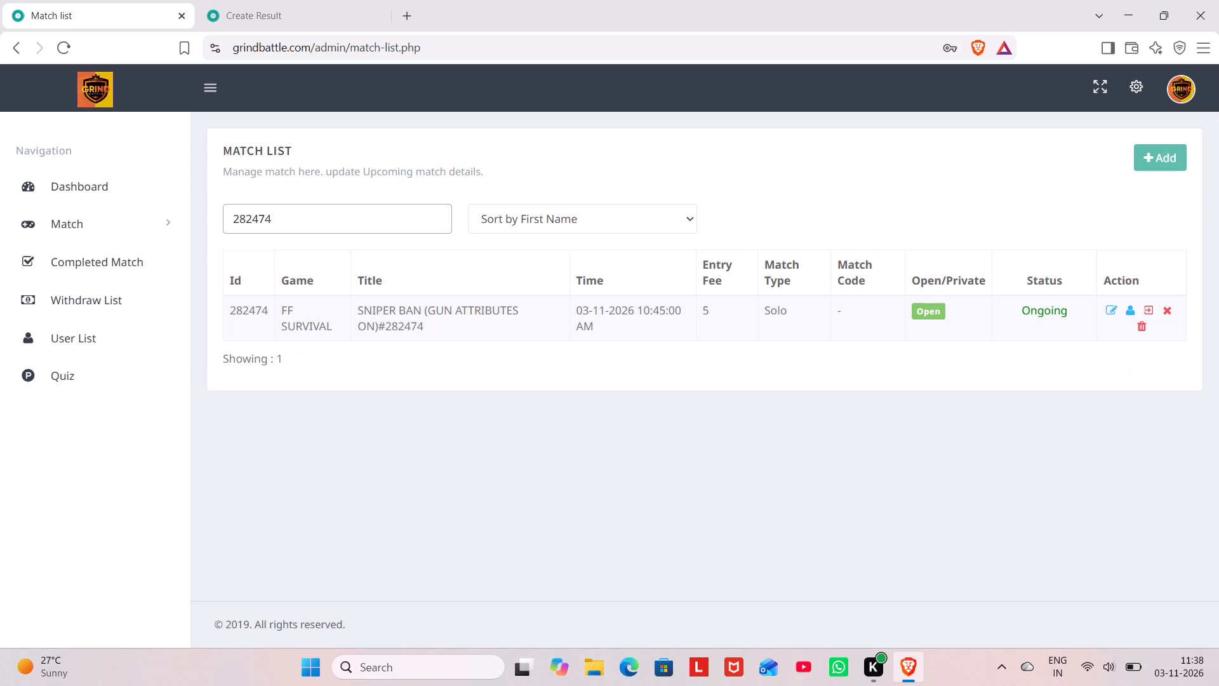
{"action": "left_click", "coordinate": [1050, 315]}
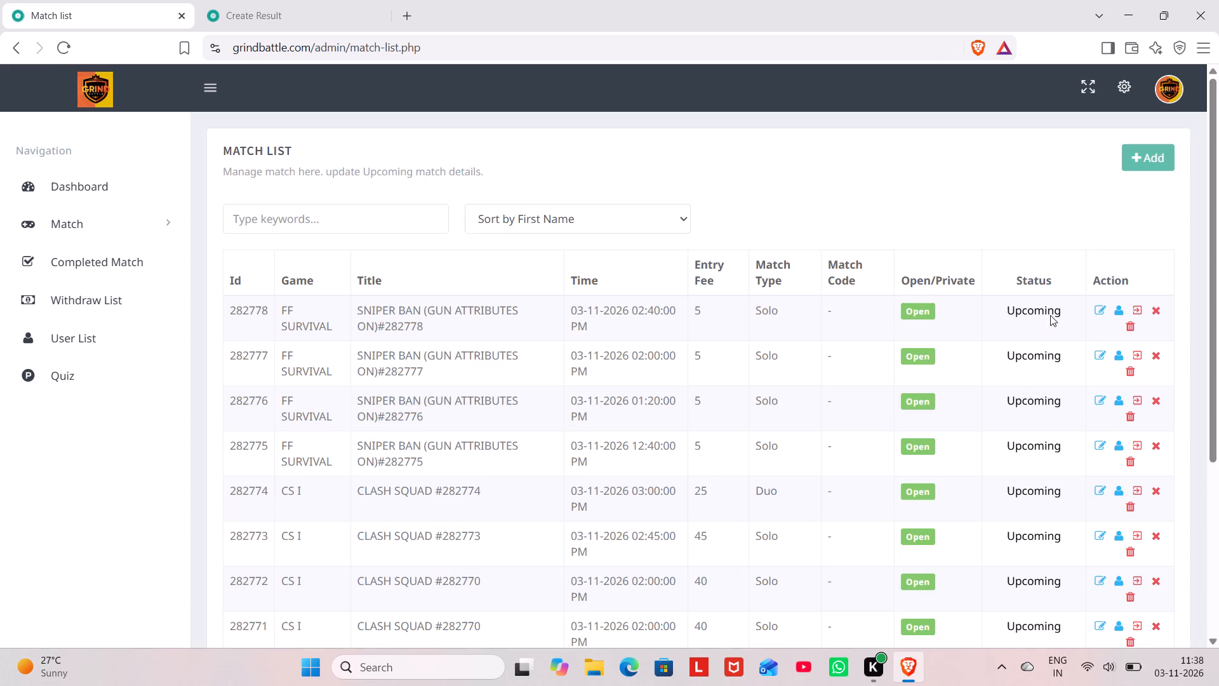
Search the completed matches for 282474 and open its result page.
{"action": "left_click", "coordinate": [288, 0]}
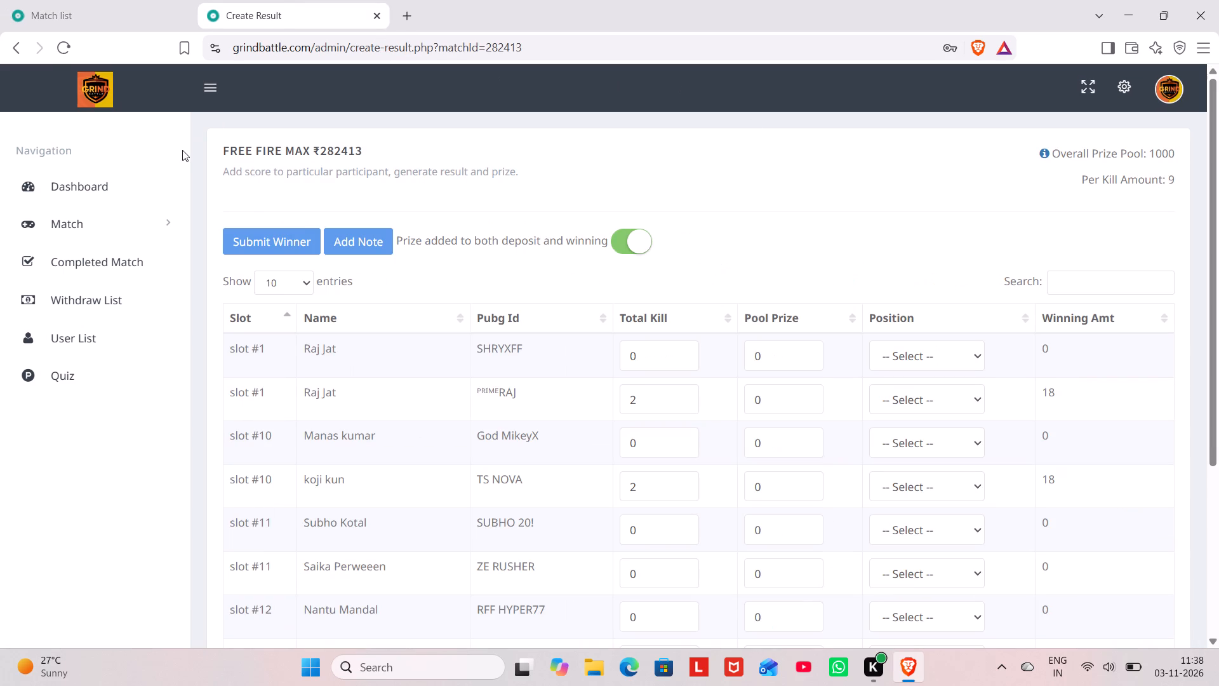
{"action": "left_click", "coordinate": [104, 251]}
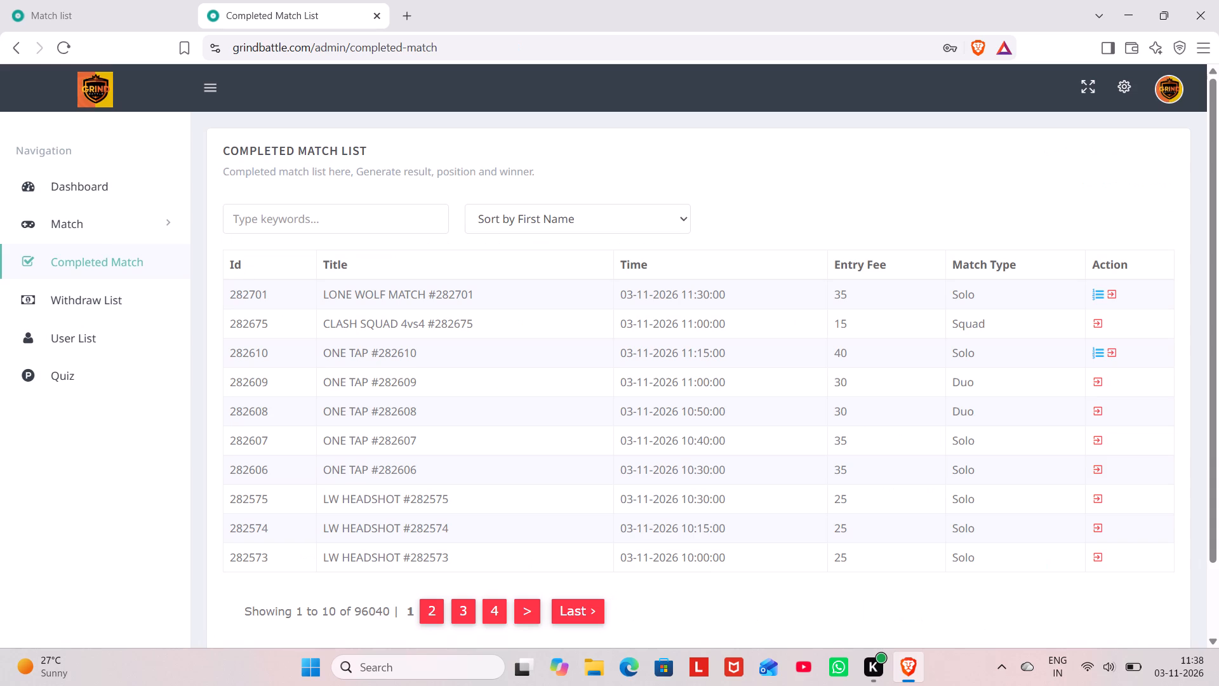
{"action": "left_click", "coordinate": [281, 217]}
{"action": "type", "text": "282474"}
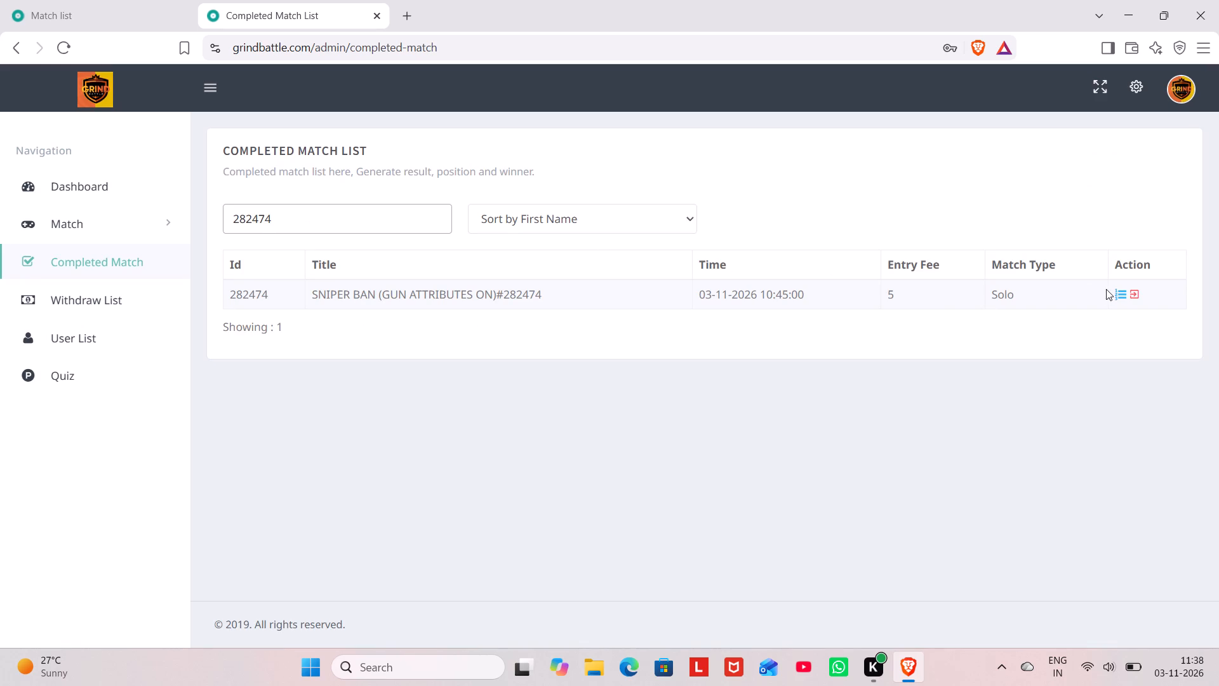
{"action": "left_click", "coordinate": [1124, 292]}
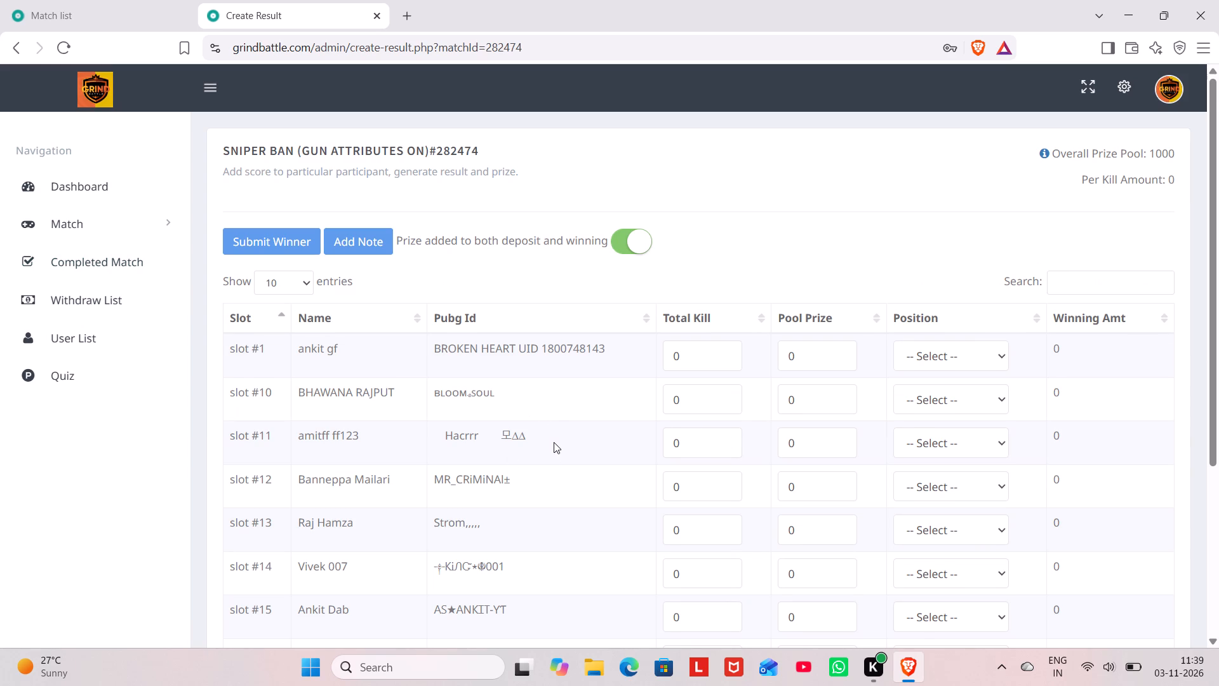
Set the pool prize of slot #13 (Strom) to 8.
{"action": "scroll", "coordinate": [554, 442], "scroll_direction": "down", "scroll_amount": 2}
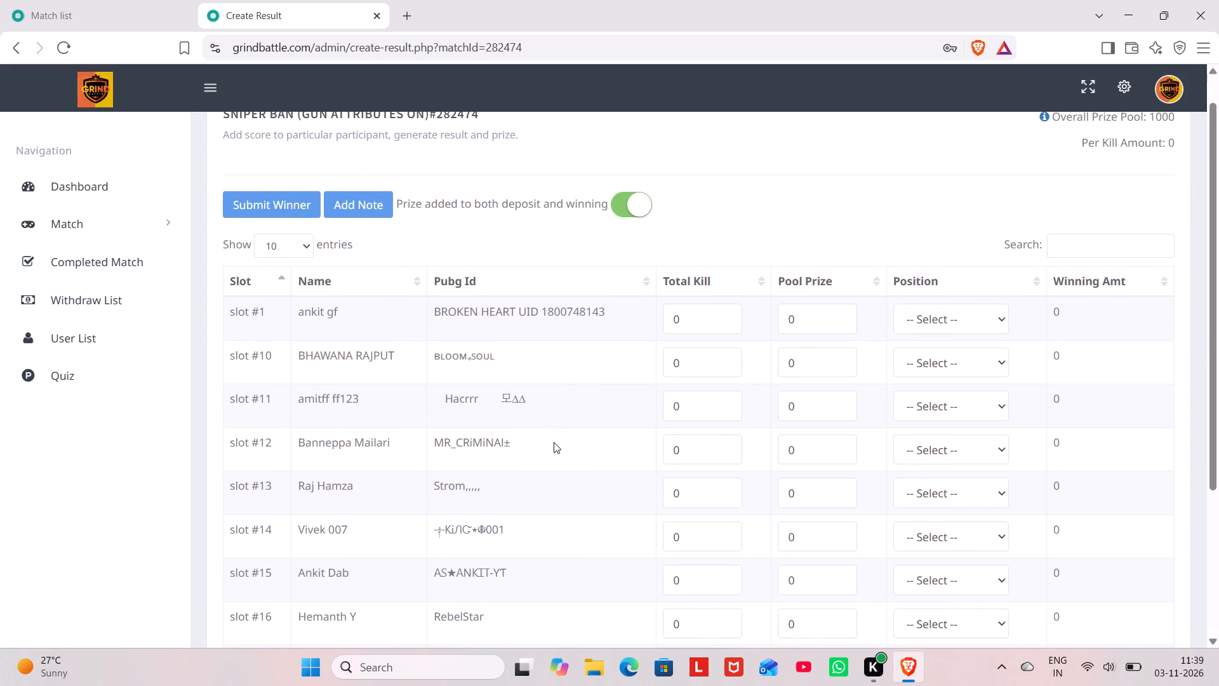
{"action": "scroll", "coordinate": [554, 442], "scroll_direction": "down", "scroll_amount": 3}
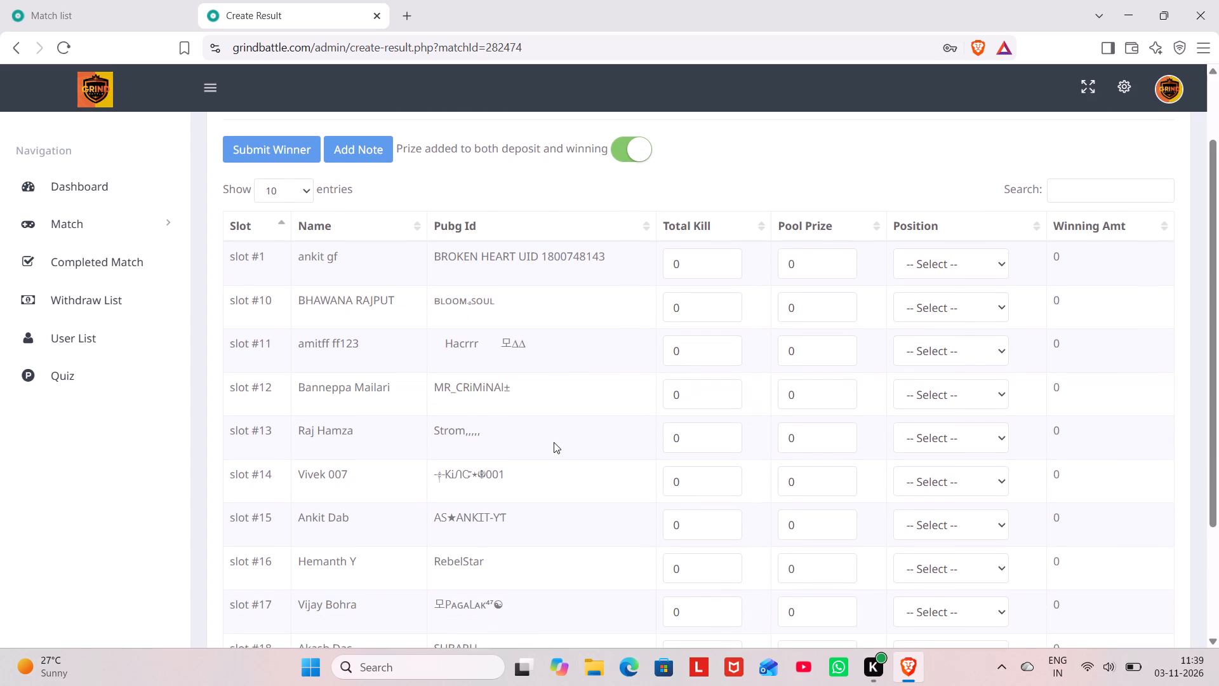
{"action": "left_click", "coordinate": [808, 438]}
{"action": "key", "text": "8"}
{"action": "key", "text": "Tab"}
{"action": "left_click", "coordinate": [511, 518]}
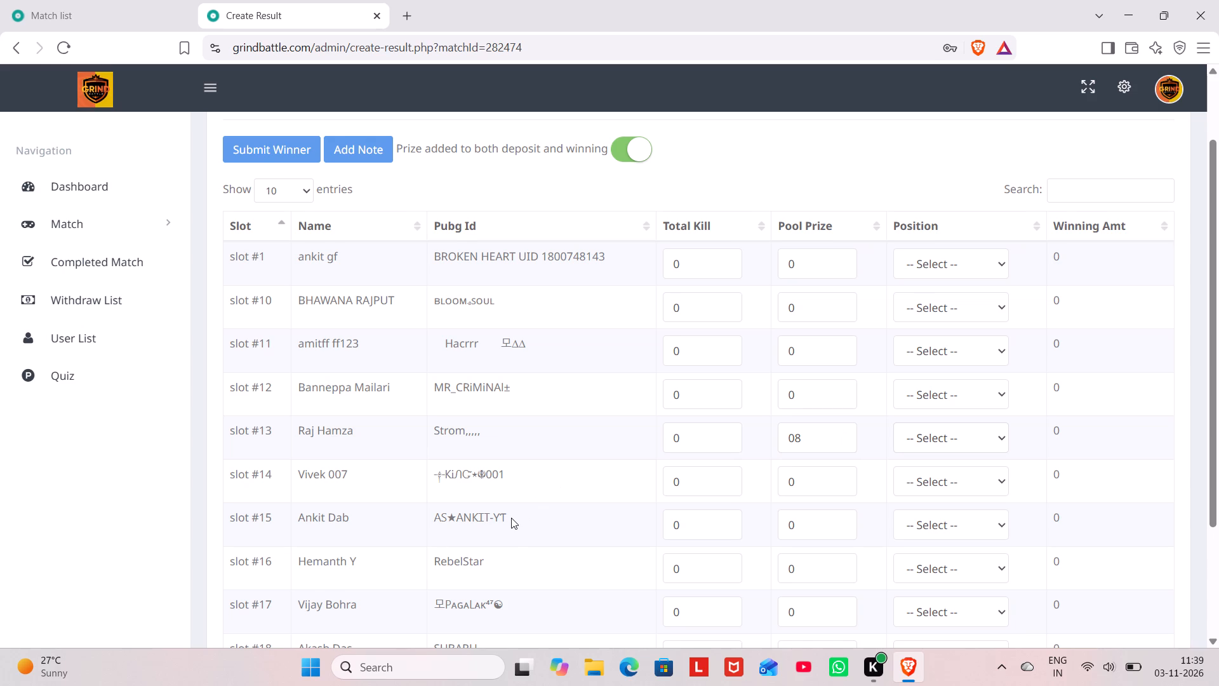
Set the pool prize of slot #16 (RebelStar) to 25.
{"action": "scroll", "coordinate": [511, 518], "scroll_direction": "down", "scroll_amount": 1}
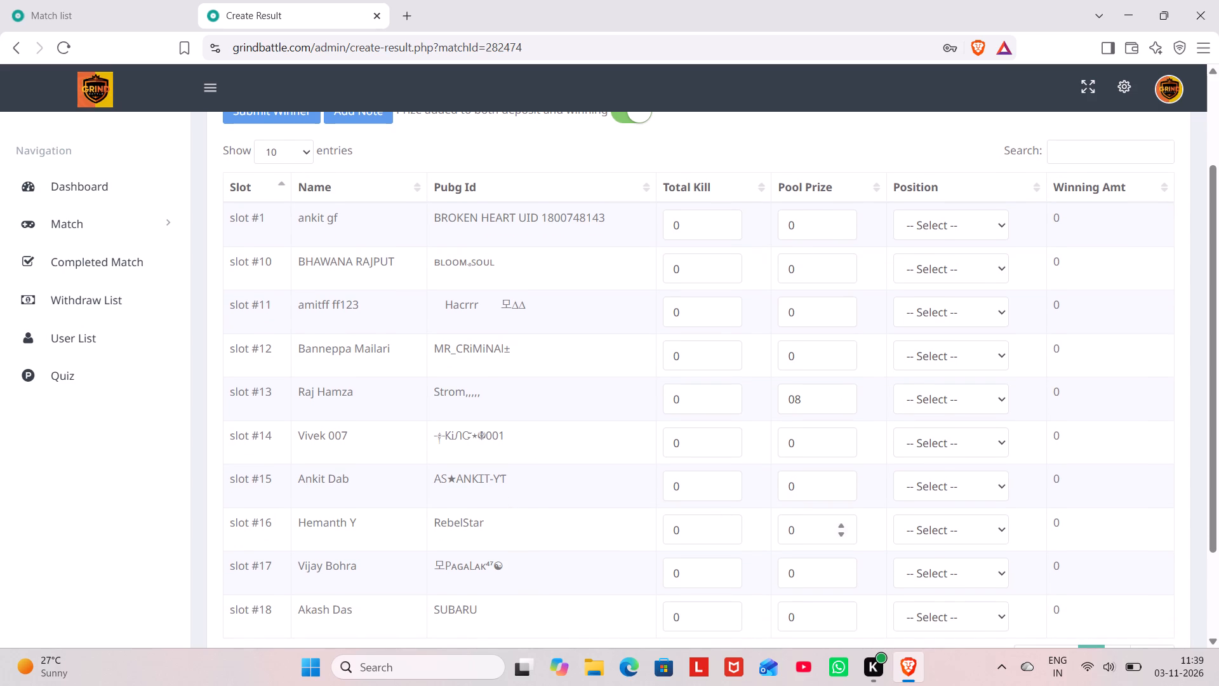
{"action": "left_click", "coordinate": [808, 527]}
{"action": "type", "text": "25"}
{"action": "key", "text": "Tab"}
{"action": "left_click", "coordinate": [637, 555]}
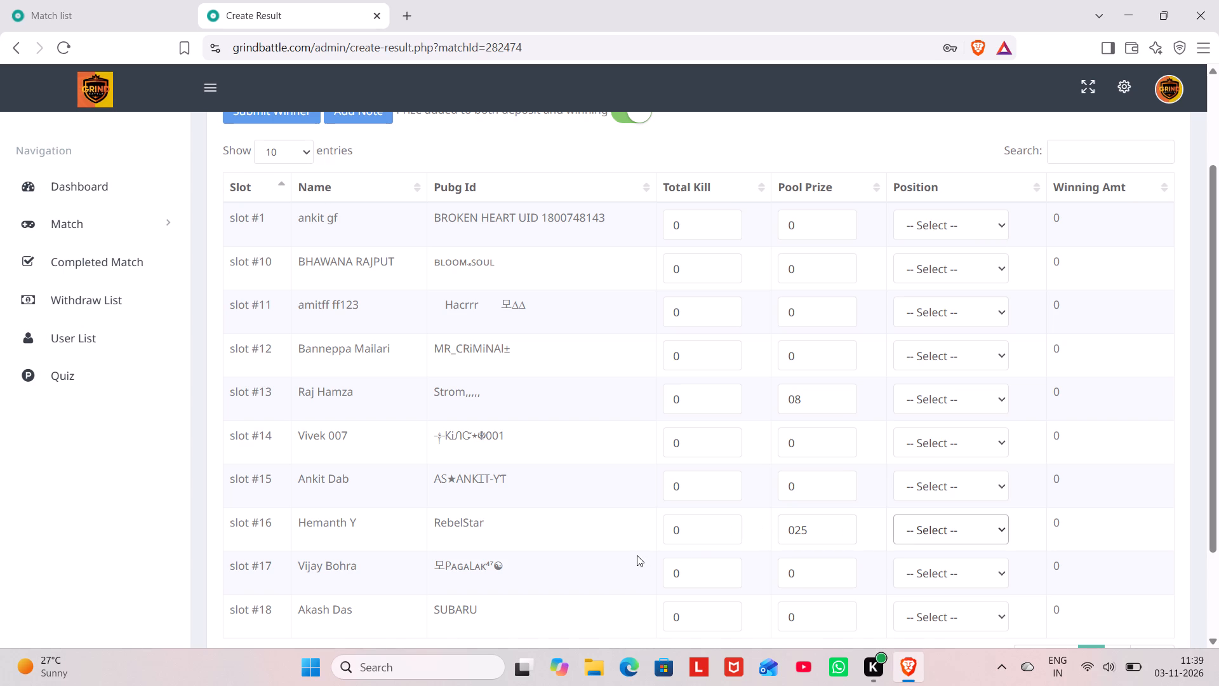
Set the pool prize of slot #18 (SUBARU) to 15.
{"action": "scroll", "coordinate": [637, 555], "scroll_direction": "down", "scroll_amount": 1}
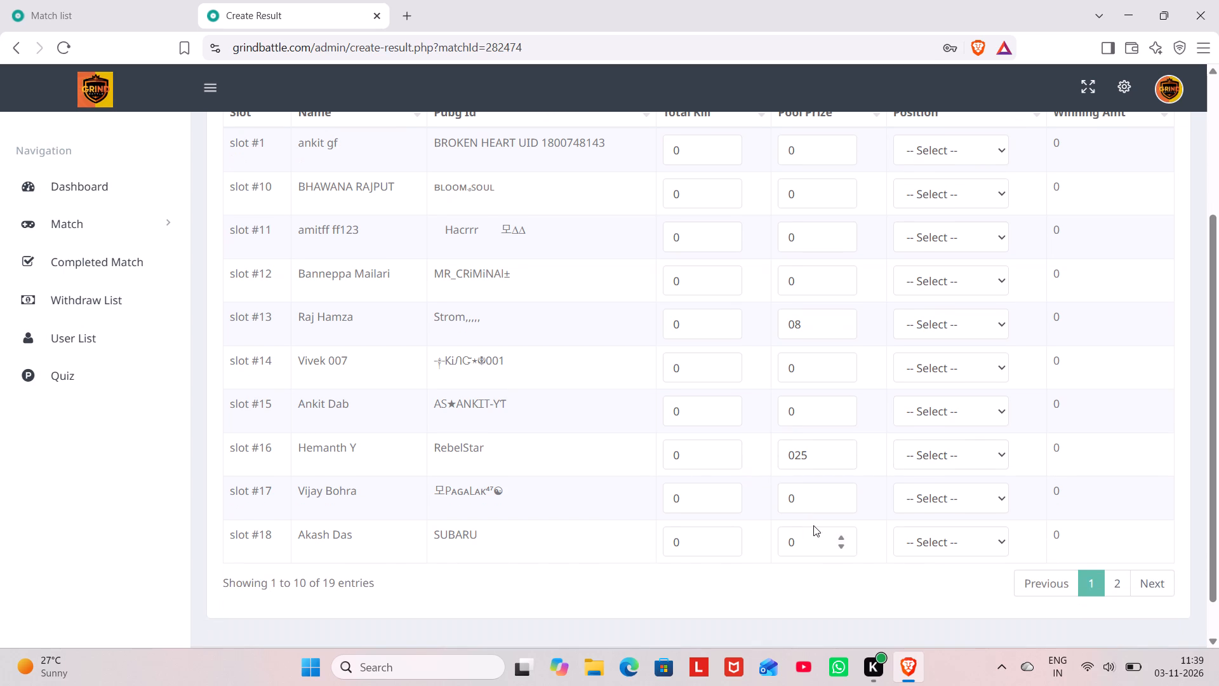
{"action": "left_click", "coordinate": [813, 535]}
{"action": "key", "text": "1"}
{"action": "key", "text": "5"}
{"action": "key", "text": "Tab"}
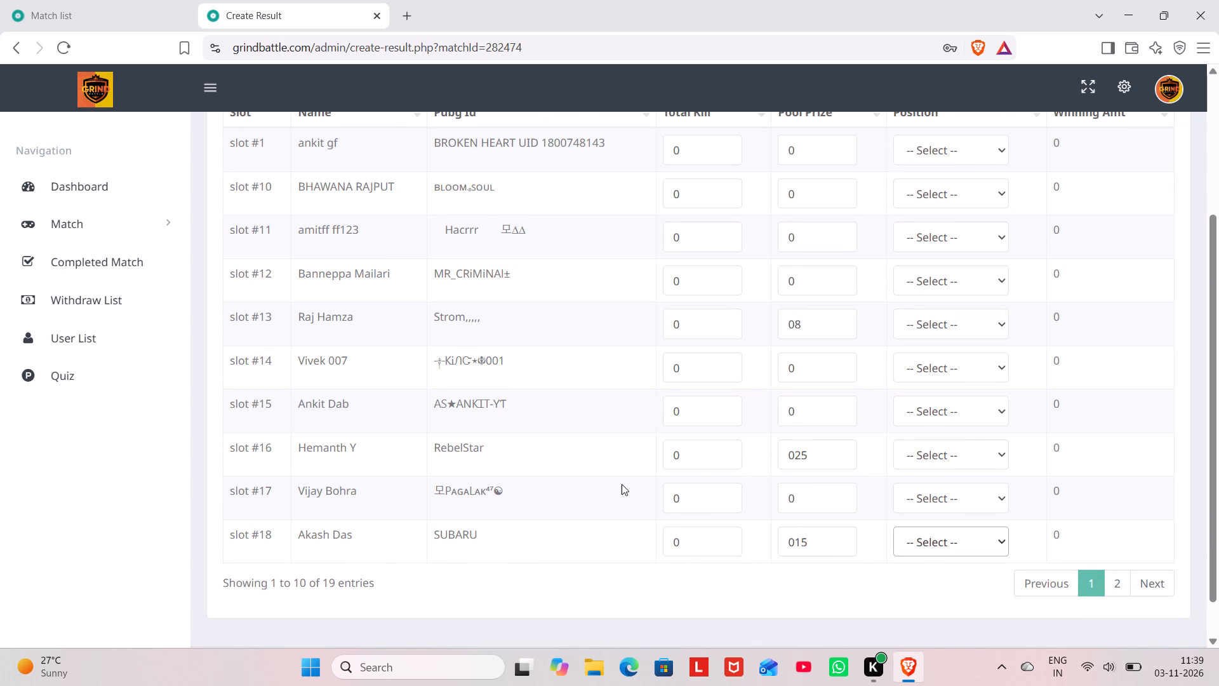
{"action": "left_click", "coordinate": [621, 484]}
Show 25 participant entries per page and set the pool prize of slot #3 (CHROME FF) to 13.
{"action": "scroll", "coordinate": [621, 484], "scroll_direction": "up", "scroll_amount": 4}
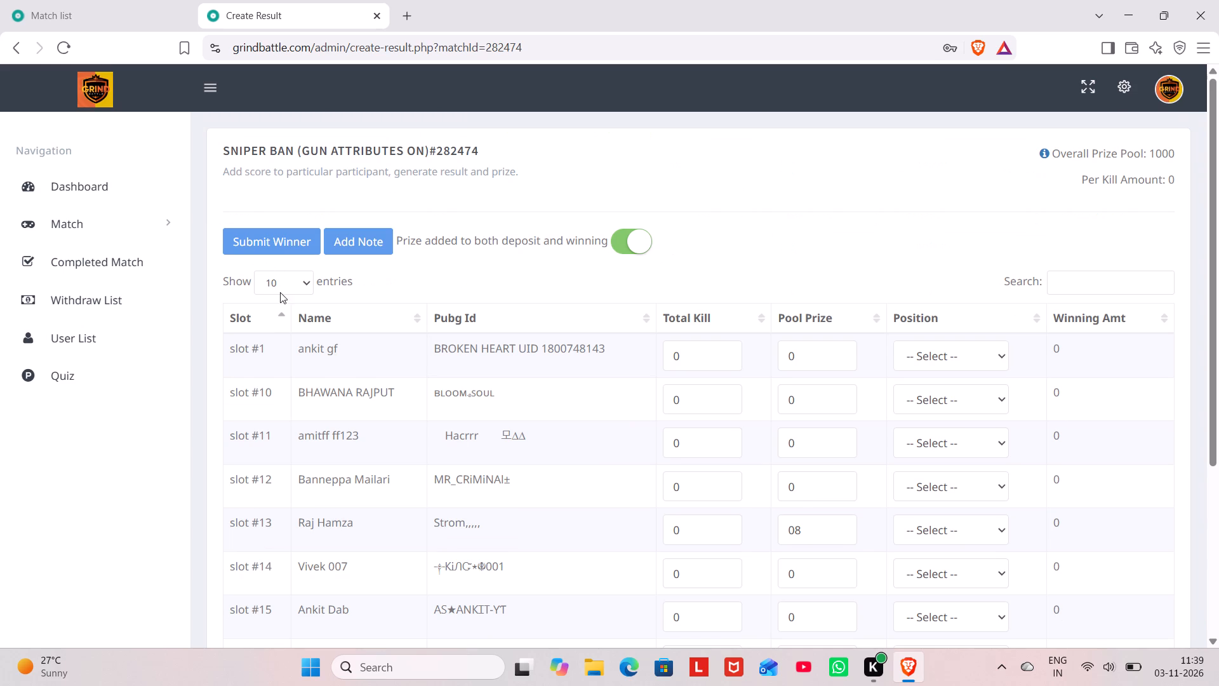
{"action": "left_click", "coordinate": [280, 292]}
{"action": "left_click", "coordinate": [286, 323]}
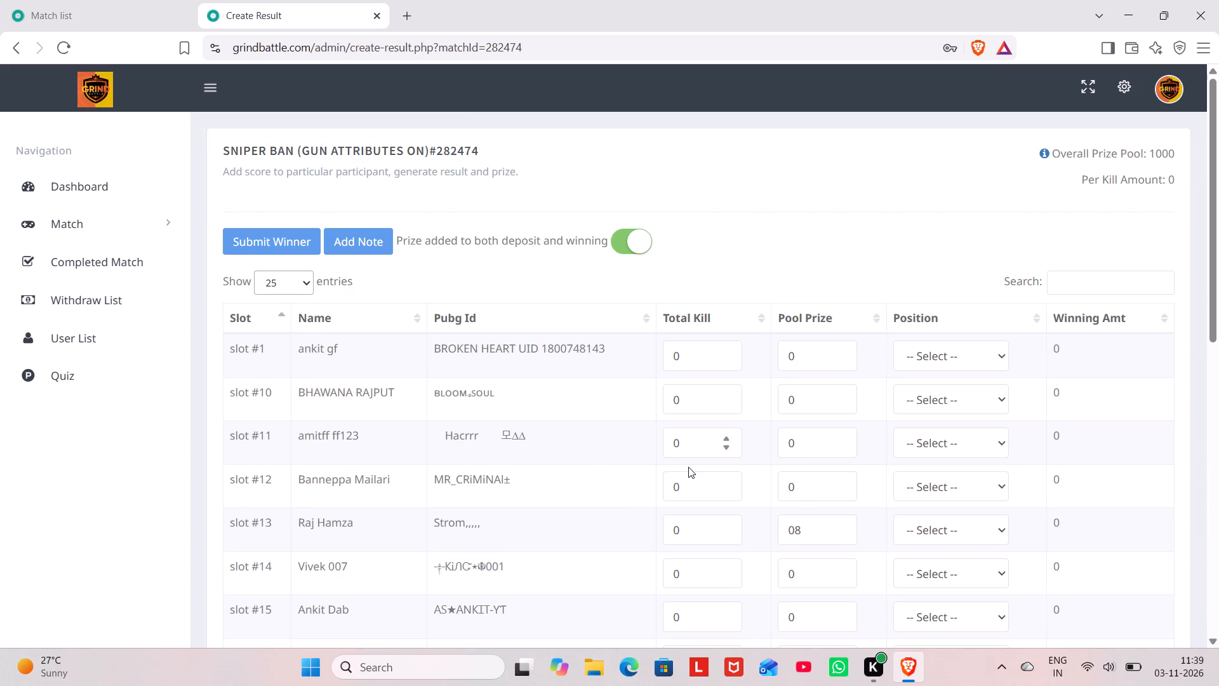
{"action": "scroll", "coordinate": [580, 468], "scroll_direction": "down", "scroll_amount": 4}
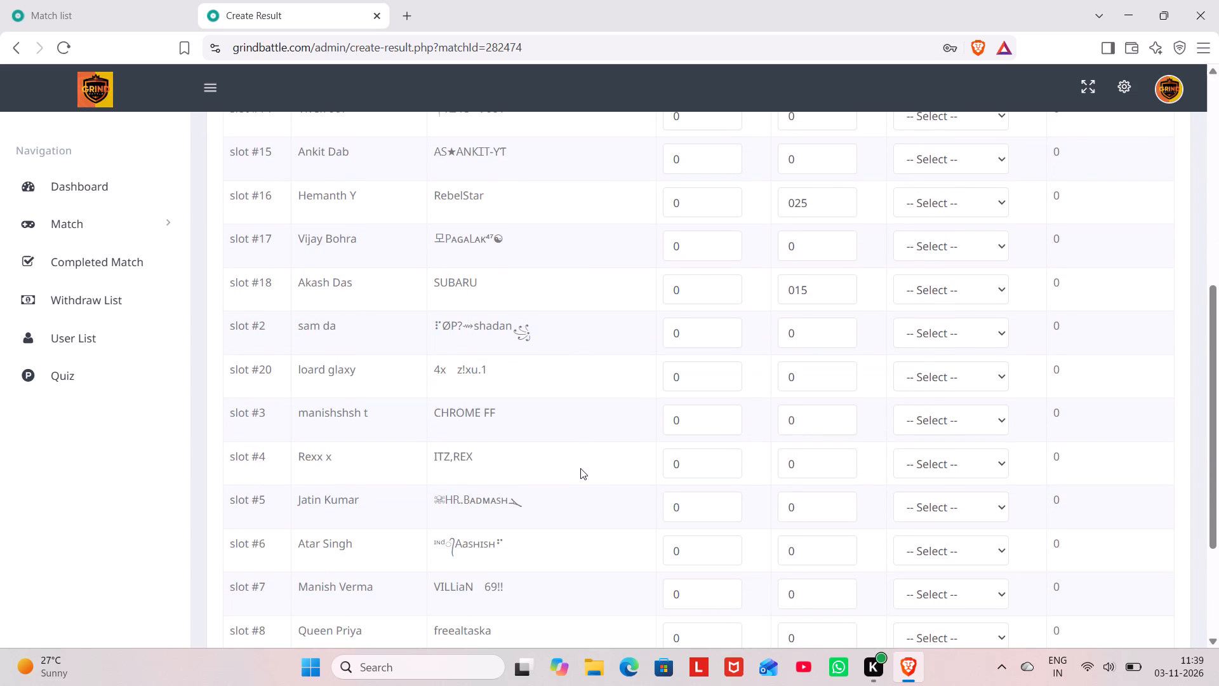
{"action": "left_click", "coordinate": [832, 420]}
{"action": "type", "text": "13"}
{"action": "key", "text": "Tab"}
{"action": "left_click_drag", "start_coordinate": [613, 477], "coordinate": [829, 454]}
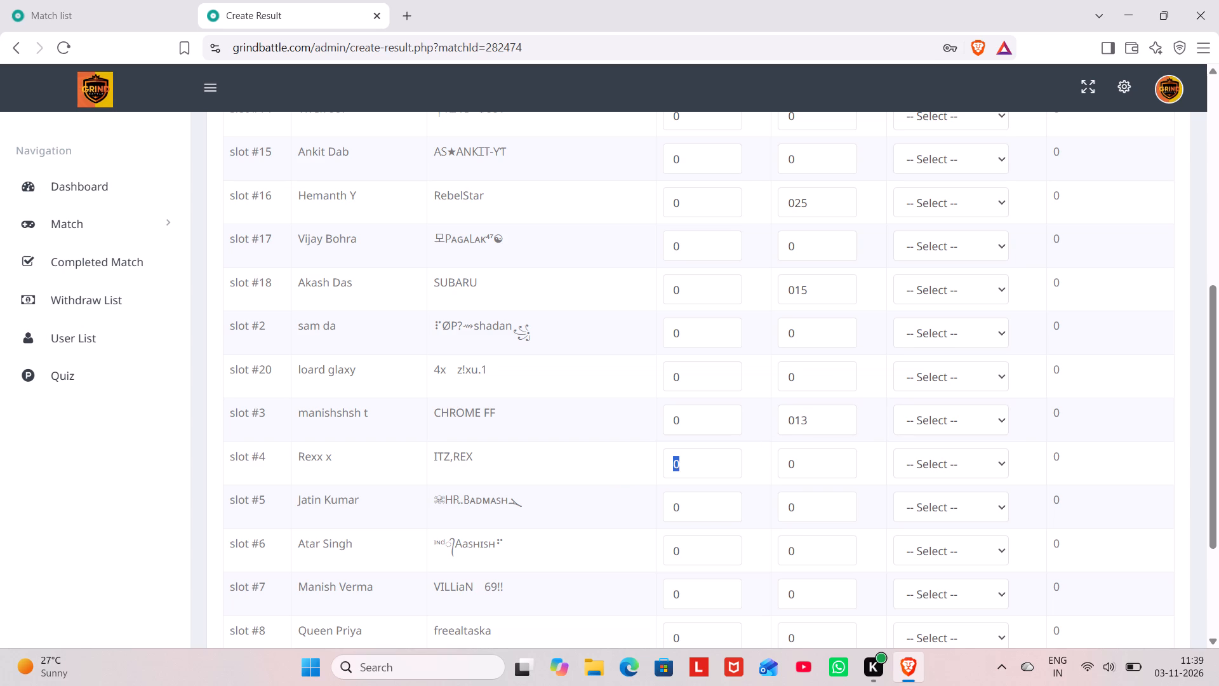
Set the pool prize of slot #4 (ITZ,REX) to 10.
{"action": "left_click", "coordinate": [829, 454]}
{"action": "type", "text": "10"}
{"action": "key", "text": "Tab"}
{"action": "left_click", "coordinate": [600, 530]}
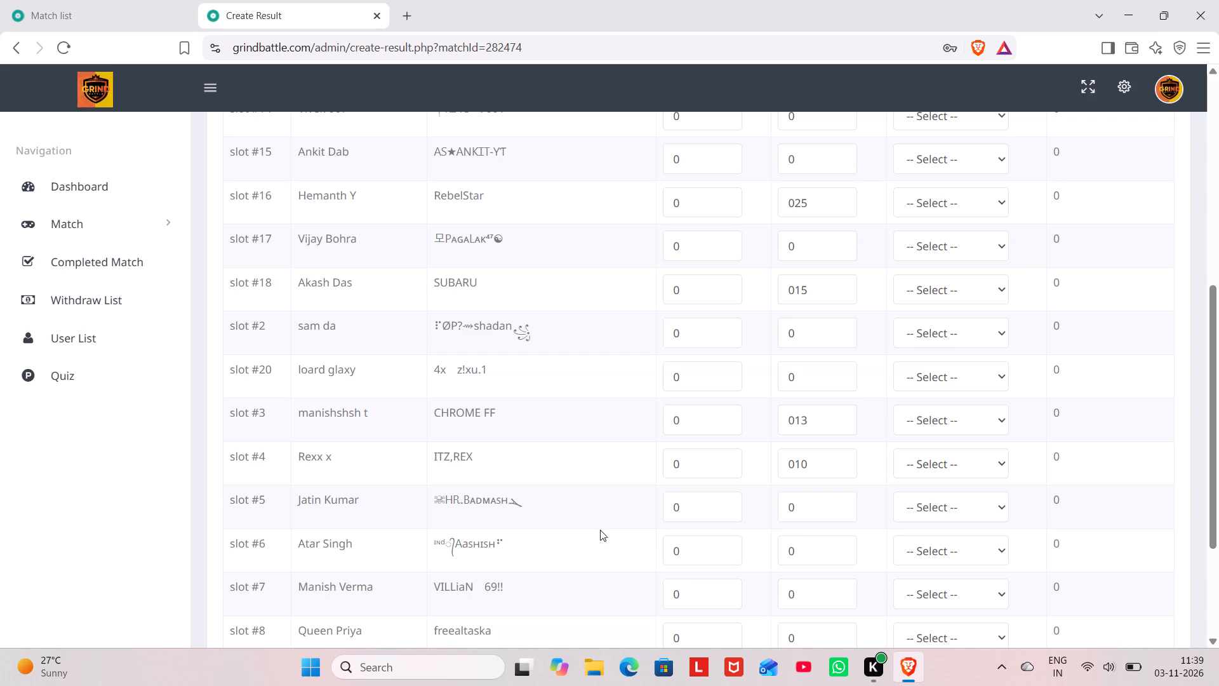
Set the pool prize of slot #5 to 7.
{"action": "left_click", "coordinate": [809, 513]}
{"action": "key", "text": "7"}
{"action": "key", "text": "Tab"}
{"action": "left_click_drag", "start_coordinate": [594, 514], "coordinate": [829, 605]}
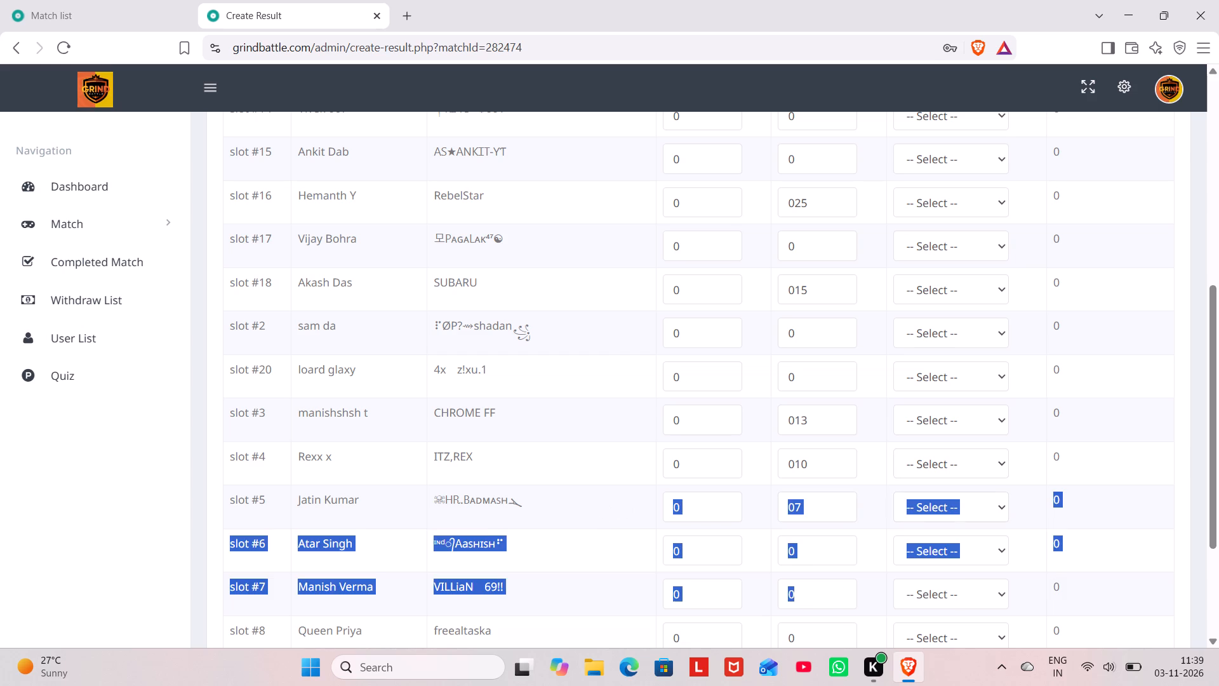
{"action": "left_click_drag", "start_coordinate": [829, 605], "coordinate": [826, 602]}
{"action": "left_click", "coordinate": [826, 602]}
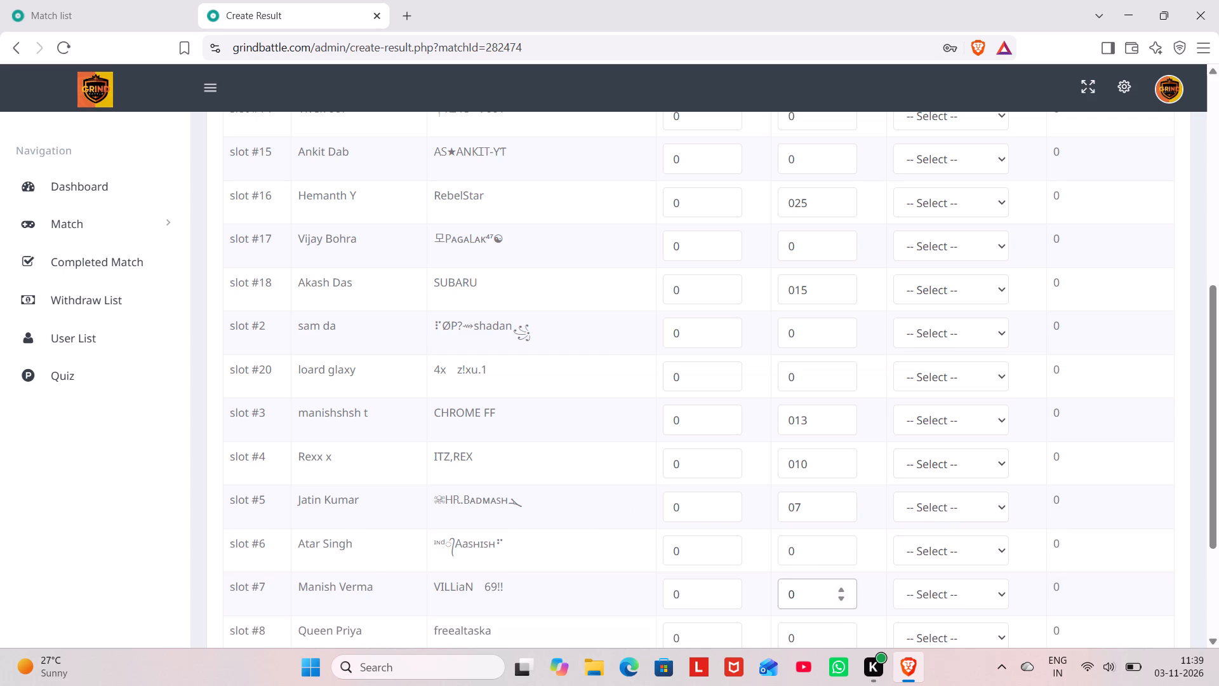
{"action": "key", "text": "9"}
{"action": "key", "text": "Tab"}
{"action": "left_click", "coordinate": [556, 546]}
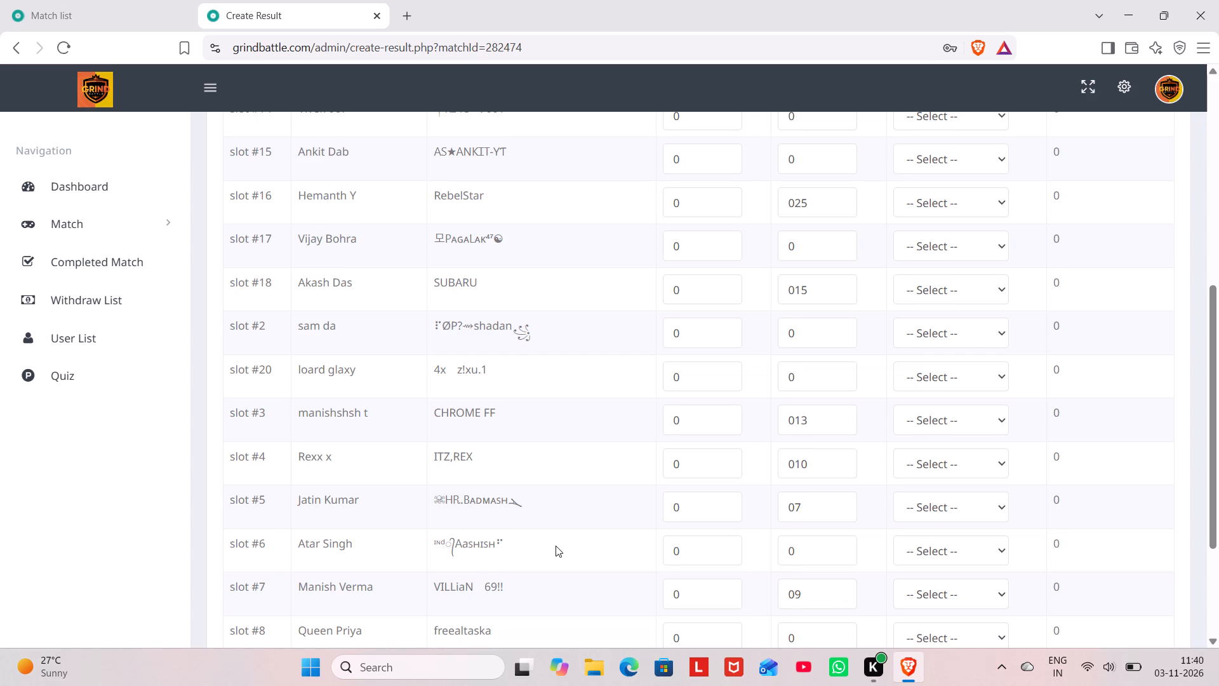
Submit the winners for match 282474.
{"action": "scroll", "coordinate": [556, 546], "scroll_direction": "up", "scroll_amount": 9}
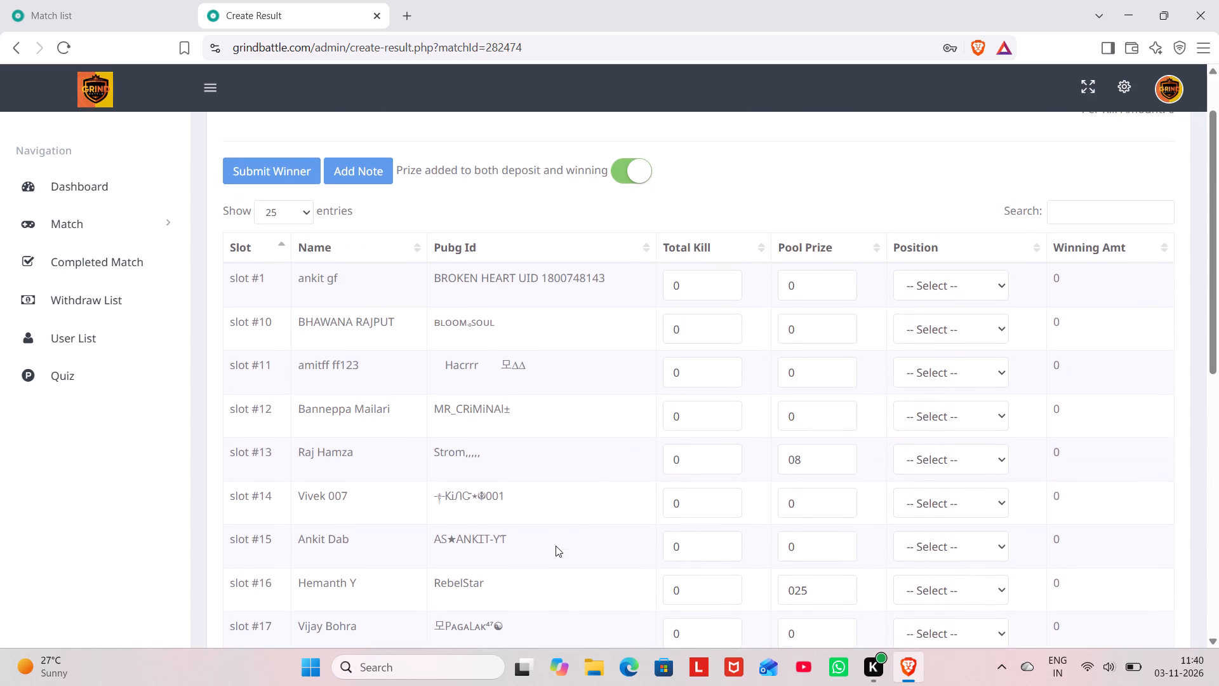
{"action": "left_click", "coordinate": [280, 177]}
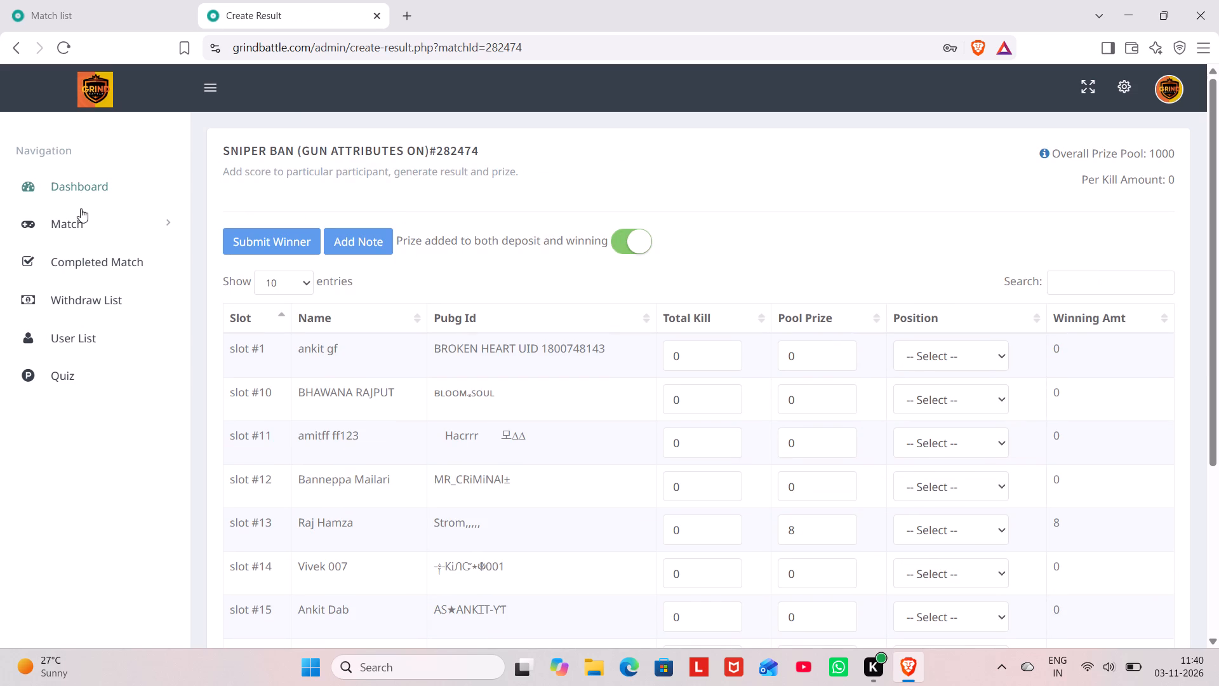
Search the completed matches for 282260 and open its result generation page.
{"action": "left_click", "coordinate": [88, 262]}
{"action": "left_click", "coordinate": [98, 1]}
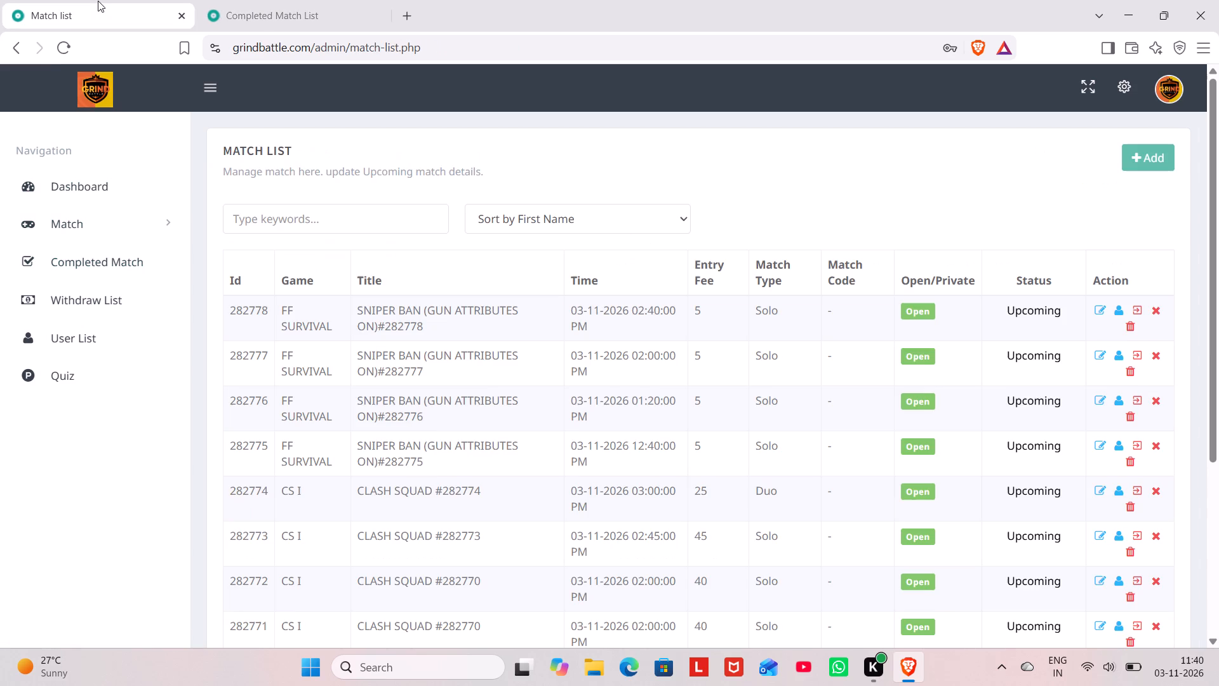
{"action": "left_click", "coordinate": [306, 0]}
{"action": "left_click", "coordinate": [306, 216]}
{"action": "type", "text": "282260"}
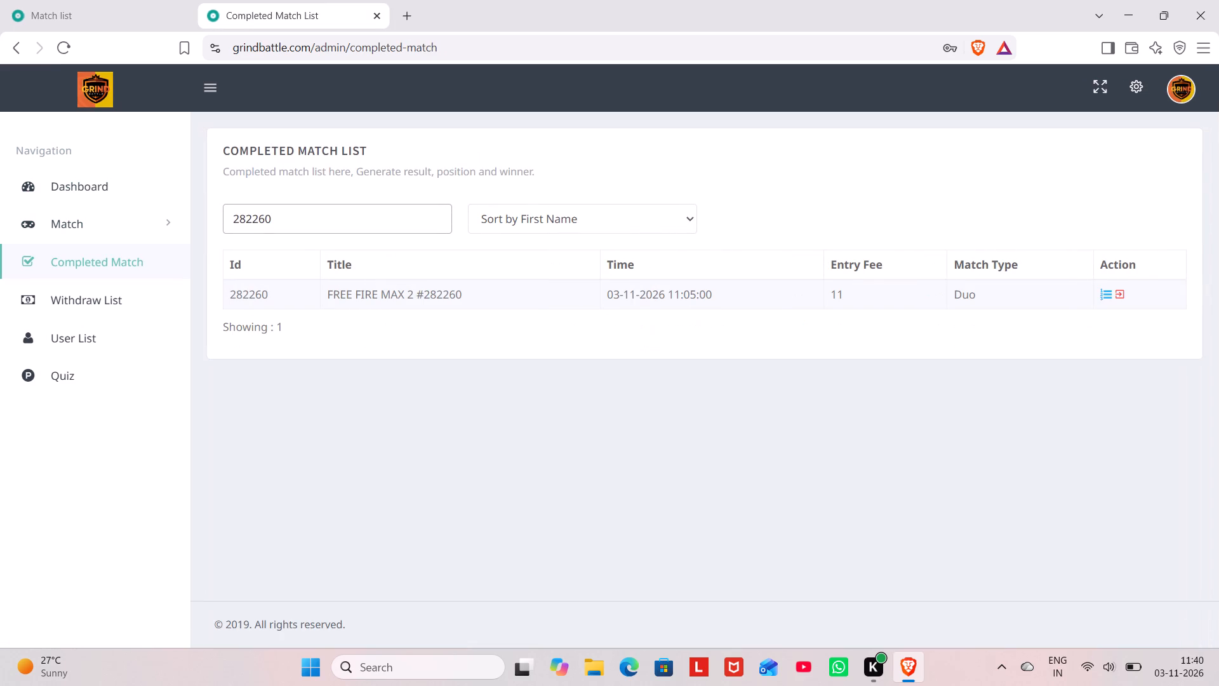
{"action": "left_click", "coordinate": [1106, 299]}
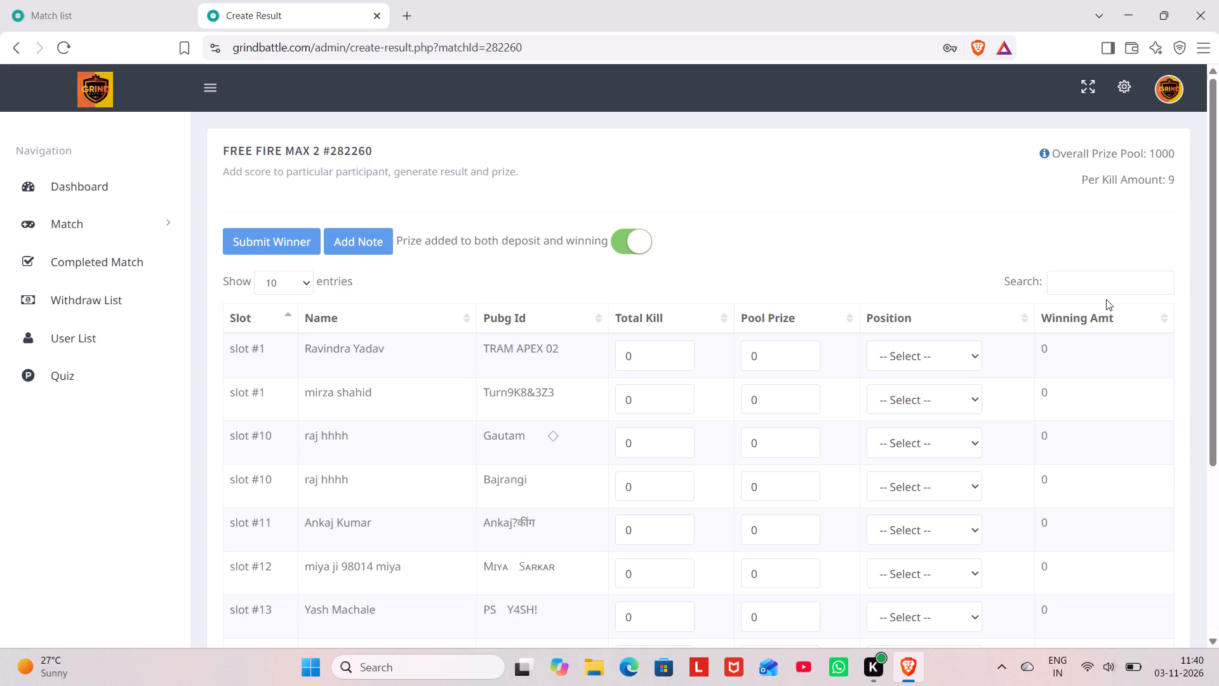
Show 50 participant entries per page and give slot #10 (Gautam) a pool prize of 5 and the position 1st Runner Up.
{"action": "left_click", "coordinate": [258, 278]}
{"action": "left_click", "coordinate": [278, 340]}
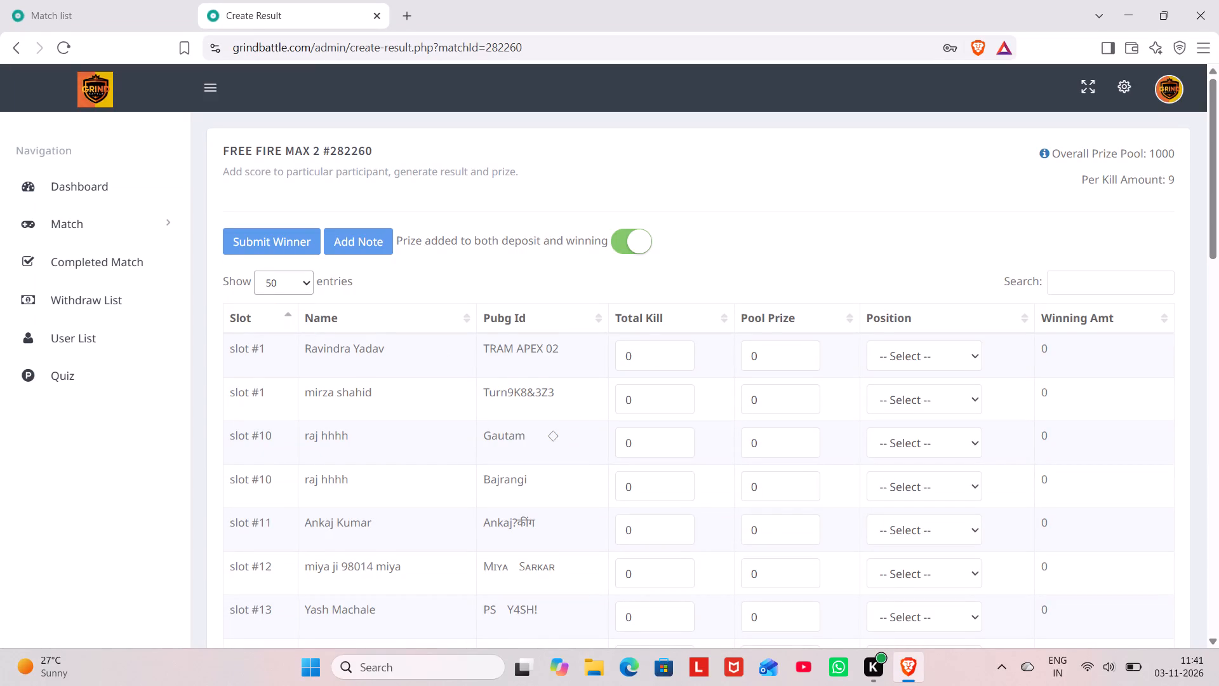
{"action": "left_click", "coordinate": [632, 452]}
{"action": "key", "text": "Tab"}
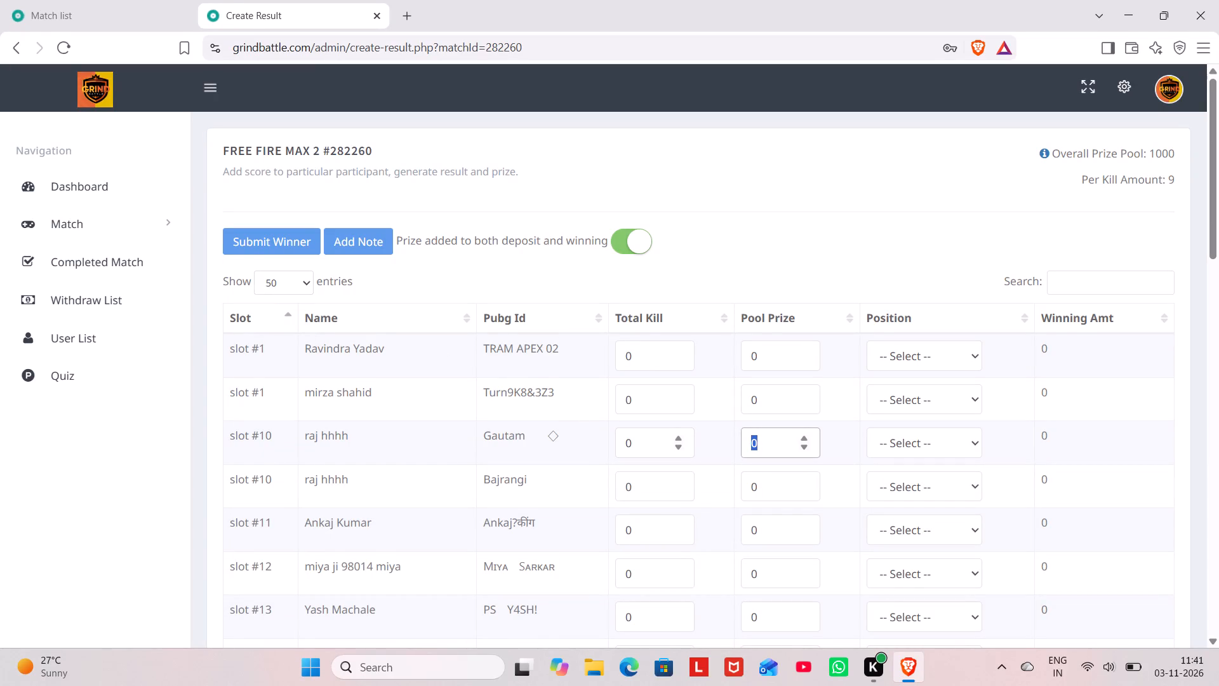
{"action": "key", "text": "5"}
{"action": "key", "text": "Tab"}
{"action": "key", "text": "Down"}
{"action": "key", "text": "Down"}
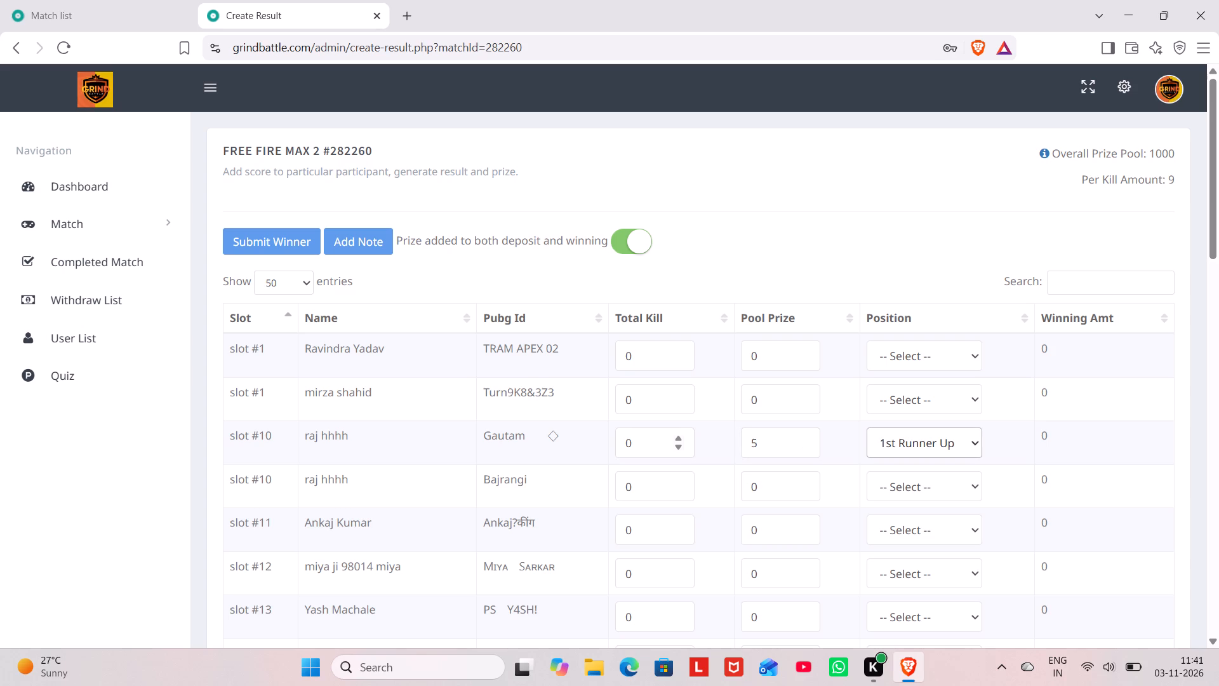
{"action": "key", "text": "Tab"}
Give slot #10 (Bajrangi) 3 kills, a pool prize of 5 and the position 1st Runner Up.
{"action": "type", "text": "03"}
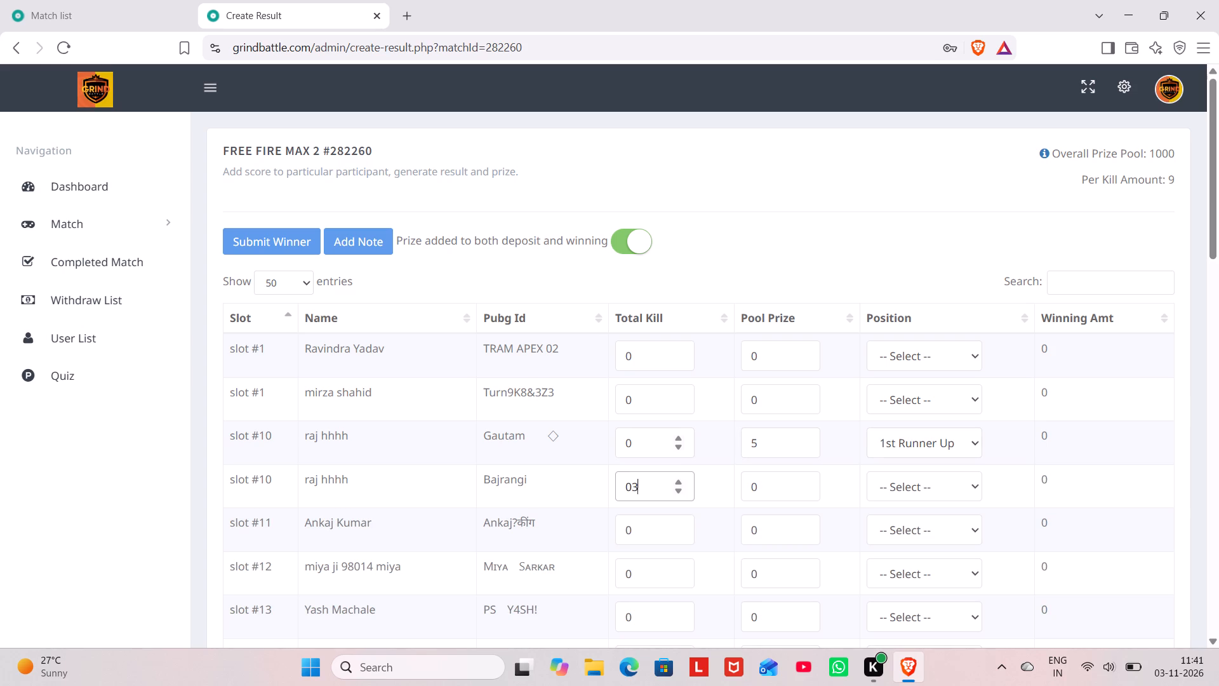
{"action": "key", "text": "Tab"}
{"action": "key", "text": "5"}
{"action": "key", "text": "Tab"}
{"action": "key", "text": "Down"}
{"action": "key", "text": "Down"}
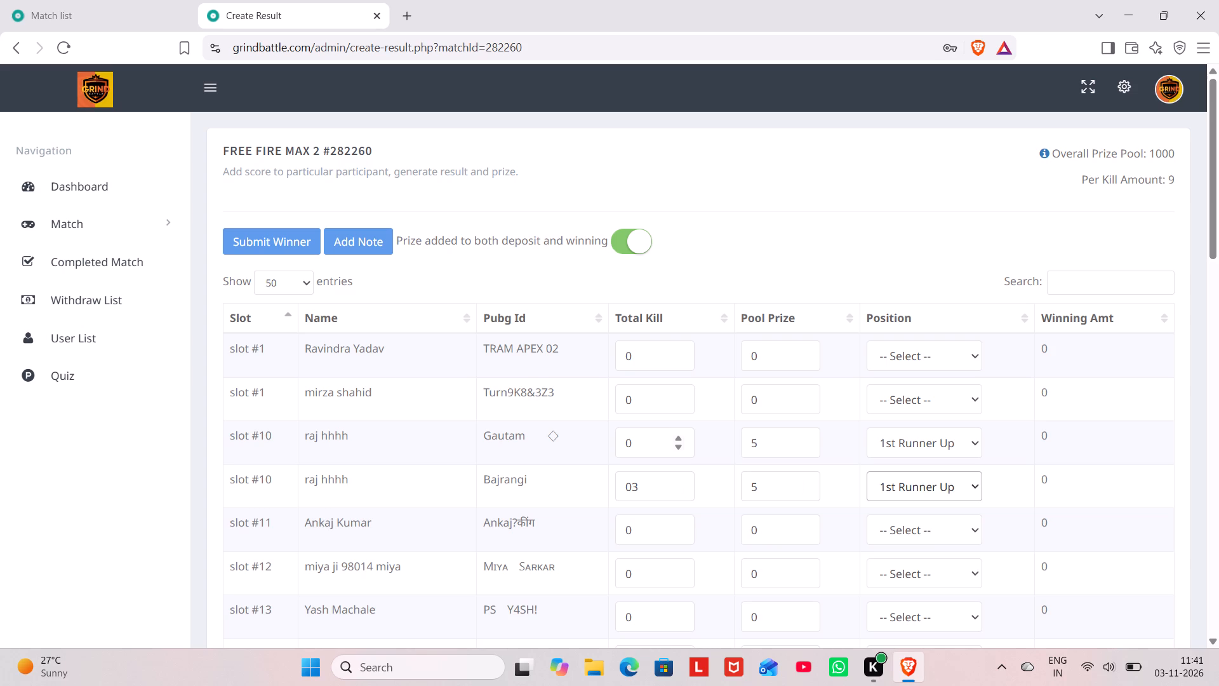
{"action": "key", "text": "Tab"}
{"action": "left_click", "coordinate": [418, 490]}
Give slot #17 (PAPA 84) 6 kills, a pool prize of 15 and the position Winner.
{"action": "scroll", "coordinate": [510, 492], "scroll_direction": "down", "scroll_amount": 4}
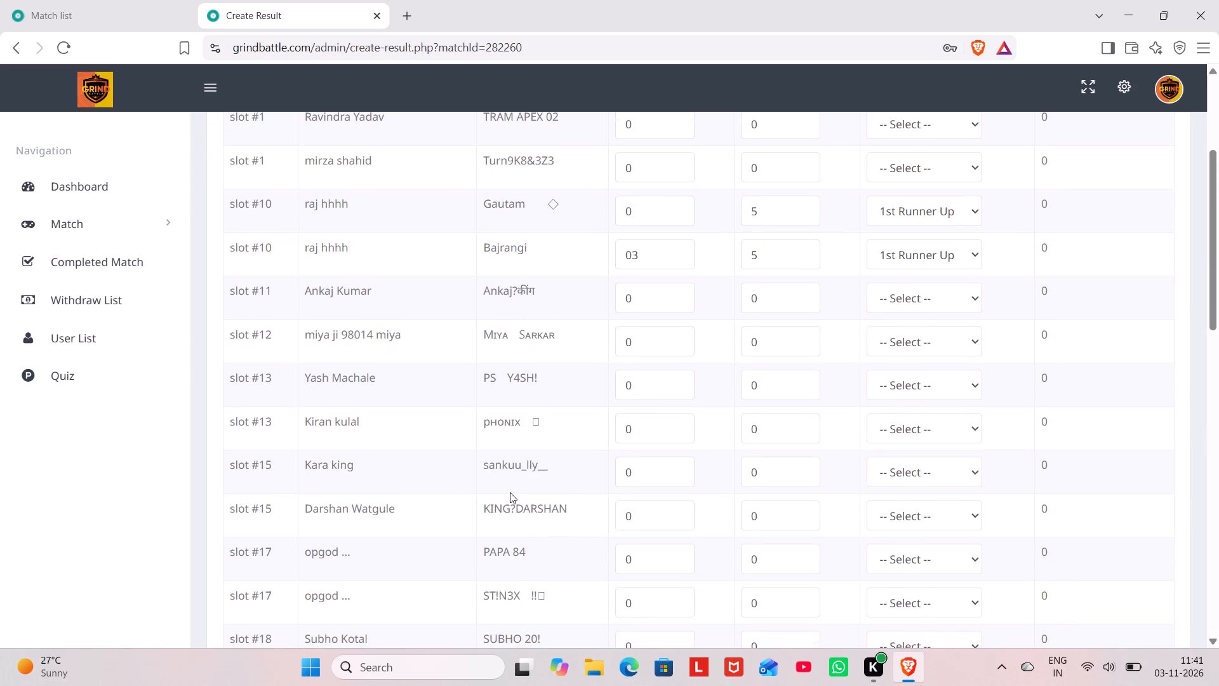
{"action": "scroll", "coordinate": [510, 492], "scroll_direction": "down", "scroll_amount": 2}
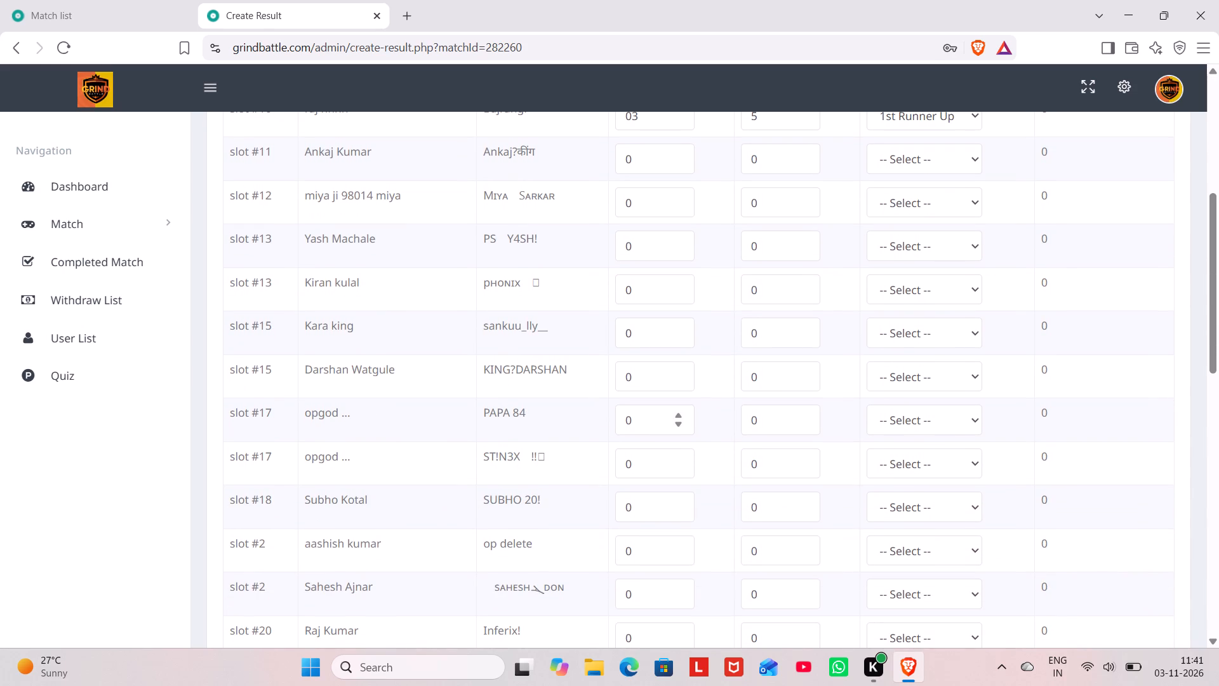
{"action": "left_click", "coordinate": [646, 417]}
{"action": "key", "text": "6"}
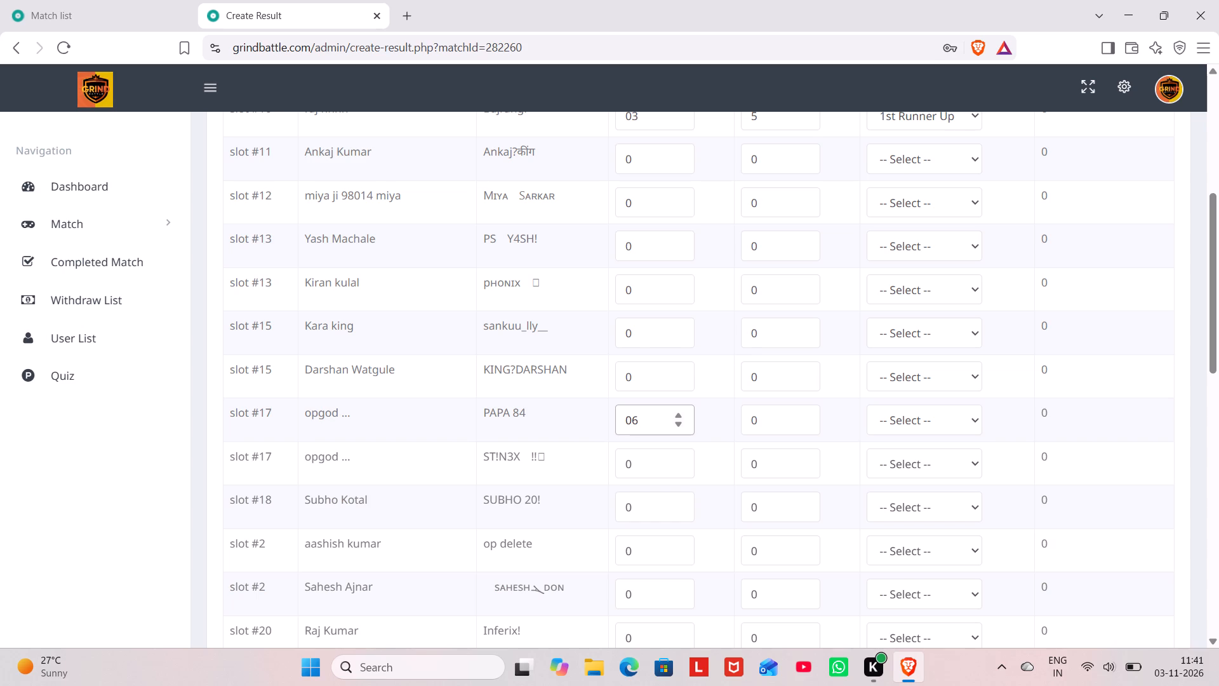
{"action": "key", "text": "Tab"}
{"action": "type", "text": "15"}
{"action": "key", "text": "Tab"}
{"action": "key", "text": "Down"}
{"action": "key", "text": "Tab"}
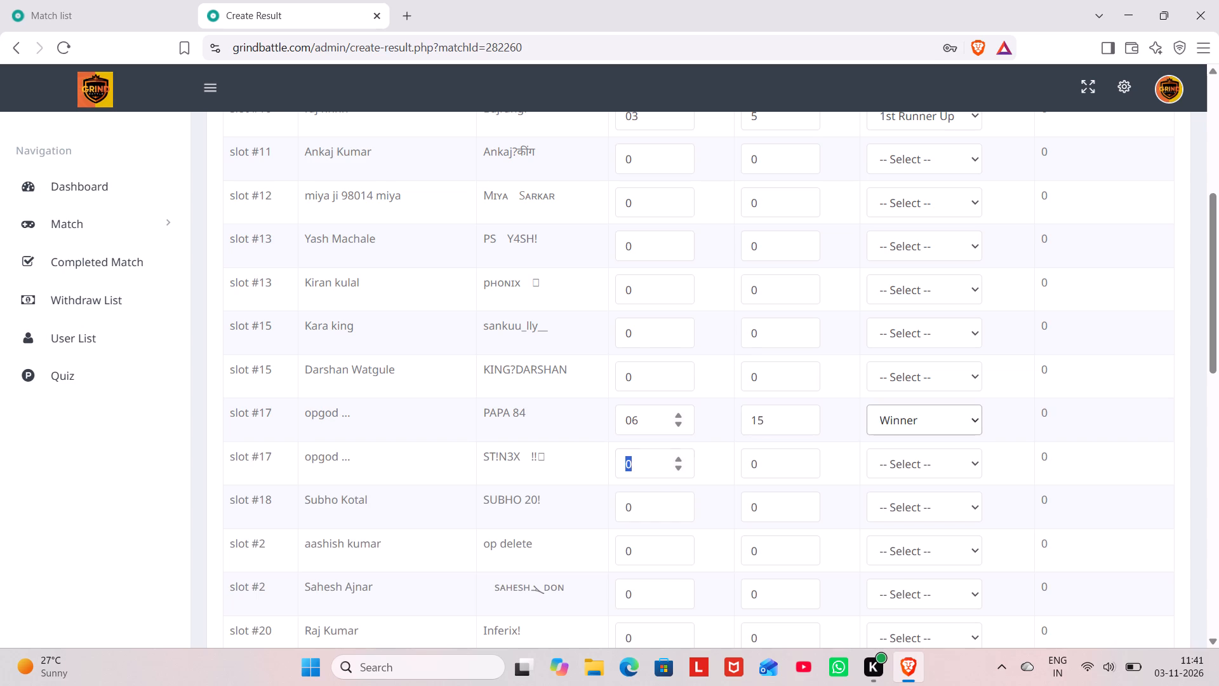
{"action": "key", "text": "0"}
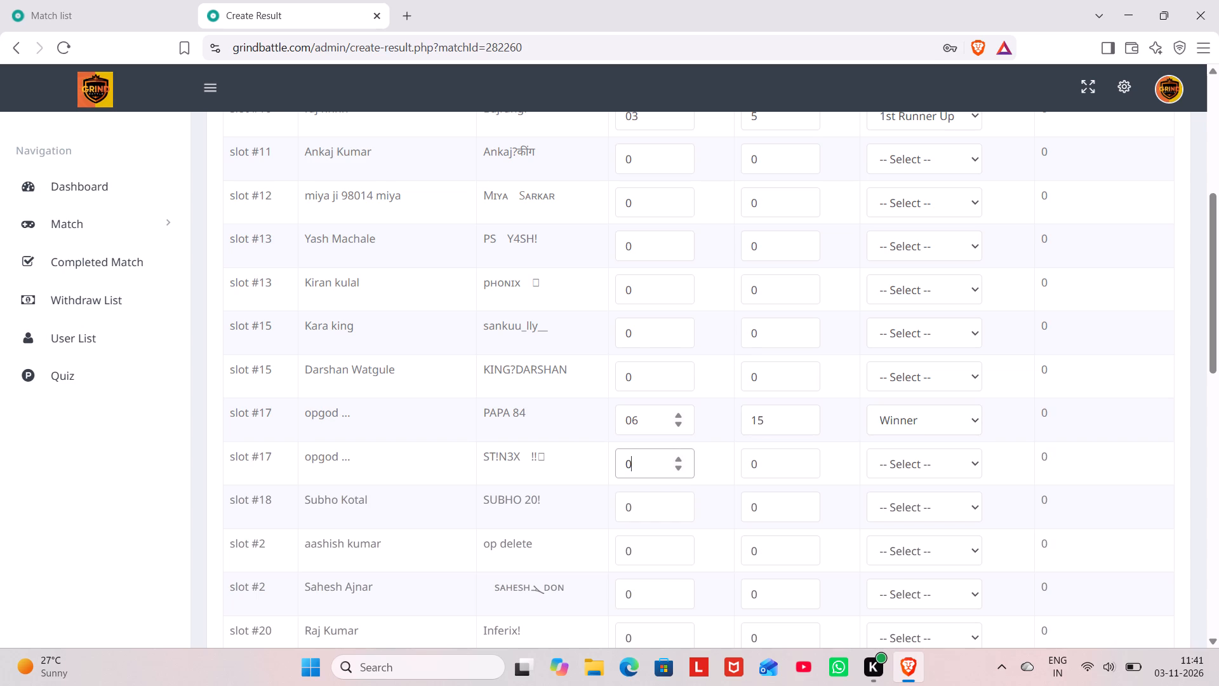
{"action": "key", "text": "5"}
{"action": "key", "text": "Tab"}
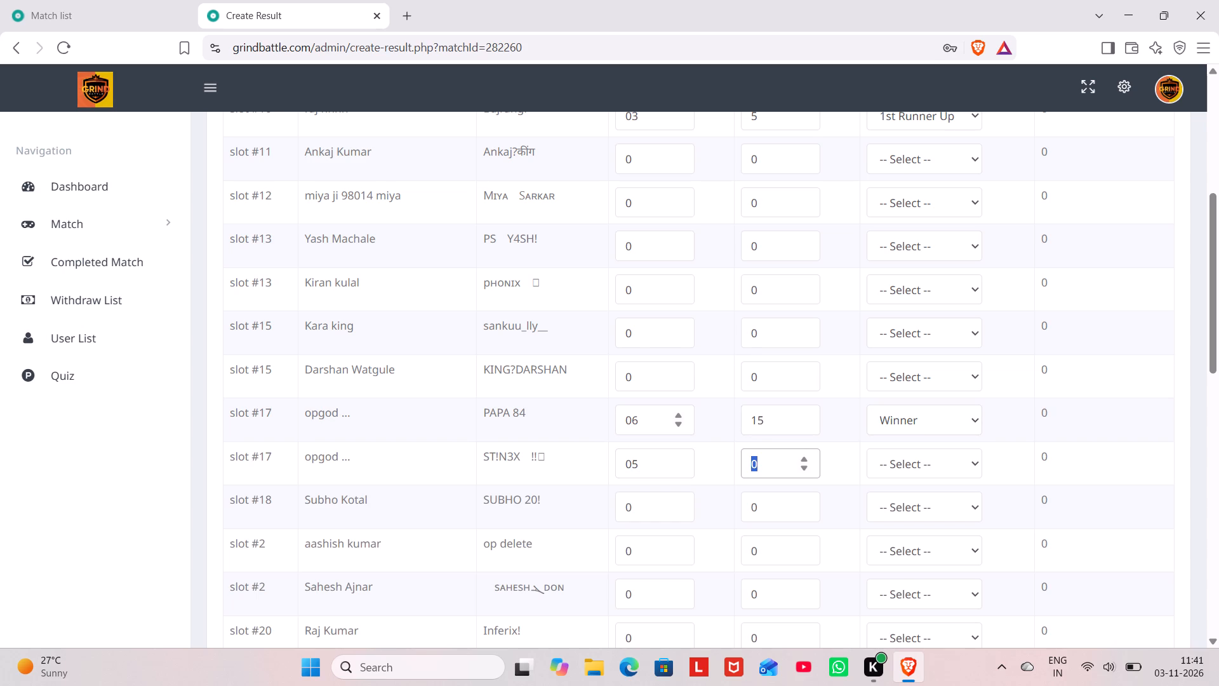
{"action": "type", "text": "15"}
{"action": "key", "text": "Tab"}
{"action": "key", "text": "Down"}
{"action": "key", "text": "Down"}
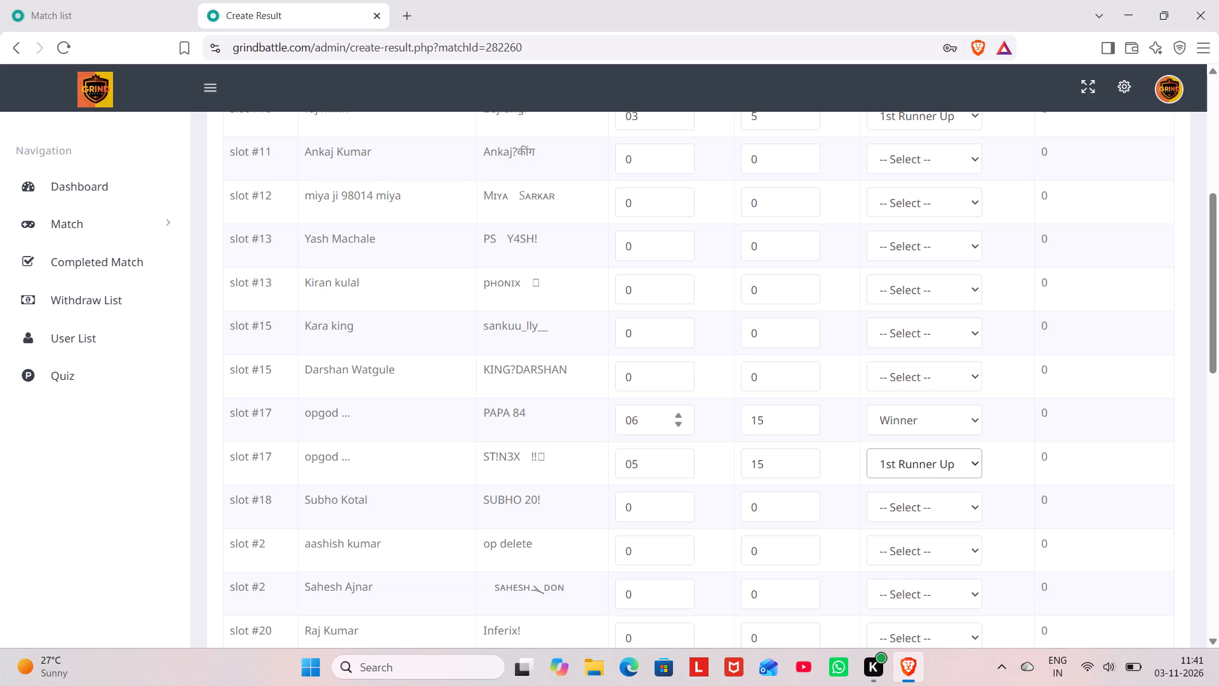
{"action": "key", "text": "Down"}
{"action": "key", "text": "Down"}
{"action": "key", "text": "Up"}
{"action": "key", "text": "Up"}
{"action": "key", "text": "Up"}
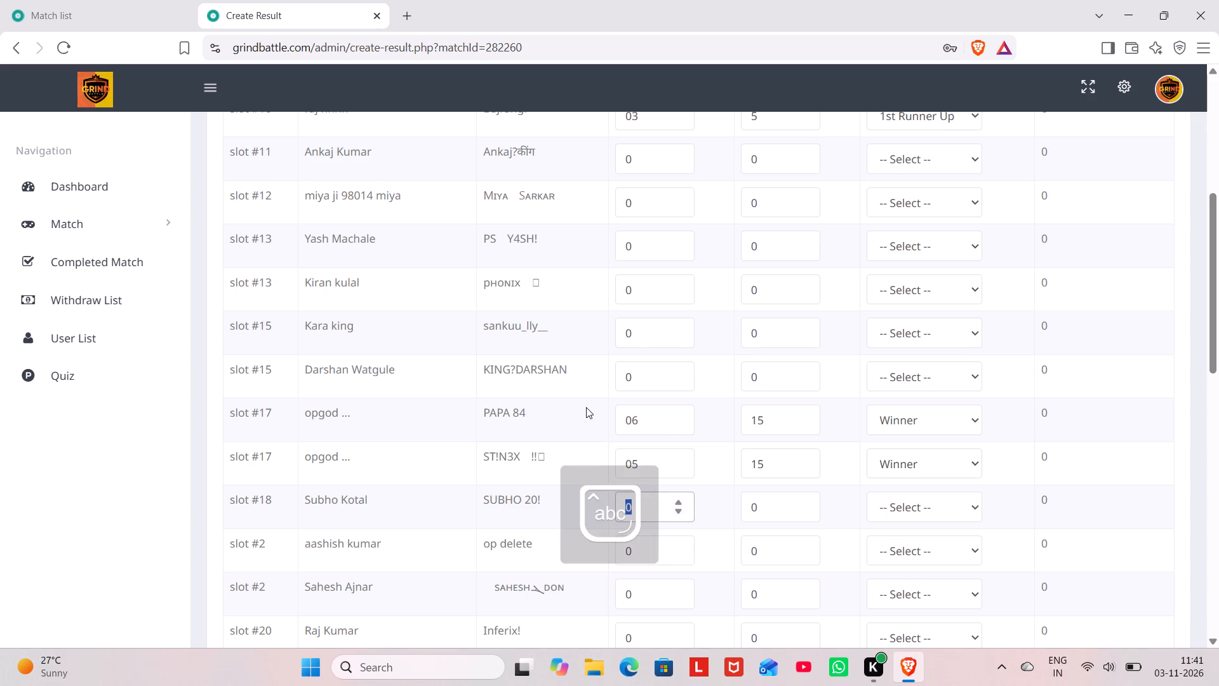
{"action": "left_click", "coordinate": [572, 417]}
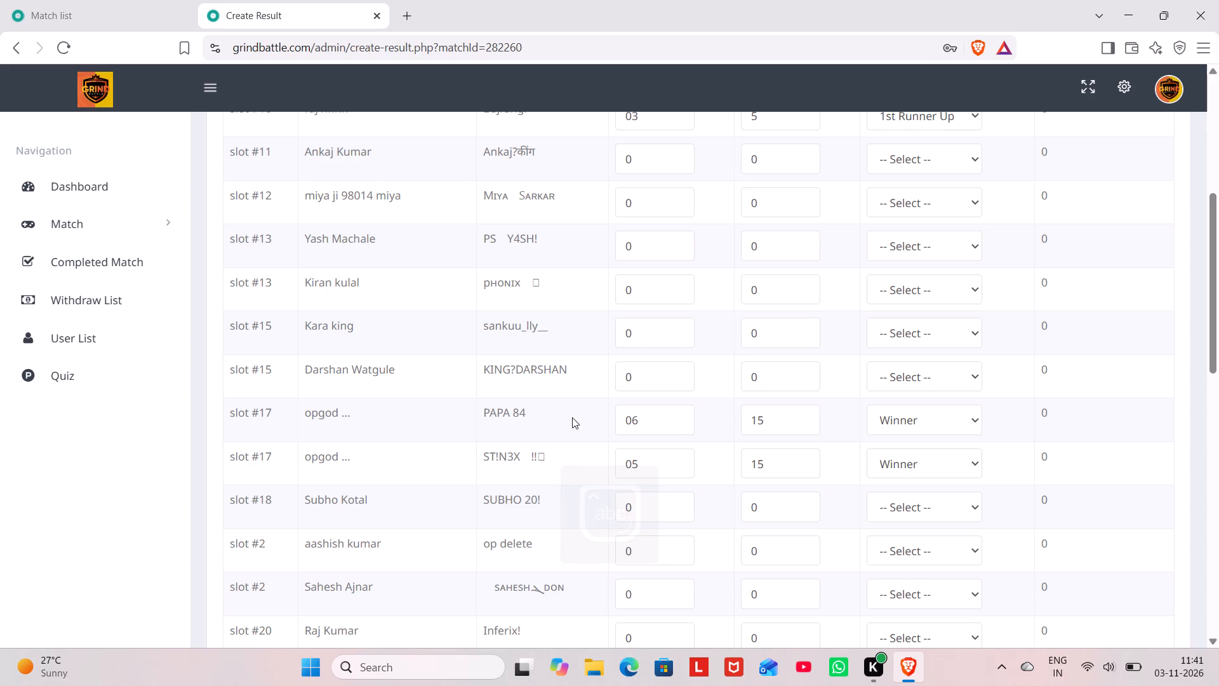
{"action": "left_click", "coordinate": [651, 513]}
{"action": "key", "text": "2"}
{"action": "key", "text": "Tab"}
{"action": "left_click", "coordinate": [529, 433]}
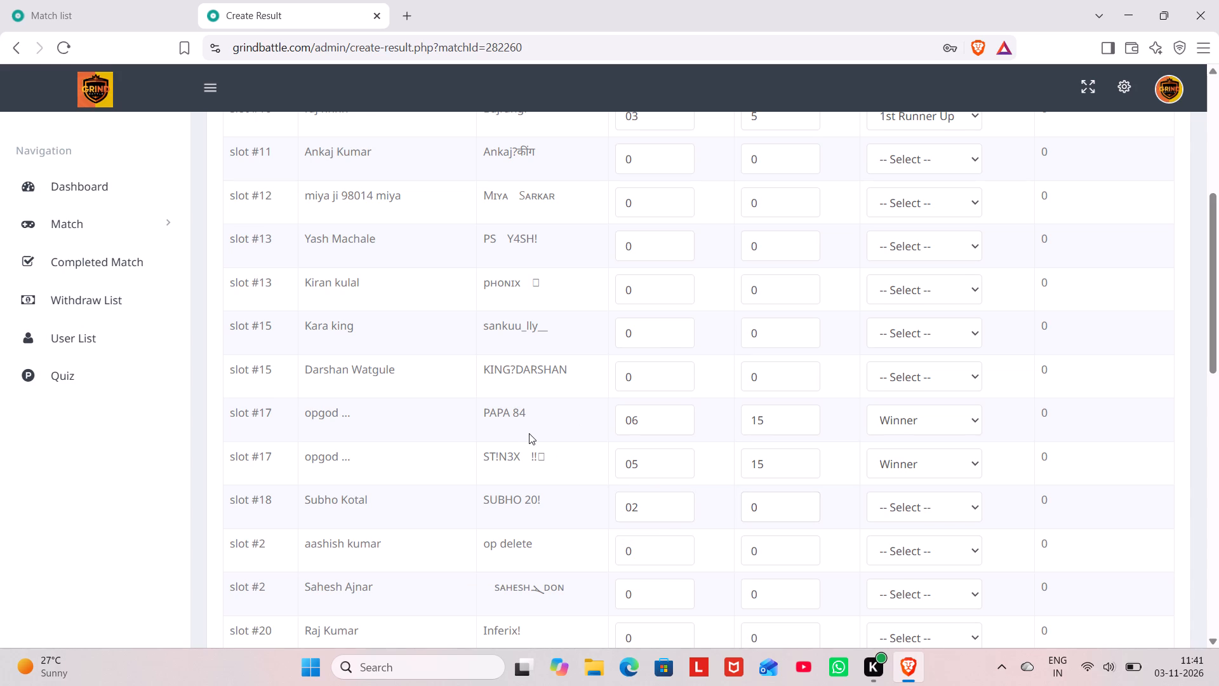
{"action": "scroll", "coordinate": [529, 433], "scroll_direction": "up", "scroll_amount": 5}
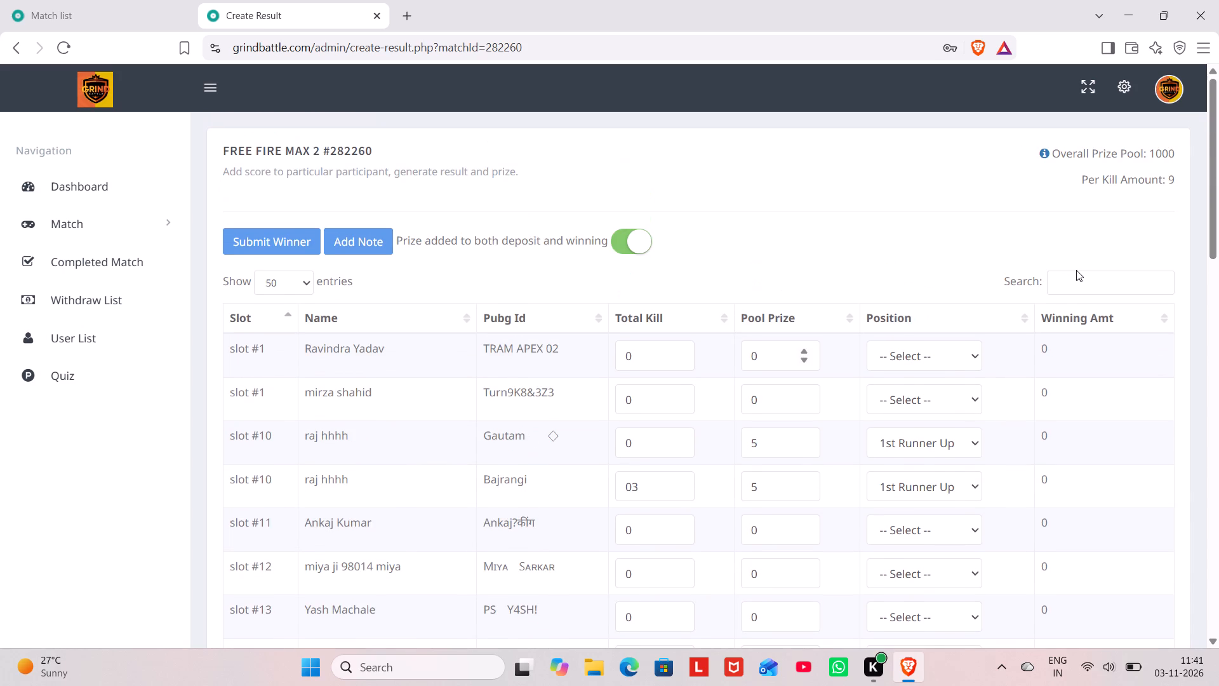
{"action": "left_click", "coordinate": [1070, 279]}
{"action": "type", "text": "de"}
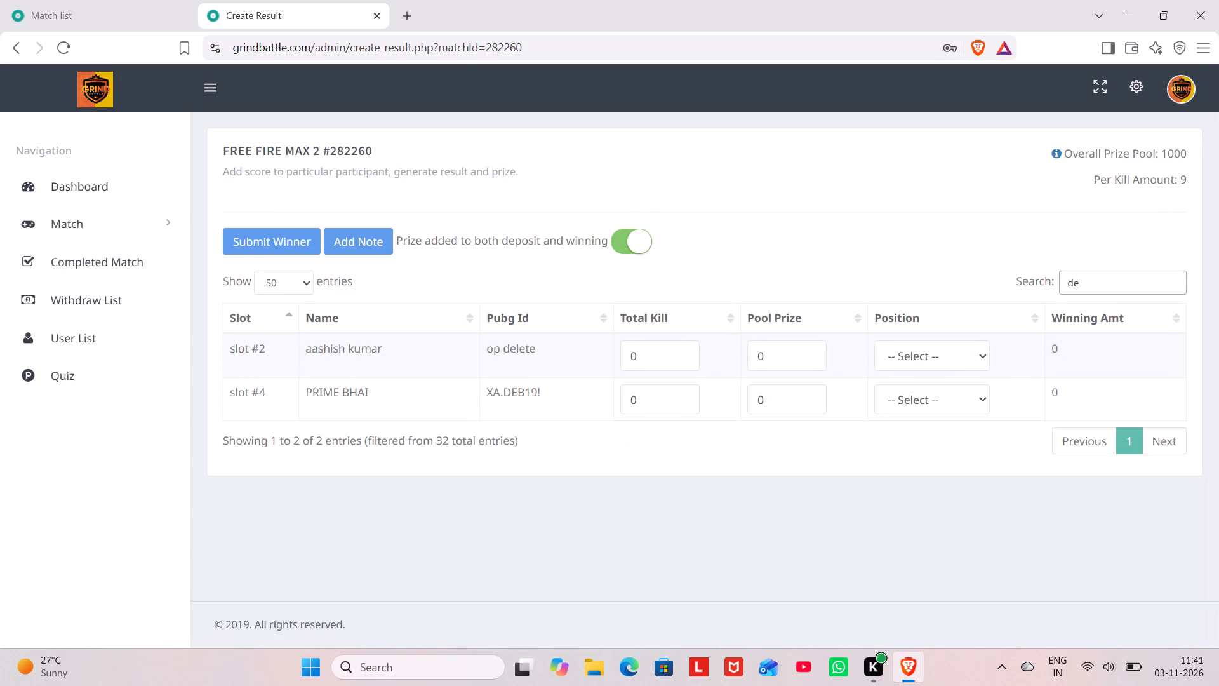
{"action": "left_click", "coordinate": [655, 391]}
{"action": "key", "text": "2"}
{"action": "key", "text": "Tab"}
{"action": "left_click", "coordinate": [1102, 281]}
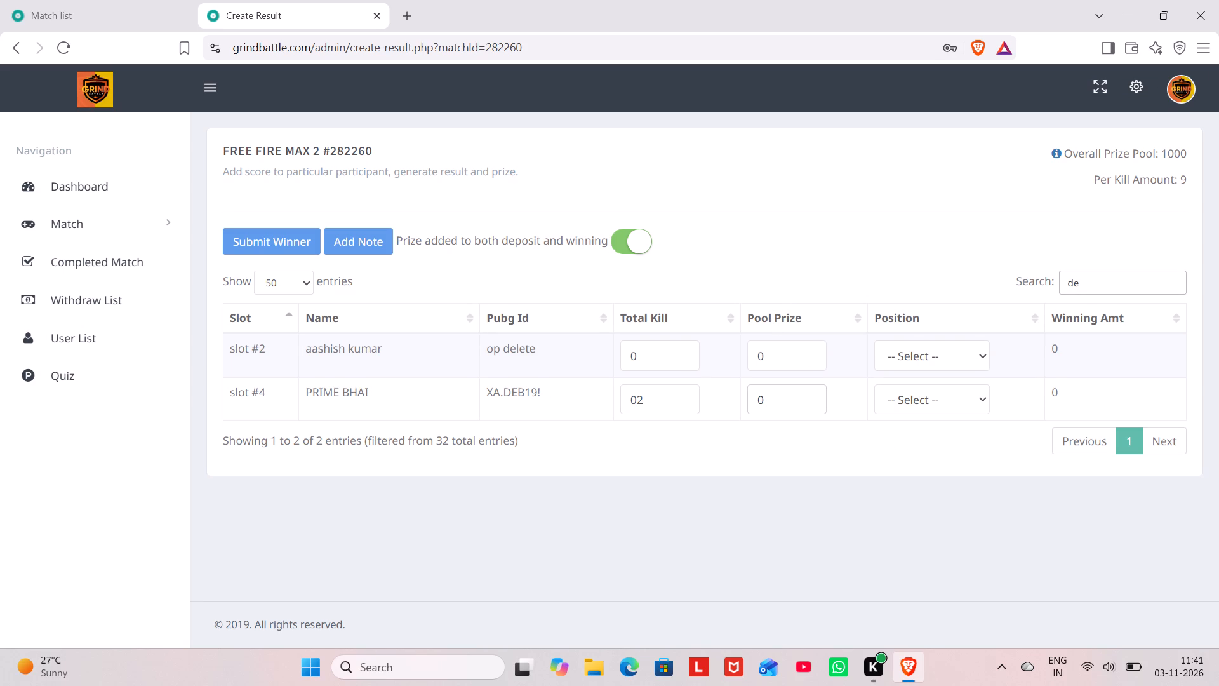
{"action": "key", "text": "BackSpace"}
{"action": "key", "text": "BackSpace"}
{"action": "key", "text": "BackSpace"}
{"action": "key", "text": "BackSpace"}
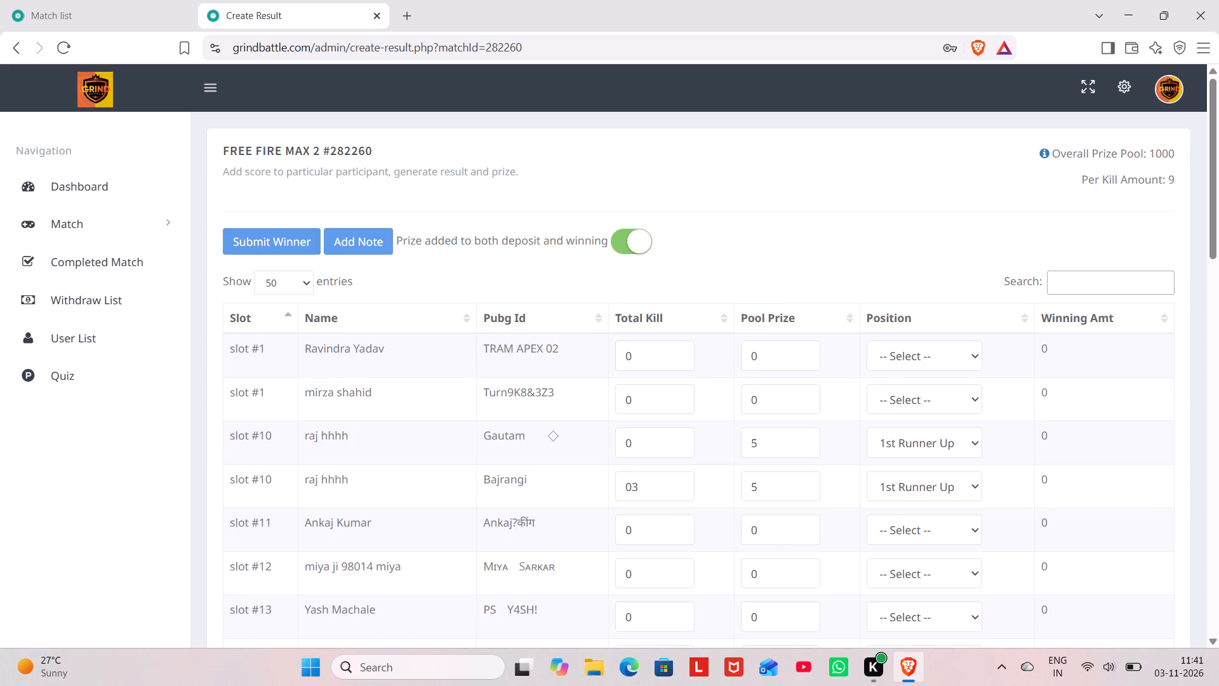
{"action": "type", "text": "yas"}
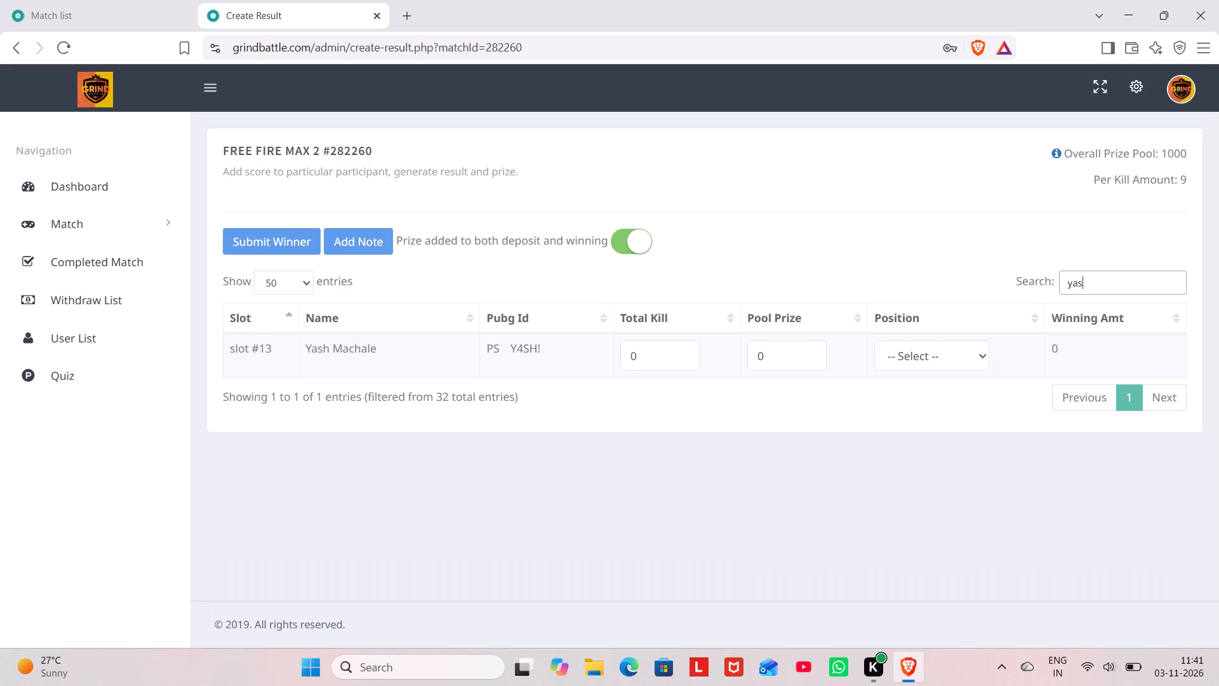
{"action": "left_click", "coordinate": [655, 354]}
{"action": "key", "text": "2"}
{"action": "key", "text": "Tab"}
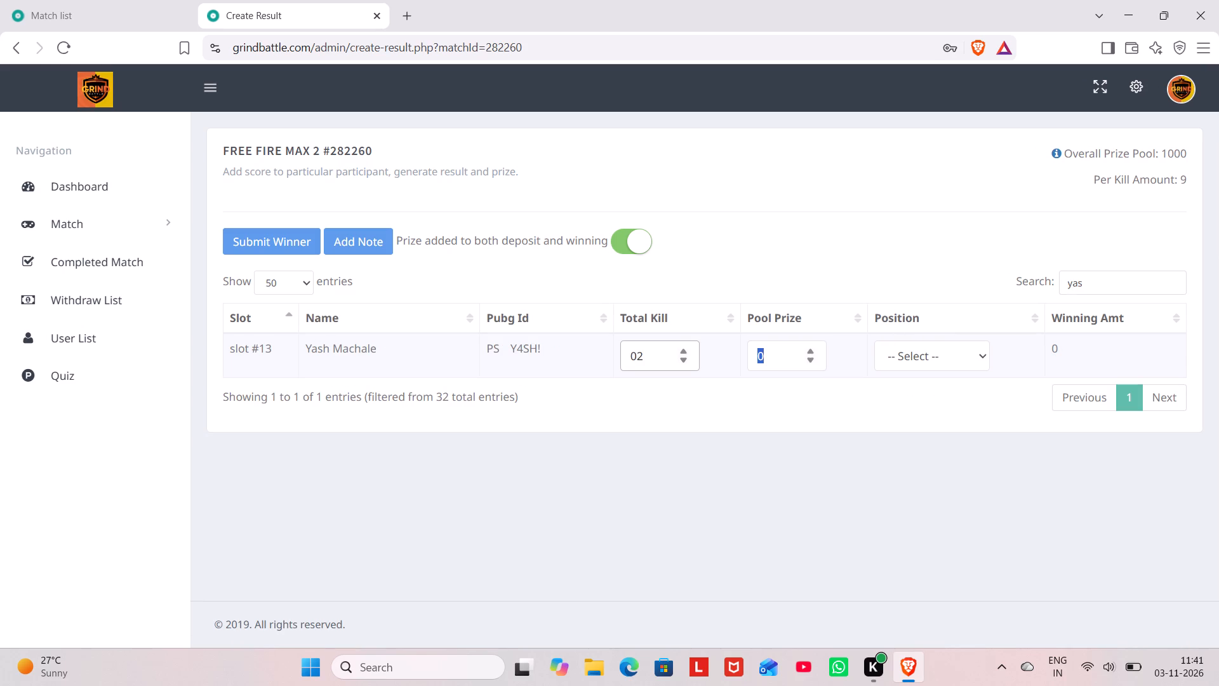
{"action": "left_click", "coordinate": [1105, 290]}
{"action": "key", "text": "BackSpace"}
{"action": "key", "text": "BackSpace"}
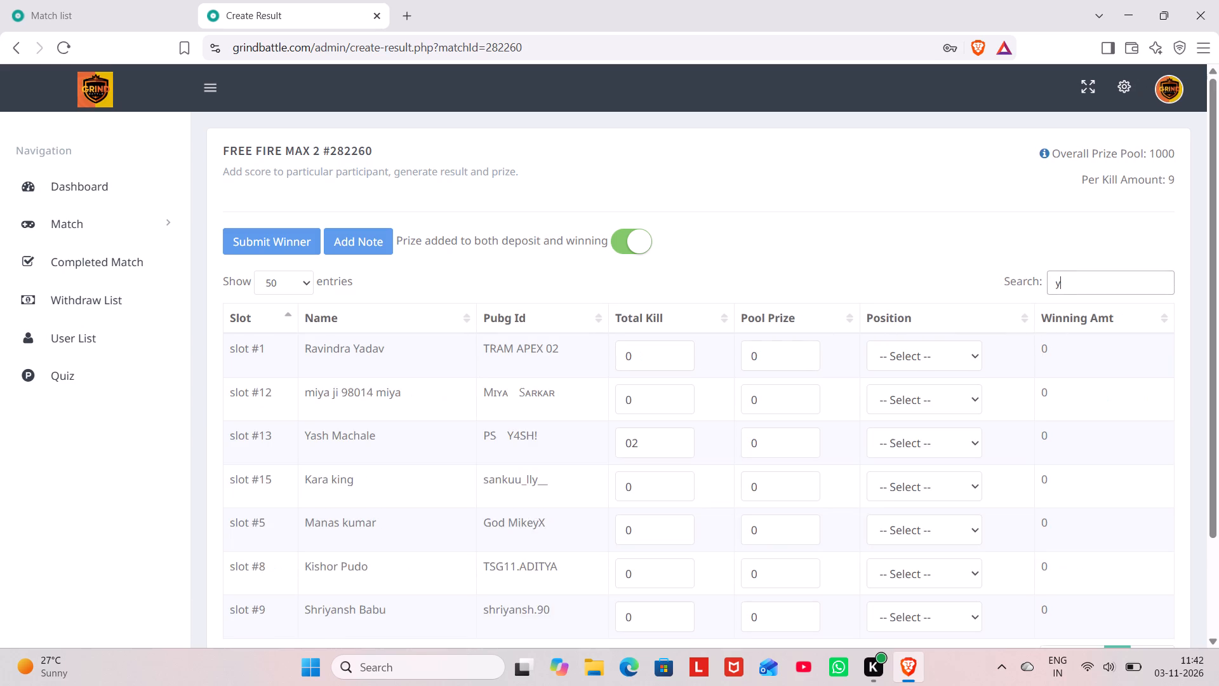
{"action": "key", "text": "BackSpace"}
{"action": "key", "text": "BackSpace"}
{"action": "scroll", "coordinate": [537, 572], "scroll_direction": "down", "scroll_amount": 2}
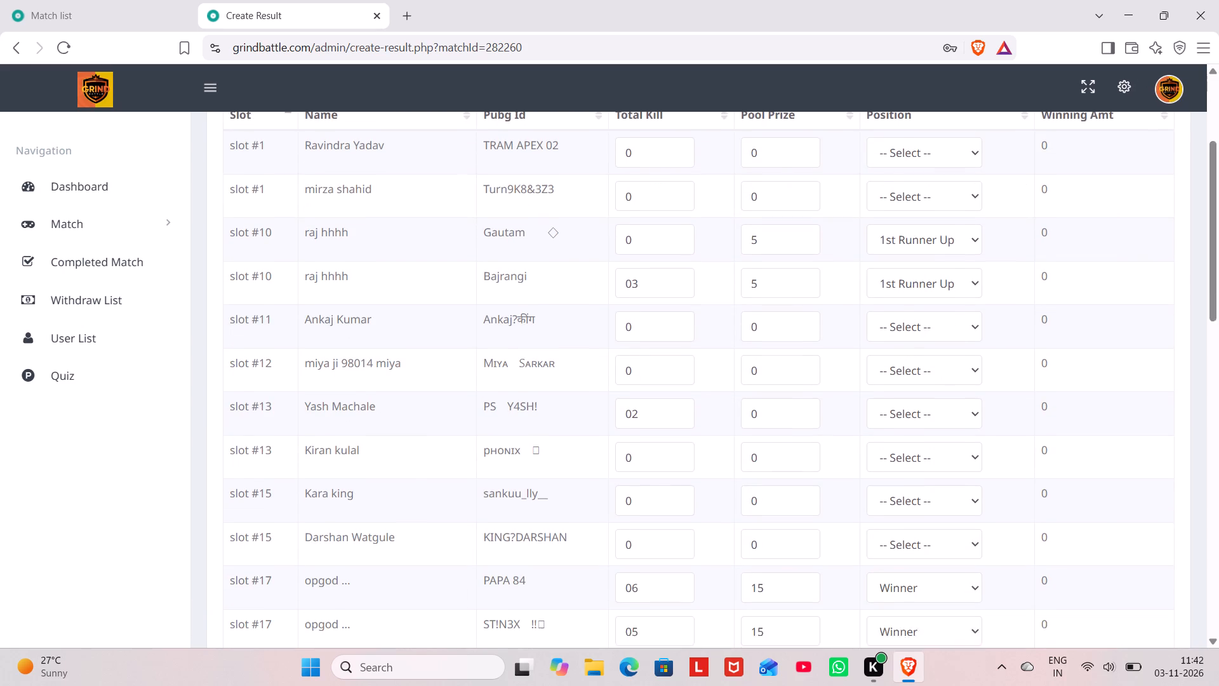
{"action": "scroll", "coordinate": [537, 572], "scroll_direction": "down", "scroll_amount": 1}
{"action": "left_click", "coordinate": [655, 440]}
{"action": "key", "text": "1"}
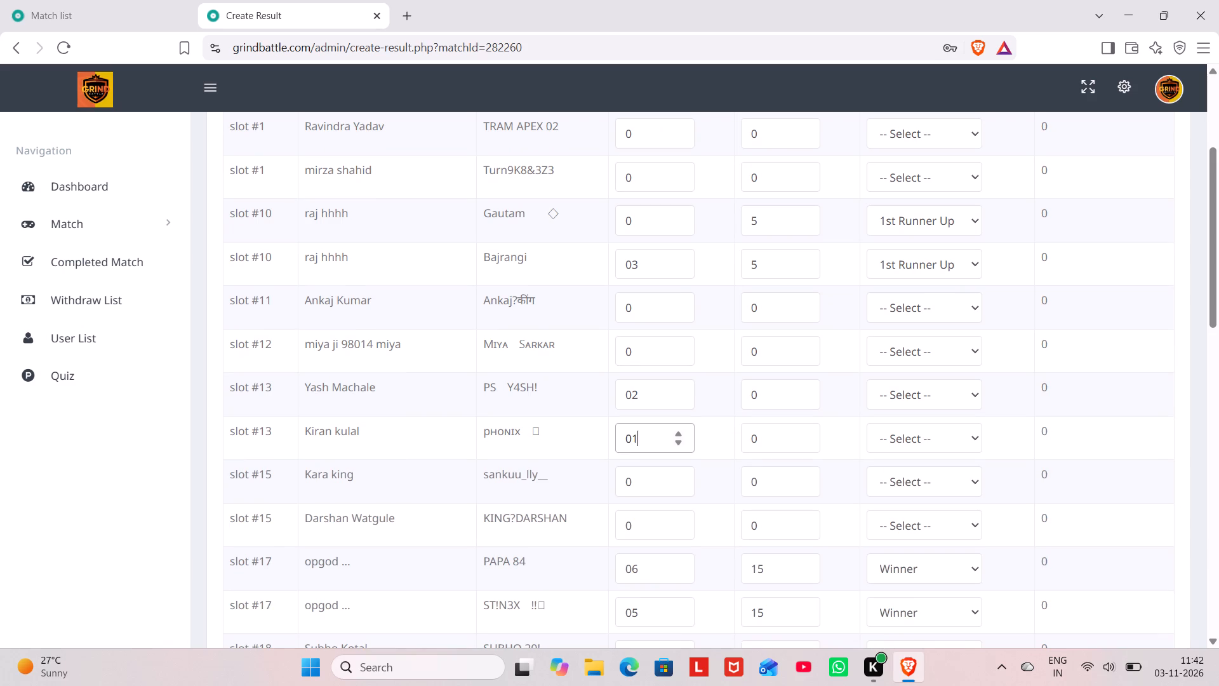
{"action": "key", "text": "Tab"}
{"action": "left_click", "coordinate": [1030, 363]}
{"action": "scroll", "coordinate": [1030, 363], "scroll_direction": "up", "scroll_amount": 5}
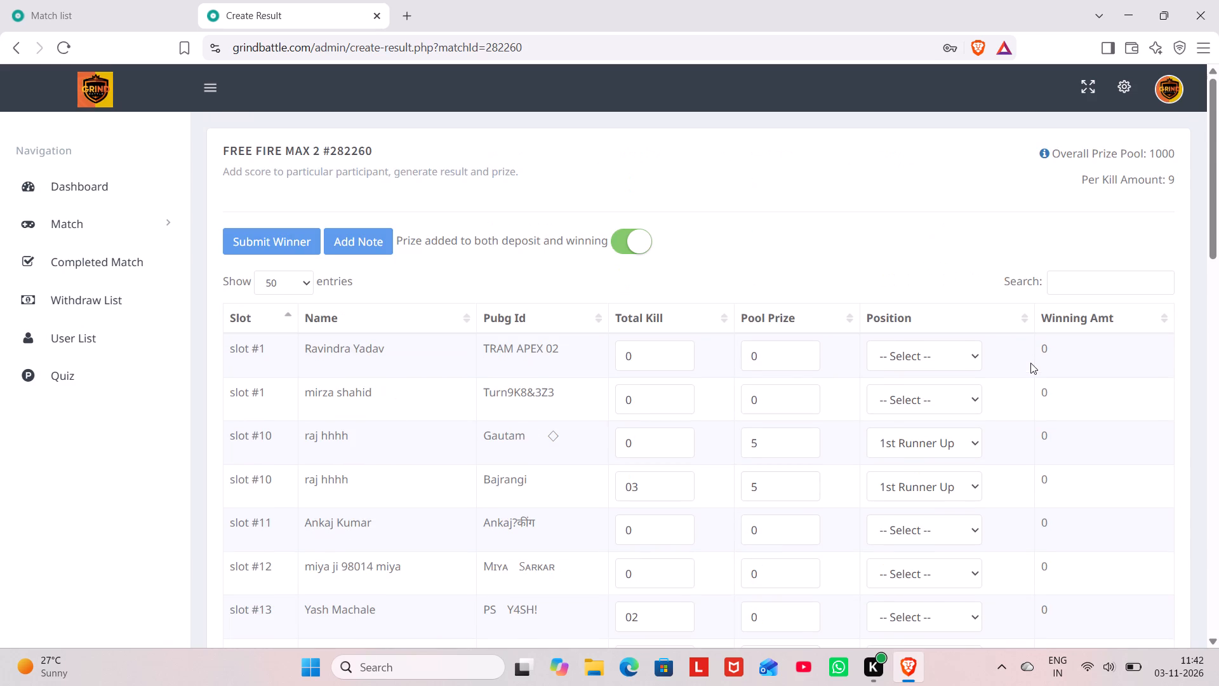
{"action": "left_click", "coordinate": [1116, 271]}
{"action": "type", "text": "aza"}
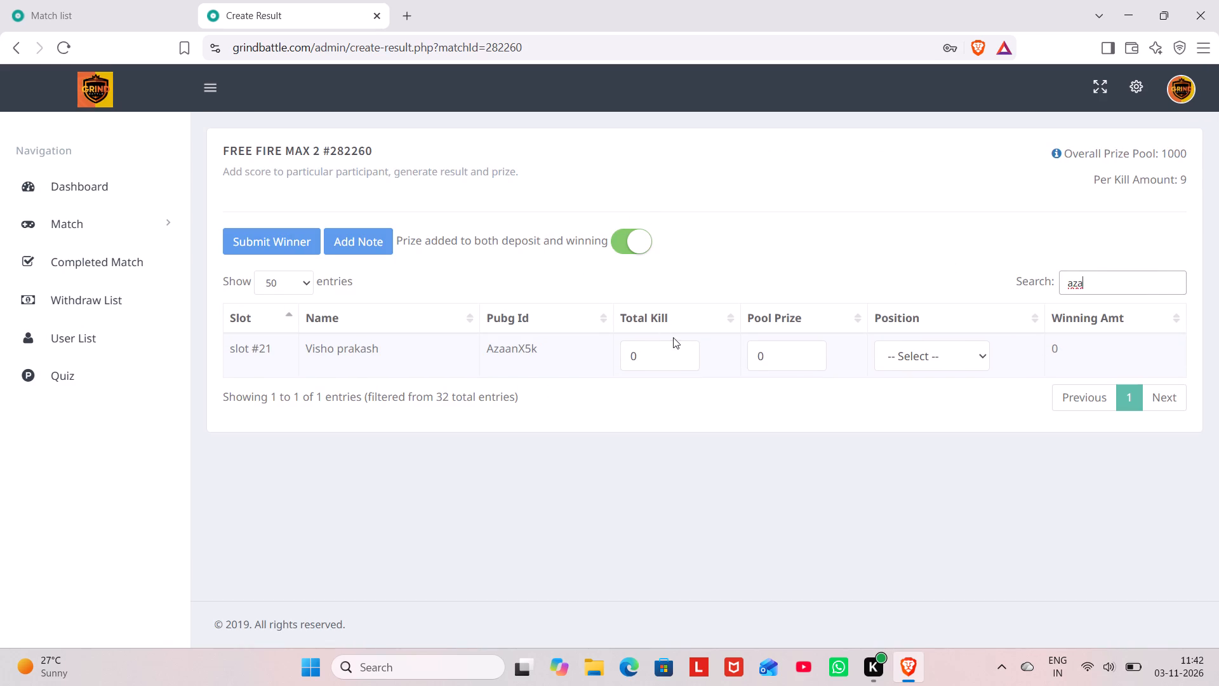
{"action": "left_click", "coordinate": [665, 363]}
{"action": "key", "text": "2"}
{"action": "key", "text": "Tab"}
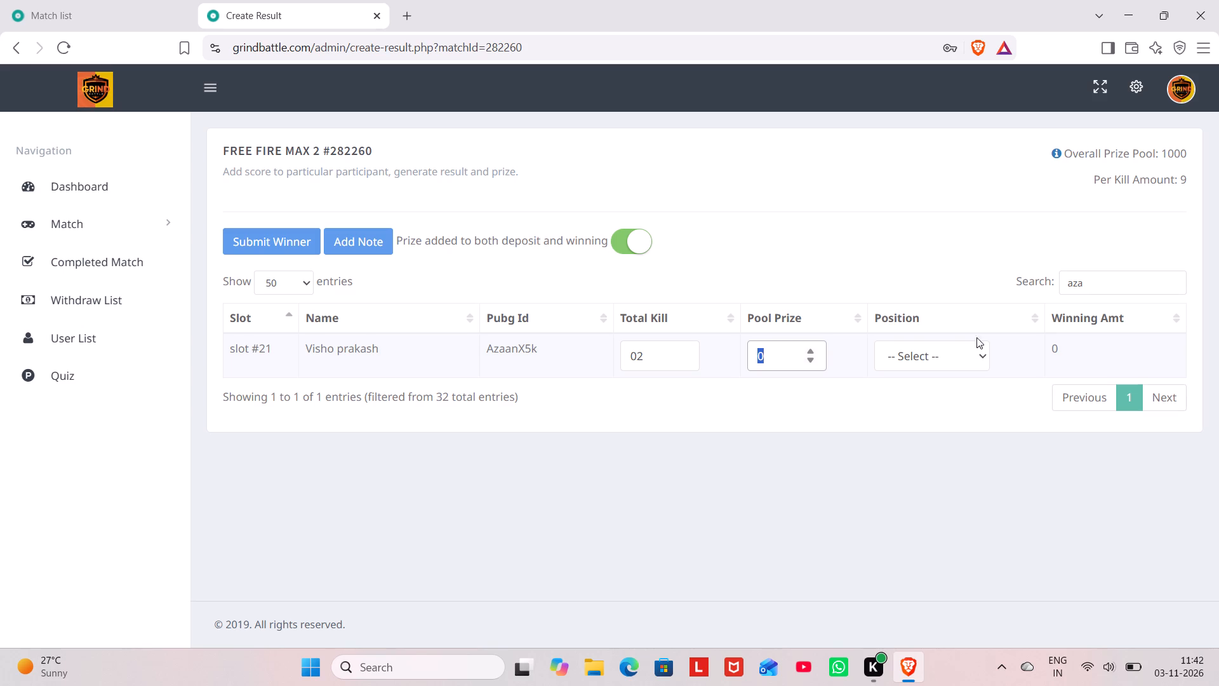
Search the participants for "te" and clear the search again.
{"action": "left_click", "coordinate": [1119, 265]}
{"action": "left_click_drag", "start_coordinate": [1119, 265], "coordinate": [1107, 279]}
{"action": "left_click", "coordinate": [1107, 279]}
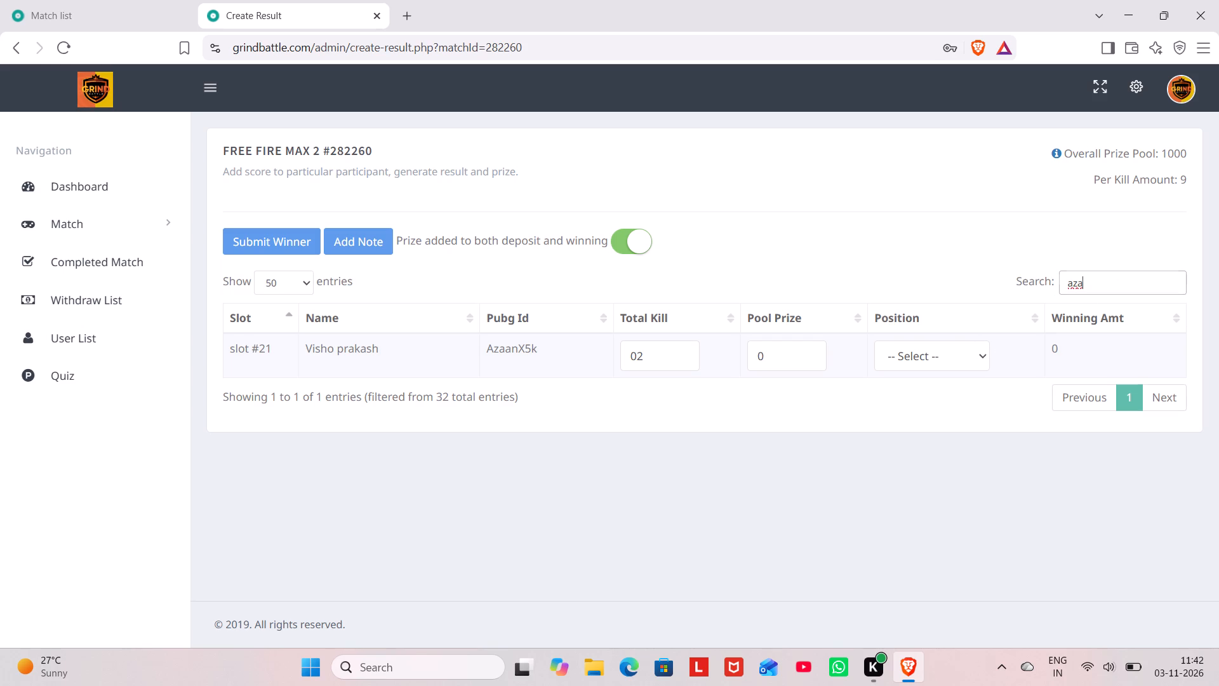
{"action": "key", "text": "BackSpace"}
{"action": "key", "text": "BackSpace"}
{"action": "key", "text": "BackSpace"}
{"action": "key", "text": "BackSpace"}
{"action": "key", "text": "BackSpace"}
{"action": "key", "text": "BackSpace"}
{"action": "key", "text": "BackSpace"}
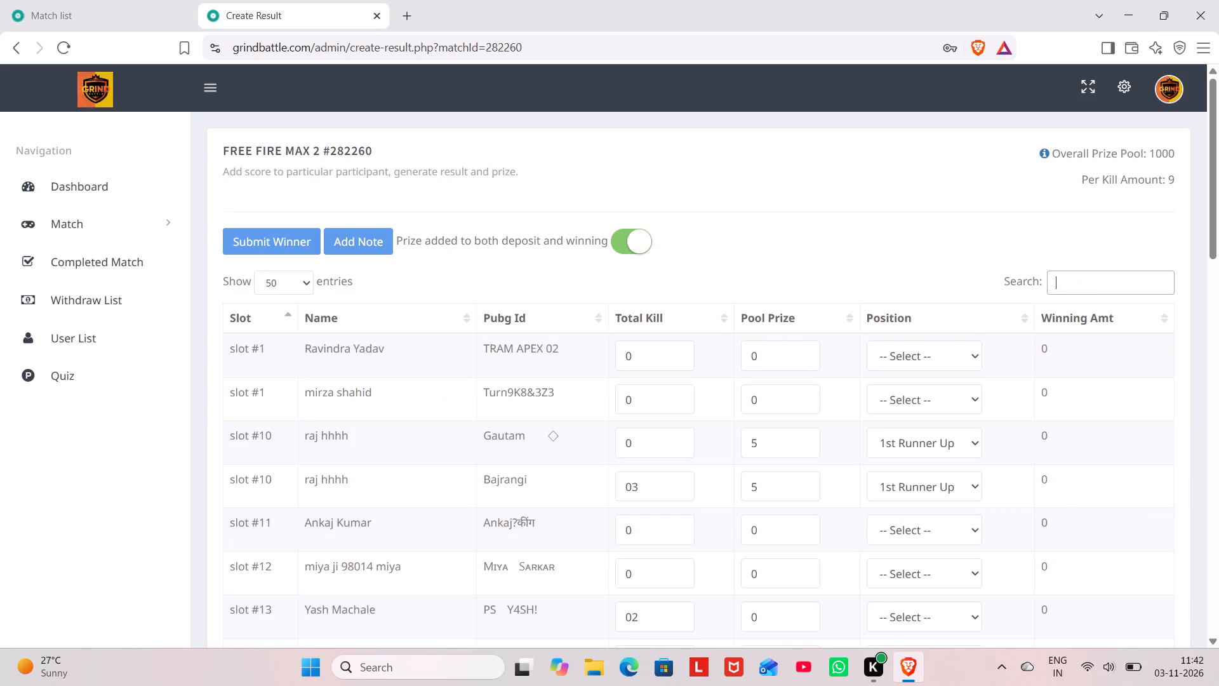
{"action": "type", "text": "te"}
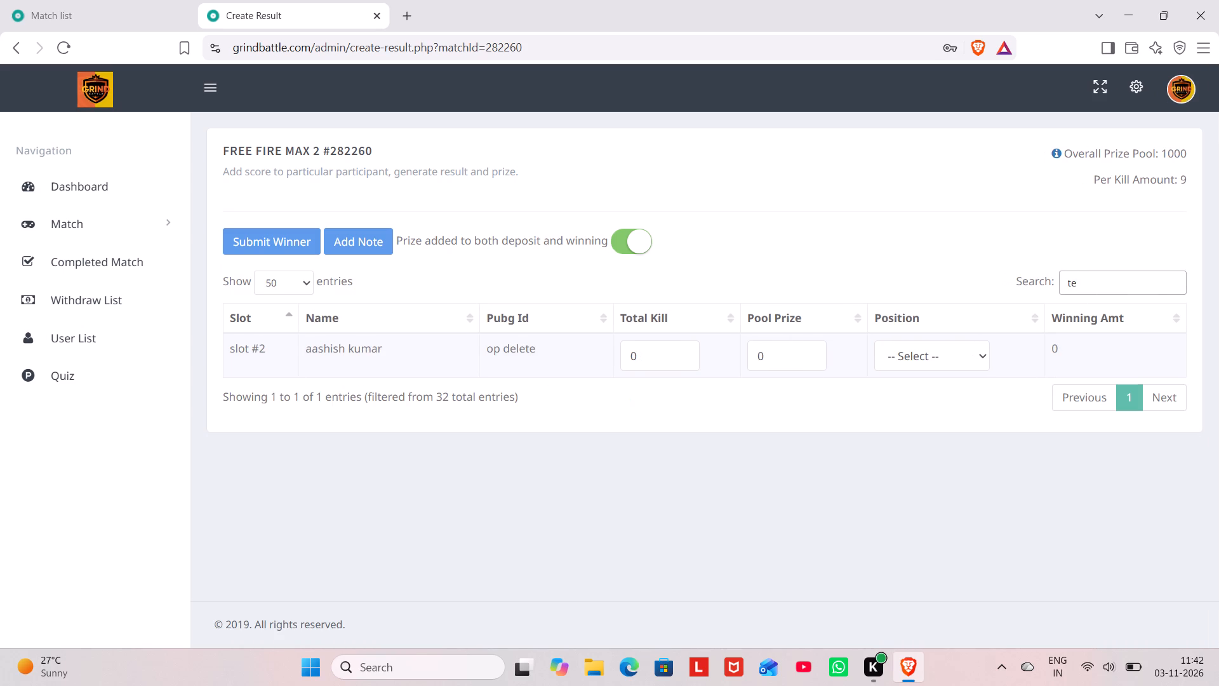
{"action": "key", "text": "BackSpace"}
{"action": "key", "text": "BackSpace"}
{"action": "key", "text": "BackSpace"}
{"action": "key", "text": "BackSpace"}
{"action": "left_click", "coordinate": [507, 528]}
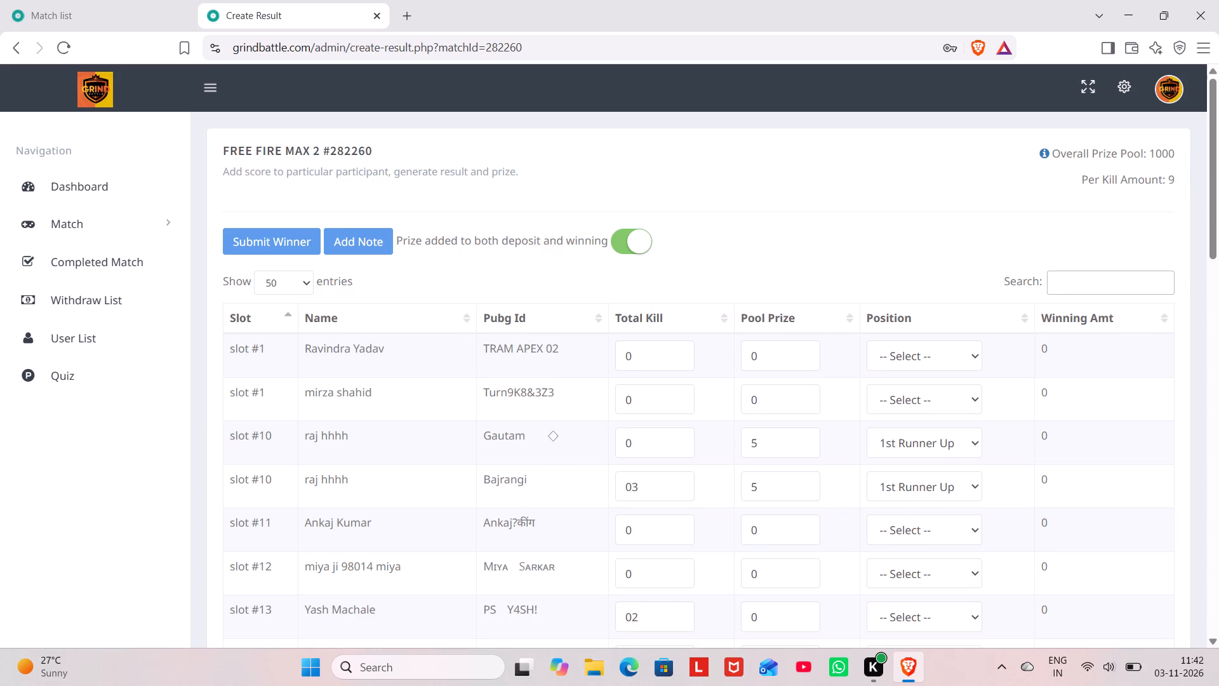
{"action": "scroll", "coordinate": [507, 528], "scroll_direction": "down", "scroll_amount": 5}
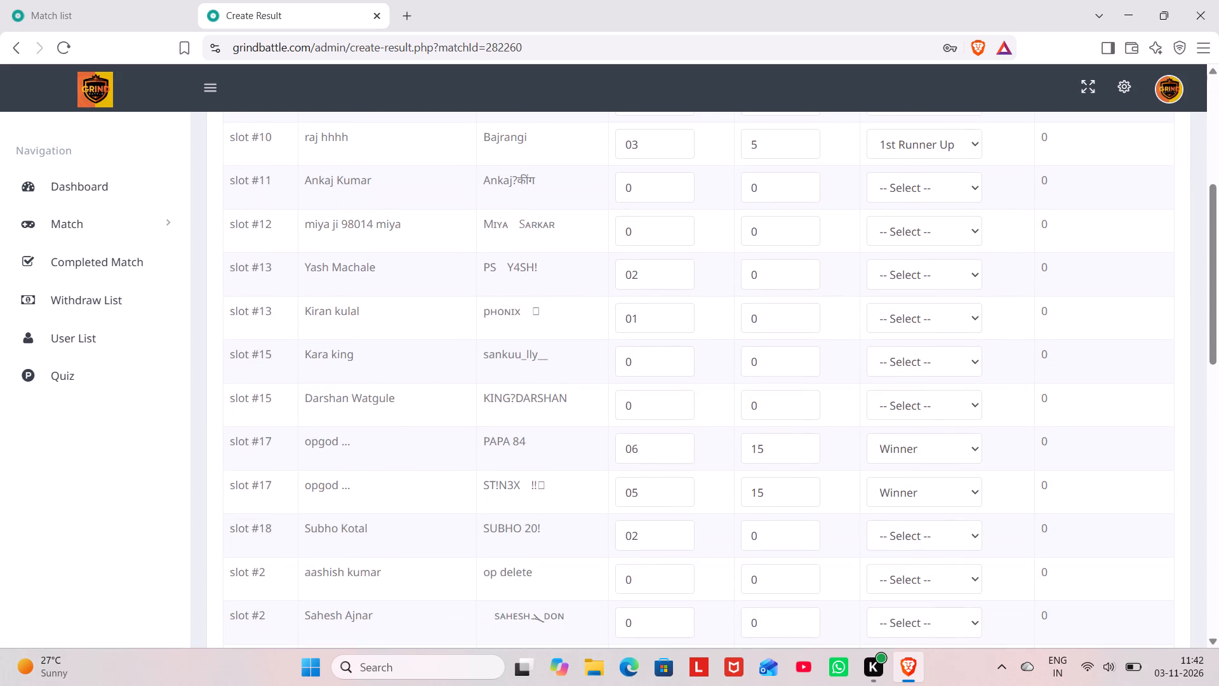
{"action": "scroll", "coordinate": [507, 528], "scroll_direction": "down", "scroll_amount": 6}
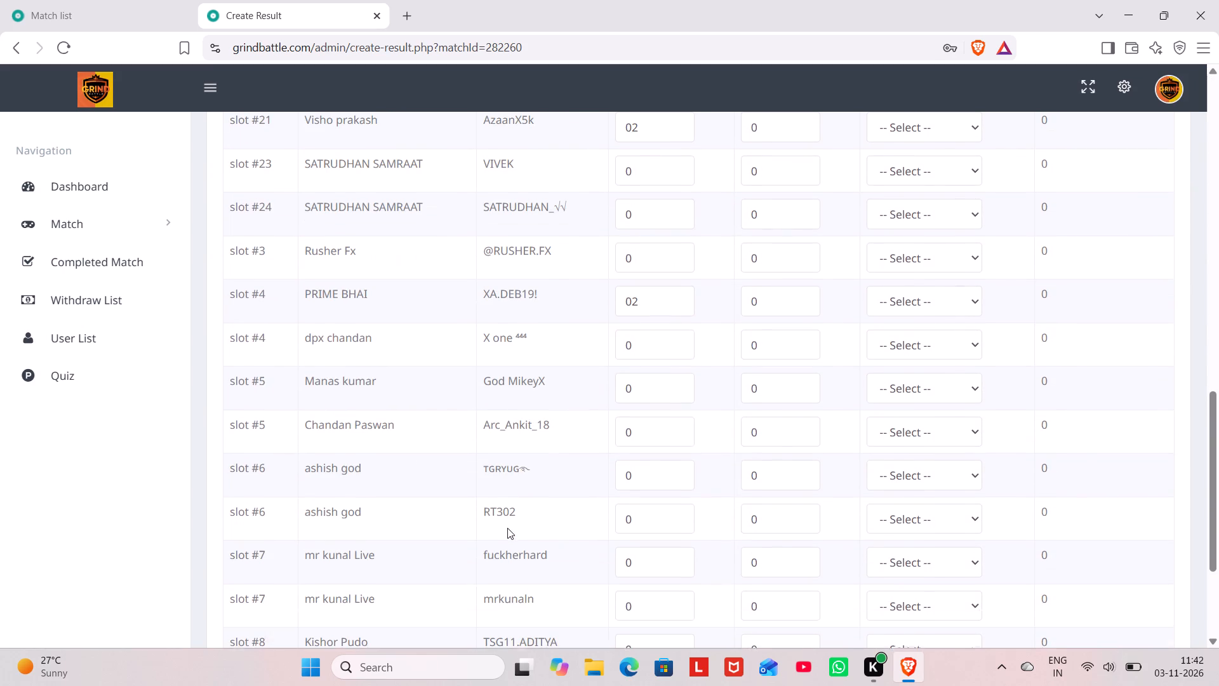
{"action": "left_click", "coordinate": [646, 255]}
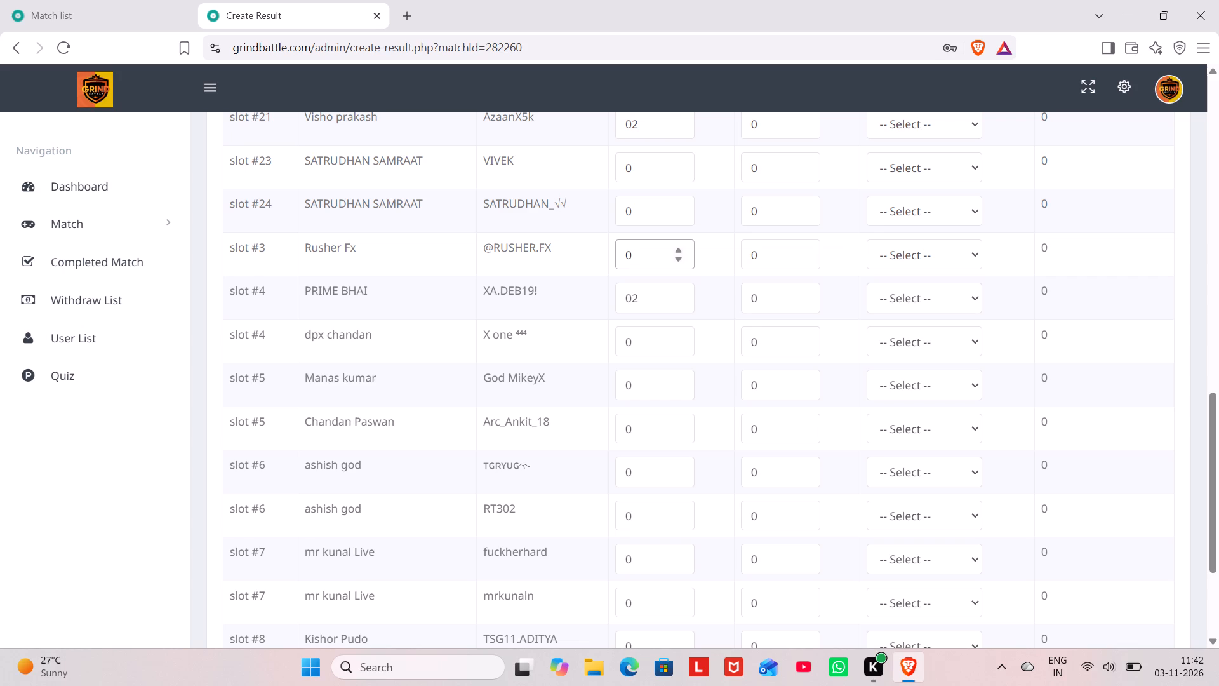
{"action": "key", "text": "4"}
{"action": "key", "text": "Tab"}
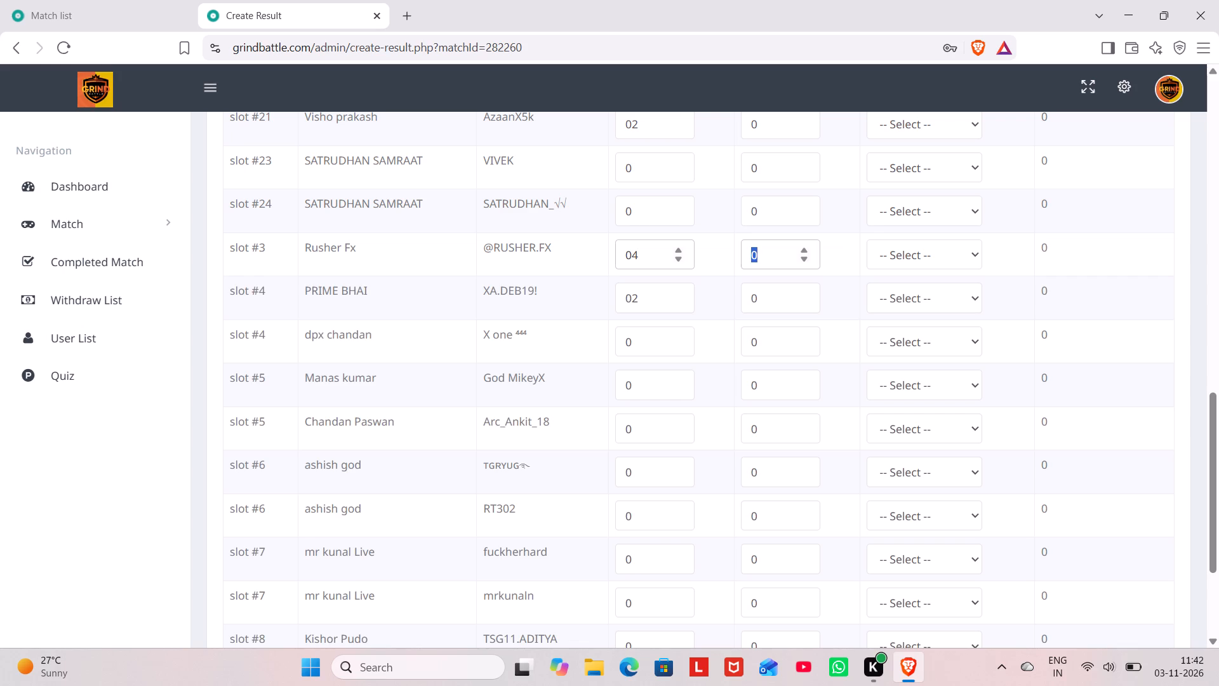
{"action": "left_click", "coordinate": [558, 281]}
Review the kills, pool prizes and positions entered across the participant table of match 282260.
{"action": "scroll", "coordinate": [558, 281], "scroll_direction": "down", "scroll_amount": 3}
{"action": "scroll", "coordinate": [558, 281], "scroll_direction": "up", "scroll_amount": 3}
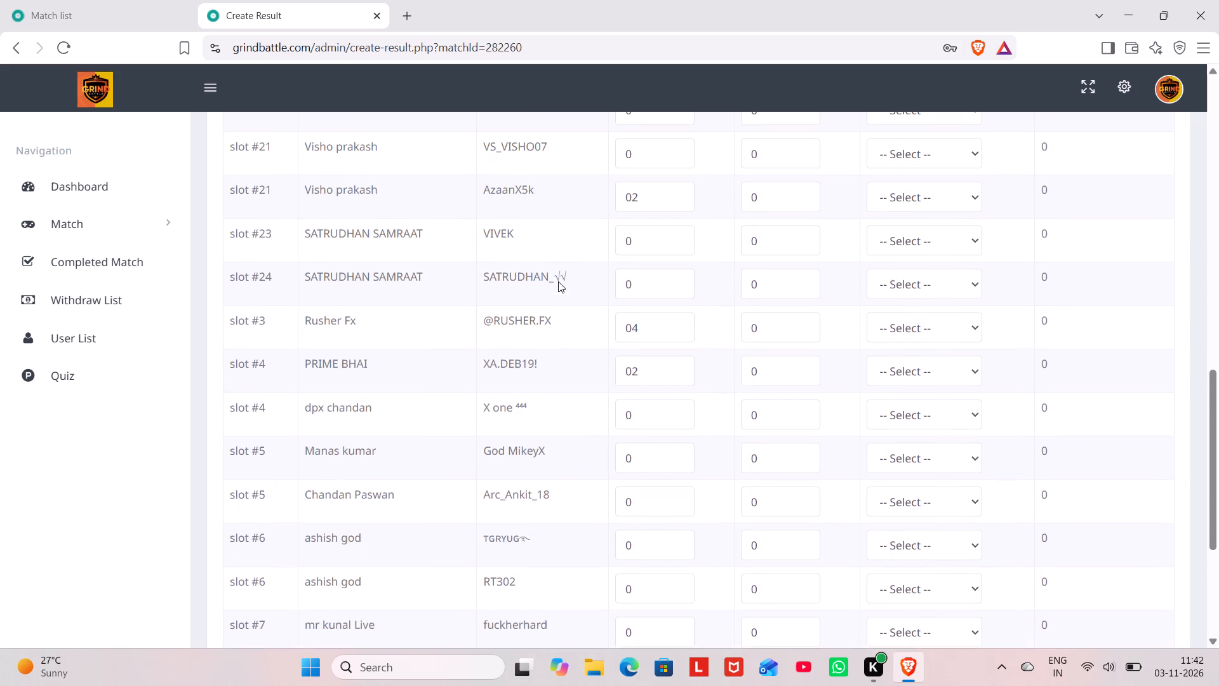
{"action": "scroll", "coordinate": [558, 281], "scroll_direction": "up", "scroll_amount": 3}
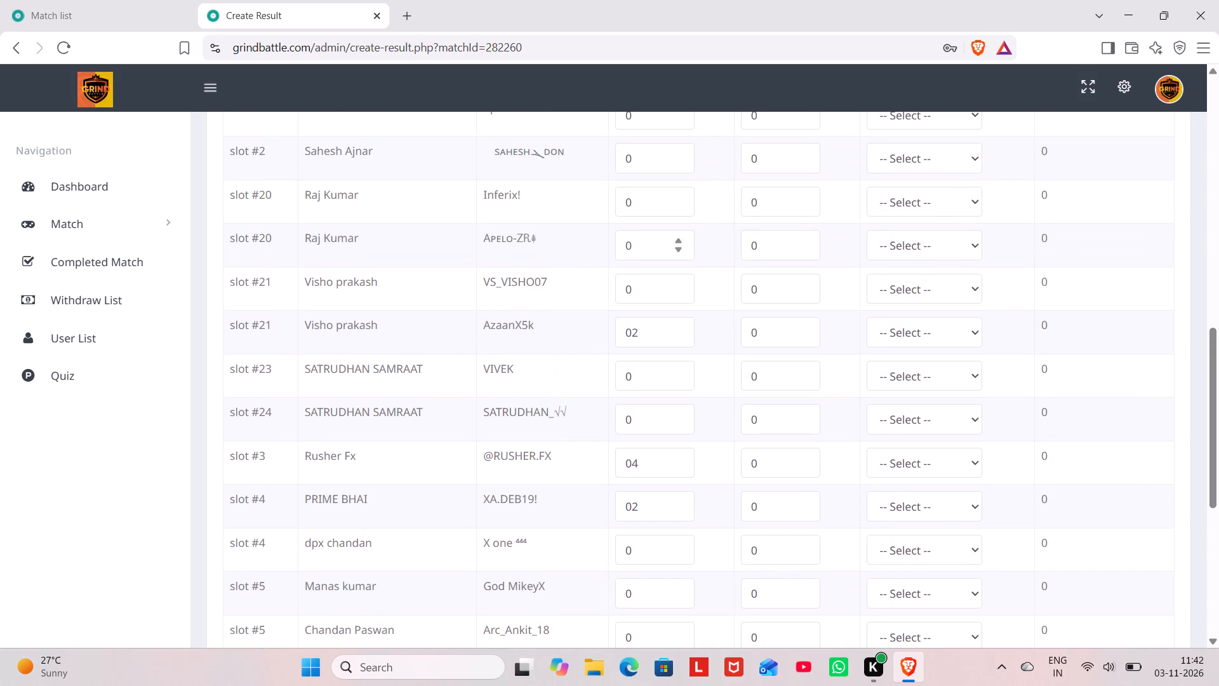
{"action": "scroll", "coordinate": [543, 248], "scroll_direction": "up", "scroll_amount": 9}
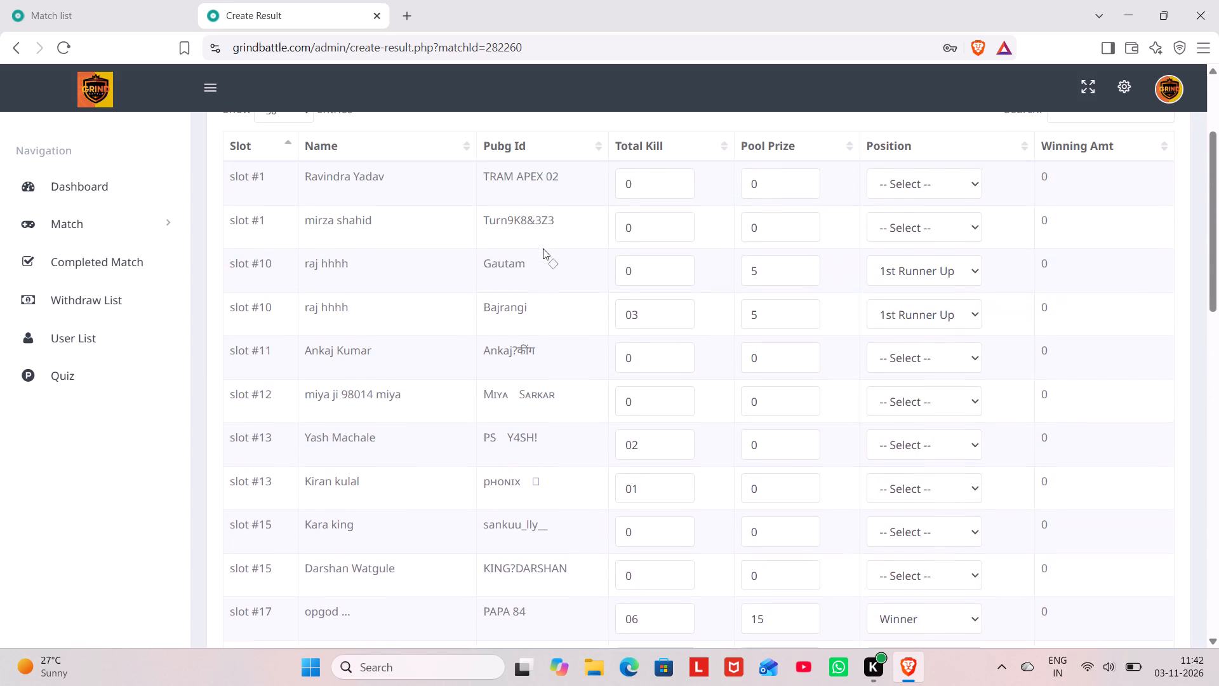
{"action": "scroll", "coordinate": [543, 248], "scroll_direction": "up", "scroll_amount": 2}
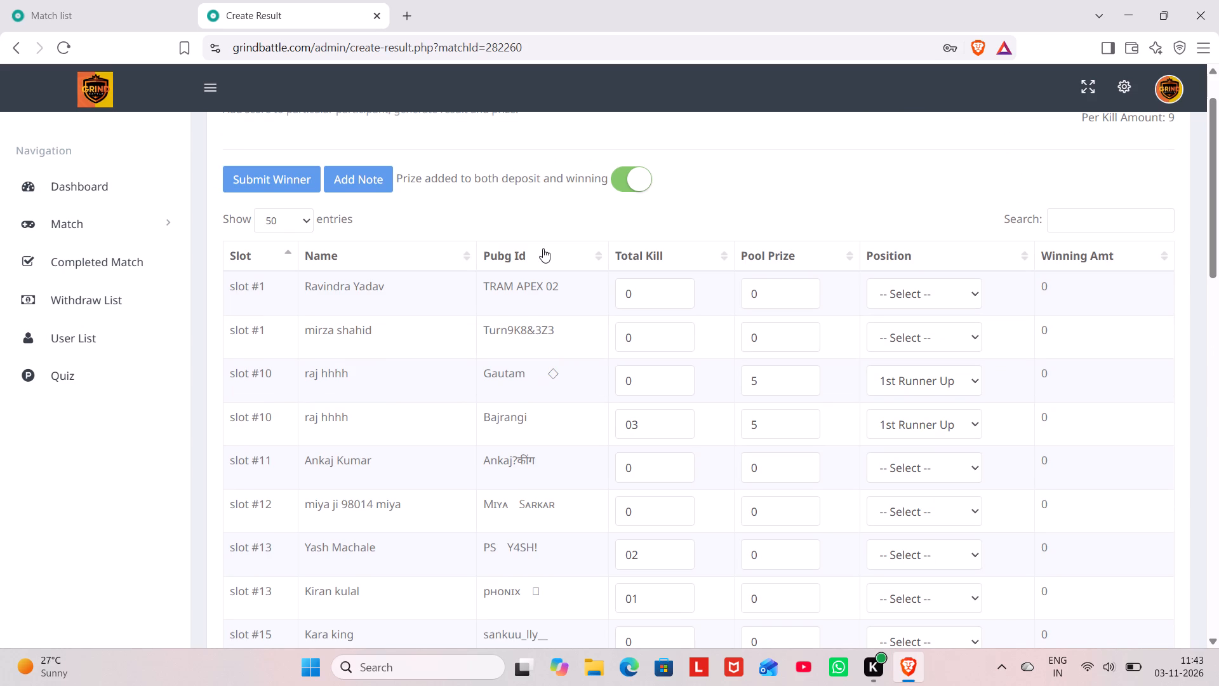
{"action": "left_click", "coordinate": [557, 328]}
{"action": "scroll", "coordinate": [557, 328], "scroll_direction": "down", "scroll_amount": 3}
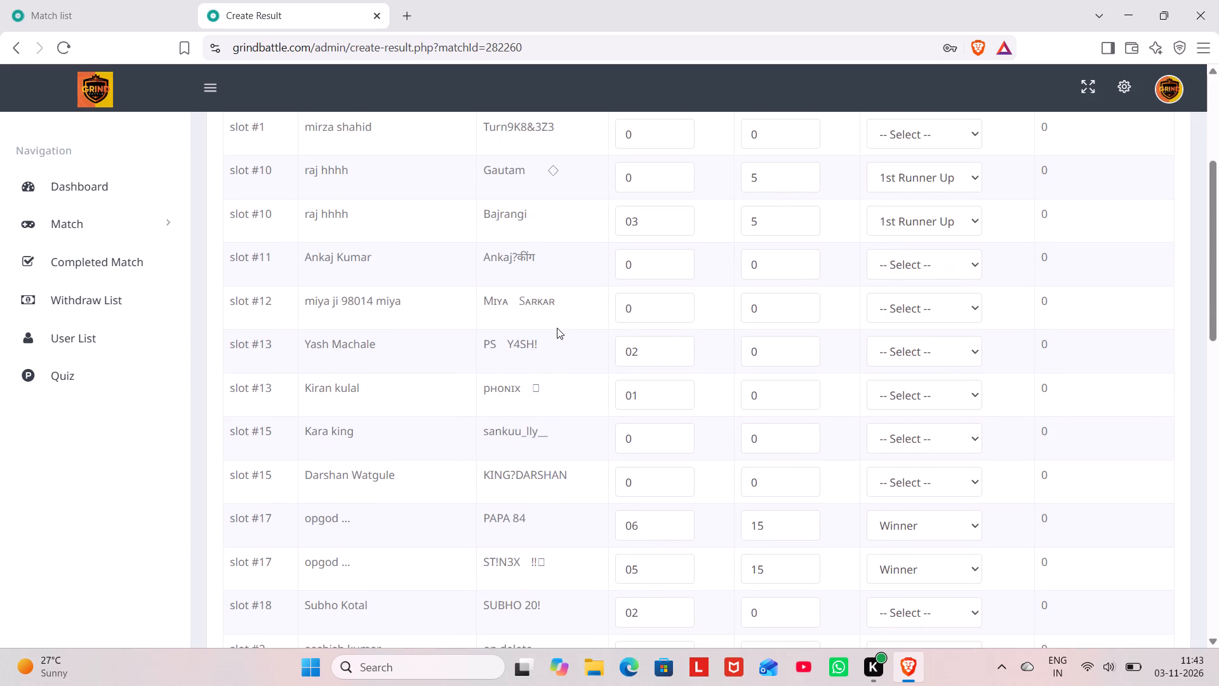
{"action": "scroll", "coordinate": [557, 328], "scroll_direction": "down", "scroll_amount": 3}
Submit the winners of match 282260.
{"action": "scroll", "coordinate": [557, 328], "scroll_direction": "up", "scroll_amount": 8}
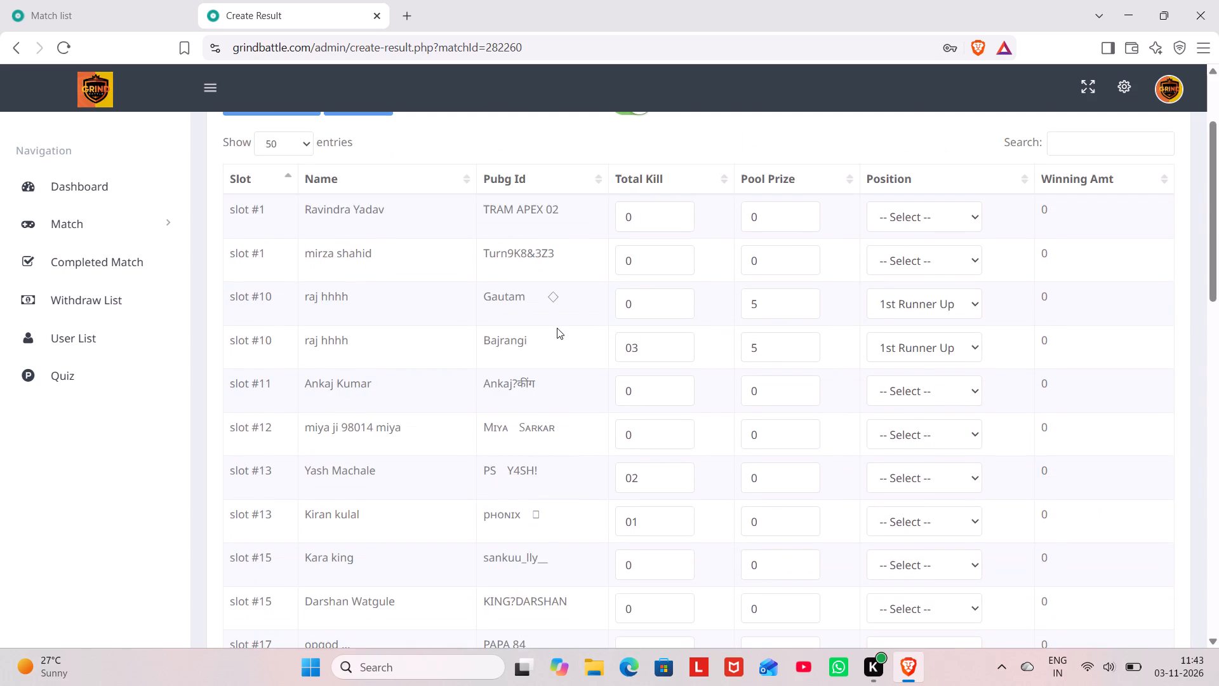
{"action": "left_click", "coordinate": [299, 241]}
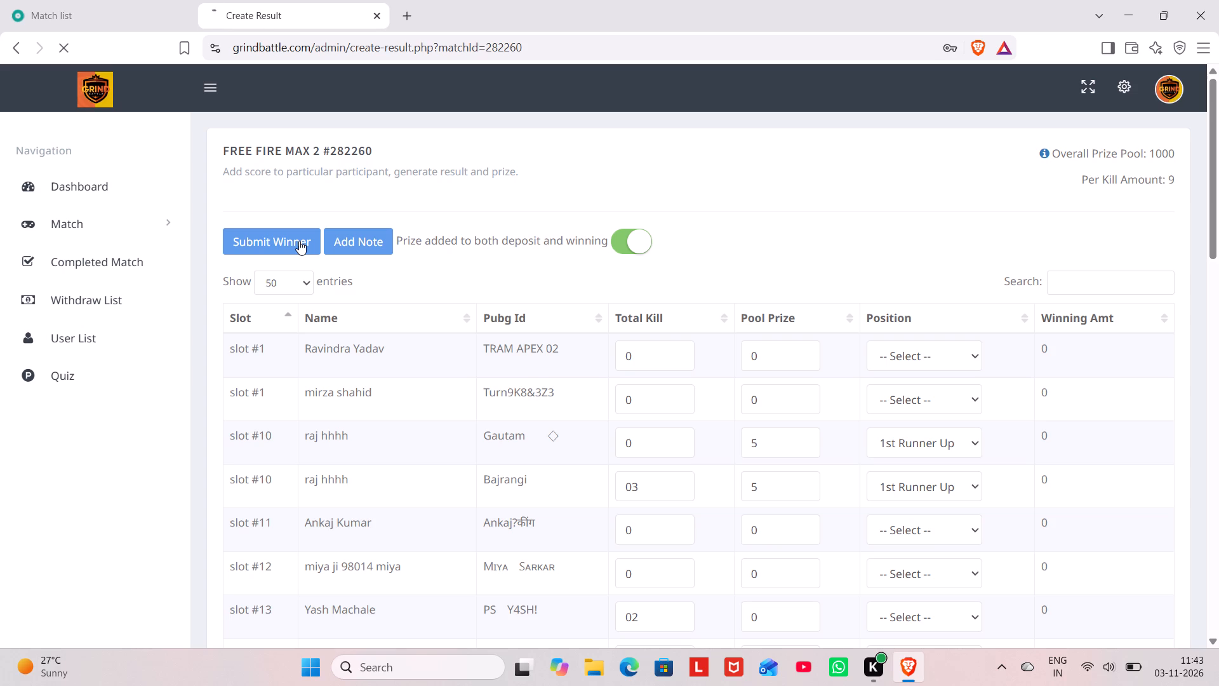
Find match 282414 in the match list and change its status from Ongoing to completed.
{"action": "left_click", "coordinate": [91, 0]}
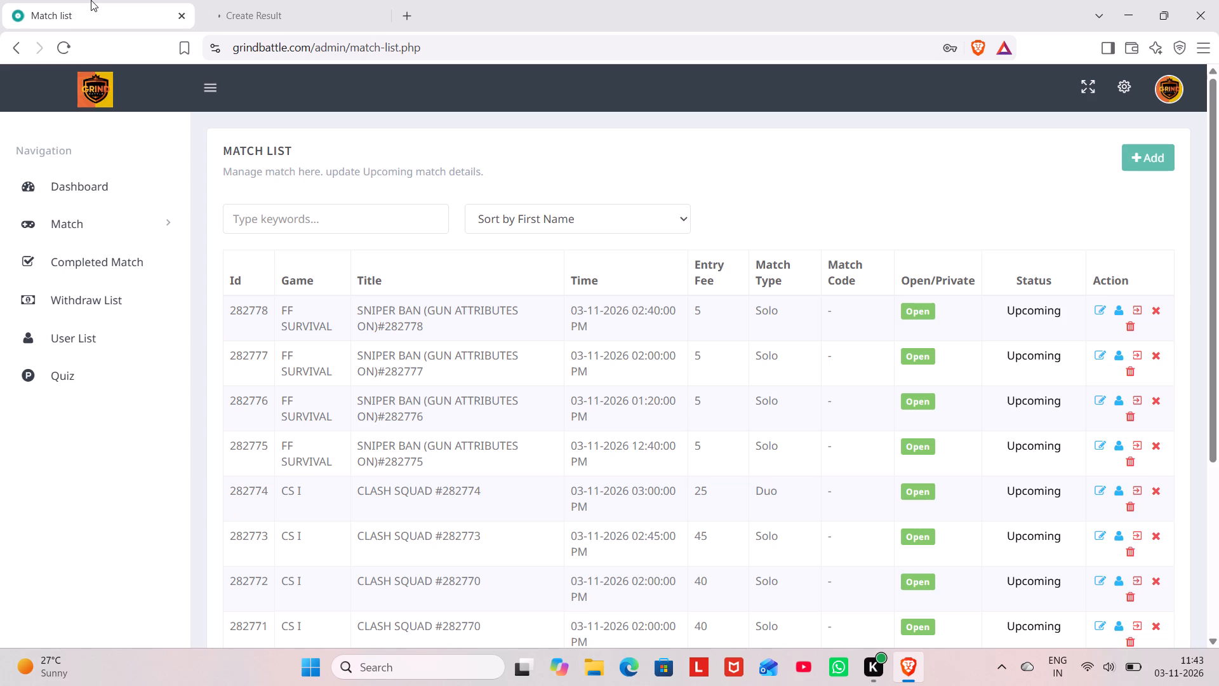
{"action": "left_click", "coordinate": [300, 212]}
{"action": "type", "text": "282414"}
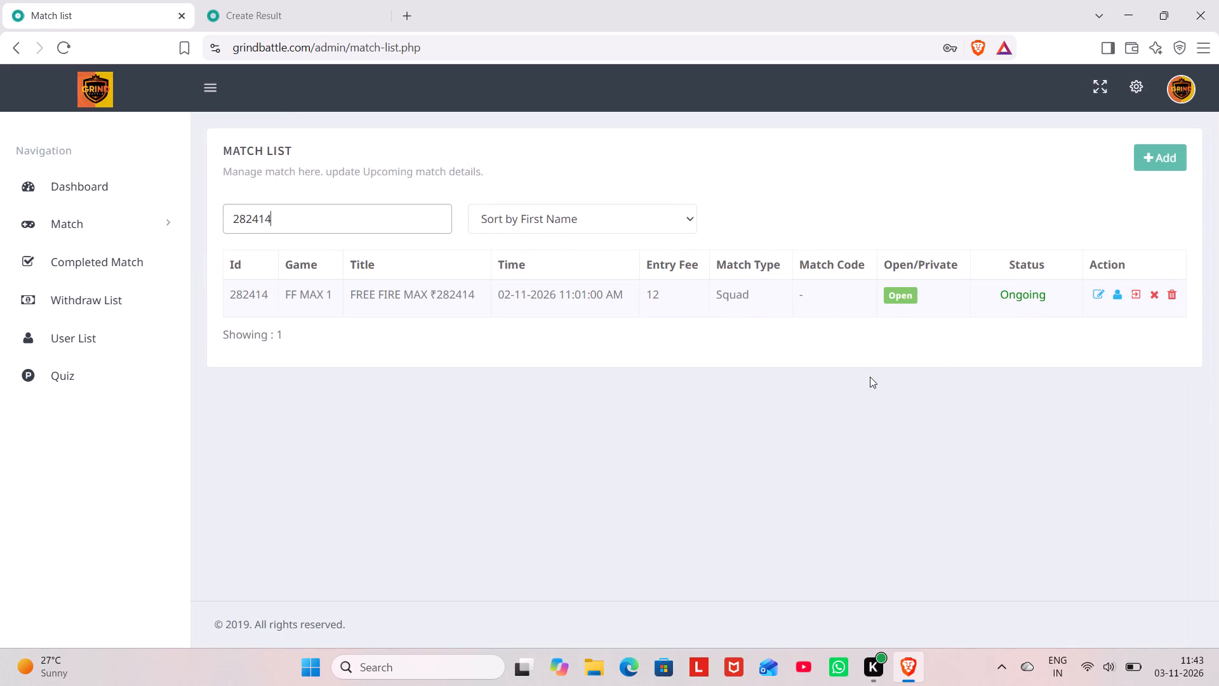
{"action": "left_click", "coordinate": [1036, 288]}
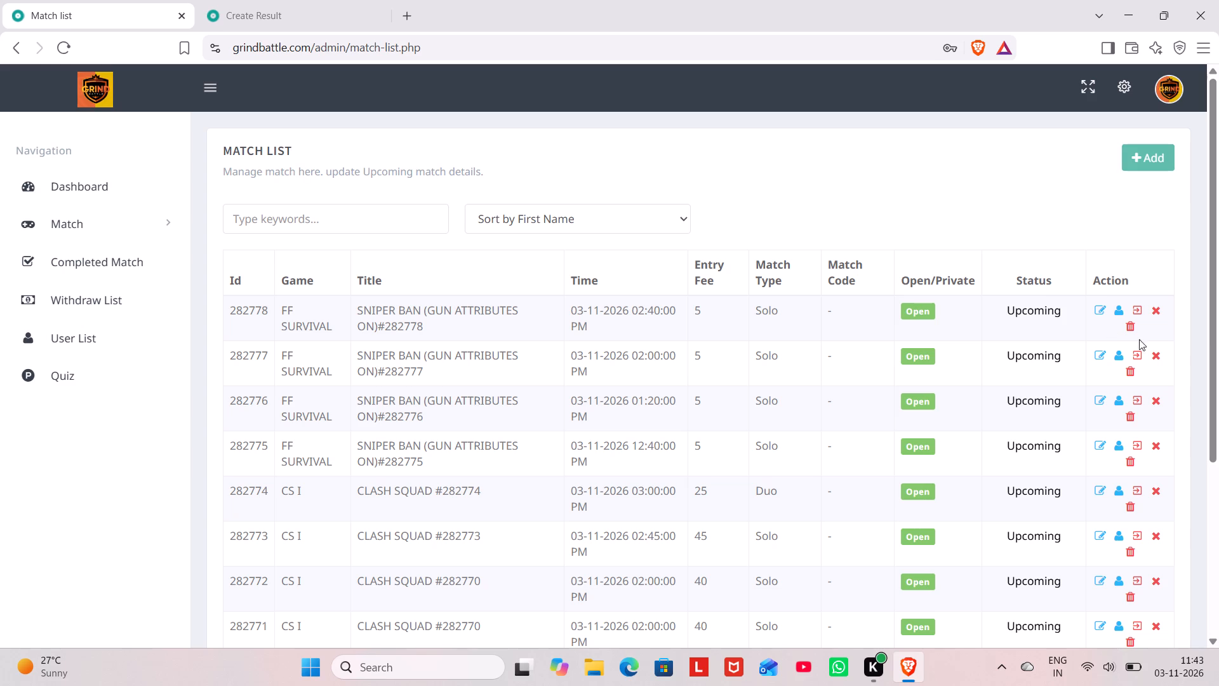
Search the completed matches for 282414 and open its result creation page.
{"action": "left_click", "coordinate": [231, 0]}
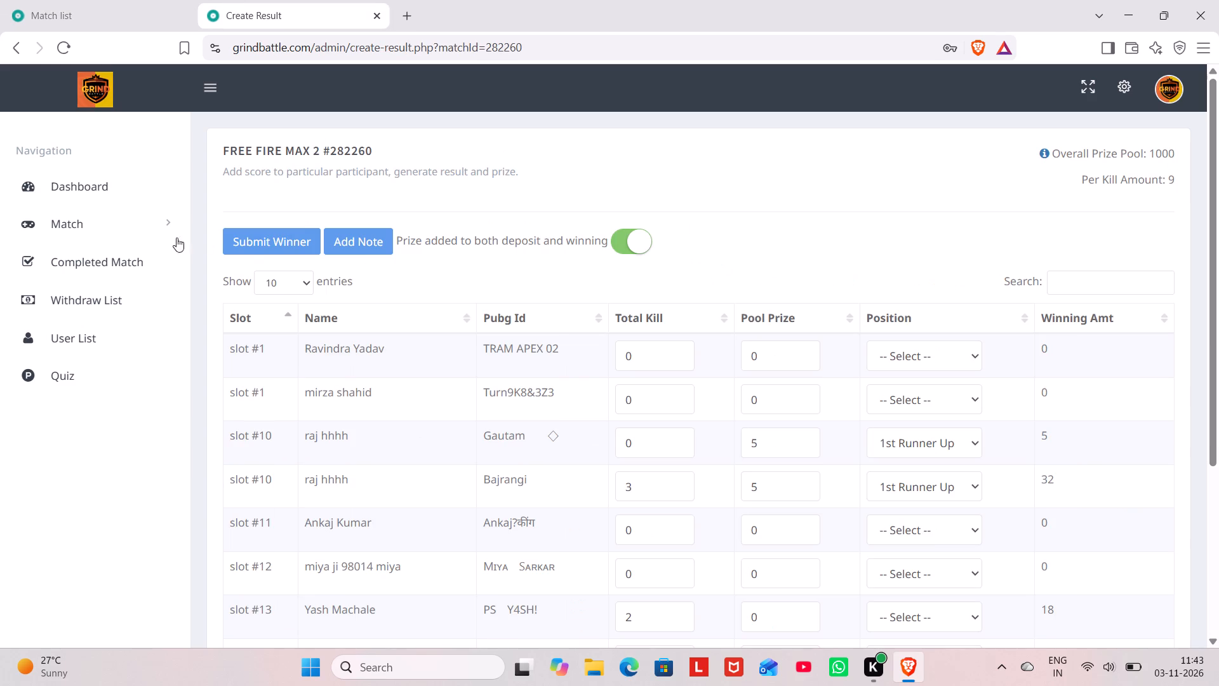
{"action": "left_click", "coordinate": [131, 264]}
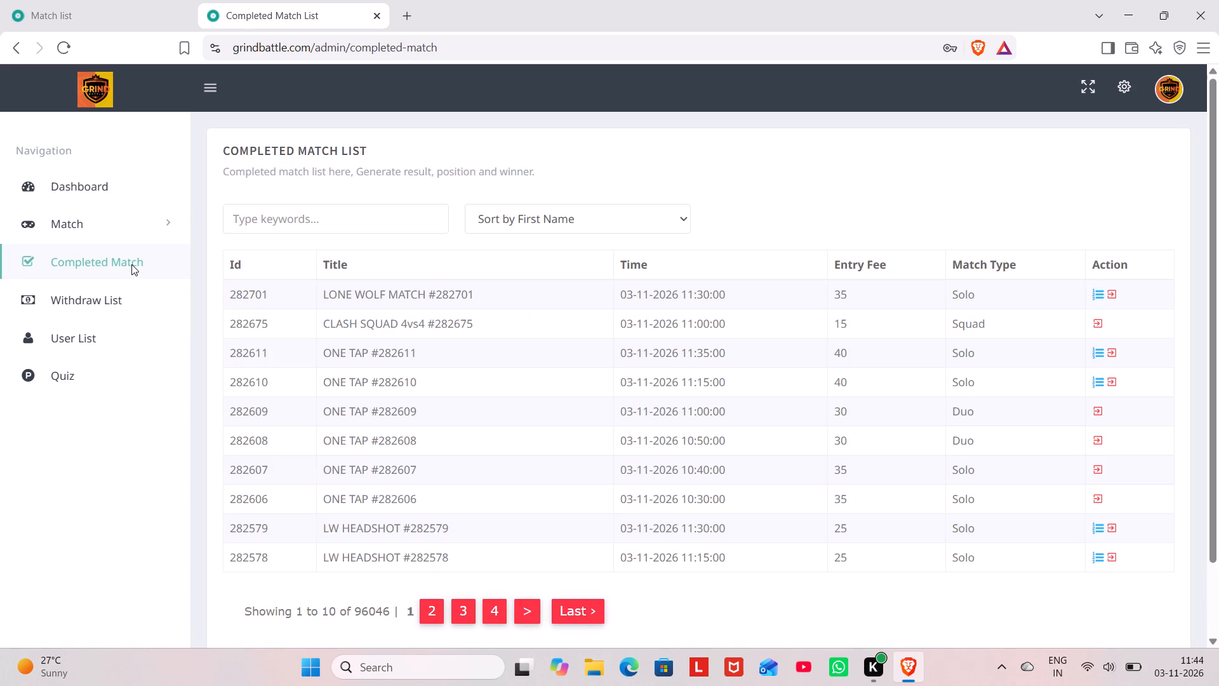
{"action": "left_click", "coordinate": [260, 224]}
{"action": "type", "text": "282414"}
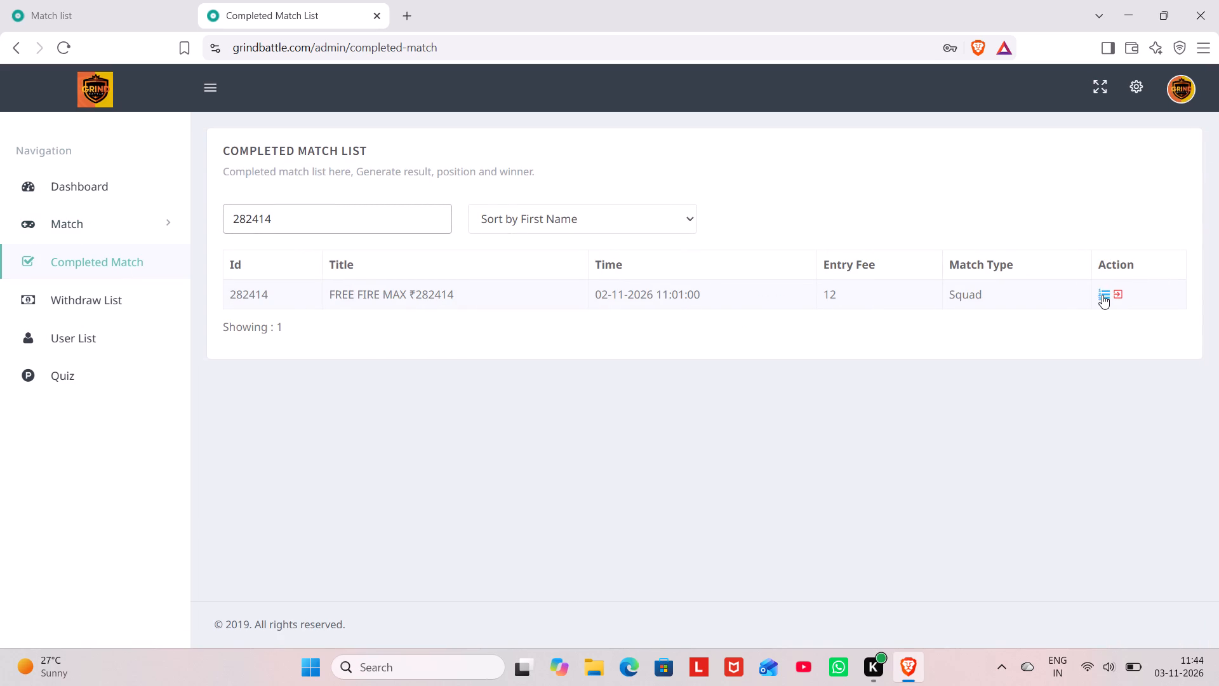
{"action": "left_click", "coordinate": [1104, 295]}
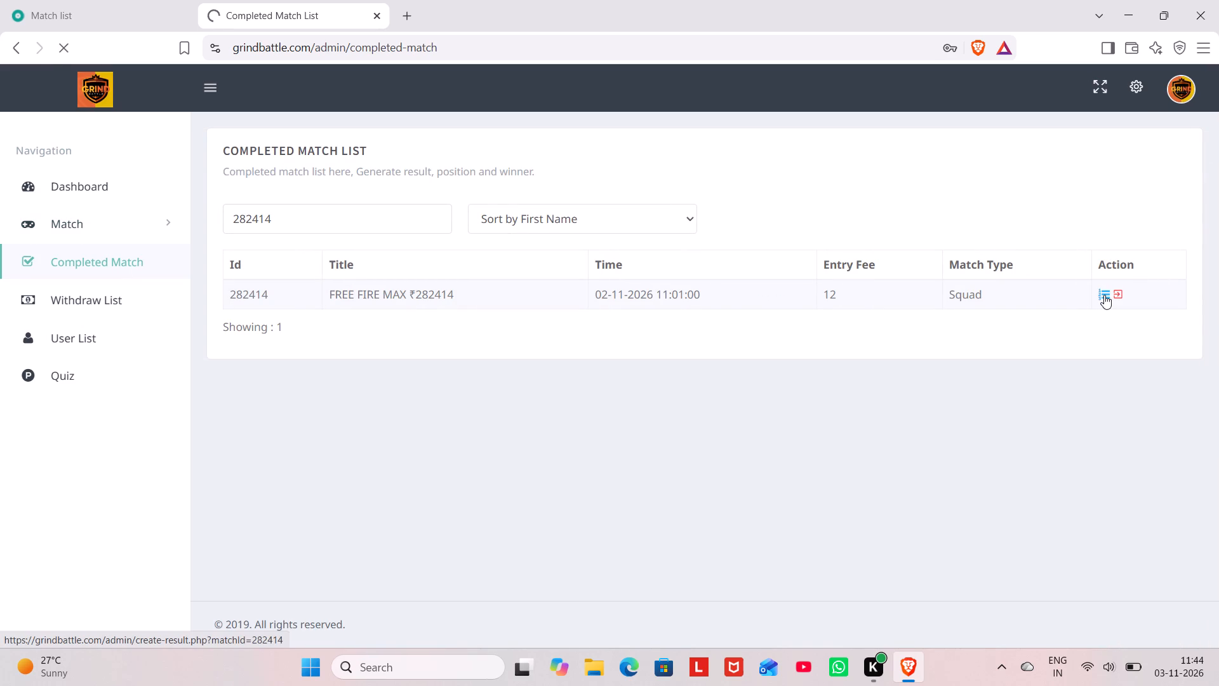
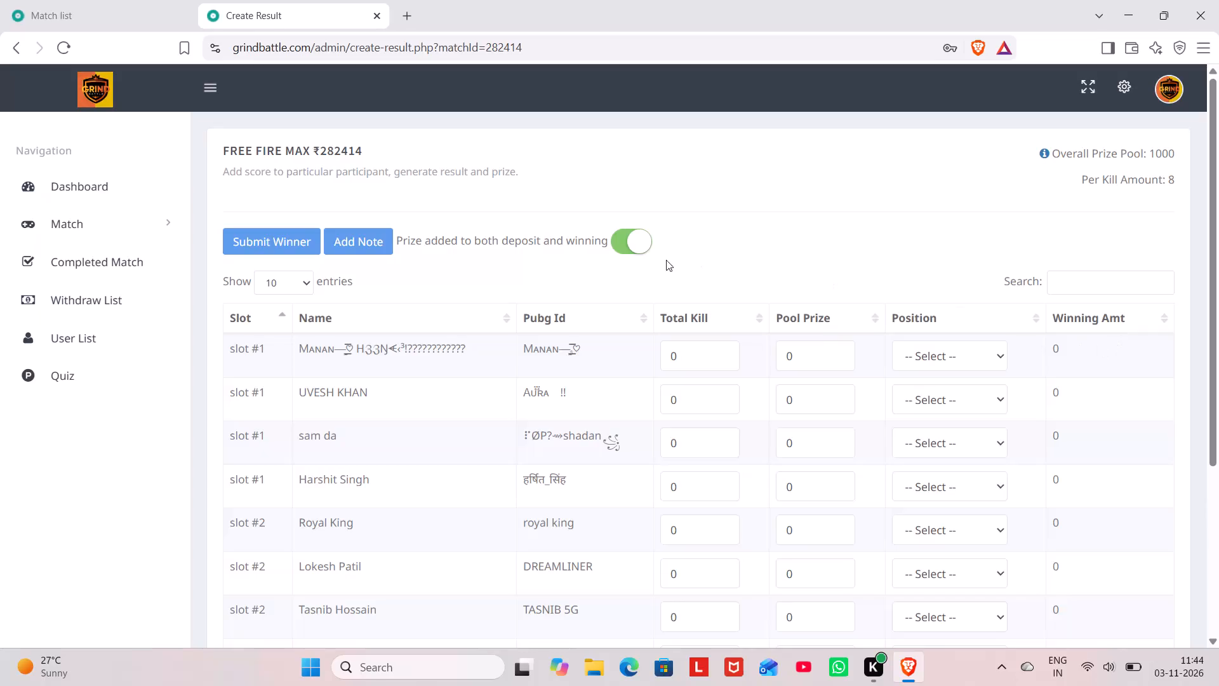
Show 50 entries in the participant table of match 282414.
{"action": "left_click", "coordinate": [293, 288]}
{"action": "left_click", "coordinate": [293, 342]}
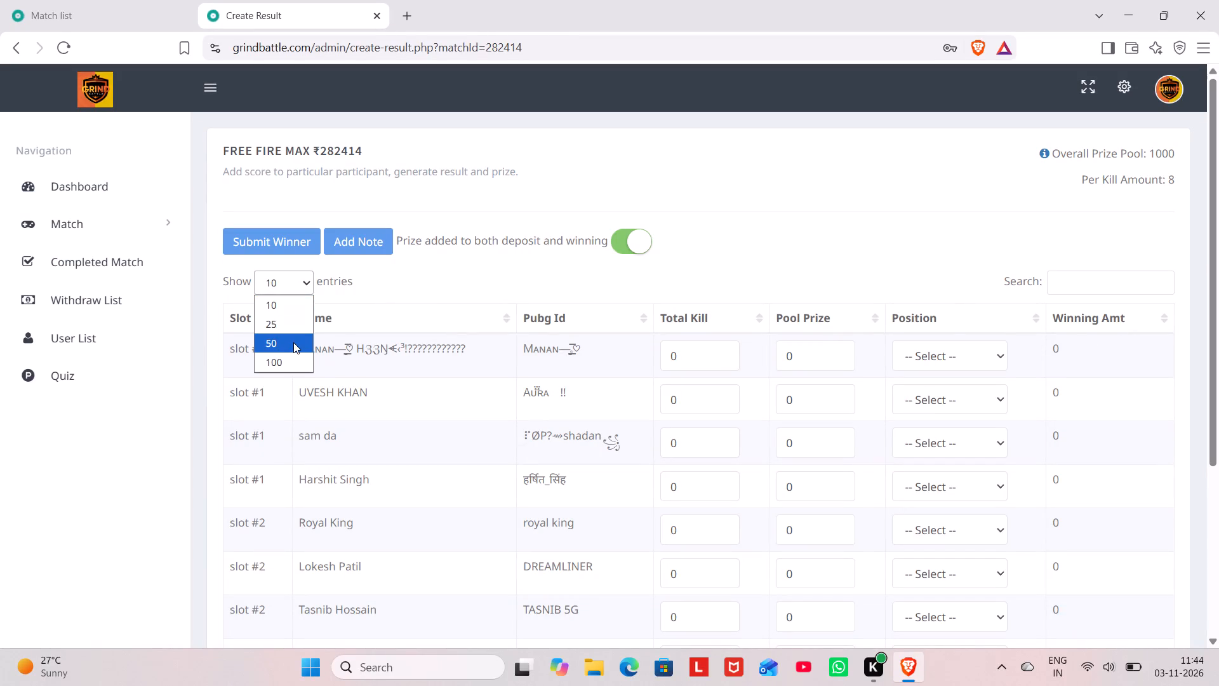
{"action": "left_click", "coordinate": [769, 217]}
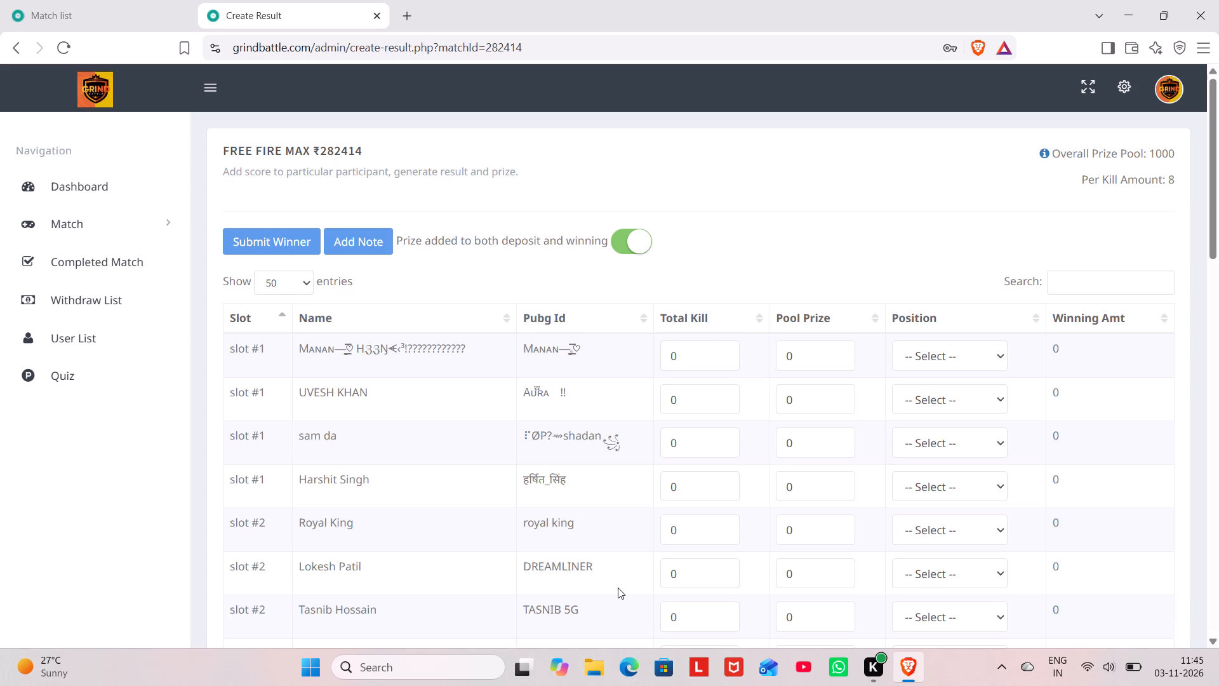
Record the slot #6 player बबाल, with 1 kill, a pool prize of 20 and the Winner position.
{"action": "scroll", "coordinate": [618, 588], "scroll_direction": "down", "scroll_amount": 4}
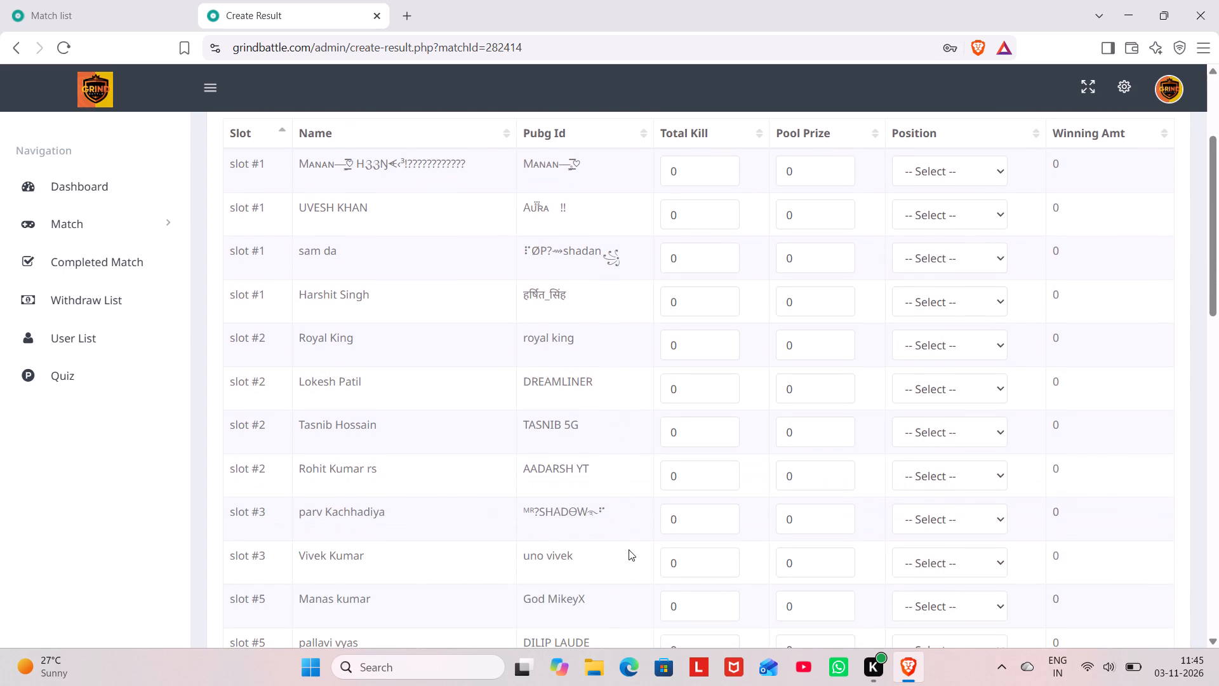
{"action": "scroll", "coordinate": [629, 549], "scroll_direction": "down", "scroll_amount": 4}
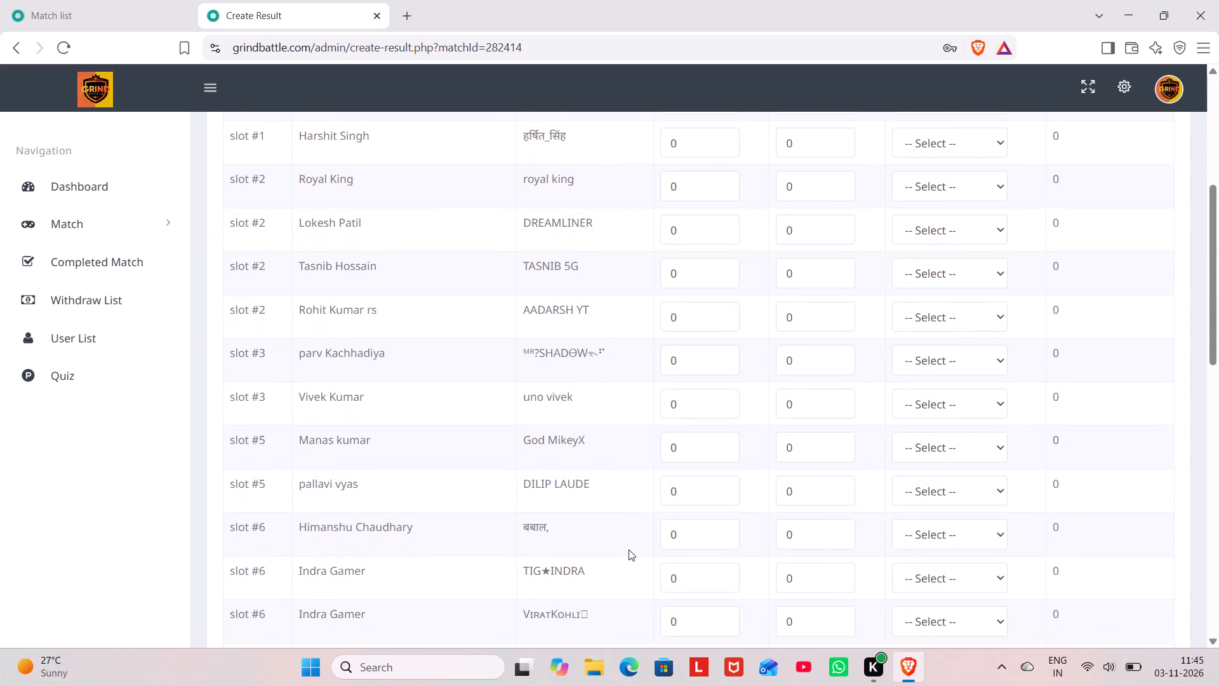
{"action": "scroll", "coordinate": [629, 549], "scroll_direction": "down", "scroll_amount": 1}
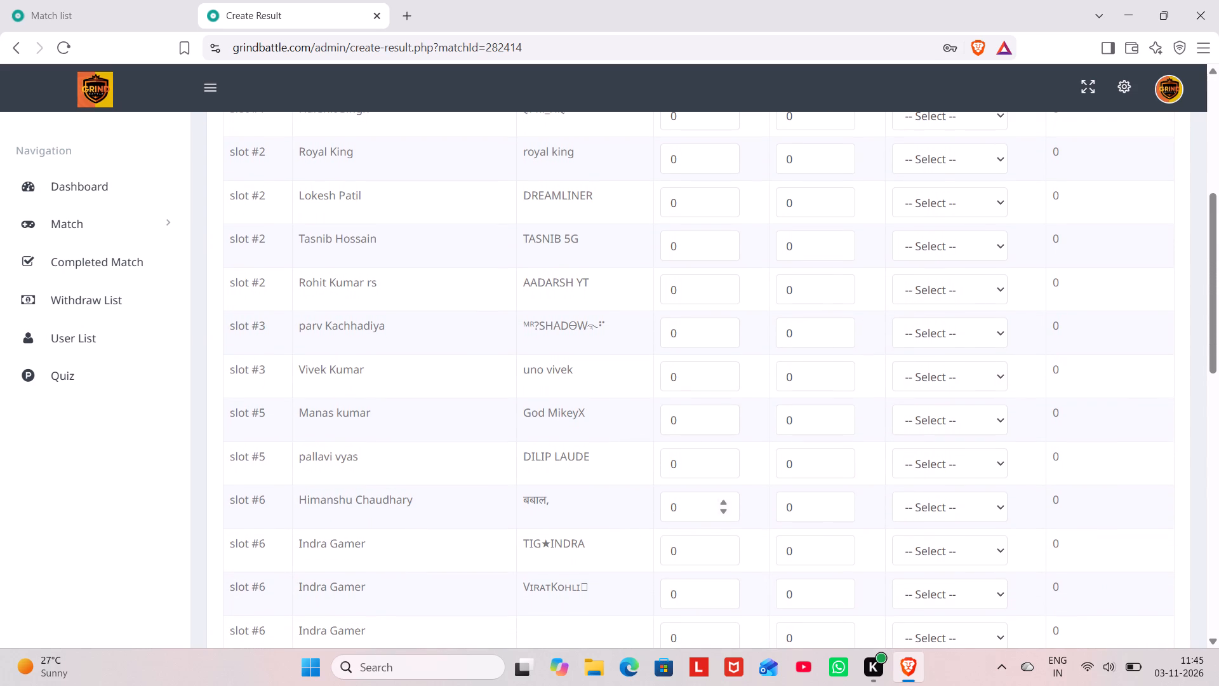
{"action": "left_click", "coordinate": [691, 502]}
{"action": "key", "text": "1"}
{"action": "key", "text": "Tab"}
{"action": "type", "text": "20"}
{"action": "key", "text": "Tab"}
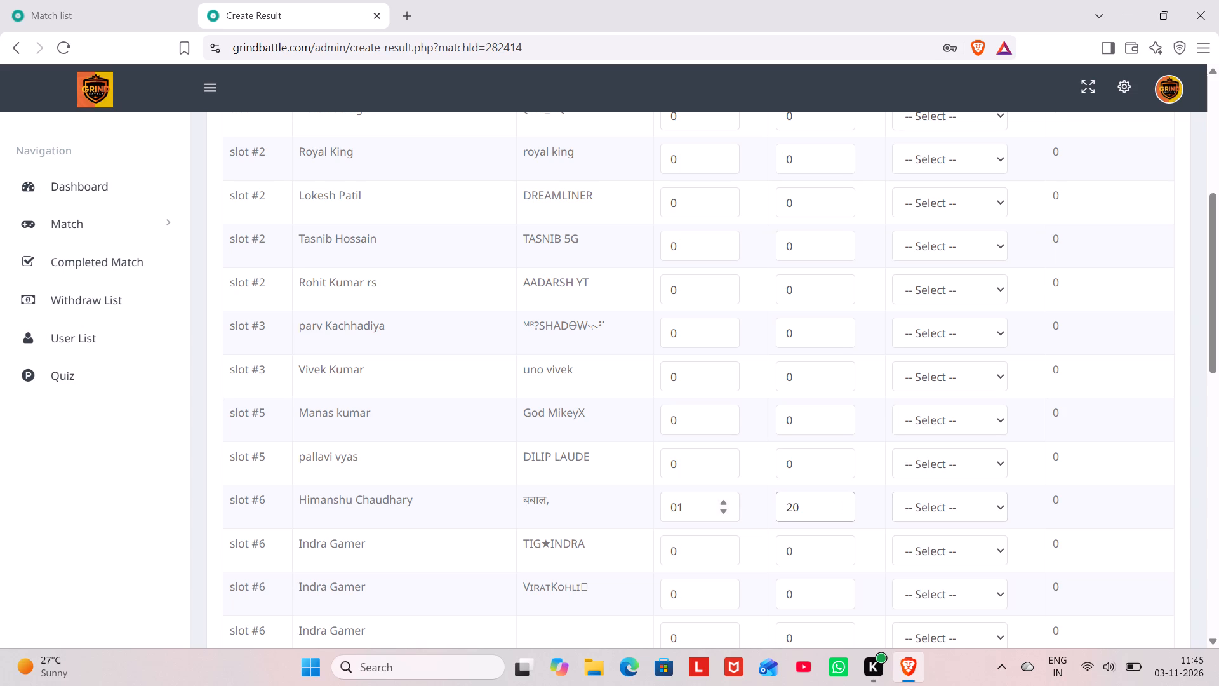
{"action": "key", "text": "Down"}
{"action": "key", "text": "Tab"}
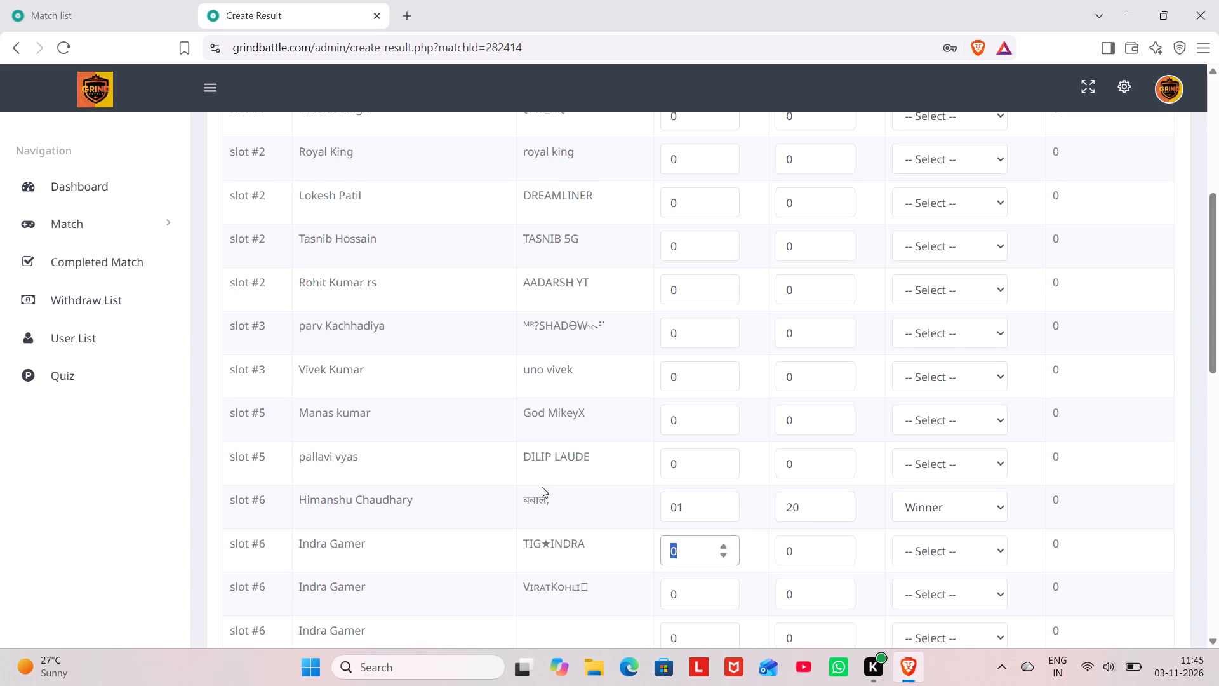
{"action": "left_click", "coordinate": [533, 488]}
Give the slot #11 player UNIQUE a pool prize of 20 and the Winner position.
{"action": "scroll", "coordinate": [631, 553], "scroll_direction": "down", "scroll_amount": 2}
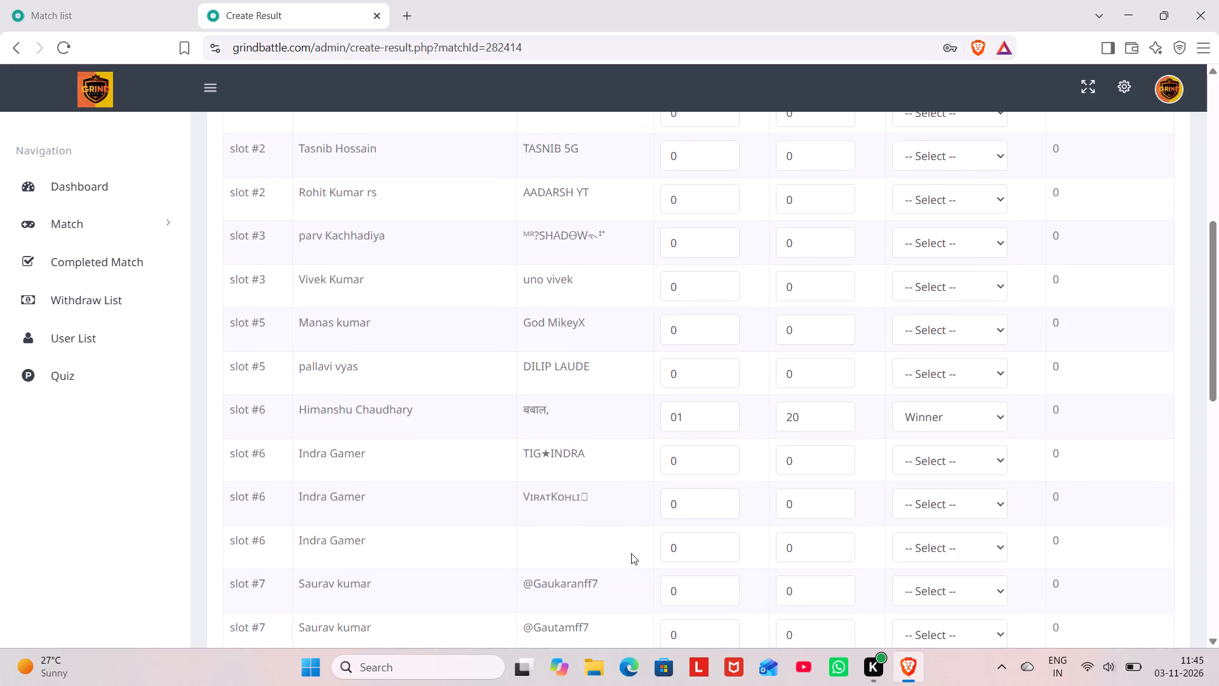
{"action": "scroll", "coordinate": [631, 553], "scroll_direction": "down", "scroll_amount": 2}
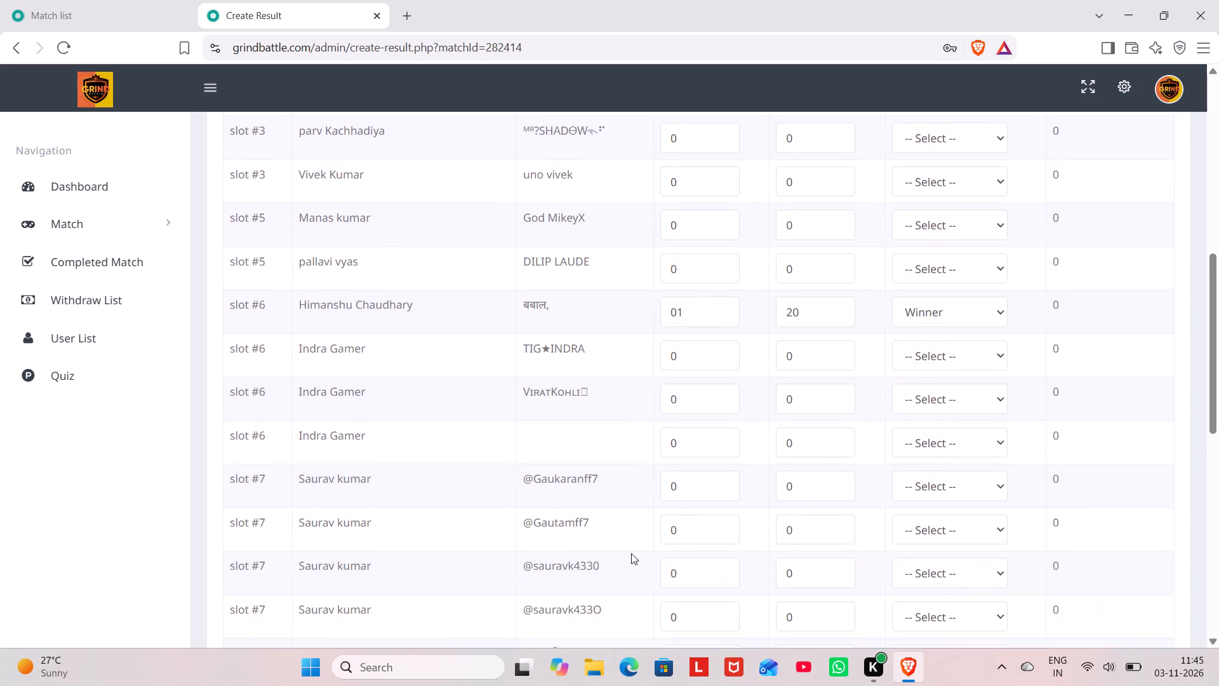
{"action": "scroll", "coordinate": [631, 553], "scroll_direction": "down", "scroll_amount": 5}
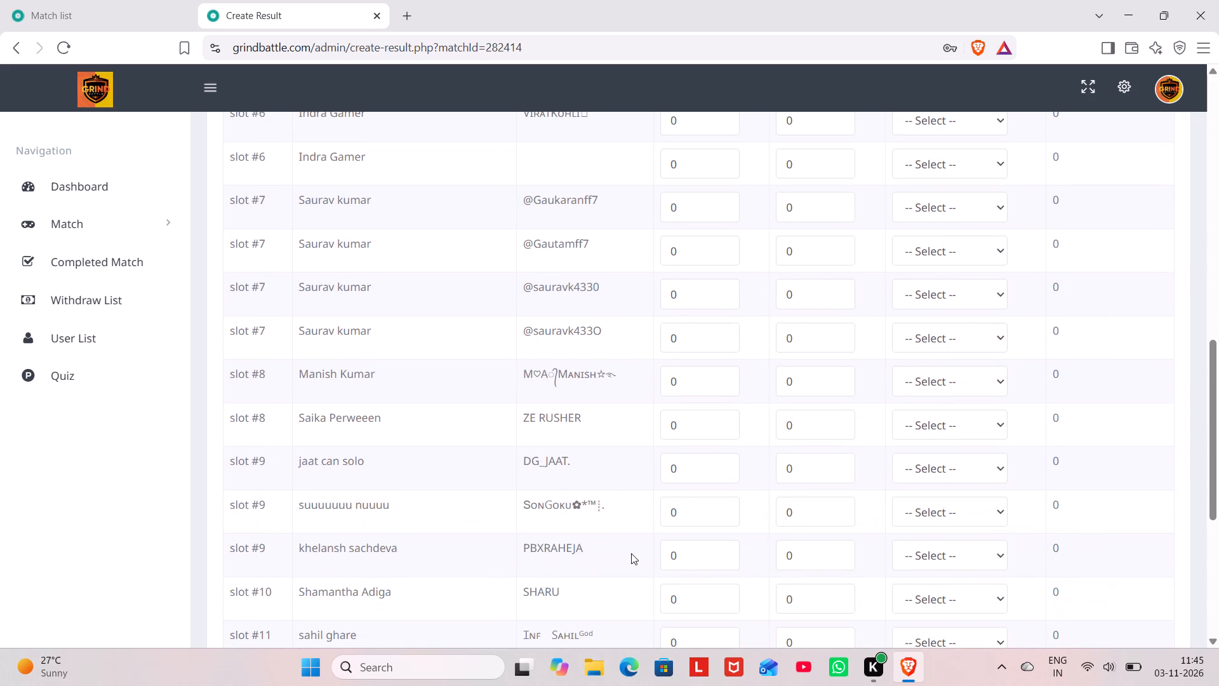
{"action": "scroll", "coordinate": [646, 580], "scroll_direction": "down", "scroll_amount": 2}
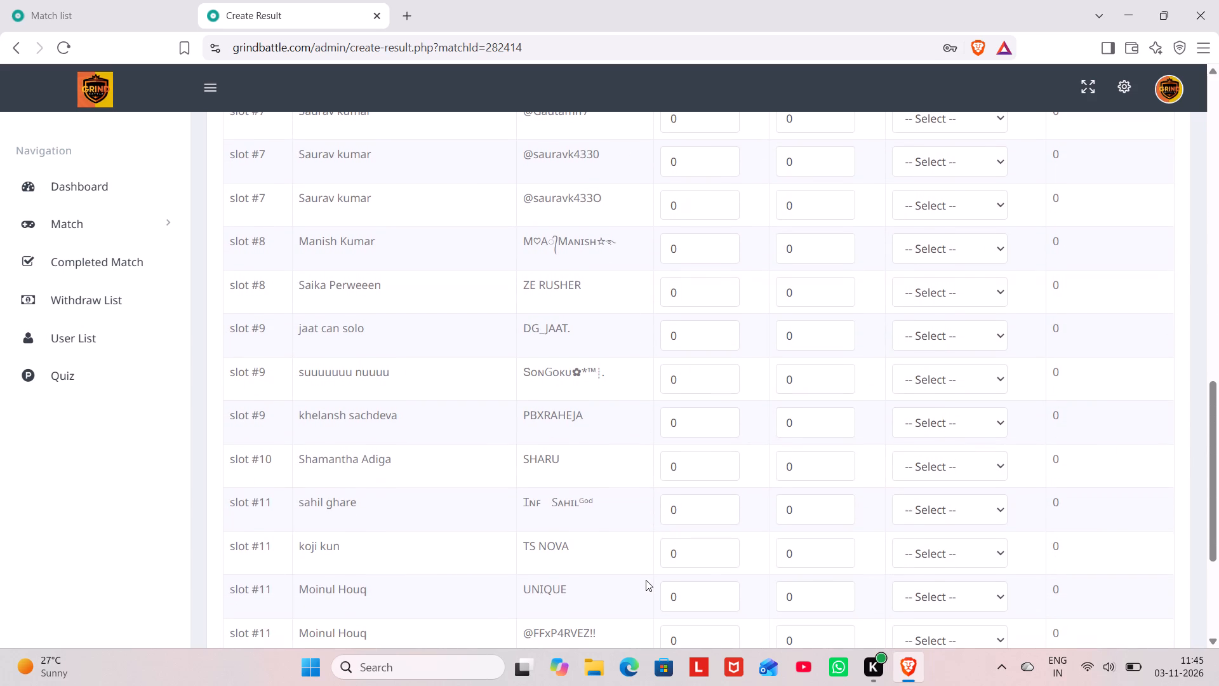
{"action": "scroll", "coordinate": [646, 580], "scroll_direction": "down", "scroll_amount": 1}
{"action": "left_click", "coordinate": [702, 561]}
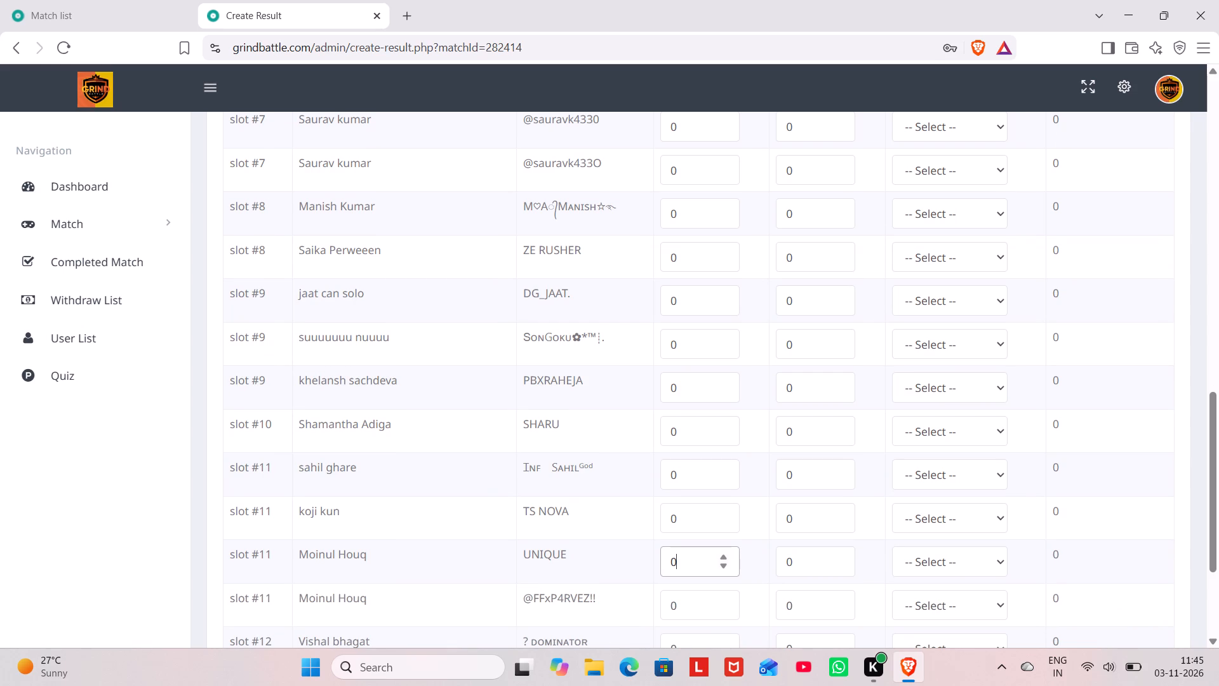
{"action": "key", "text": "Tab"}
{"action": "type", "text": "20"}
{"action": "key", "text": "Tab"}
{"action": "key", "text": "Down"}
{"action": "key", "text": "Tab"}
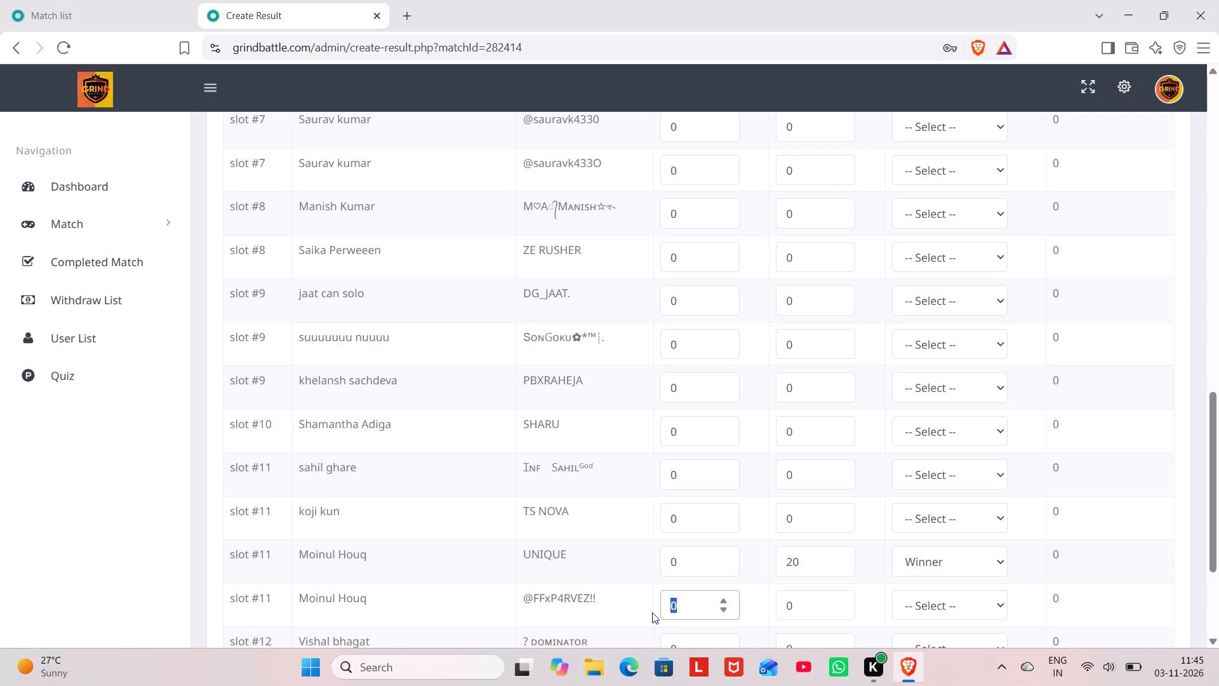
{"action": "type", "text": "01"}
{"action": "key", "text": "Tab"}
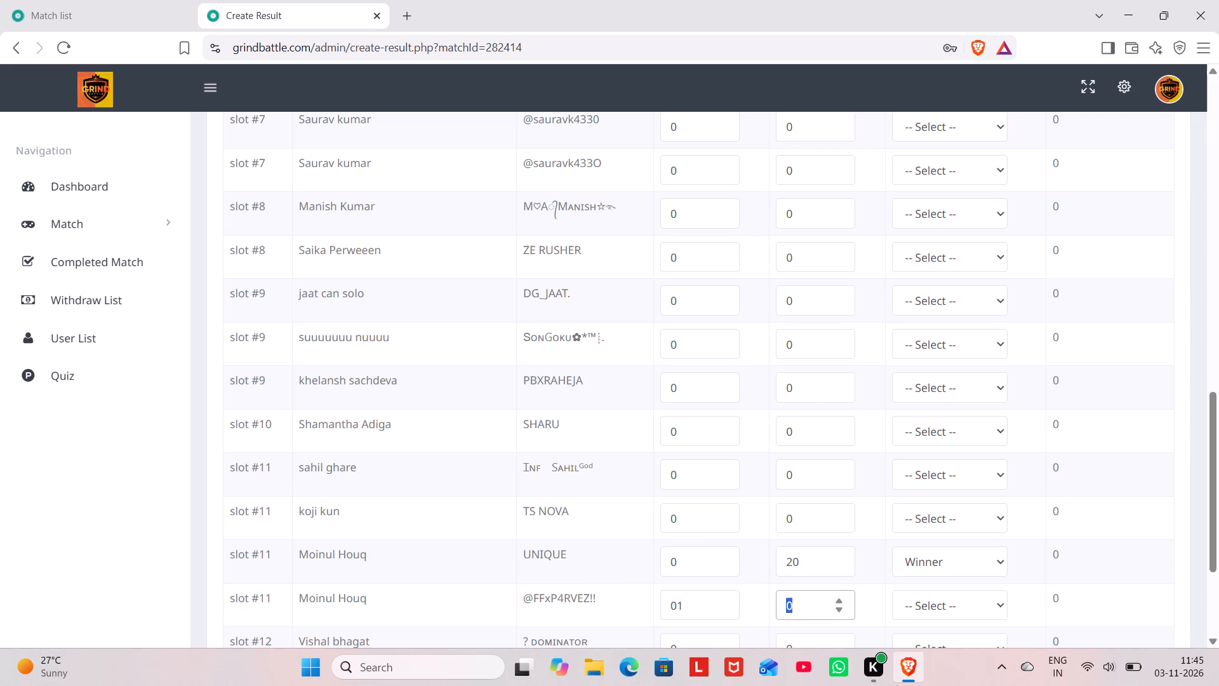
{"action": "type", "text": "20"}
{"action": "key", "text": "Tab"}
{"action": "key", "text": "Down"}
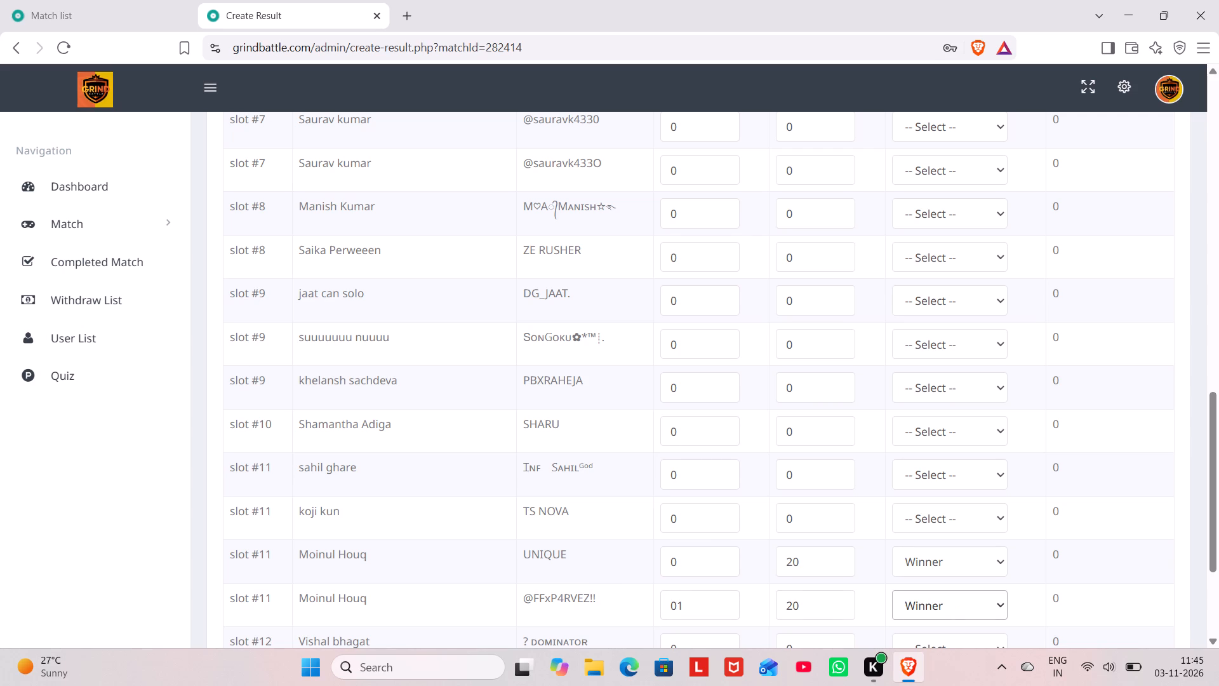
{"action": "key", "text": "Tab"}
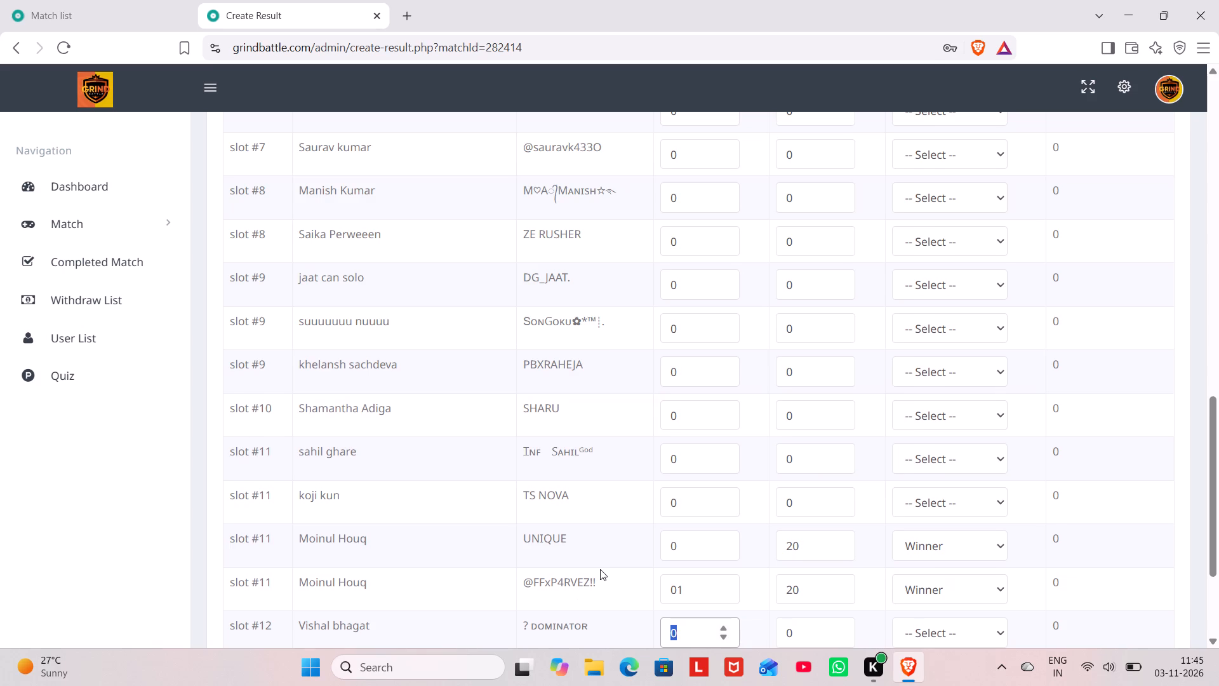
Record the slot #2 player royal king with 3 kills, a pool prize of 20 and the Winner position.
{"action": "scroll", "coordinate": [600, 569], "scroll_direction": "down", "scroll_amount": 3}
{"action": "scroll", "coordinate": [579, 566], "scroll_direction": "up", "scroll_amount": 2}
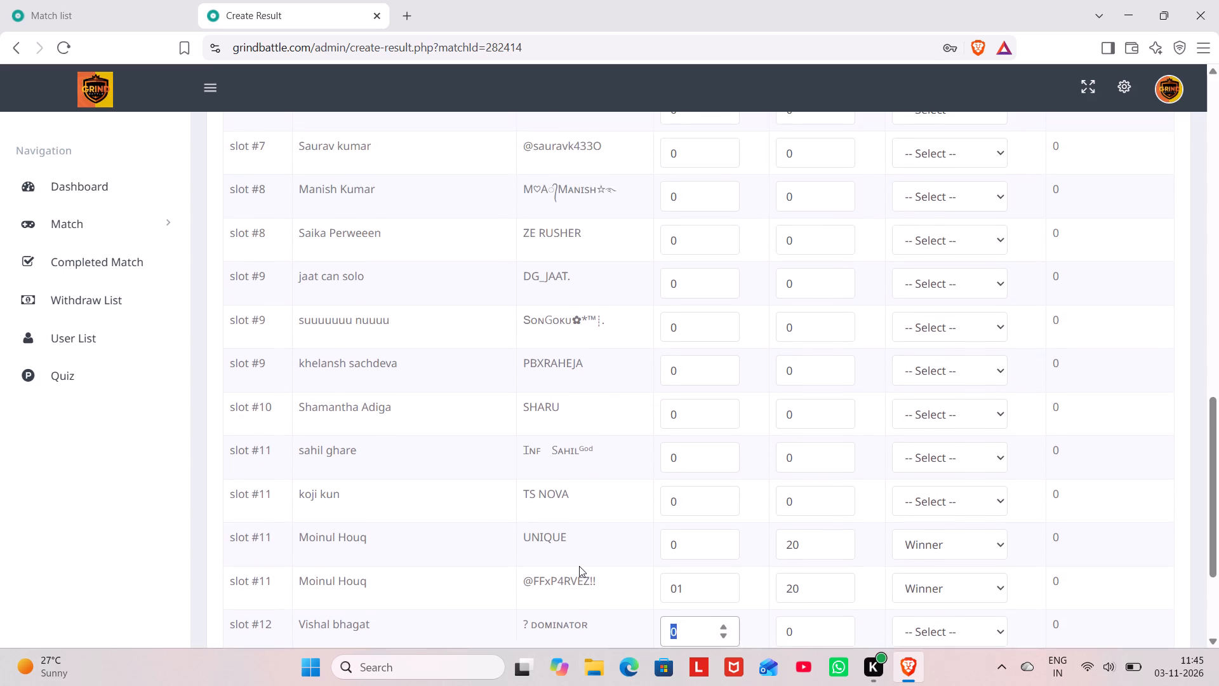
{"action": "scroll", "coordinate": [579, 566], "scroll_direction": "up", "scroll_amount": 6}
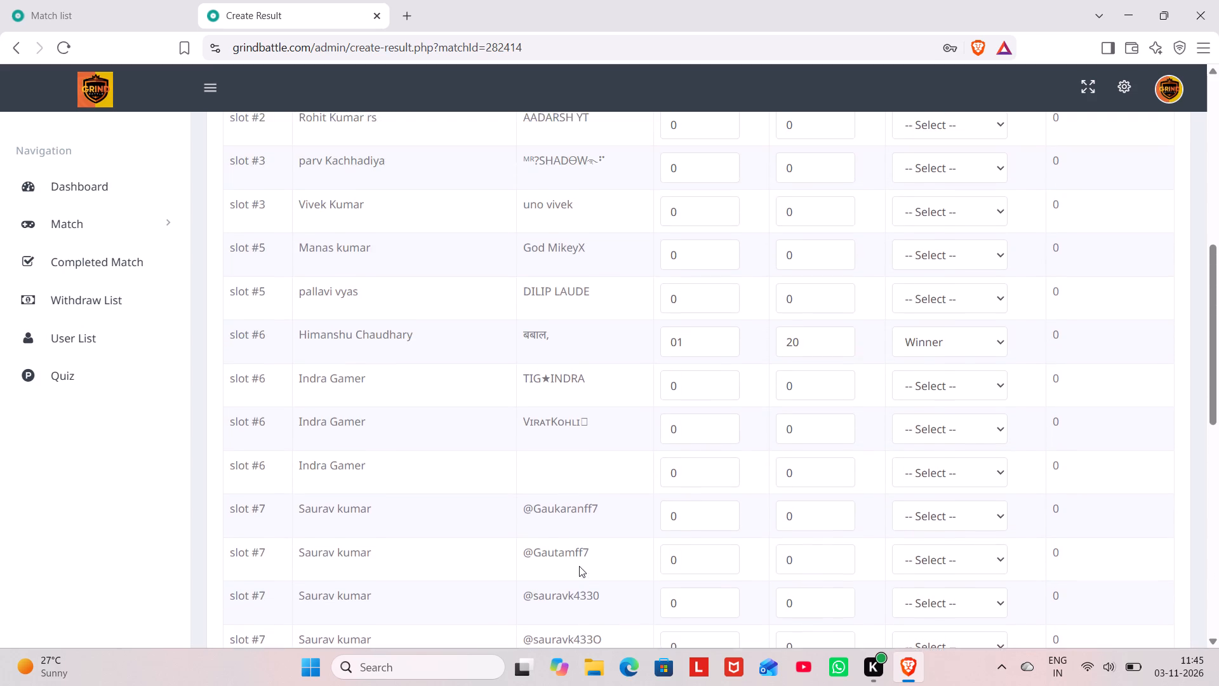
{"action": "scroll", "coordinate": [579, 566], "scroll_direction": "up", "scroll_amount": 5}
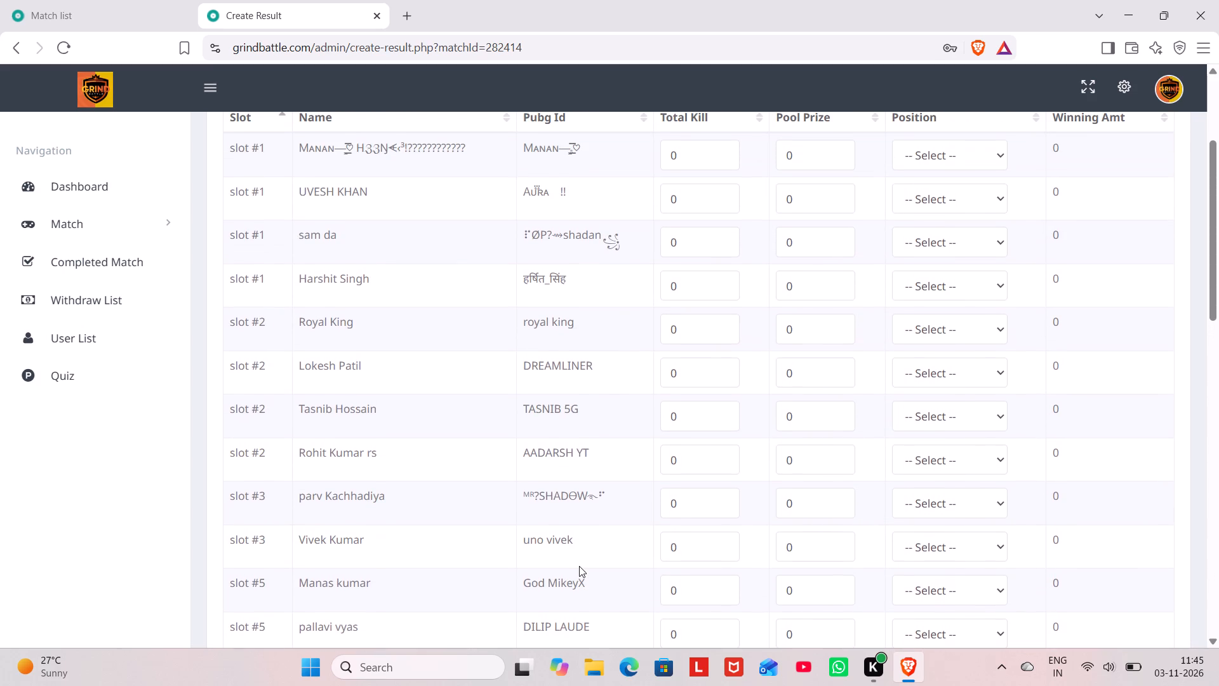
{"action": "scroll", "coordinate": [579, 566], "scroll_direction": "up", "scroll_amount": 1}
{"action": "left_click", "coordinate": [685, 363]}
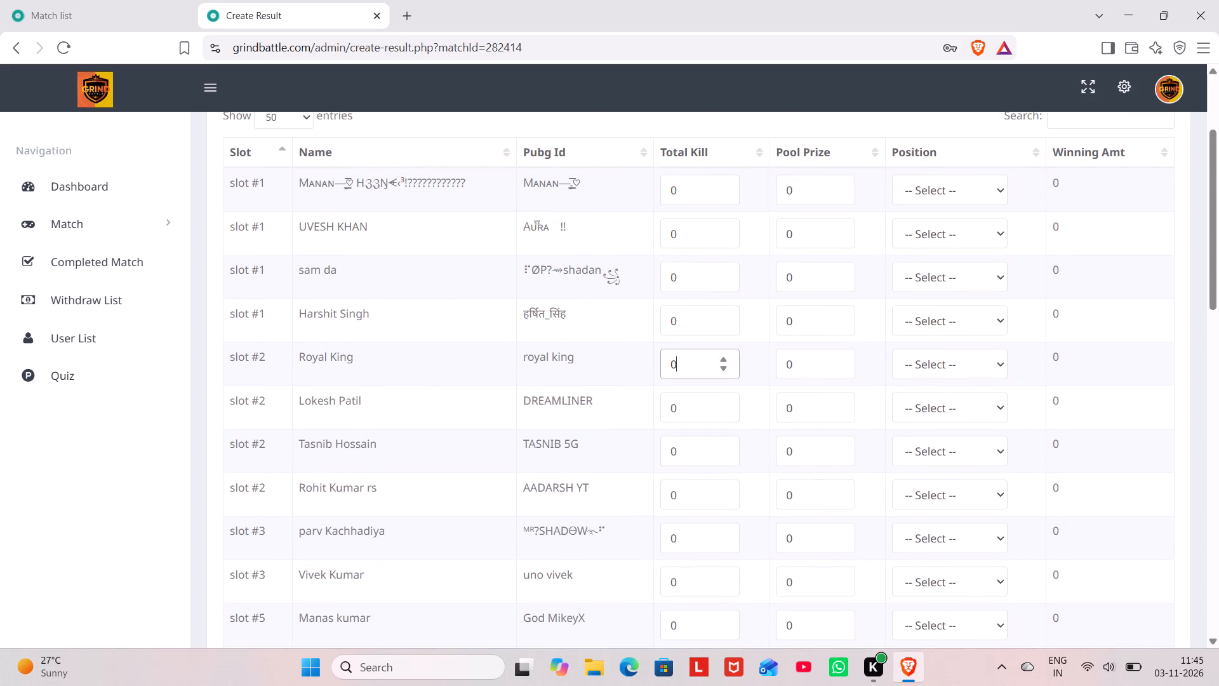
{"action": "key", "text": "3"}
{"action": "key", "text": "Tab"}
{"action": "type", "text": "20"}
{"action": "key", "text": "Tab"}
{"action": "key", "text": "Down"}
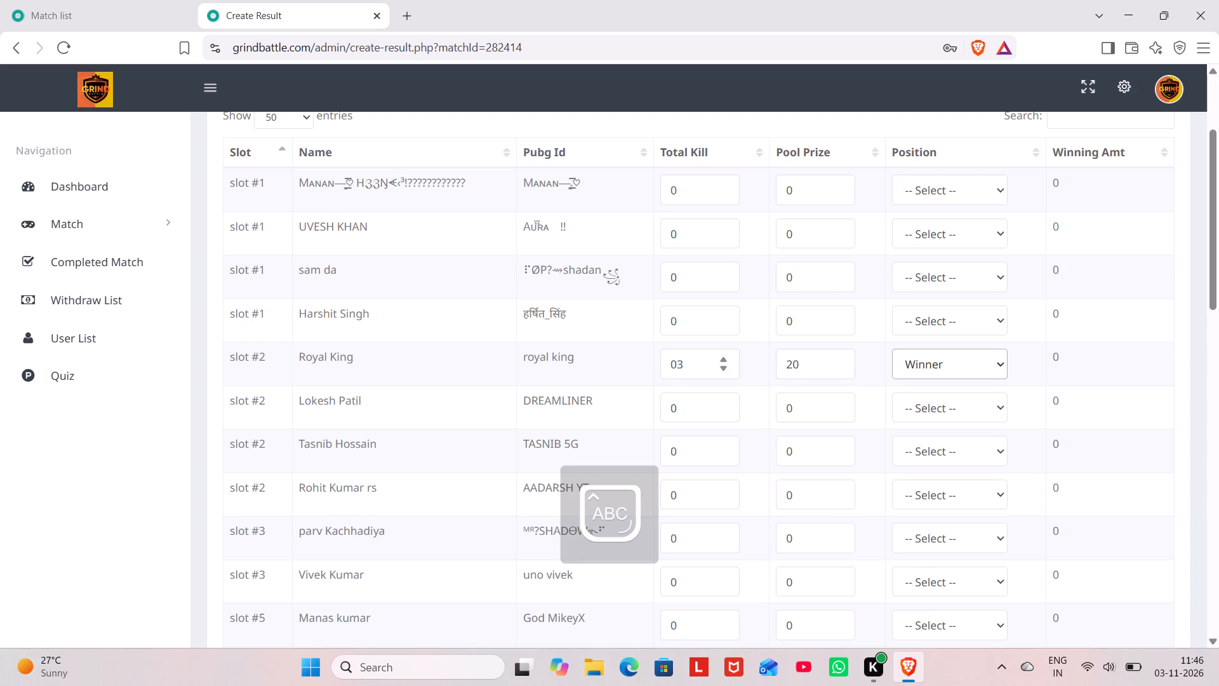
{"action": "key", "text": "Tab"}
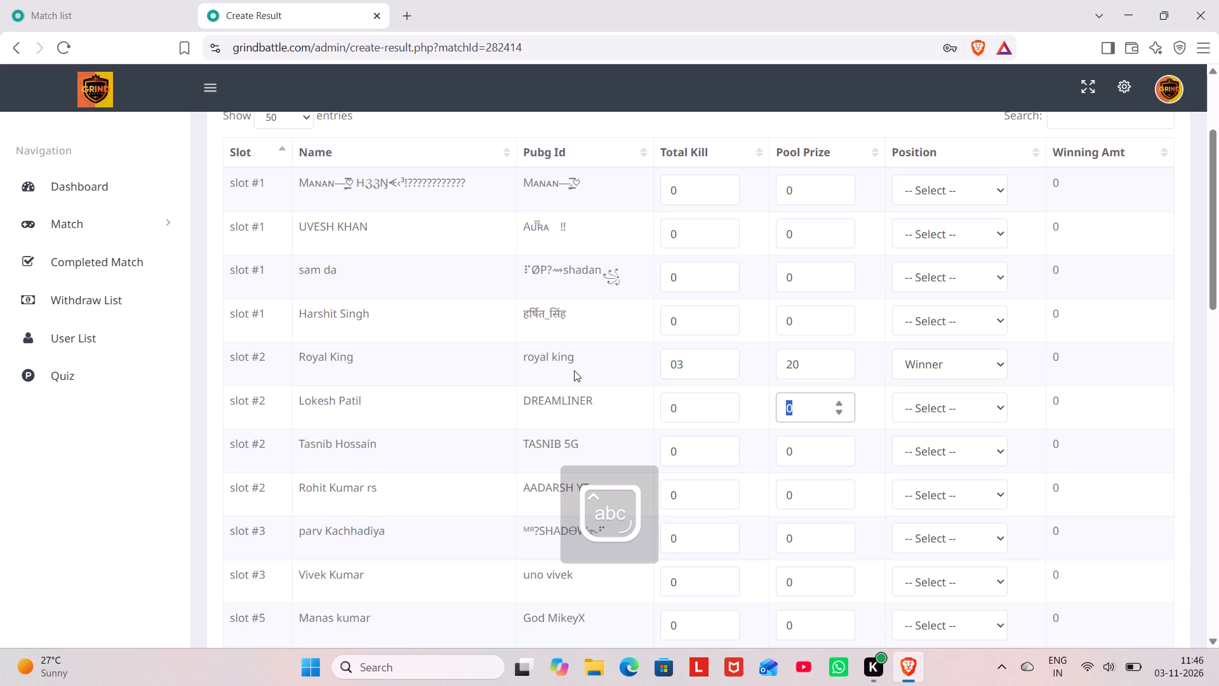
{"action": "left_click", "coordinate": [574, 370]}
Record the slot #2 player DREAMLINER with 1 kill, a pool prize of 5 and the 1st Runner Up position.
{"action": "left_click", "coordinate": [696, 407]}
{"action": "key", "text": "1"}
{"action": "key", "text": "Tab"}
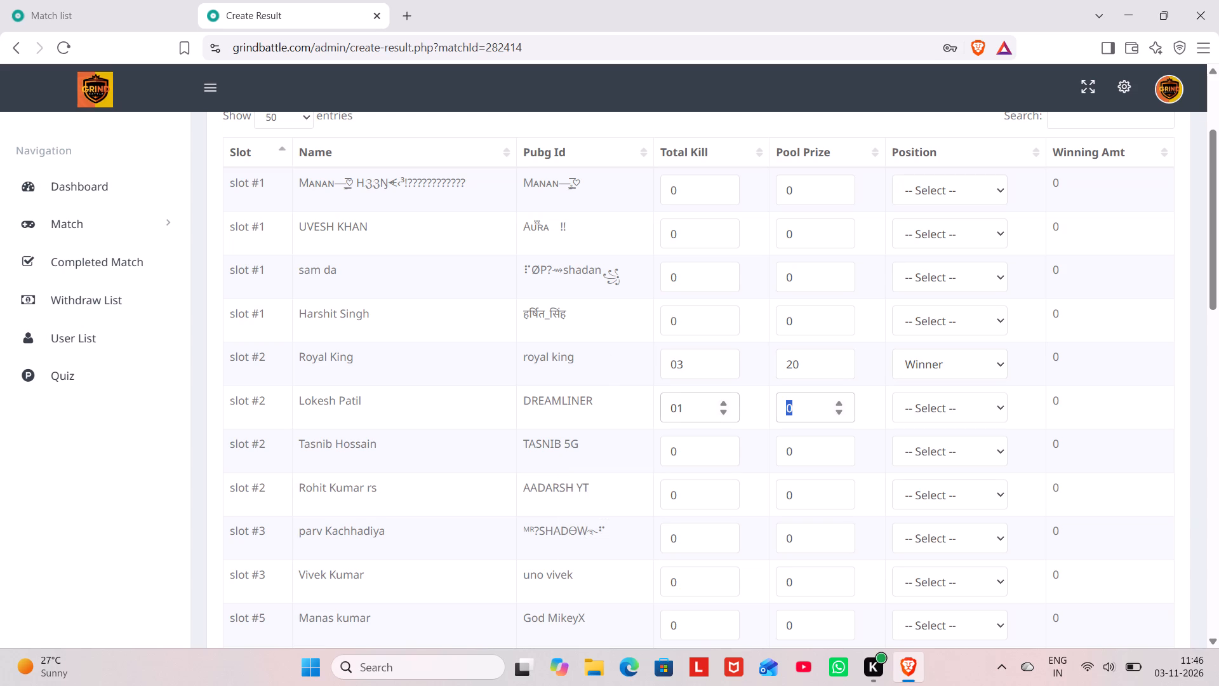
{"action": "key", "text": "5"}
{"action": "key", "text": "Tab"}
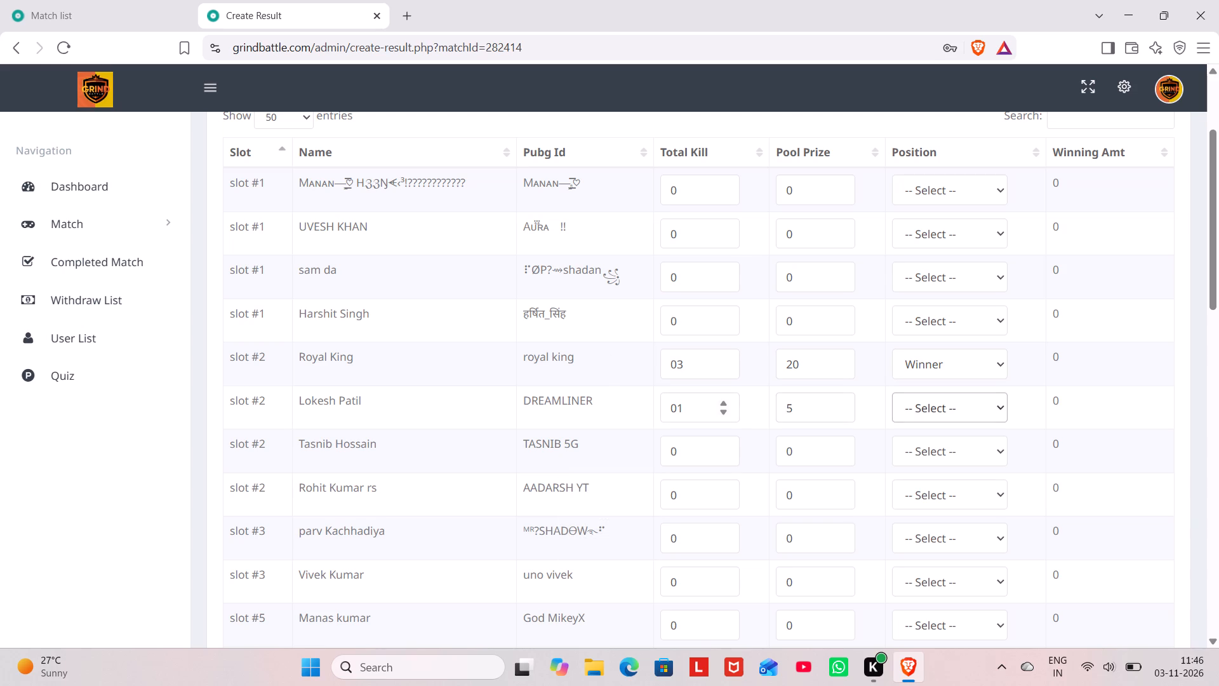
{"action": "key", "text": "Down"}
{"action": "key", "text": "Down"}
{"action": "key", "text": "Tab"}
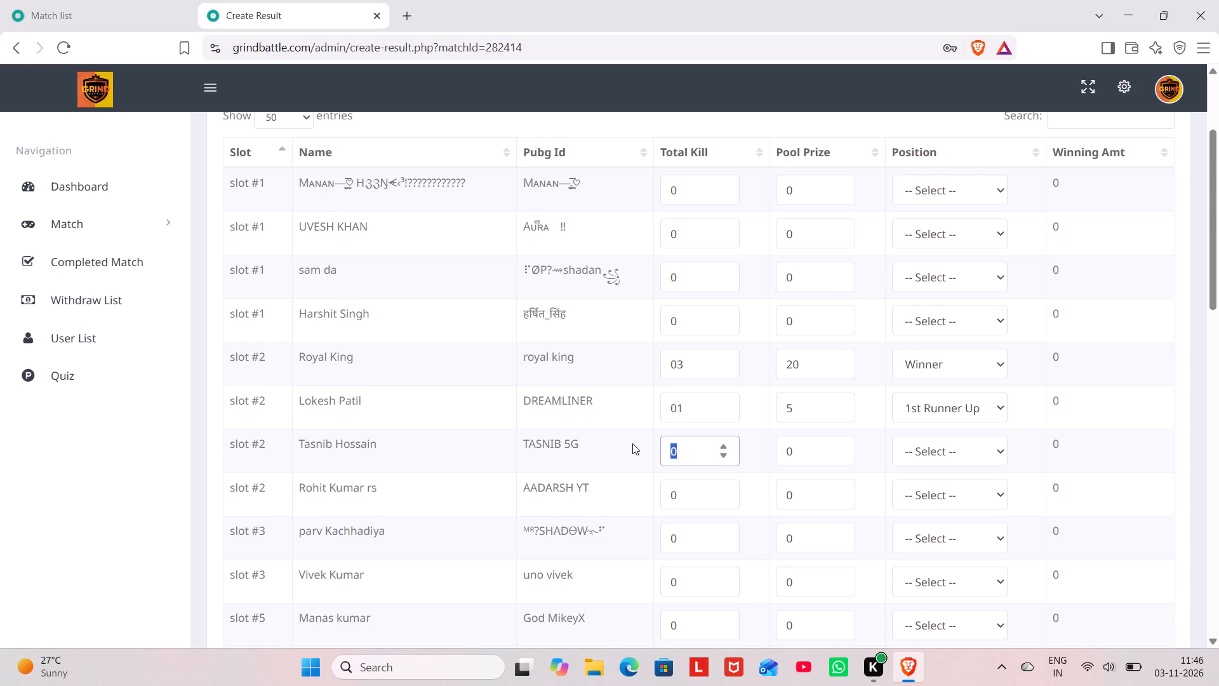
{"action": "left_click", "coordinate": [632, 443]}
Record the slot #3 player whose ID contains SHADOW with 1 kill, a pool prize of 5 and the 1st Runner Up position.
{"action": "left_click", "coordinate": [697, 541]}
{"action": "key", "text": "1"}
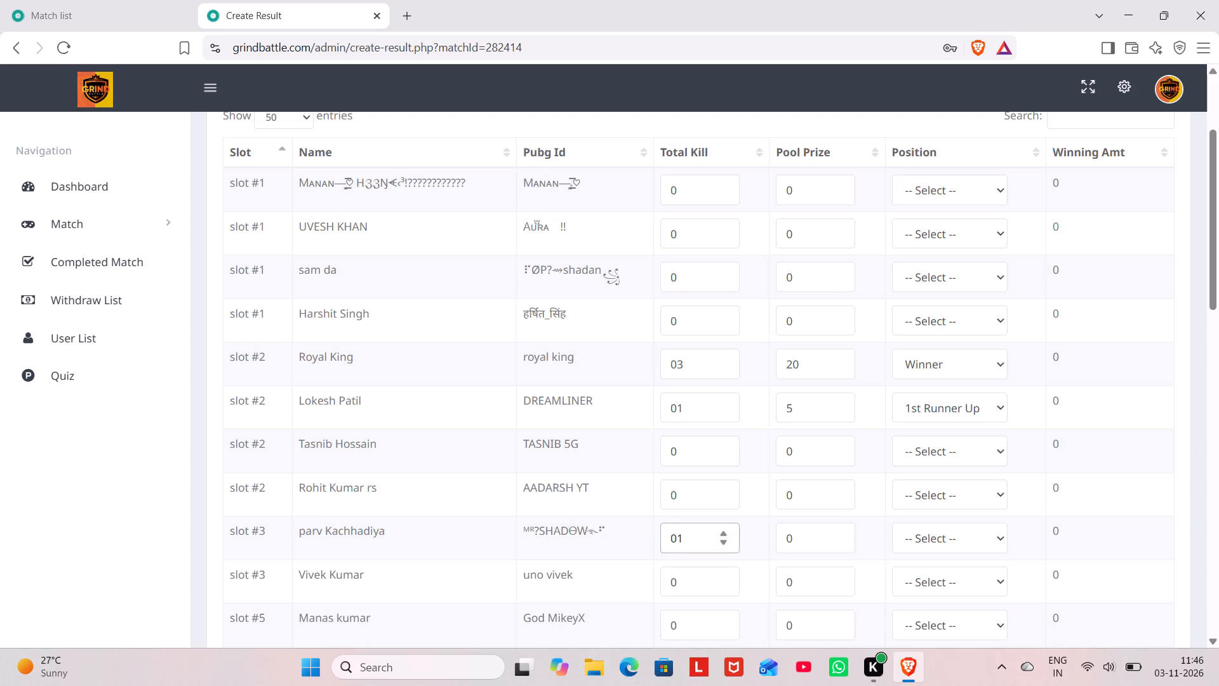
{"action": "key", "text": "Tab"}
{"action": "key", "text": "5"}
{"action": "key", "text": "Tab"}
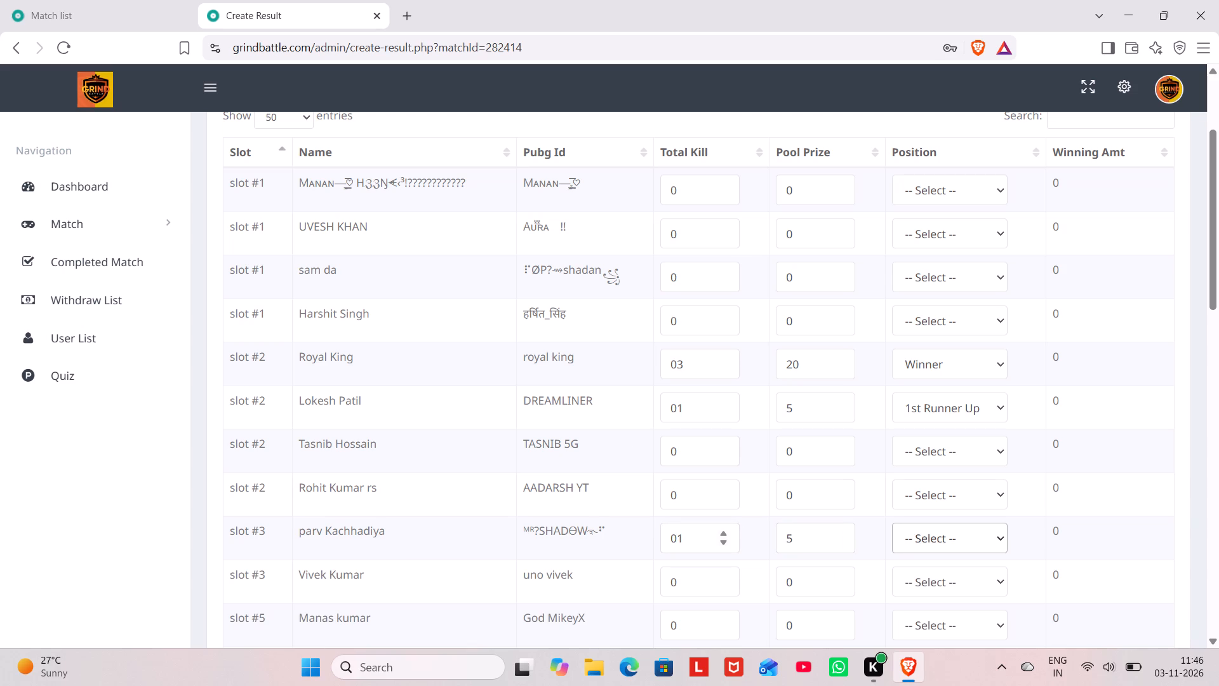
{"action": "key", "text": "Down"}
{"action": "key", "text": "Down"}
{"action": "key", "text": "Tab"}
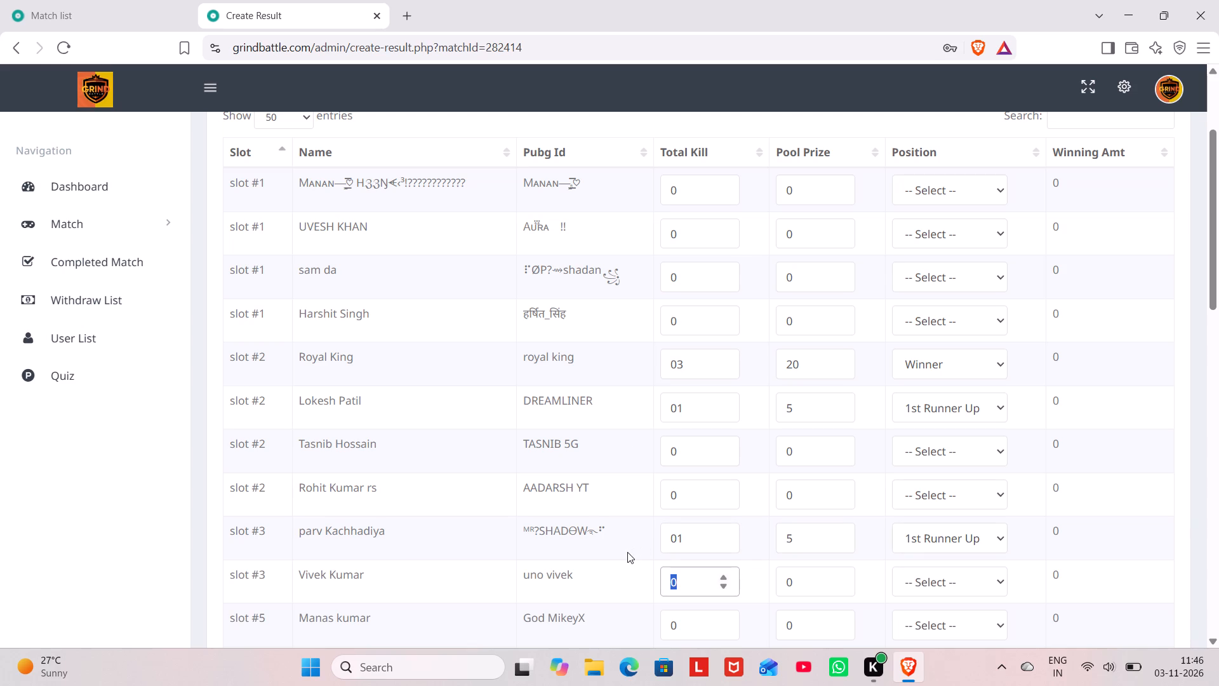
{"action": "left_click", "coordinate": [627, 552]}
{"action": "scroll", "coordinate": [627, 552], "scroll_direction": "down", "scroll_amount": 2}
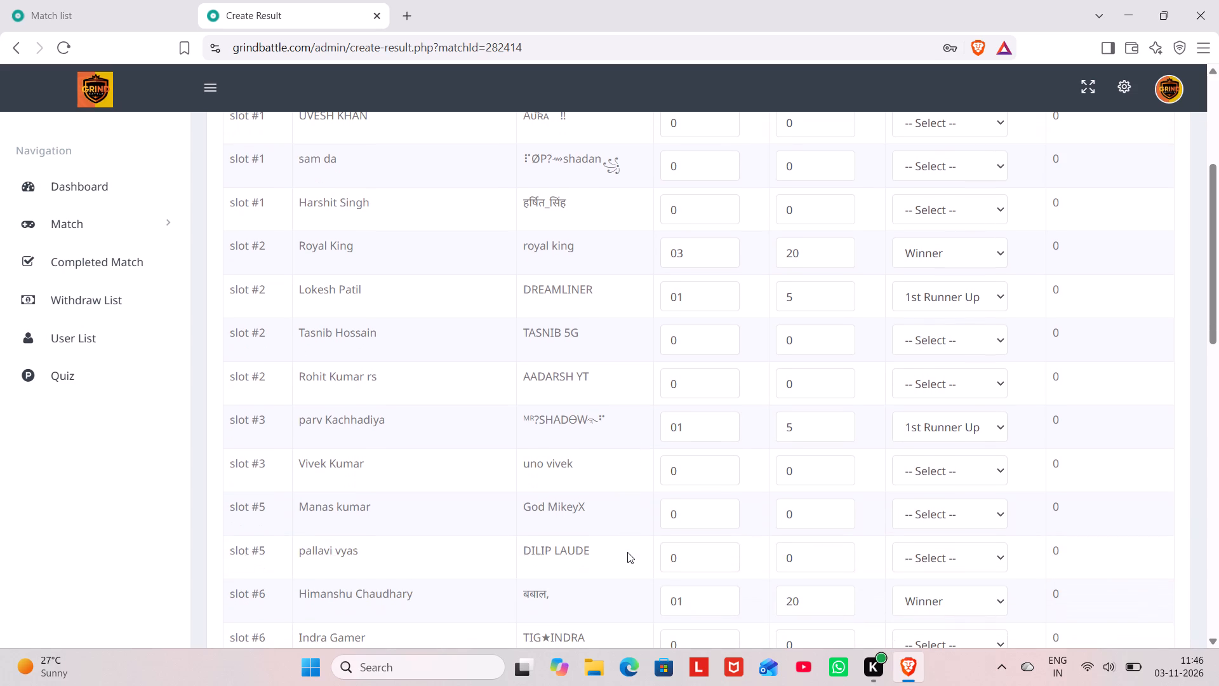
Record the slot #8 player whose ID contains MANISH with 1 kill, a pool prize of 5 and the 1st Runner Up position.
{"action": "scroll", "coordinate": [627, 552], "scroll_direction": "down", "scroll_amount": 3}
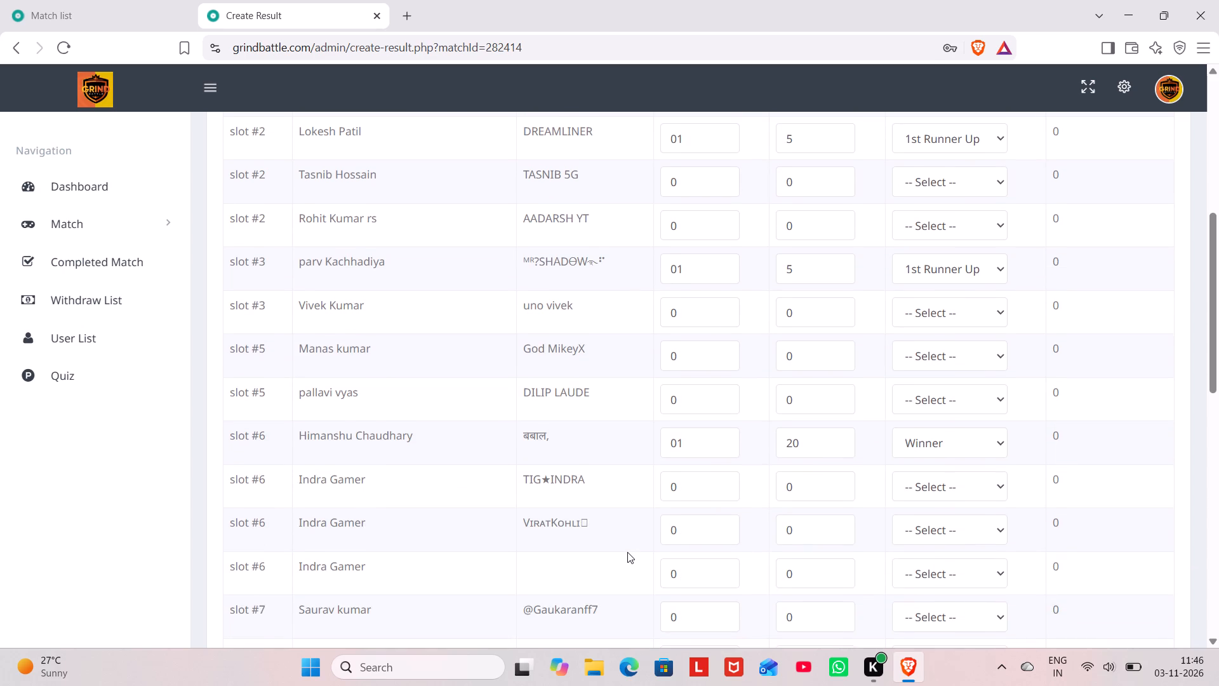
{"action": "scroll", "coordinate": [627, 552], "scroll_direction": "down", "scroll_amount": 2}
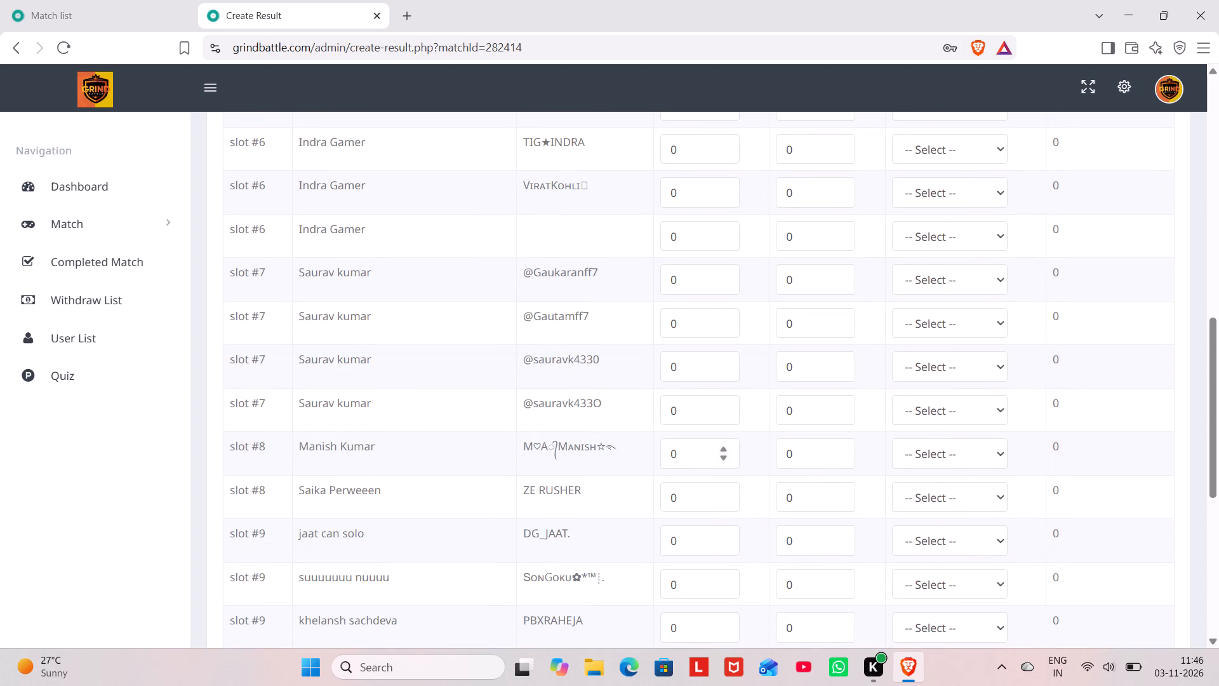
{"action": "left_click", "coordinate": [693, 444]}
{"action": "key", "text": "1"}
{"action": "key", "text": "Tab"}
{"action": "key", "text": "Down"}
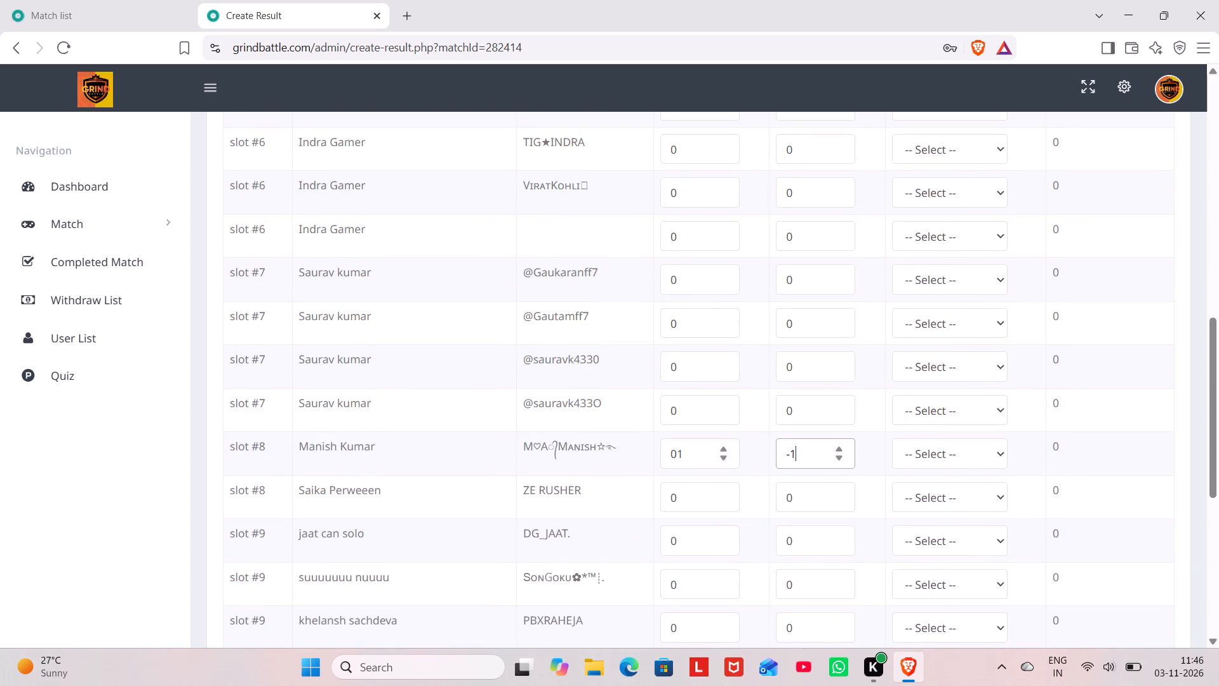
{"action": "key", "text": "Up"}
{"action": "key", "text": "Up"}
{"action": "key", "text": "Up"}
{"action": "key", "text": "Up"}
{"action": "key", "text": "Up"}
{"action": "key", "text": "Up"}
{"action": "key", "text": "Tab"}
{"action": "key", "text": "Down"}
{"action": "key", "text": "Down"}
{"action": "key", "text": "Tab"}
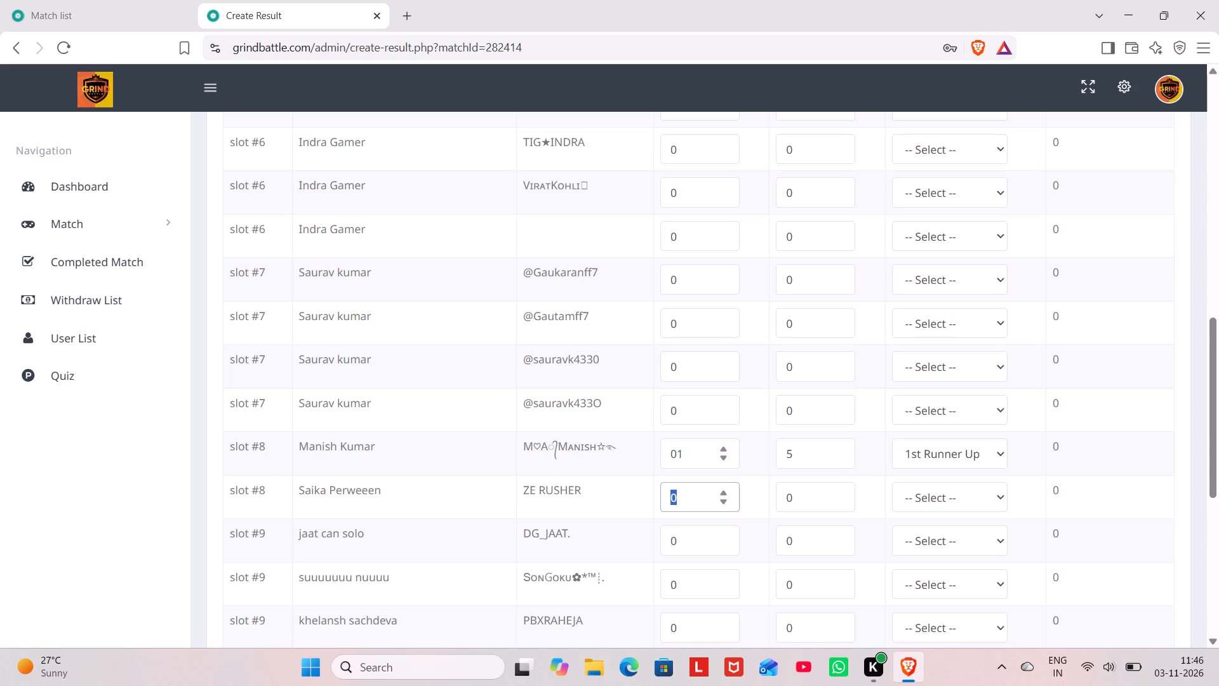
{"action": "left_click", "coordinate": [614, 507]}
{"action": "scroll", "coordinate": [614, 507], "scroll_direction": "down", "scroll_amount": 4}
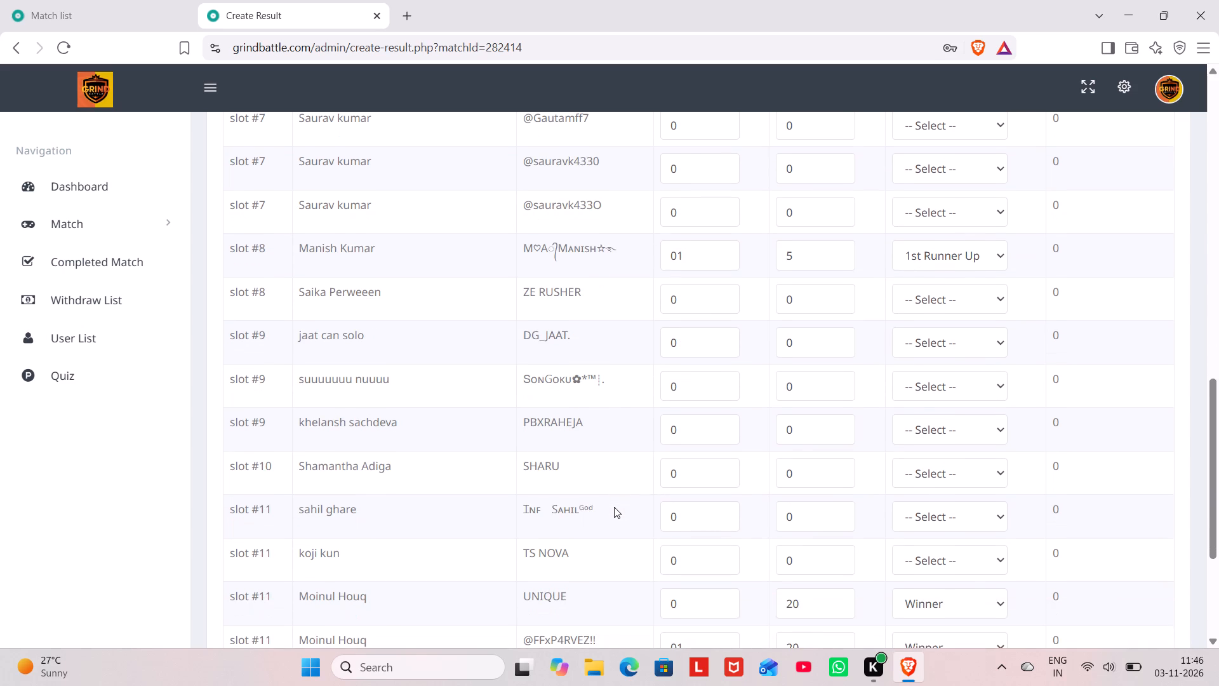
{"action": "scroll", "coordinate": [614, 507], "scroll_direction": "down", "scroll_amount": 3}
{"action": "scroll", "coordinate": [614, 507], "scroll_direction": "up", "scroll_amount": 7}
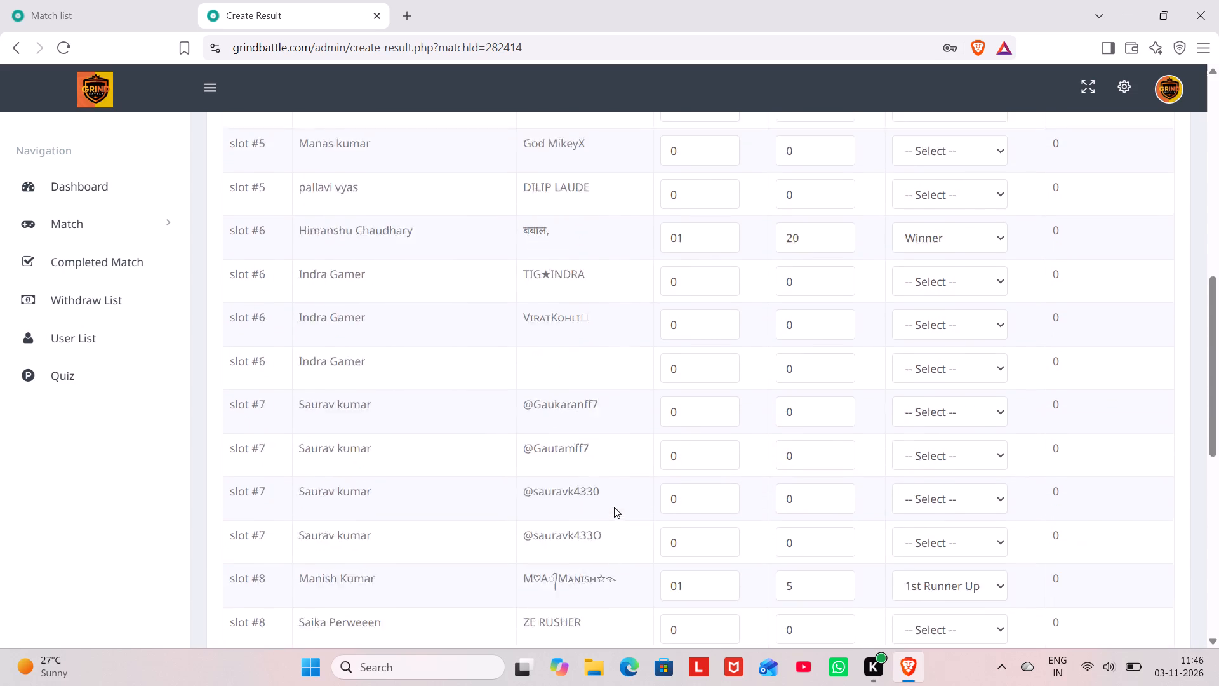
{"action": "scroll", "coordinate": [614, 507], "scroll_direction": "up", "scroll_amount": 1}
{"action": "scroll", "coordinate": [614, 507], "scroll_direction": "down", "scroll_amount": 2}
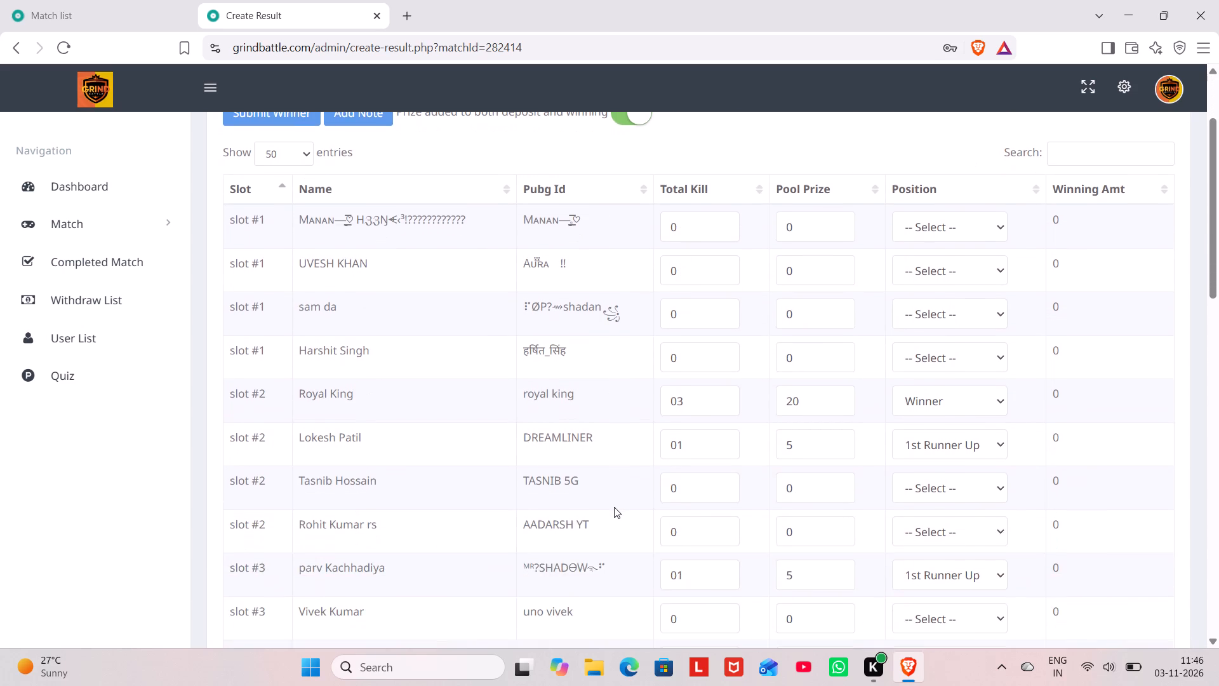
{"action": "scroll", "coordinate": [614, 507], "scroll_direction": "down", "scroll_amount": 2}
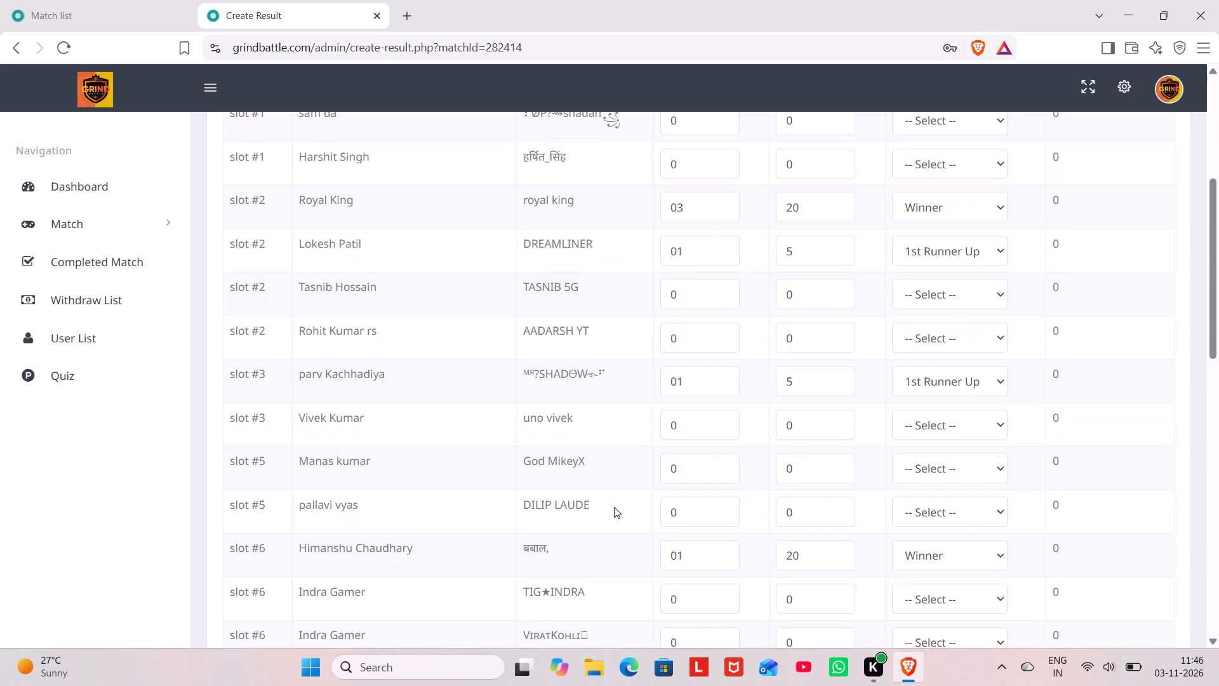
{"action": "scroll", "coordinate": [614, 507], "scroll_direction": "down", "scroll_amount": 1}
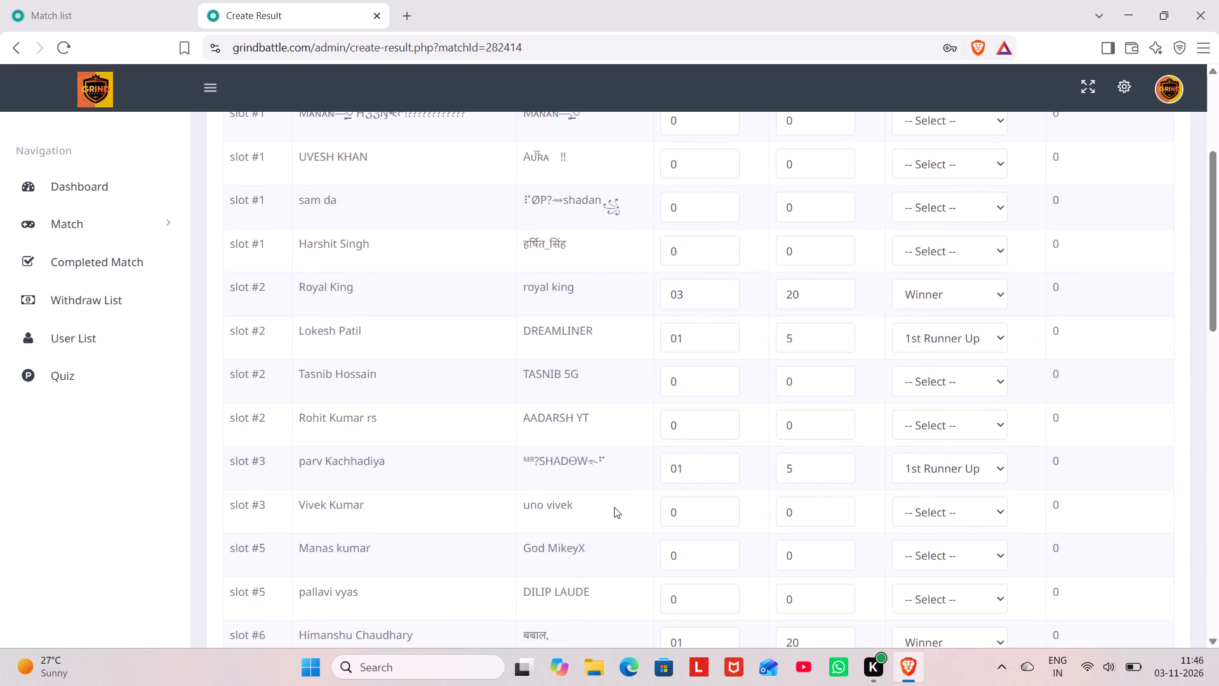
{"action": "scroll", "coordinate": [614, 507], "scroll_direction": "down", "scroll_amount": 4}
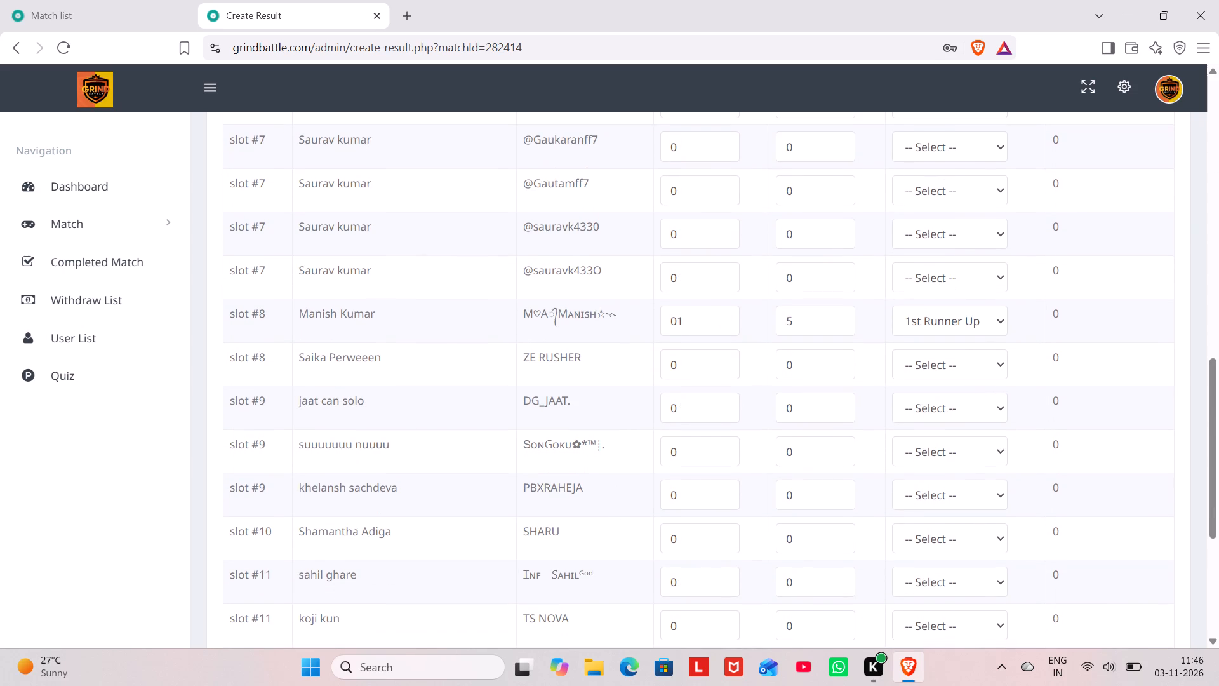
{"action": "left_click", "coordinate": [695, 379]}
{"action": "key", "text": "2"}
{"action": "key", "text": "Tab"}
{"action": "left_click", "coordinate": [613, 534]}
Record 4 kills for the slot #12 player whose ID contains DOMINATOR.
{"action": "scroll", "coordinate": [613, 534], "scroll_direction": "down", "scroll_amount": 3}
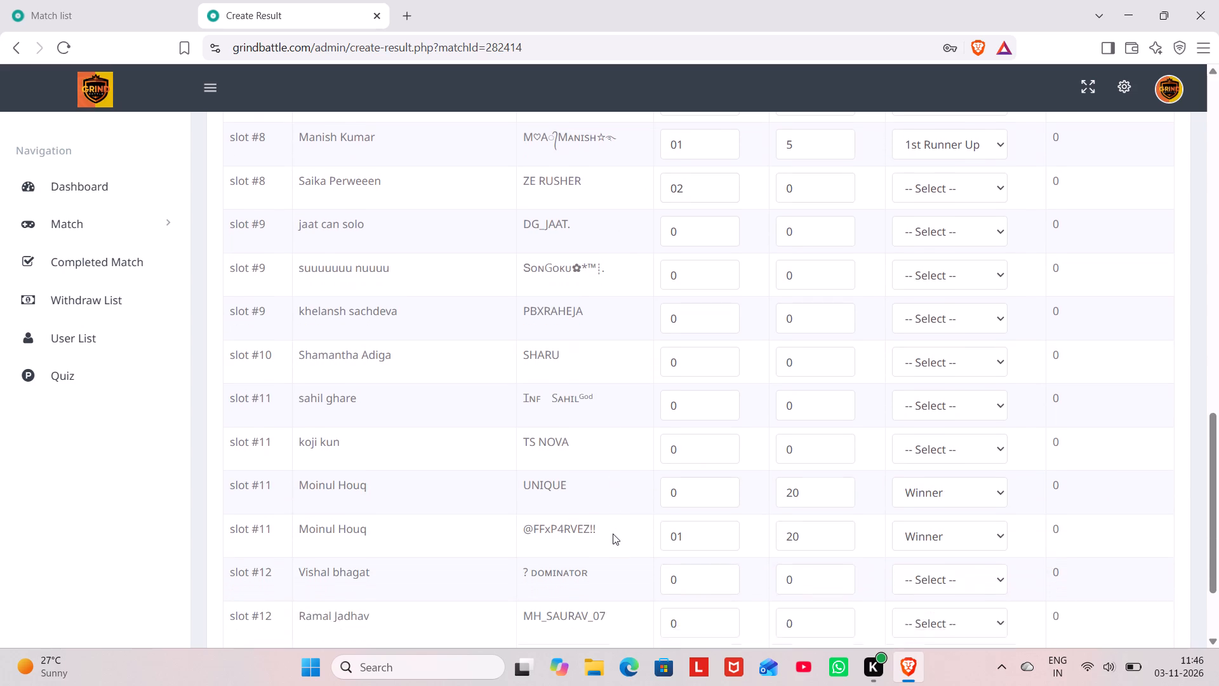
{"action": "scroll", "coordinate": [613, 534], "scroll_direction": "down", "scroll_amount": 1}
{"action": "left_click", "coordinate": [696, 540]}
{"action": "key", "text": "4"}
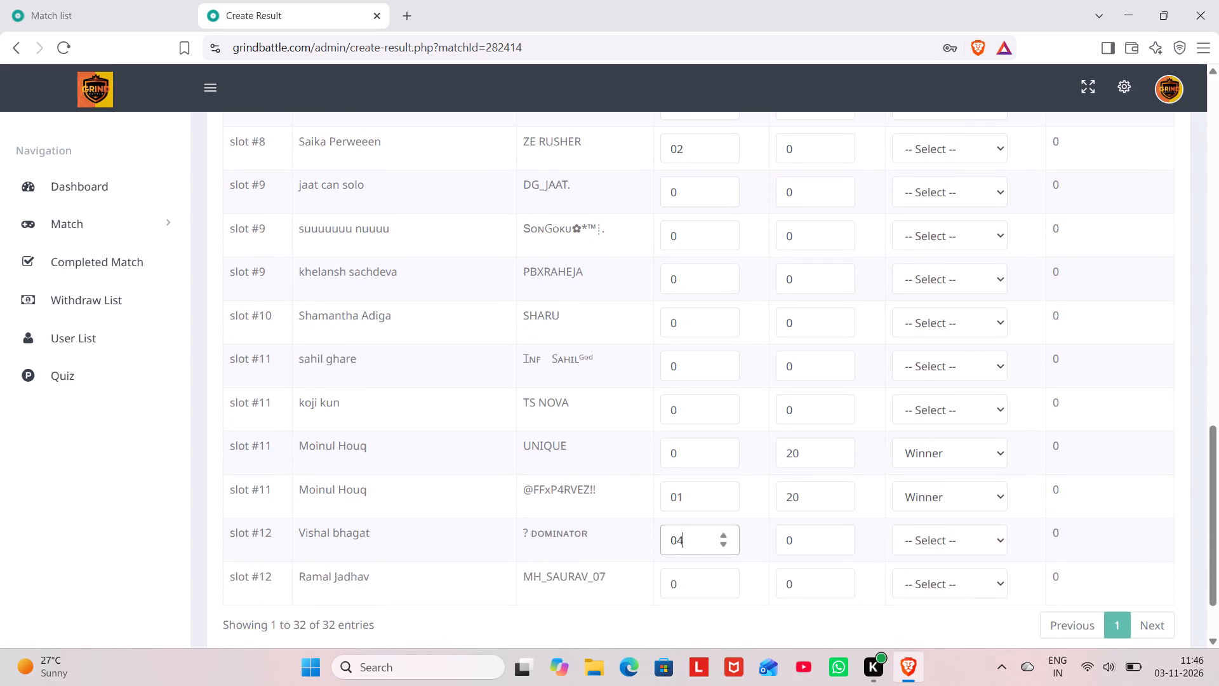
{"action": "key", "text": "Tab"}
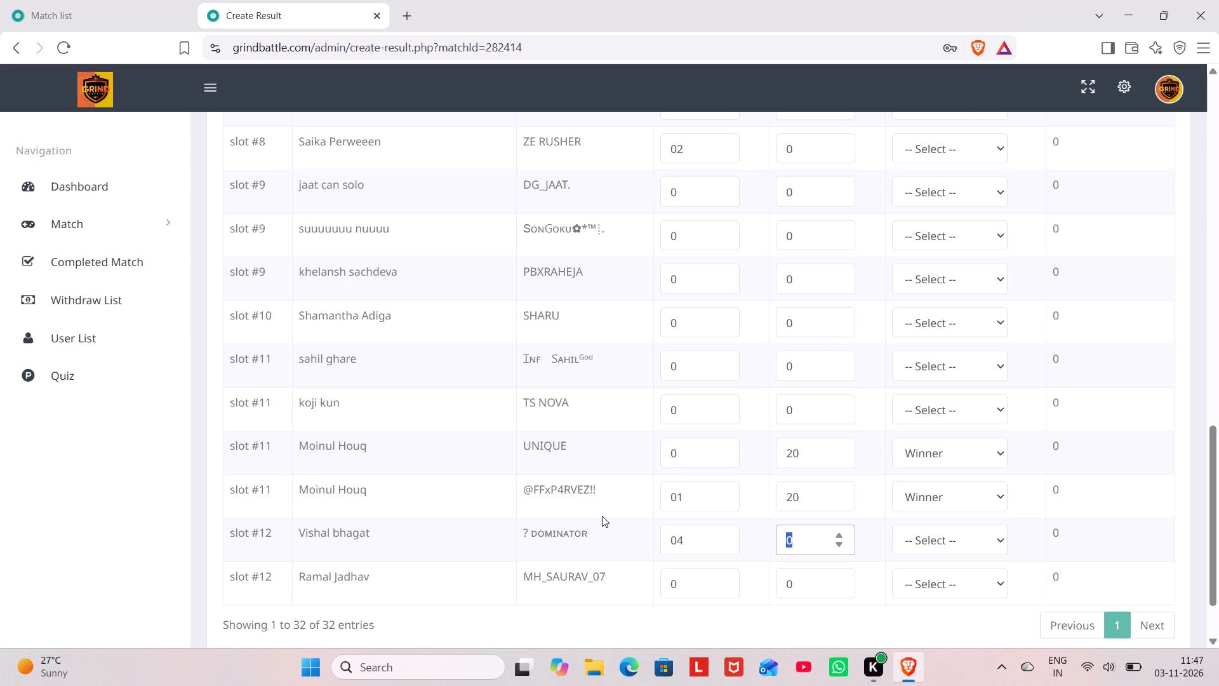
{"action": "left_click", "coordinate": [602, 518]}
{"action": "scroll", "coordinate": [636, 464], "scroll_direction": "up", "scroll_amount": 2}
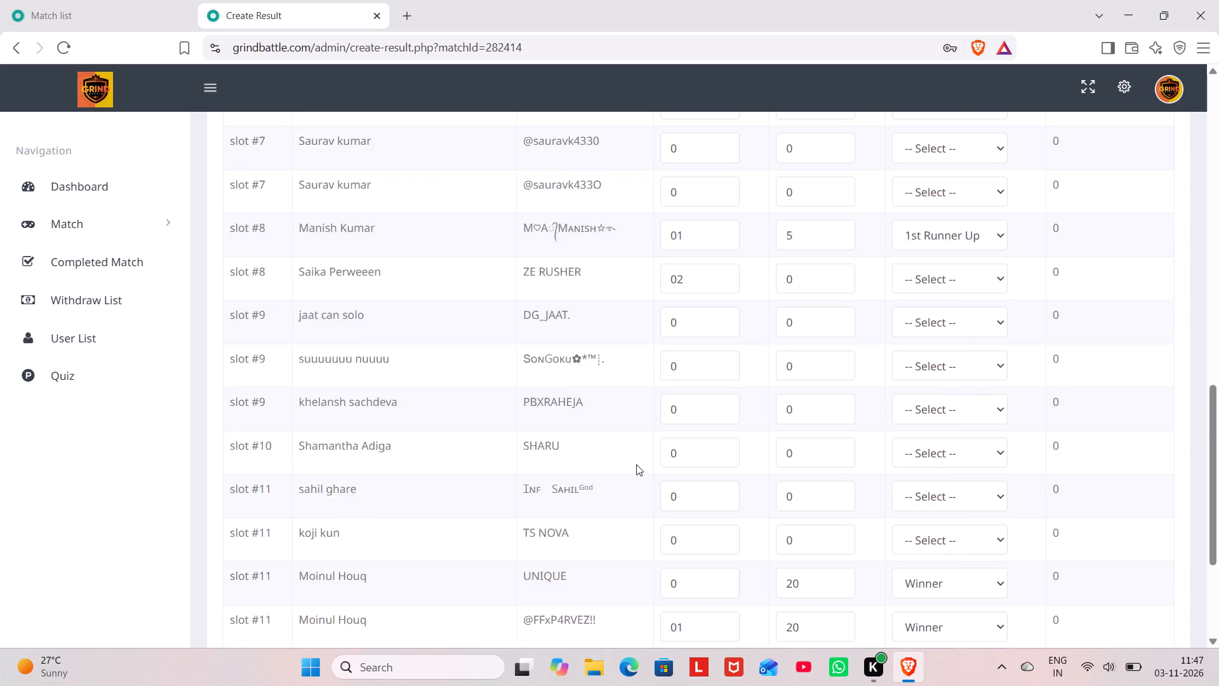
{"action": "scroll", "coordinate": [636, 464], "scroll_direction": "up", "scroll_amount": 4}
{"action": "scroll", "coordinate": [670, 415], "scroll_direction": "down", "scroll_amount": 1}
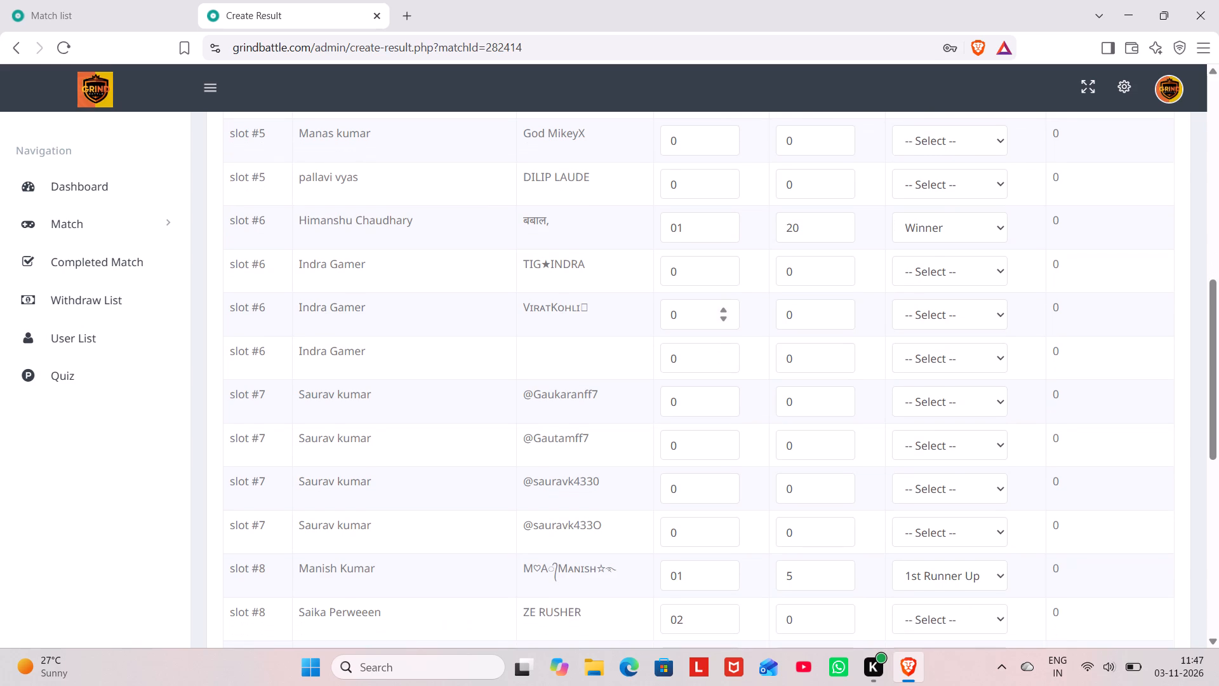
{"action": "left_click", "coordinate": [674, 447]}
{"action": "key", "text": "2"}
{"action": "key", "text": "Tab"}
{"action": "key", "text": "Tab"}
{"action": "key", "text": "Tab"}
{"action": "key", "text": "Tab"}
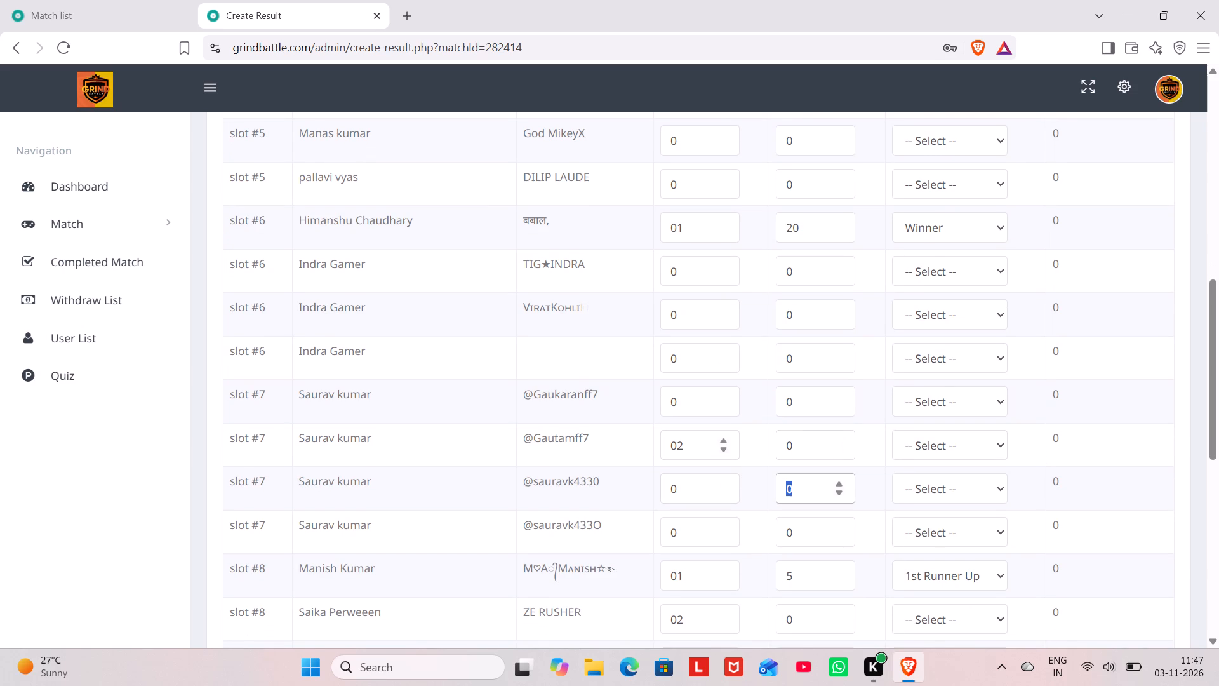
{"action": "key", "text": "shift+Tab"}
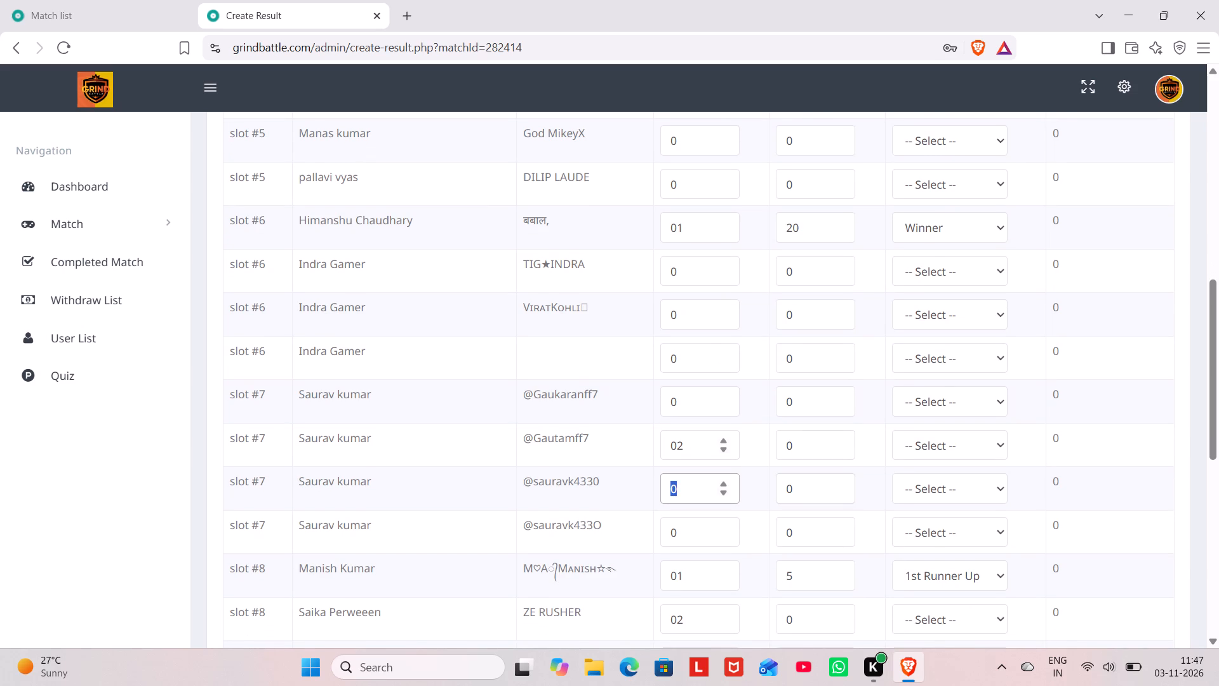
{"action": "key", "text": "0"}
{"action": "key", "text": "1"}
{"action": "key", "text": "Tab"}
{"action": "key", "text": "Tab"}
{"action": "key", "text": "Tab"}
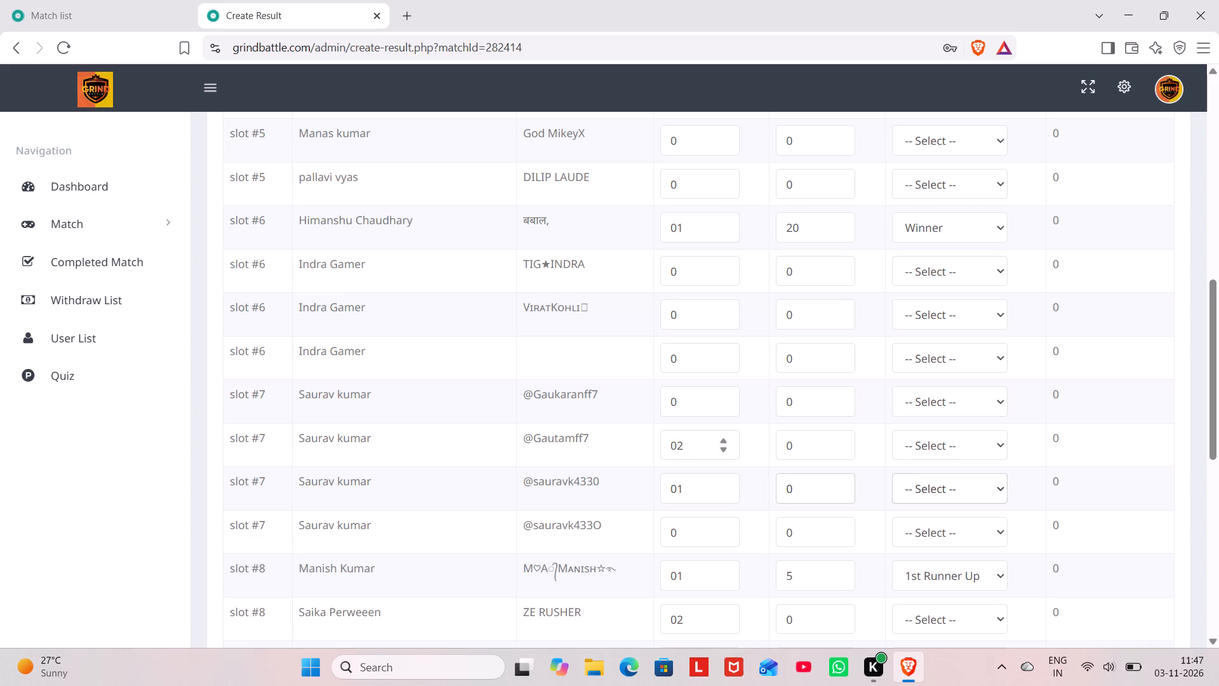
{"action": "type", "text": "03"}
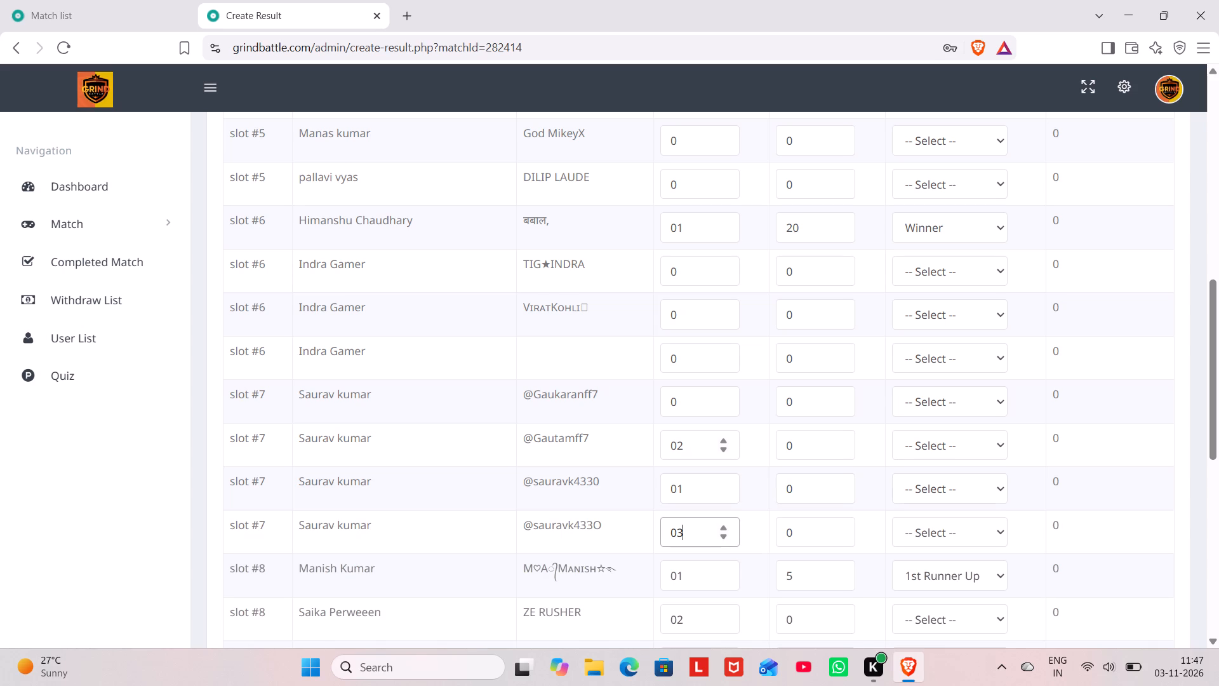
{"action": "key", "text": "Tab"}
{"action": "left_click", "coordinate": [590, 441]}
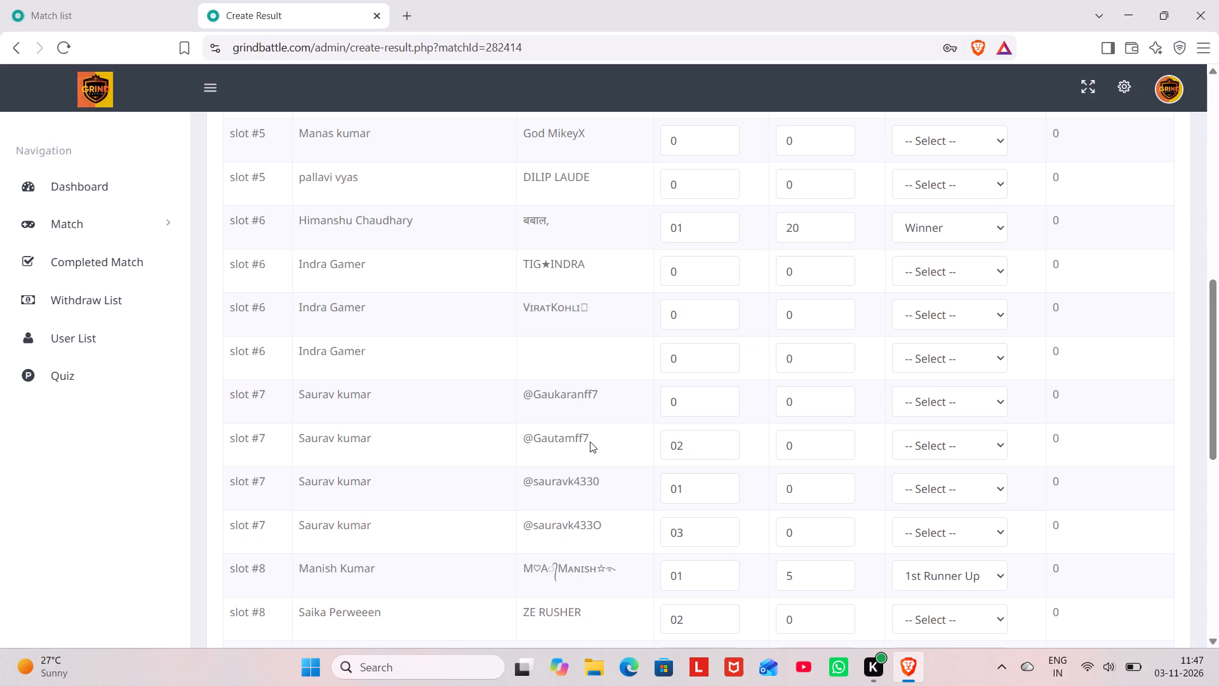
{"action": "scroll", "coordinate": [619, 360], "scroll_direction": "up", "scroll_amount": 1}
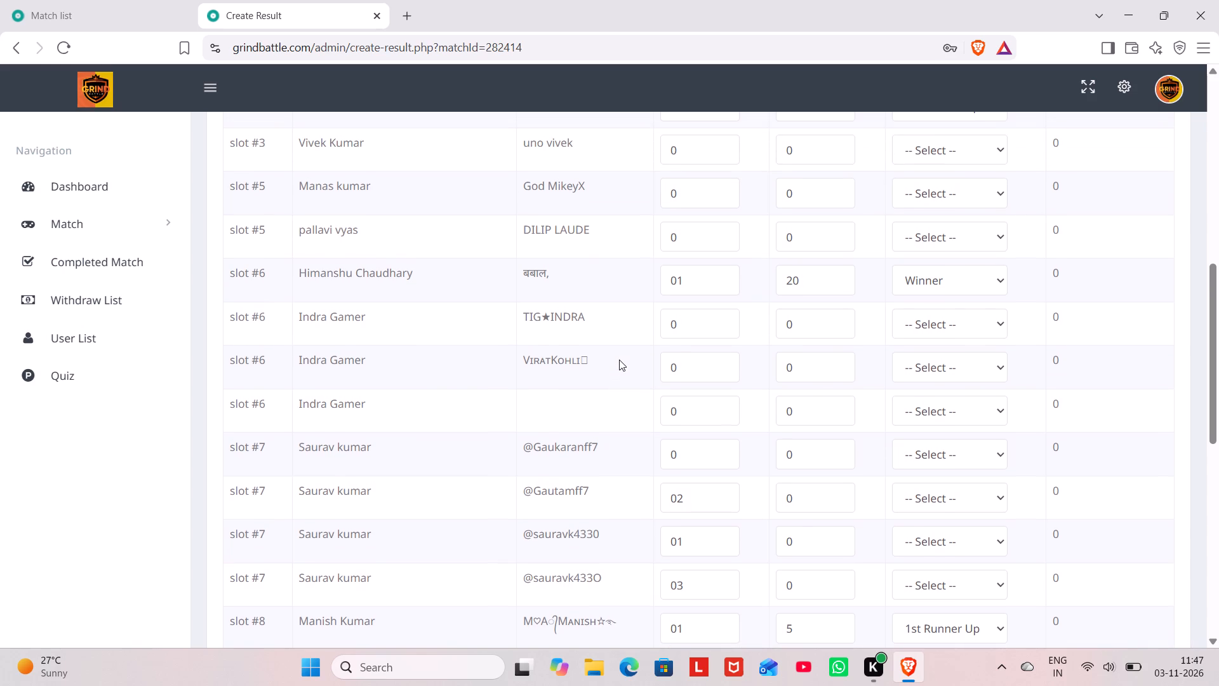
{"action": "scroll", "coordinate": [619, 360], "scroll_direction": "up", "scroll_amount": 3}
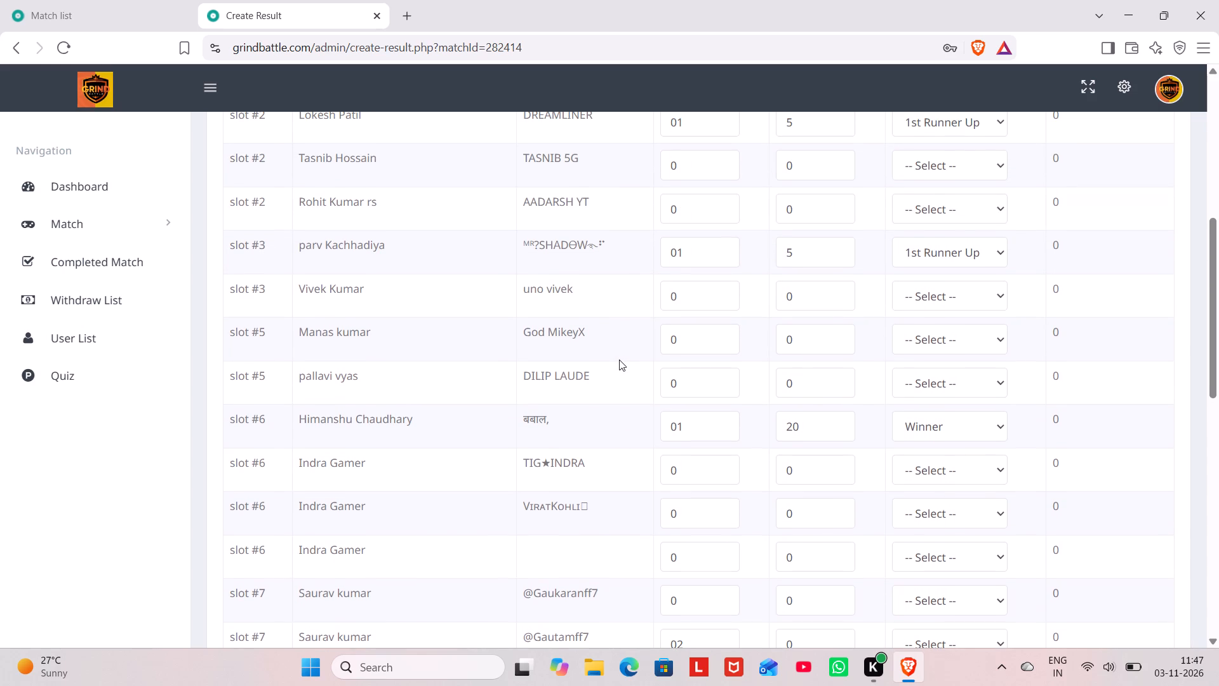
{"action": "scroll", "coordinate": [619, 360], "scroll_direction": "up", "scroll_amount": 5}
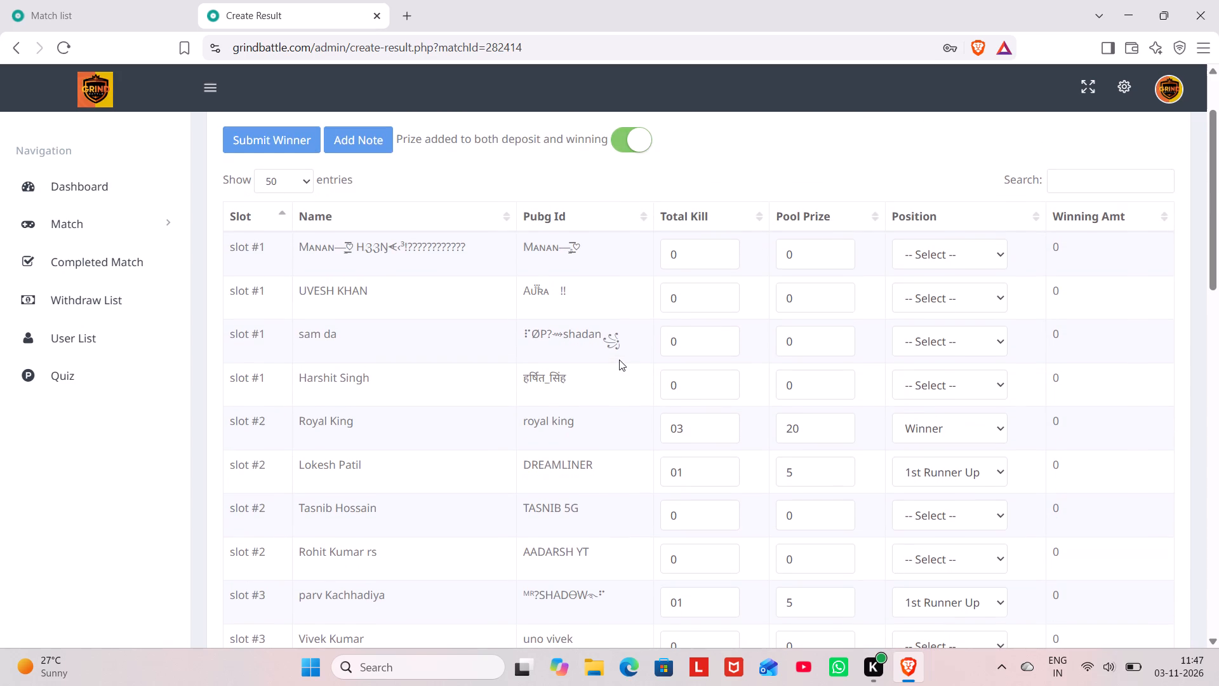
{"action": "scroll", "coordinate": [619, 360], "scroll_direction": "up", "scroll_amount": 1}
{"action": "left_click", "coordinate": [690, 291]}
{"action": "key", "text": "1"}
{"action": "key", "text": "Tab"}
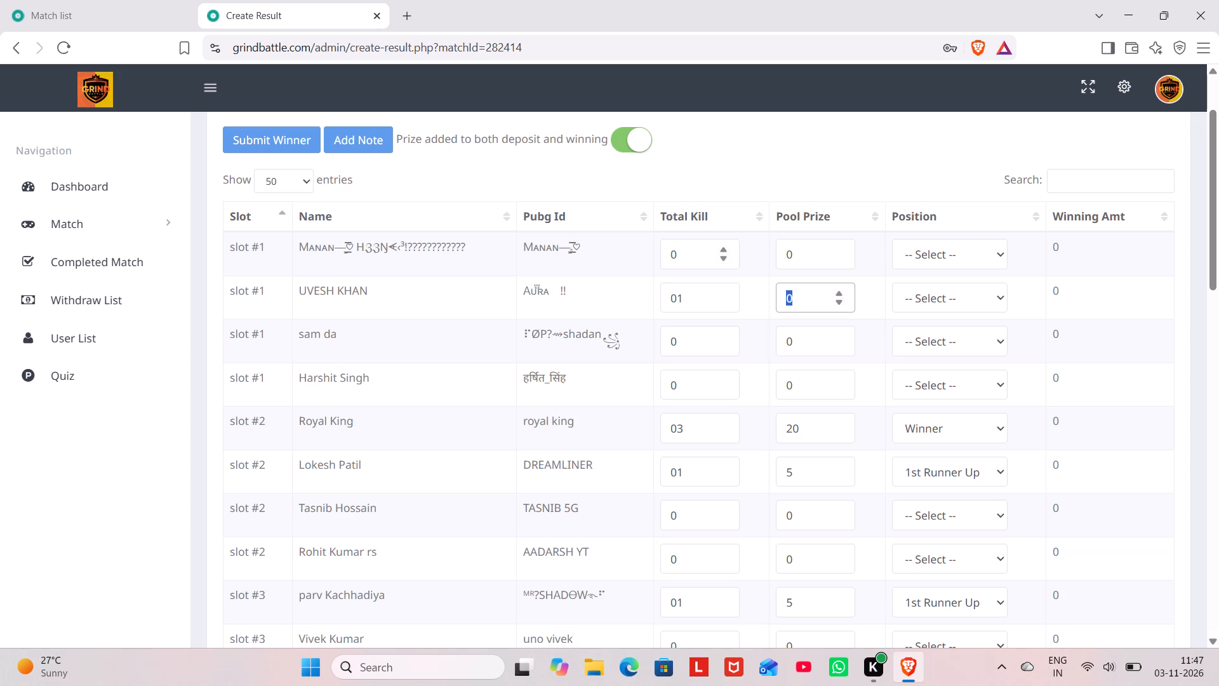
{"action": "key", "text": "1"}
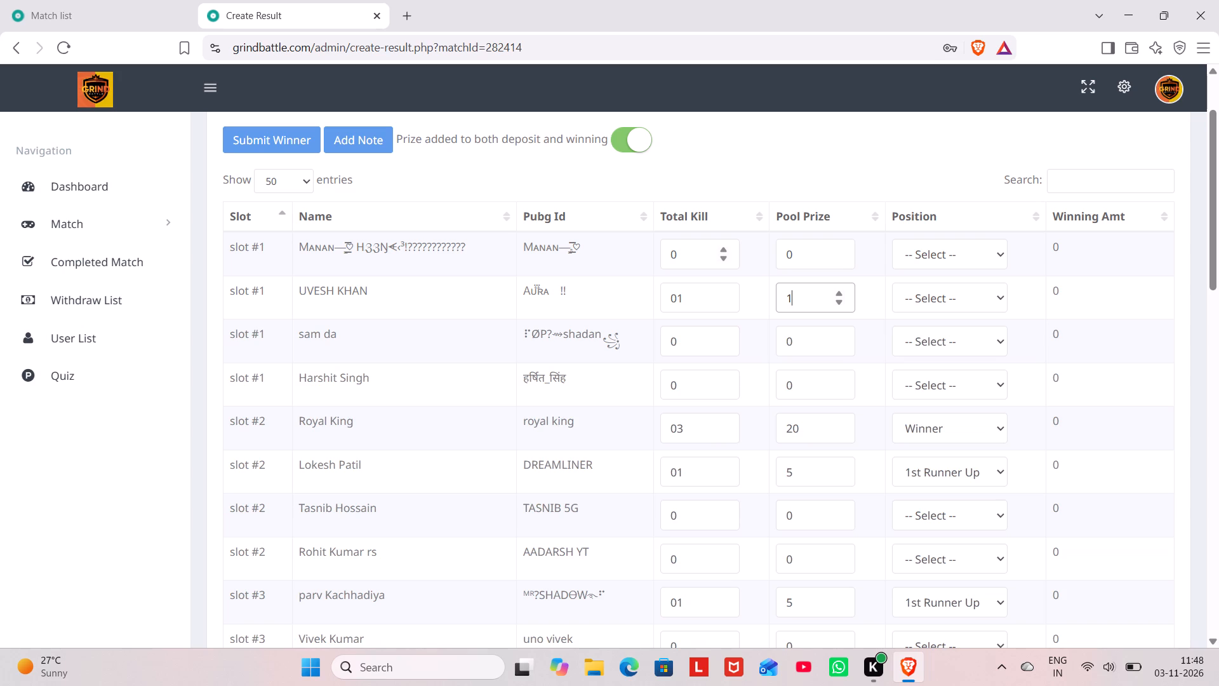
{"action": "key", "text": "BackSpace"}
{"action": "key", "text": "0"}
{"action": "key", "text": "Tab"}
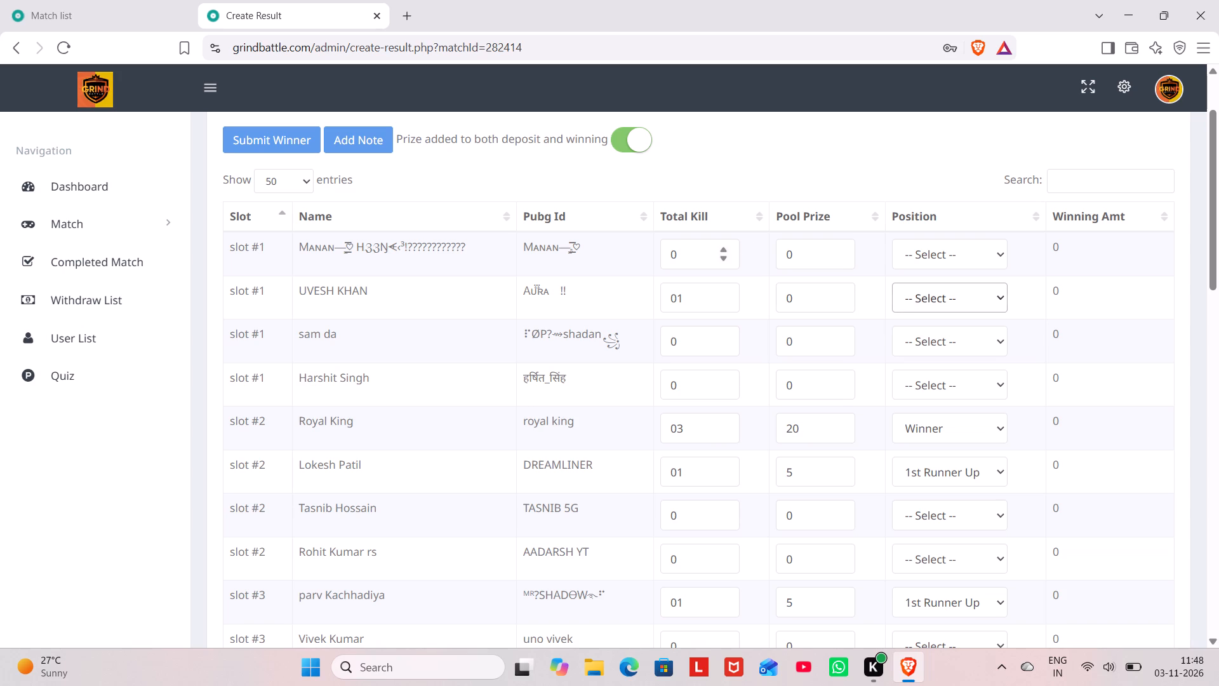
Record 1 kill for the slot #1 player whose ID contains MANAN.
{"action": "left_click", "coordinate": [693, 243]}
{"action": "key", "text": "1"}
{"action": "key", "text": "Tab"}
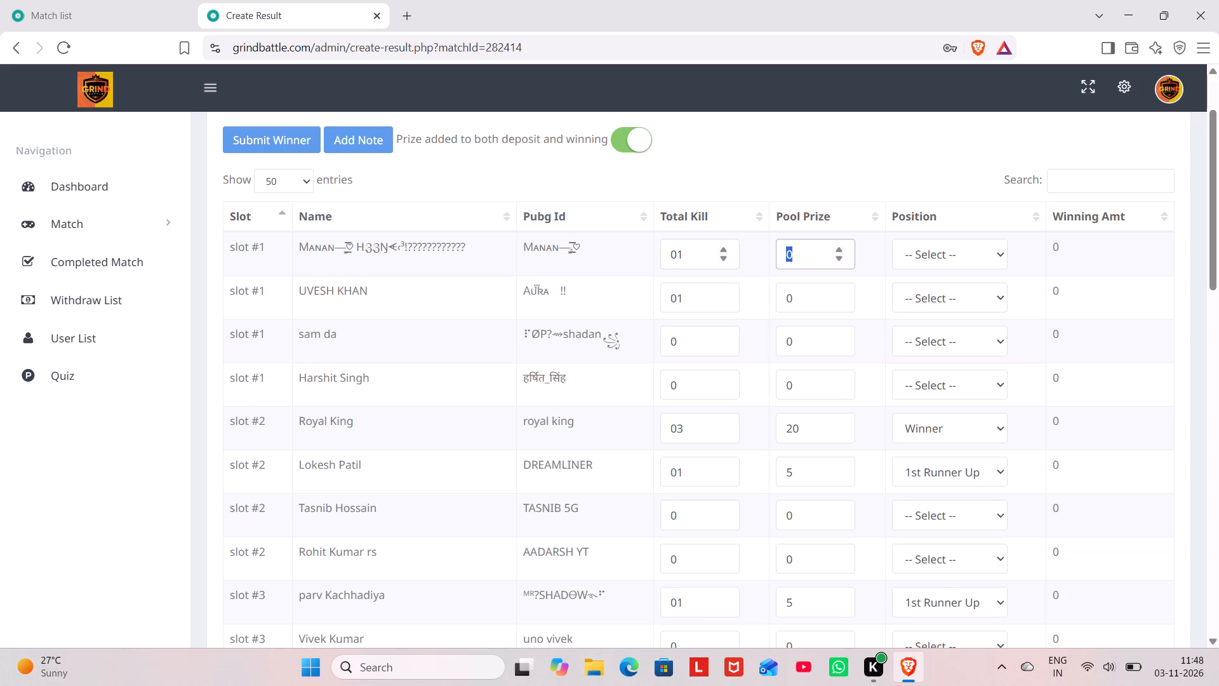
{"action": "left_click", "coordinate": [637, 321]}
Record 1 kill for the slot #10 player SHARU.
{"action": "scroll", "coordinate": [644, 302], "scroll_direction": "down", "scroll_amount": 8}
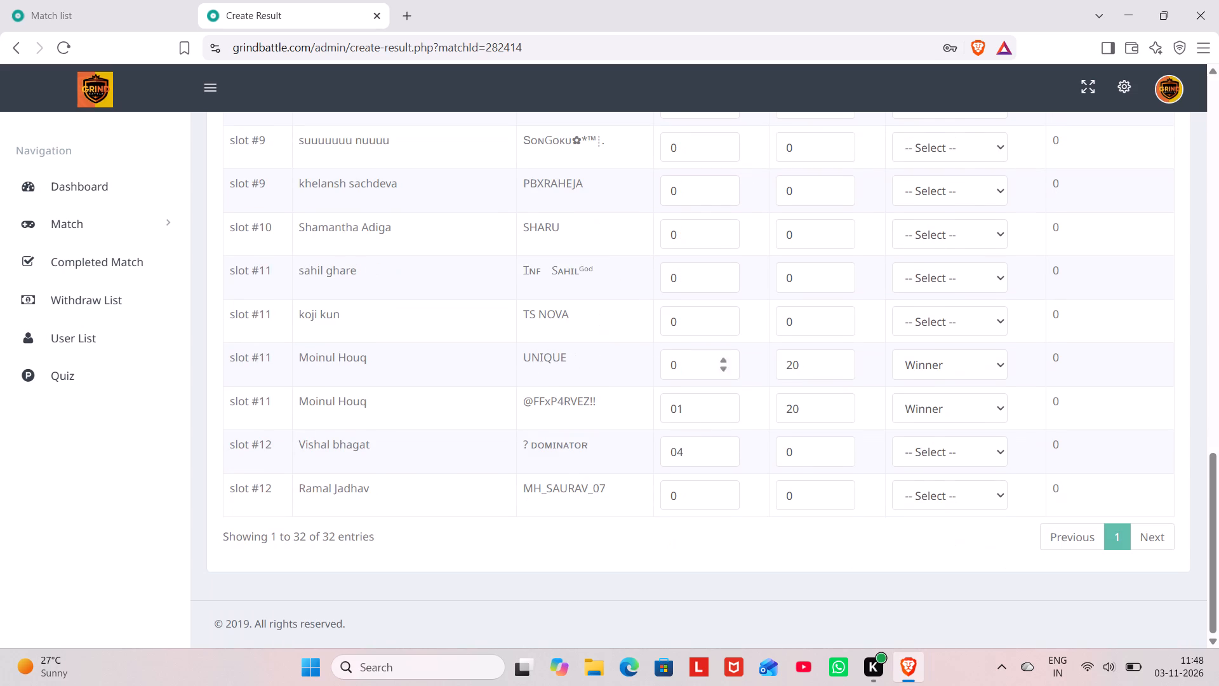
{"action": "left_click", "coordinate": [690, 224]}
{"action": "key", "text": "1"}
{"action": "key", "text": "Tab"}
{"action": "left_click", "coordinate": [694, 195]}
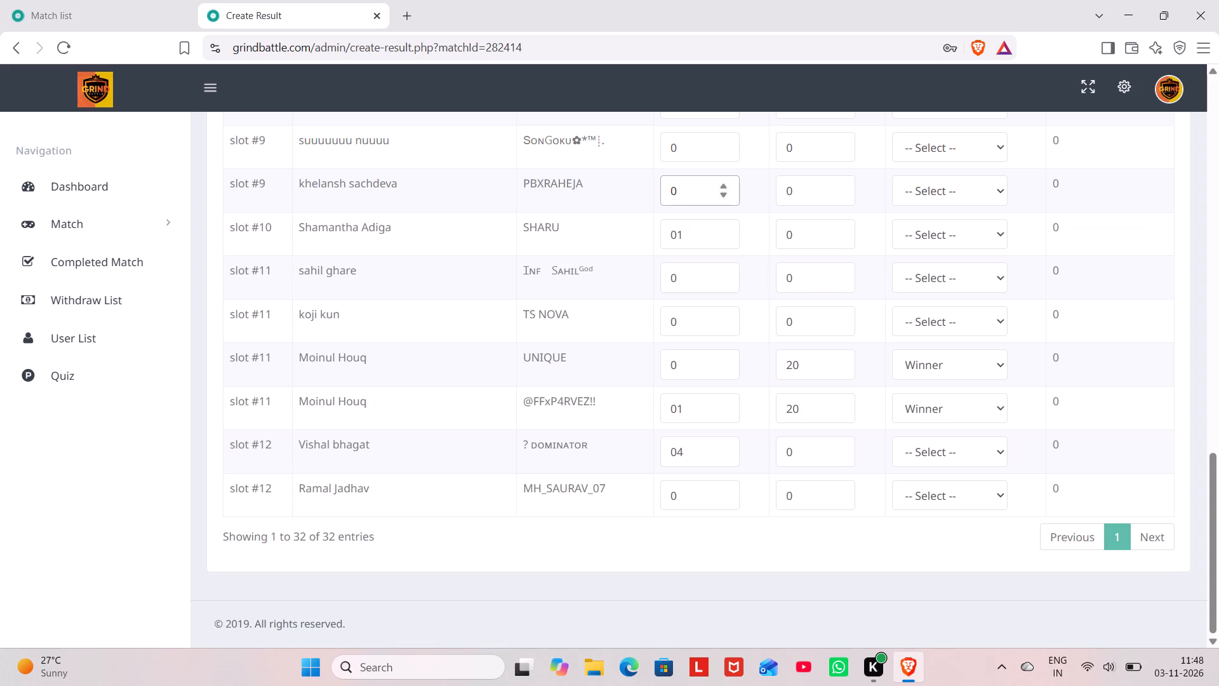
{"action": "key", "text": "1"}
{"action": "key", "text": "Tab"}
{"action": "left_click", "coordinate": [651, 225]}
{"action": "scroll", "coordinate": [651, 225], "scroll_direction": "up", "scroll_amount": 1}
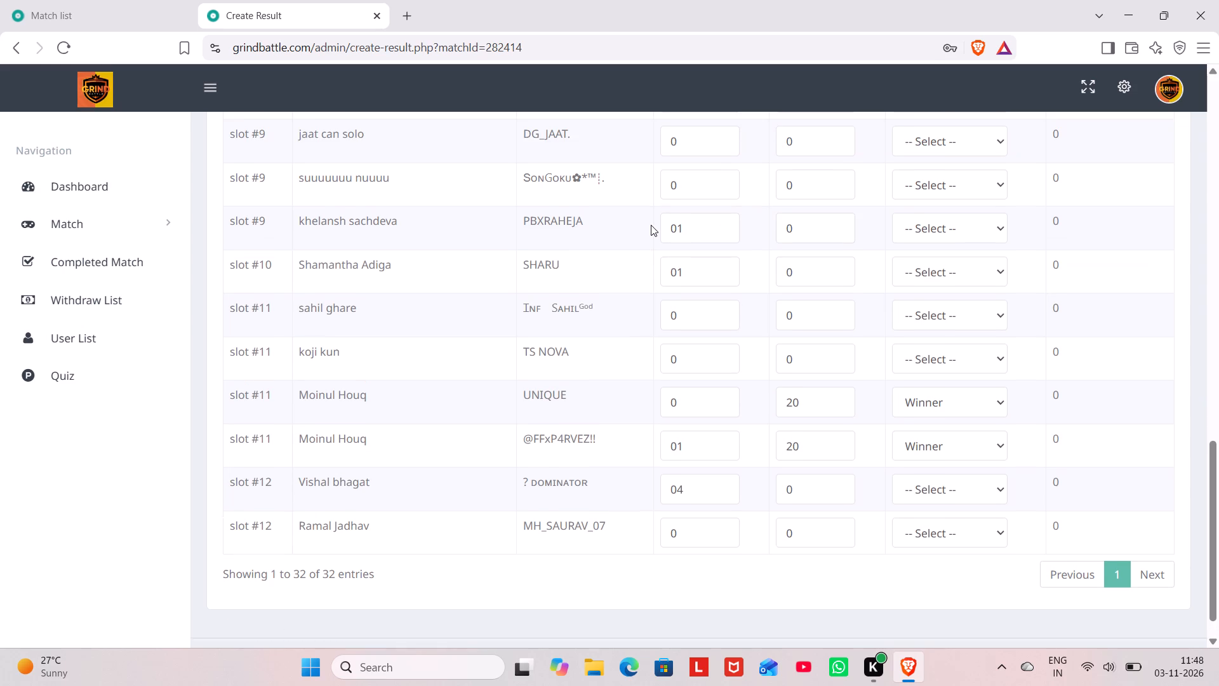
{"action": "scroll", "coordinate": [651, 225], "scroll_direction": "up", "scroll_amount": 5}
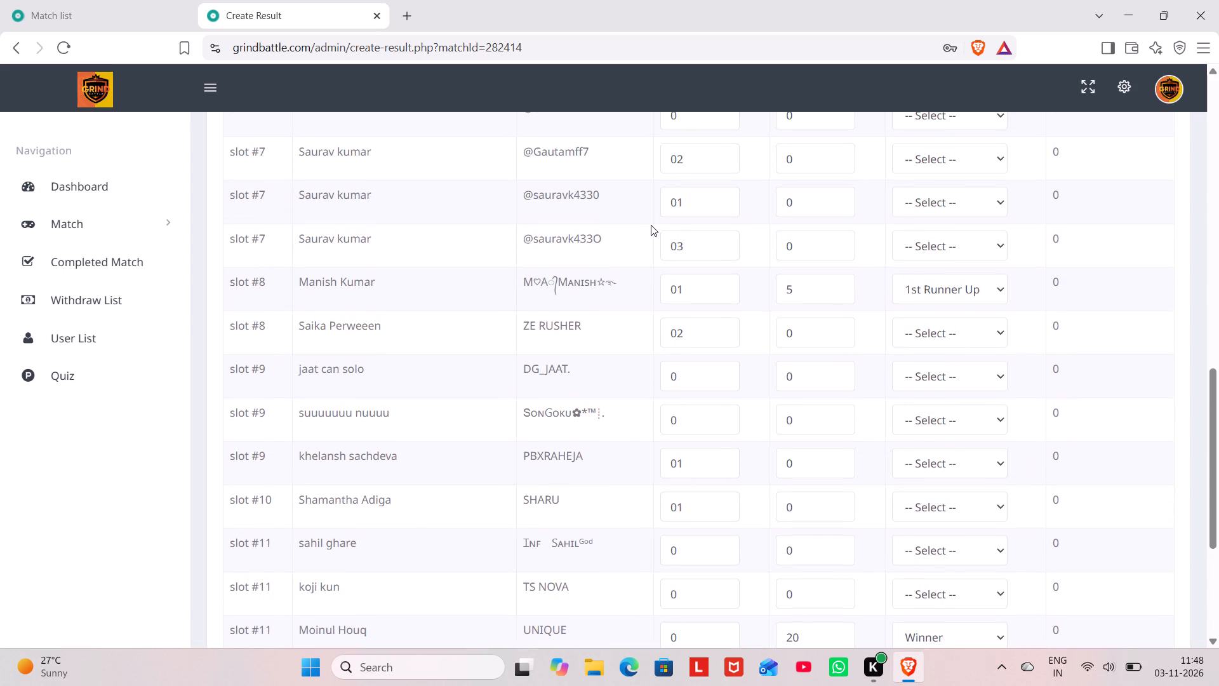
{"action": "scroll", "coordinate": [651, 225], "scroll_direction": "up", "scroll_amount": 6}
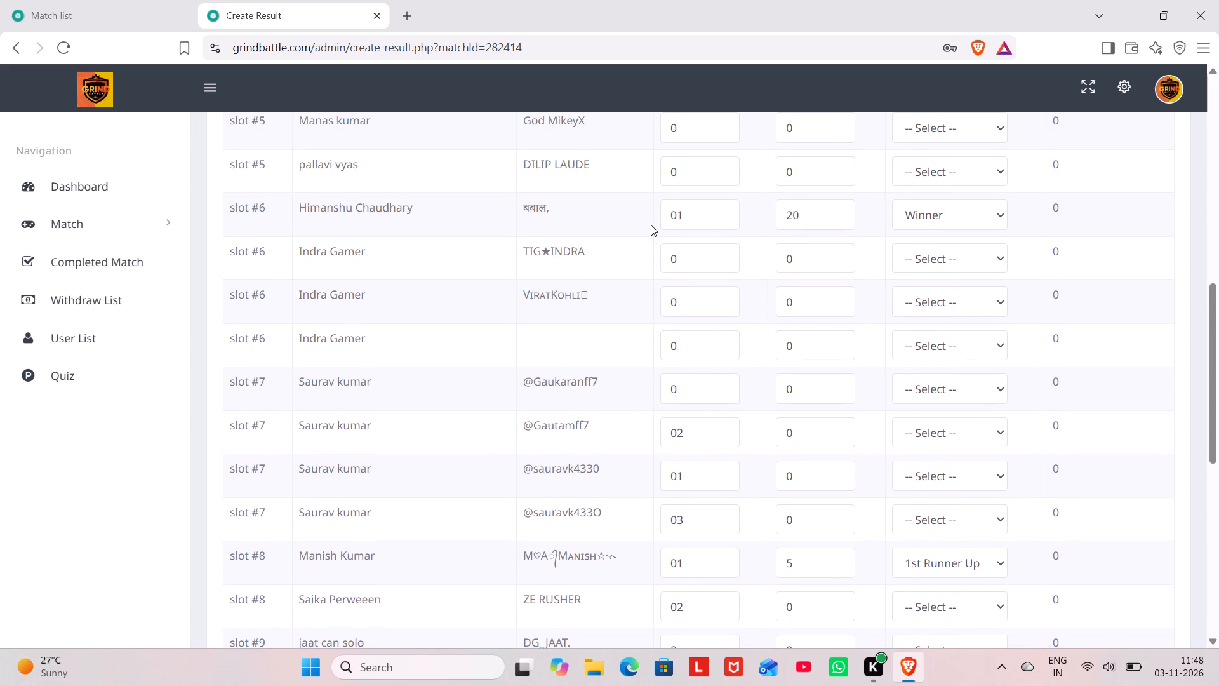
{"action": "scroll", "coordinate": [651, 225], "scroll_direction": "up", "scroll_amount": 4}
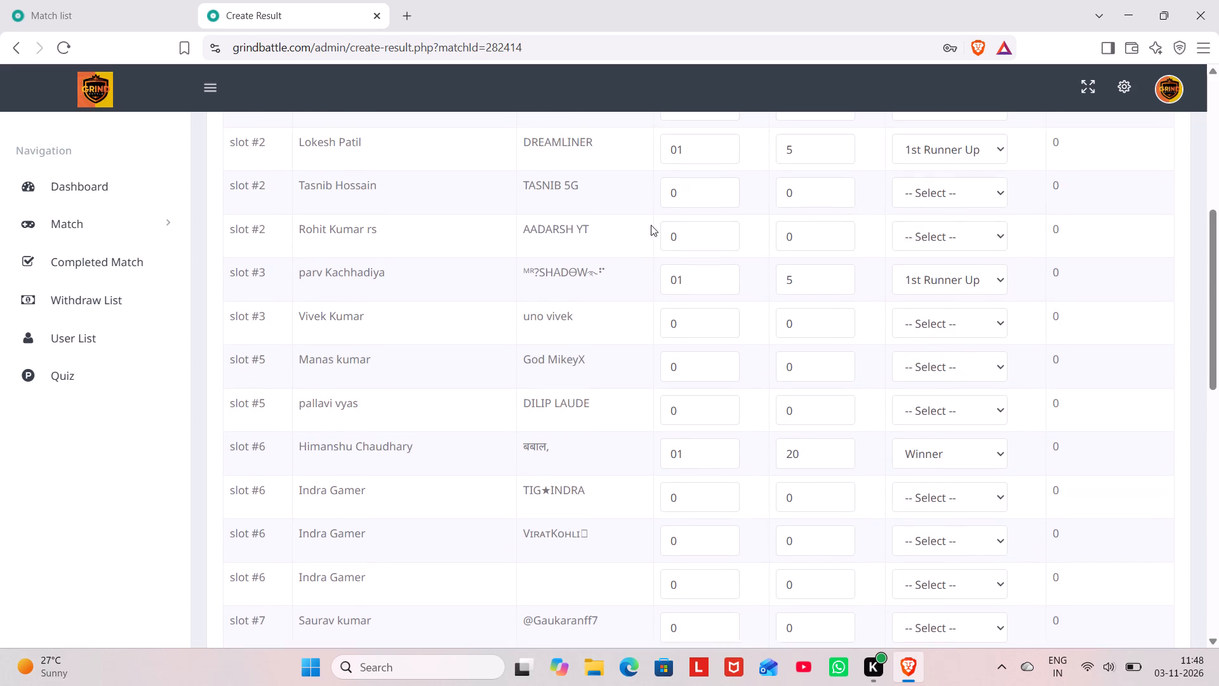
{"action": "scroll", "coordinate": [651, 225], "scroll_direction": "up", "scroll_amount": 3}
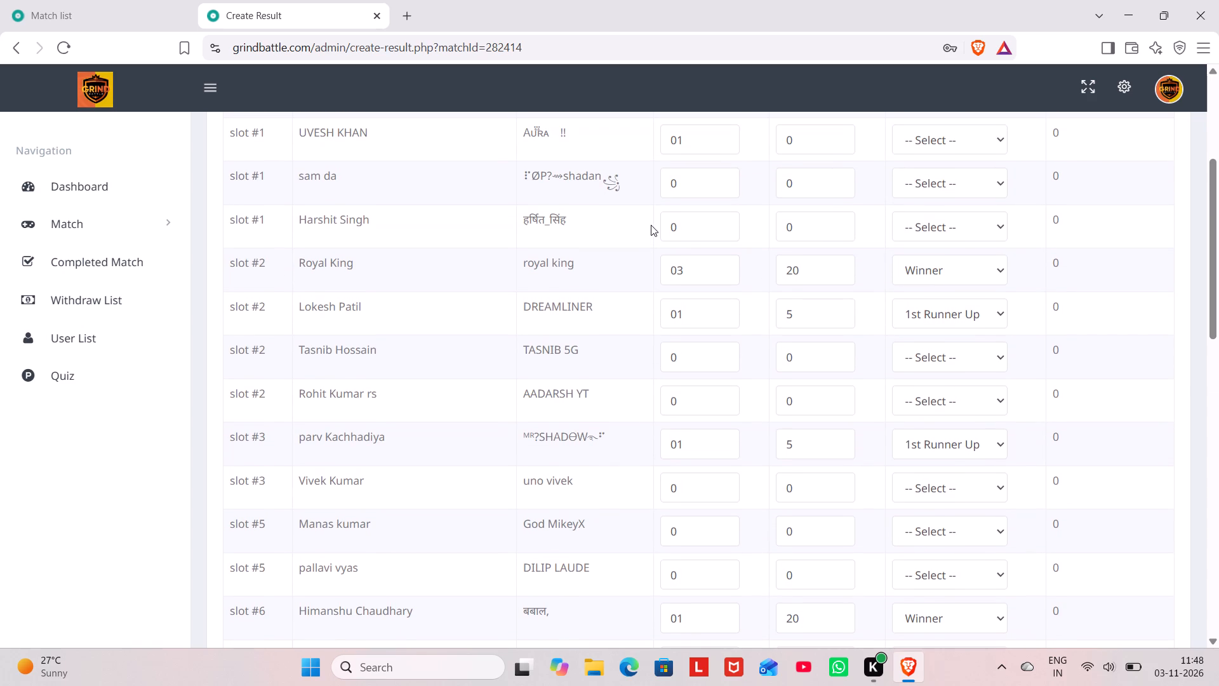
{"action": "scroll", "coordinate": [651, 225], "scroll_direction": "right", "scroll_amount": 2}
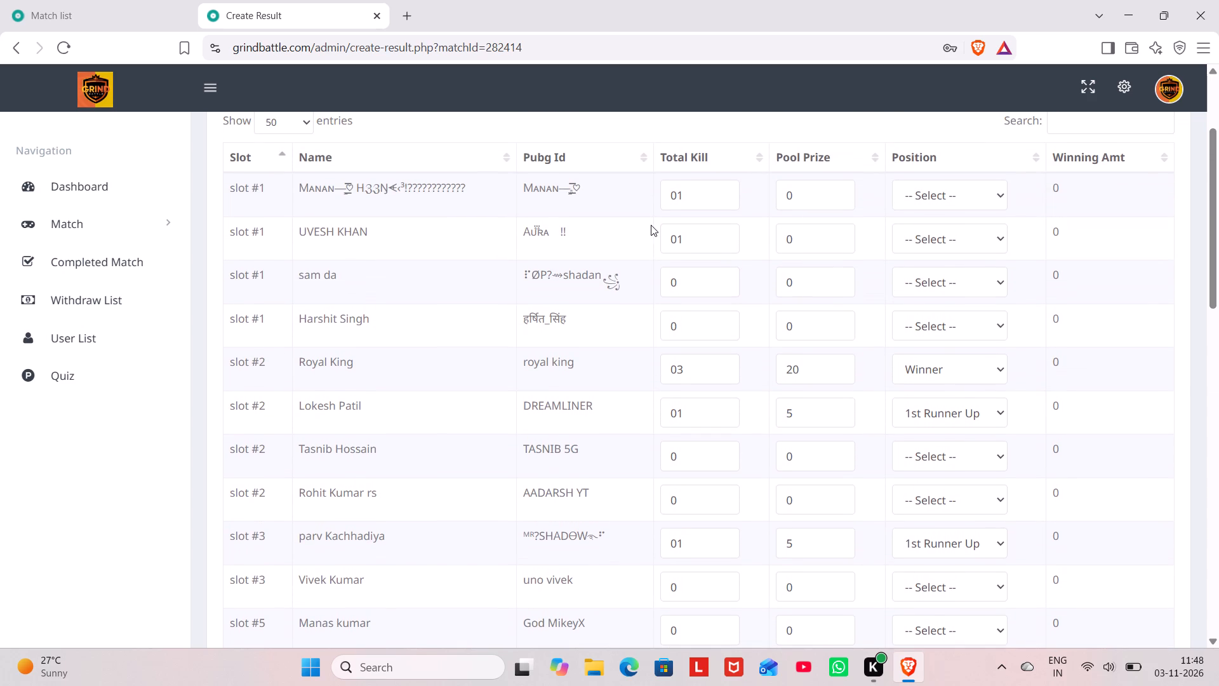
{"action": "scroll", "coordinate": [651, 225], "scroll_direction": "right", "scroll_amount": 1}
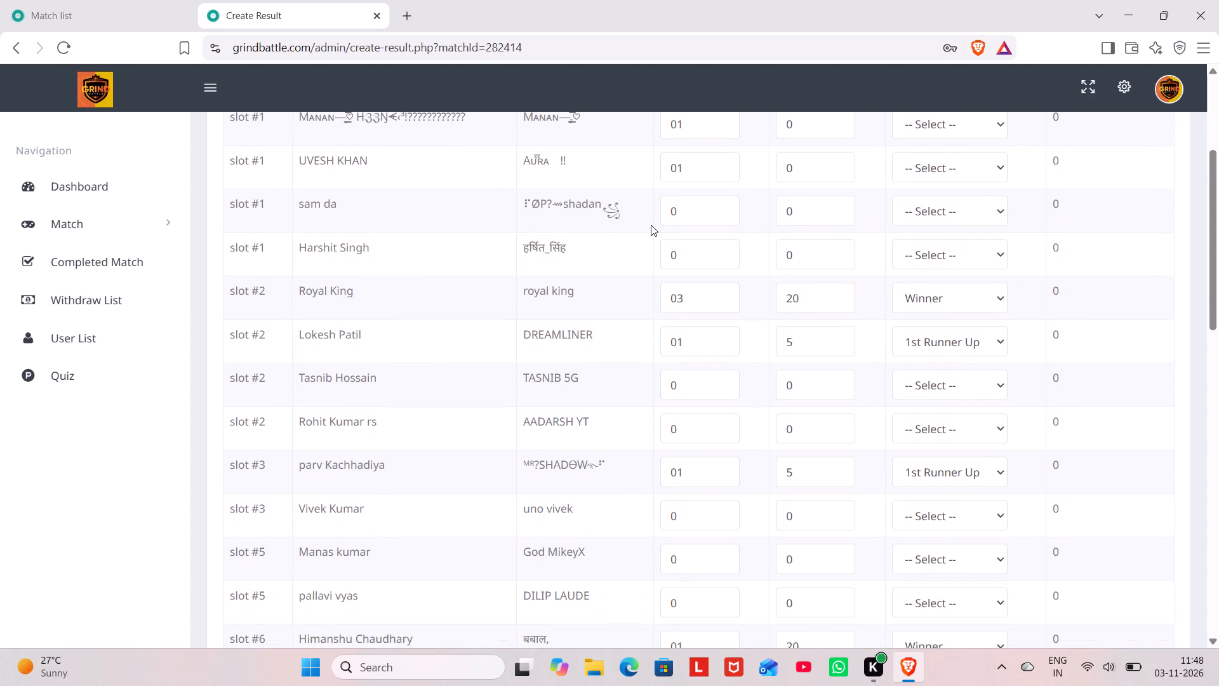
{"action": "scroll", "coordinate": [651, 225], "scroll_direction": "up", "scroll_amount": 2}
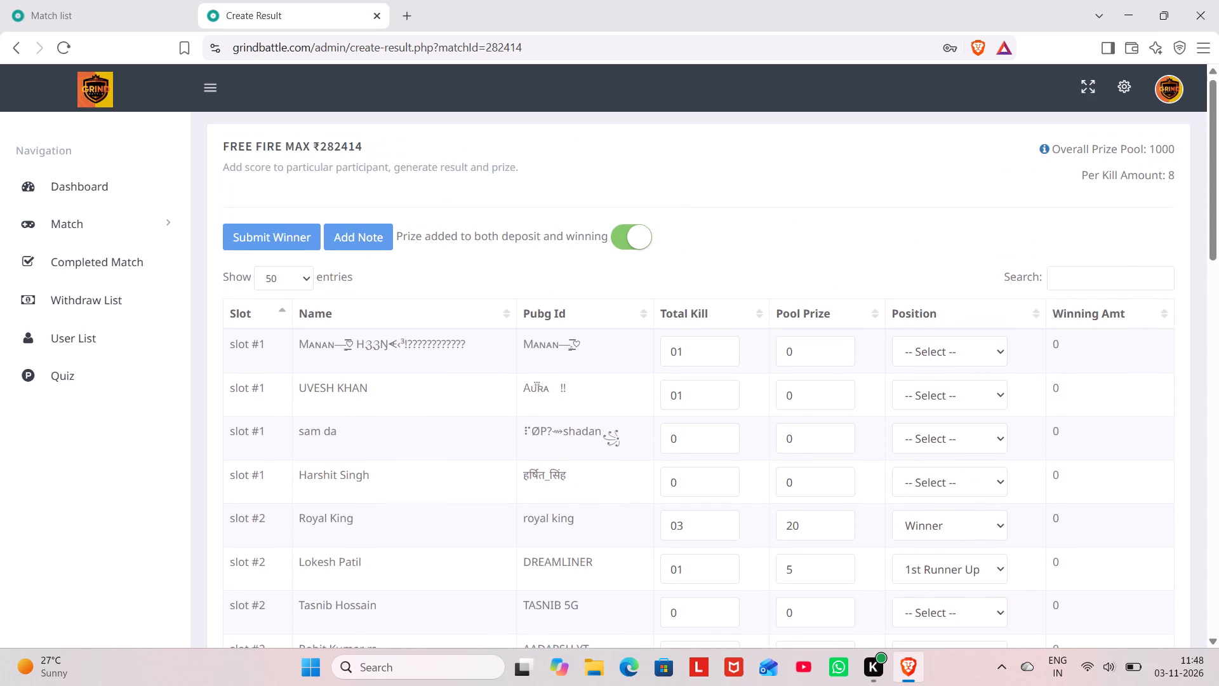
{"action": "left_click", "coordinate": [1092, 289]}
{"action": "type", "text": "dg"}
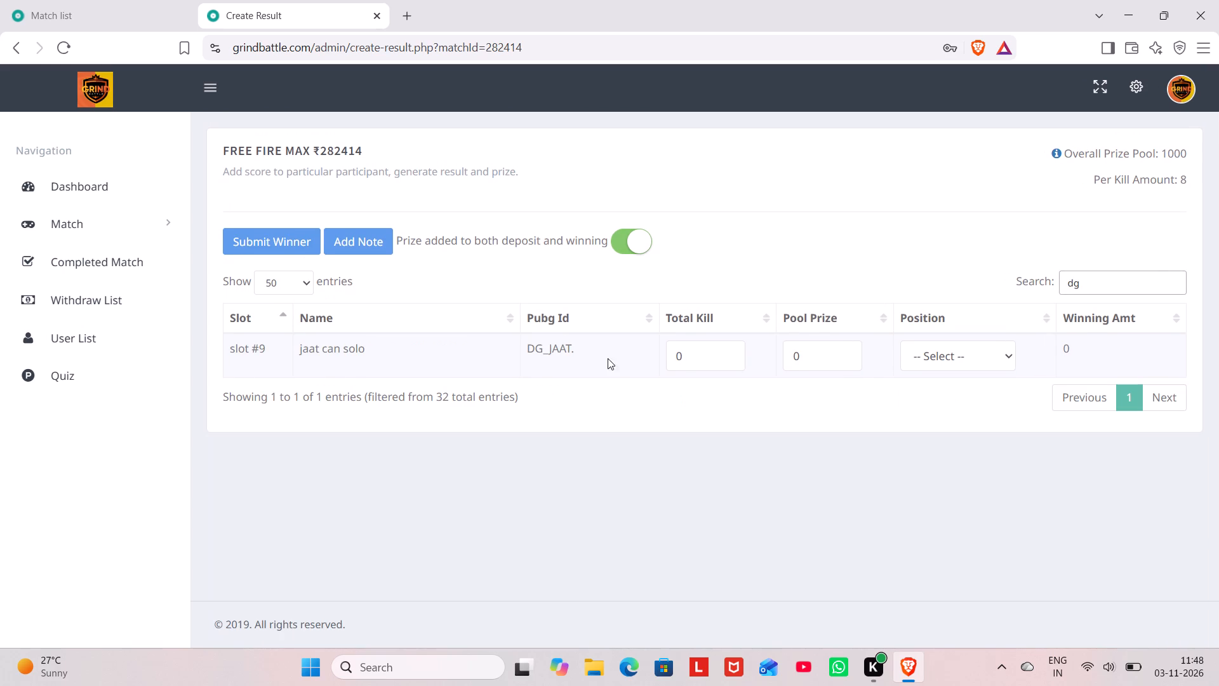
{"action": "left_click", "coordinate": [695, 360]}
{"action": "key", "text": "1"}
{"action": "key", "text": "Tab"}
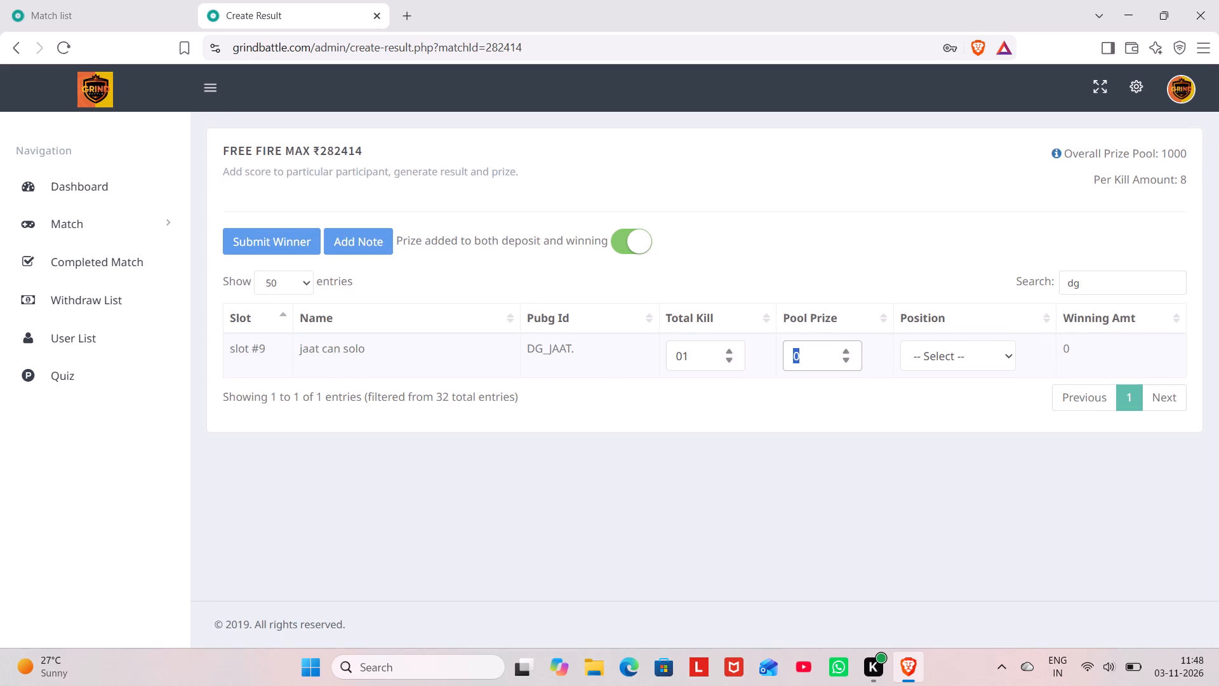
{"action": "left_click", "coordinate": [1113, 285]}
{"action": "key", "text": "BackSpace"}
{"action": "key", "text": "BackSpace"}
{"action": "key", "text": "BackSpace"}
{"action": "key", "text": "BackSpace"}
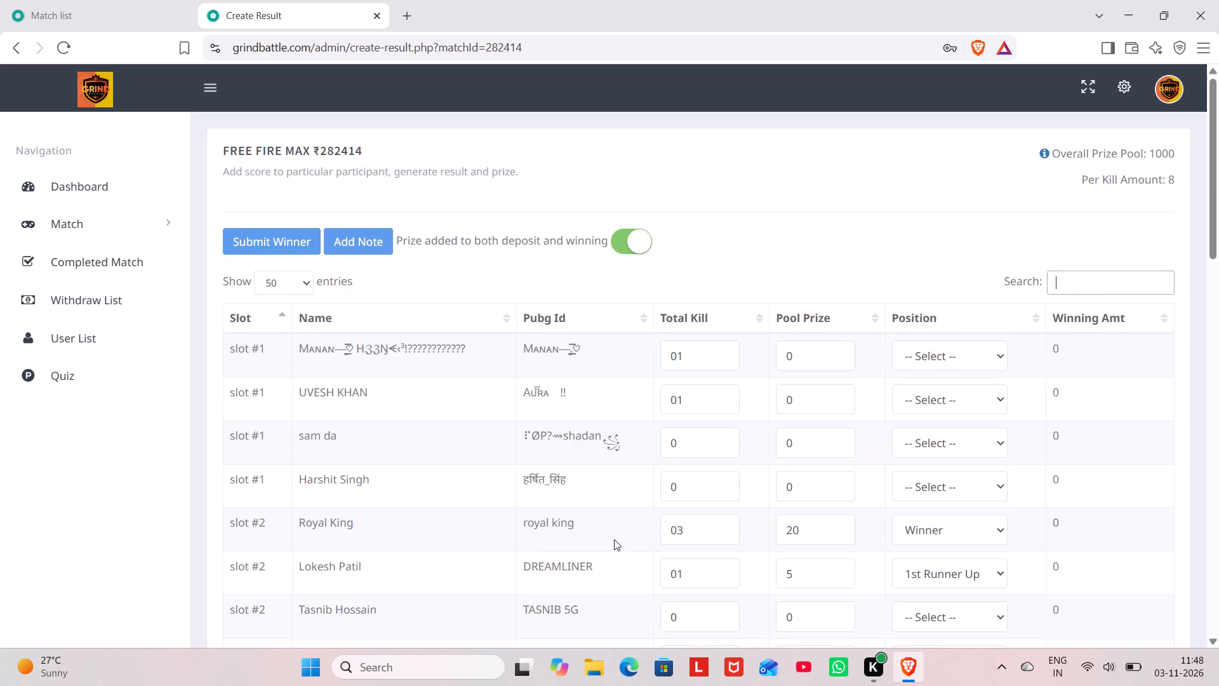
{"action": "left_click", "coordinate": [614, 539]}
{"action": "scroll", "coordinate": [614, 539], "scroll_direction": "down", "scroll_amount": 4}
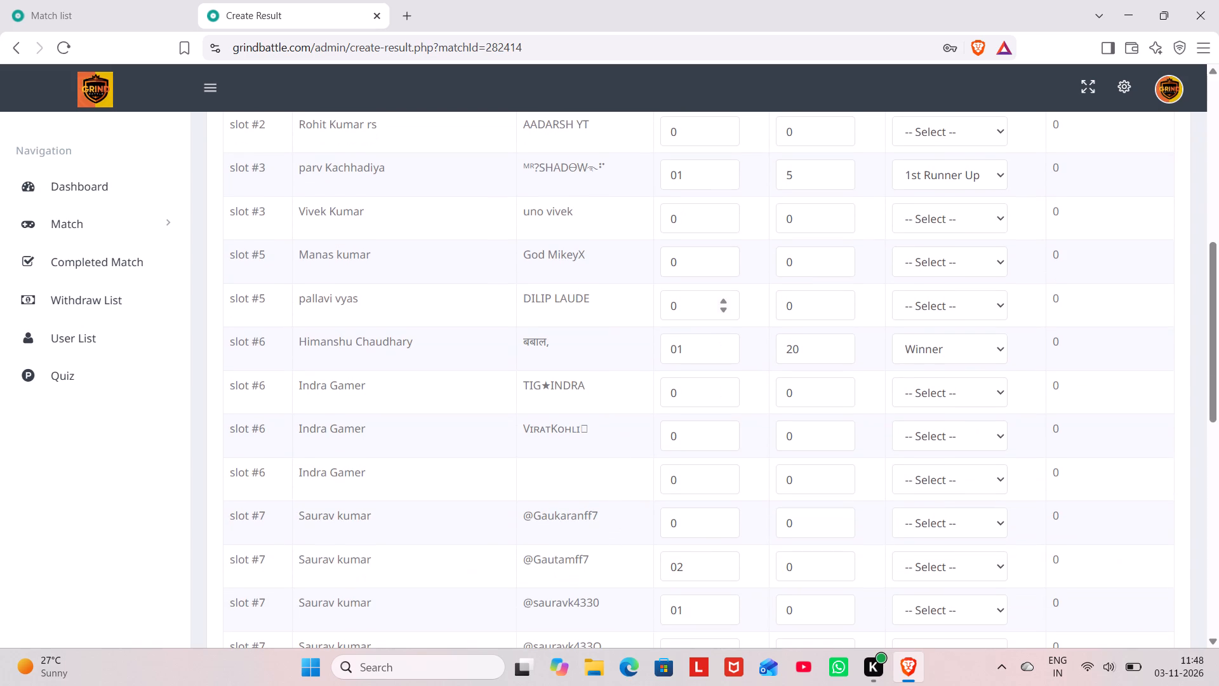
{"action": "left_click", "coordinate": [690, 314]}
{"action": "key", "text": "5"}
{"action": "key", "text": "Tab"}
{"action": "left_click", "coordinate": [612, 350]}
Submit the winners for match 282414.
{"action": "scroll", "coordinate": [612, 350], "scroll_direction": "up", "scroll_amount": 4}
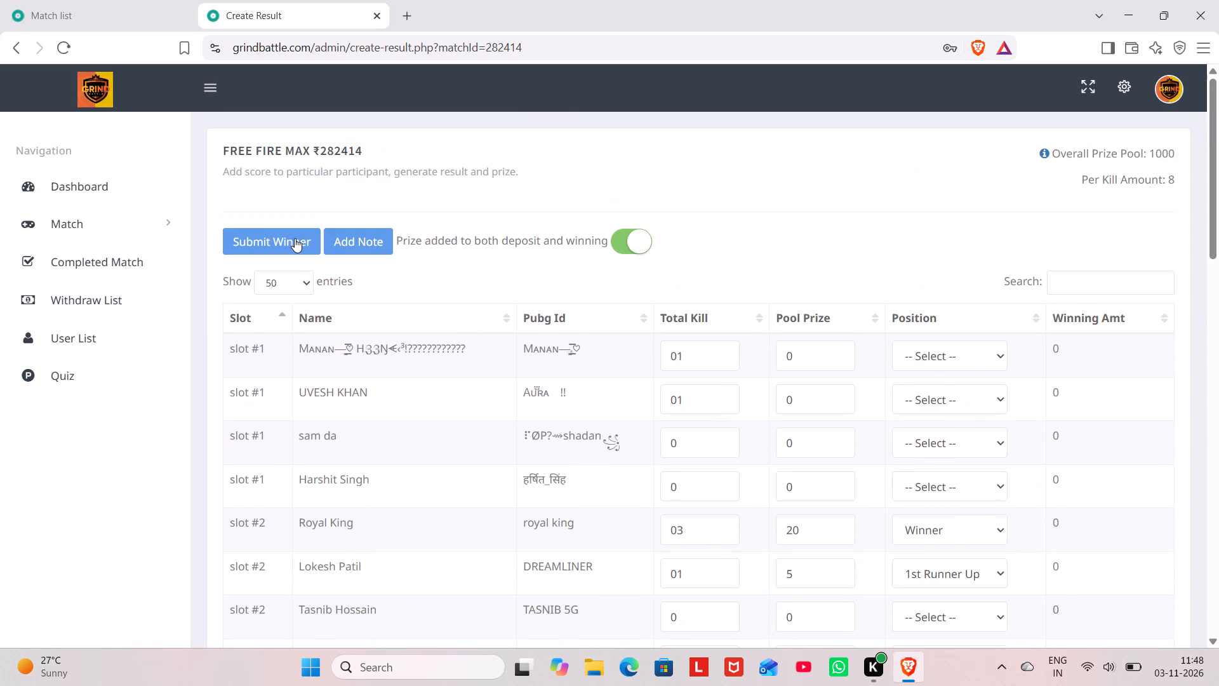
{"action": "left_click", "coordinate": [295, 238]}
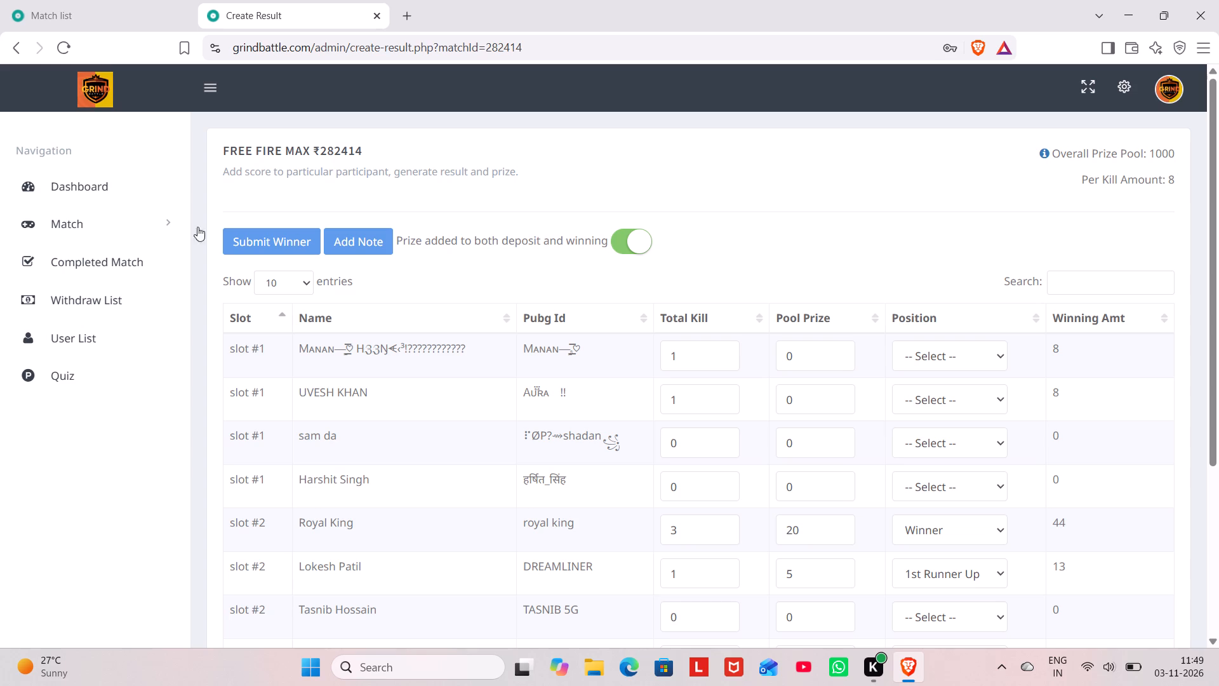
Open the list of completed matches.
{"action": "left_click", "coordinate": [145, 258]}
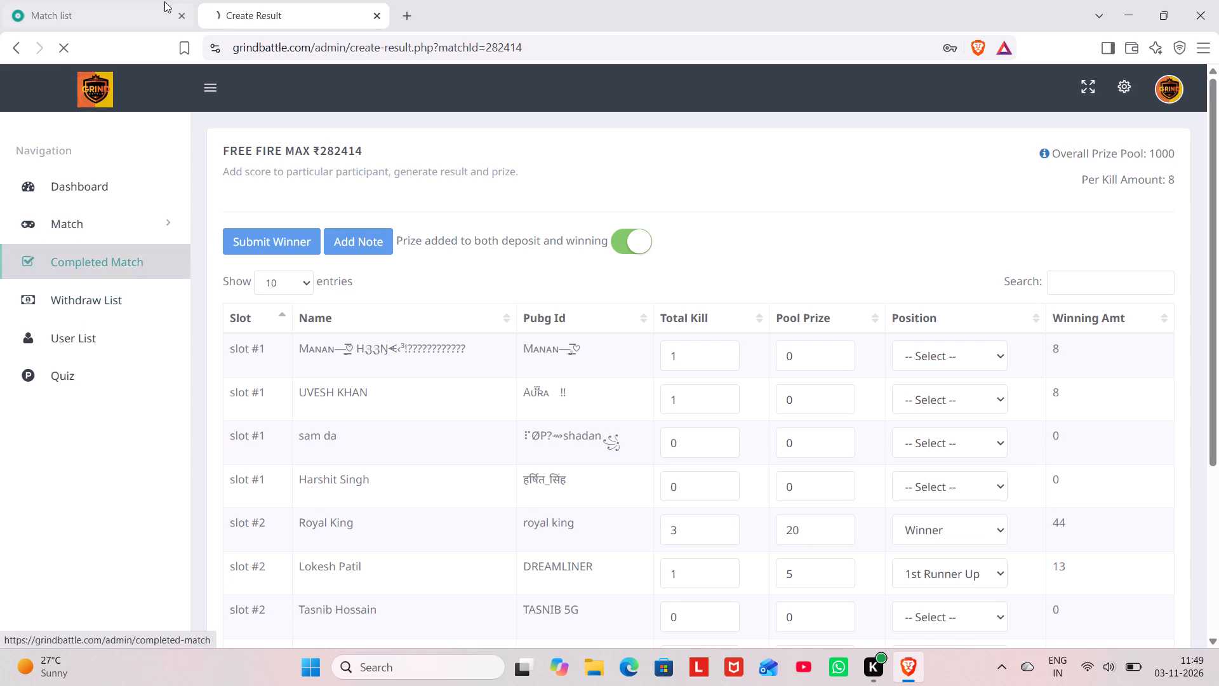
Search the general match list for match 282518 to check its entry.
{"action": "left_click", "coordinate": [129, 10]}
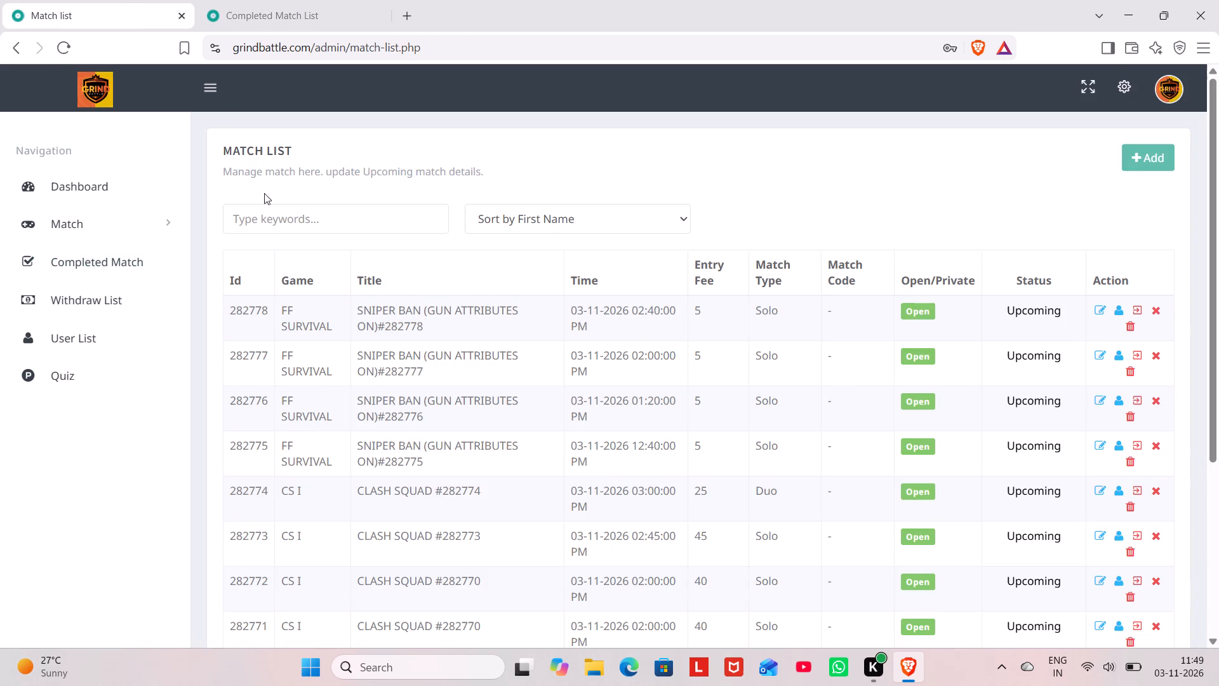
{"action": "left_click", "coordinate": [265, 210]}
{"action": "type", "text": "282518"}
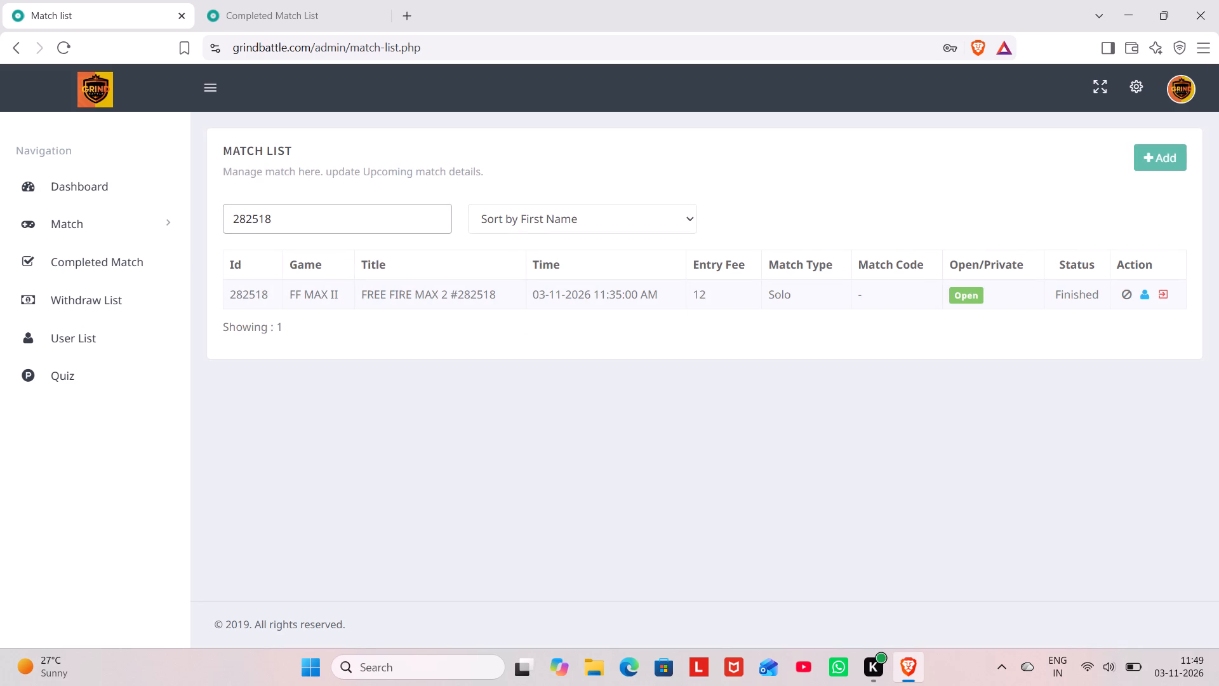
Search the completed match list for match 282518.
{"action": "left_click", "coordinate": [303, 15]}
{"action": "left_click", "coordinate": [330, 215]}
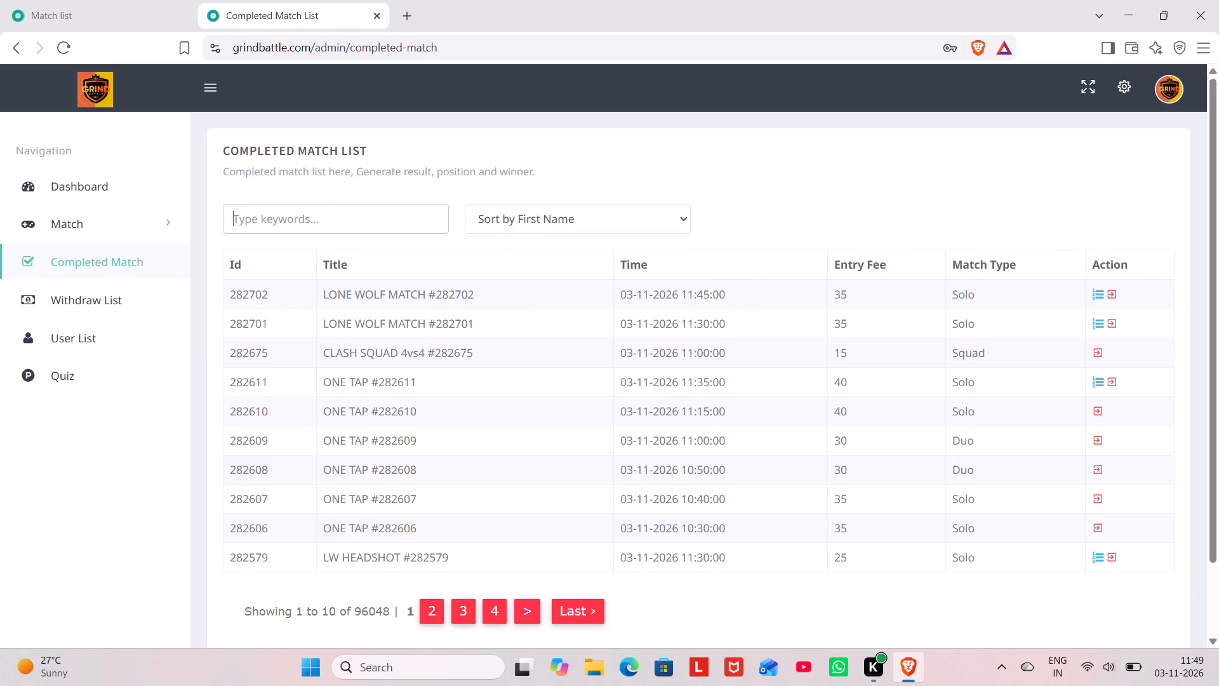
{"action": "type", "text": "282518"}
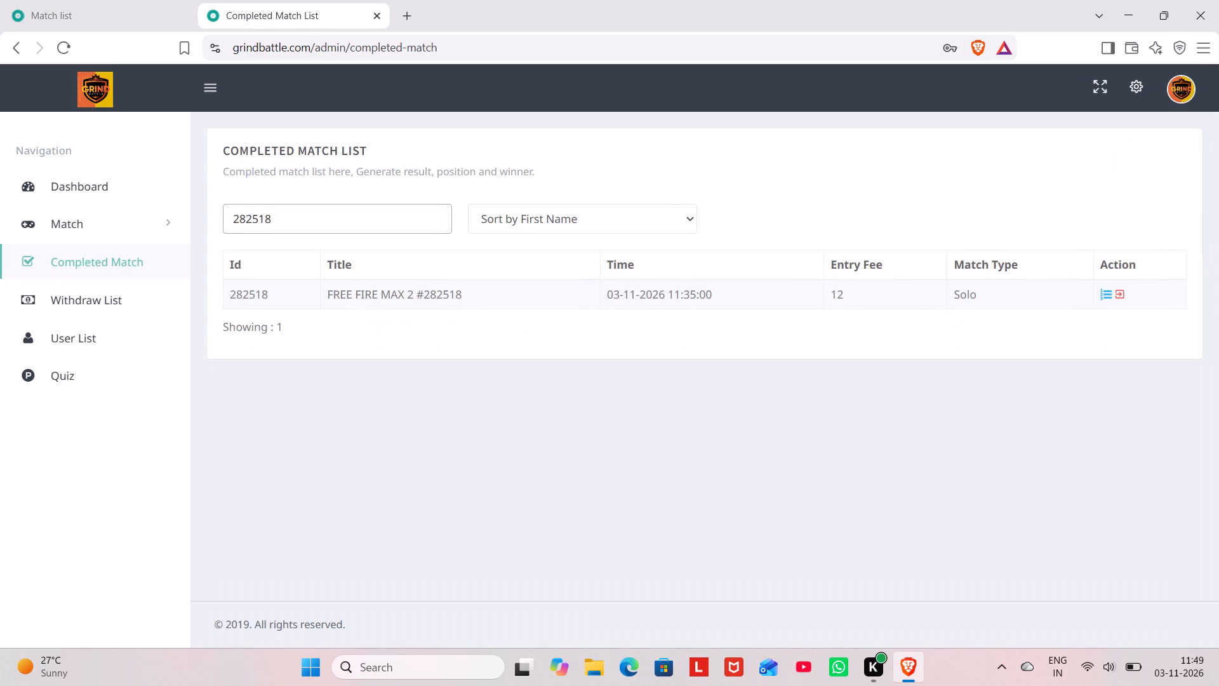
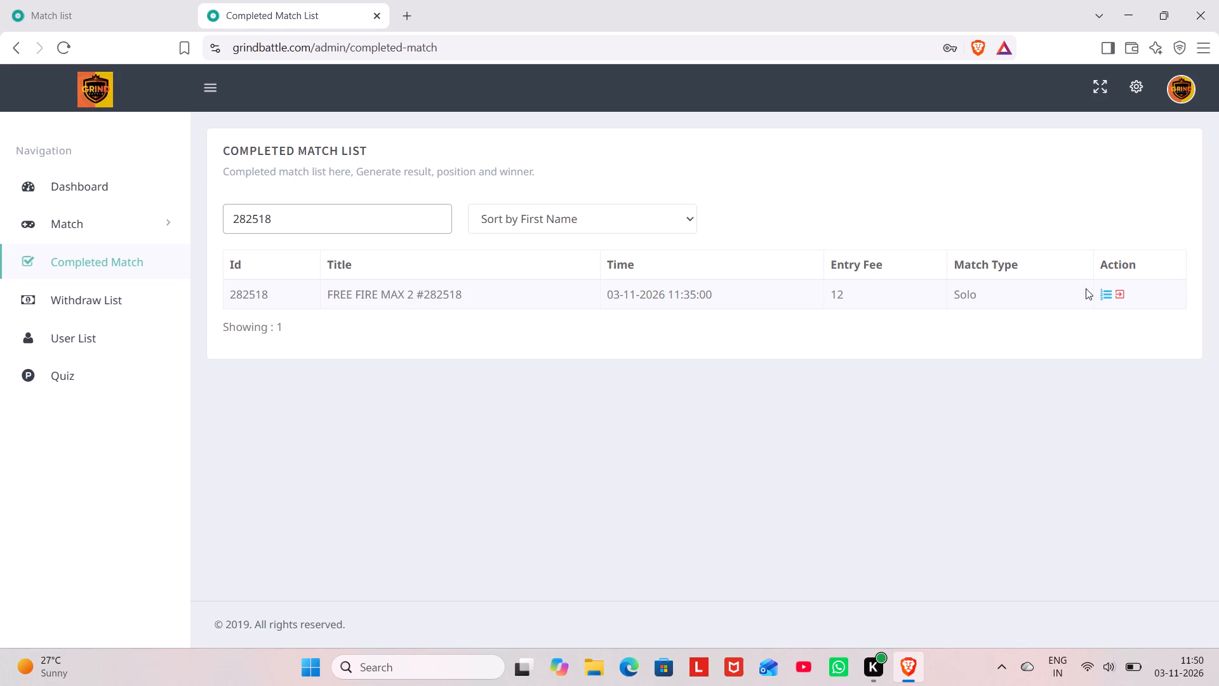
Open the result creation page for the completed match FREE FIRE MAX 2 #282518.
{"action": "left_click", "coordinate": [1107, 295]}
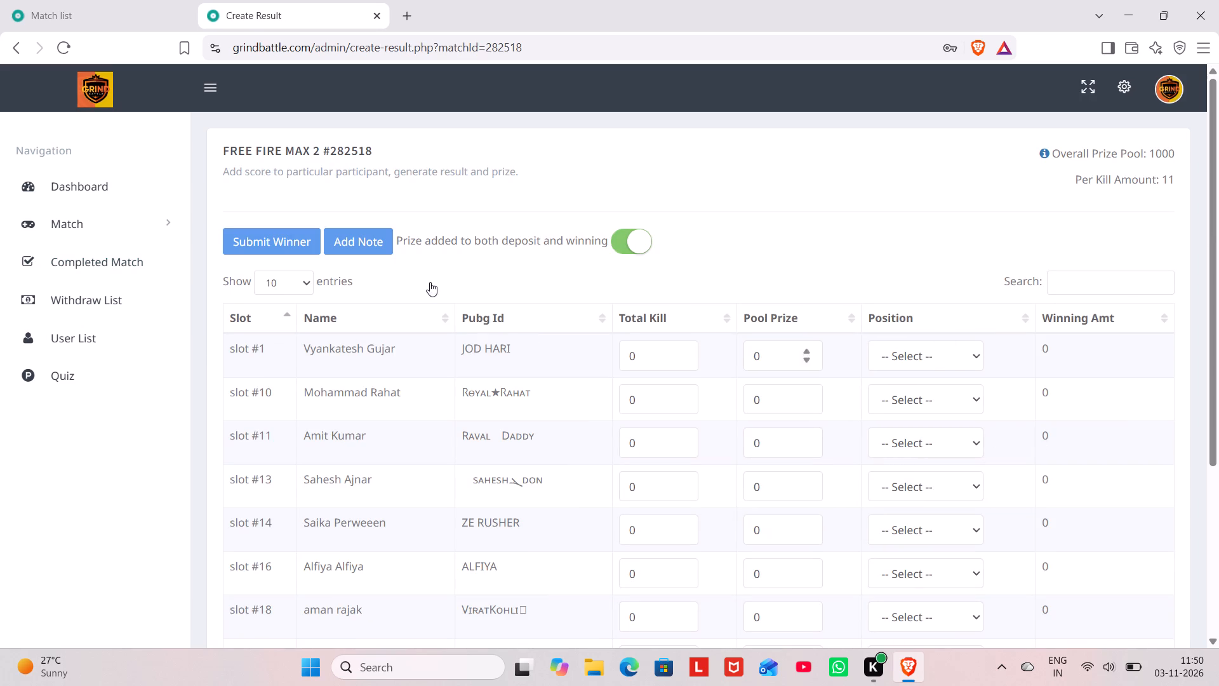
Change the number of participant entries shown per page in the match's result table.
{"action": "left_click", "coordinate": [267, 279]}
{"action": "left_click", "coordinate": [298, 338]}
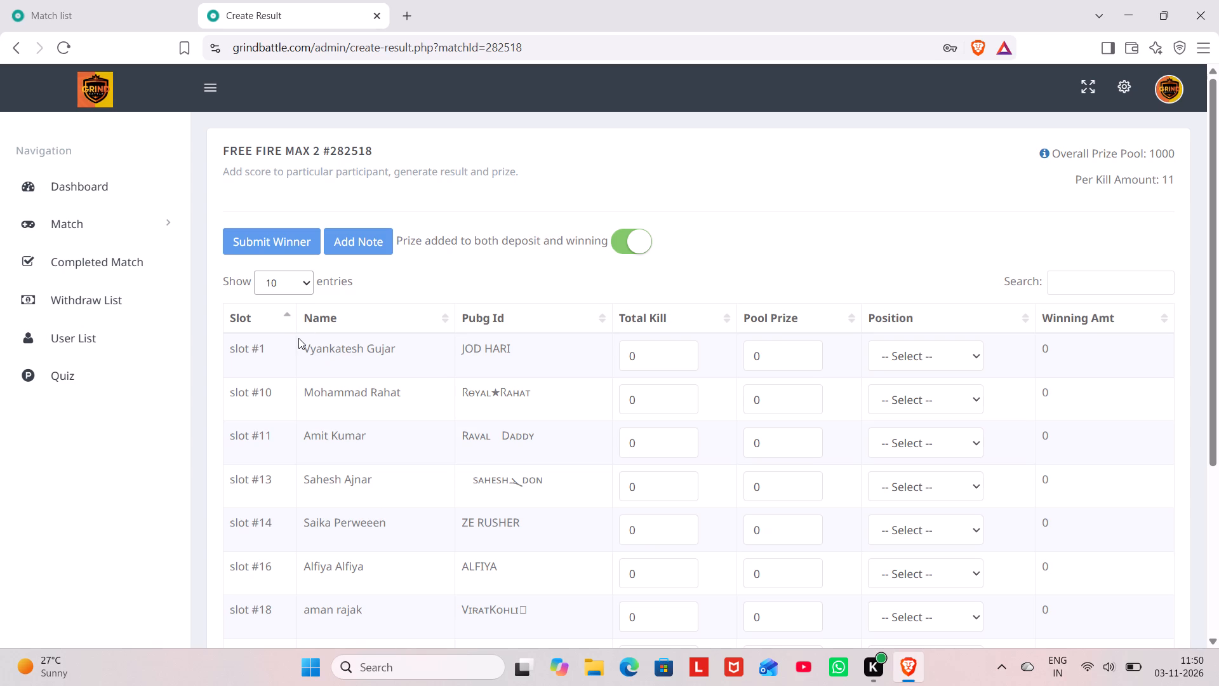
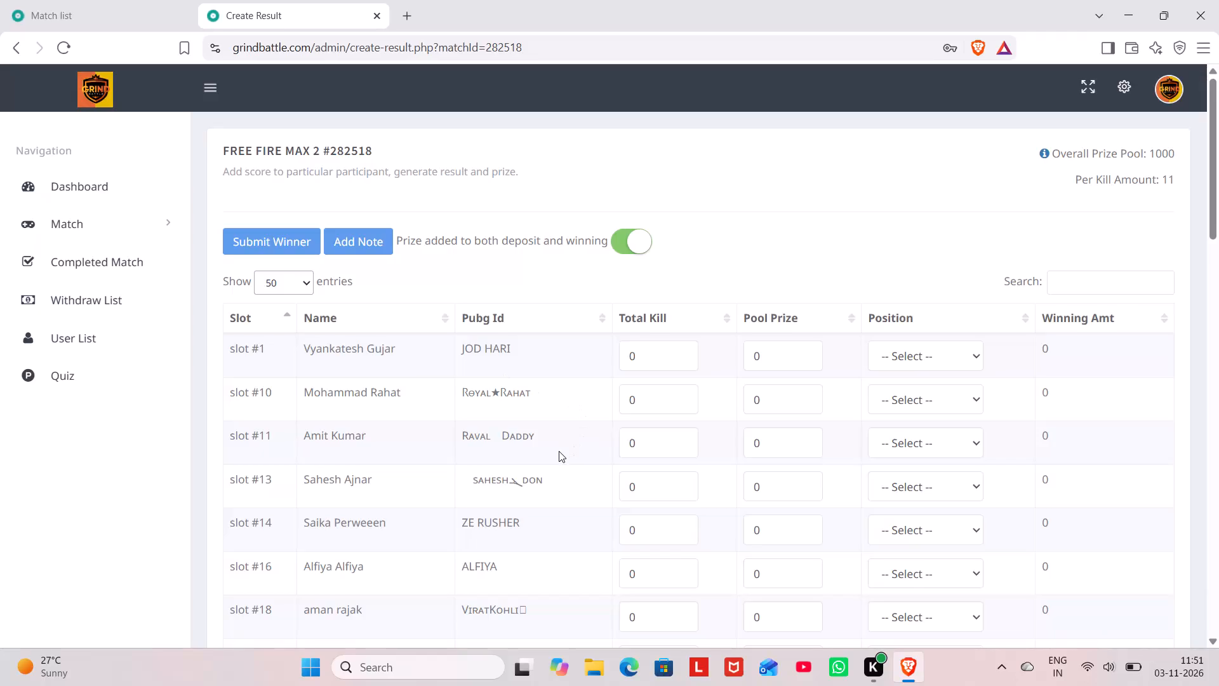
Enter 7 total kills for the participant in slot #6 of the match's result table.
{"action": "scroll", "coordinate": [559, 451], "scroll_direction": "down", "scroll_amount": 1}
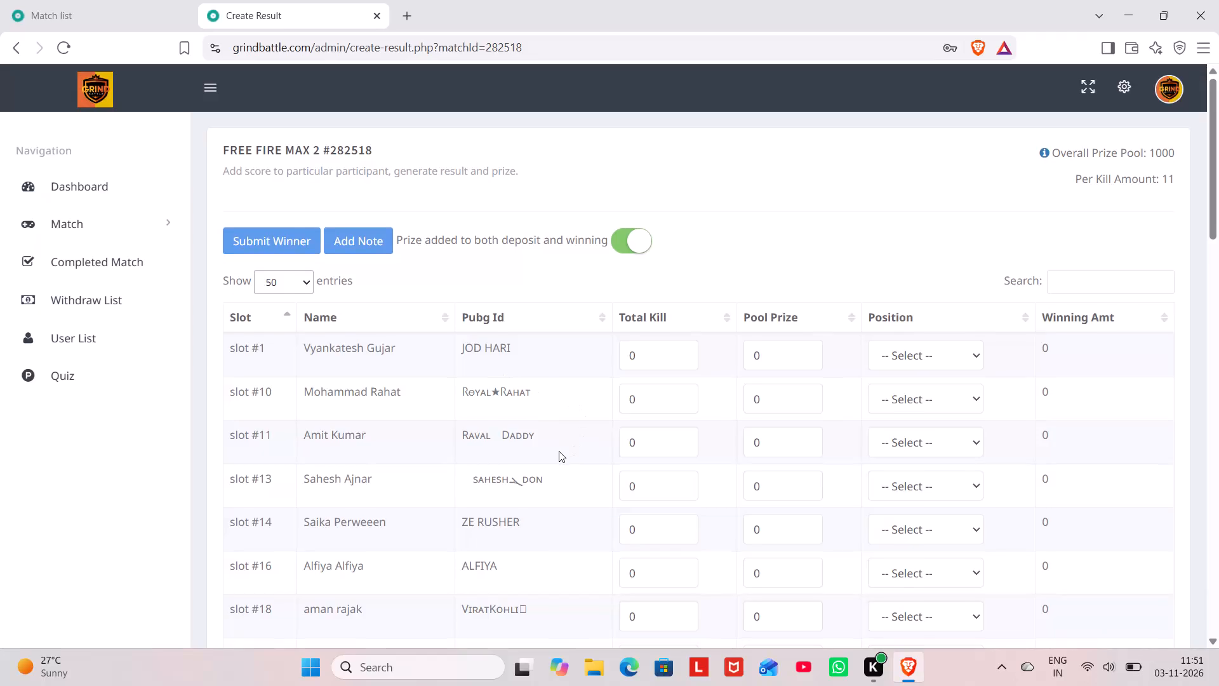
{"action": "scroll", "coordinate": [559, 451], "scroll_direction": "down", "scroll_amount": 1}
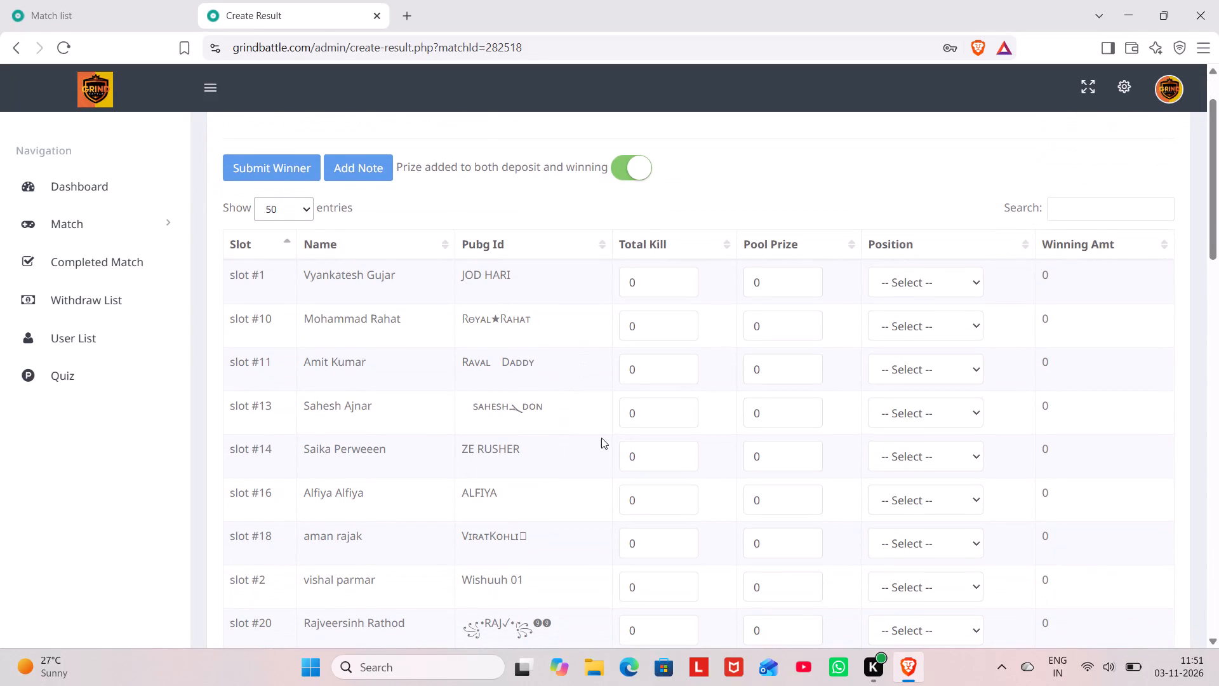
{"action": "scroll", "coordinate": [601, 438], "scroll_direction": "down", "scroll_amount": 5}
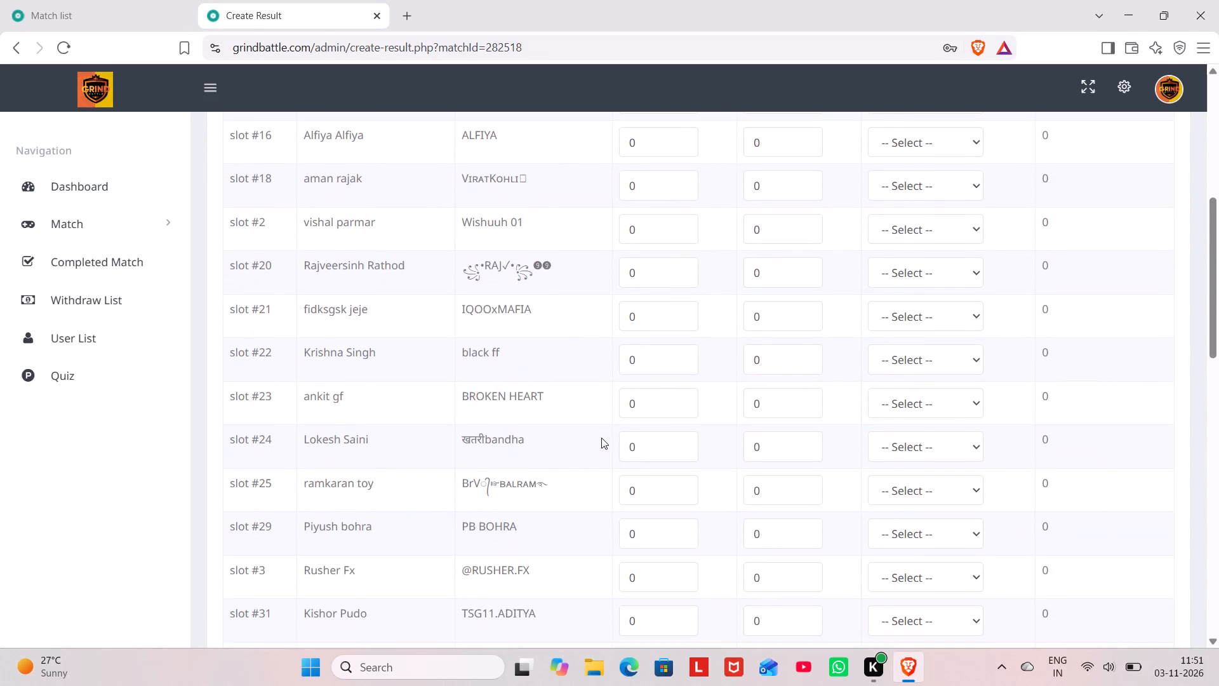
{"action": "scroll", "coordinate": [601, 438], "scroll_direction": "down", "scroll_amount": 3}
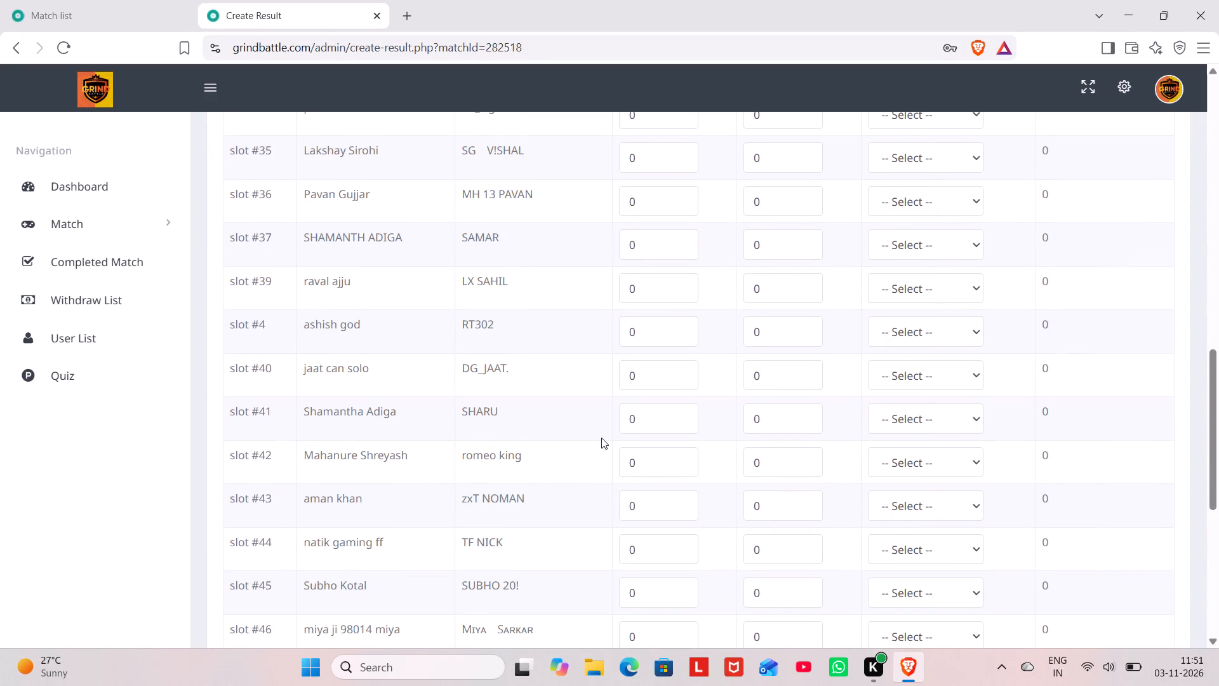
{"action": "scroll", "coordinate": [601, 438], "scroll_direction": "down", "scroll_amount": 6}
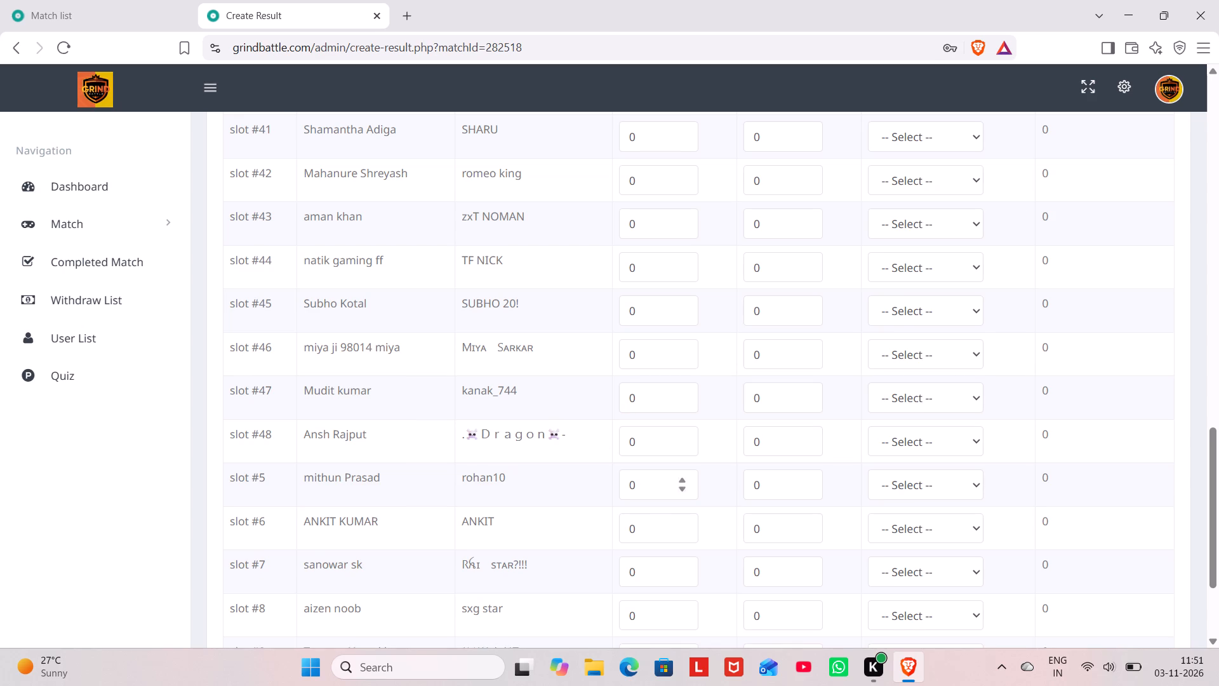
{"action": "left_click", "coordinate": [648, 527]}
{"action": "key", "text": "7"}
{"action": "key", "text": "Tab"}
{"action": "left_click", "coordinate": [526, 472]}
Enter 4 total kills for the participant in slot #7 and 2 for the one in slot #5.
{"action": "left_click", "coordinate": [646, 579]}
{"action": "key", "text": "4"}
{"action": "key", "text": "Tab"}
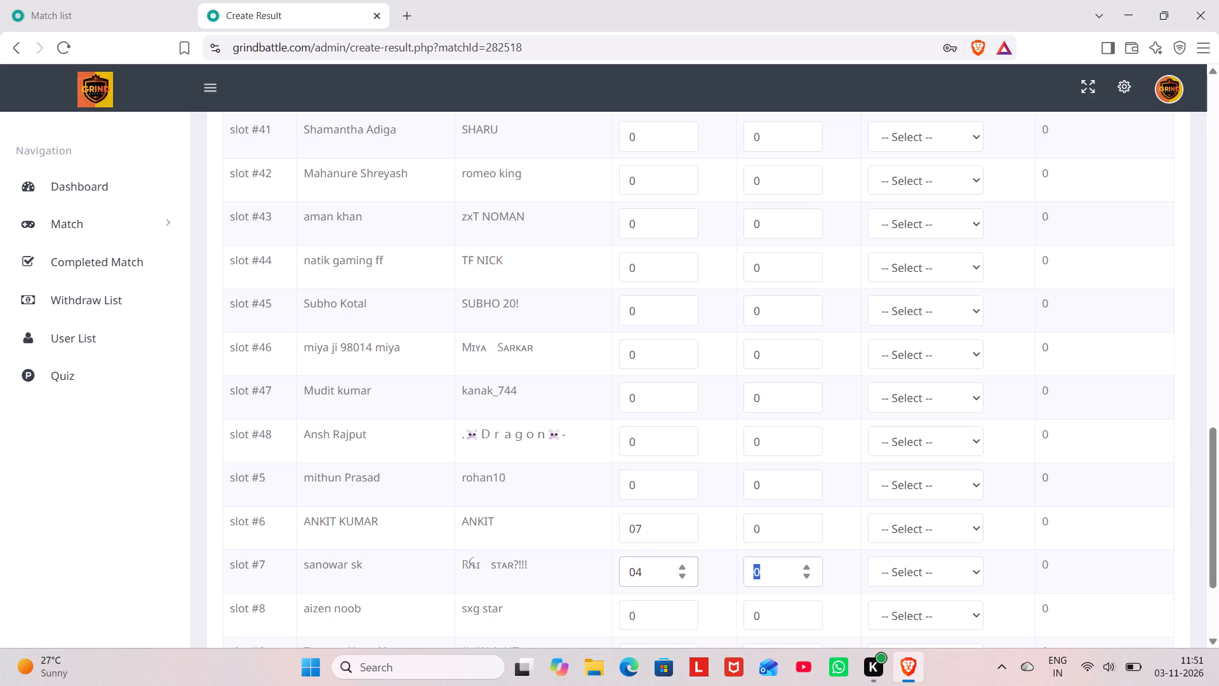
{"action": "left_click", "coordinate": [569, 555]}
{"action": "left_click", "coordinate": [652, 477]}
{"action": "key", "text": "2"}
{"action": "key", "text": "Tab"}
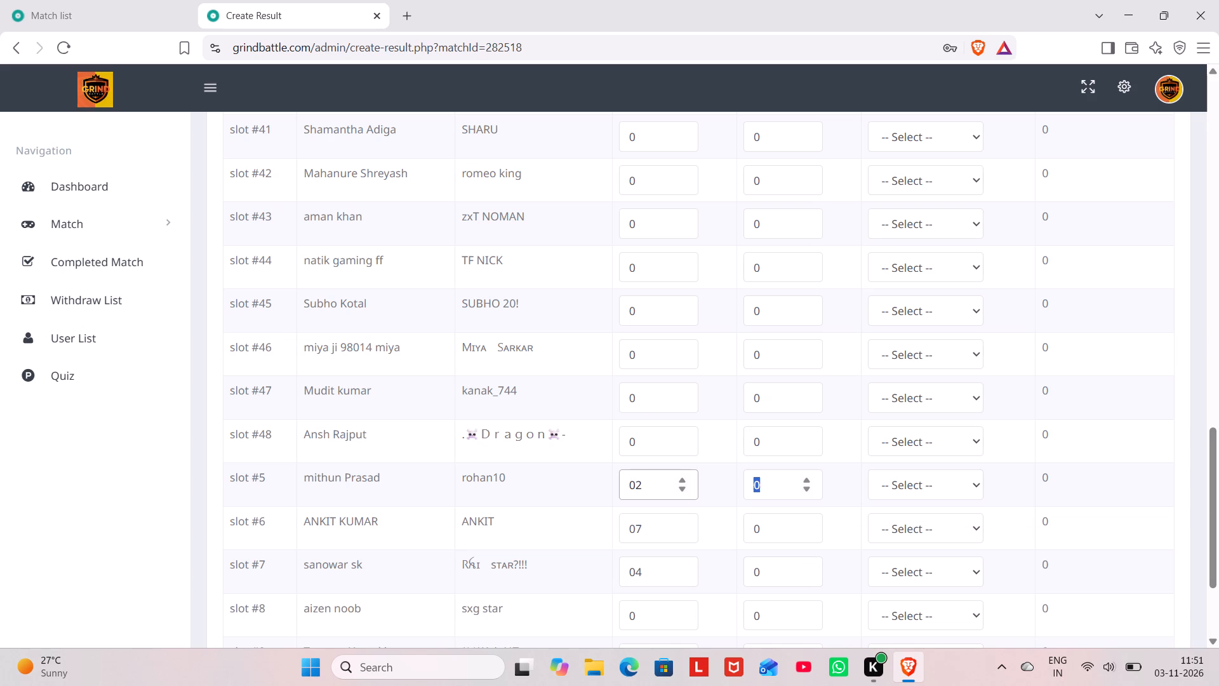
{"action": "left_click", "coordinate": [550, 471]}
{"action": "scroll", "coordinate": [592, 424], "scroll_direction": "up", "scroll_amount": 5}
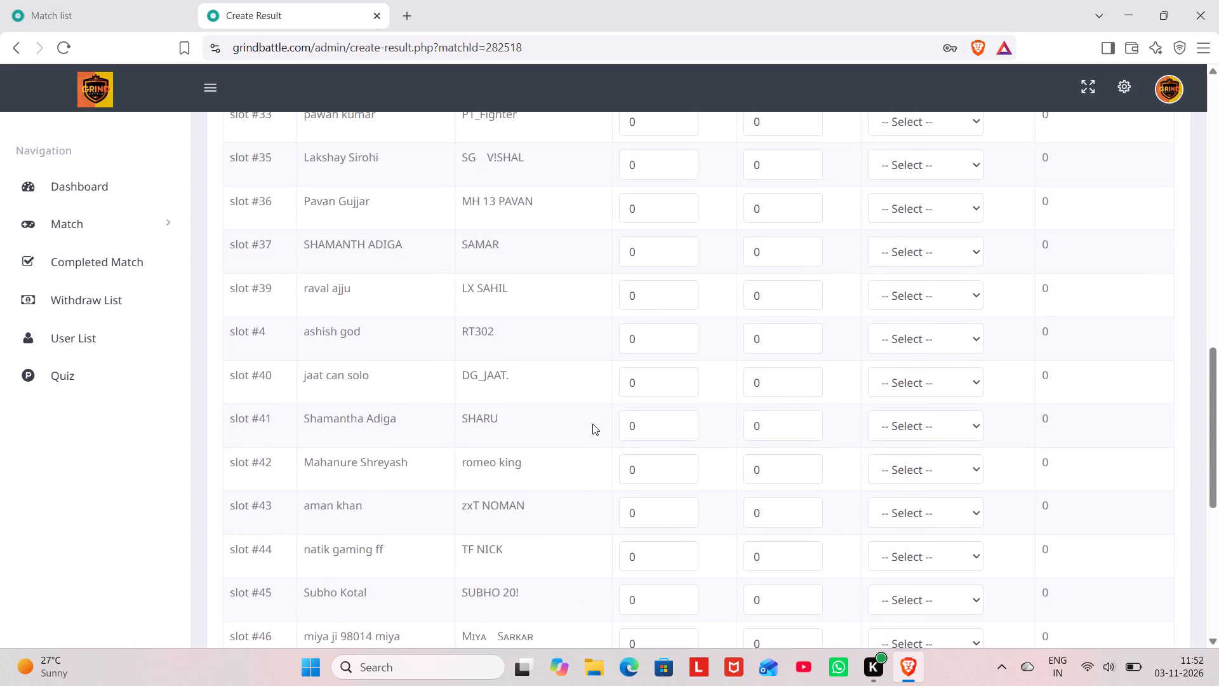
{"action": "scroll", "coordinate": [592, 424], "scroll_direction": "up", "scroll_amount": 3}
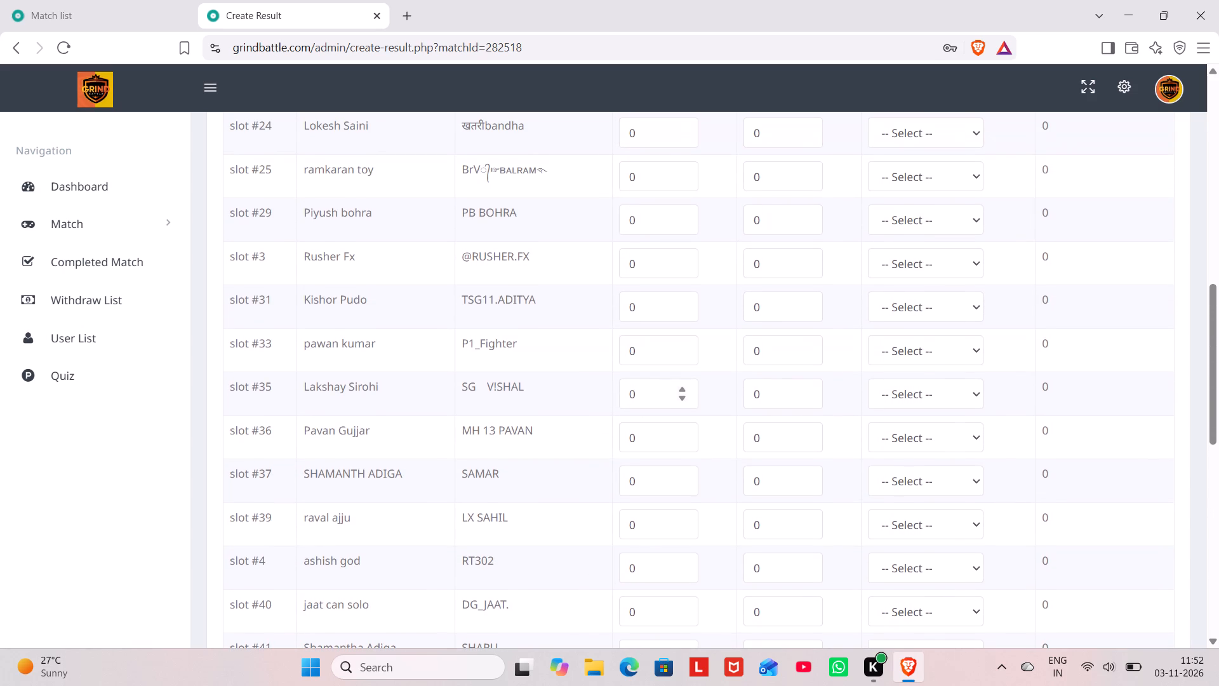
{"action": "left_click", "coordinate": [660, 389]}
{"action": "key", "text": "4"}
{"action": "key", "text": "Tab"}
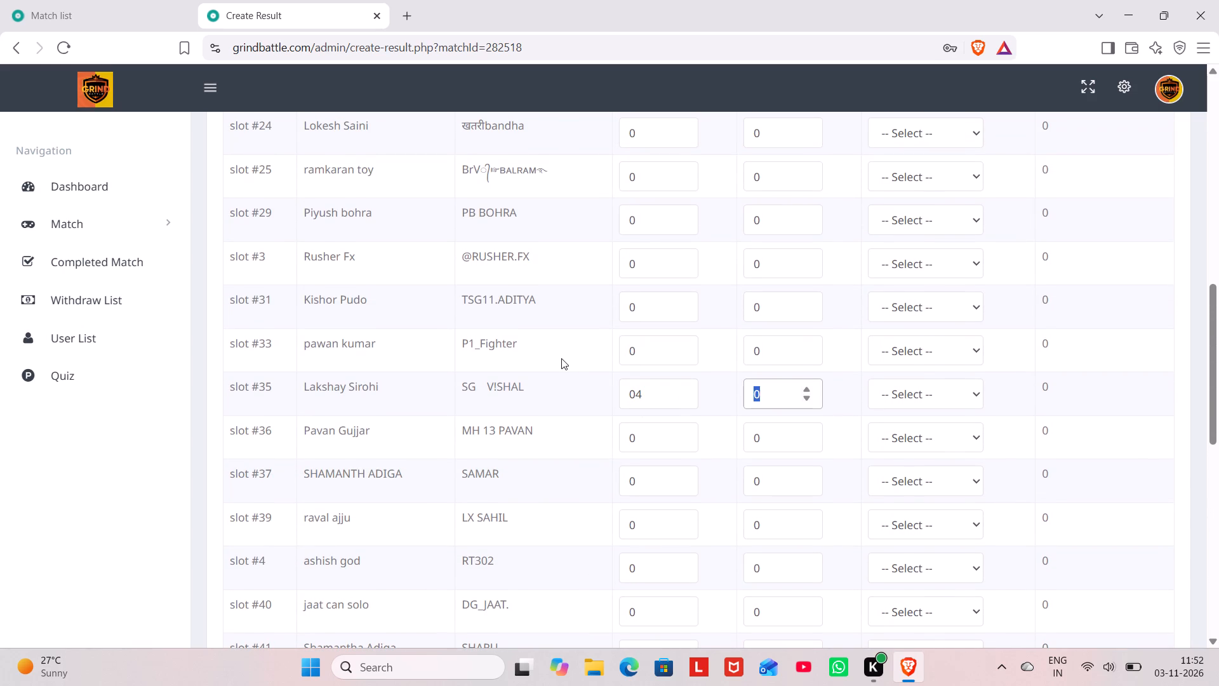
{"action": "left_click", "coordinate": [561, 358]}
{"action": "scroll", "coordinate": [561, 358], "scroll_direction": "up", "scroll_amount": 2}
{"action": "left_click", "coordinate": [654, 369]}
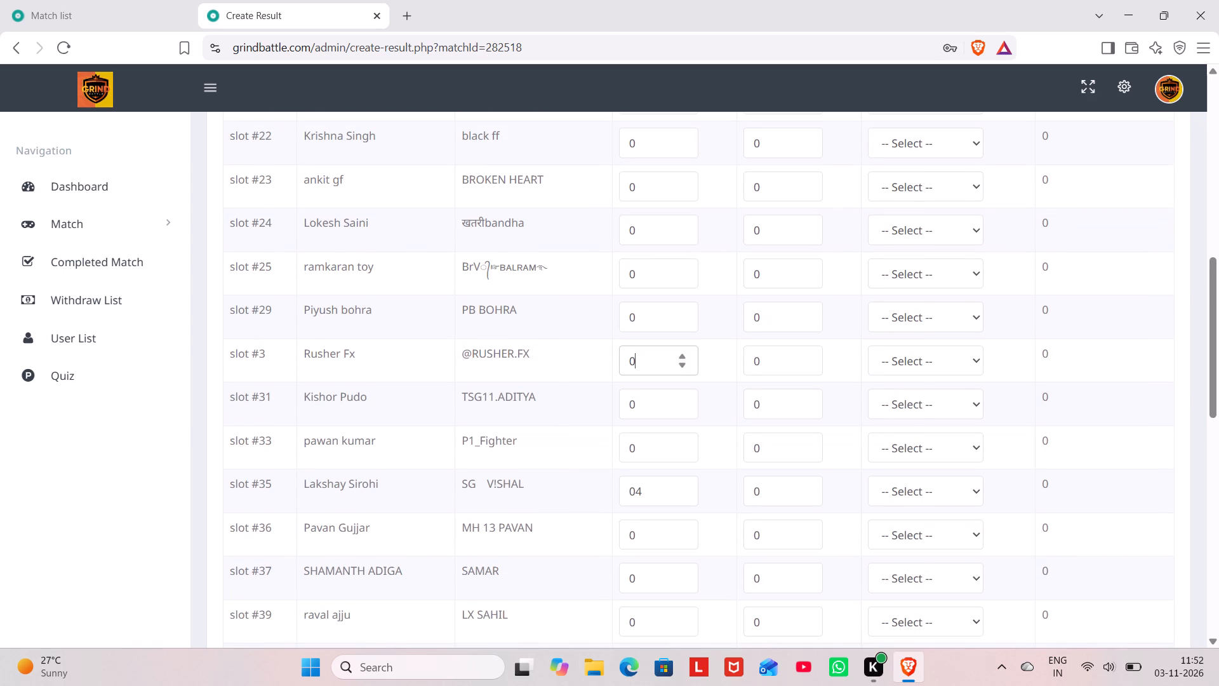
{"action": "key", "text": "5"}
{"action": "key", "text": "Tab"}
{"action": "left_click", "coordinate": [523, 331]}
Enter 1 total kill for the participant in slot #9, the last row of the result table.
{"action": "scroll", "coordinate": [523, 331], "scroll_direction": "up", "scroll_amount": 6}
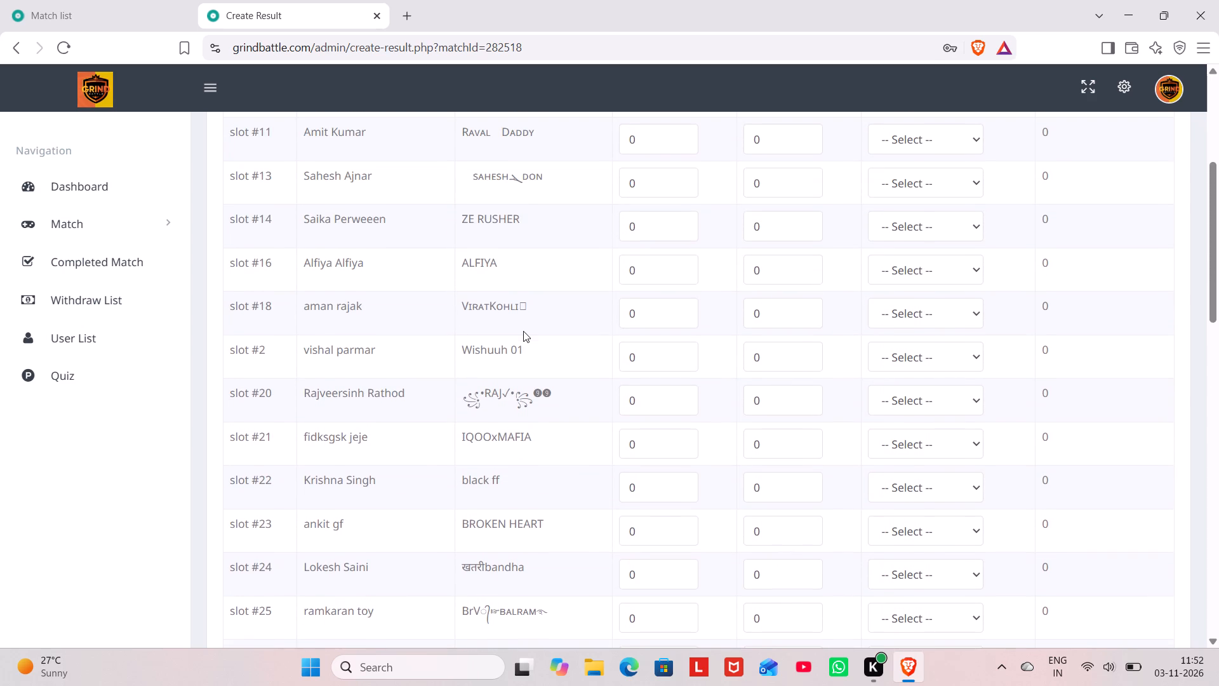
{"action": "scroll", "coordinate": [523, 331], "scroll_direction": "up", "scroll_amount": 3}
{"action": "scroll", "coordinate": [523, 331], "scroll_direction": "down", "scroll_amount": 6}
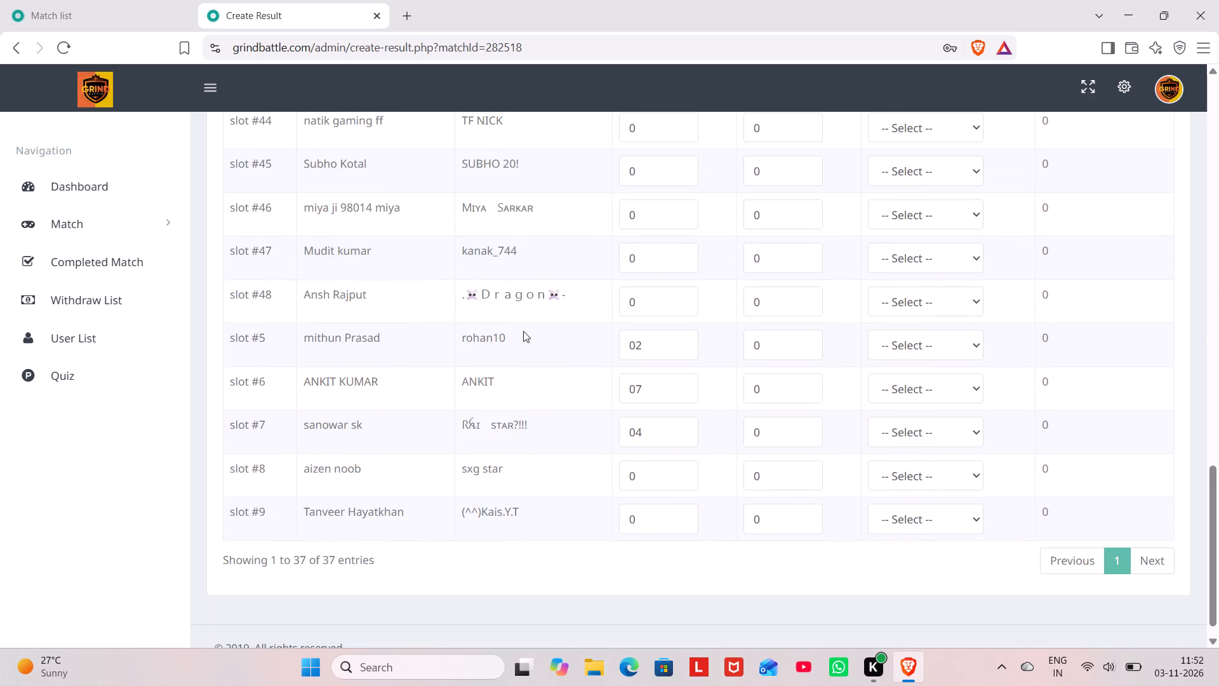
{"action": "scroll", "coordinate": [523, 331], "scroll_direction": "up", "scroll_amount": 1}
{"action": "left_click", "coordinate": [645, 513]}
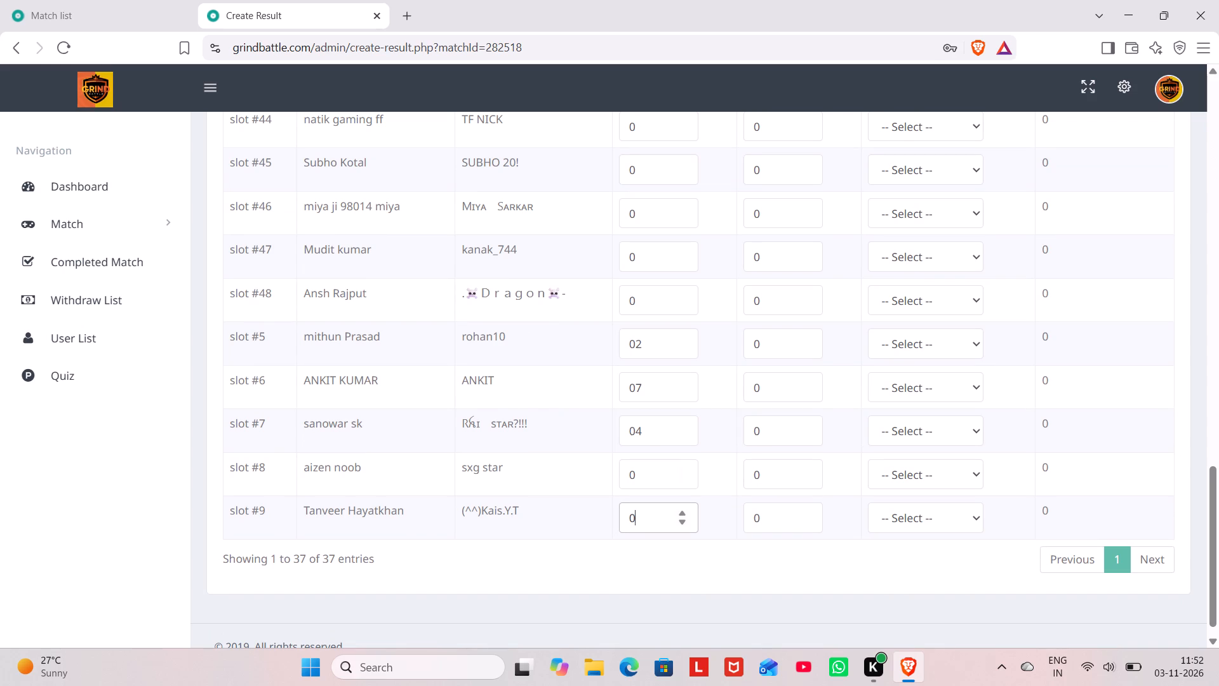
{"action": "key", "text": "1"}
{"action": "key", "text": "Tab"}
{"action": "left_click", "coordinate": [526, 477]}
Enter 3 total kills for the participant in slot #45 of the result table.
{"action": "scroll", "coordinate": [580, 425], "scroll_direction": "up", "scroll_amount": 2}
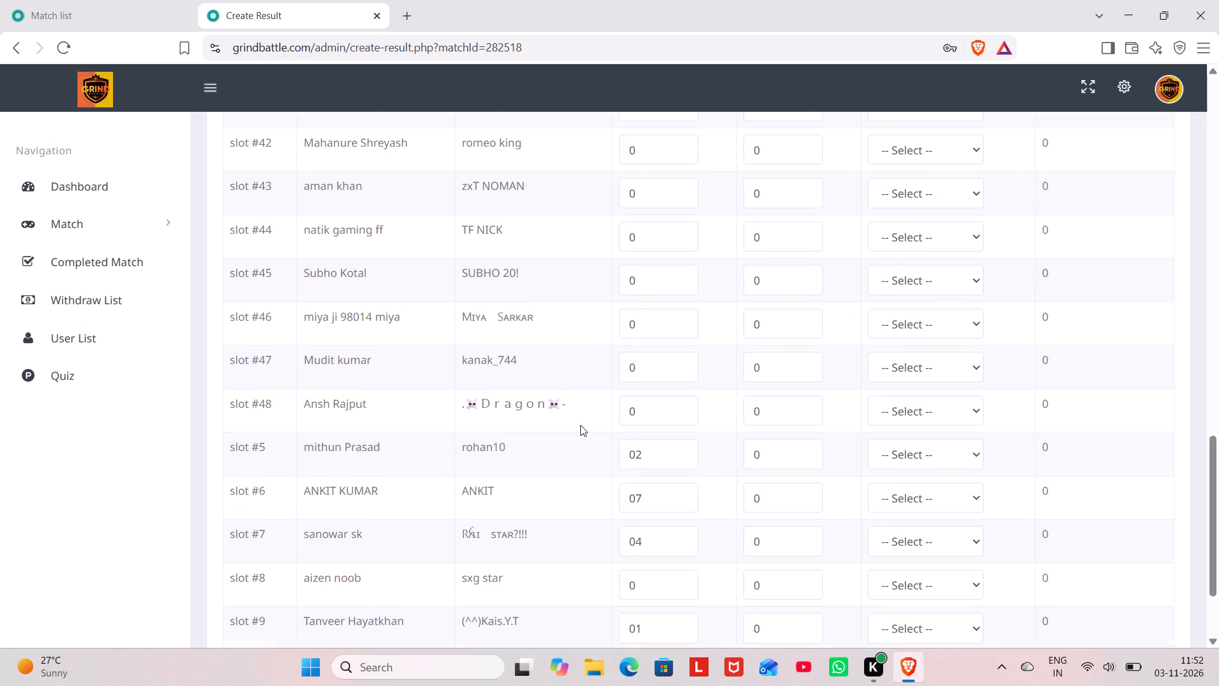
{"action": "scroll", "coordinate": [580, 425], "scroll_direction": "up", "scroll_amount": 3}
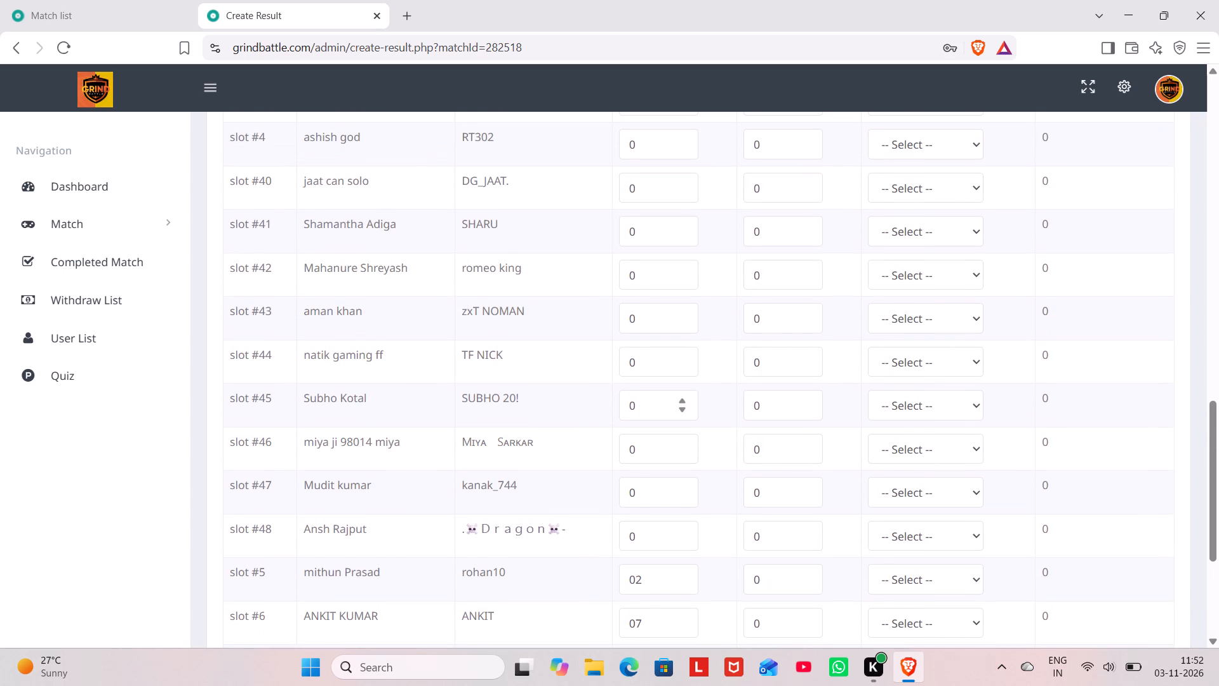
{"action": "left_click", "coordinate": [658, 415]}
{"action": "key", "text": "3"}
{"action": "key", "text": "Tab"}
{"action": "left_click", "coordinate": [548, 418]}
Enter 1 total kill for the participant in slot #11 of the result table.
{"action": "scroll", "coordinate": [548, 418], "scroll_direction": "up", "scroll_amount": 4}
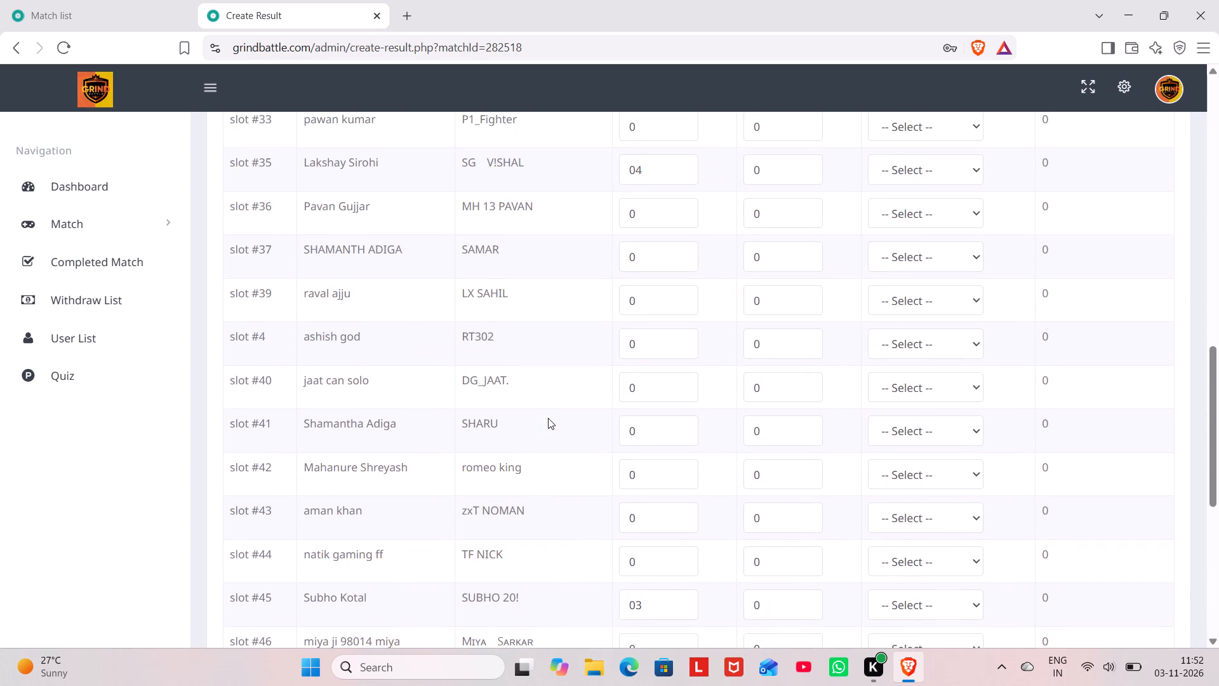
{"action": "scroll", "coordinate": [548, 418], "scroll_direction": "up", "scroll_amount": 3}
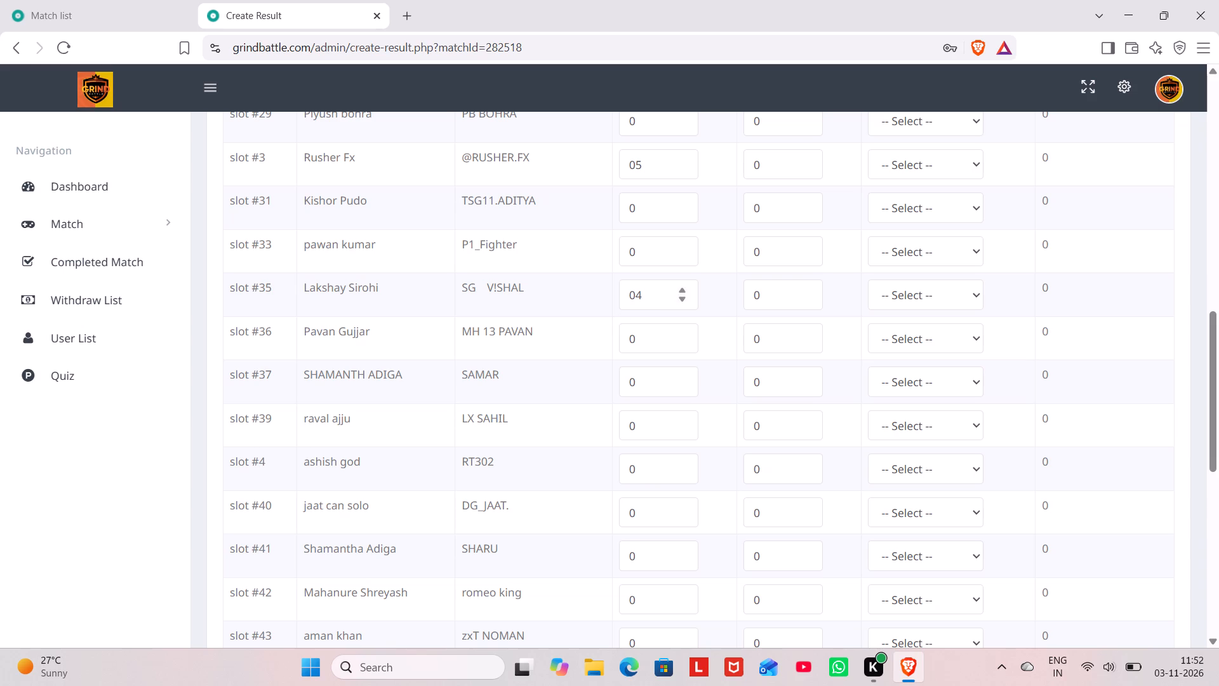
{"action": "scroll", "coordinate": [551, 362], "scroll_direction": "up", "scroll_amount": 2}
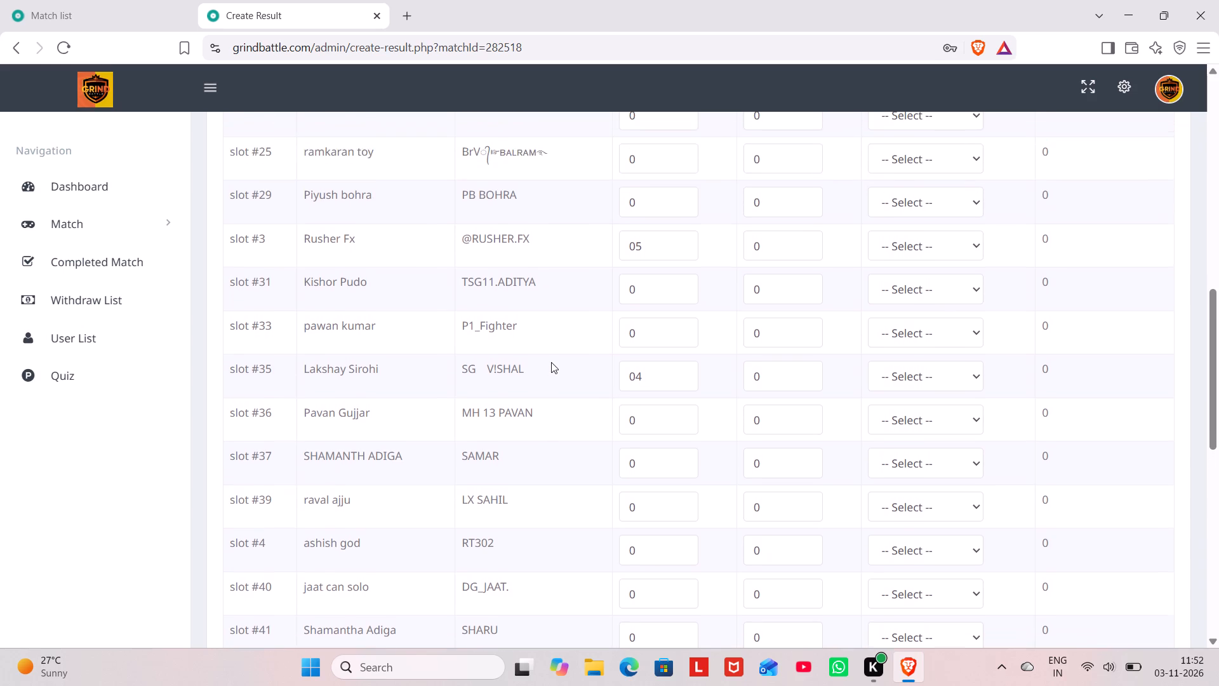
{"action": "scroll", "coordinate": [551, 362], "scroll_direction": "up", "scroll_amount": 7}
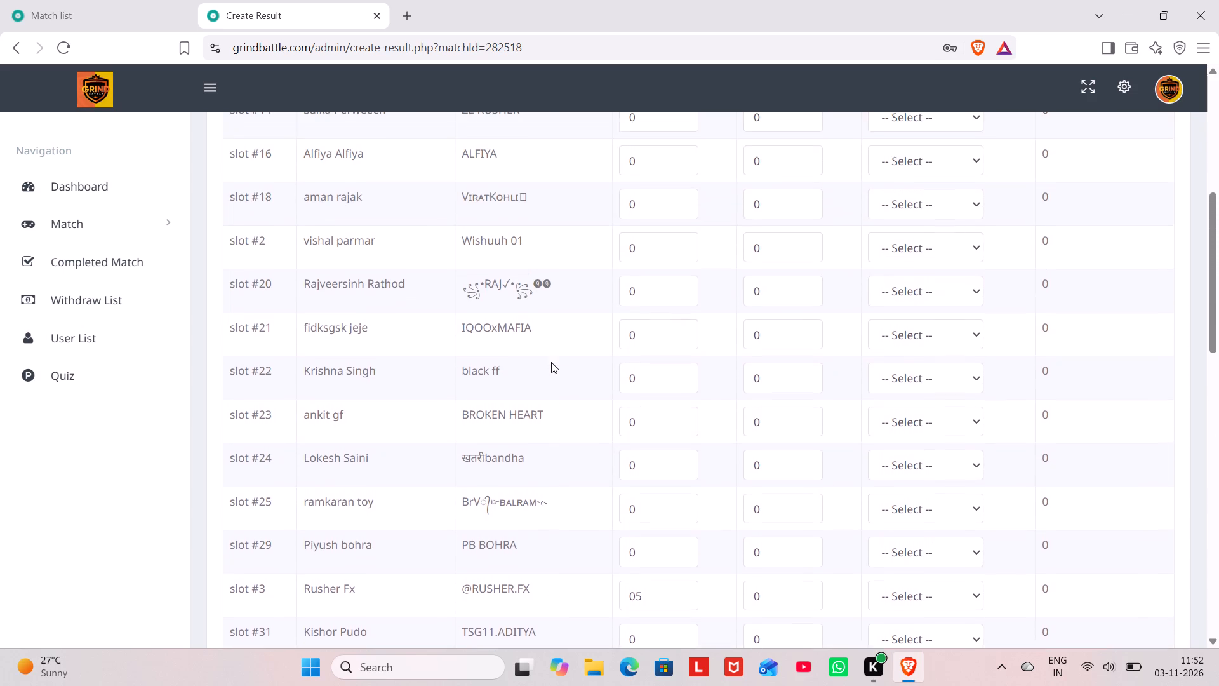
{"action": "scroll", "coordinate": [551, 362], "scroll_direction": "up", "scroll_amount": 5}
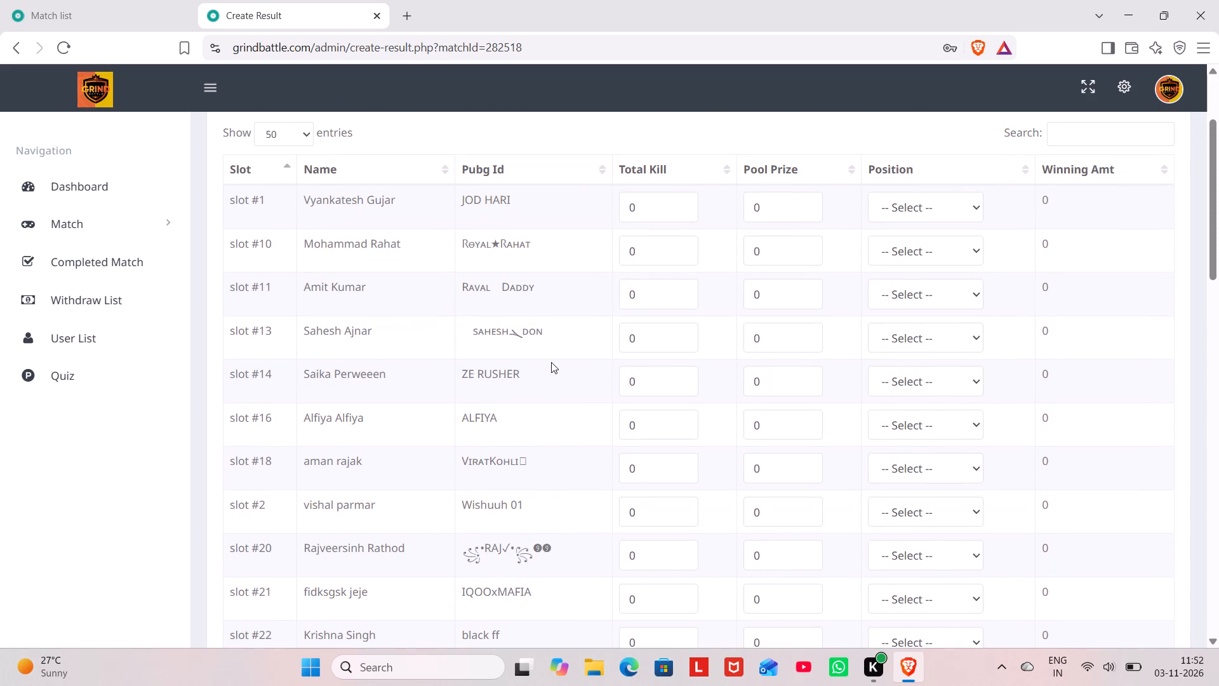
{"action": "left_click", "coordinate": [651, 299]}
{"action": "key", "text": "1"}
{"action": "key", "text": "Tab"}
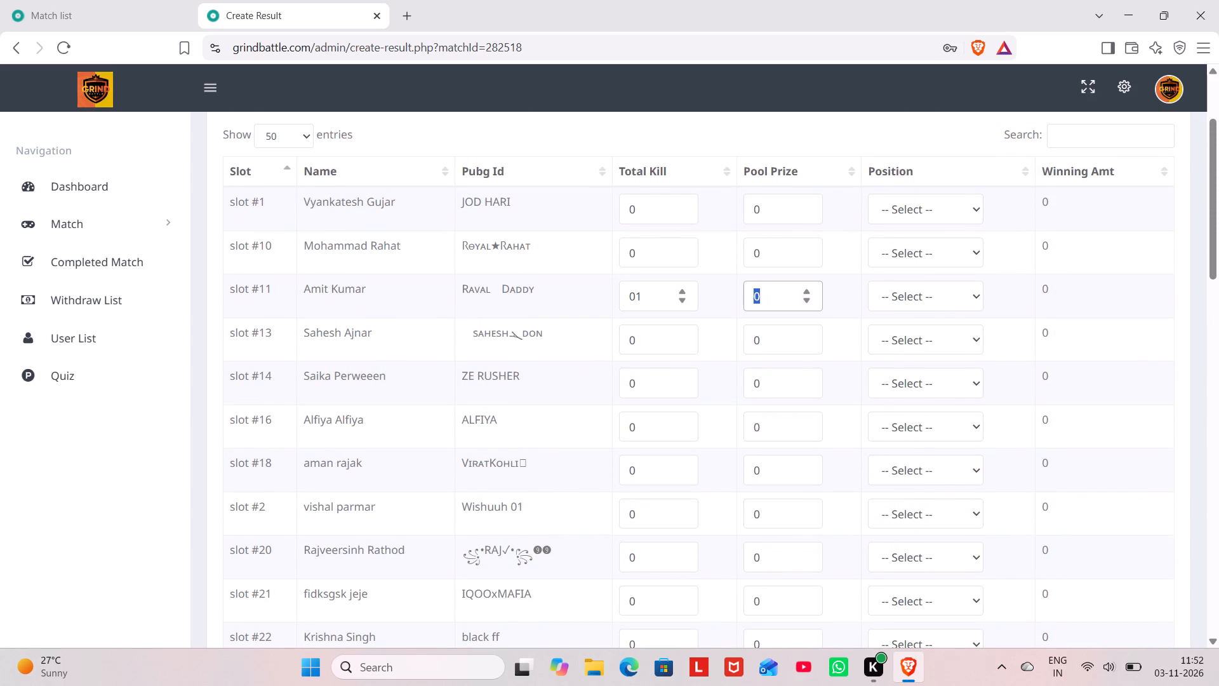
{"action": "left_click", "coordinate": [526, 320]}
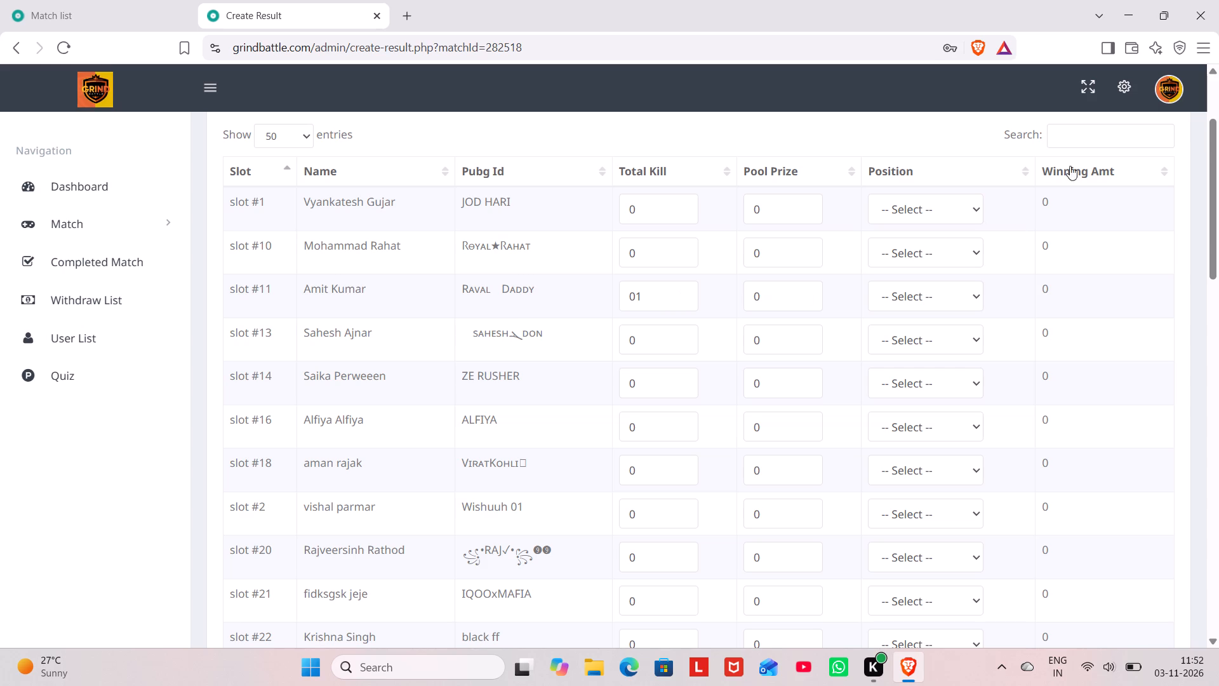
{"action": "left_click", "coordinate": [1058, 132]}
{"action": "type", "text": "sa"}
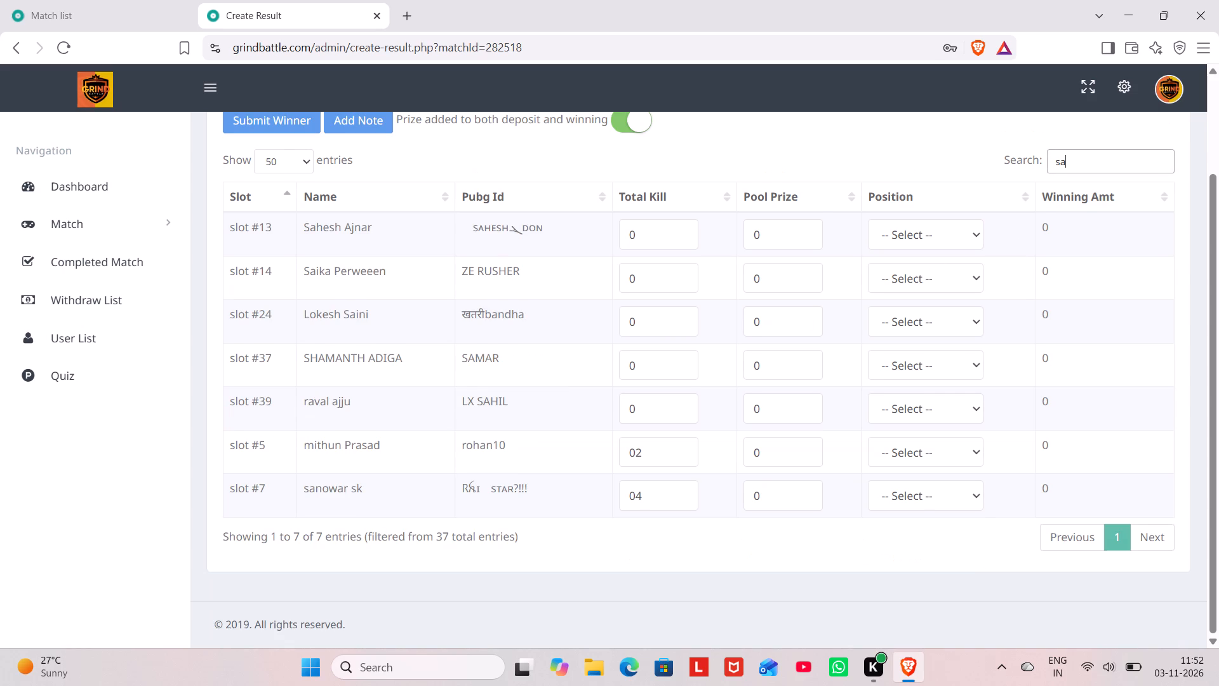
{"action": "left_click", "coordinate": [653, 368]}
{"action": "key", "text": "2"}
{"action": "key", "text": "Tab"}
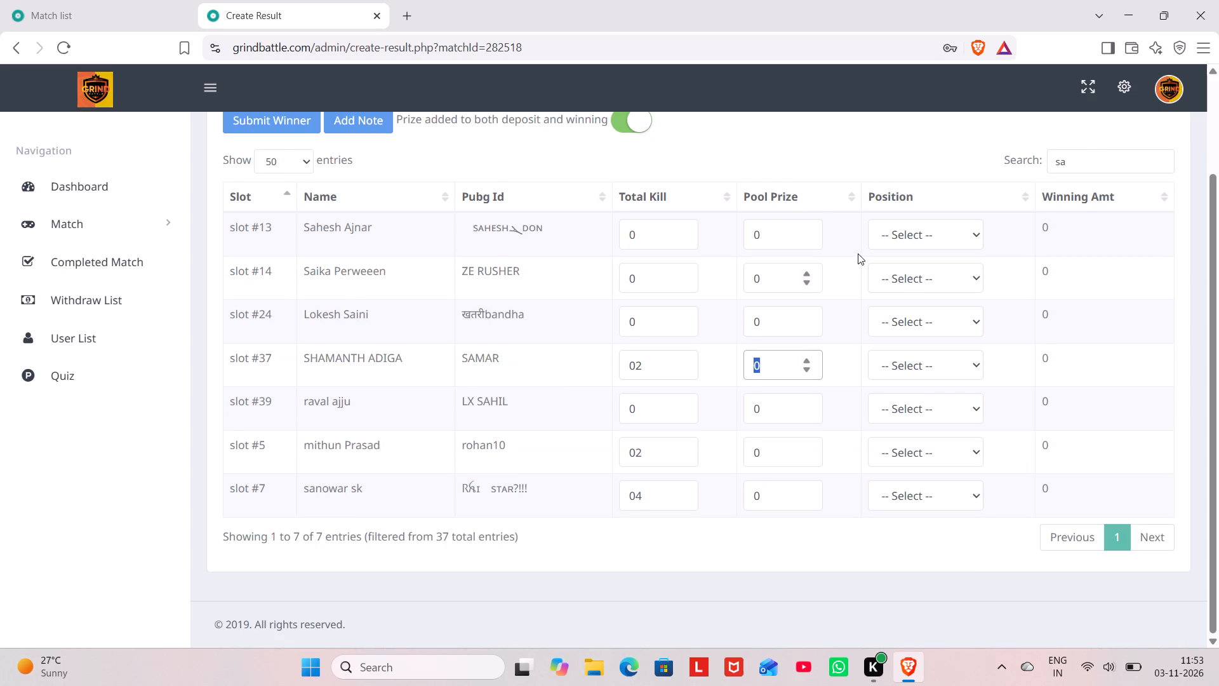
Replace the participant search with "bla" and enter 3 total kills for slot #22, game ID black ff.
{"action": "left_click", "coordinate": [1082, 161]}
{"action": "key", "text": "BackSpace"}
{"action": "key", "text": "BackSpace"}
{"action": "key", "text": "BackSpace"}
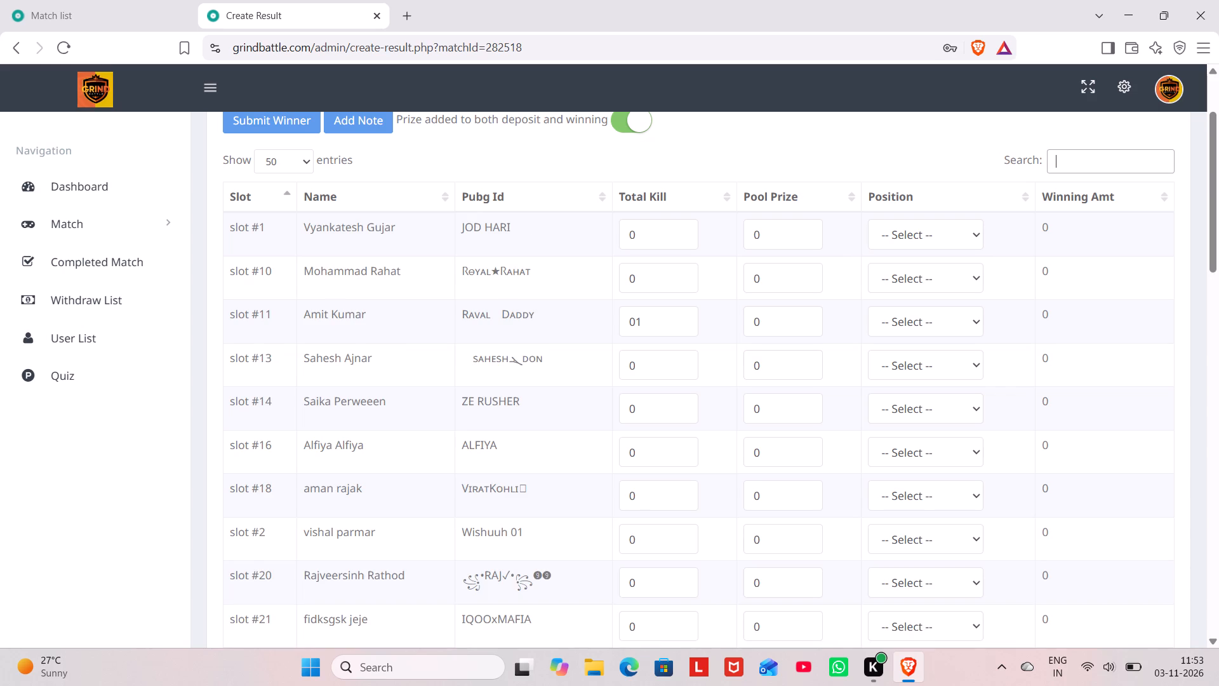
{"action": "key", "text": "BackSpace"}
{"action": "type", "text": "bla"}
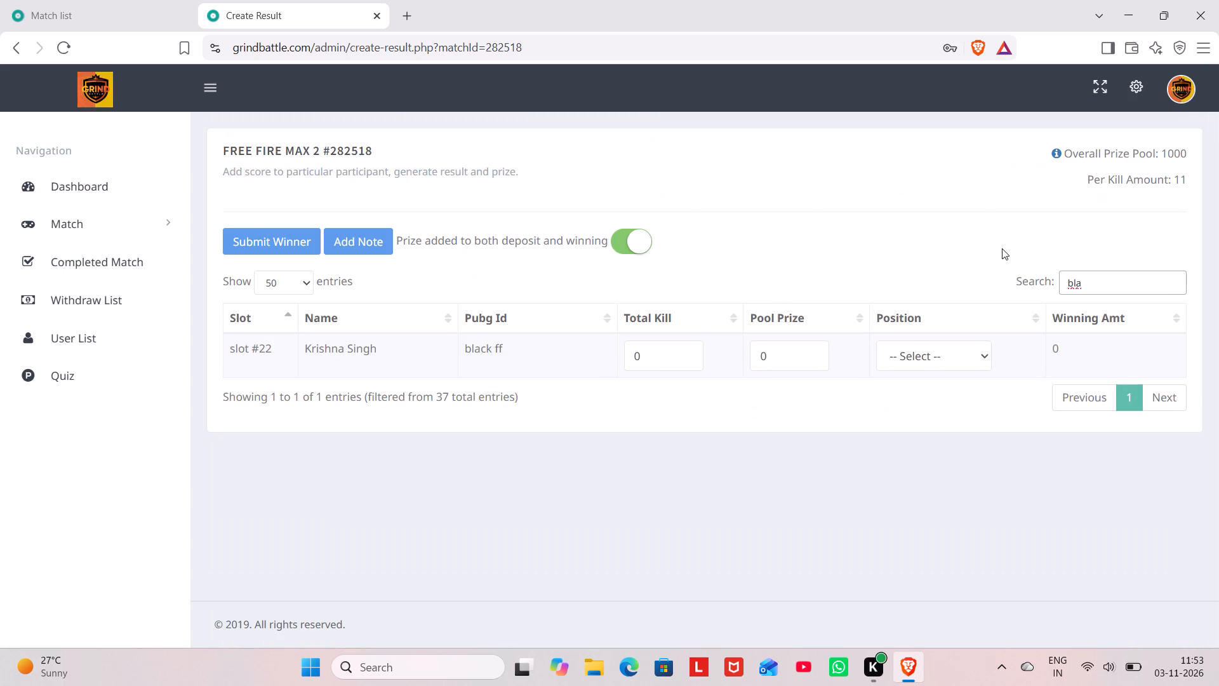
{"action": "left_click", "coordinate": [664, 355]}
{"action": "key", "text": "3"}
{"action": "key", "text": "Tab"}
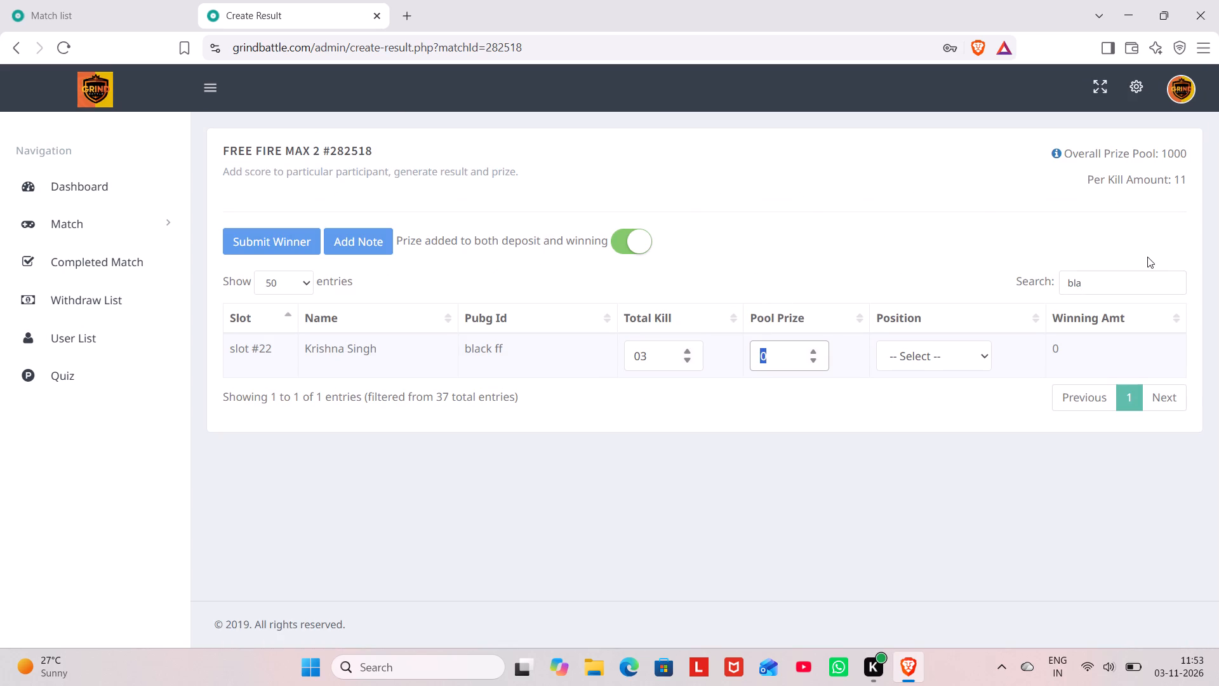
Replace the participant search with "alf" and enter 2 total kills for slot #16.
{"action": "left_click", "coordinate": [1101, 292]}
{"action": "key", "text": "BackSpace"}
{"action": "key", "text": "BackSpace"}
{"action": "key", "text": "BackSpace"}
{"action": "key", "text": "BackSpace"}
{"action": "key", "text": "BackSpace"}
{"action": "type", "text": "alf"}
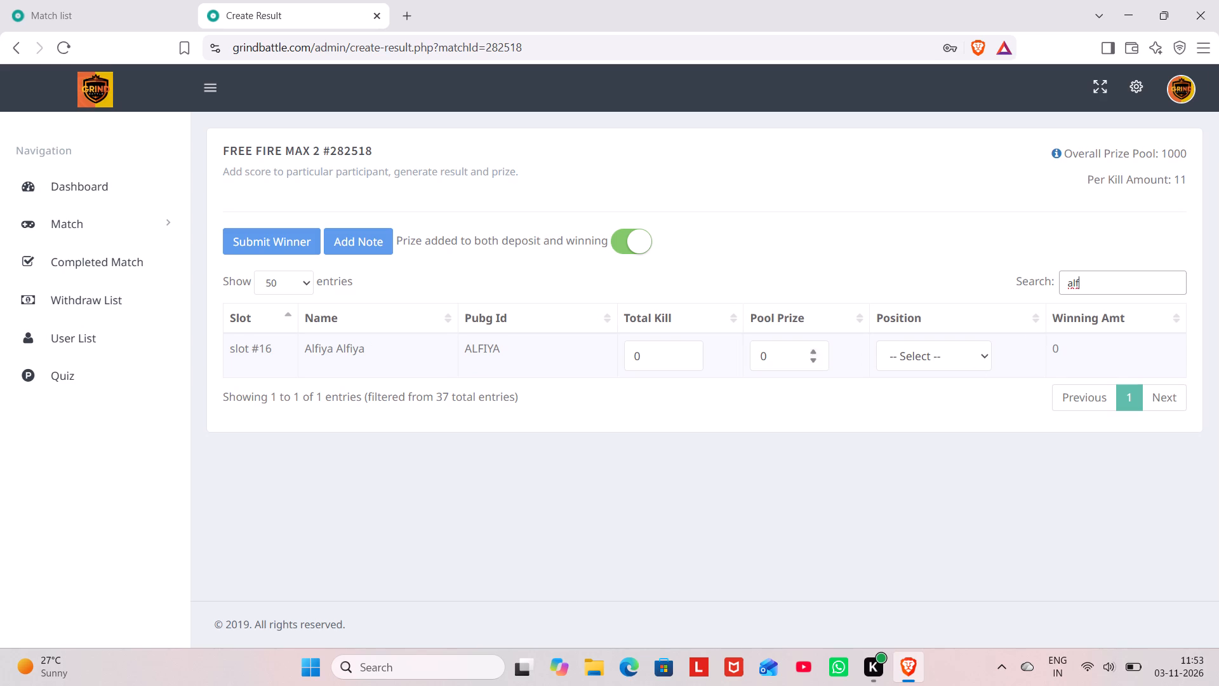
{"action": "left_click", "coordinate": [657, 363]}
{"action": "key", "text": "2"}
{"action": "key", "text": "Tab"}
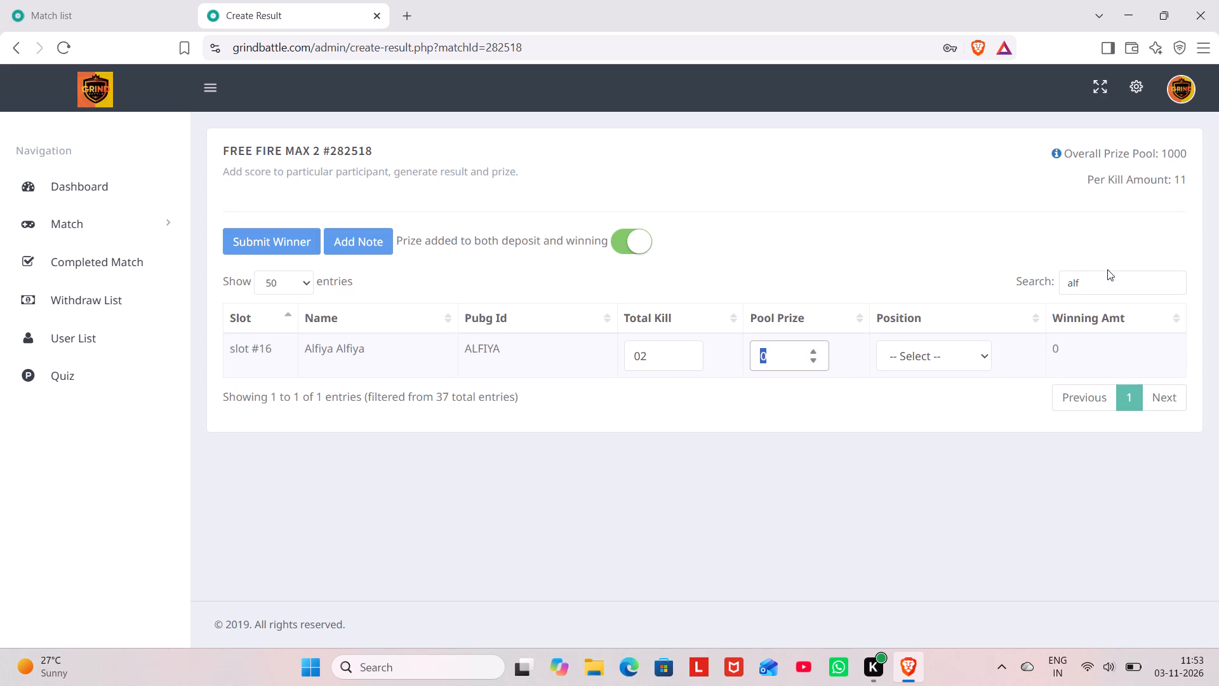
Replace the participant search with "dg" and set 1 total kill for slot #40, game ID DG_JAAT.
{"action": "left_click", "coordinate": [1106, 272]}
{"action": "key", "text": "BackSpace"}
{"action": "key", "text": "BackSpace"}
{"action": "key", "text": "BackSpace"}
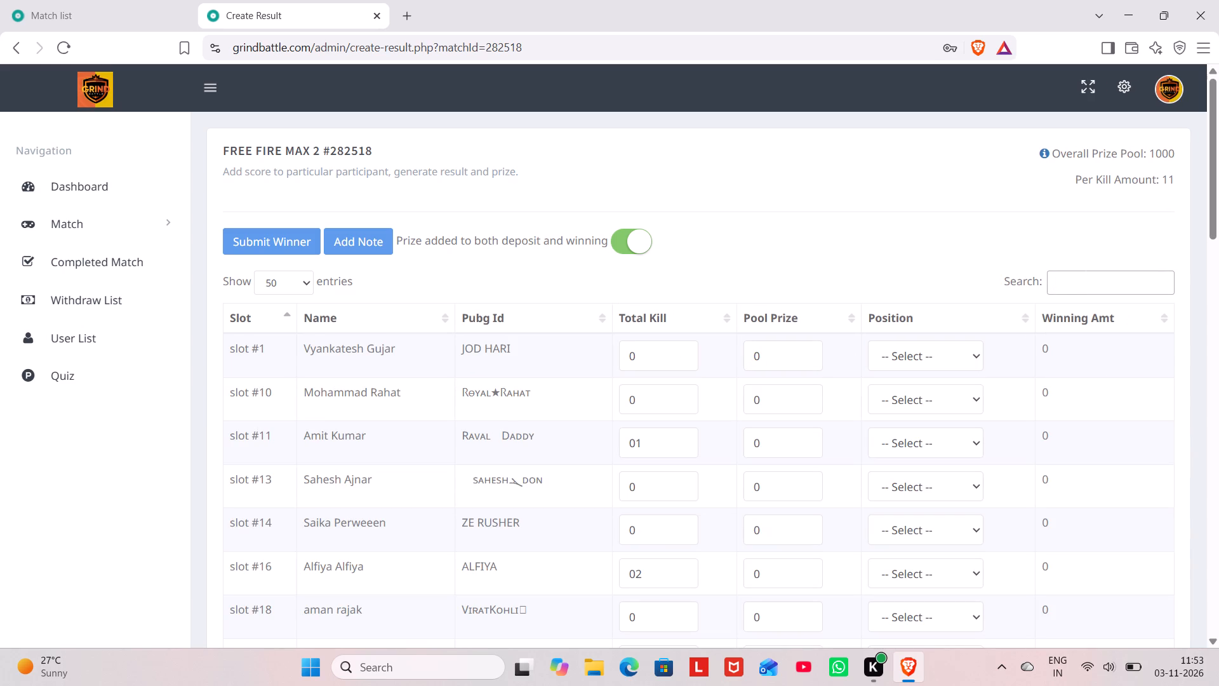
{"action": "type", "text": "dg"}
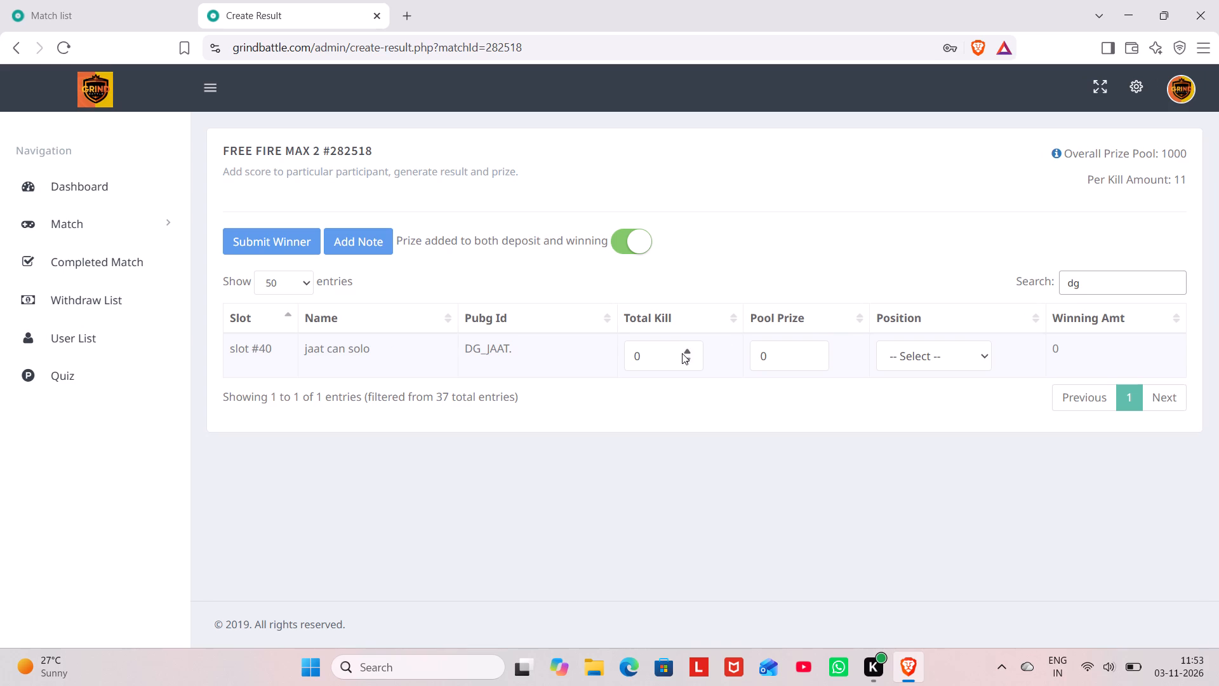
{"action": "left_click", "coordinate": [682, 353]}
{"action": "key", "text": "Tab"}
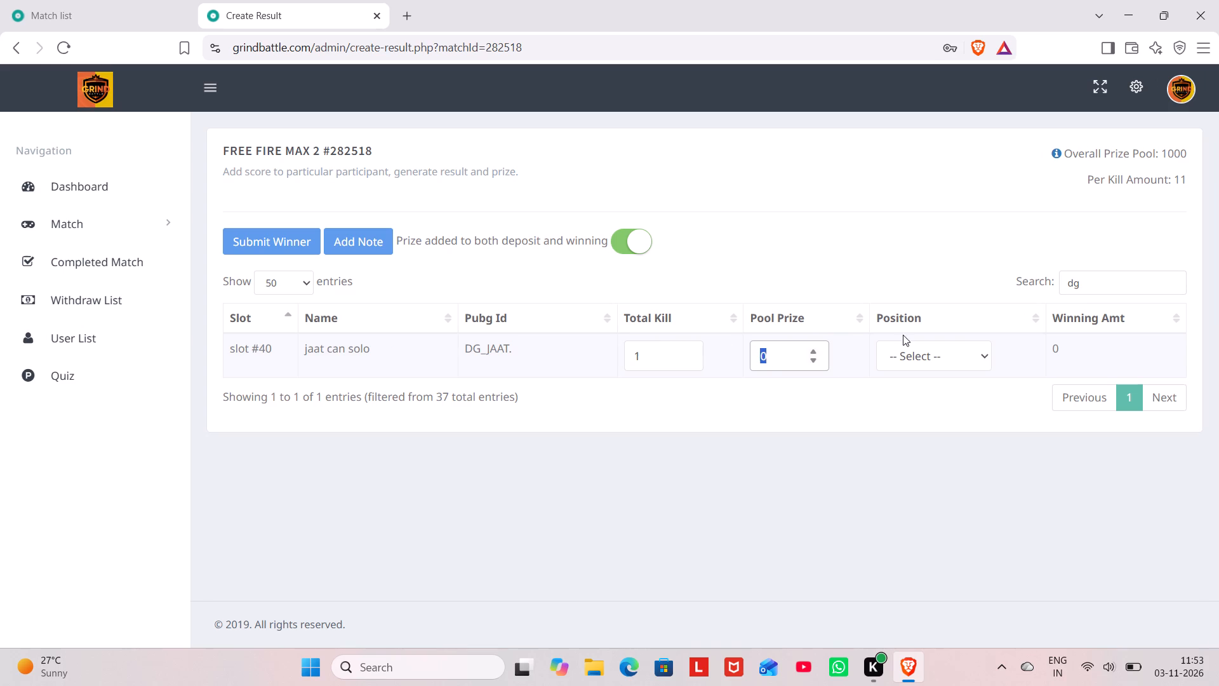
Clear the participant search and enter 1 total kill each for slots #13 and #14.
{"action": "left_click", "coordinate": [1113, 276]}
{"action": "key", "text": "BackSpace"}
{"action": "key", "text": "BackSpace"}
{"action": "key", "text": "BackSpace"}
{"action": "key", "text": "BackSpace"}
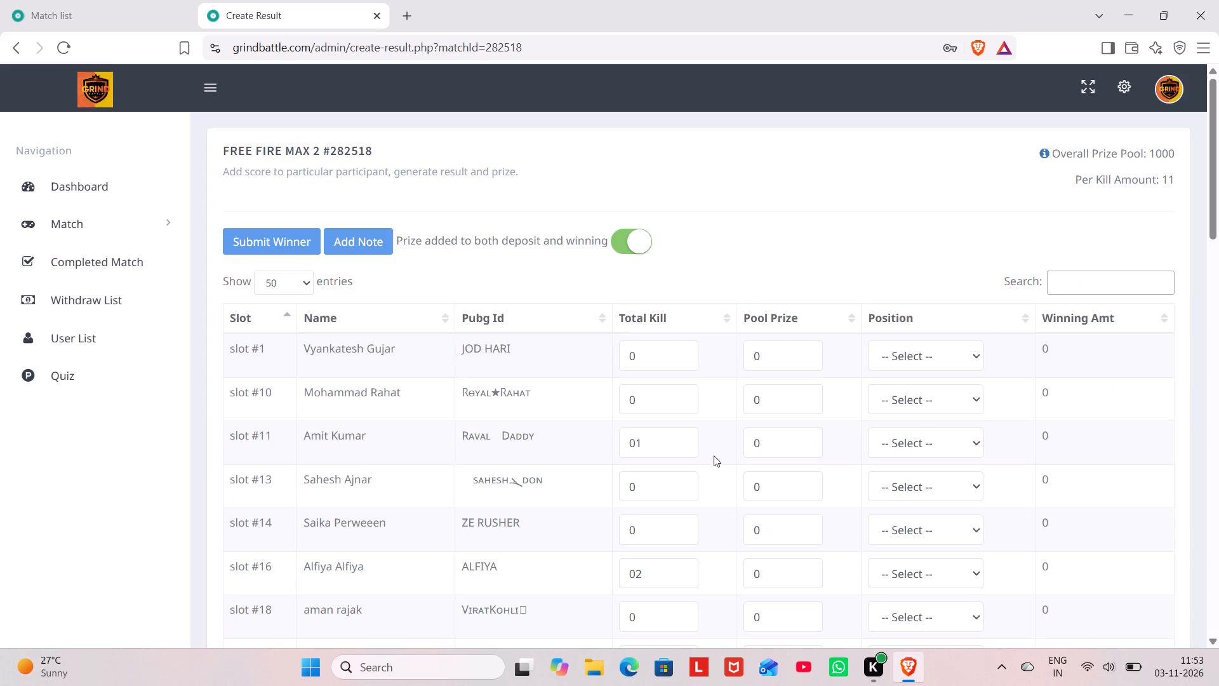
{"action": "left_click", "coordinate": [657, 480]}
{"action": "key", "text": "1"}
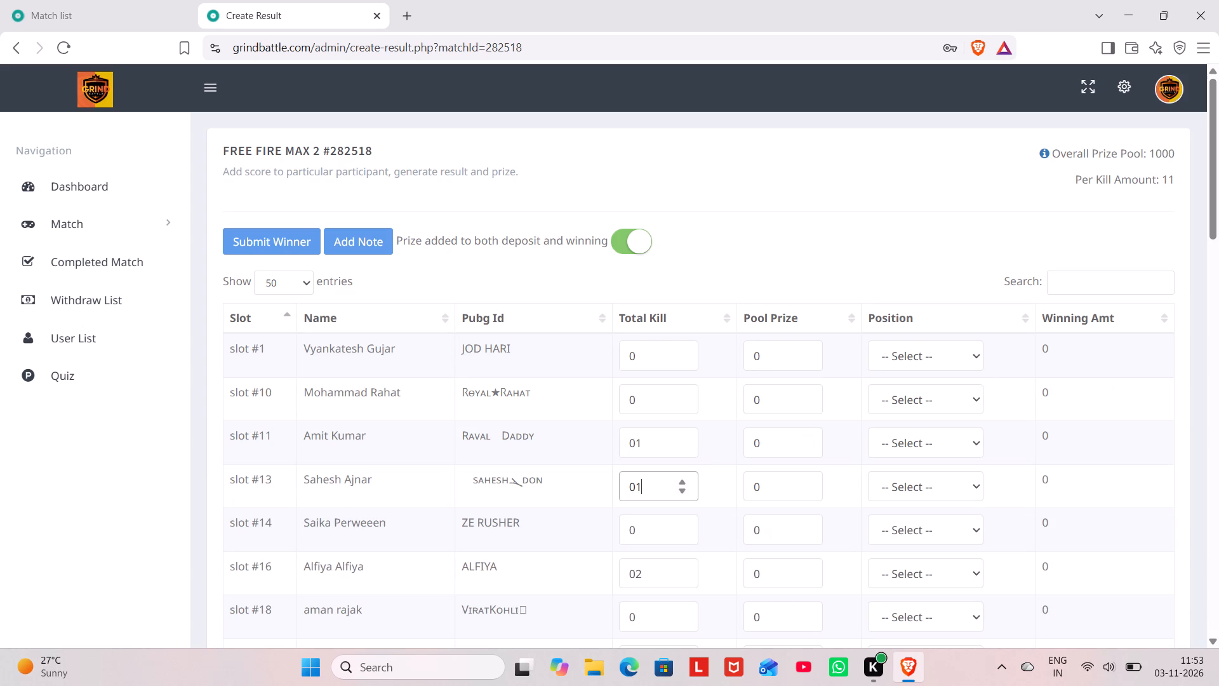
{"action": "left_click", "coordinate": [642, 532]}
{"action": "key", "text": "1"}
{"action": "key", "text": "Tab"}
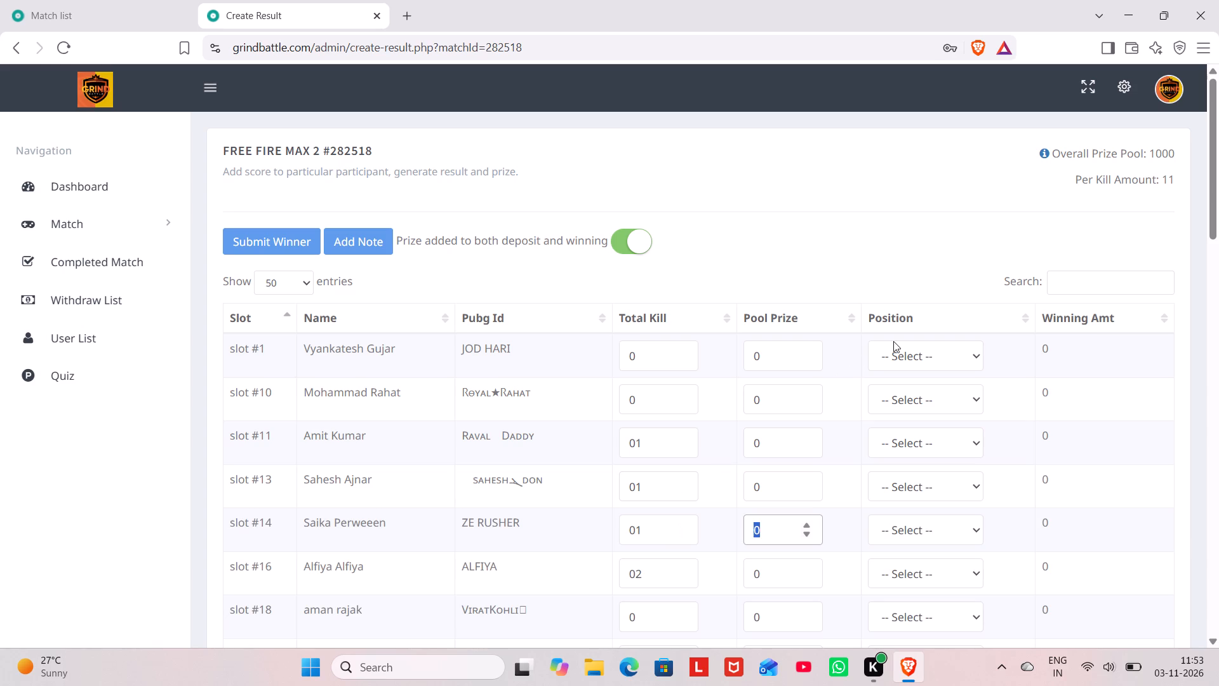
{"action": "left_click", "coordinate": [1065, 277]}
{"action": "type", "text": "lx"}
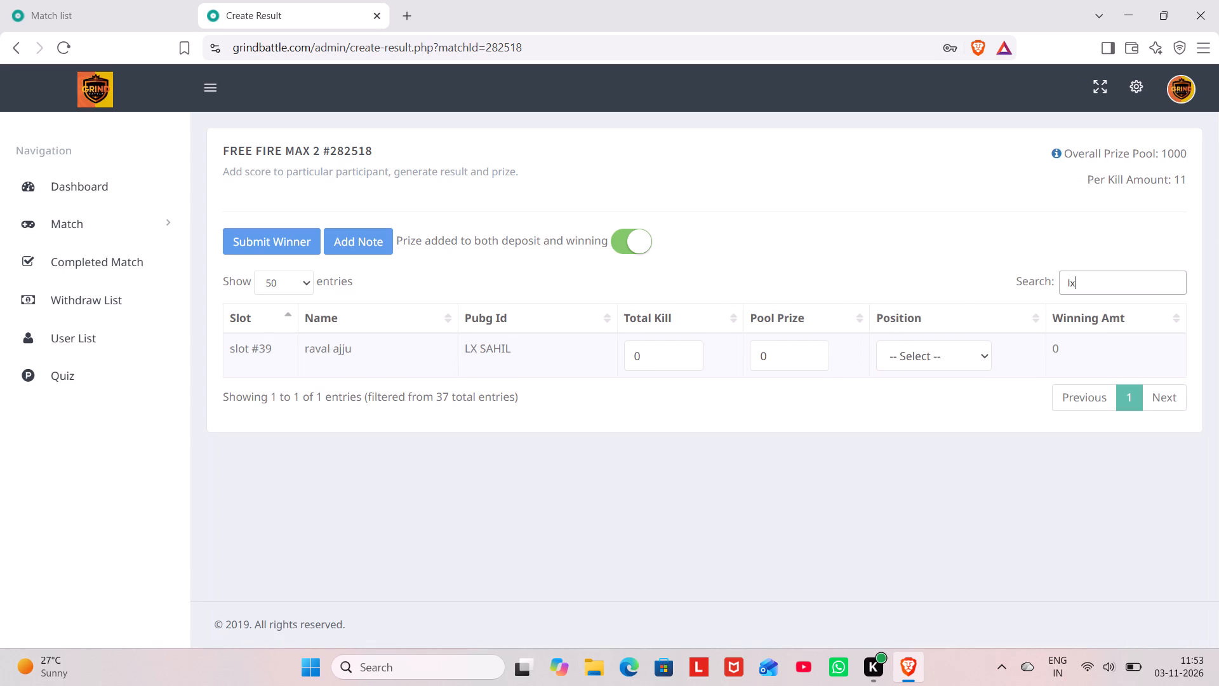
{"action": "left_click", "coordinate": [662, 344]}
{"action": "key", "text": "1"}
{"action": "key", "text": "Tab"}
Clear the participant search and submit the winners for match #282518.
{"action": "left_click", "coordinate": [1117, 286]}
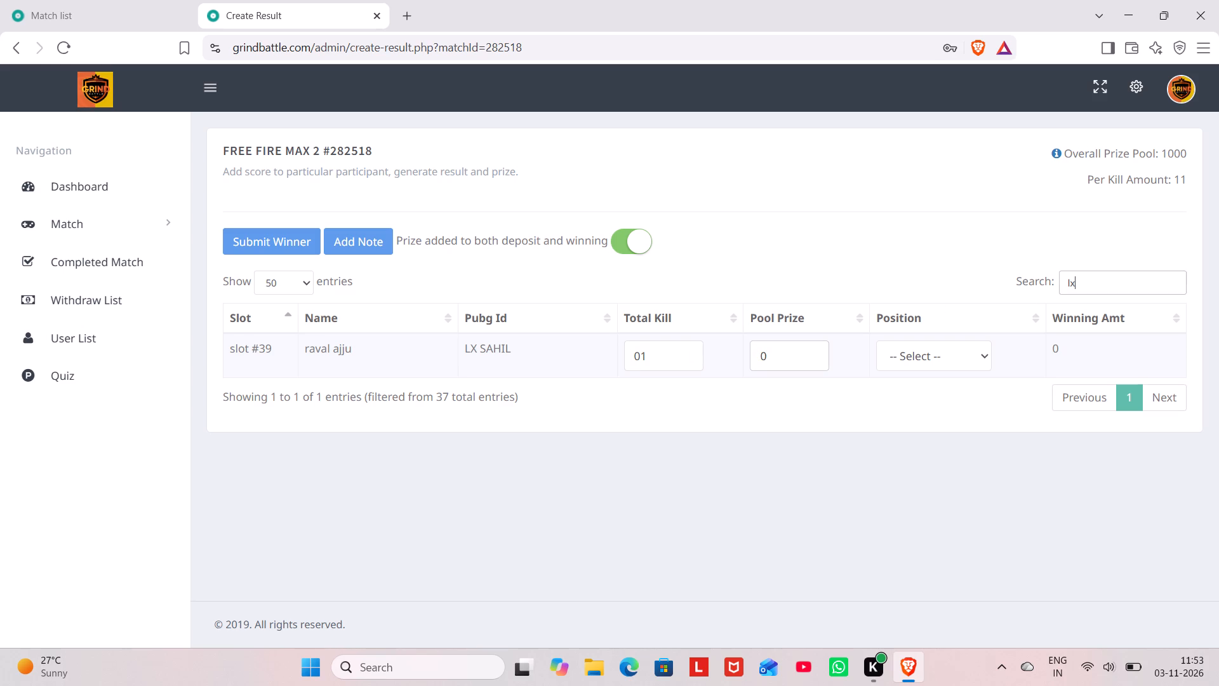
{"action": "key", "text": "BackSpace"}
{"action": "key", "text": "BackSpace"}
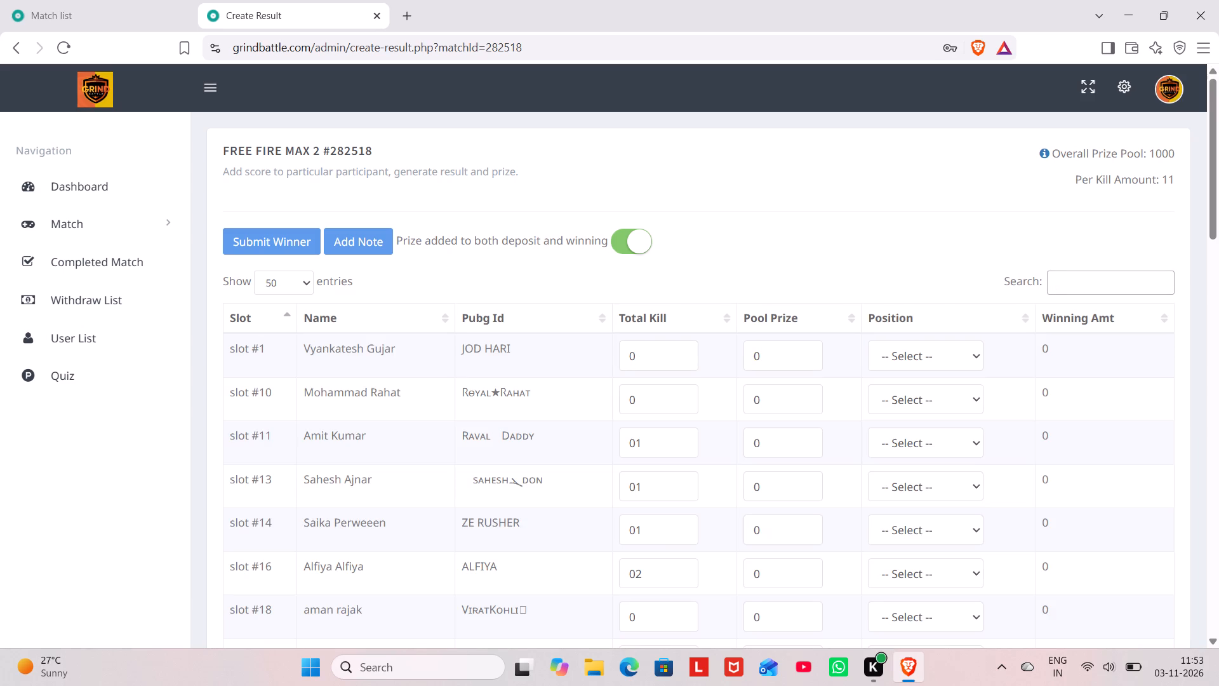
{"action": "left_click", "coordinate": [954, 174]}
{"action": "left_click", "coordinate": [279, 240]}
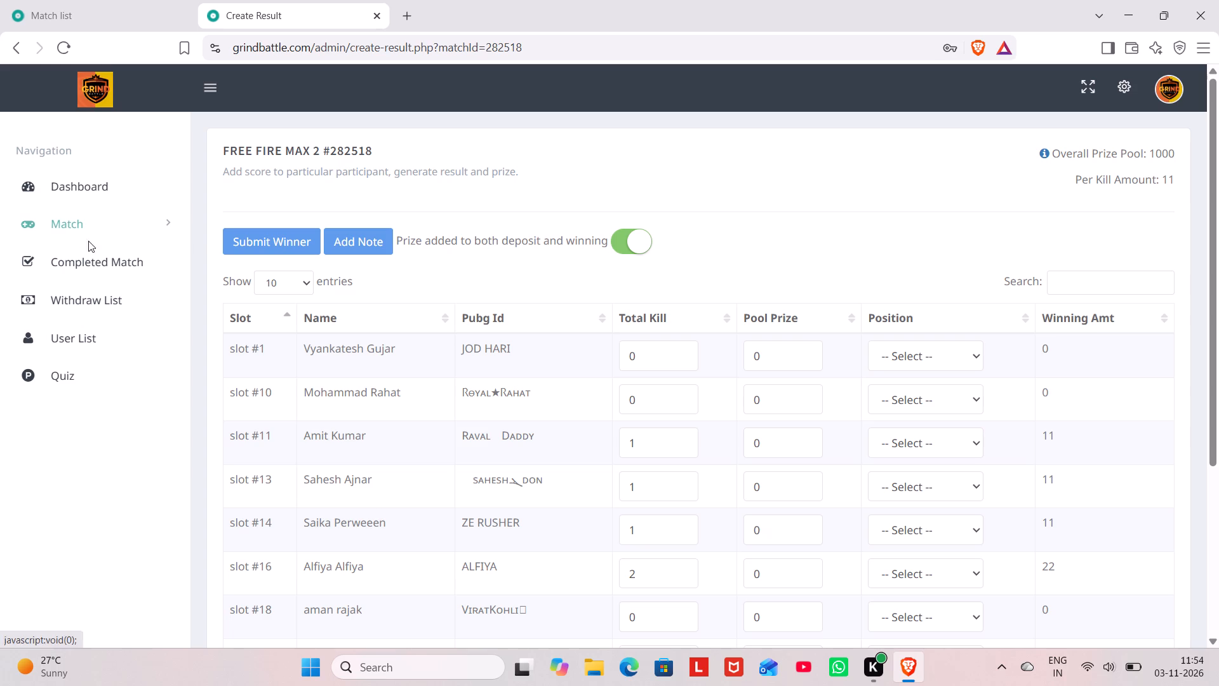
Find match 282415 in the completed match list and open its result creation page.
{"action": "left_click", "coordinate": [86, 266]}
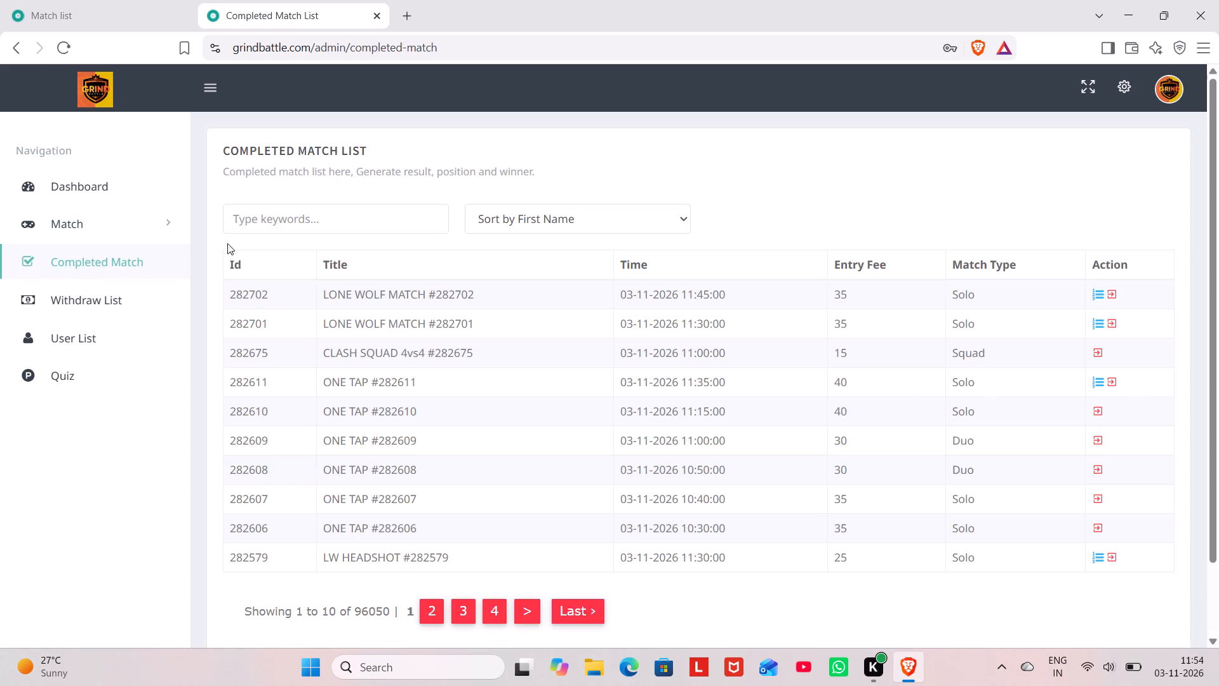
{"action": "left_click", "coordinate": [282, 222]}
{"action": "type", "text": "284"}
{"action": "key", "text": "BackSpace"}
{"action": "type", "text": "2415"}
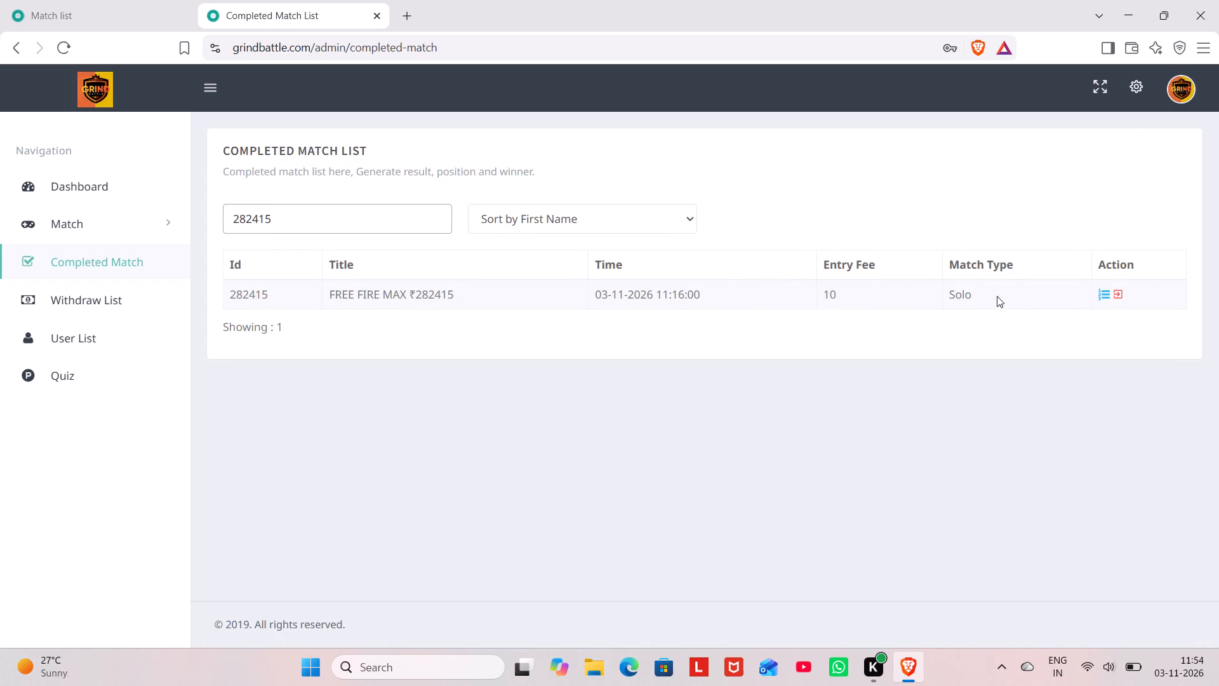
{"action": "left_click", "coordinate": [1107, 293]}
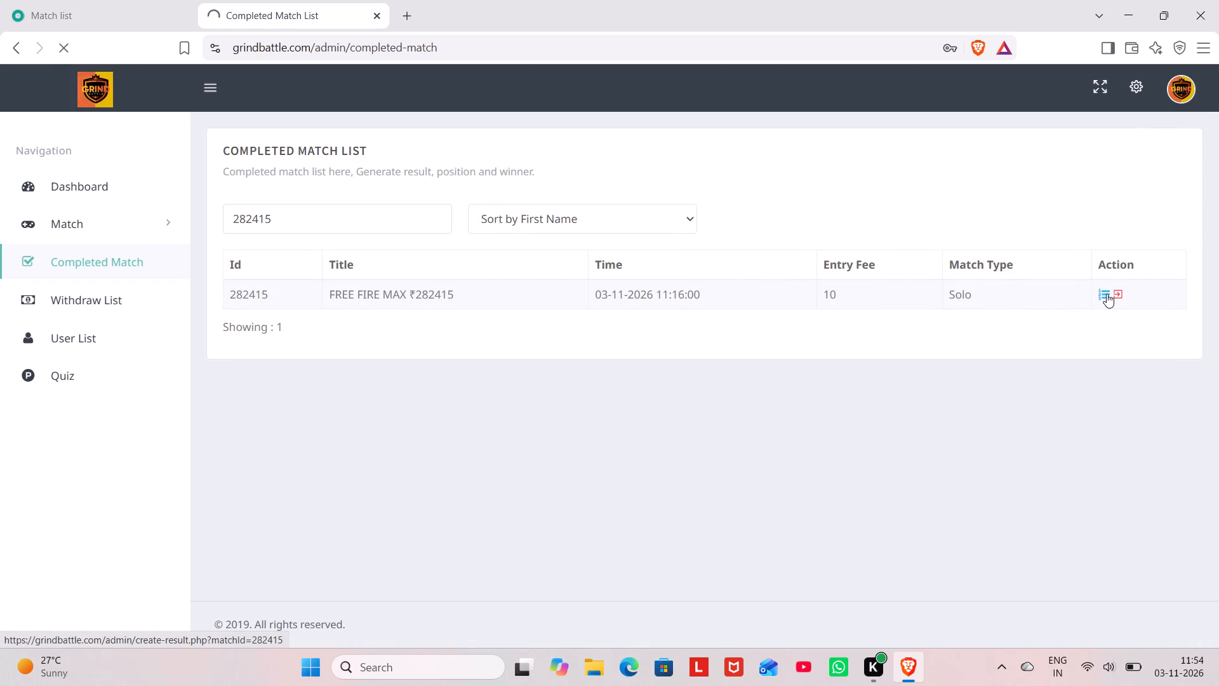
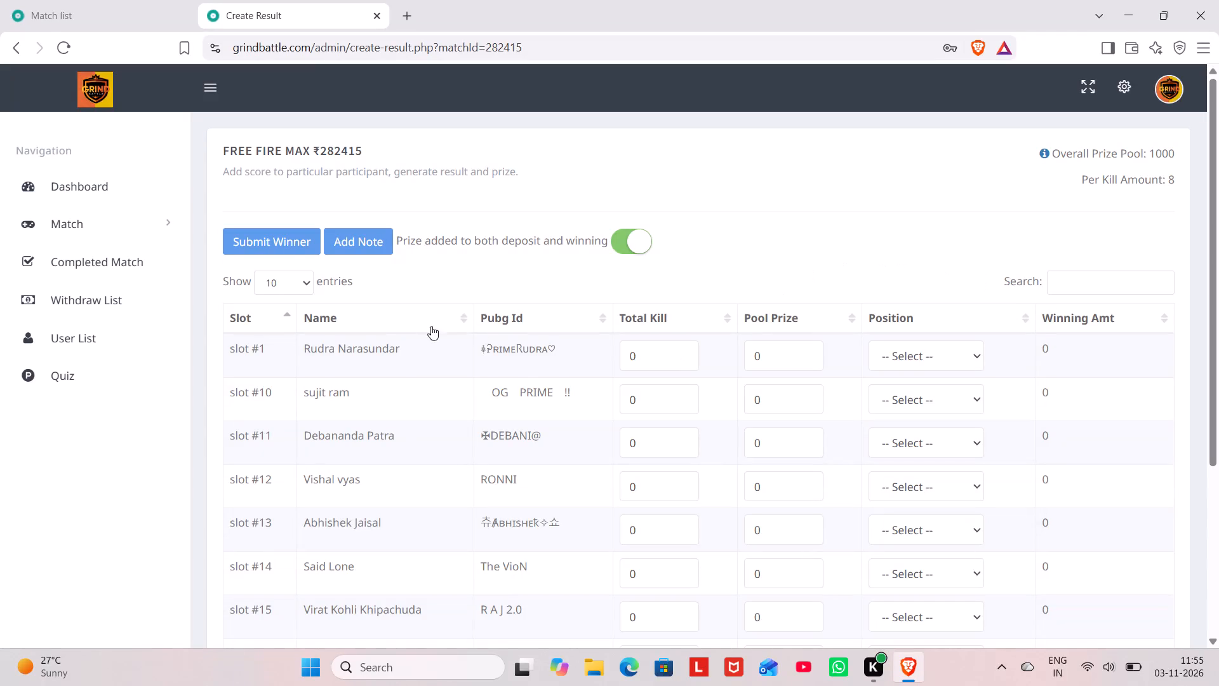
Show 50 participant entries per page for match #282415.
{"action": "left_click", "coordinate": [286, 281]}
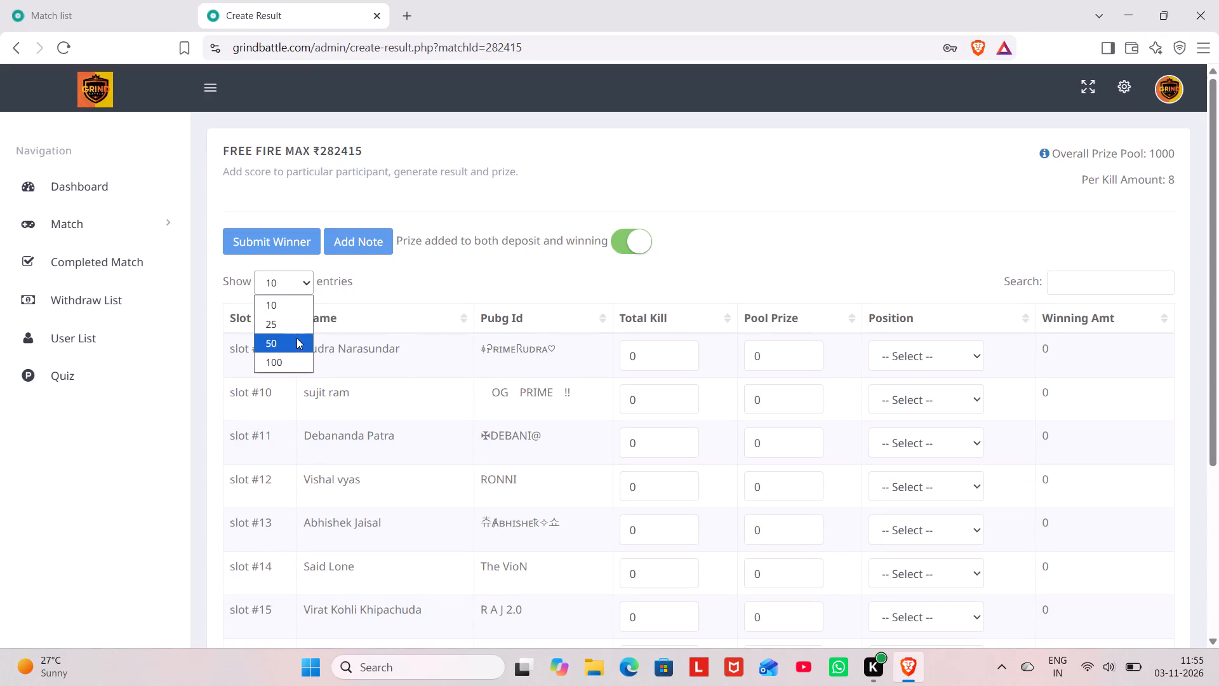
{"action": "left_click", "coordinate": [296, 338]}
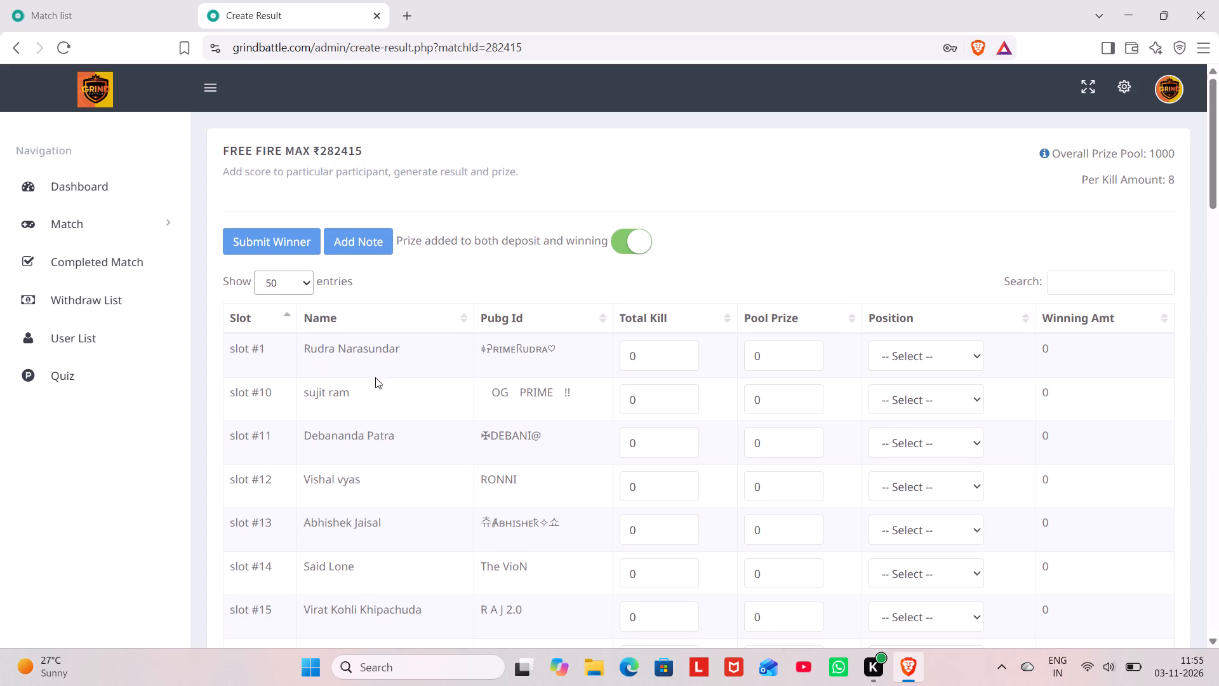
{"action": "scroll", "coordinate": [468, 447], "scroll_direction": "down", "scroll_amount": 1}
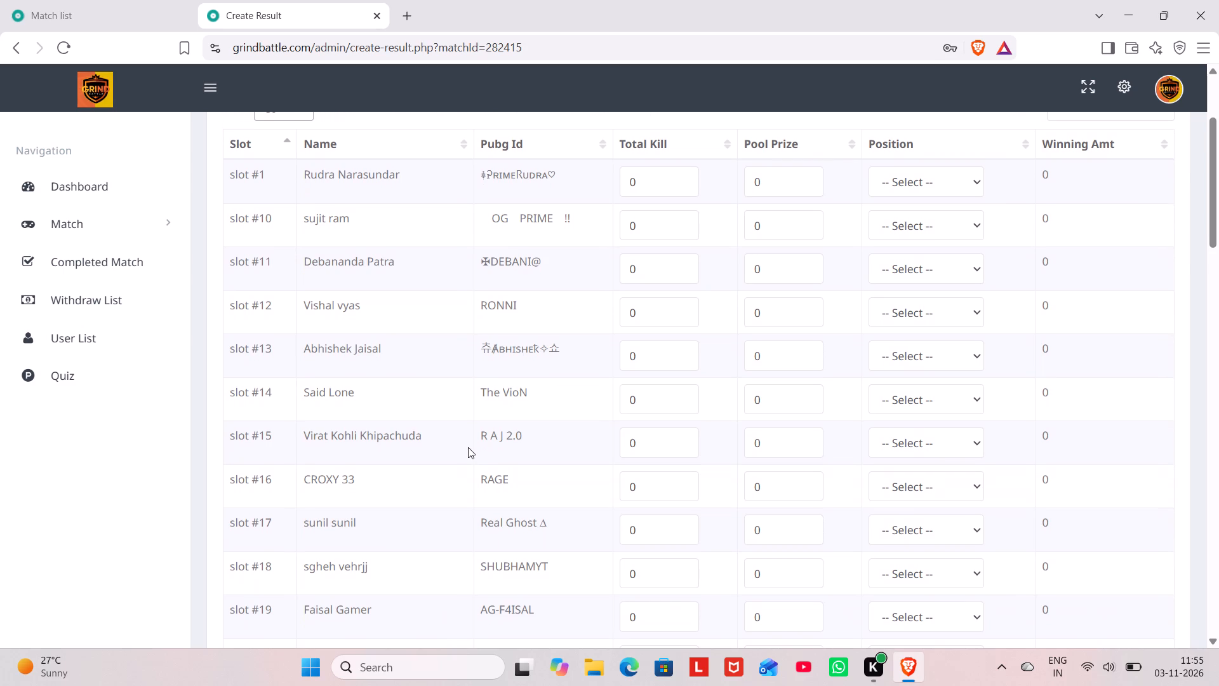
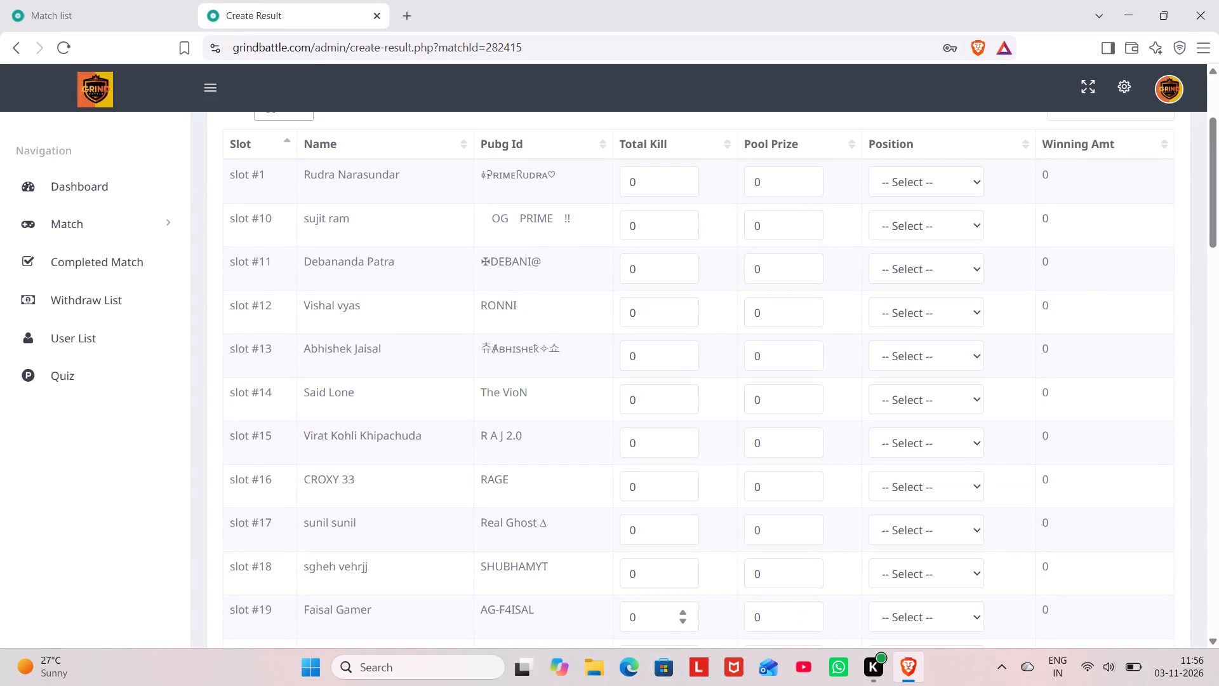
Enter 5 total kills for RONNI in slot #12.
{"action": "scroll", "coordinate": [490, 403], "scroll_direction": "up", "scroll_amount": 3}
{"action": "scroll", "coordinate": [490, 403], "scroll_direction": "down", "scroll_amount": 1}
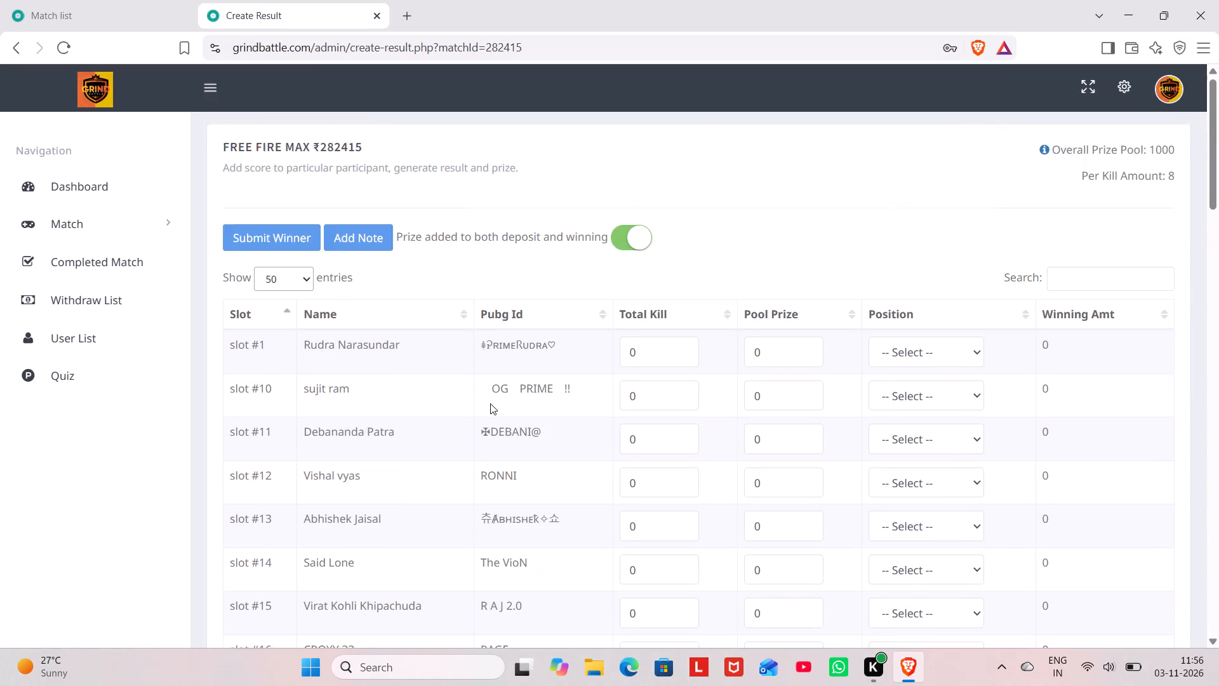
{"action": "scroll", "coordinate": [490, 403], "scroll_direction": "down", "scroll_amount": 1}
{"action": "left_click", "coordinate": [647, 406]}
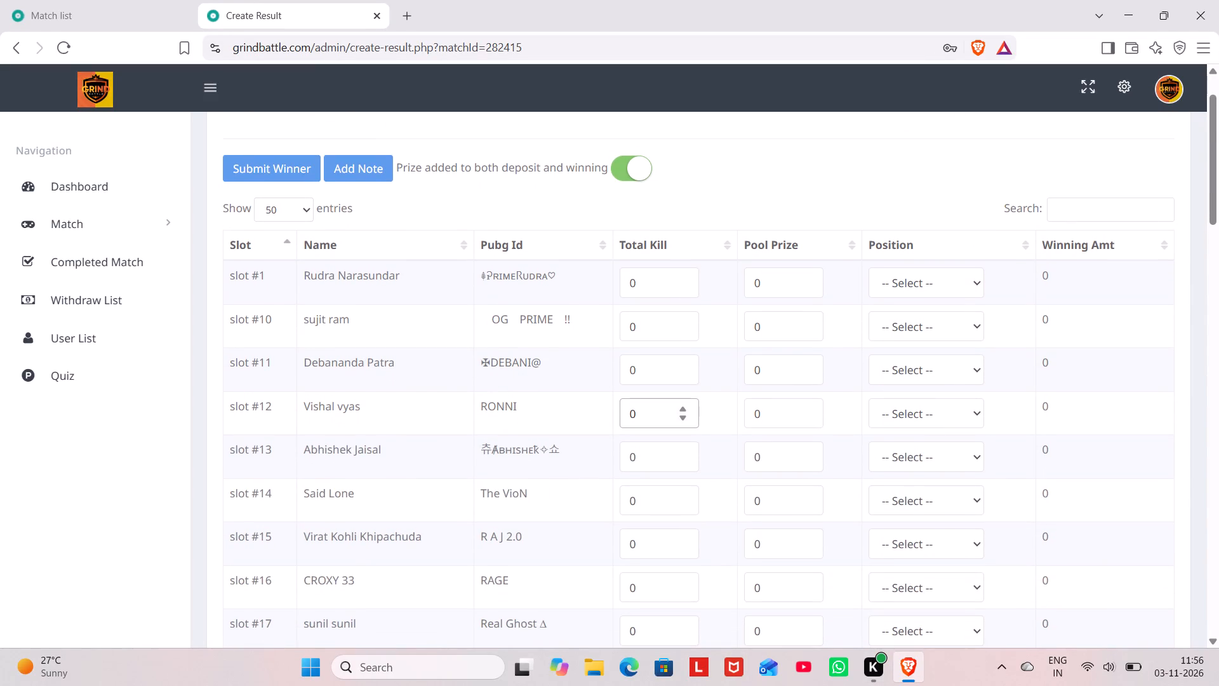
{"action": "key", "text": "5"}
{"action": "key", "text": "Tab"}
{"action": "left_click", "coordinate": [530, 408]}
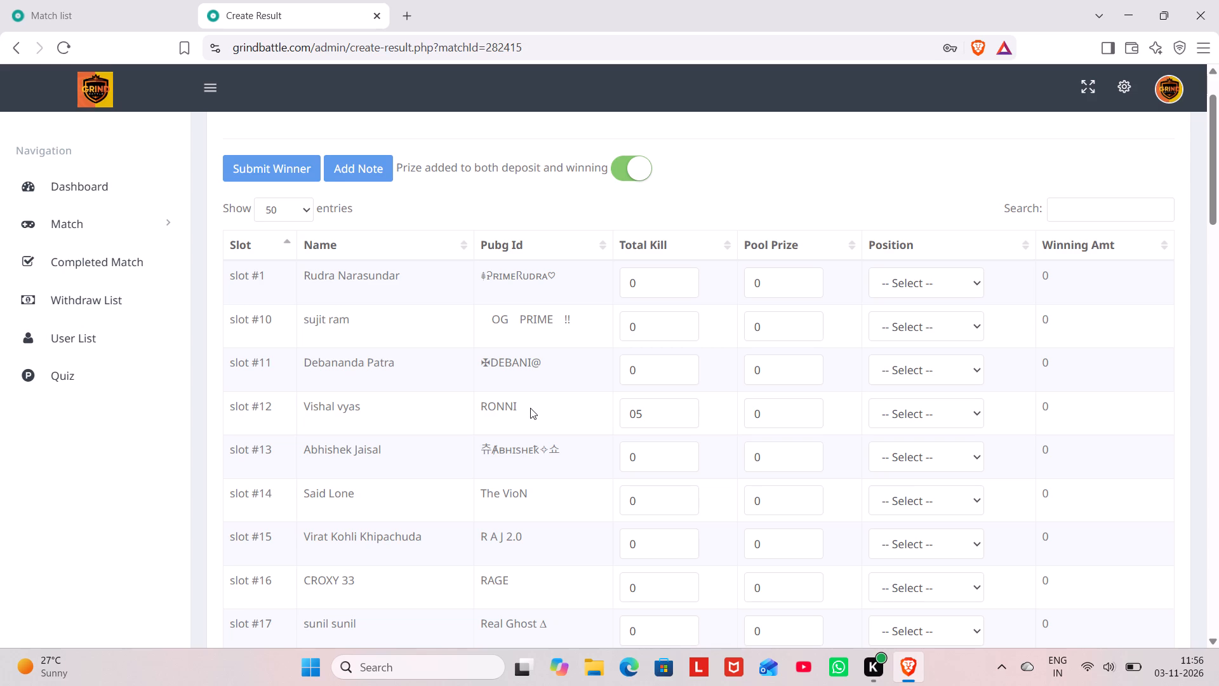
{"action": "left_click", "coordinate": [1075, 216]}
{"action": "type", "text": "dg"}
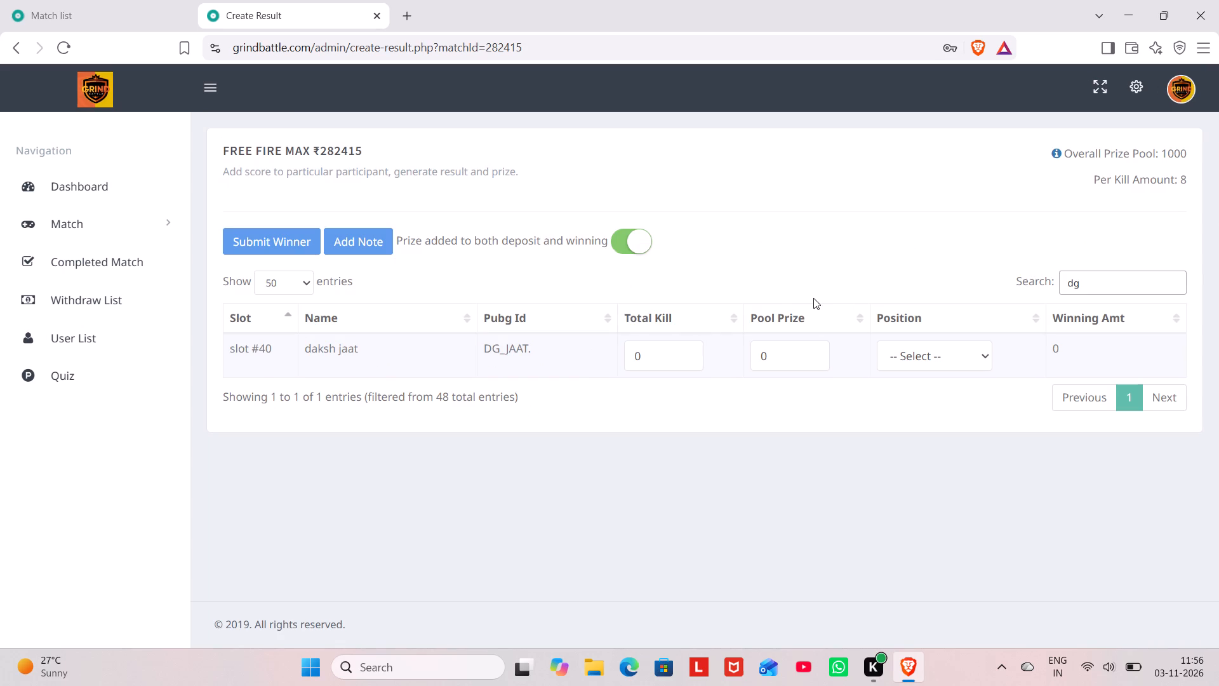
{"action": "left_click", "coordinate": [650, 358]}
{"action": "key", "text": "6"}
{"action": "key", "text": "Tab"}
{"action": "type", "text": "30"}
{"action": "key", "text": "Tab"}
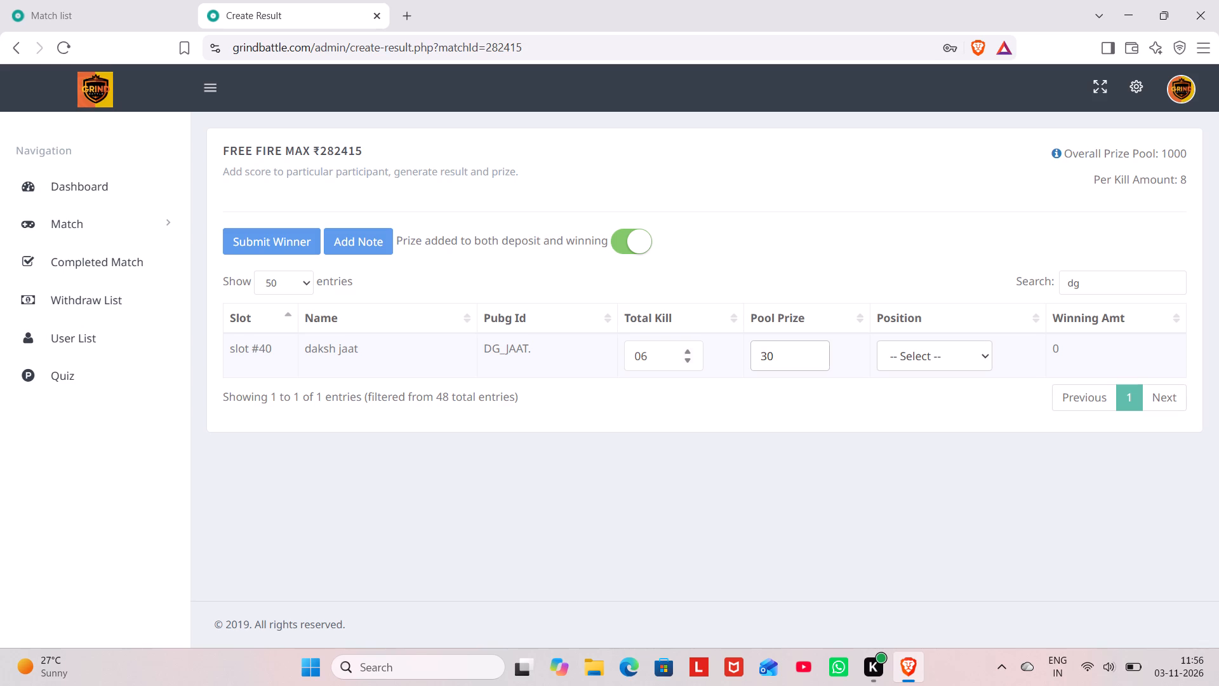
{"action": "key", "text": "Down"}
{"action": "key", "text": "Tab"}
{"action": "left_click", "coordinate": [1114, 292]}
{"action": "key", "text": "BackSpace"}
{"action": "key", "text": "BackSpace"}
{"action": "key", "text": "BackSpace"}
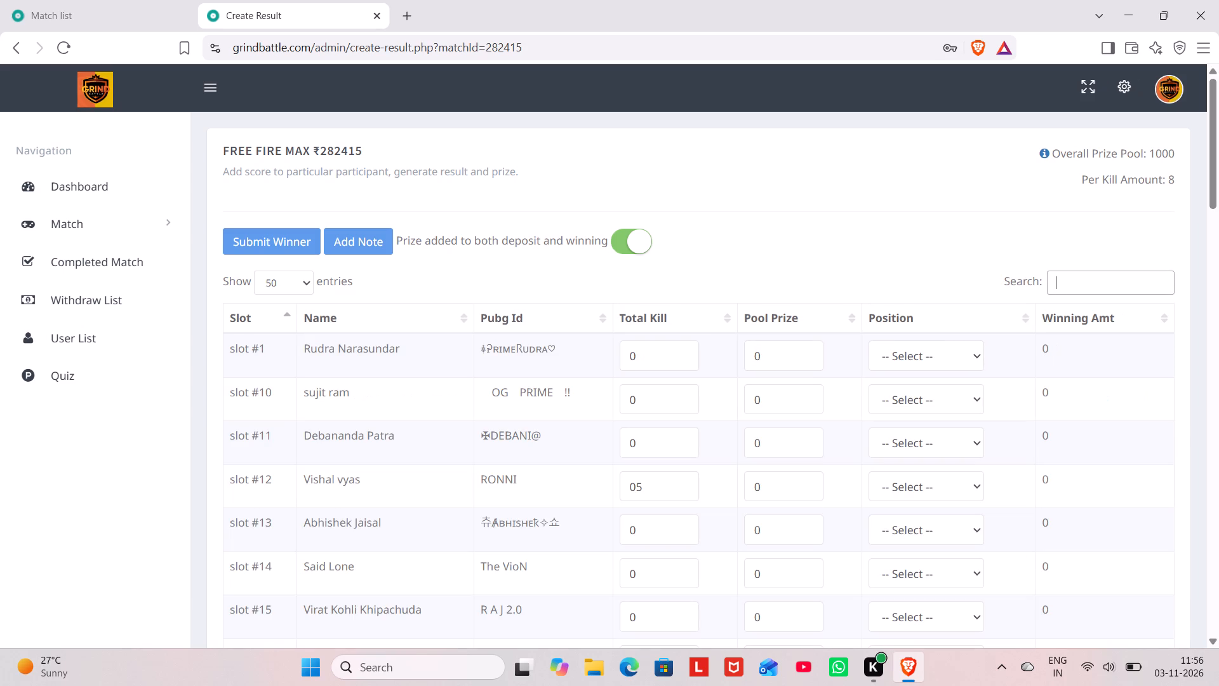
{"action": "key", "text": "BackSpace"}
{"action": "key", "text": "BackSpace"}
{"action": "type", "text": "ty"}
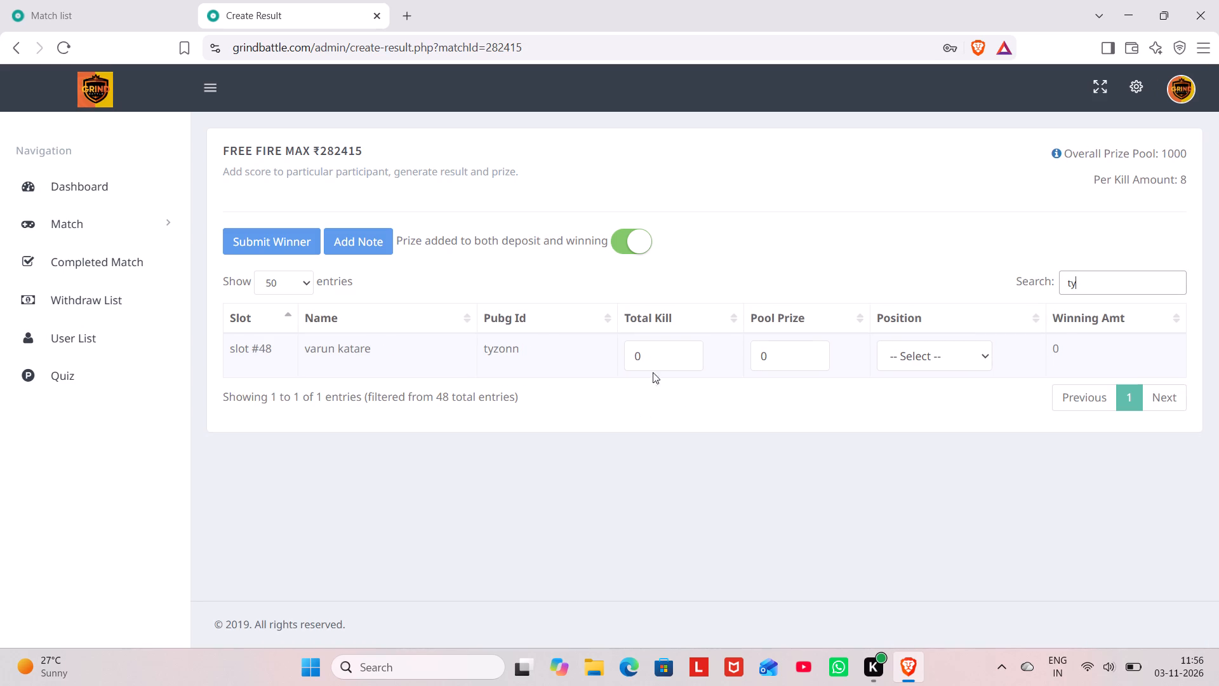
{"action": "left_click", "coordinate": [655, 367]}
{"action": "key", "text": "Tab"}
{"action": "type", "text": "20"}
{"action": "key", "text": "Tab"}
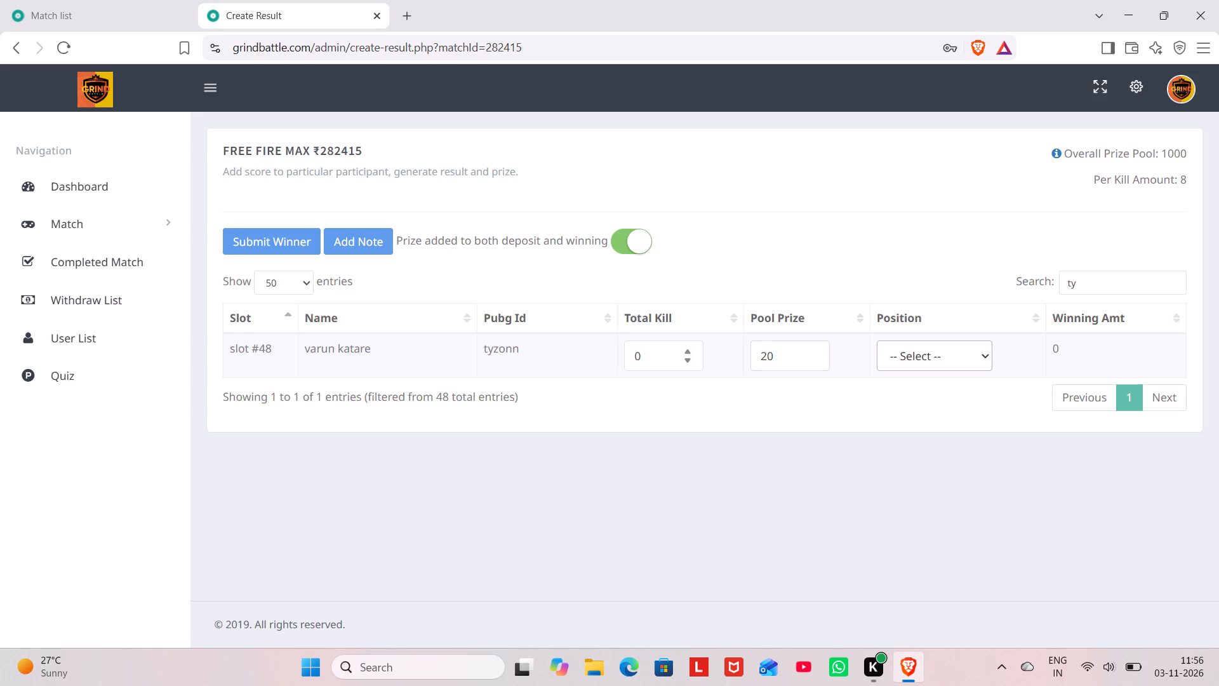
{"action": "key", "text": "Down"}
{"action": "key", "text": "Down"}
{"action": "key", "text": "Tab"}
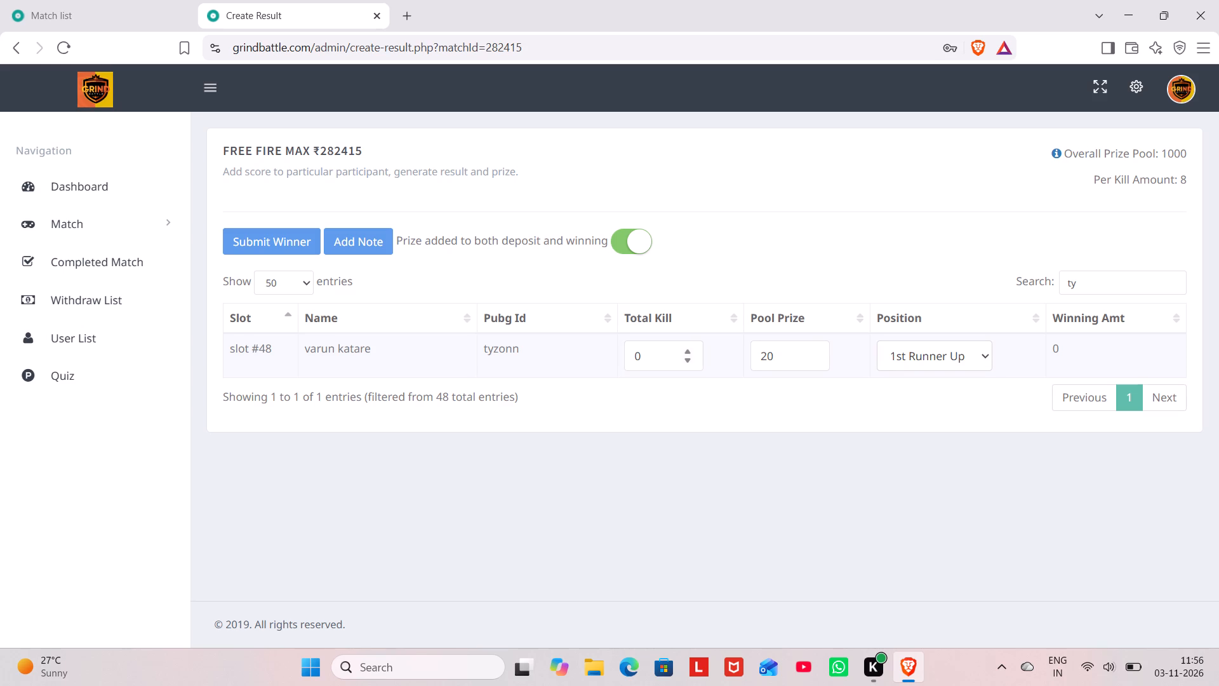
{"action": "left_click", "coordinate": [1106, 283]}
{"action": "key", "text": "BackSpace"}
{"action": "key", "text": "BackSpace"}
{"action": "key", "text": "BackSpace"}
{"action": "type", "text": "mr"}
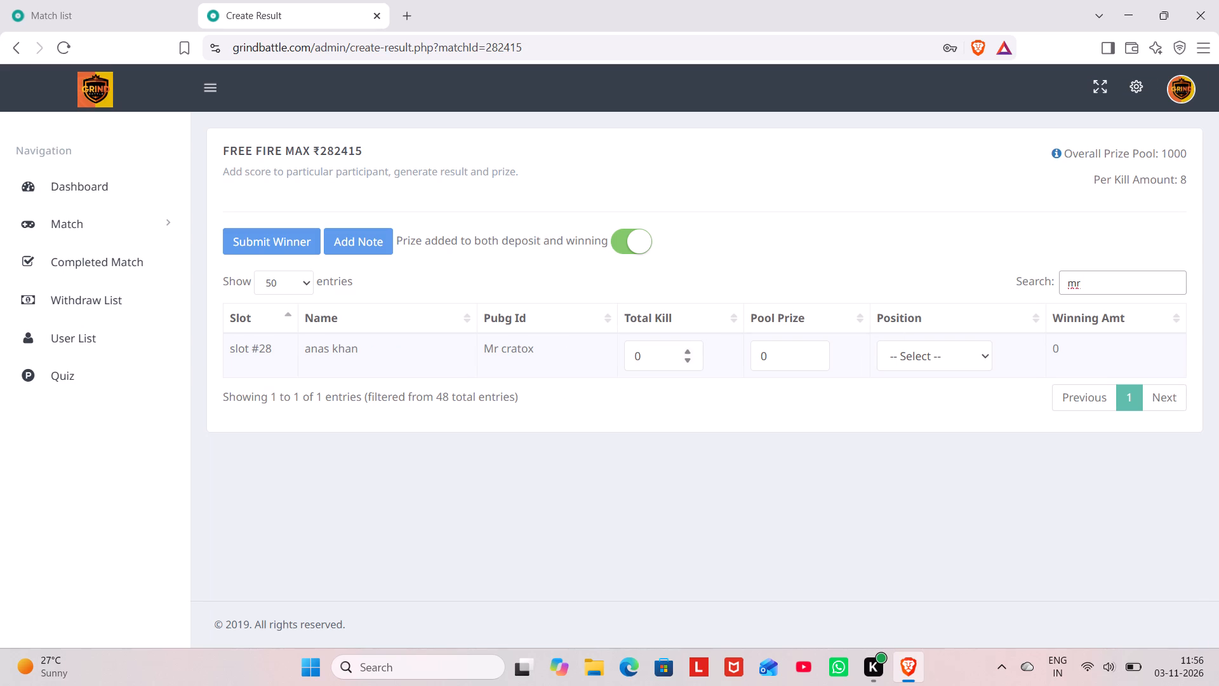
{"action": "left_click", "coordinate": [652, 361]}
{"action": "key", "text": "5"}
{"action": "key", "text": "Tab"}
{"action": "type", "text": "10"}
{"action": "key", "text": "Tab"}
{"action": "key", "text": "Down"}
{"action": "key", "text": "Down"}
{"action": "key", "text": "Down"}
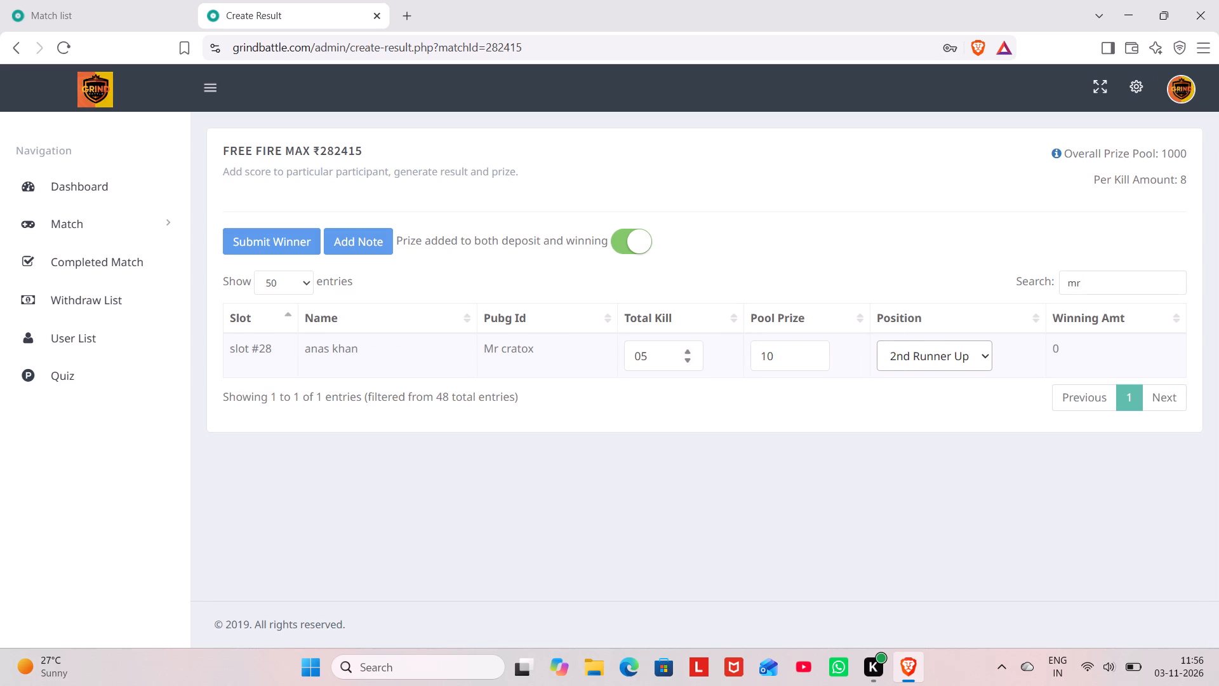
{"action": "key", "text": "Tab"}
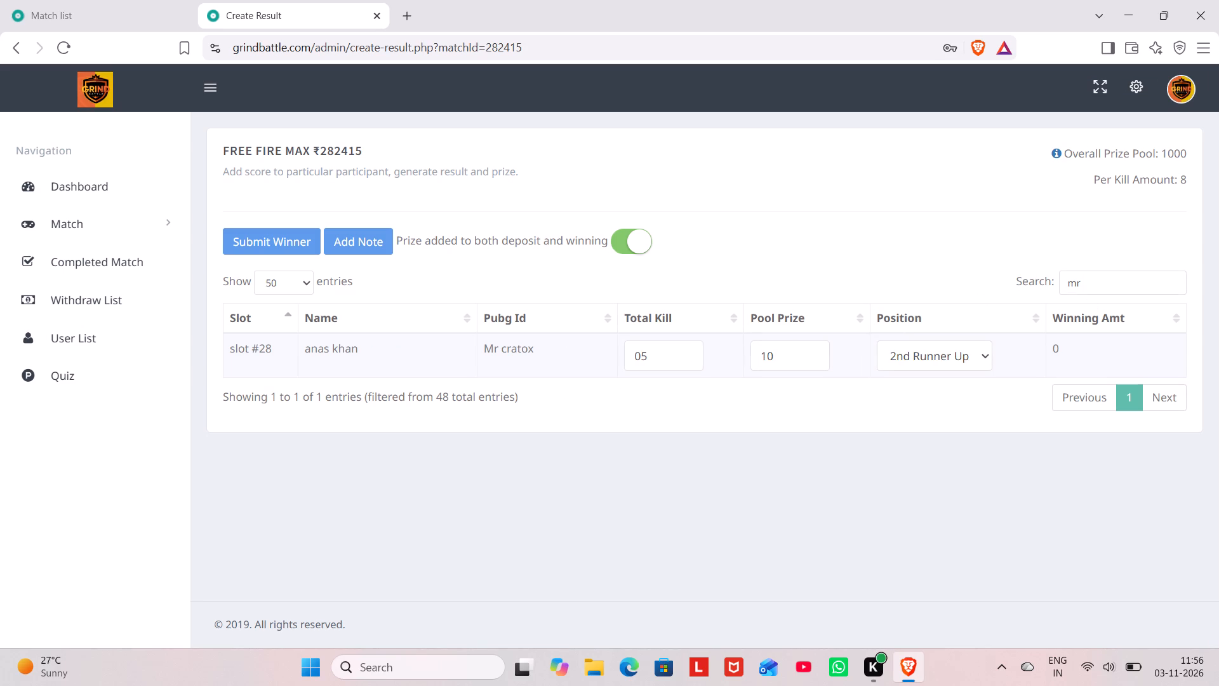
{"action": "left_click", "coordinate": [1113, 282]}
{"action": "key", "text": "BackSpace"}
{"action": "key", "text": "BackSpace"}
{"action": "key", "text": "BackSpace"}
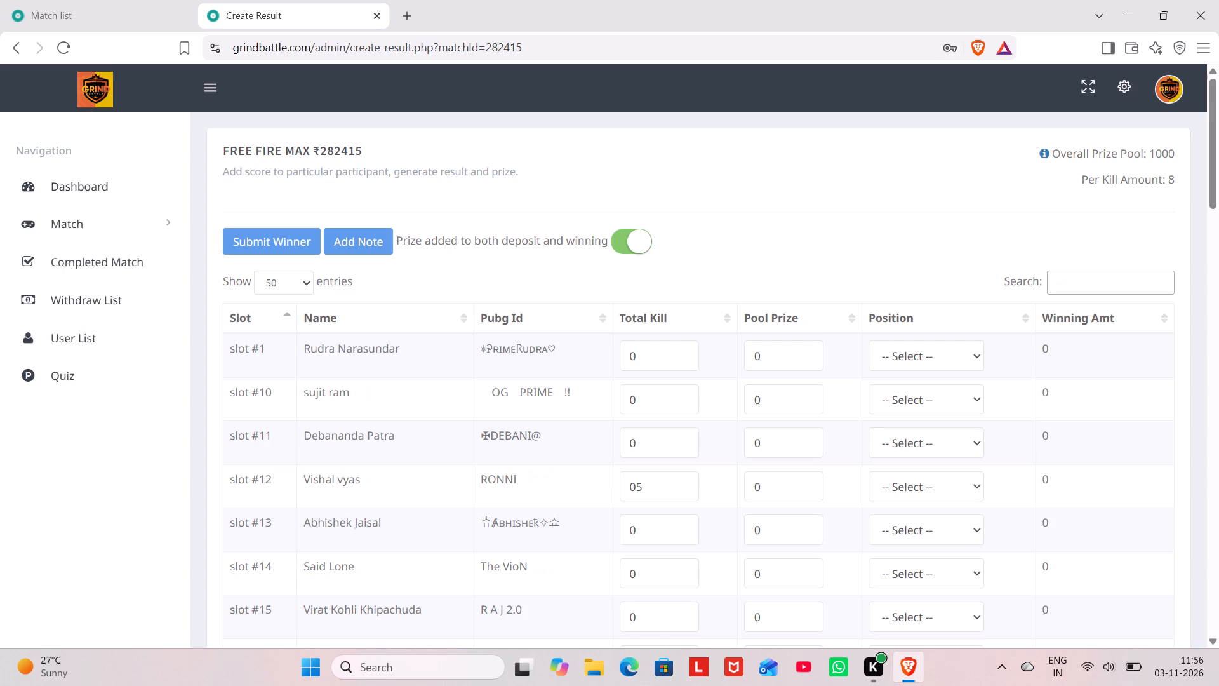
{"action": "type", "text": "ag"}
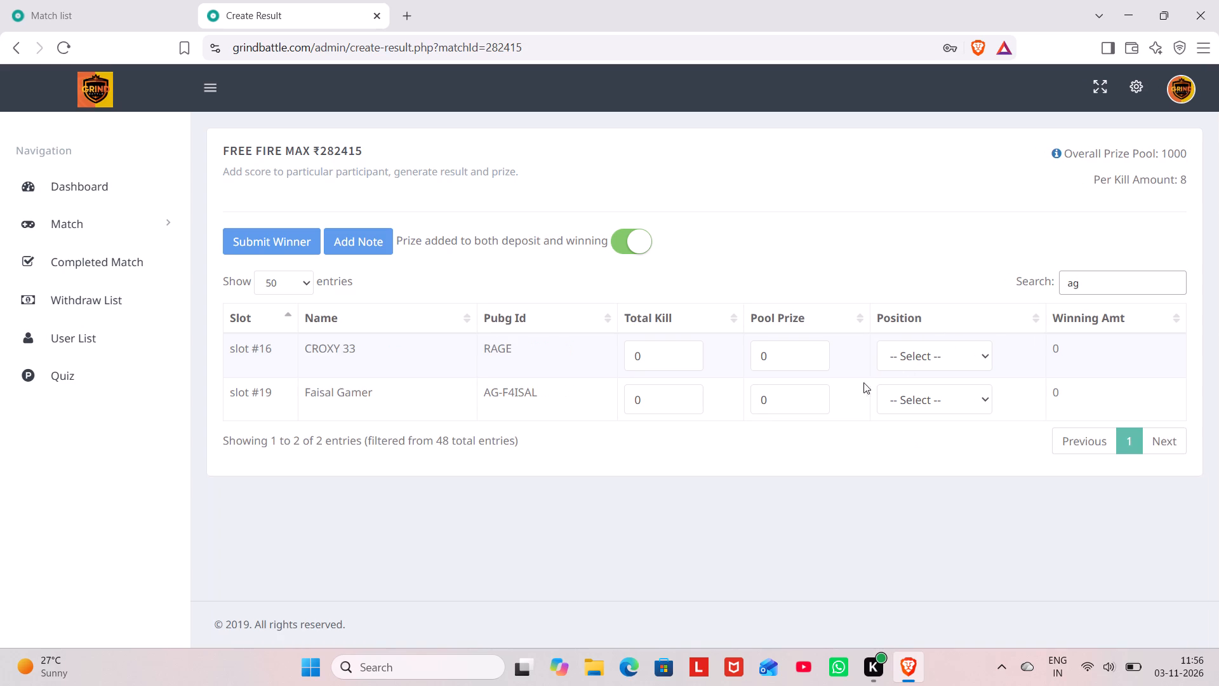
{"action": "left_click", "coordinate": [681, 387]}
{"action": "key", "text": "7"}
{"action": "key", "text": "Tab"}
Search participants for "p1" and enter 4 total kills for P1_Fighter in slot #45.
{"action": "left_click", "coordinate": [1141, 285]}
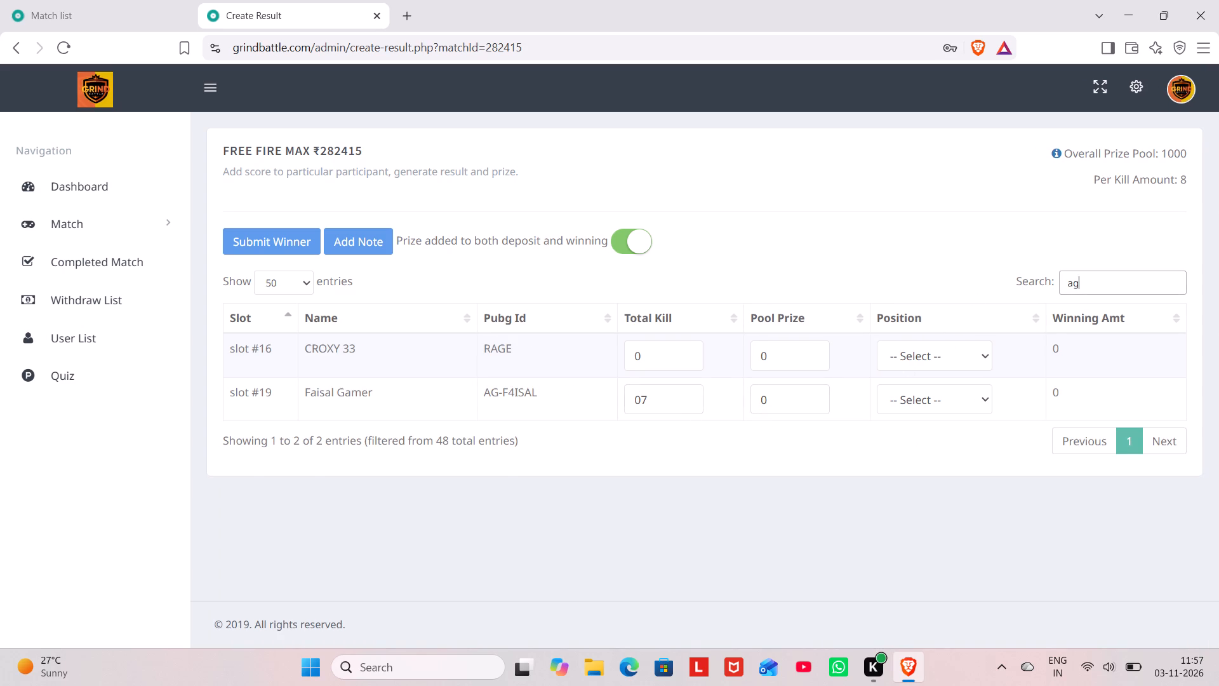
{"action": "key", "text": "BackSpace"}
{"action": "key", "text": "BackSpace"}
{"action": "key", "text": "BackSpace"}
{"action": "key", "text": "BackSpace"}
{"action": "key", "text": "BackSpace"}
{"action": "type", "text": "p1"}
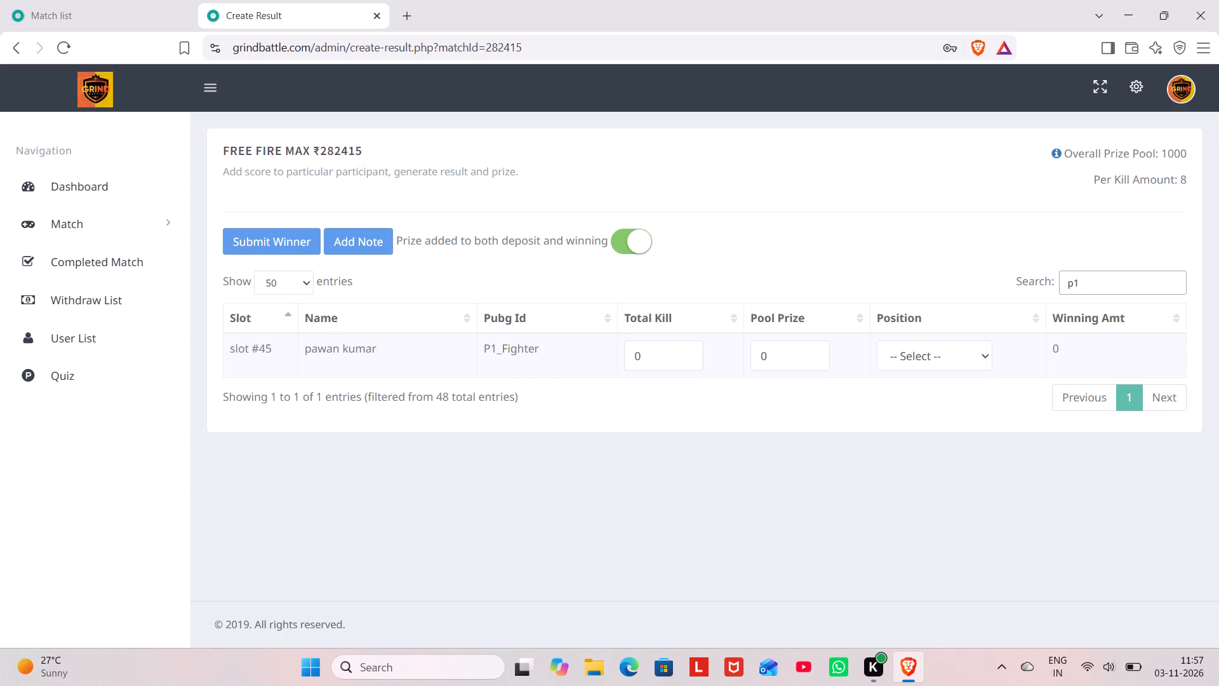
{"action": "left_click", "coordinate": [653, 347]}
{"action": "key", "text": "4"}
{"action": "key", "text": "Tab"}
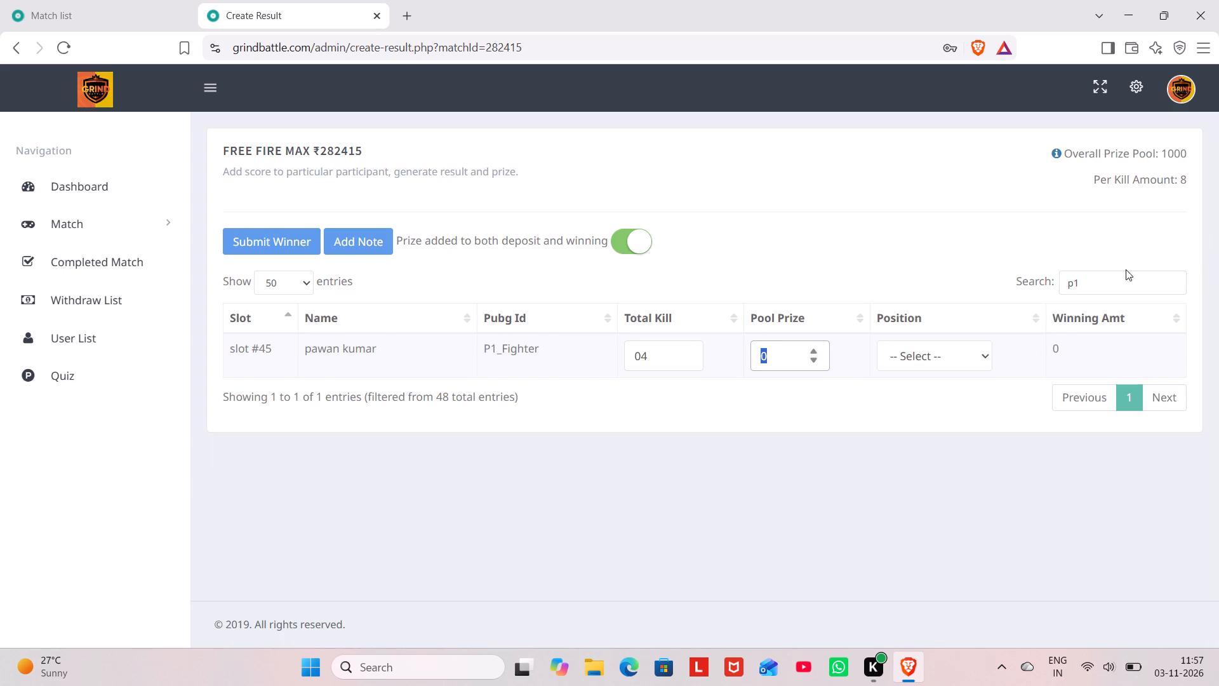
Clear the participant search and enter 3 total kills for RAGE in slot #16.
{"action": "left_click", "coordinate": [1123, 285]}
{"action": "key", "text": "BackSpace"}
{"action": "key", "text": "BackSpace"}
{"action": "key", "text": "BackSpace"}
{"action": "key", "text": "BackSpace"}
{"action": "key", "text": "BackSpace"}
{"action": "key", "text": "BackSpace"}
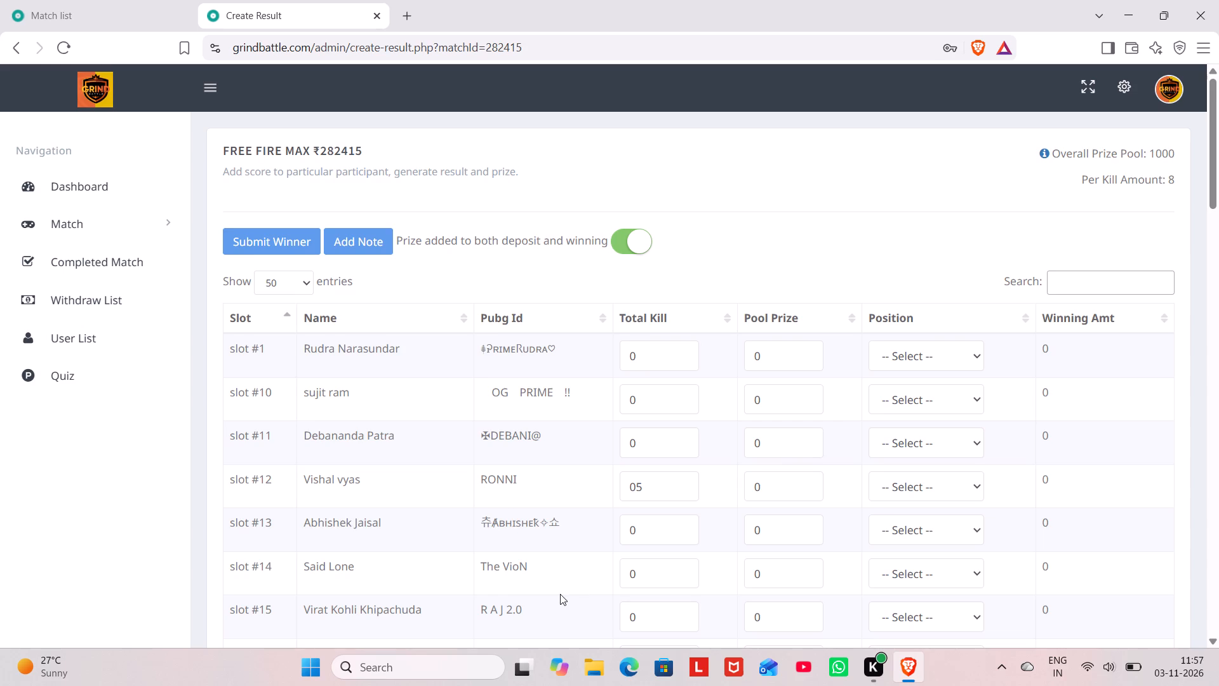
{"action": "scroll", "coordinate": [560, 594], "scroll_direction": "down", "scroll_amount": 2}
{"action": "left_click", "coordinate": [647, 542]}
{"action": "key", "text": "3"}
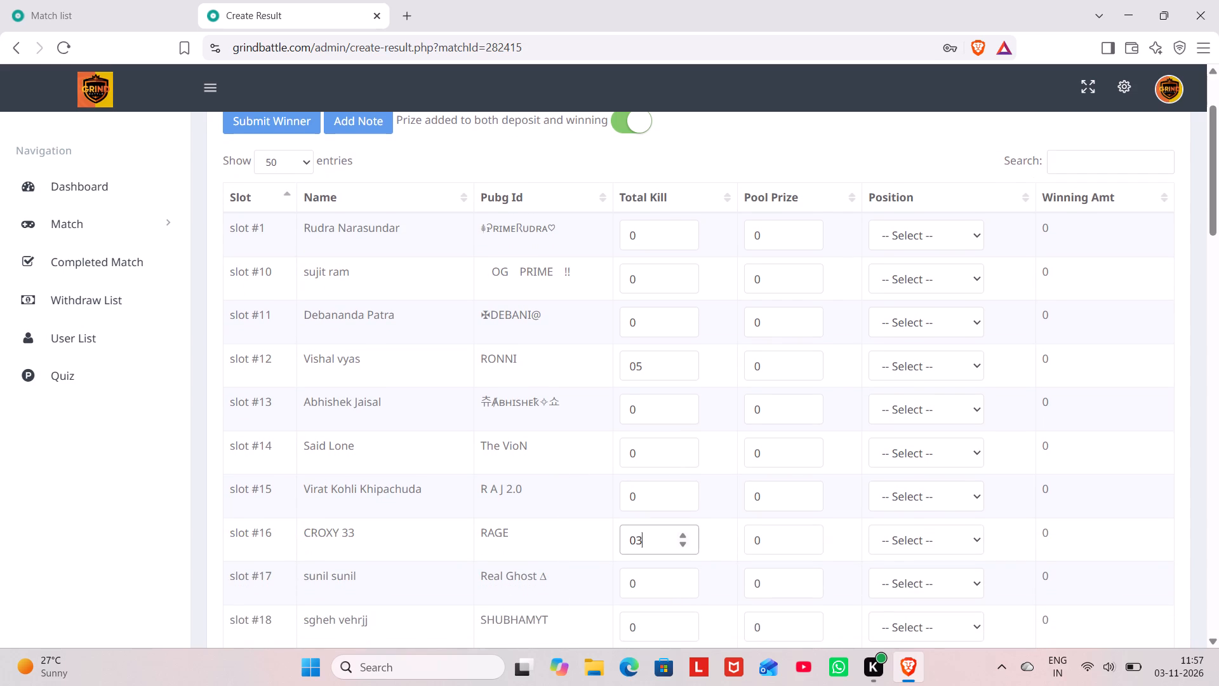
{"action": "key", "text": "Tab"}
{"action": "left_click", "coordinate": [556, 530]}
Search participants for "ki" and enter 4 total kills for the player in slot #2.
{"action": "left_click", "coordinate": [1084, 162]}
{"action": "type", "text": "ki"}
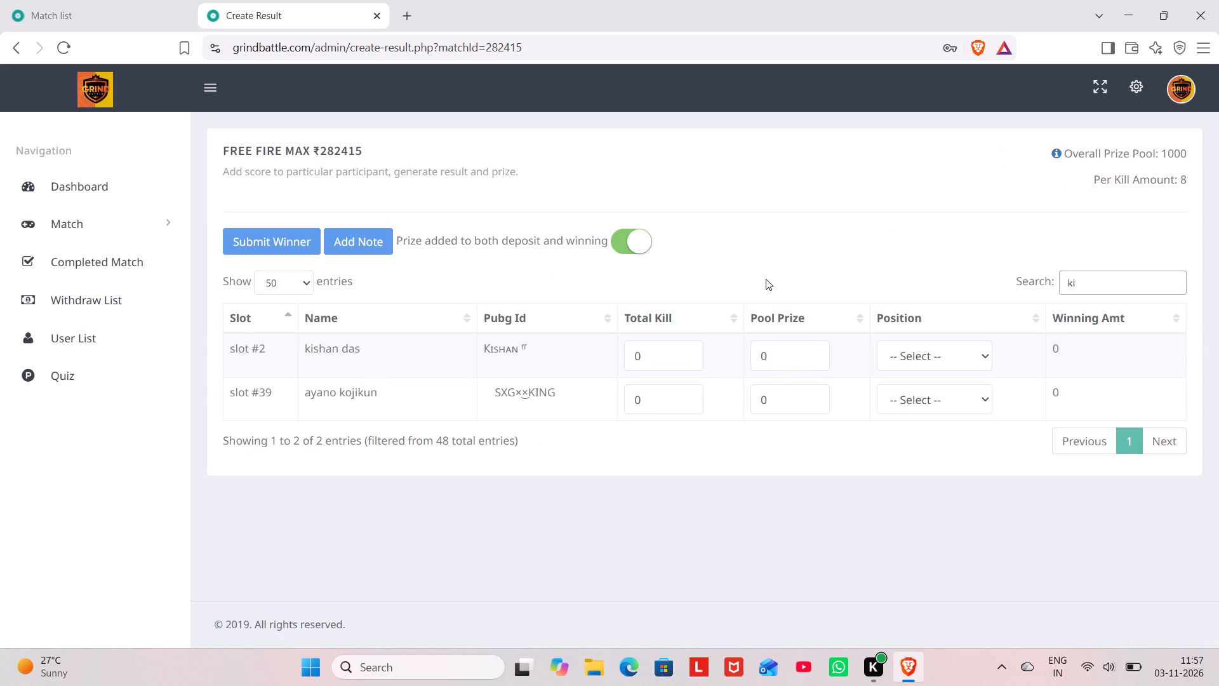
{"action": "left_click", "coordinate": [643, 360]}
{"action": "key", "text": "4"}
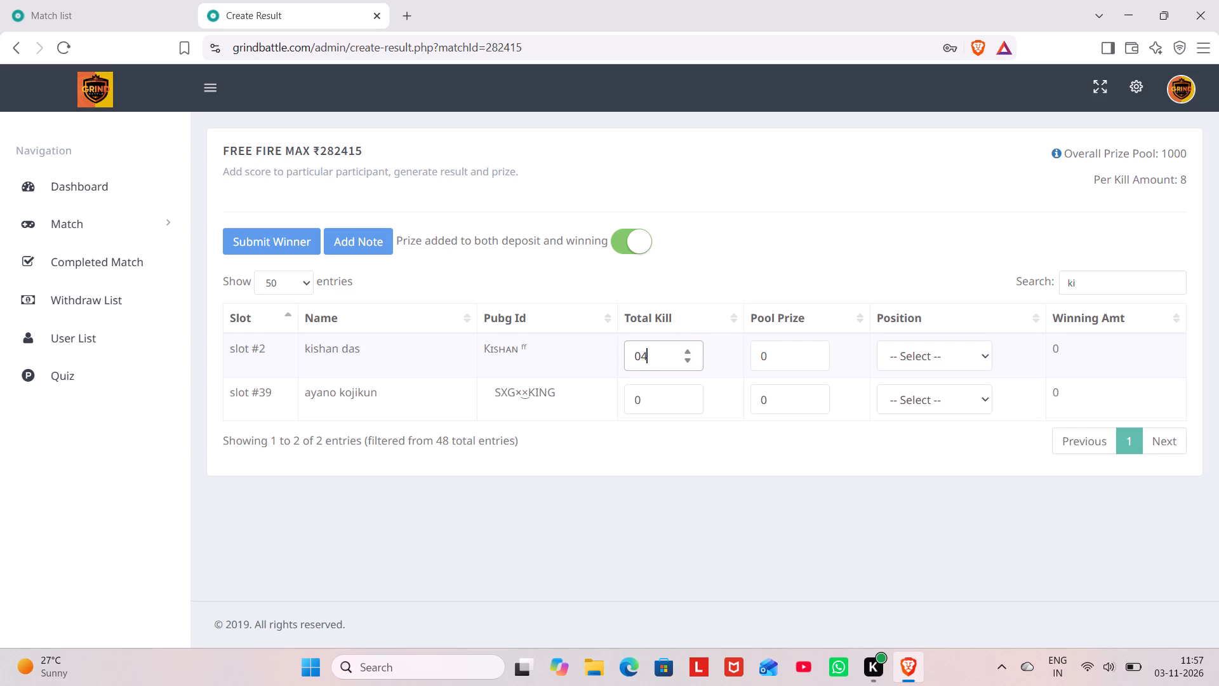
{"action": "key", "text": "Tab"}
{"action": "left_click", "coordinate": [1088, 278]}
{"action": "key", "text": "BackSpace"}
{"action": "key", "text": "BackSpace"}
{"action": "key", "text": "BackSpace"}
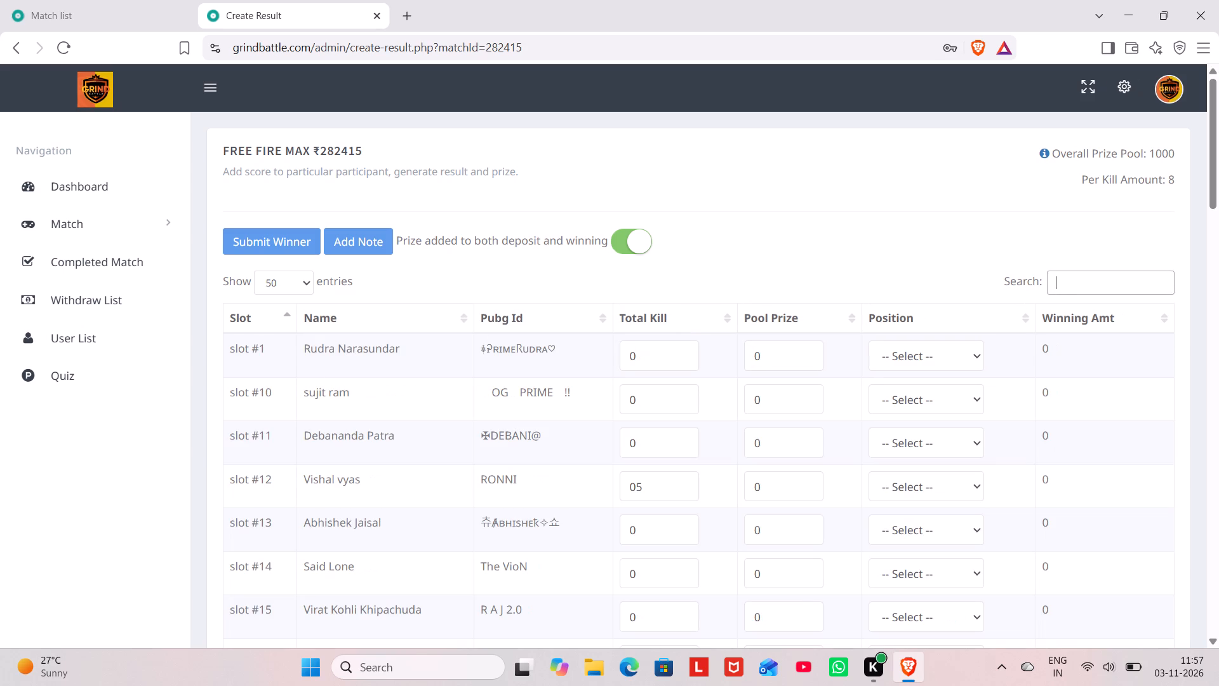
{"action": "type", "text": "vy"}
{"action": "left_click", "coordinate": [653, 405]}
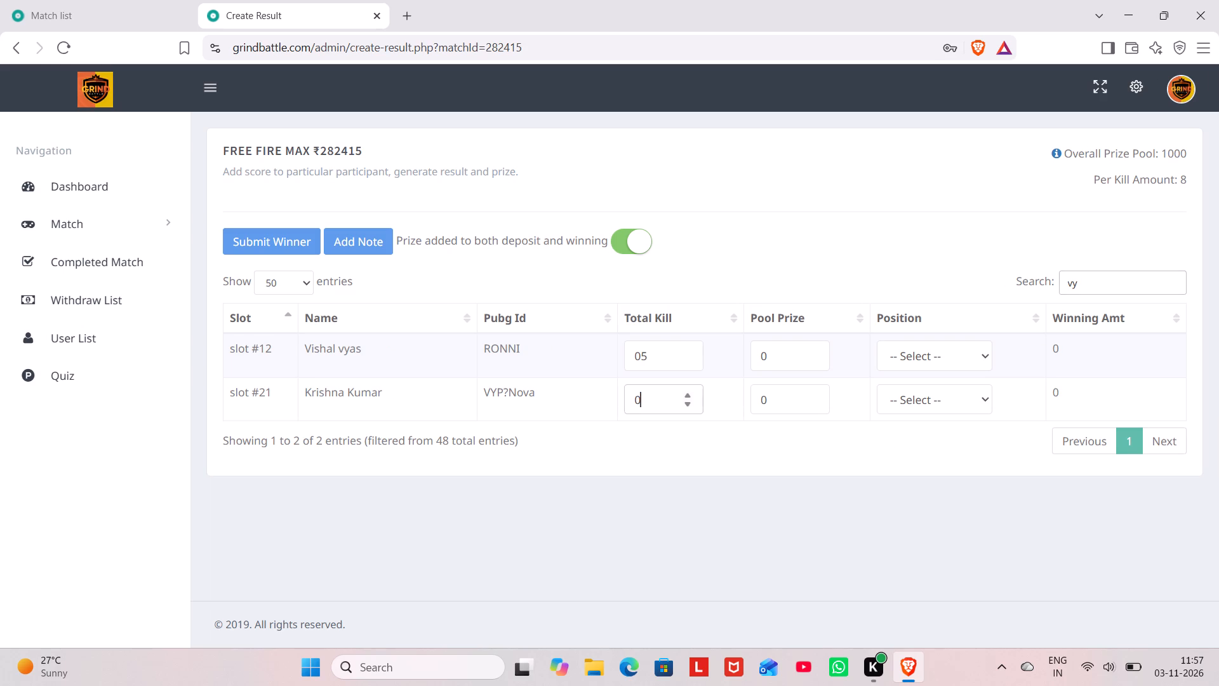
{"action": "key", "text": "2"}
{"action": "key", "text": "Tab"}
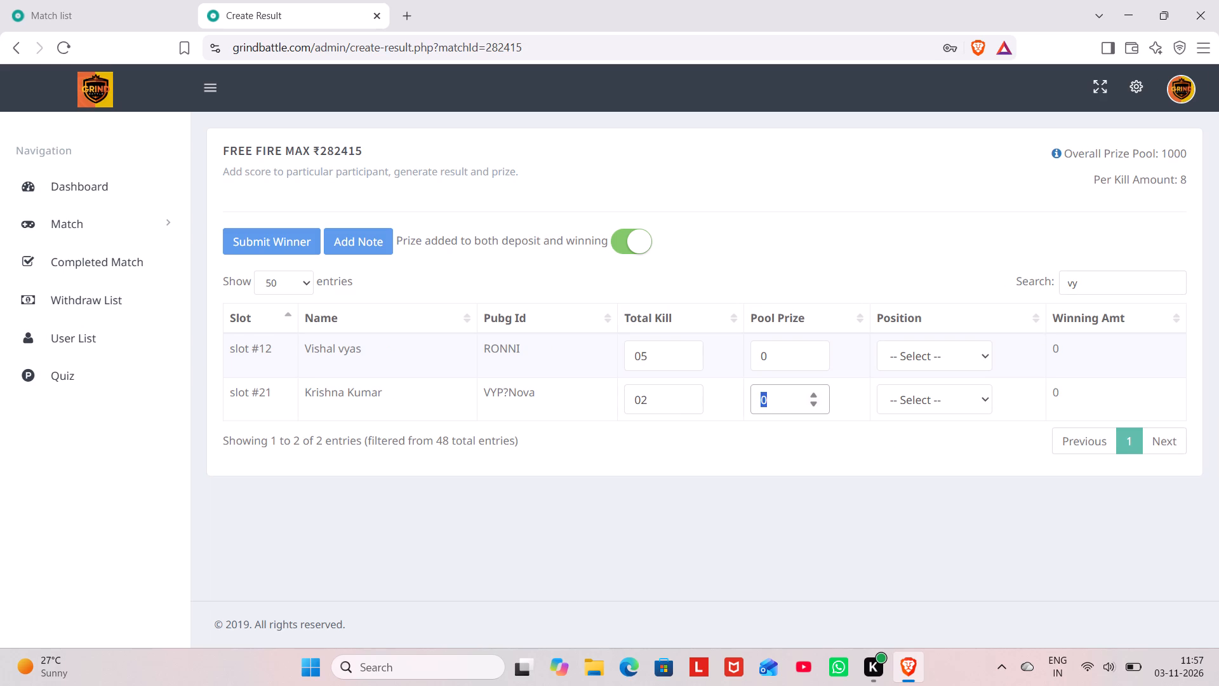
{"action": "left_click", "coordinate": [1114, 286]}
{"action": "key", "text": "BackSpace"}
{"action": "key", "text": "BackSpace"}
{"action": "key", "text": "BackSpace"}
{"action": "key", "text": "BackSpace"}
{"action": "key", "text": "BackSpace"}
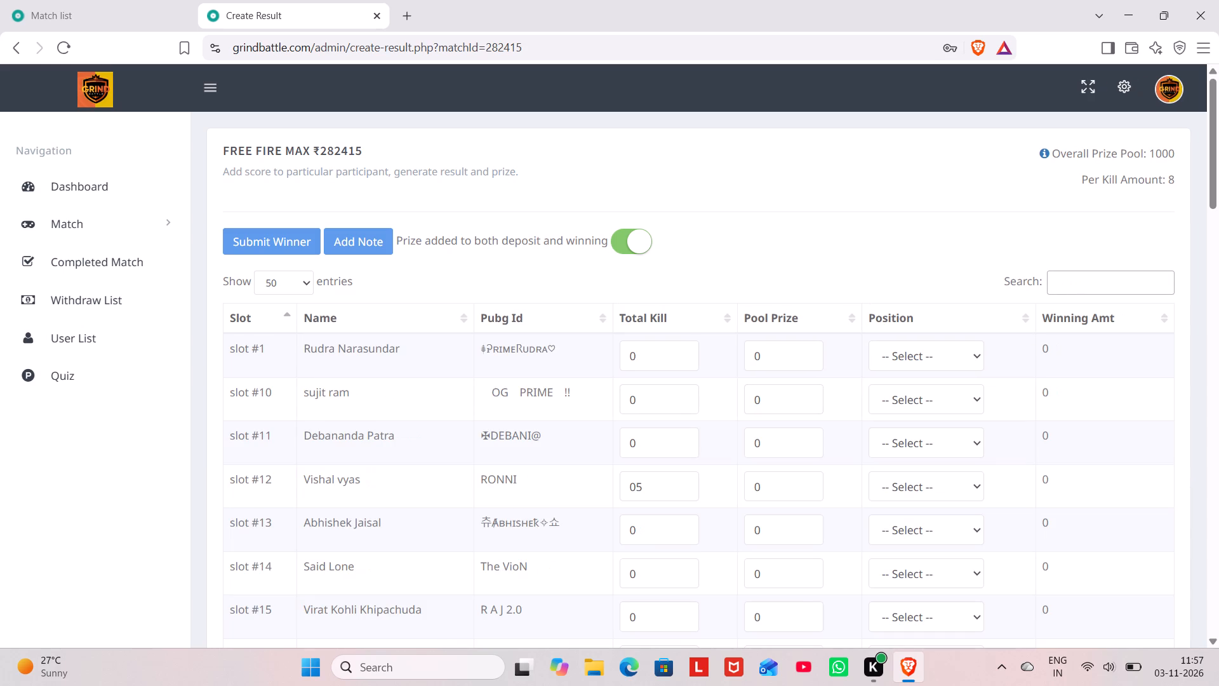
{"action": "type", "text": "gn"}
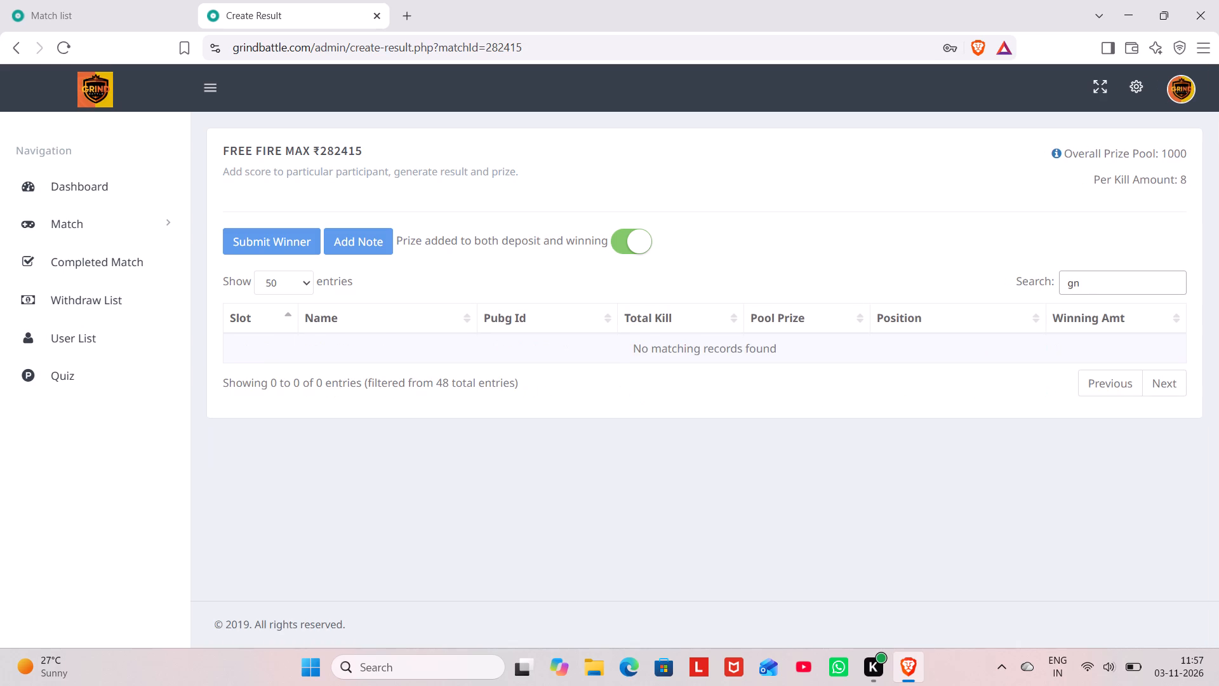
{"action": "key", "text": "BackSpace"}
{"action": "key", "text": "m"}
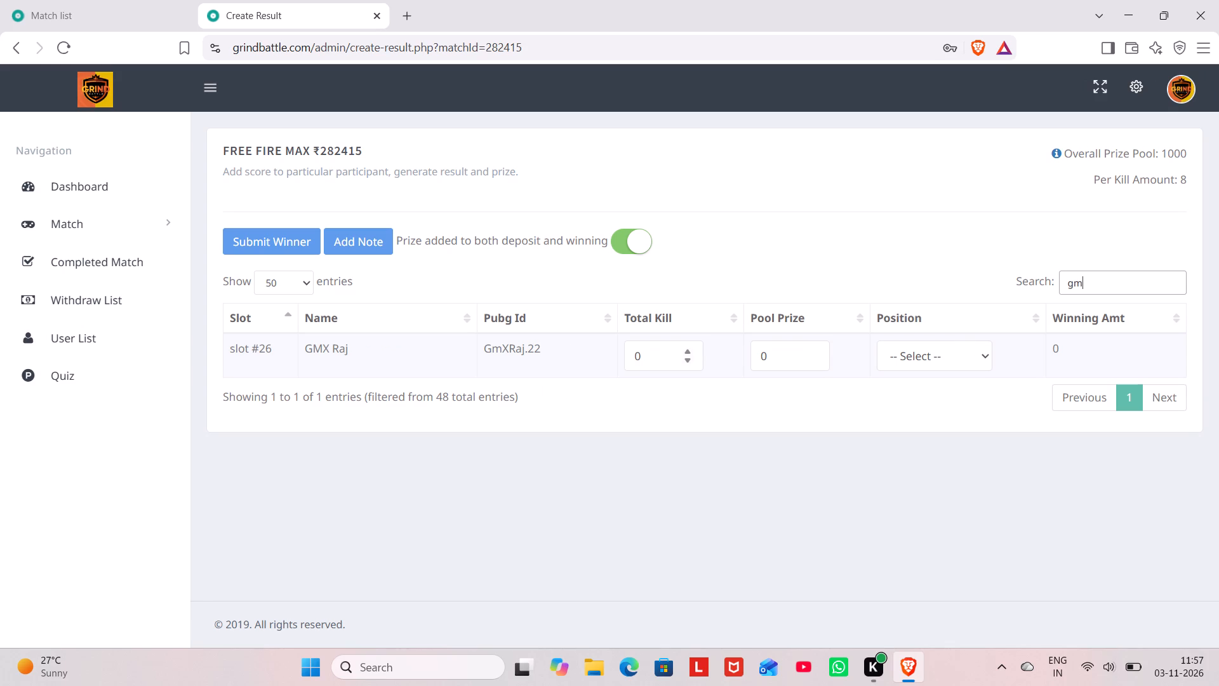
{"action": "left_click", "coordinate": [672, 351]}
{"action": "key", "text": "1"}
{"action": "key", "text": "Tab"}
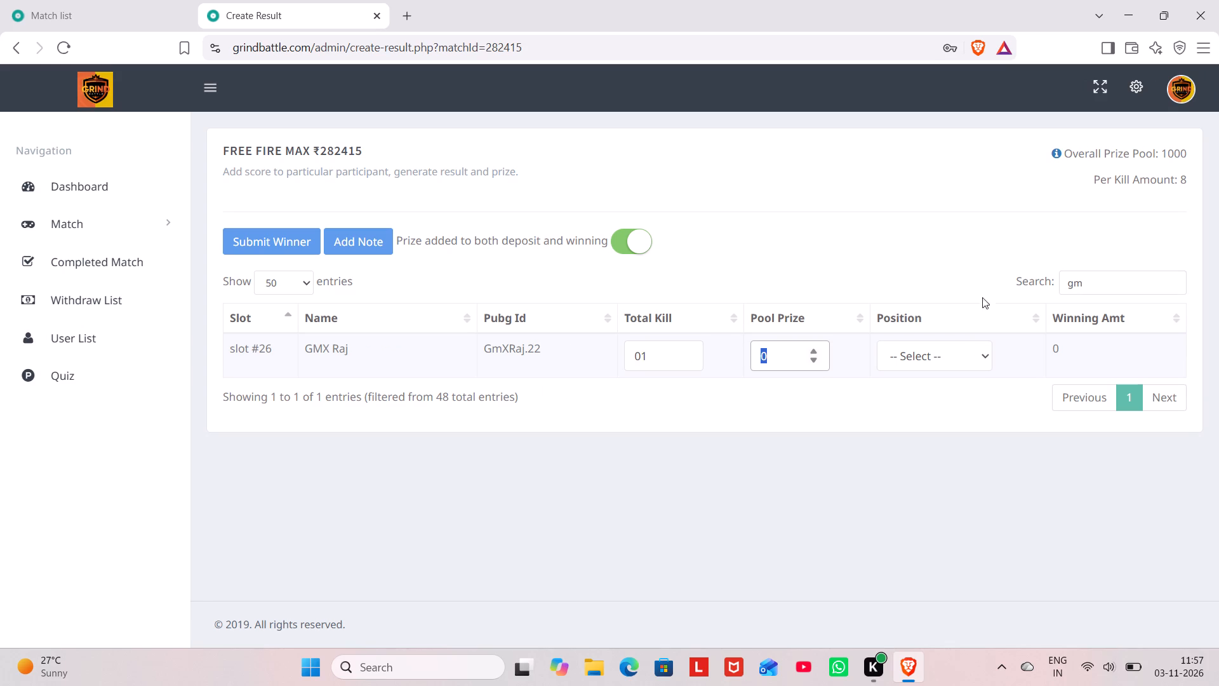
Search participants for "no" and enter 2 total kills for the player in slot #8.
{"action": "left_click", "coordinate": [1112, 289]}
{"action": "key", "text": "BackSpace"}
{"action": "key", "text": "BackSpace"}
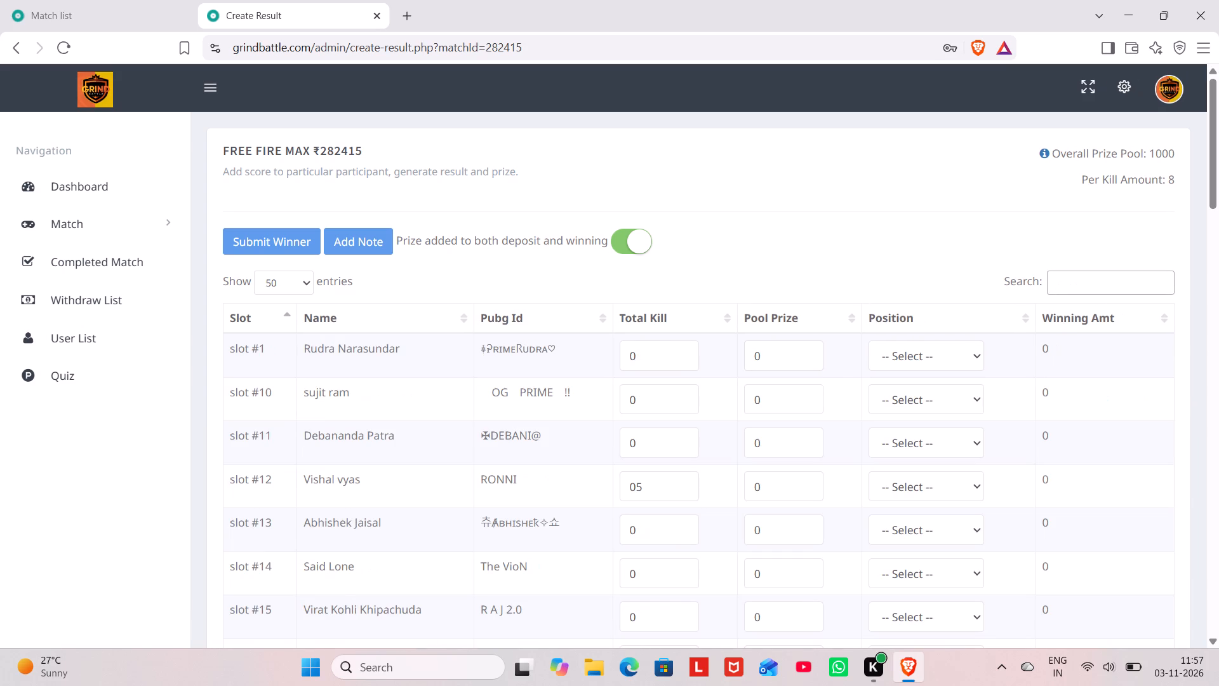
{"action": "type", "text": "no"}
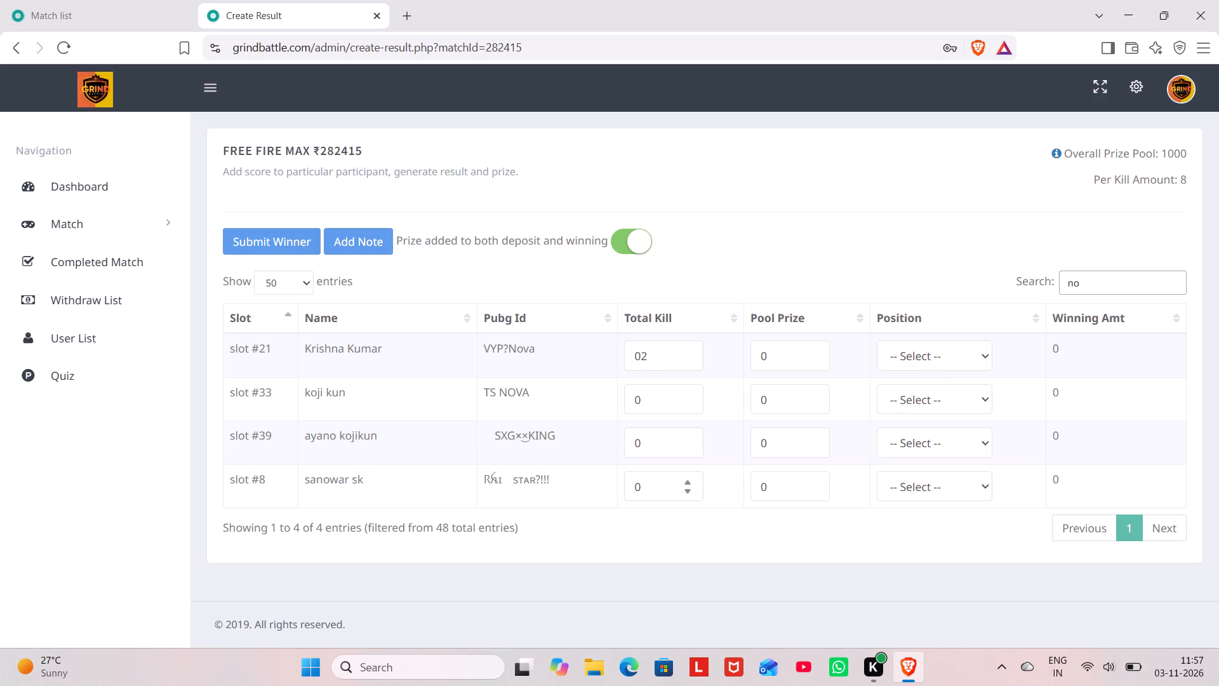
{"action": "left_click", "coordinate": [649, 491]}
{"action": "key", "text": "2"}
{"action": "key", "text": "Tab"}
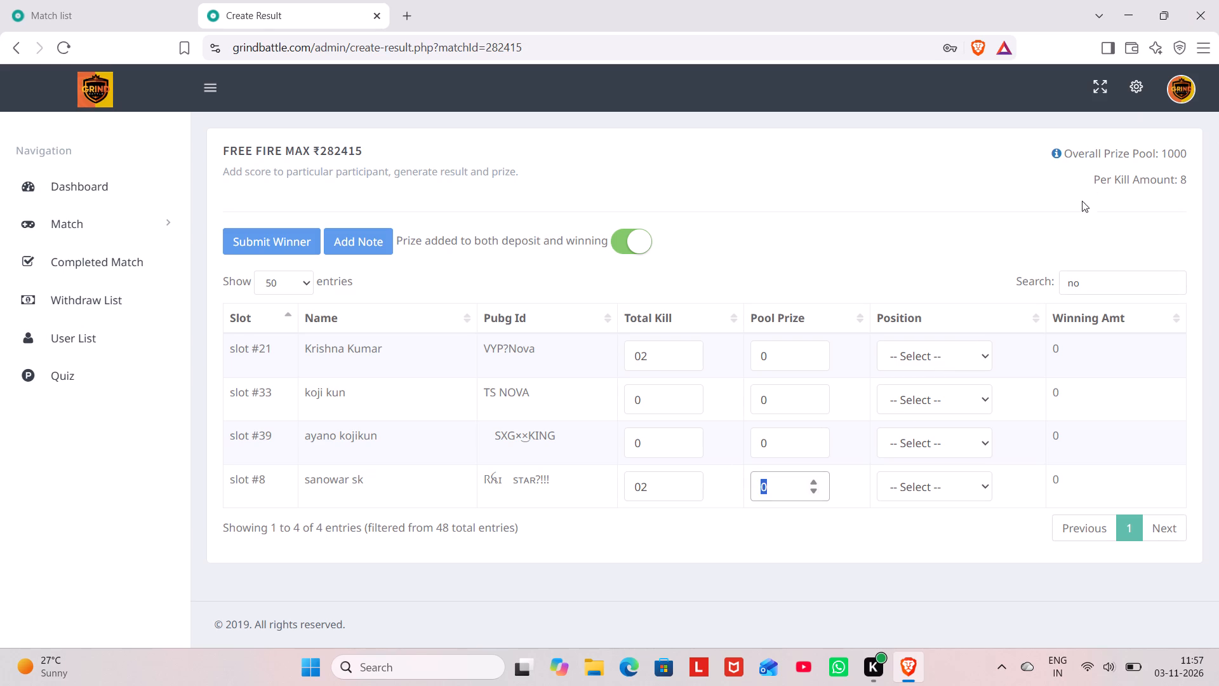
{"action": "left_click", "coordinate": [1087, 285]}
{"action": "key", "text": "BackSpace"}
{"action": "key", "text": "BackSpace"}
{"action": "key", "text": "BackSpace"}
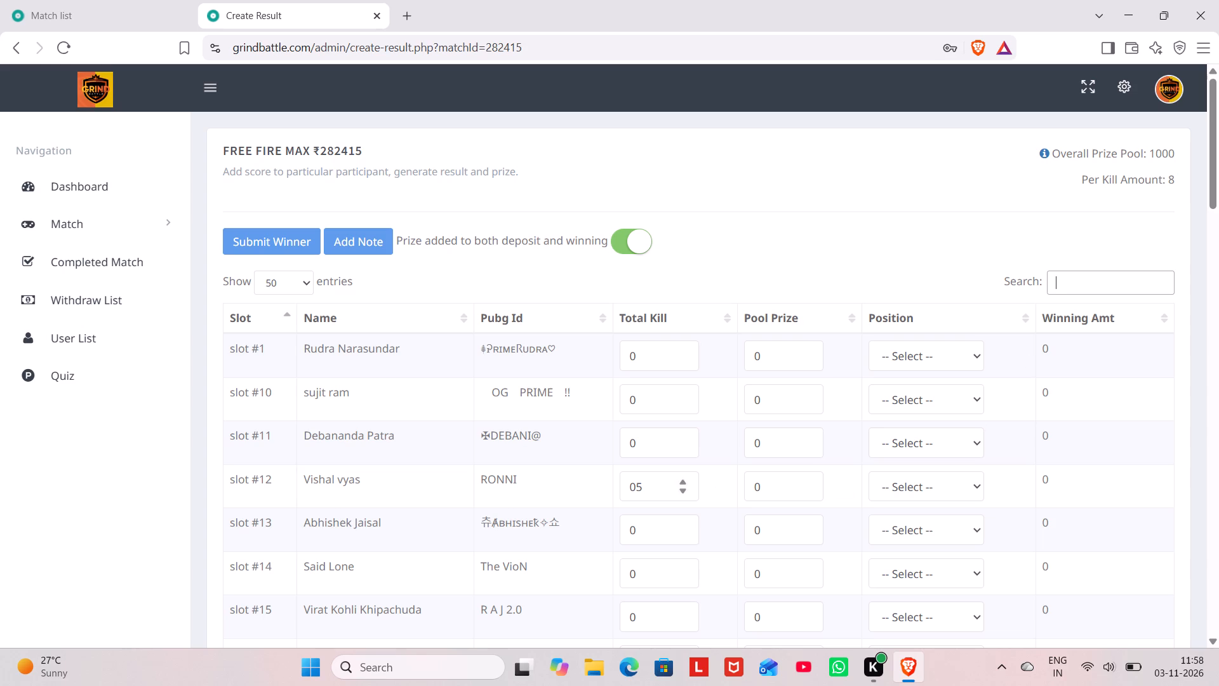
{"action": "scroll", "coordinate": [565, 461], "scroll_direction": "down", "scroll_amount": 2}
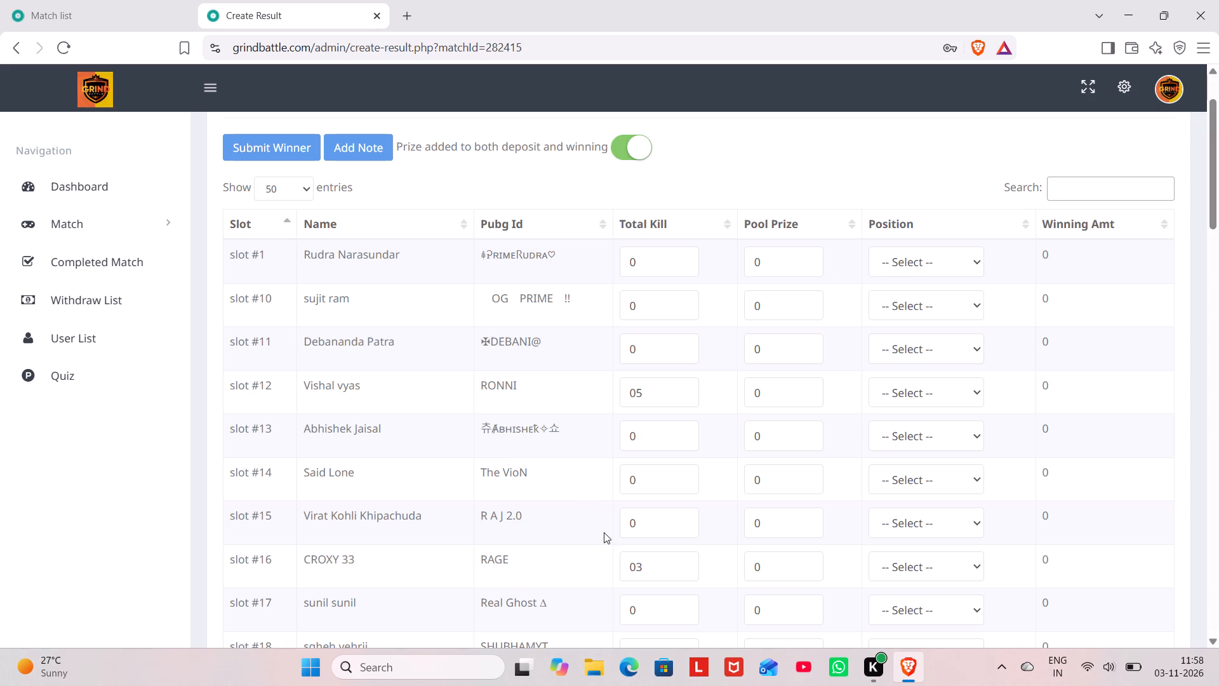
{"action": "scroll", "coordinate": [604, 532], "scroll_direction": "down", "scroll_amount": 3}
{"action": "scroll", "coordinate": [560, 562], "scroll_direction": "down", "scroll_amount": 2}
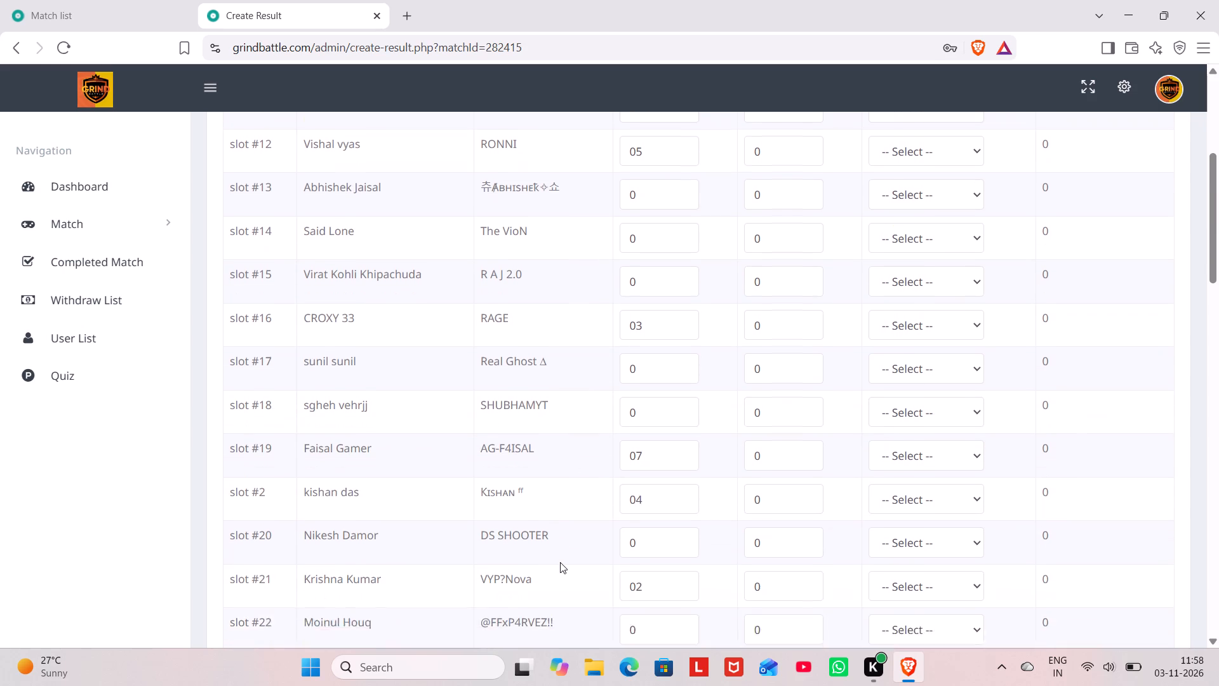
{"action": "scroll", "coordinate": [560, 562], "scroll_direction": "down", "scroll_amount": 3}
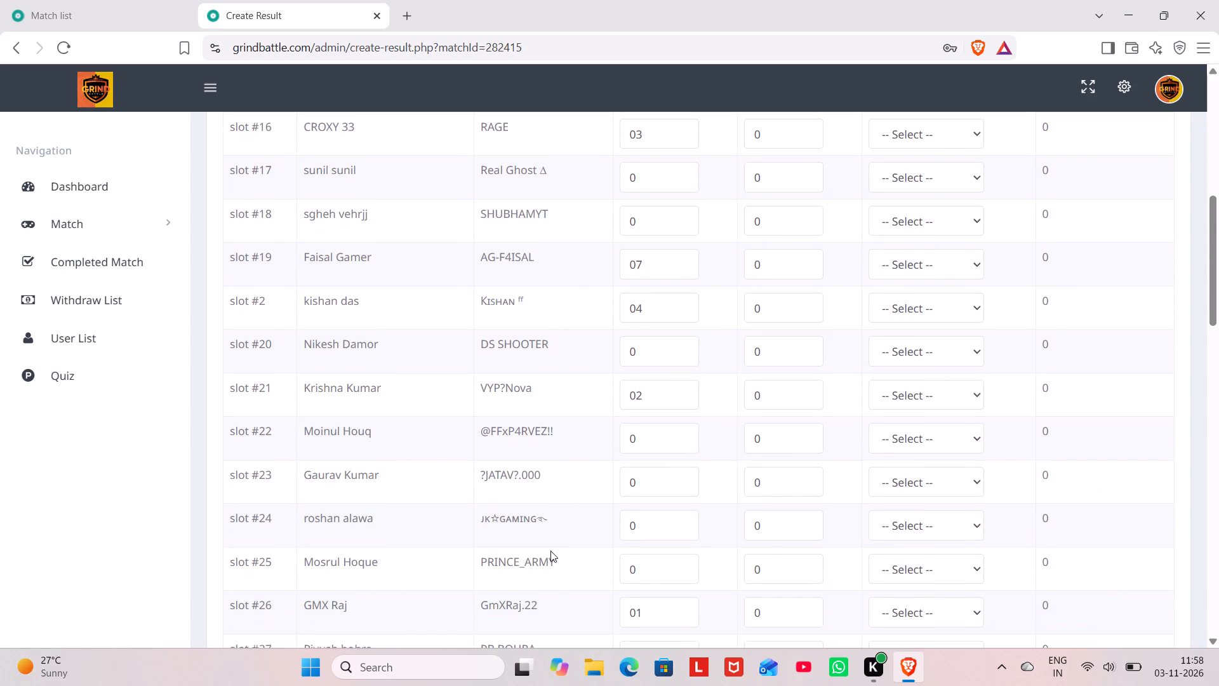
{"action": "scroll", "coordinate": [550, 551], "scroll_direction": "down", "scroll_amount": 2}
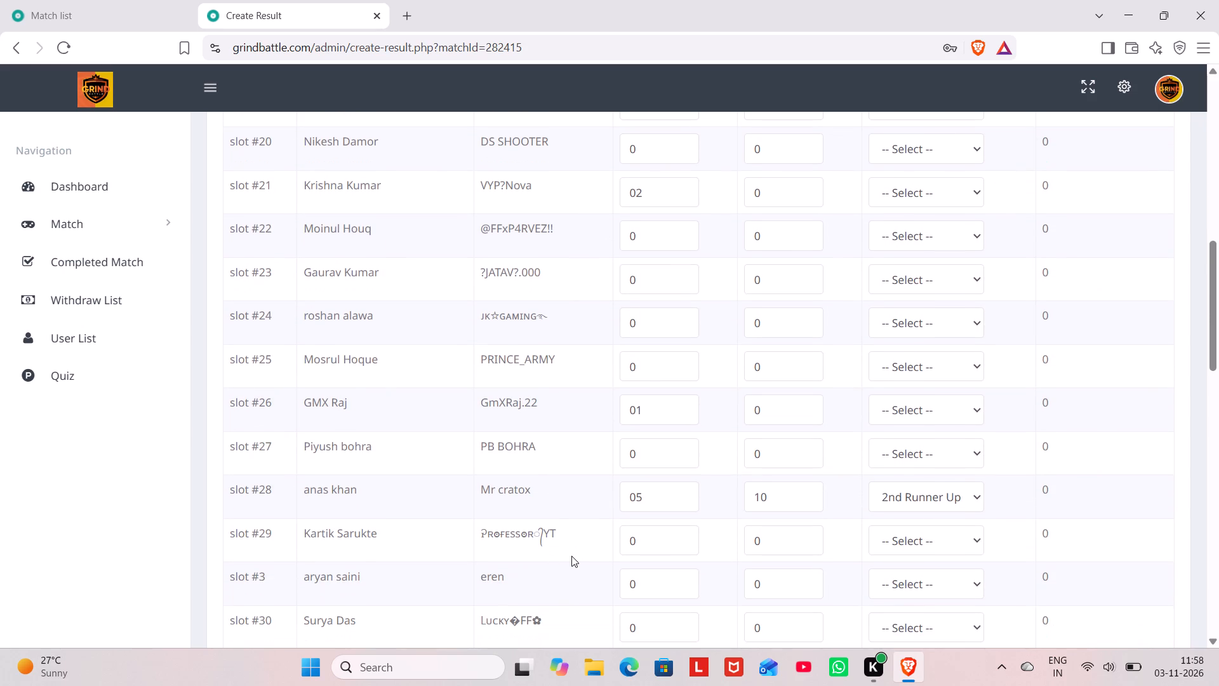
{"action": "scroll", "coordinate": [571, 556], "scroll_direction": "down", "scroll_amount": 7}
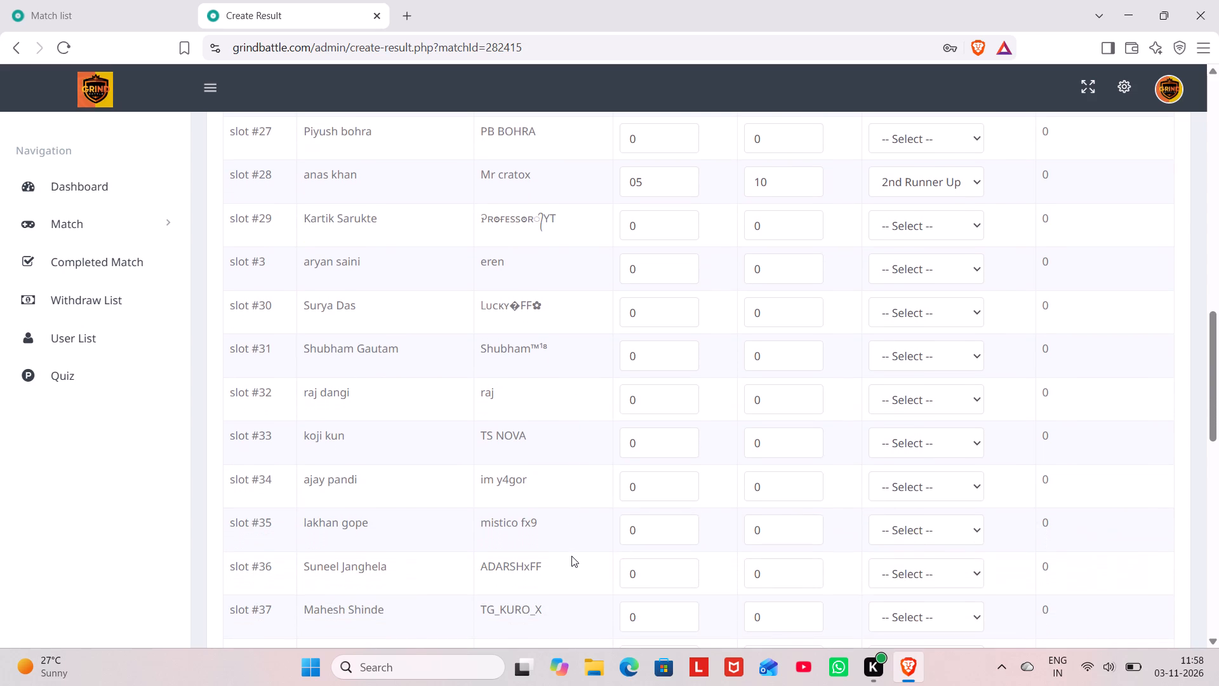
{"action": "left_click", "coordinate": [643, 485]}
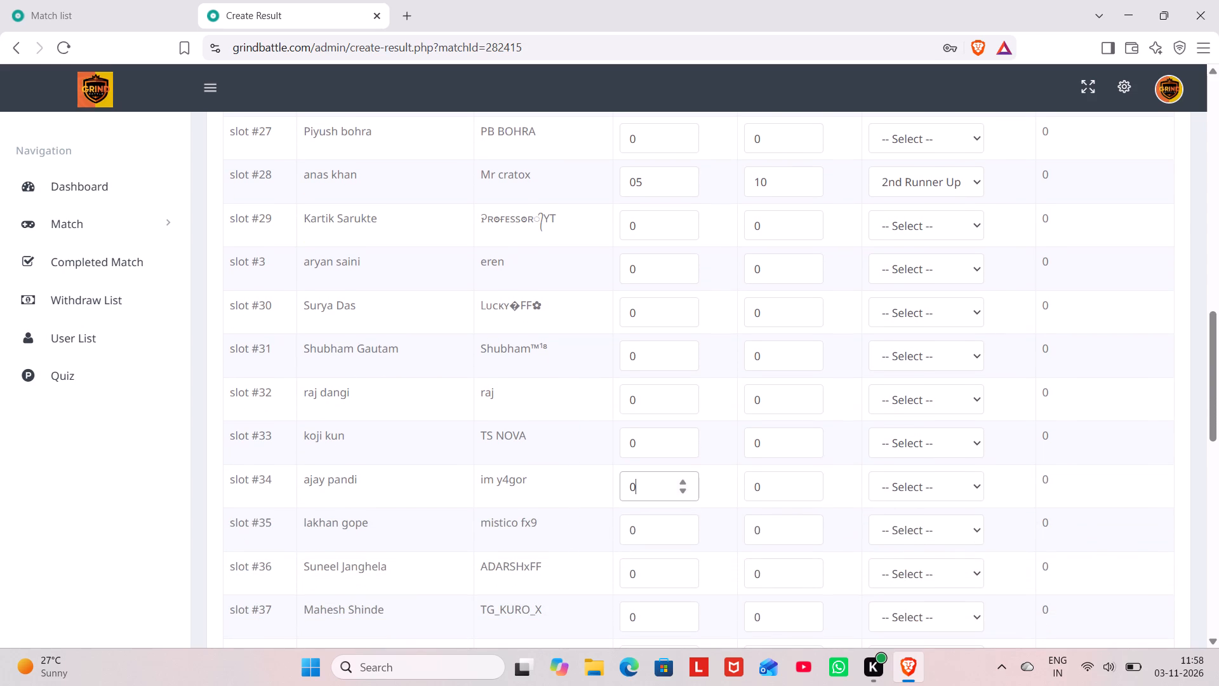
{"action": "key", "text": "1"}
{"action": "key", "text": "Tab"}
{"action": "key", "text": "Tab"}
{"action": "left_click", "coordinate": [635, 487]}
{"action": "left_click", "coordinate": [605, 504]}
Enter 1 total kill for Jigar in slot #4.
{"action": "scroll", "coordinate": [605, 504], "scroll_direction": "down", "scroll_amount": 3}
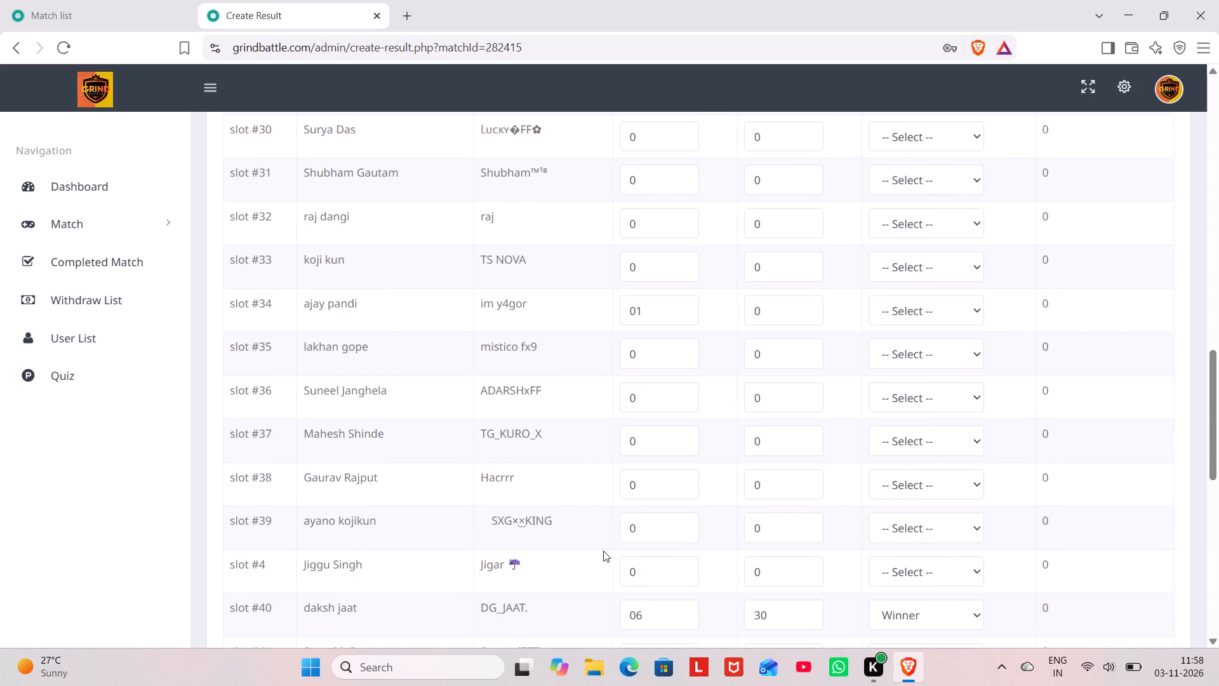
{"action": "left_click", "coordinate": [656, 584]}
{"action": "key", "text": "1"}
{"action": "key", "text": "Tab"}
{"action": "left_click", "coordinate": [585, 599]}
{"action": "scroll", "coordinate": [585, 599], "scroll_direction": "down", "scroll_amount": 1}
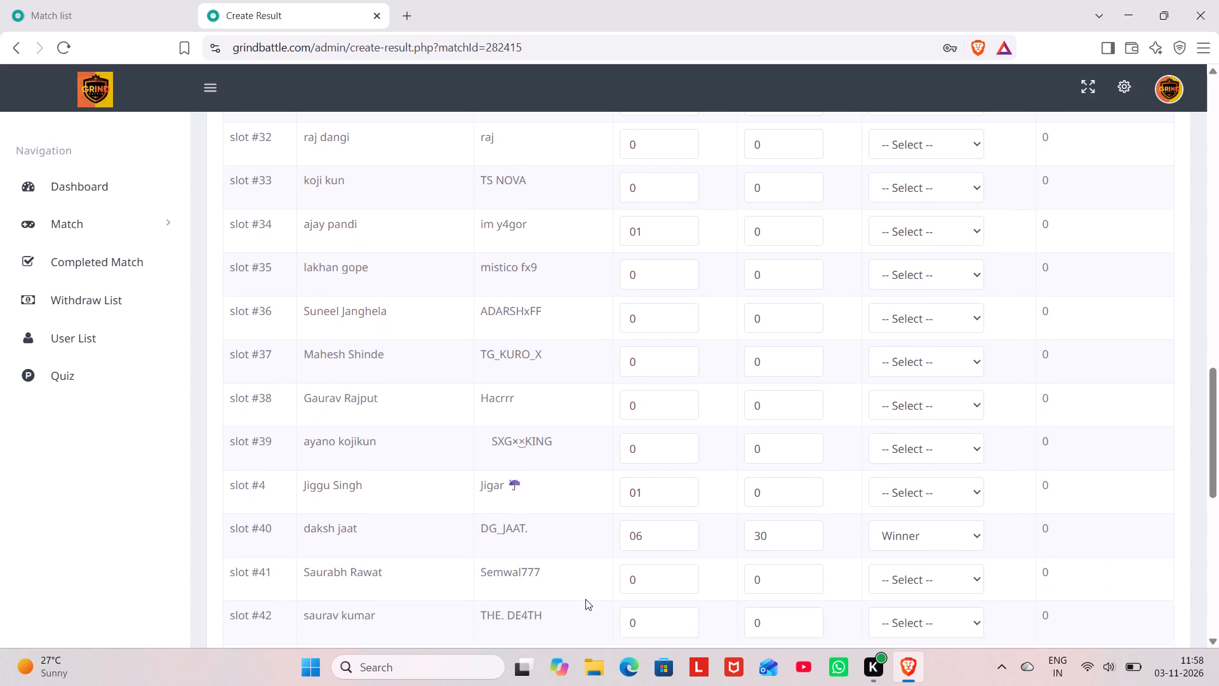
{"action": "scroll", "coordinate": [585, 599], "scroll_direction": "down", "scroll_amount": 2}
{"action": "left_click", "coordinate": [647, 488]}
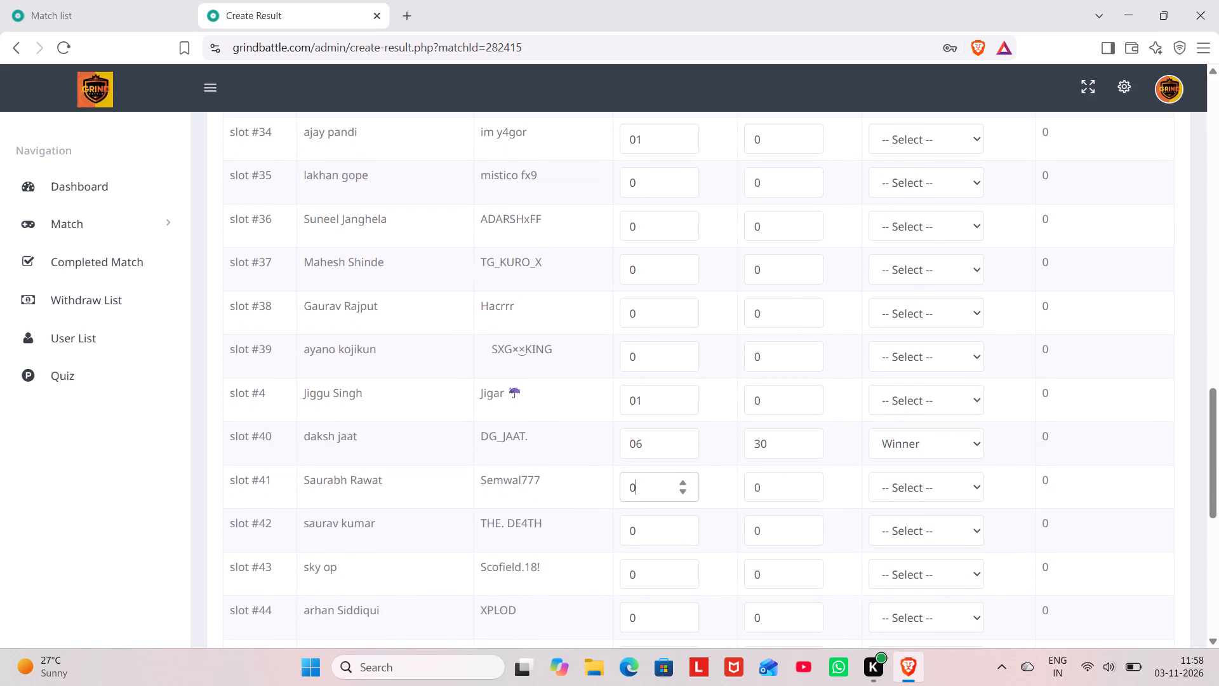
{"action": "key", "text": "1"}
{"action": "key", "text": "Tab"}
{"action": "left_click", "coordinate": [540, 510]}
Enter 1 total kill for the XEVION player in slot #6.
{"action": "scroll", "coordinate": [540, 510], "scroll_direction": "down", "scroll_amount": 5}
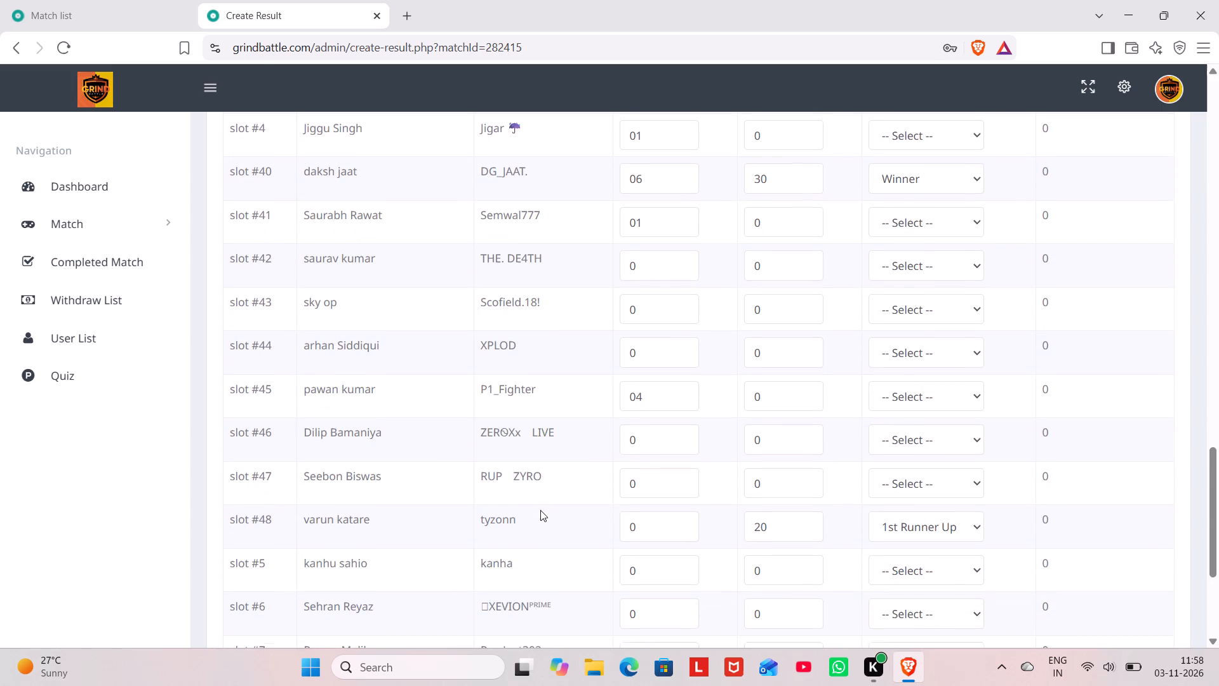
{"action": "scroll", "coordinate": [540, 510], "scroll_direction": "down", "scroll_amount": 1}
{"action": "left_click", "coordinate": [658, 579]}
{"action": "key", "text": "1"}
{"action": "key", "text": "Tab"}
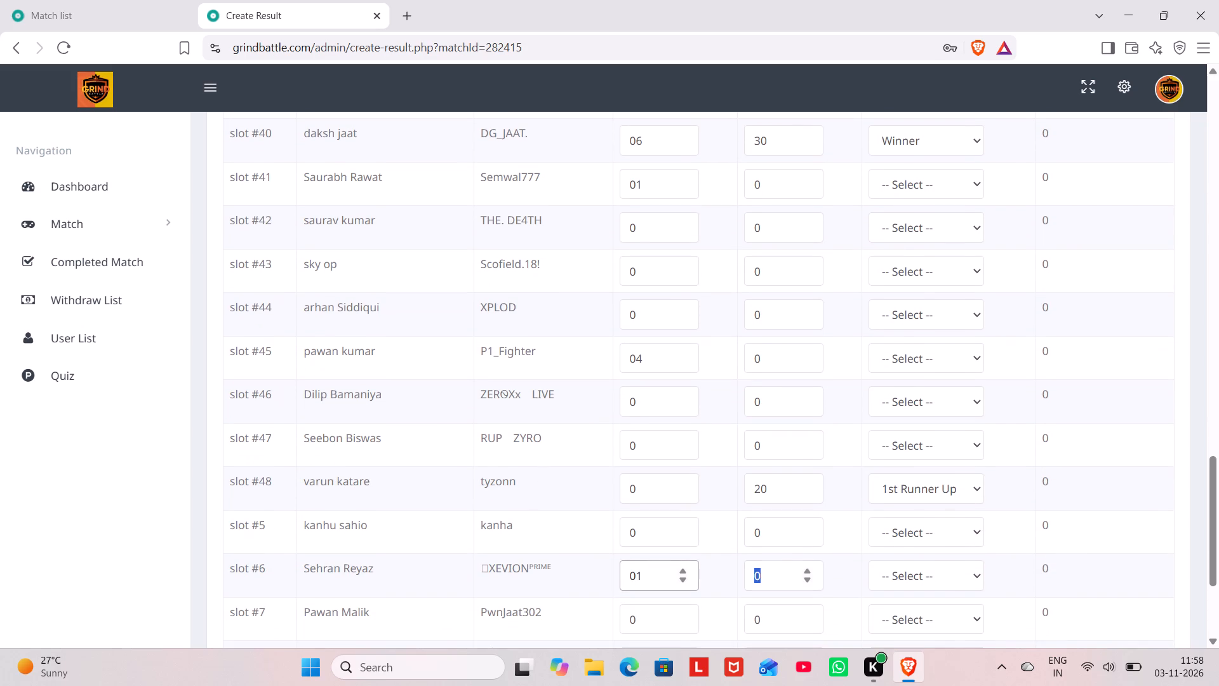
{"action": "left_click", "coordinate": [554, 605]}
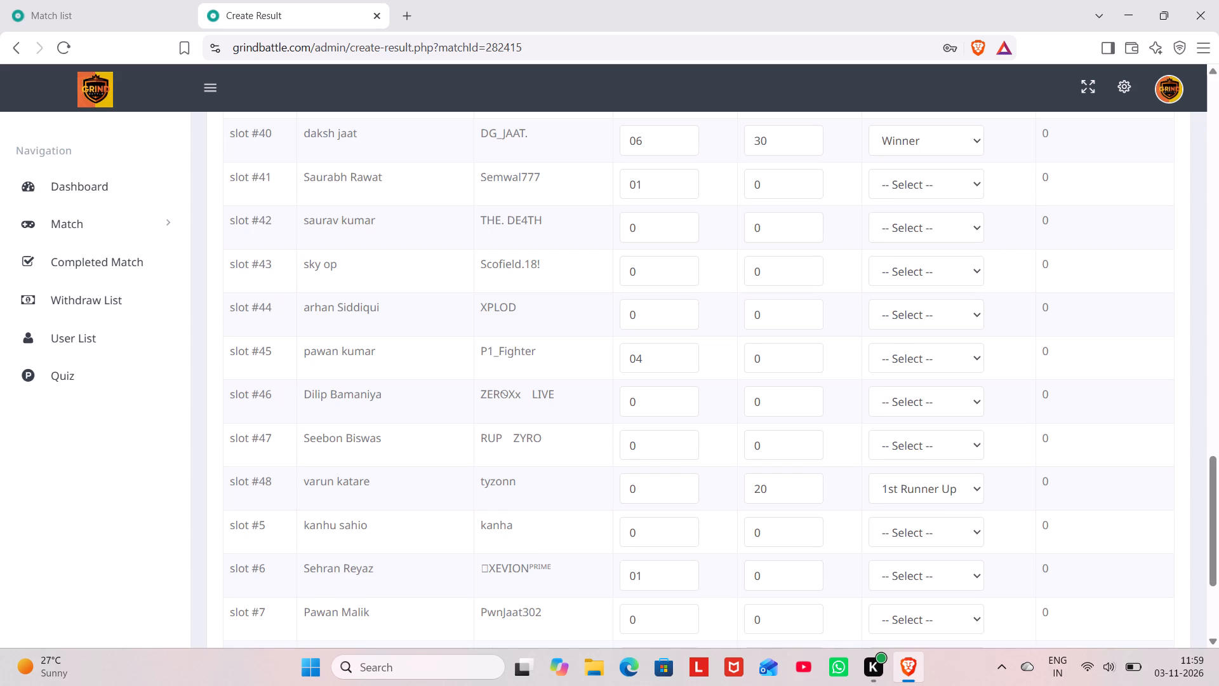
Enter 1 total kill for XPLOD in slot #44.
{"action": "scroll", "coordinate": [524, 568], "scroll_direction": "down", "scroll_amount": 3}
{"action": "scroll", "coordinate": [524, 568], "scroll_direction": "up", "scroll_amount": 4}
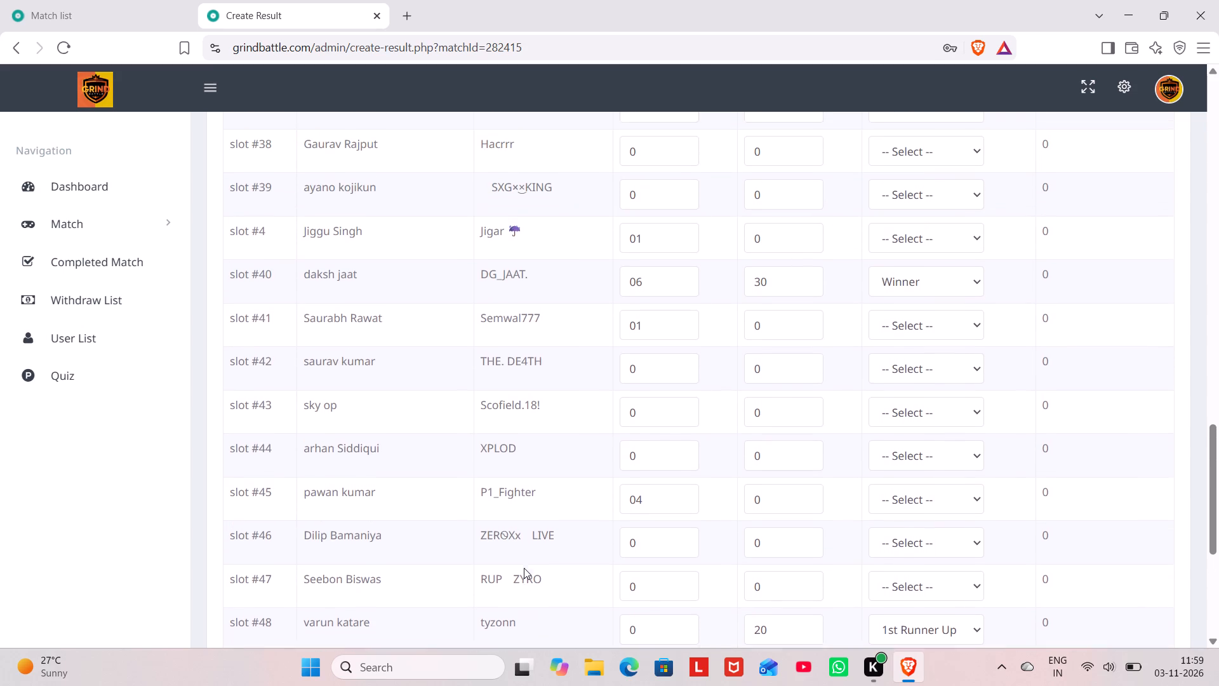
{"action": "scroll", "coordinate": [524, 568], "scroll_direction": "up", "scroll_amount": 1}
{"action": "left_click", "coordinate": [660, 520]}
{"action": "key", "text": "1"}
{"action": "key", "text": "Tab"}
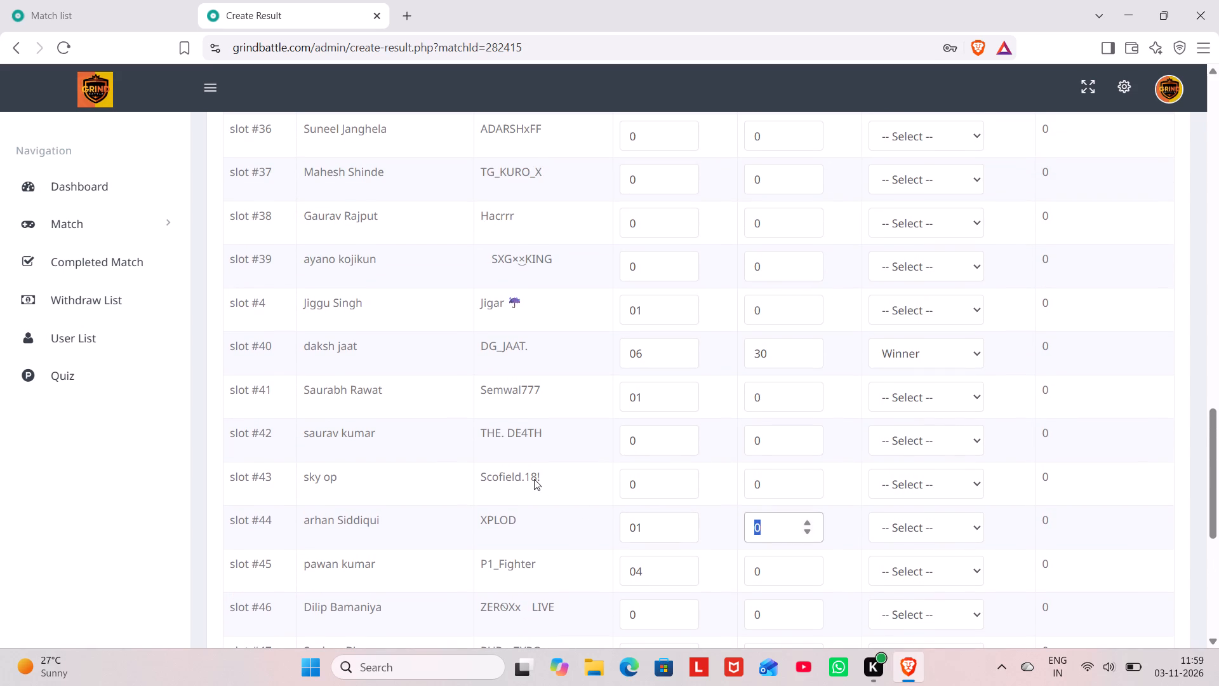
{"action": "left_click", "coordinate": [514, 467]}
Enter 2 total kills for the JK Gaming player in slot #24.
{"action": "scroll", "coordinate": [514, 467], "scroll_direction": "up", "scroll_amount": 5}
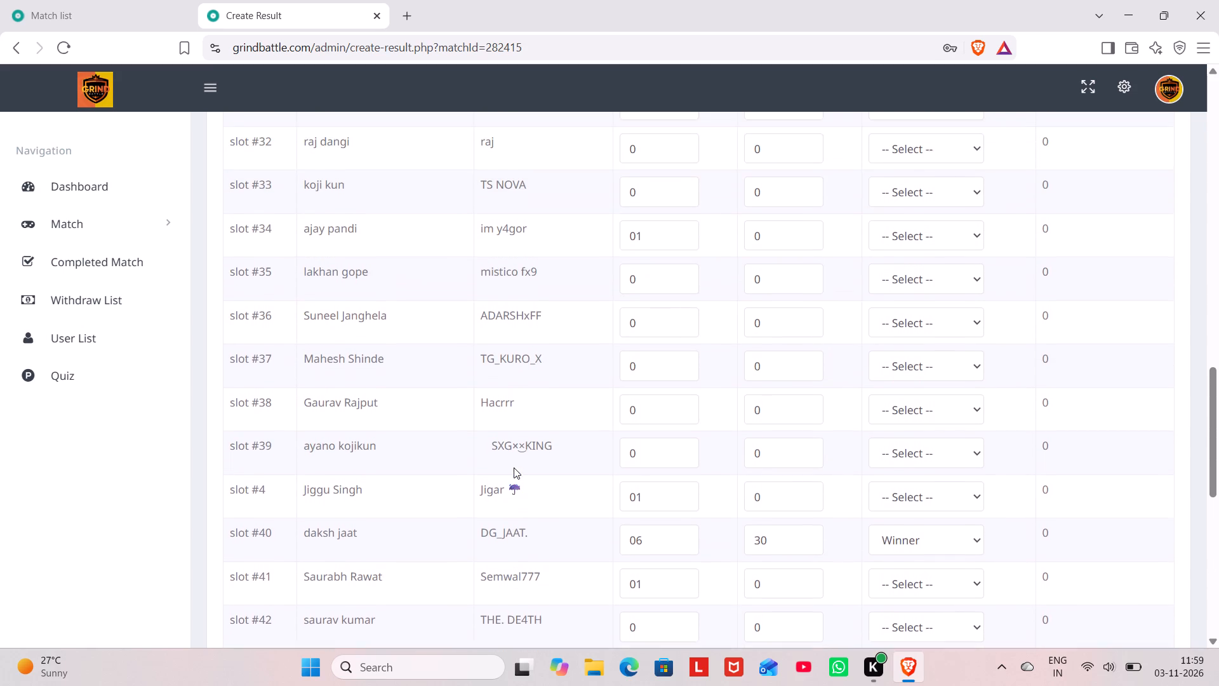
{"action": "scroll", "coordinate": [514, 467], "scroll_direction": "up", "scroll_amount": 4}
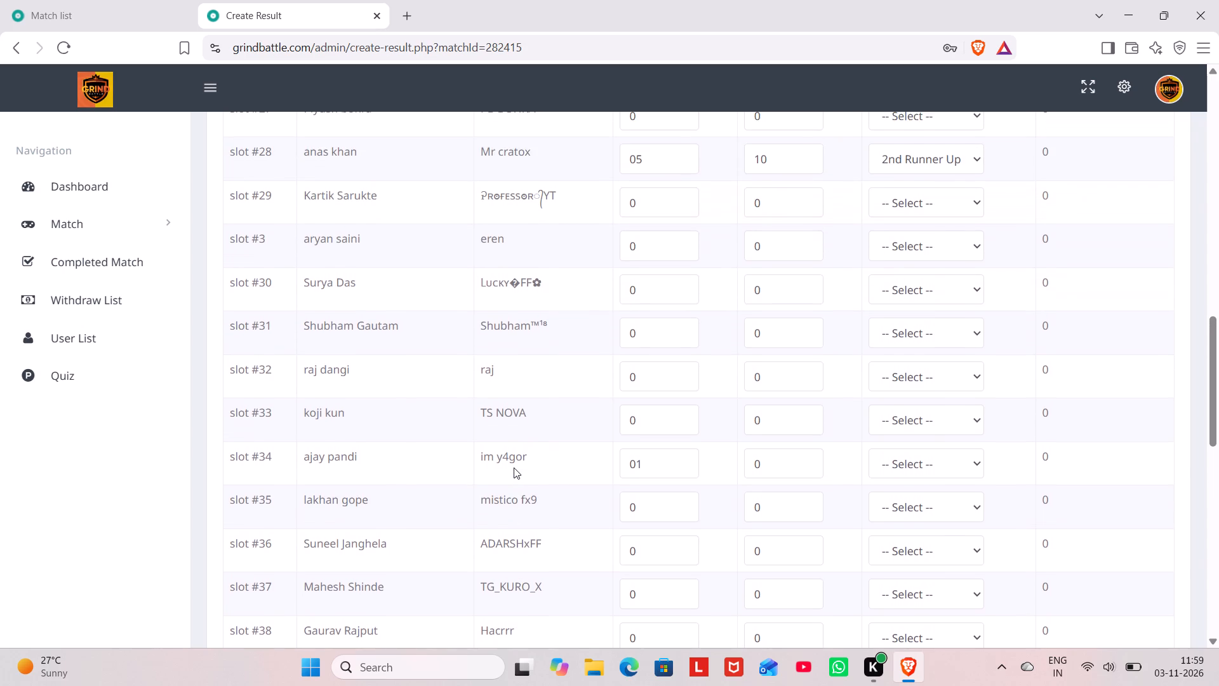
{"action": "scroll", "coordinate": [514, 467], "scroll_direction": "up", "scroll_amount": 3}
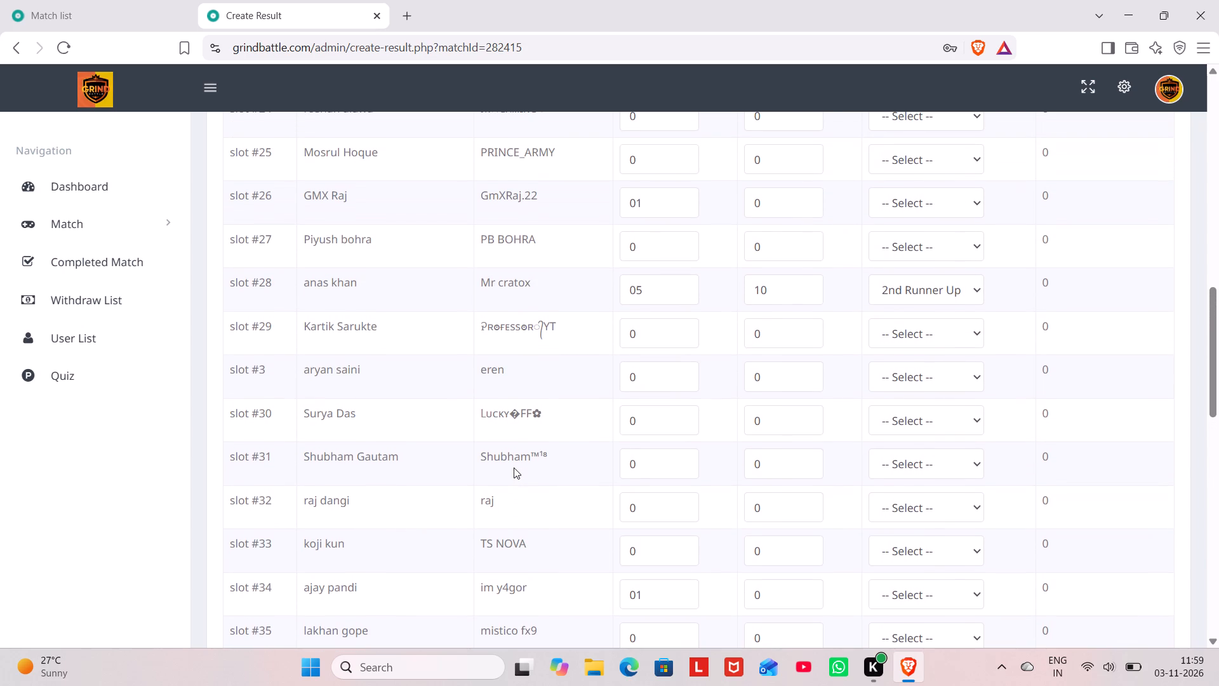
{"action": "scroll", "coordinate": [595, 400], "scroll_direction": "up", "scroll_amount": 3}
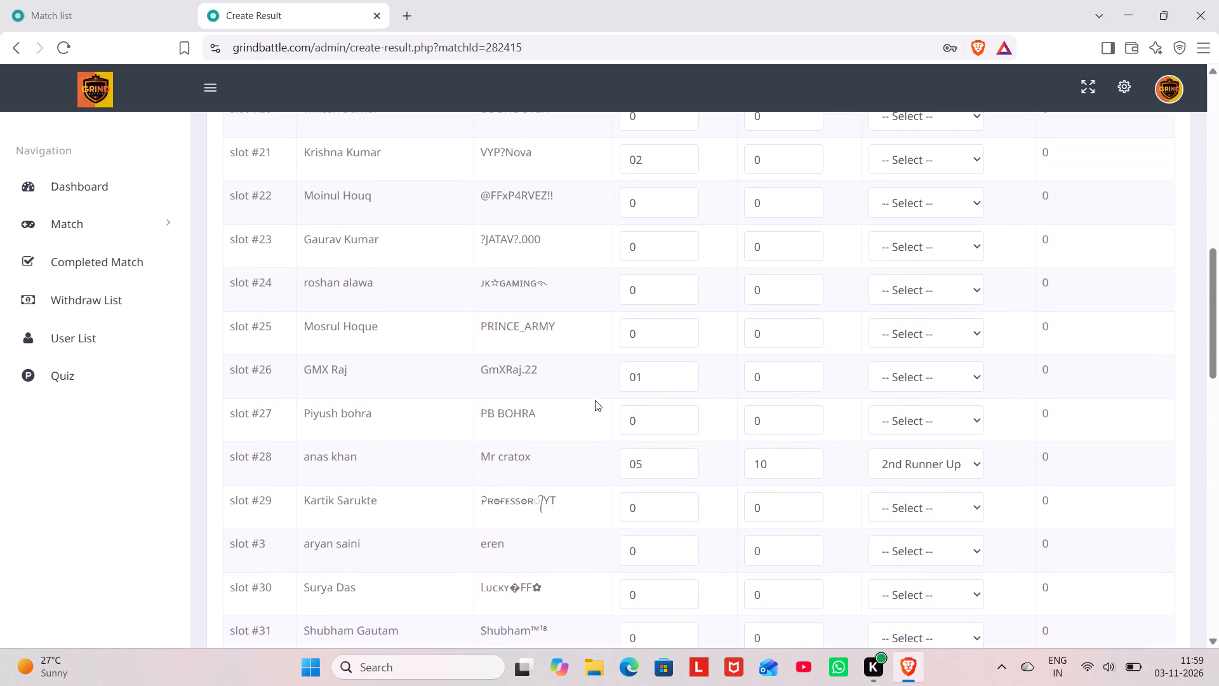
{"action": "scroll", "coordinate": [595, 400], "scroll_direction": "up", "scroll_amount": 3}
{"action": "left_click", "coordinate": [656, 395]}
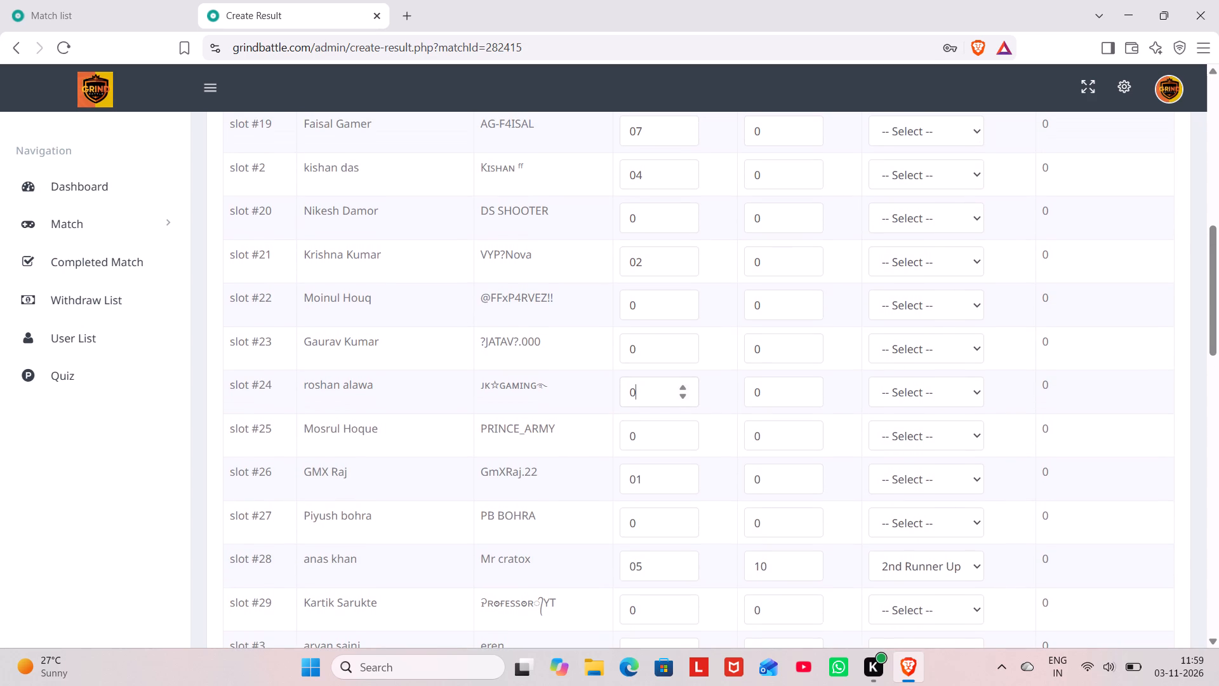
{"action": "key", "text": "2"}
{"action": "key", "text": "Tab"}
{"action": "left_click", "coordinate": [559, 405]}
{"action": "scroll", "coordinate": [559, 405], "scroll_direction": "up", "scroll_amount": 5}
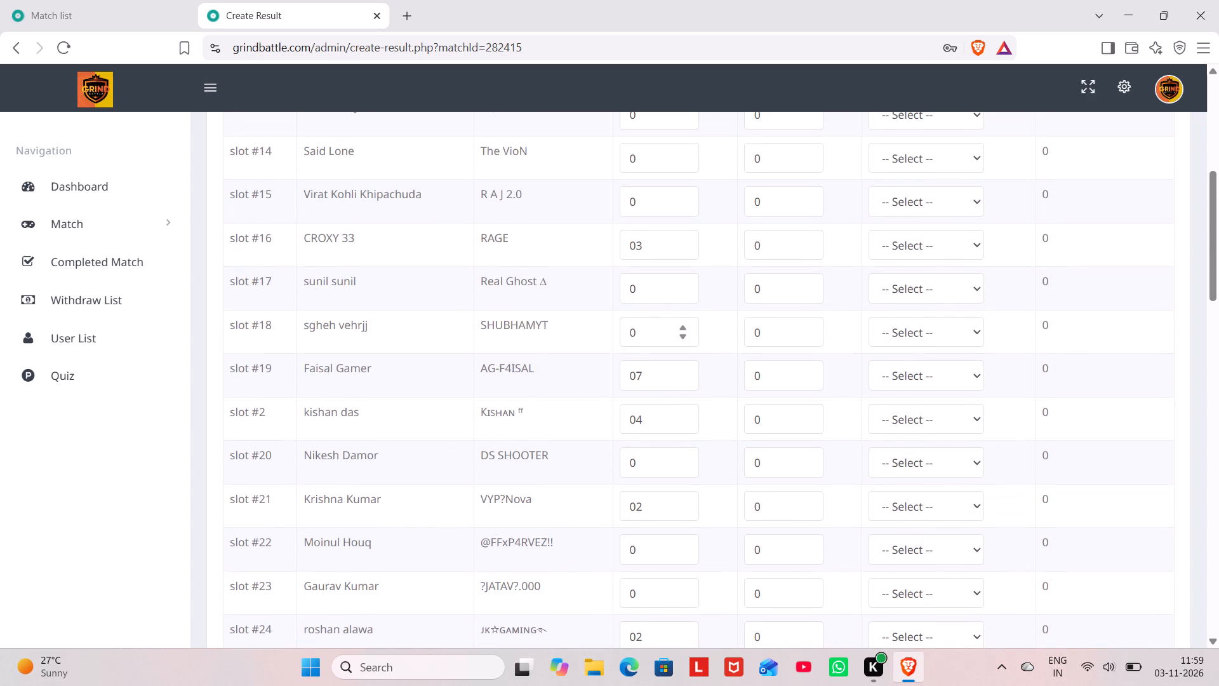
{"action": "left_click", "coordinate": [655, 339]}
{"action": "key", "text": "1"}
{"action": "key", "text": "Tab"}
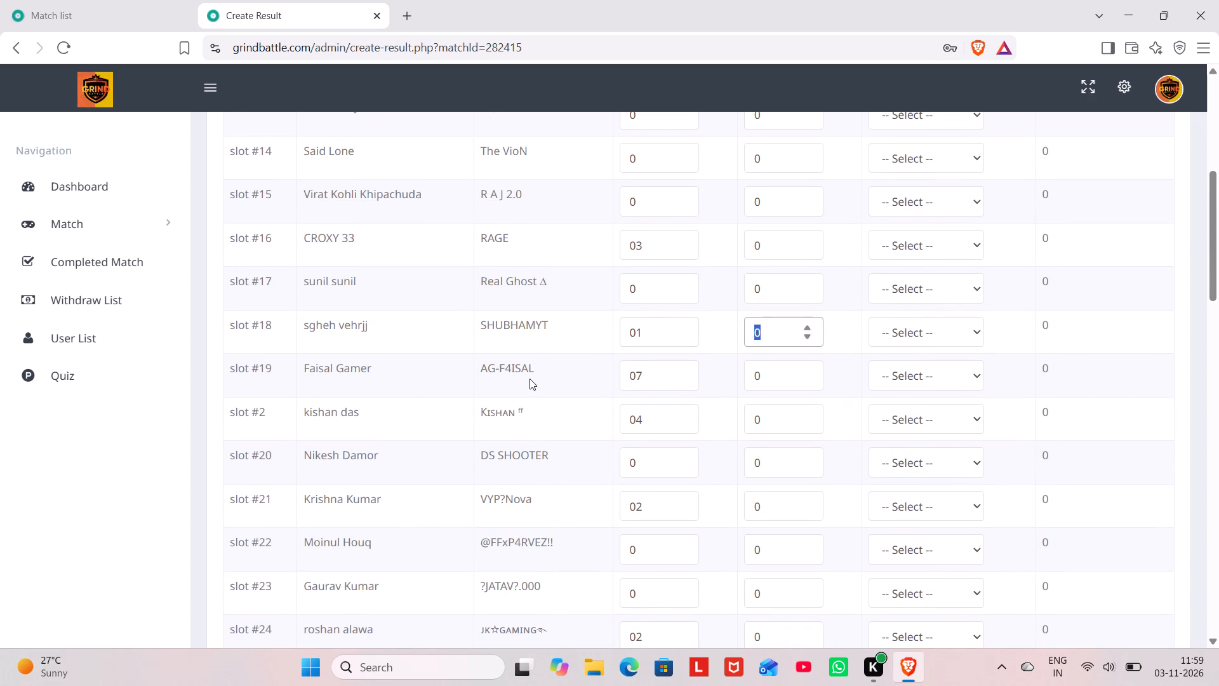
{"action": "left_click", "coordinate": [530, 379]}
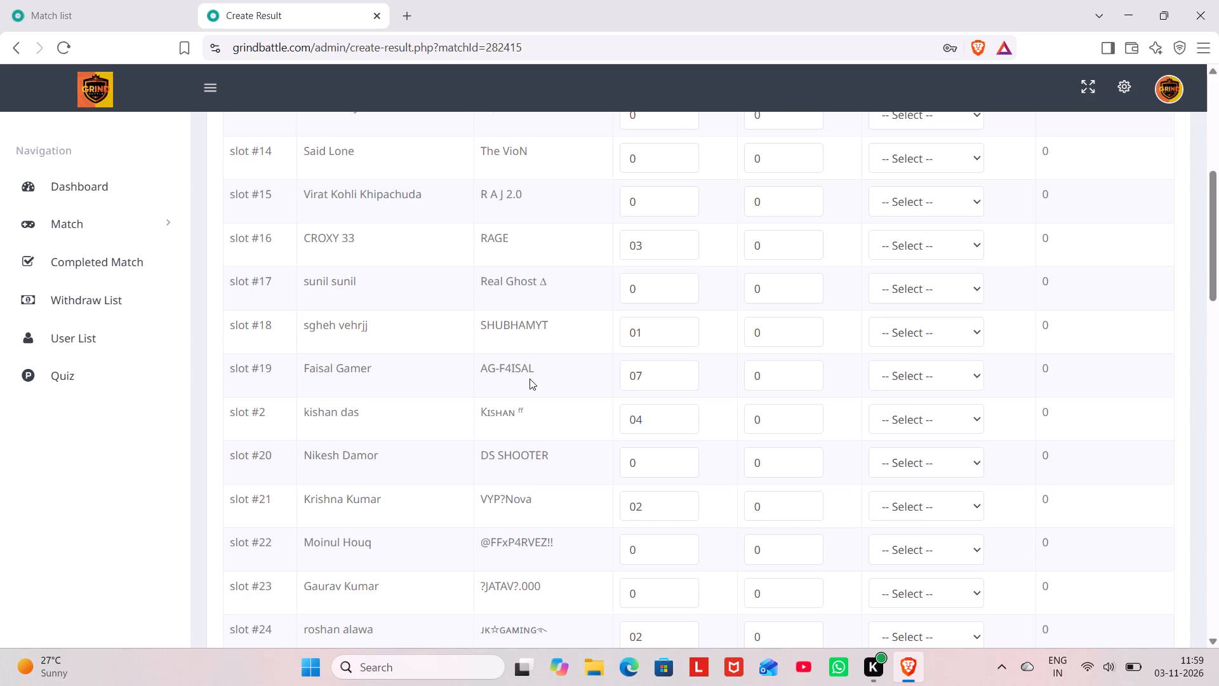
{"action": "scroll", "coordinate": [548, 364], "scroll_direction": "up", "scroll_amount": 2}
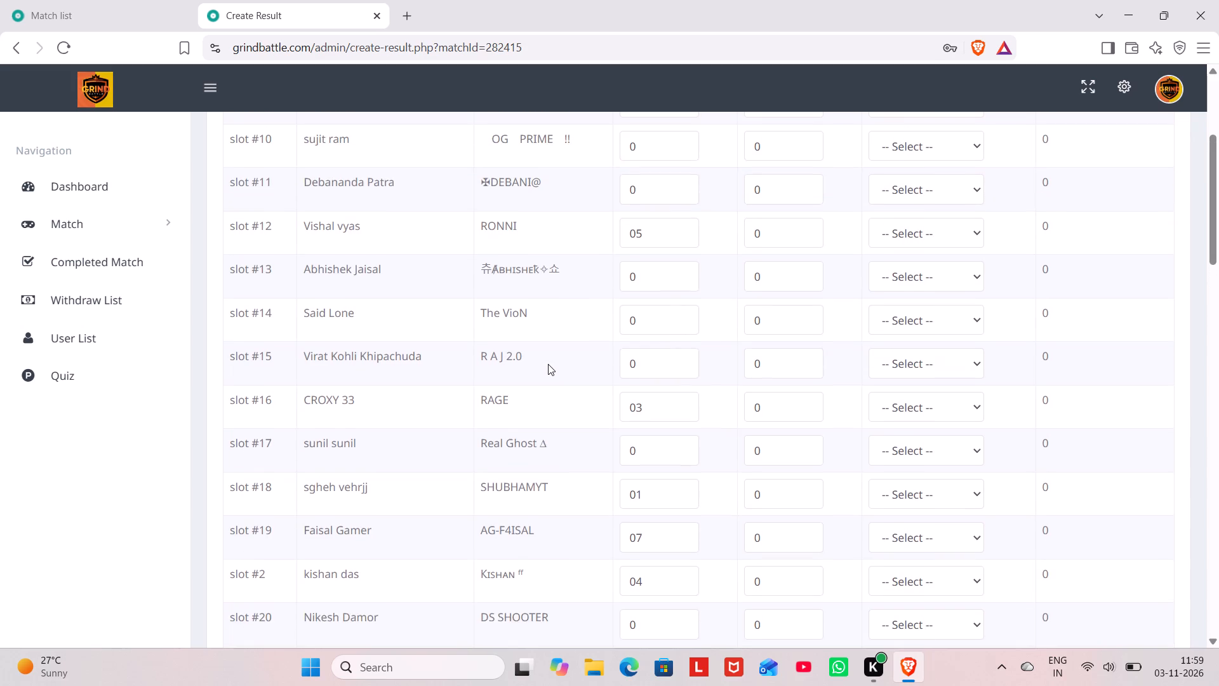
{"action": "scroll", "coordinate": [548, 364], "scroll_direction": "up", "scroll_amount": 2}
{"action": "scroll", "coordinate": [548, 364], "scroll_direction": "down", "scroll_amount": 3}
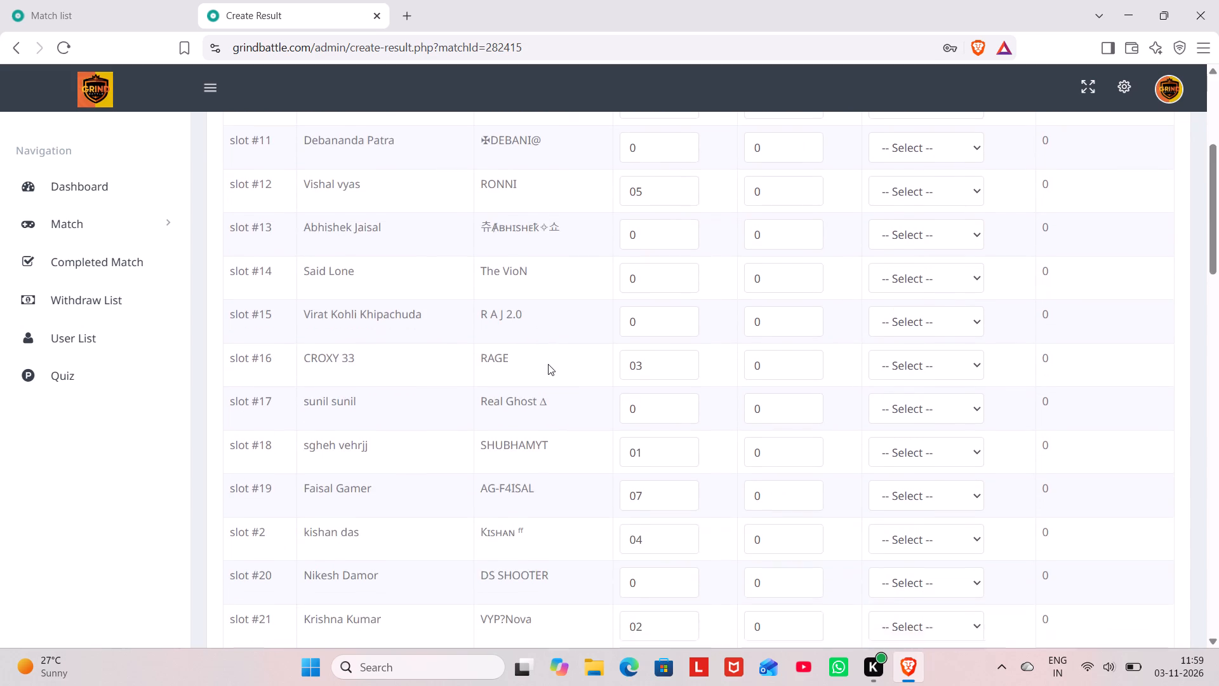
{"action": "scroll", "coordinate": [548, 364], "scroll_direction": "down", "scroll_amount": 3}
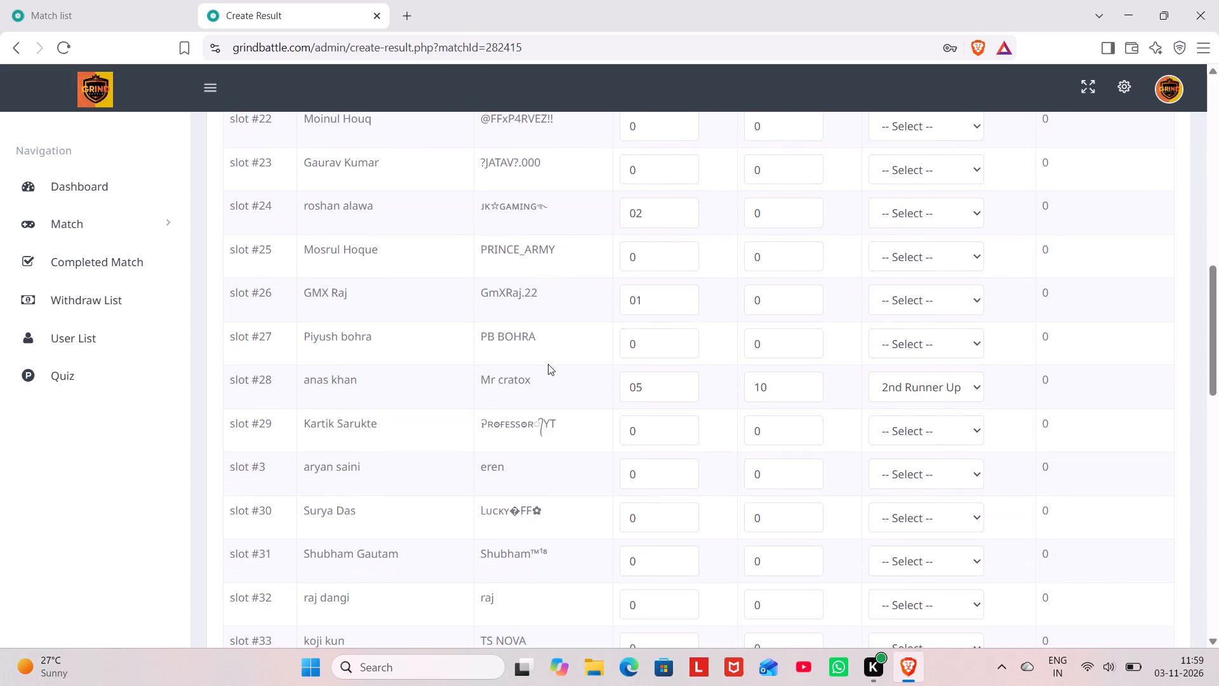
{"action": "scroll", "coordinate": [548, 364], "scroll_direction": "down", "scroll_amount": 4}
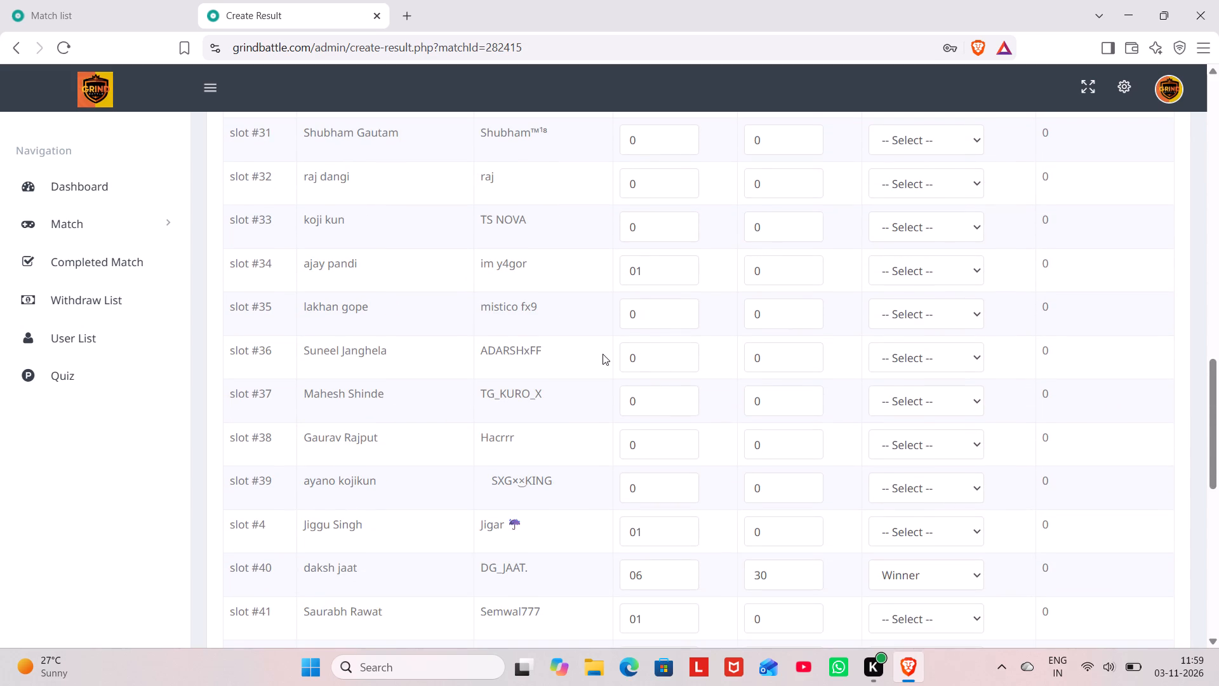
{"action": "left_click", "coordinate": [641, 357]}
{"action": "key", "text": "1"}
{"action": "key", "text": "Tab"}
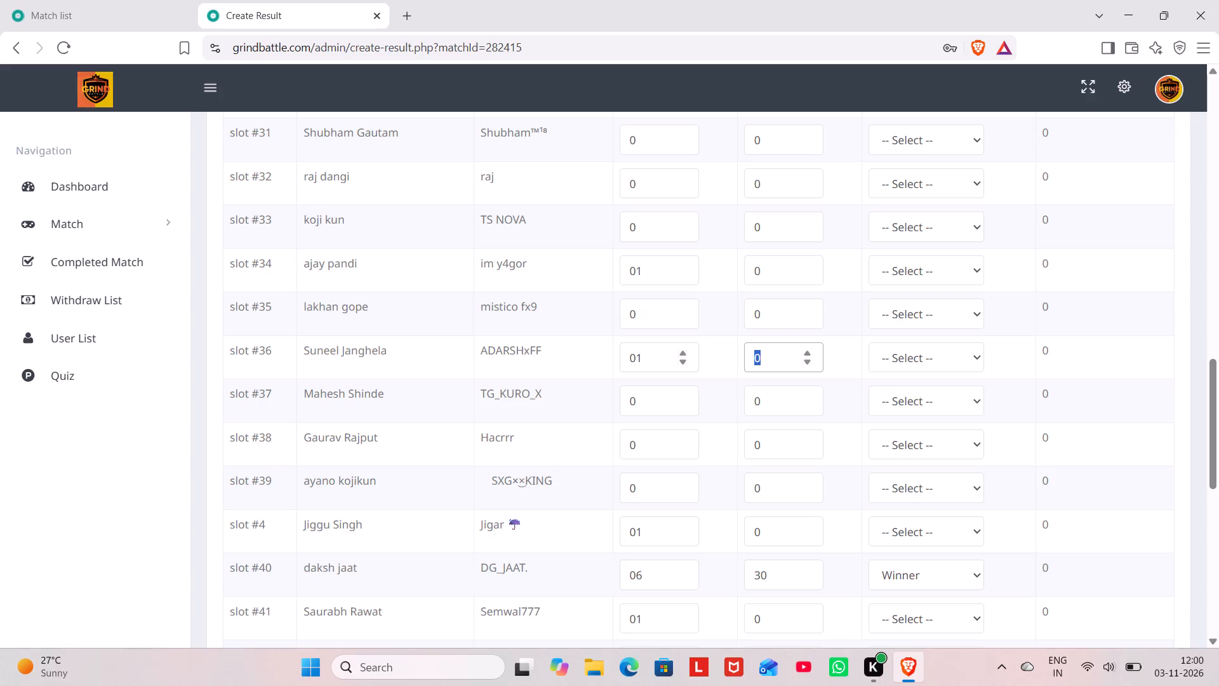
{"action": "key", "text": "Tab"}
Submit the winners for Free Fire Max match #282415.
{"action": "left_click", "coordinate": [382, 293]}
{"action": "scroll", "coordinate": [382, 293], "scroll_direction": "up", "scroll_amount": 4}
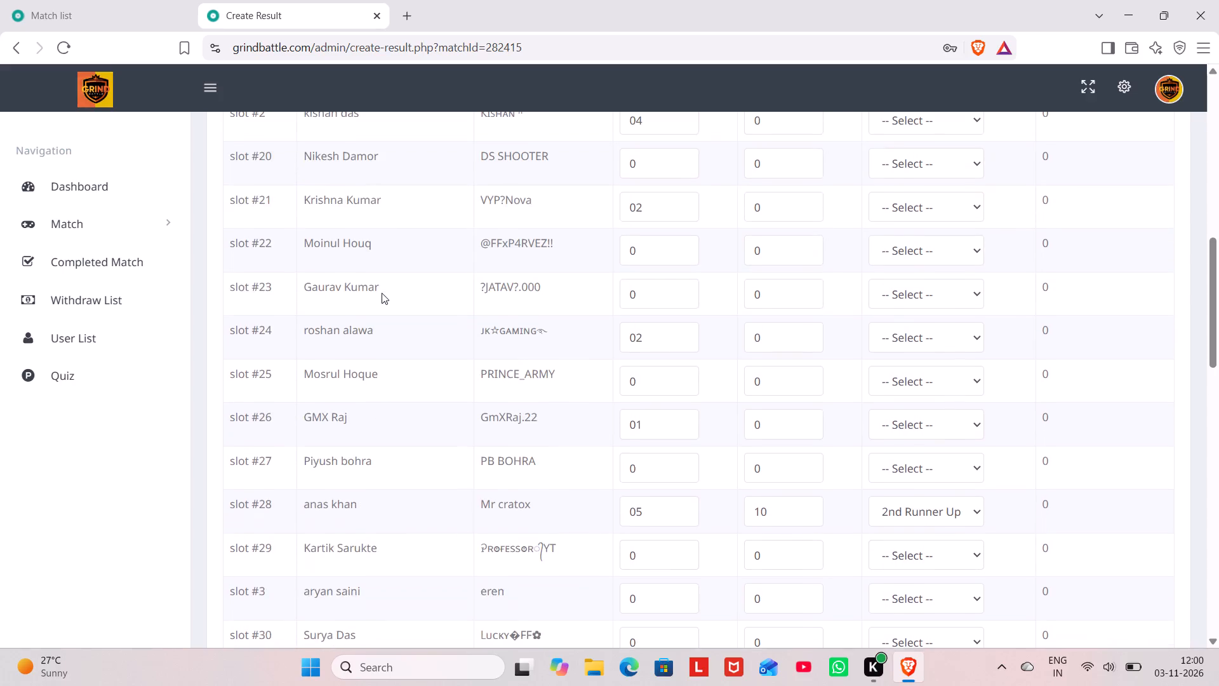
{"action": "scroll", "coordinate": [338, 243], "scroll_direction": "up", "scroll_amount": 3}
{"action": "left_click", "coordinate": [284, 230]}
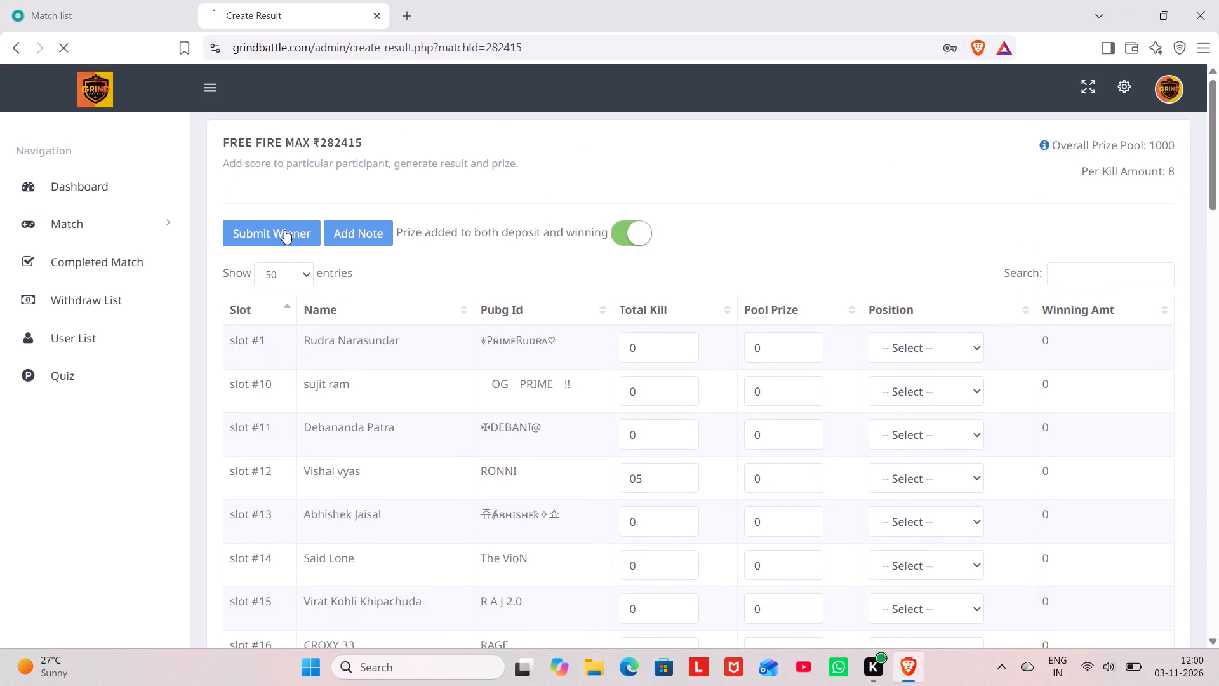
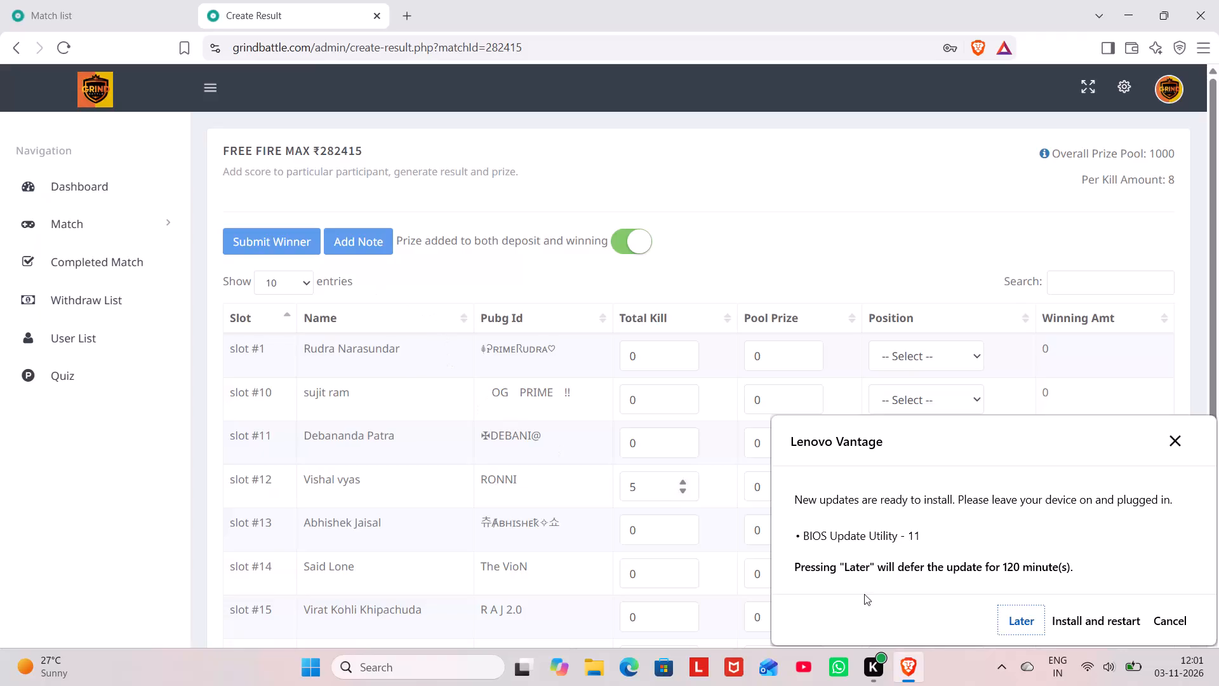
Defer the Lenovo Vantage BIOS Update Utility installation until later.
{"action": "left_click", "coordinate": [1021, 624]}
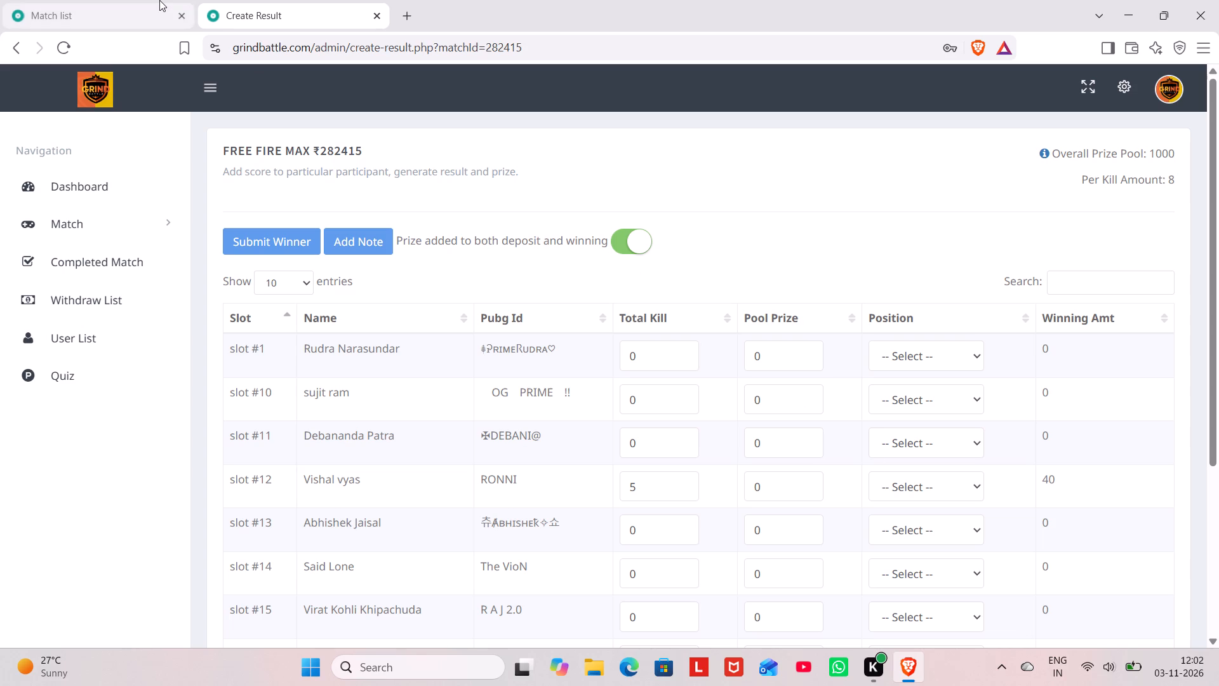
Leave the result page of match #282415 and open the list of completed matches.
{"action": "left_click", "coordinate": [159, 0]}
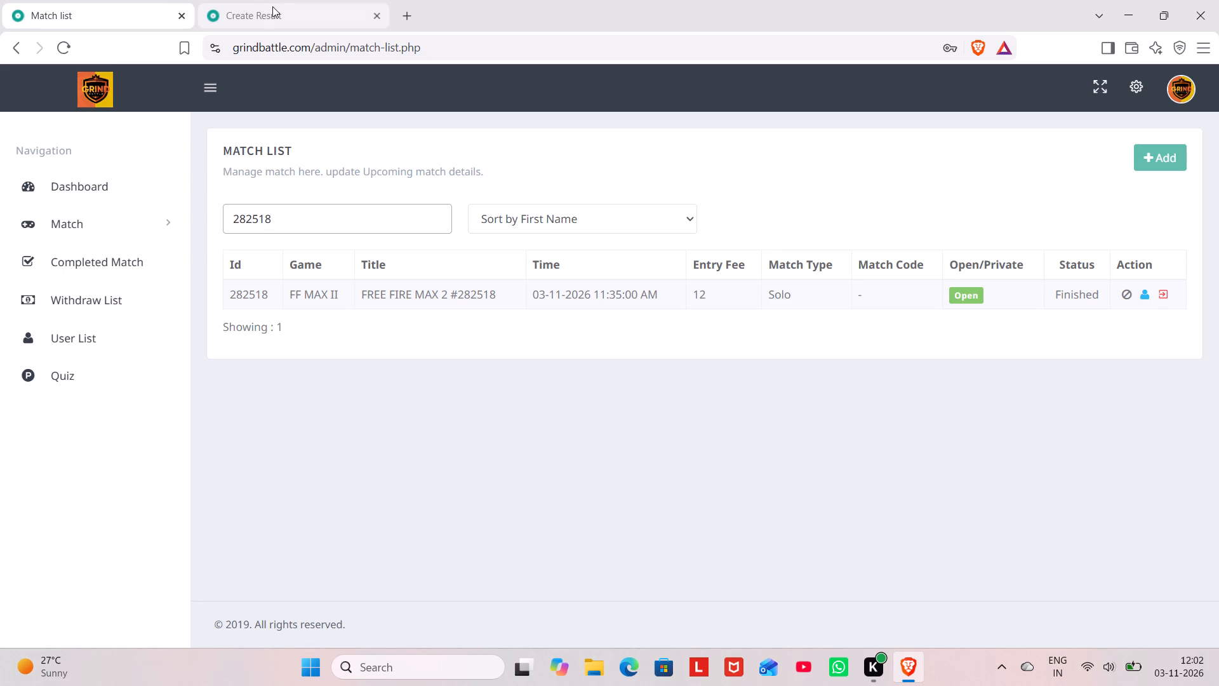
{"action": "left_click", "coordinate": [272, 6]}
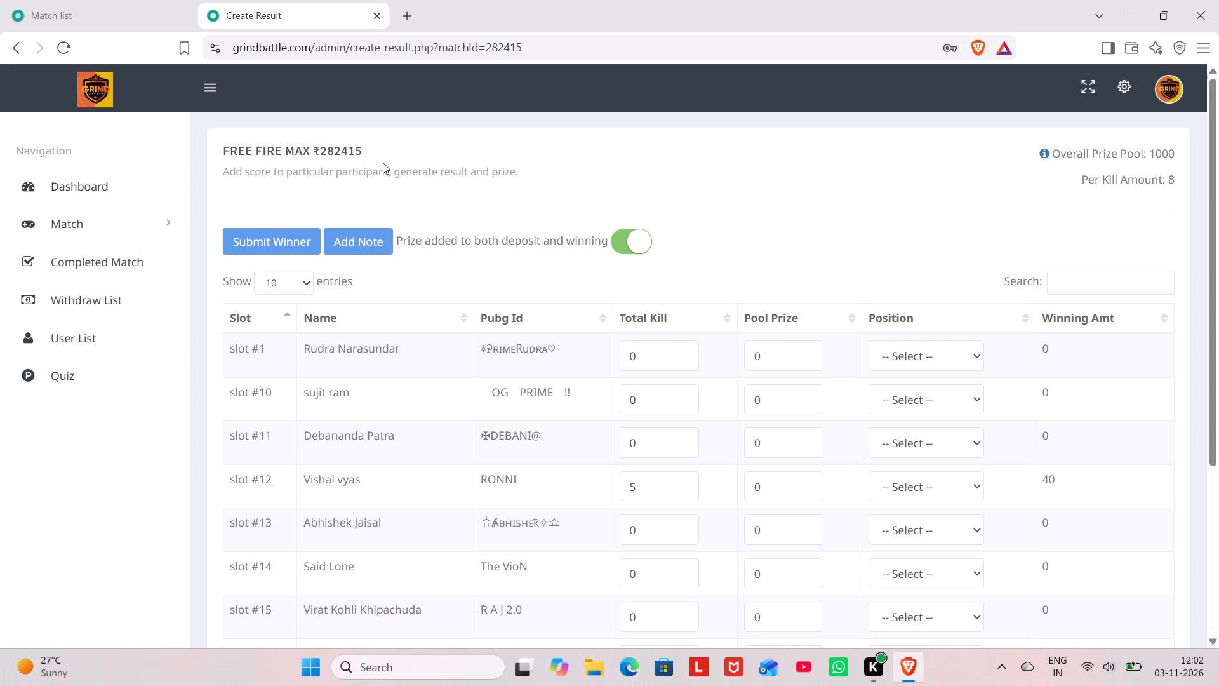
{"action": "left_click", "coordinate": [90, 263]}
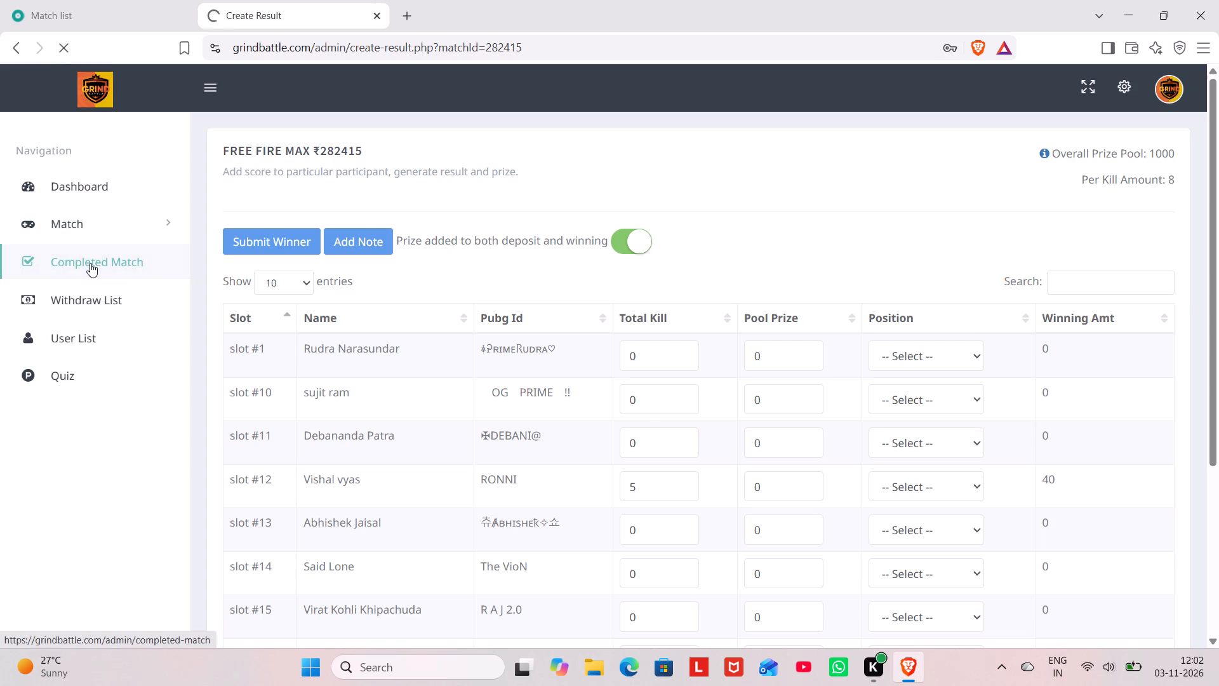
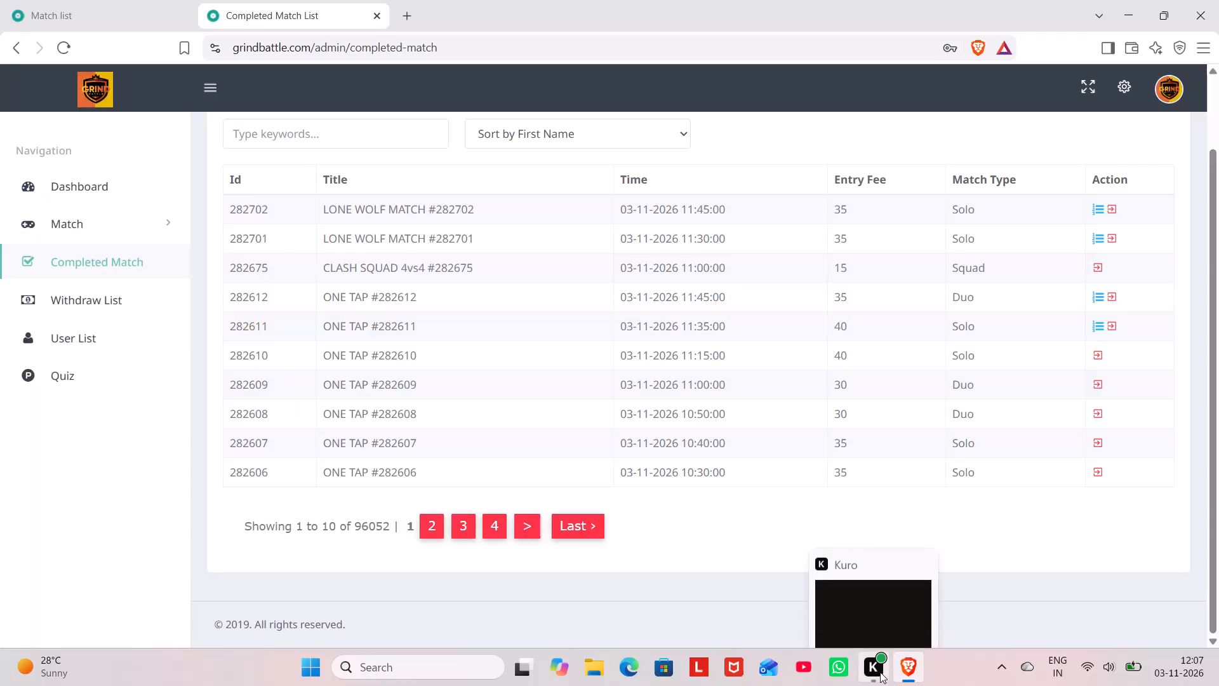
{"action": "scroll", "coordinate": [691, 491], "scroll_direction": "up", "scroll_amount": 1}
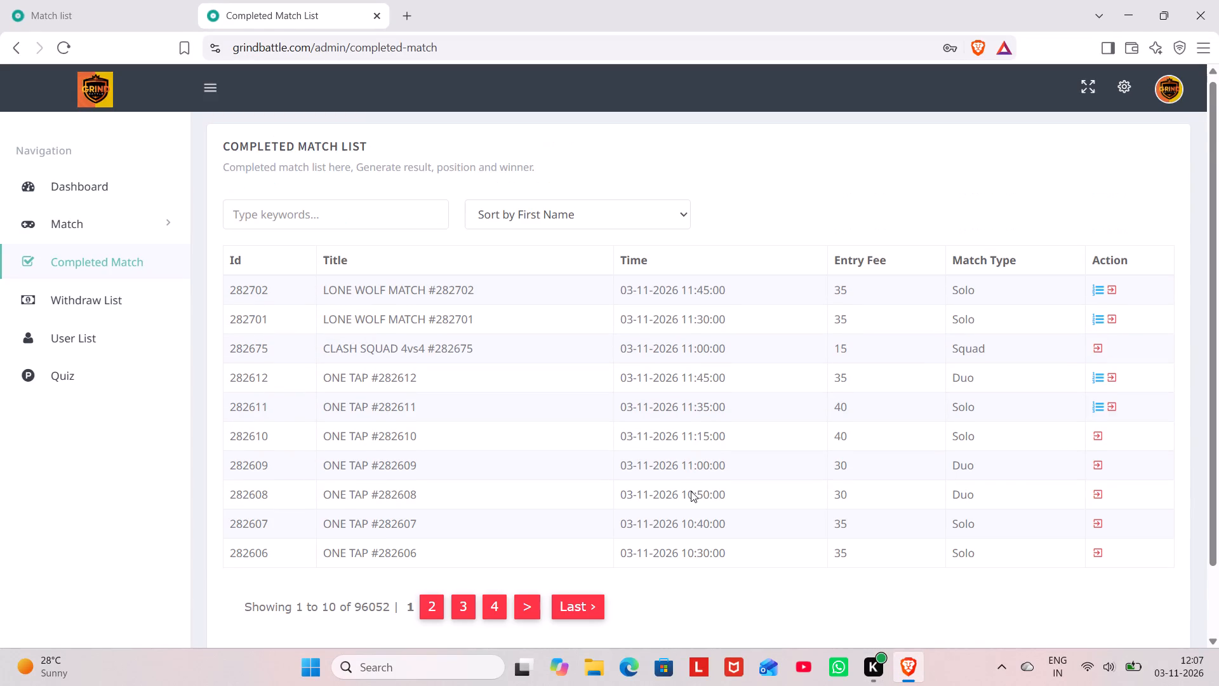